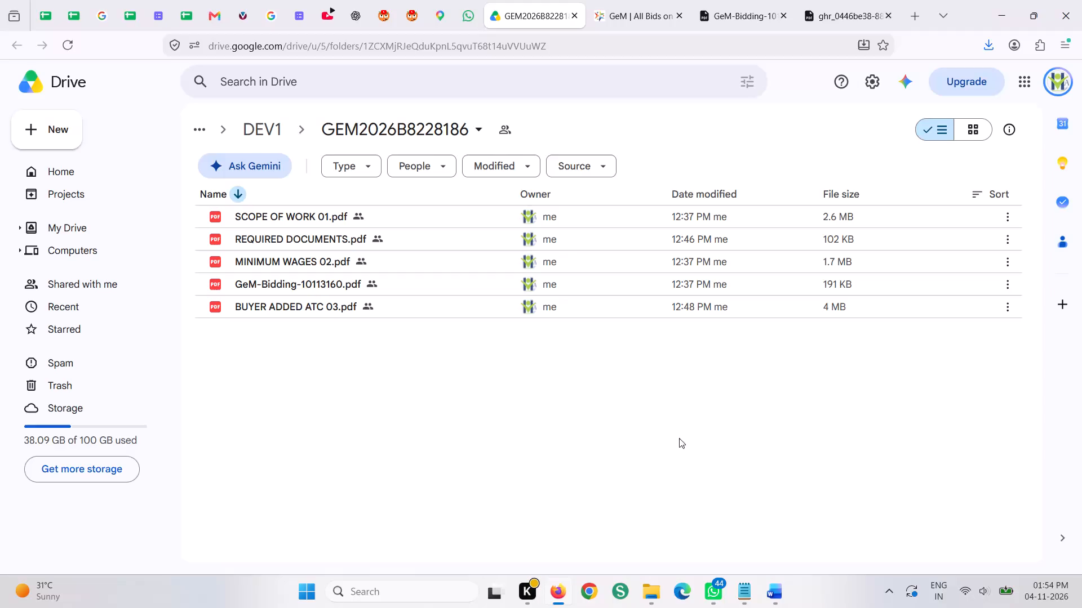
Close the Drive folder page for GEM2026B8228186.
{"action": "left_click", "coordinate": [626, 0]}
{"action": "left_click", "coordinate": [525, 0]}
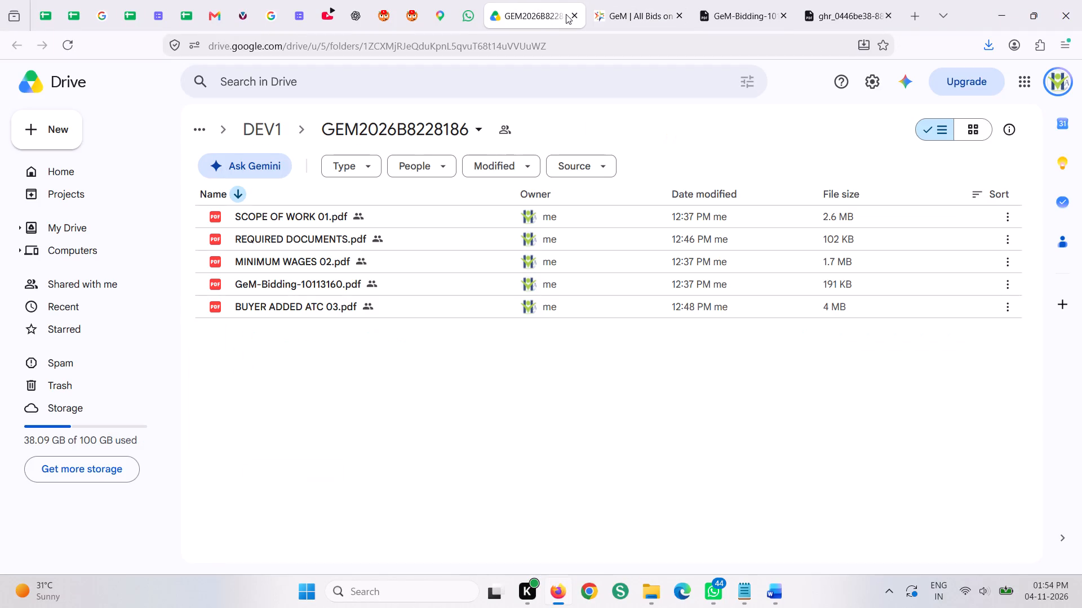
{"action": "left_click", "coordinate": [571, 14]}
Skim back through the GeM-Bidding-10113160 bid document, checking its specifications and consignee sections.
{"action": "left_click", "coordinate": [677, 0]}
{"action": "scroll", "coordinate": [758, 290], "scroll_direction": "up", "scroll_amount": 8}
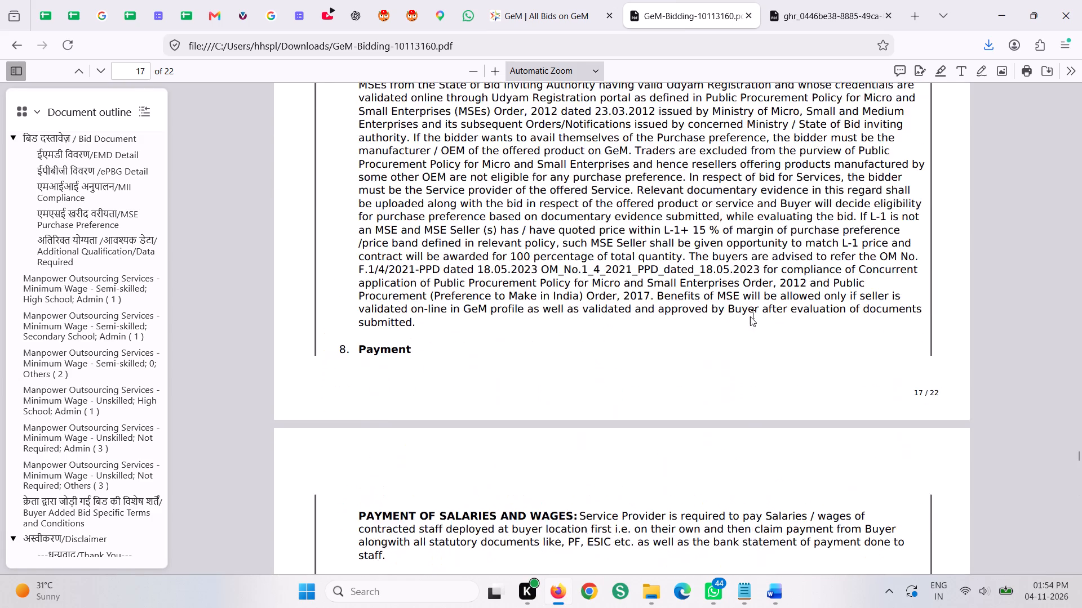
{"action": "scroll", "coordinate": [750, 316], "scroll_direction": "up", "scroll_amount": 6}
{"action": "scroll", "coordinate": [611, 342], "scroll_direction": "up", "scroll_amount": 12}
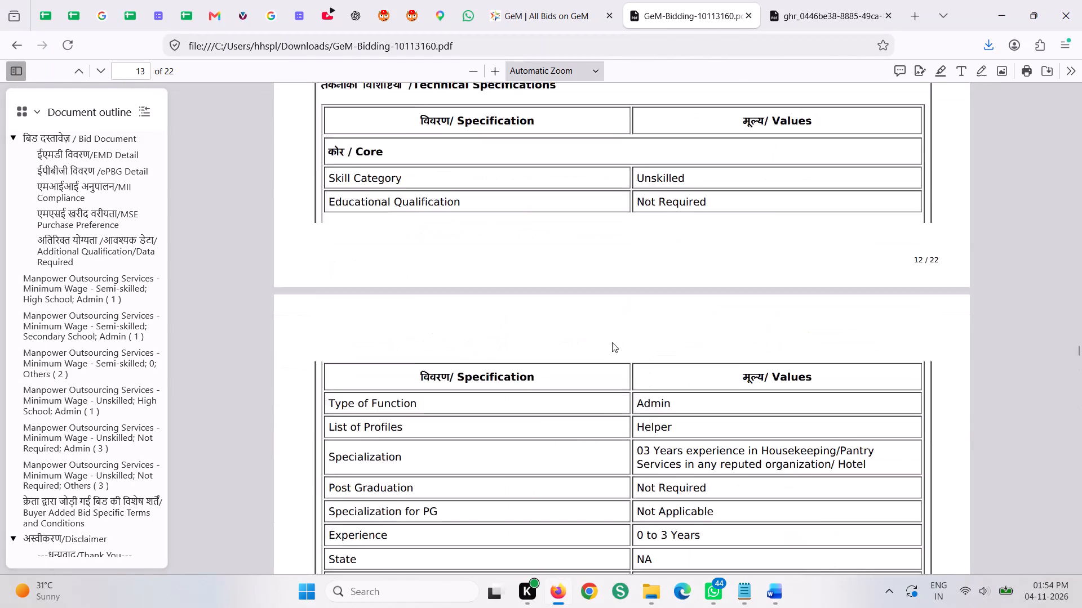
{"action": "scroll", "coordinate": [612, 342], "scroll_direction": "up", "scroll_amount": 14}
{"action": "scroll", "coordinate": [606, 348], "scroll_direction": "down", "scroll_amount": 1}
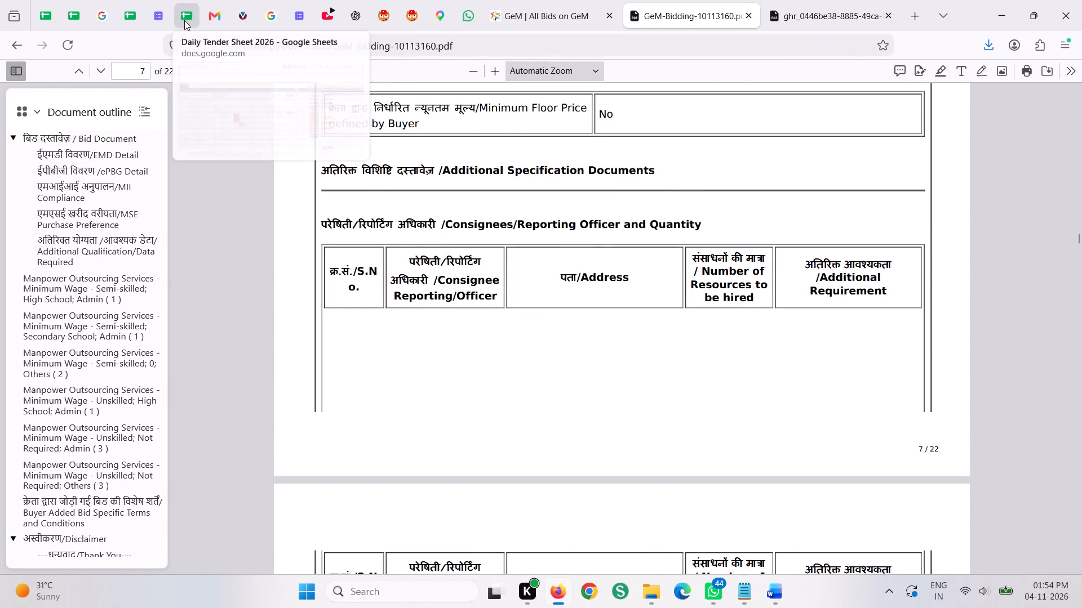
Copy the GEM Id of the NAGPUR tender in row 859 of the Daily Tender Sheet 2026.
{"action": "left_click", "coordinate": [184, 20]}
{"action": "key", "text": "Left"}
{"action": "key", "text": "Left"}
{"action": "key", "text": "Left"}
{"action": "key", "text": "Left"}
{"action": "key", "text": "Left"}
{"action": "key", "text": "Left"}
{"action": "key", "text": "Left"}
{"action": "key", "text": "Left"}
{"action": "key", "text": "Left"}
{"action": "key", "text": "Left"}
{"action": "key", "text": "Left"}
{"action": "key", "text": "Left"}
{"action": "key", "text": "Left"}
{"action": "key", "text": "Left"}
{"action": "key", "text": "Left"}
{"action": "key", "text": "Left"}
{"action": "key", "text": "Left"}
{"action": "key", "text": "Left"}
{"action": "key", "text": "Left"}
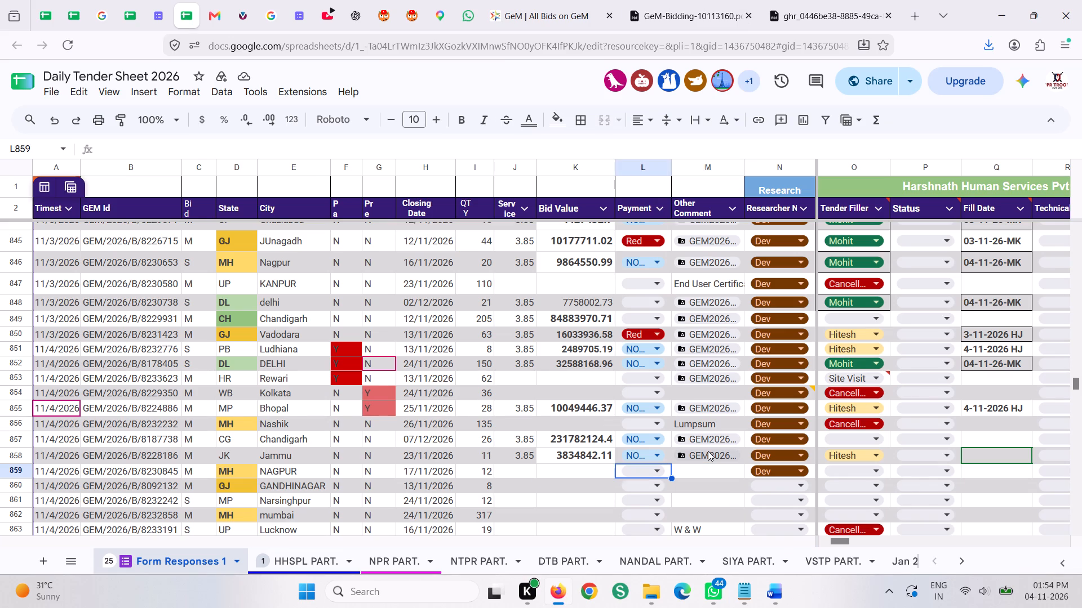
{"action": "key", "text": "Right"}
{"action": "key", "text": "ctrl+c"}
{"action": "key", "text": "Right"}
{"action": "key", "text": "Right"}
{"action": "key", "text": "Right"}
{"action": "key", "text": "Right"}
{"action": "key", "text": "Right"}
{"action": "key", "text": "Right"}
{"action": "key", "text": "Right"}
{"action": "key", "text": "Right"}
{"action": "key", "text": "Right"}
{"action": "key", "text": "Right"}
{"action": "key", "text": "Right"}
{"action": "key", "text": "Right"}
{"action": "key", "text": "Right"}
{"action": "key", "text": "Right"}
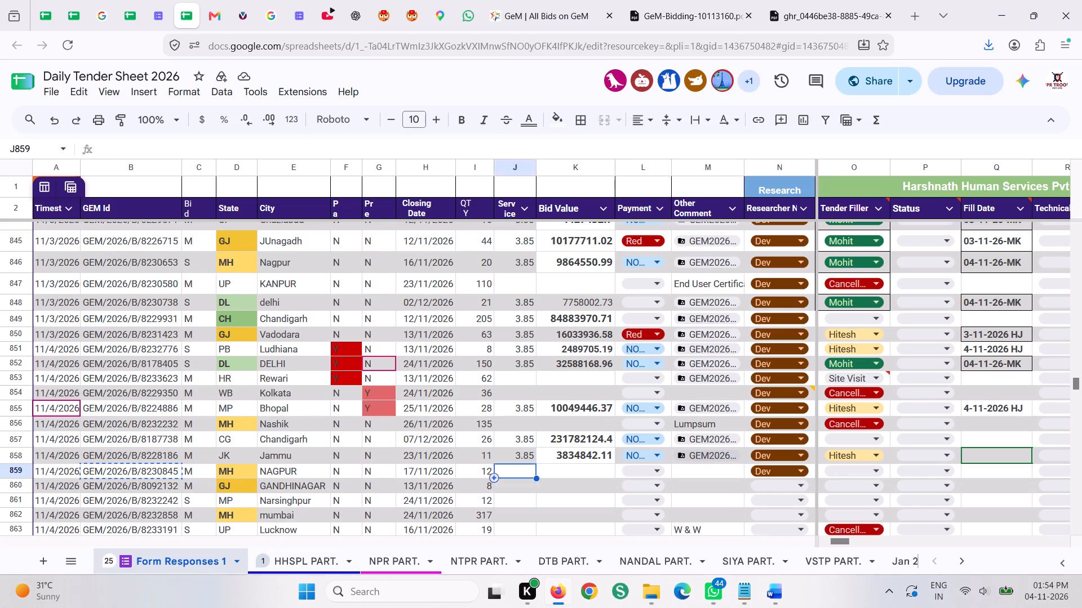
Reload the GeM bid listing, search it for GEM/2026/B/8230845 and open that bid's document.
{"action": "left_click", "coordinate": [558, 0]}
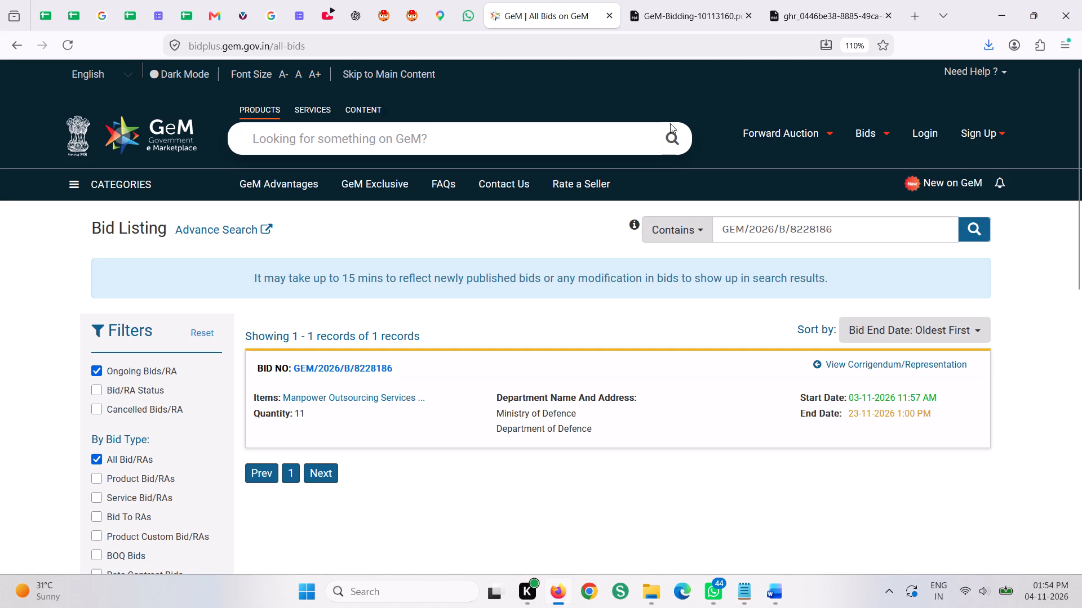
{"action": "left_click", "coordinate": [75, 42]}
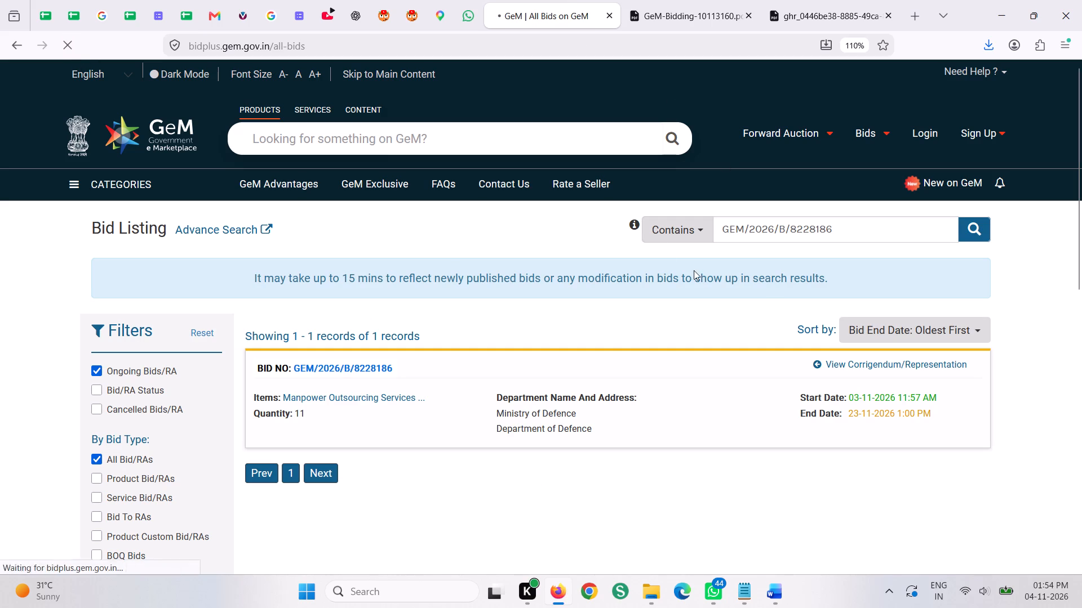
{"action": "left_click", "coordinate": [771, 230]}
{"action": "key", "text": "ctrl+v"}
{"action": "key", "text": "Return"}
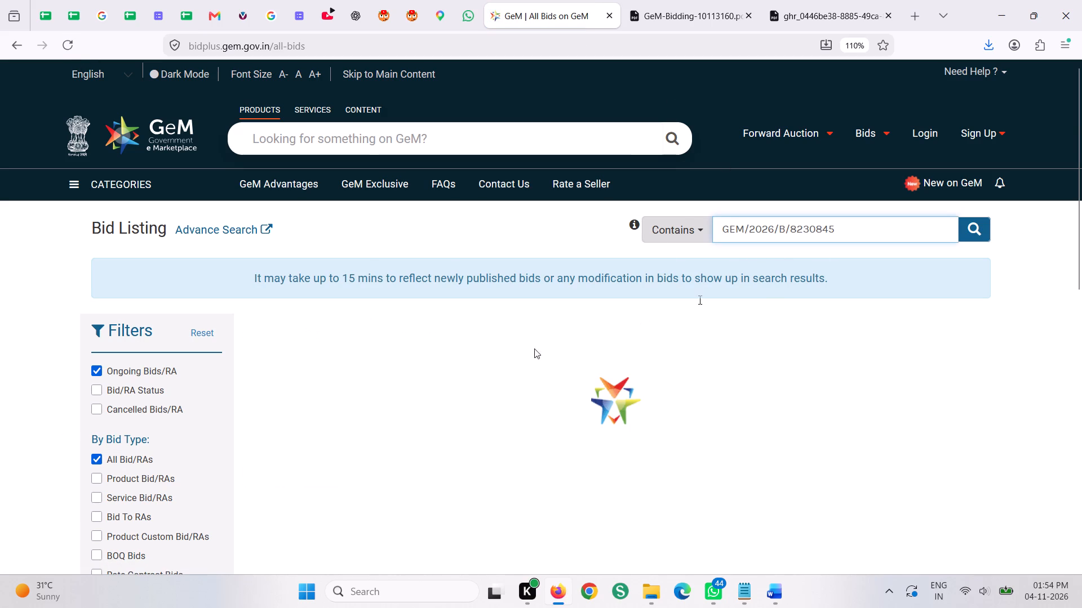
{"action": "left_click", "coordinate": [353, 369]}
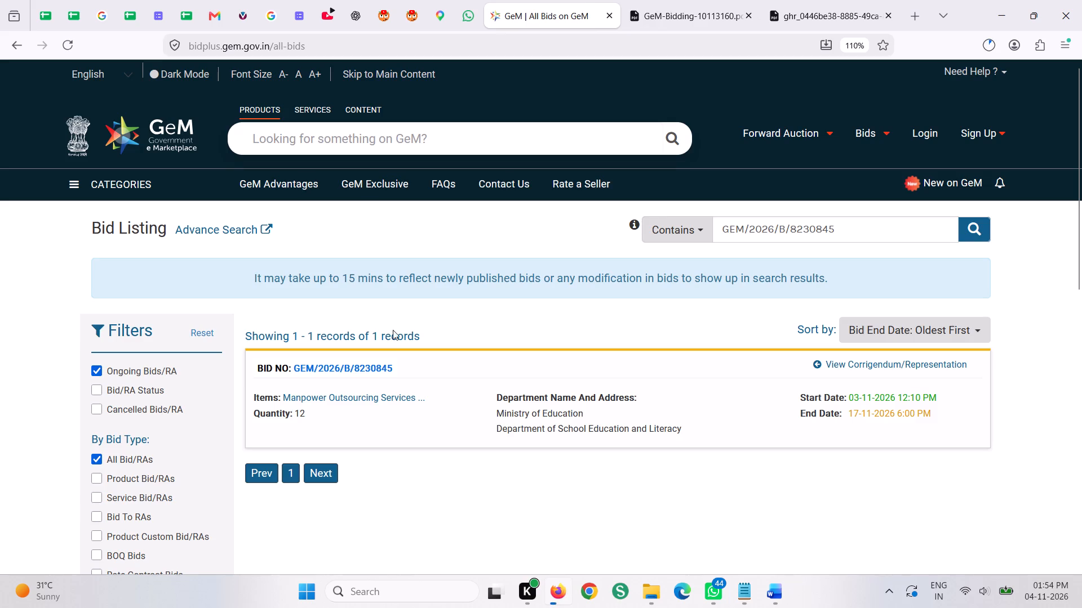
{"action": "left_click", "coordinate": [376, 338]}
Search the opened bid document for the word "security".
{"action": "scroll", "coordinate": [603, 392], "scroll_direction": "down", "scroll_amount": 1}
{"action": "left_click", "coordinate": [693, 384]}
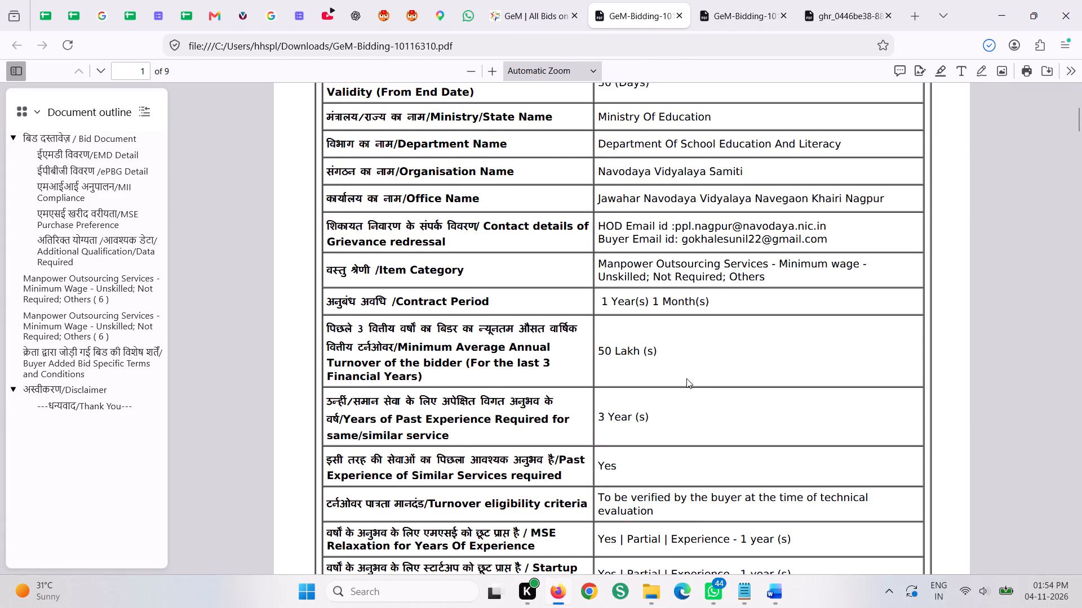
{"action": "key", "text": "ctrl+f"}
{"action": "key", "text": "s"}
{"action": "key", "text": "e"}
{"action": "key", "text": "c"}
{"action": "type", "text": "urity"}
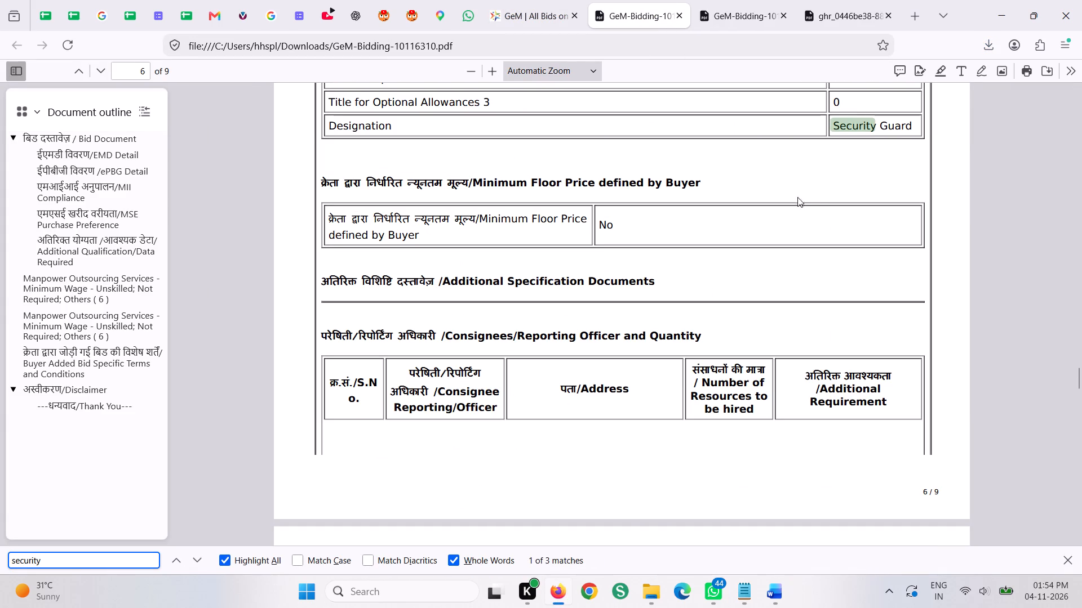
Copy the designation "Security Guard" from the bid document into the Other Comment cell of row 859 in the Daily Tender Sheet.
{"action": "triple_click", "coordinate": [858, 120]}
{"action": "left_click", "coordinate": [858, 120], "text": "ctrl"}
{"action": "triple_click", "coordinate": [858, 120], "text": "ctrl"}
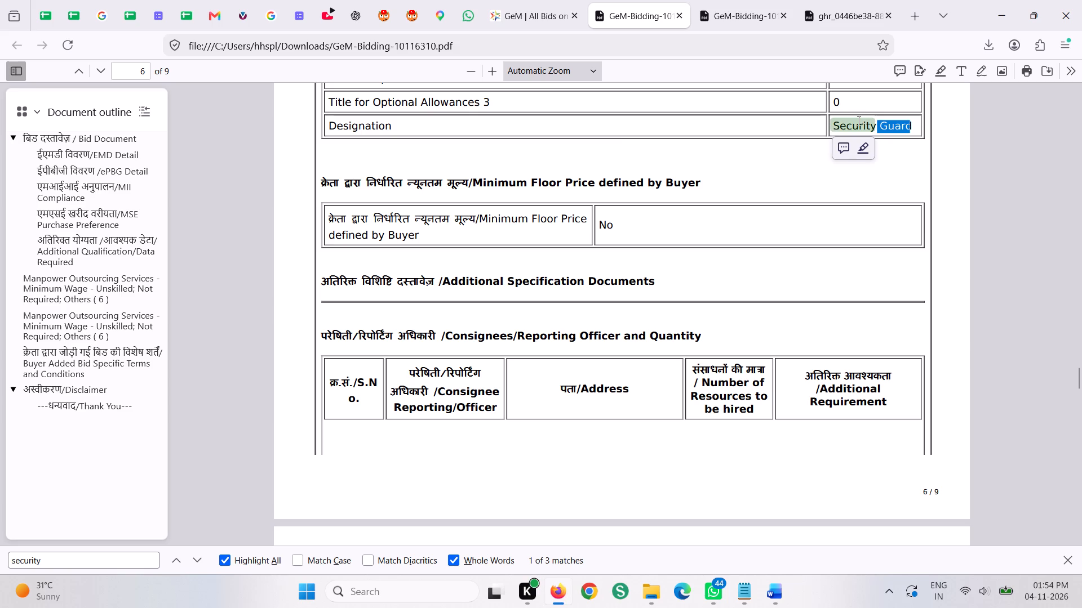
{"action": "key", "text": "ctrl+c"}
{"action": "key", "text": "ctrl+c"}
{"action": "key", "text": "ctrl+c"}
{"action": "left_click", "coordinate": [182, 14]}
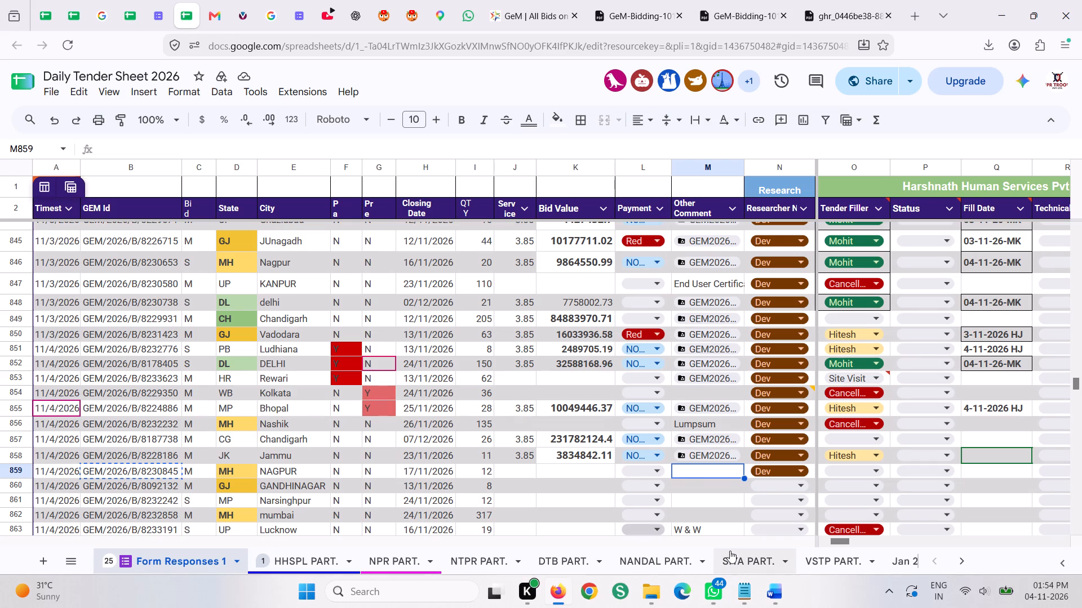
{"action": "double_click", "coordinate": [708, 469]}
{"action": "key", "text": "ctrl+v"}
{"action": "key", "text": "Return"}
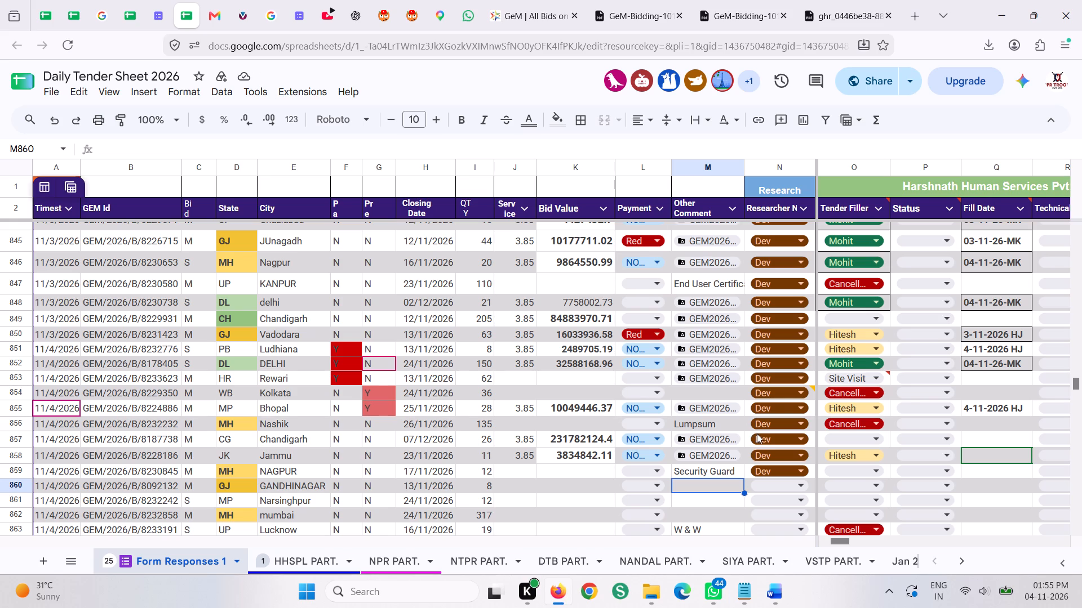
Return to the GeM-Bidding-10113160 document and examine the bid details on its first page.
{"action": "left_click", "coordinate": [744, 0]}
{"action": "scroll", "coordinate": [765, 258], "scroll_direction": "up", "scroll_amount": 18}
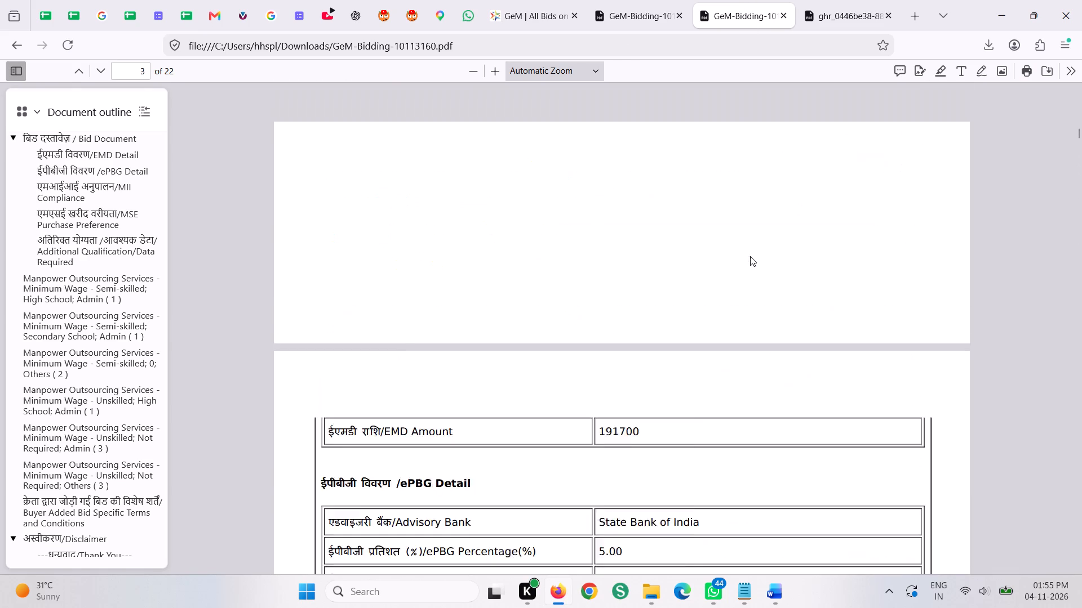
{"action": "scroll", "coordinate": [750, 256], "scroll_direction": "up", "scroll_amount": 5}
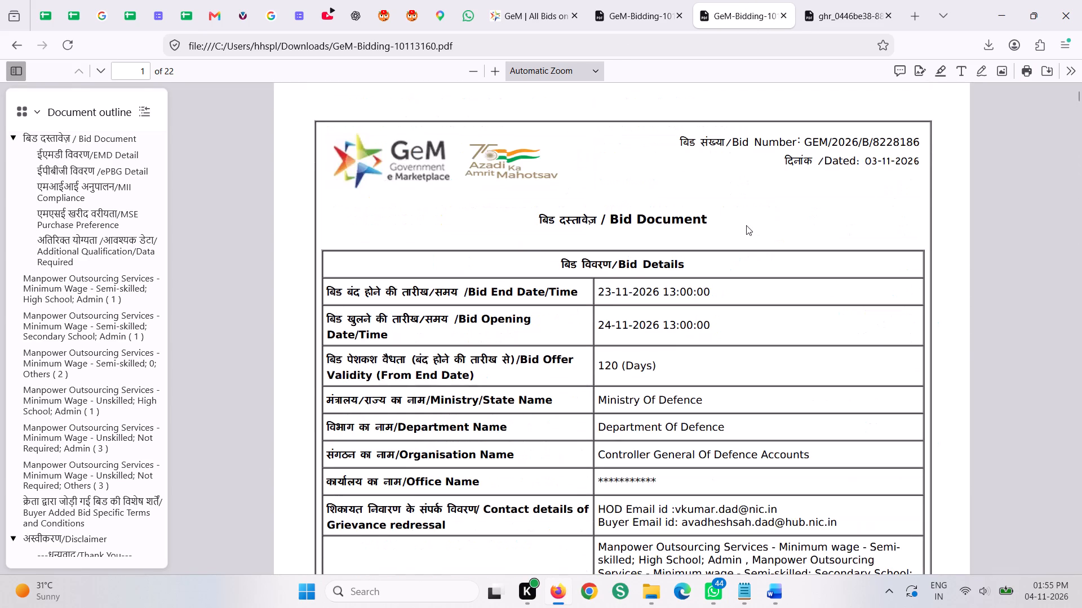
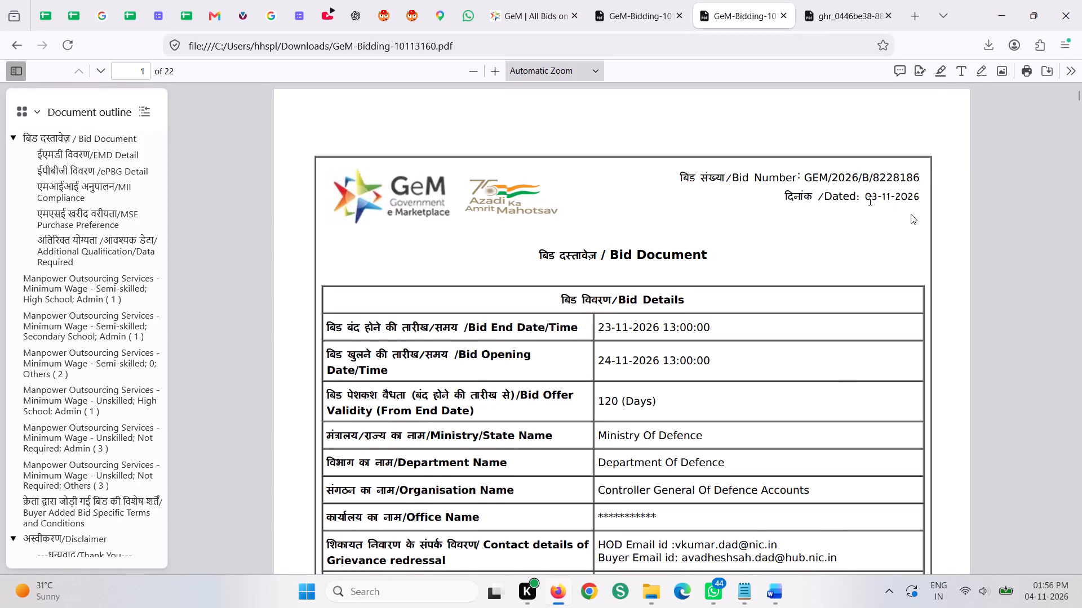
Look over the item category and experience requirements in the GeM-Bidding-10113160 bid details, and return to the GeM bid listing.
{"action": "scroll", "coordinate": [911, 214], "scroll_direction": "down", "scroll_amount": 1}
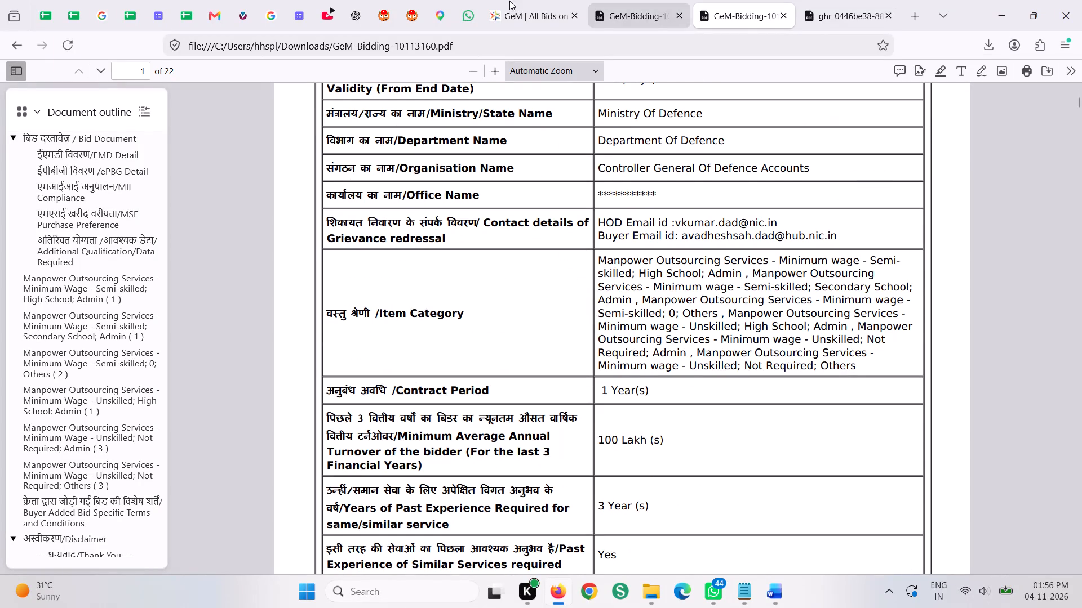
{"action": "left_click", "coordinate": [529, 2]}
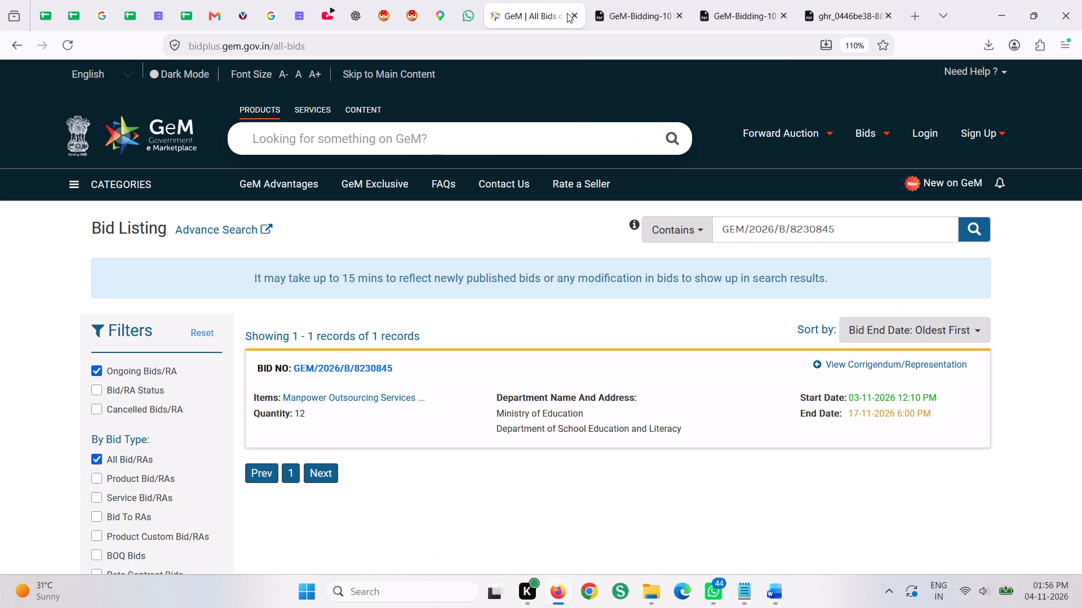
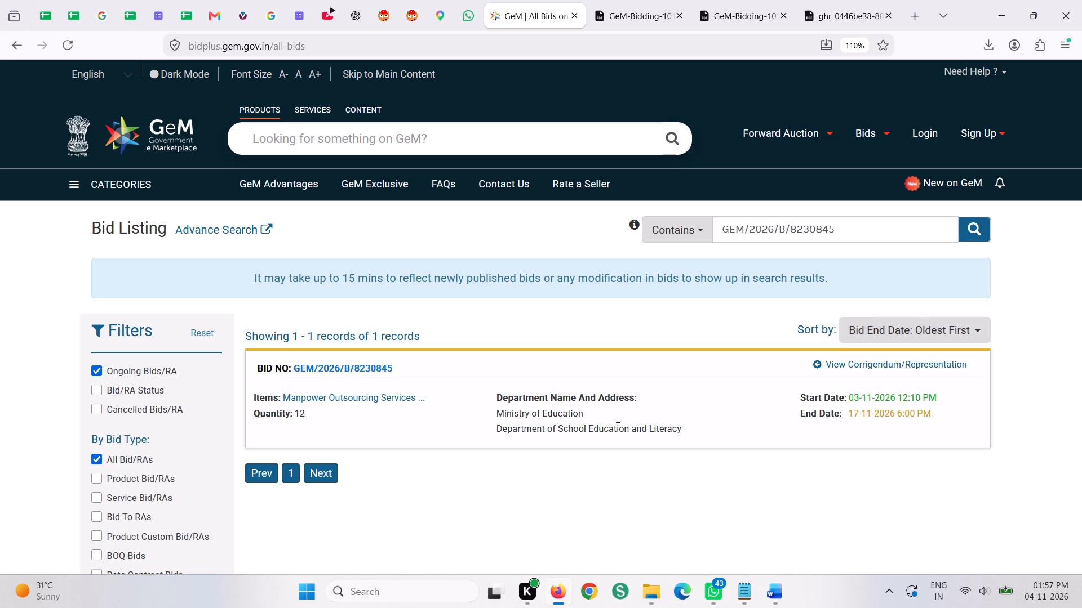
Bring up the GeM-Bidding-10116310 bid document to view its Security Guard designation details.
{"action": "left_click", "coordinate": [592, 0]}
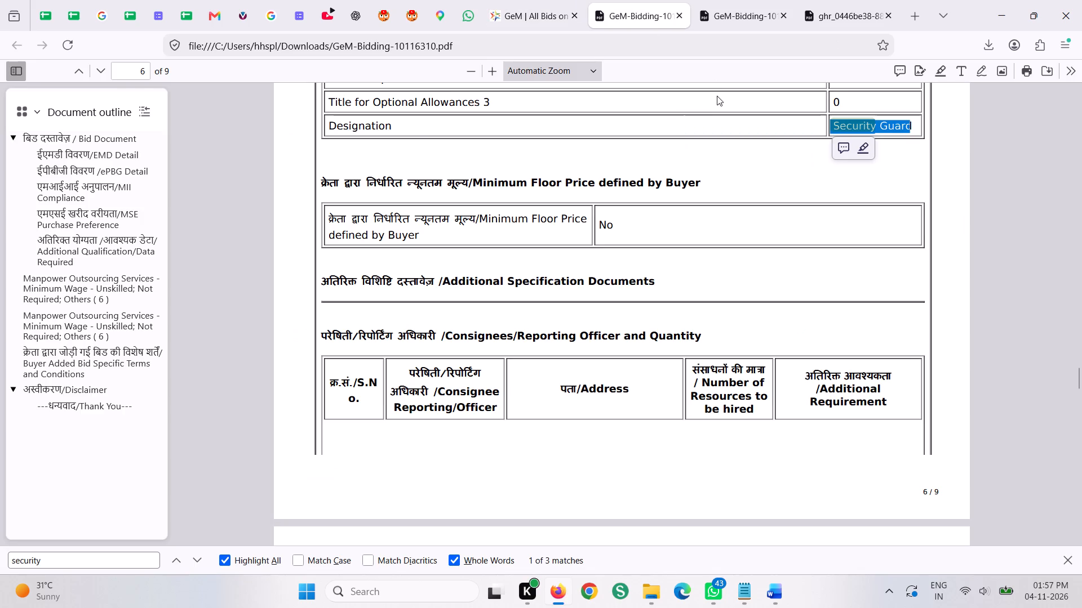
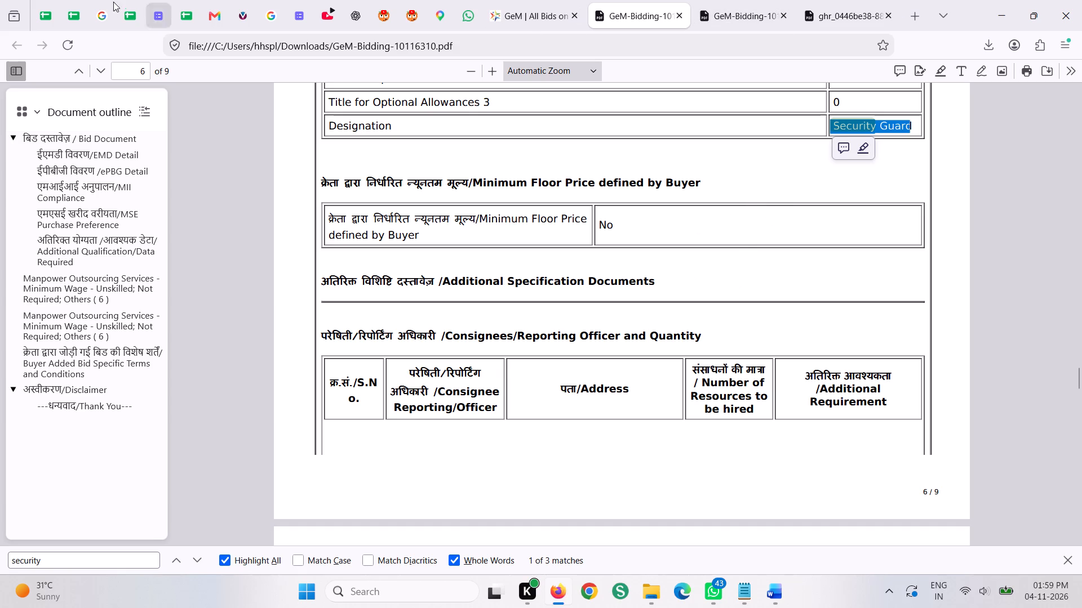
Append +1 to the CANCEL tally in the Notepad notes and return to the Daily Tender Sheet.
{"action": "left_click", "coordinate": [189, 21]}
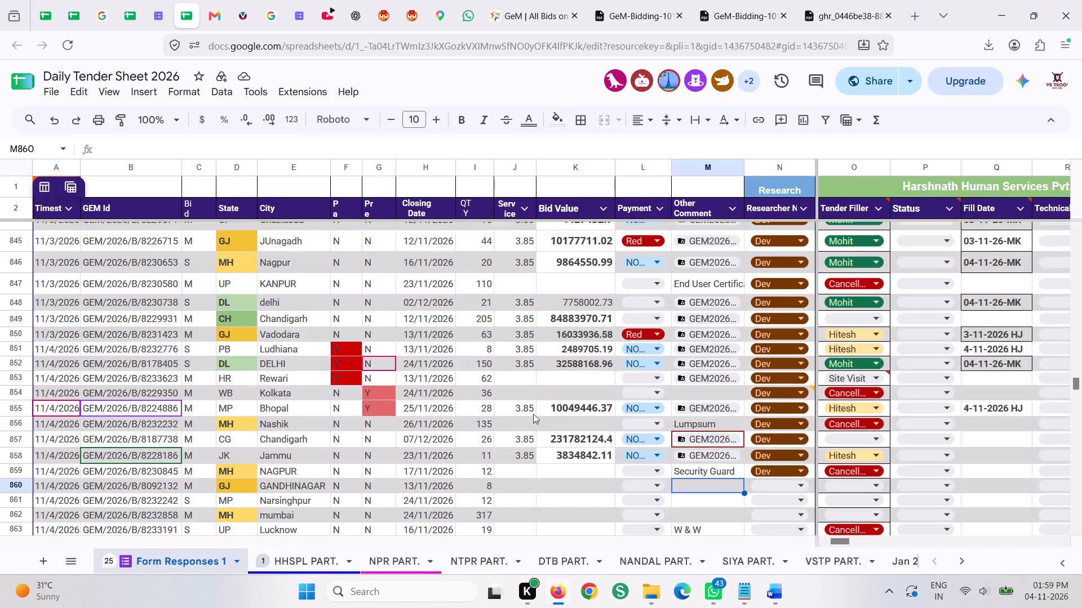
{"action": "left_click", "coordinate": [742, 592]}
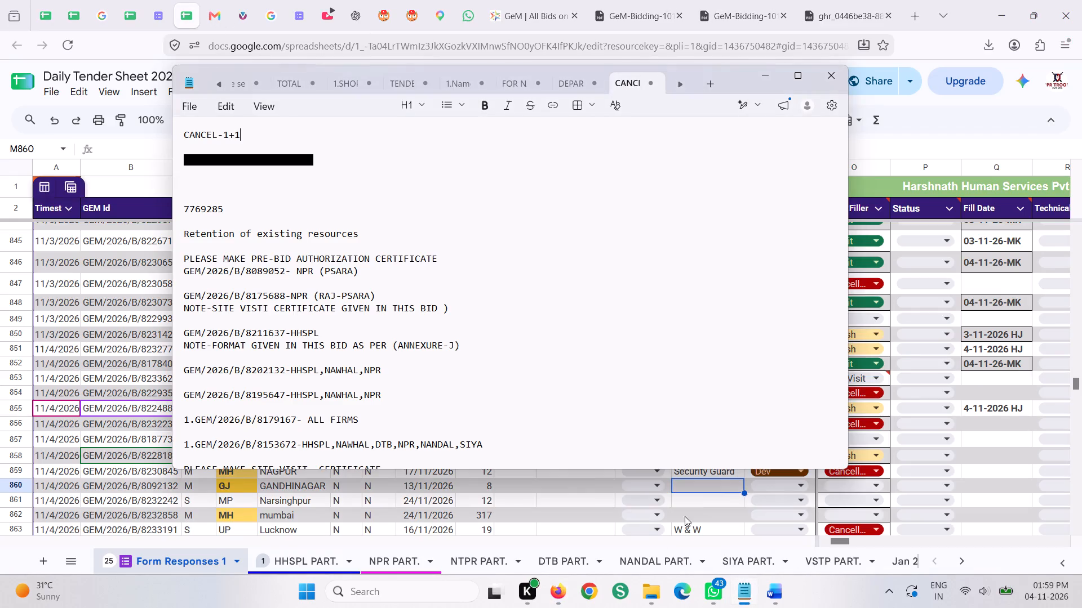
{"action": "type", "text": "+1"}
{"action": "key", "text": "alt+Tab"}
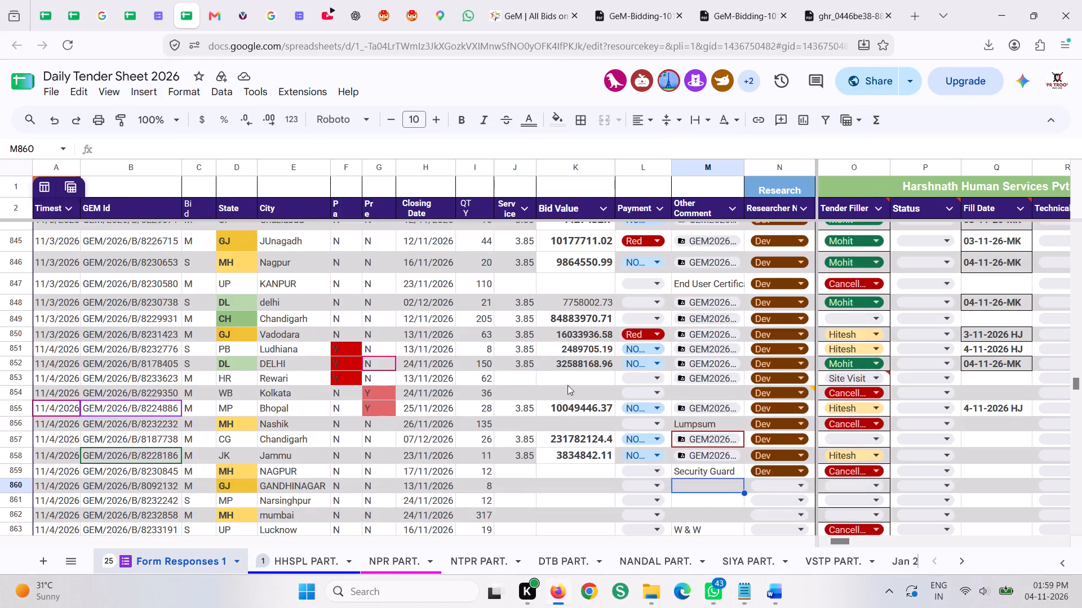
Set the researcher name for the Gandhinagar tender in row 860 to Dev.
{"action": "left_click", "coordinate": [762, 484]}
{"action": "left_click", "coordinate": [760, 357]}
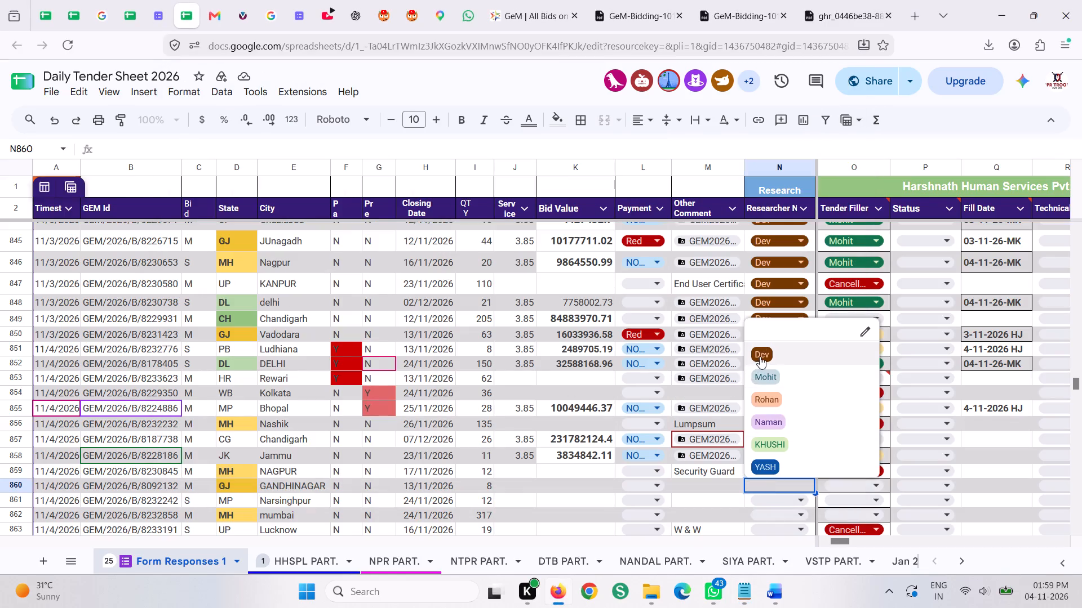
Copy the GEM Id of the Gandhinagar tender in row 860, GEM/2026/B/8092132.
{"action": "left_click", "coordinate": [707, 481]}
{"action": "key", "text": "Left"}
{"action": "key", "text": "Left"}
{"action": "key", "text": "Left"}
{"action": "key", "text": "Left"}
{"action": "key", "text": "Left"}
{"action": "key", "text": "Left"}
{"action": "key", "text": "Left"}
{"action": "key", "text": "Left"}
{"action": "key", "text": "Left"}
{"action": "key", "text": "Left"}
{"action": "key", "text": "Left"}
{"action": "key", "text": "Left"}
{"action": "key", "text": "Left"}
{"action": "key", "text": "Left"}
{"action": "key", "text": "Left"}
{"action": "key", "text": "Left"}
{"action": "key", "text": "Left"}
{"action": "key", "text": "Left"}
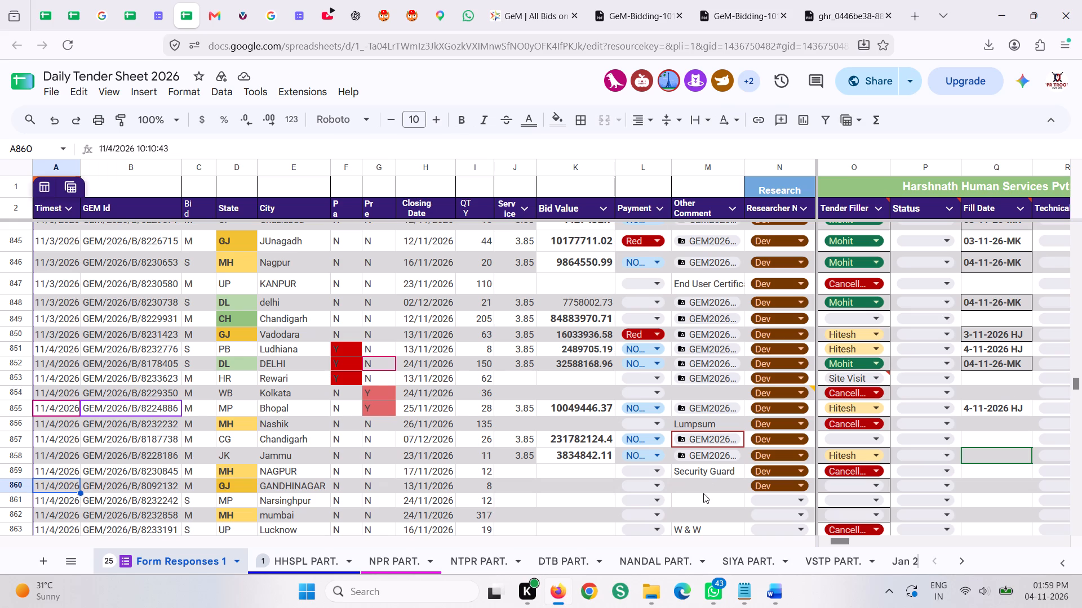
{"action": "left_click", "coordinate": [700, 484]}
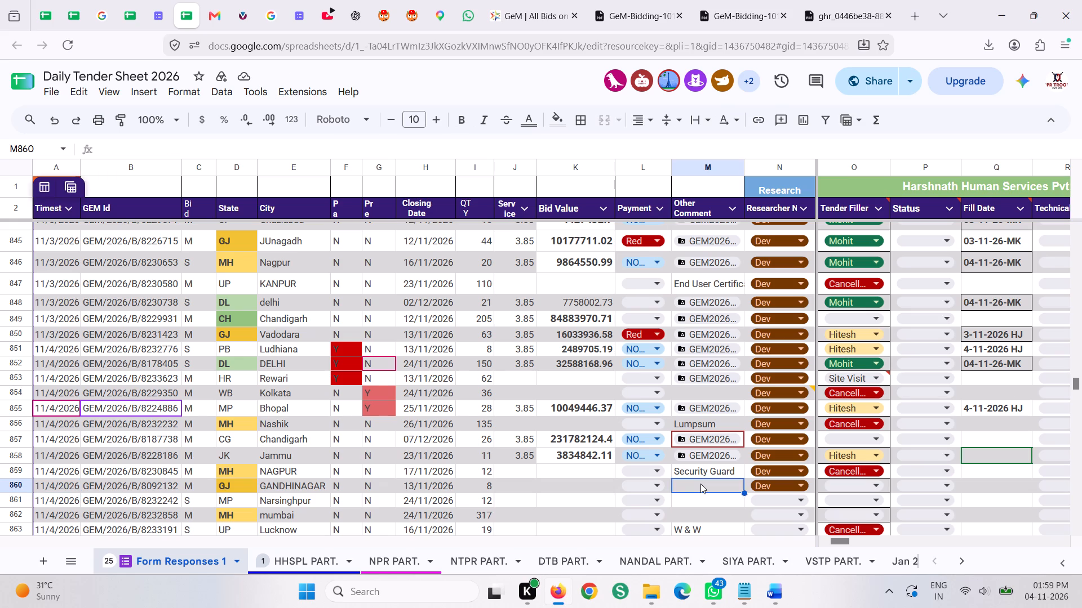
{"action": "key", "text": "Left"}
{"action": "key", "text": "Left"}
{"action": "key", "text": "Left"}
{"action": "key", "text": "Left"}
{"action": "key", "text": "Left"}
{"action": "key", "text": "Left"}
{"action": "key", "text": "Left"}
{"action": "key", "text": "Left"}
{"action": "key", "text": "Left"}
{"action": "key", "text": "Left"}
{"action": "key", "text": "Left"}
{"action": "key", "text": "Left"}
{"action": "key", "text": "Left"}
{"action": "key", "text": "Left"}
{"action": "key", "text": "Left"}
{"action": "key", "text": "Left"}
{"action": "key", "text": "Left"}
{"action": "key", "text": "Left"}
{"action": "key", "text": "Left"}
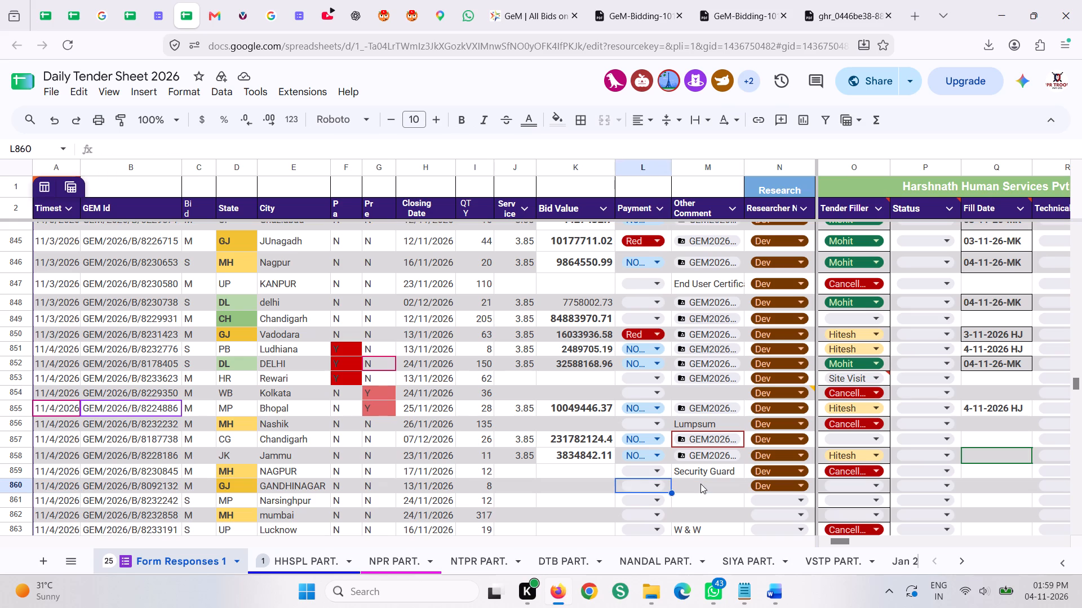
{"action": "key", "text": "Right"}
{"action": "key", "text": "ctrl+c"}
{"action": "key", "text": "Right"}
{"action": "key", "text": "Right"}
{"action": "key", "text": "Right"}
{"action": "key", "text": "Right"}
{"action": "key", "text": "Right"}
{"action": "key", "text": "Right"}
{"action": "key", "text": "Right"}
{"action": "key", "text": "Right"}
{"action": "key", "text": "Right"}
{"action": "key", "text": "Right"}
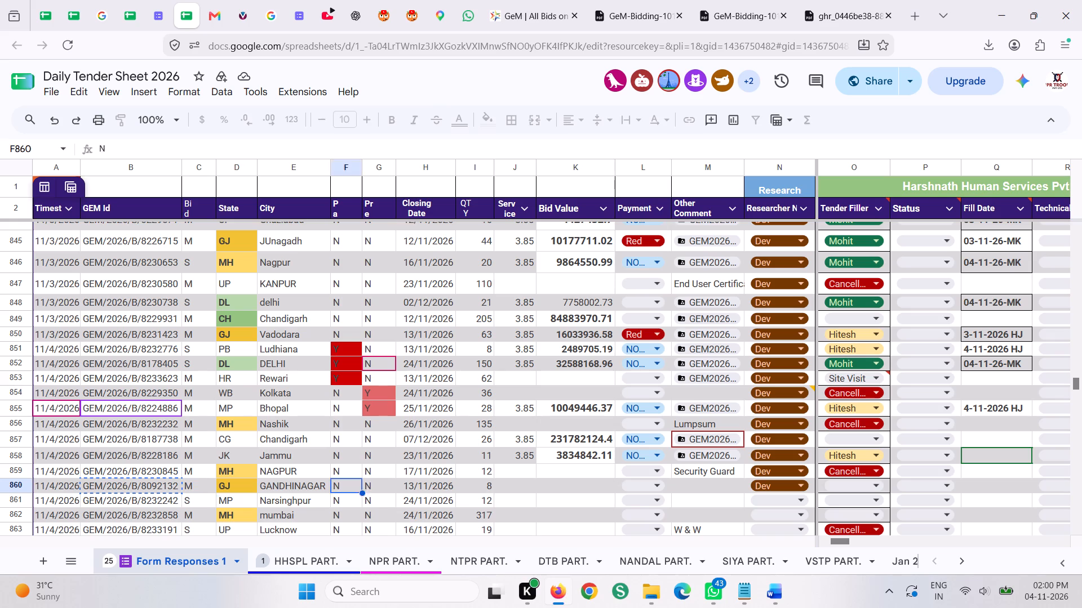
{"action": "key", "text": "Right"}
Close the three PDF documents left open from the earlier tenders, keeping the GeM bid listing open.
{"action": "left_click", "coordinate": [542, 0]}
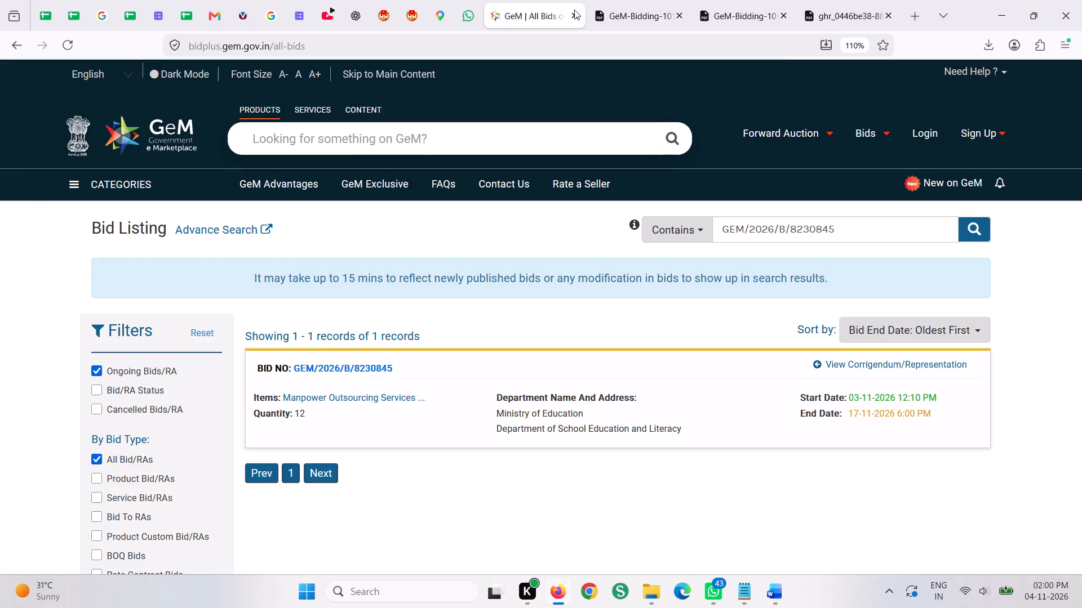
{"action": "left_click", "coordinate": [633, 0]}
{"action": "left_click", "coordinate": [680, 15]}
{"action": "left_click", "coordinate": [680, 15]}
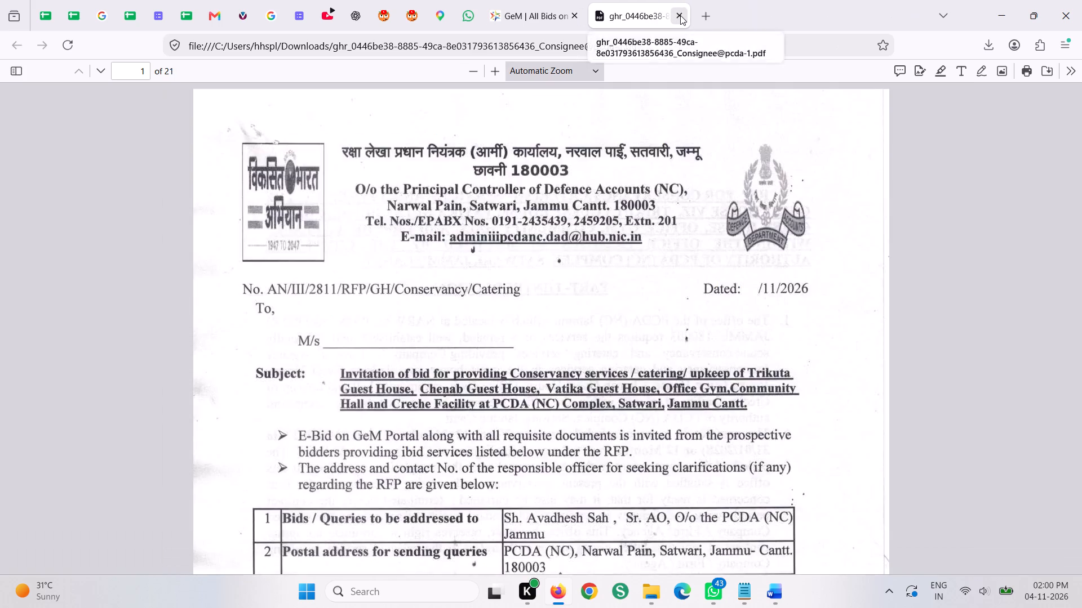
{"action": "left_click", "coordinate": [680, 15]}
Reload the GeM bid listing, search it for GEM/2026/B/8092132 and open that bid's document.
{"action": "left_click", "coordinate": [65, 44]}
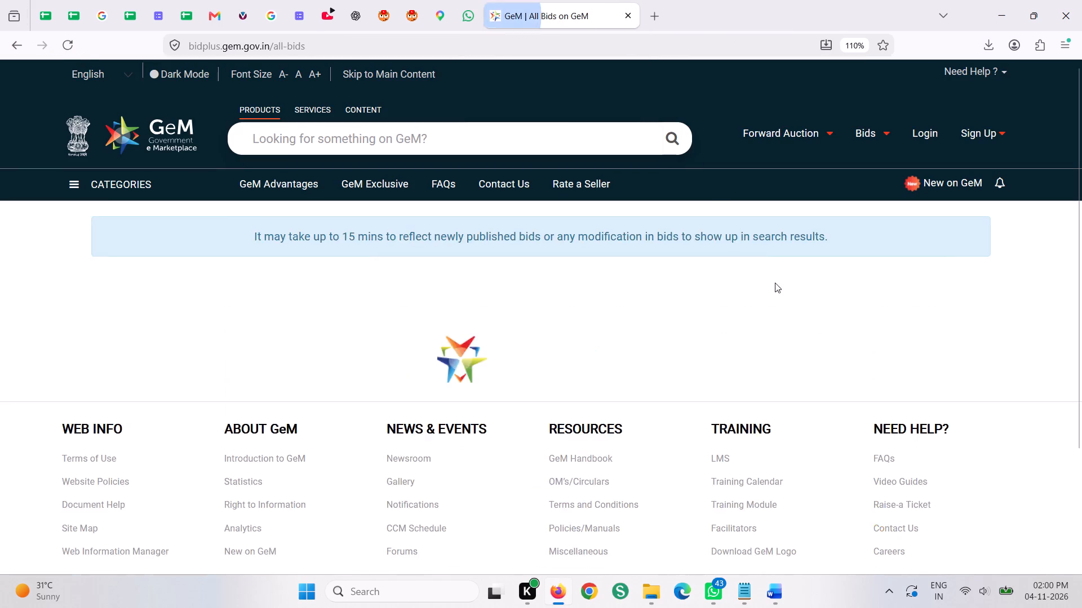
{"action": "left_click", "coordinate": [738, 221]}
{"action": "key", "text": "ctrl+v"}
{"action": "key", "text": "Return"}
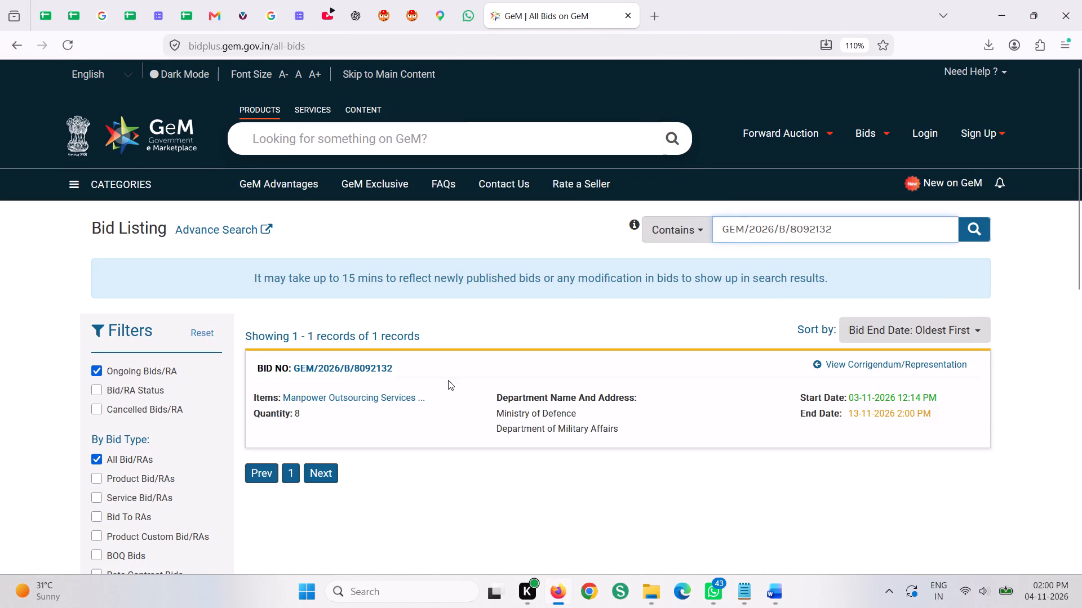
{"action": "left_click", "coordinate": [365, 367]}
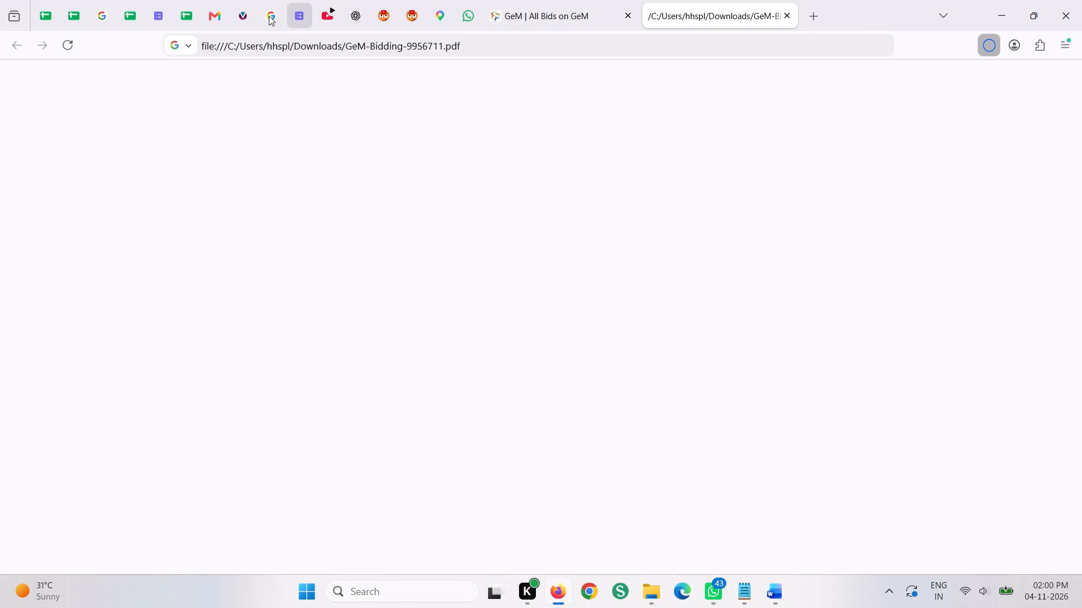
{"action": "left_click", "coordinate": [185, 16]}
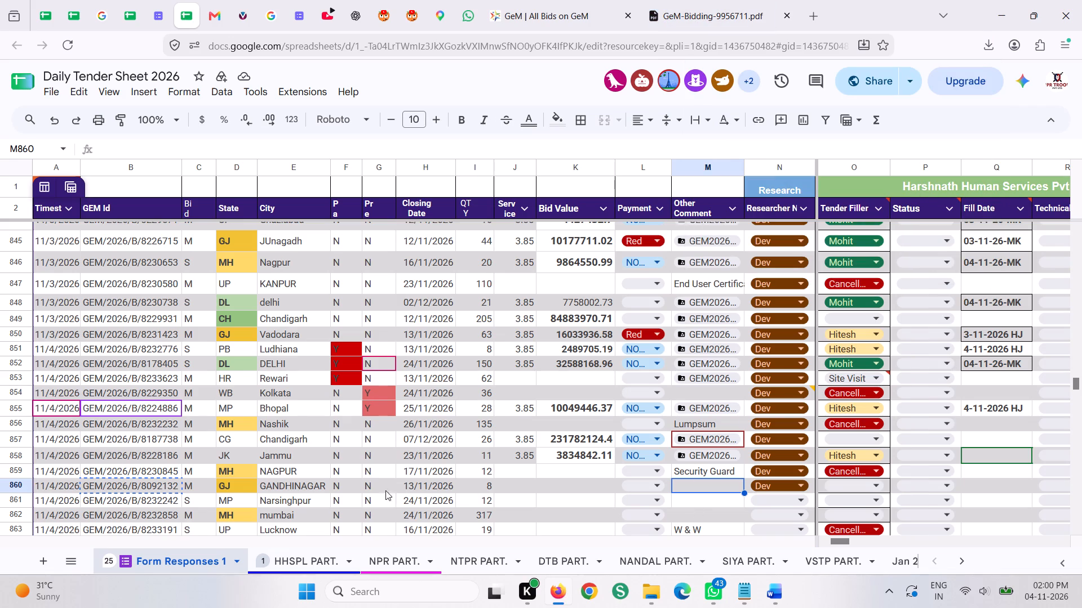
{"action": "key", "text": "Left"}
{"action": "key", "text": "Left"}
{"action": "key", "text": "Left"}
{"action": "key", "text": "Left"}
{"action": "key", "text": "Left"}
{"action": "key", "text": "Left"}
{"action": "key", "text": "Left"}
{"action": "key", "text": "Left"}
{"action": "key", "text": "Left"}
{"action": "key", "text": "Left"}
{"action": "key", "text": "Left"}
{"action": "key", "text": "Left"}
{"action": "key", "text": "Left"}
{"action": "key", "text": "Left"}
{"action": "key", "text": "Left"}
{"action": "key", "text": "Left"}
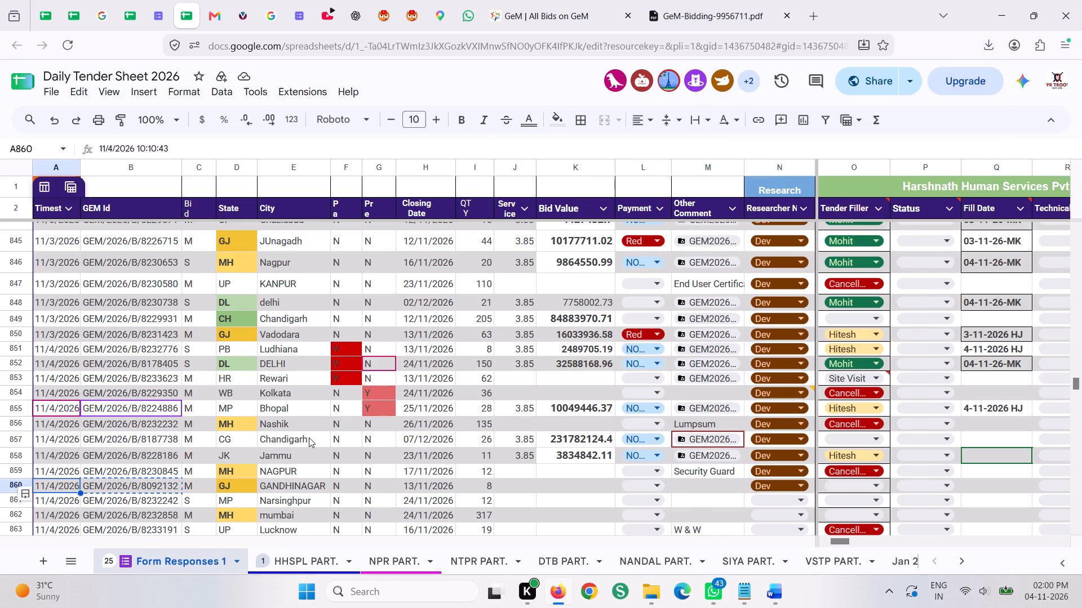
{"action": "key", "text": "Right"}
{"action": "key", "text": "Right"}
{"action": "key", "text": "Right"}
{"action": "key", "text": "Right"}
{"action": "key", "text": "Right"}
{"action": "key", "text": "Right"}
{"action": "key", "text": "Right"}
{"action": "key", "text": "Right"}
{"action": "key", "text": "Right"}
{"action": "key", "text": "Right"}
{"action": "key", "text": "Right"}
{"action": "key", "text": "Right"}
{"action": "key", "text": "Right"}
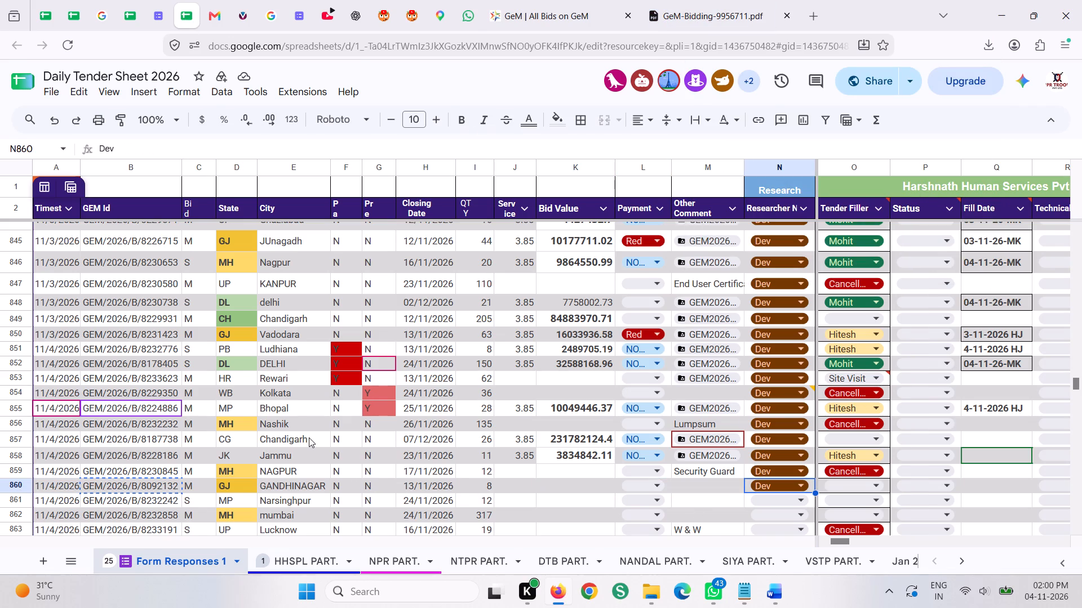
Search the GeM-Bidding-9956711 bid document for "security" and go through the matches.
{"action": "left_click", "coordinate": [668, 1]}
{"action": "scroll", "coordinate": [719, 225], "scroll_direction": "up", "scroll_amount": 1}
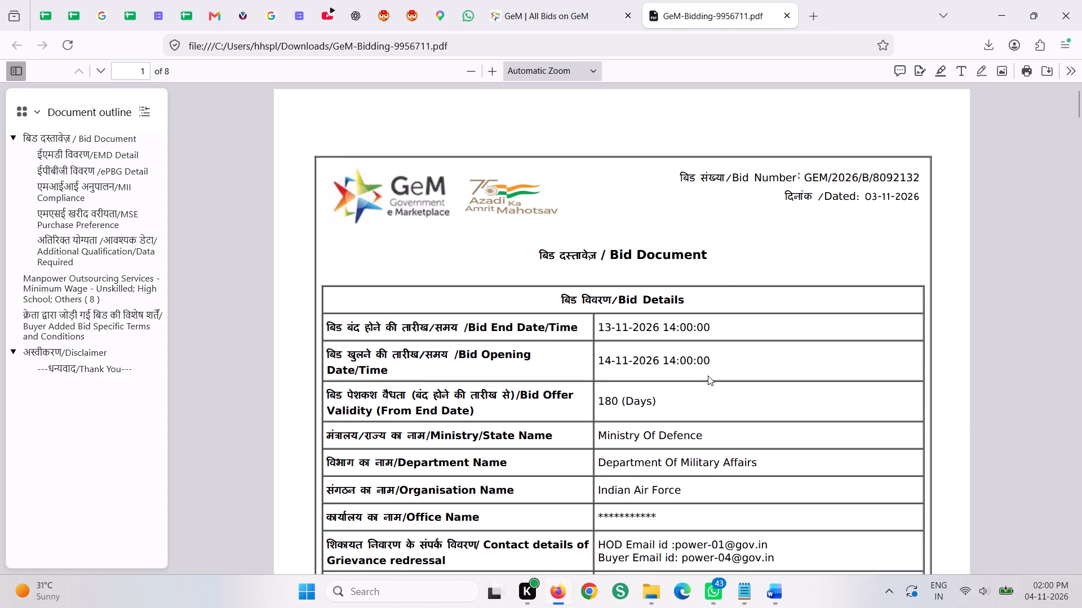
{"action": "scroll", "coordinate": [708, 375], "scroll_direction": "down", "scroll_amount": 2}
{"action": "scroll", "coordinate": [660, 333], "scroll_direction": "up", "scroll_amount": 1}
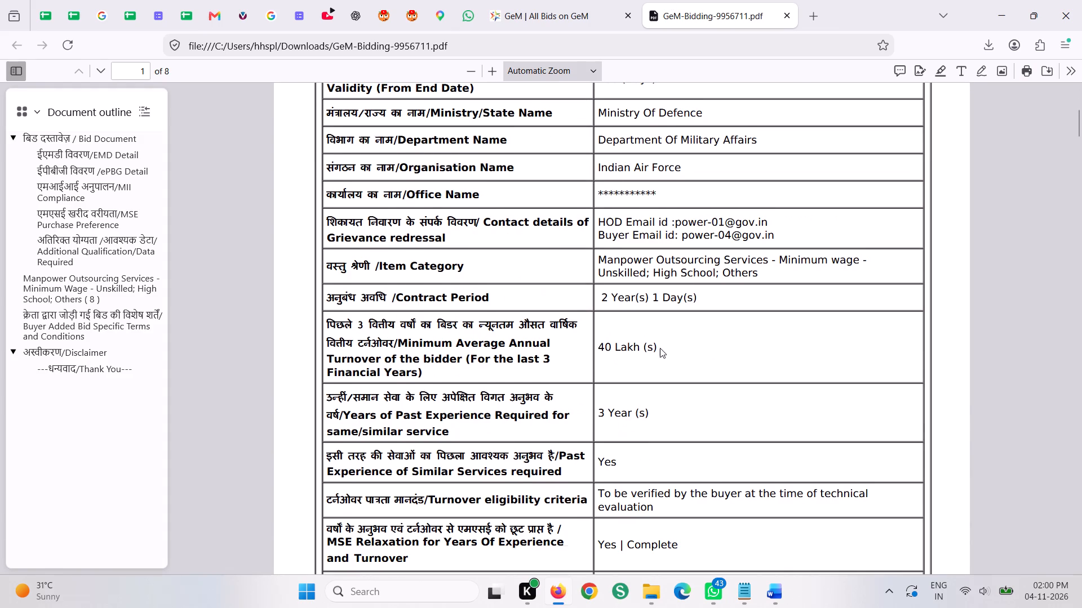
{"action": "key", "text": "ctrl+f"}
{"action": "type", "text": "security"}
{"action": "key", "text": "Return"}
{"action": "key", "text": "Return"}
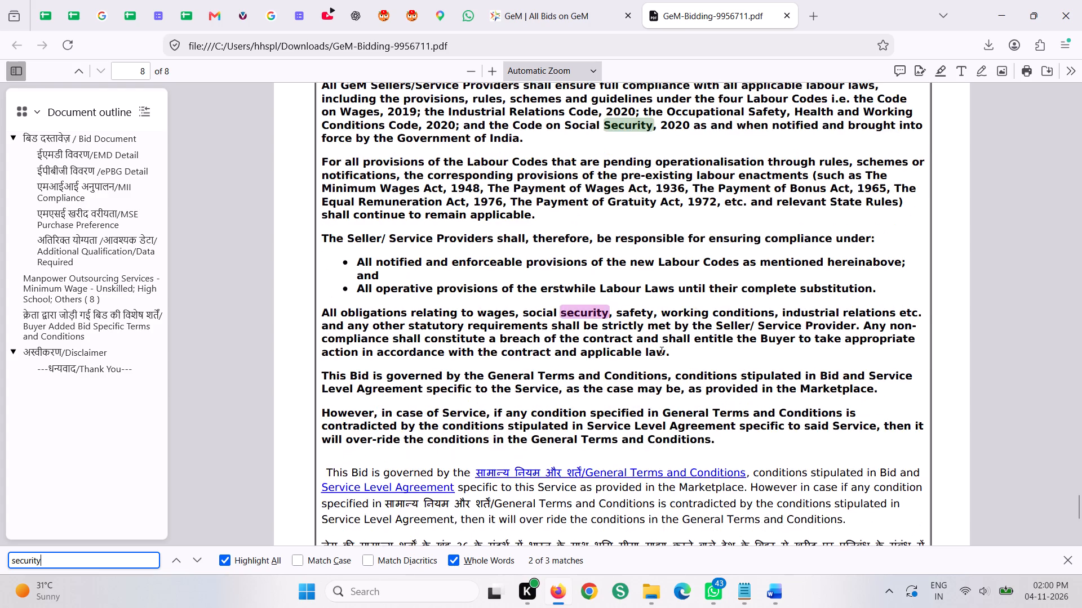
{"action": "key", "text": "Return"}
{"action": "key", "text": "Return"}
{"action": "key", "text": "Return"}
Search the bid document for "watch" and "chowkidar", and clear the search term.
{"action": "key", "text": "BackSpace"}
{"action": "key", "text": "BackSpace"}
{"action": "key", "text": "BackSpace"}
{"action": "key", "text": "BackSpace"}
{"action": "key", "text": "BackSpace"}
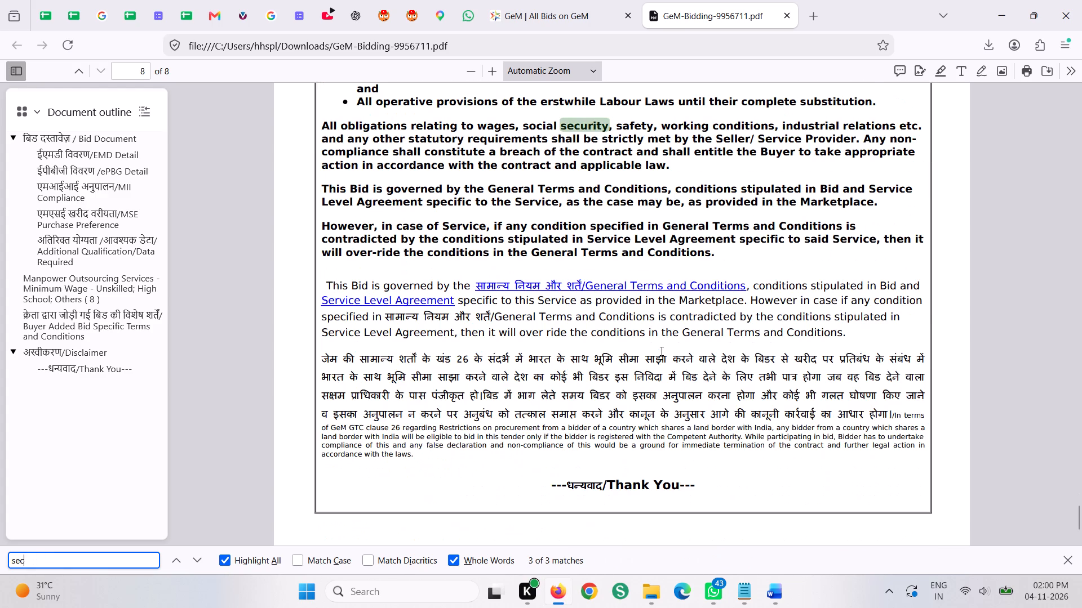
{"action": "key", "text": "BackSpace"}
{"action": "key", "text": "BackSpace"}
{"action": "key", "text": "BackSpace"}
{"action": "key", "text": "BackSpace"}
{"action": "key", "text": "BackSpace"}
{"action": "type", "text": "watch"}
{"action": "key", "text": "BackSpace"}
{"action": "key", "text": "BackSpace"}
{"action": "key", "text": "BackSpace"}
{"action": "key", "text": "BackSpace"}
{"action": "key", "text": "BackSpace"}
{"action": "key", "text": "BackSpace"}
{"action": "key", "text": "BackSpace"}
{"action": "type", "text": "chowkidar"}
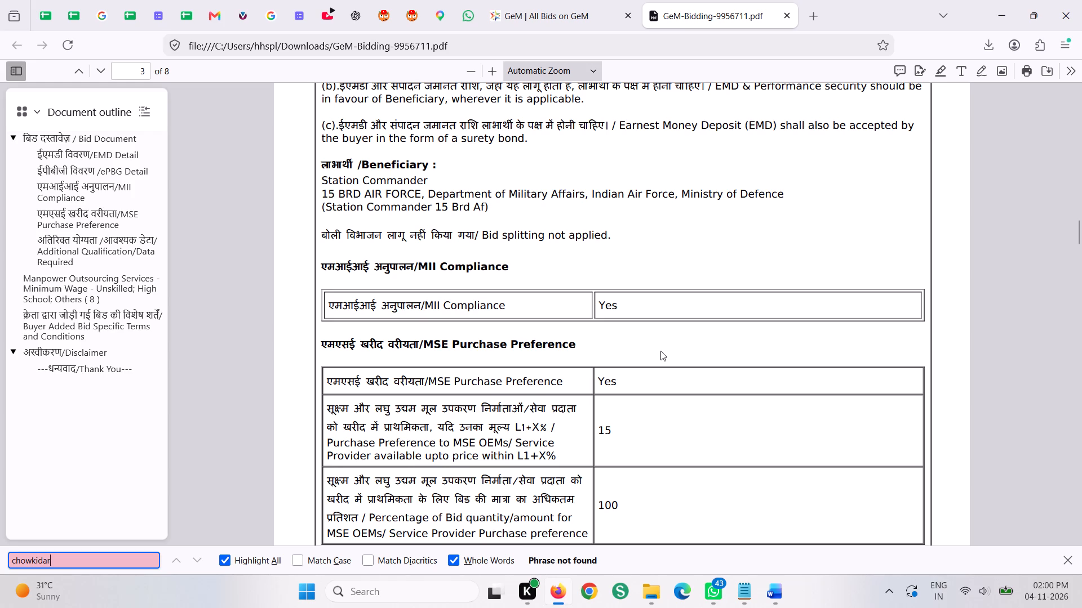
{"action": "key", "text": "BackSpace"}
{"action": "key", "text": "BackSpace"}
{"action": "key", "text": "BackSpace"}
{"action": "key", "text": "BackSpace"}
{"action": "key", "text": "BackSpace"}
{"action": "key", "text": "BackSpace"}
{"action": "key", "text": "BackSpace"}
{"action": "key", "text": "BackSpace"}
{"action": "key", "text": "BackSpace"}
{"action": "key", "text": "BackSpace"}
{"action": "key", "text": "BackSpace"}
{"action": "key", "text": "BackSpace"}
{"action": "key", "text": "BackSpace"}
{"action": "key", "text": "BackSpace"}
{"action": "key", "text": "BackSpace"}
{"action": "key", "text": "BackSpace"}
{"action": "key", "text": "BackSpace"}
{"action": "key", "text": "BackSpace"}
{"action": "key", "text": "BackSpace"}
{"action": "key", "text": "BackSpace"}
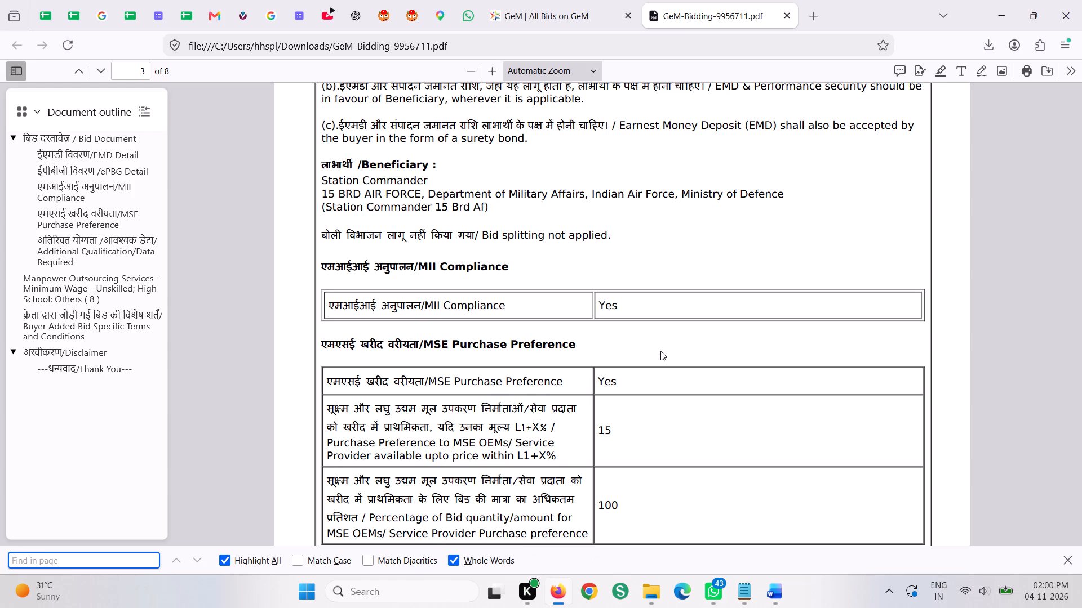
Open the Scope of work & Job description file 1790587709.pdf and examine the listed services.
{"action": "scroll", "coordinate": [660, 351], "scroll_direction": "down", "scroll_amount": 4}
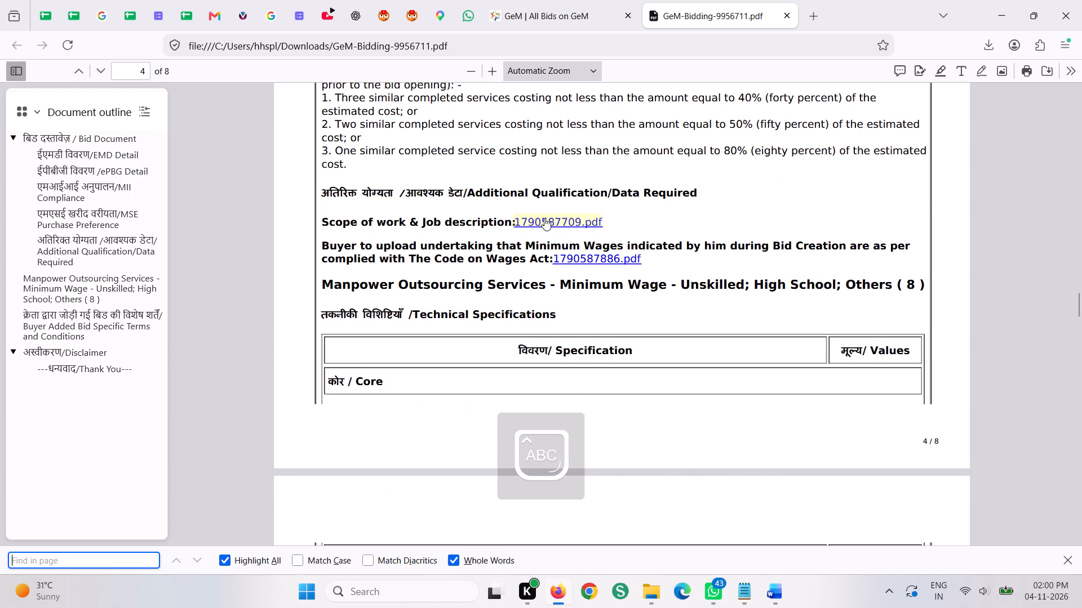
{"action": "left_click", "coordinate": [544, 217]}
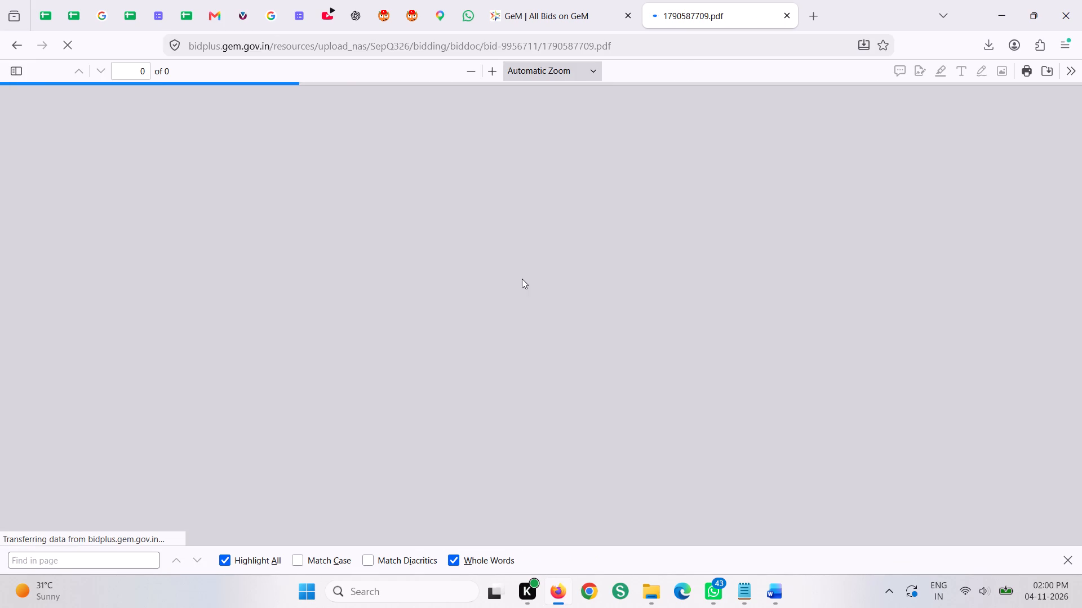
{"action": "left_click", "coordinate": [522, 279]}
{"action": "scroll", "coordinate": [564, 283], "scroll_direction": "down", "scroll_amount": 1}
{"action": "scroll", "coordinate": [469, 299], "scroll_direction": "down", "scroll_amount": 10}
{"action": "scroll", "coordinate": [470, 300], "scroll_direction": "up", "scroll_amount": 4}
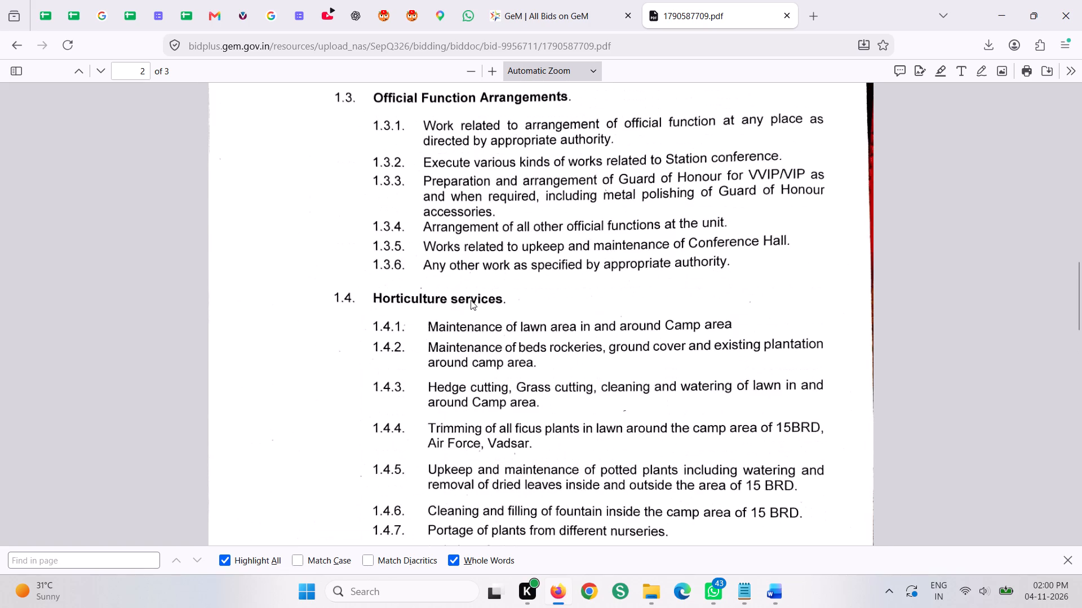
Re-examine the cleaning and maintenance services in the scope of work file, and return to the GeM-Bidding-9956711 document.
{"action": "scroll", "coordinate": [471, 300], "scroll_direction": "up", "scroll_amount": 4}
{"action": "scroll", "coordinate": [438, 383], "scroll_direction": "down", "scroll_amount": 1}
{"action": "scroll", "coordinate": [438, 383], "scroll_direction": "up", "scroll_amount": 1}
{"action": "scroll", "coordinate": [510, 361], "scroll_direction": "down", "scroll_amount": 1}
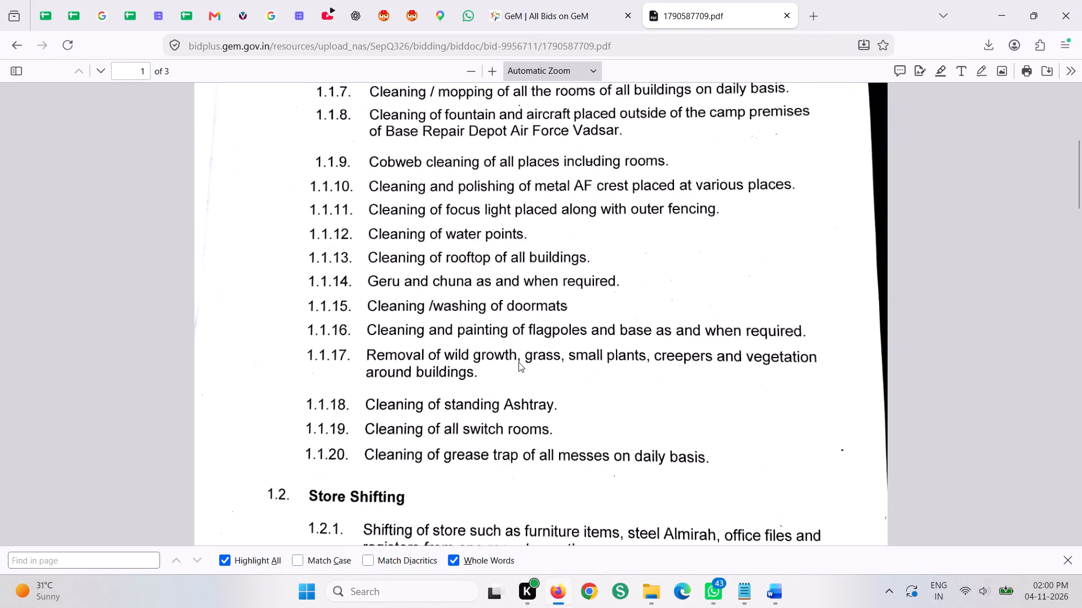
{"action": "scroll", "coordinate": [550, 399], "scroll_direction": "up", "scroll_amount": 2}
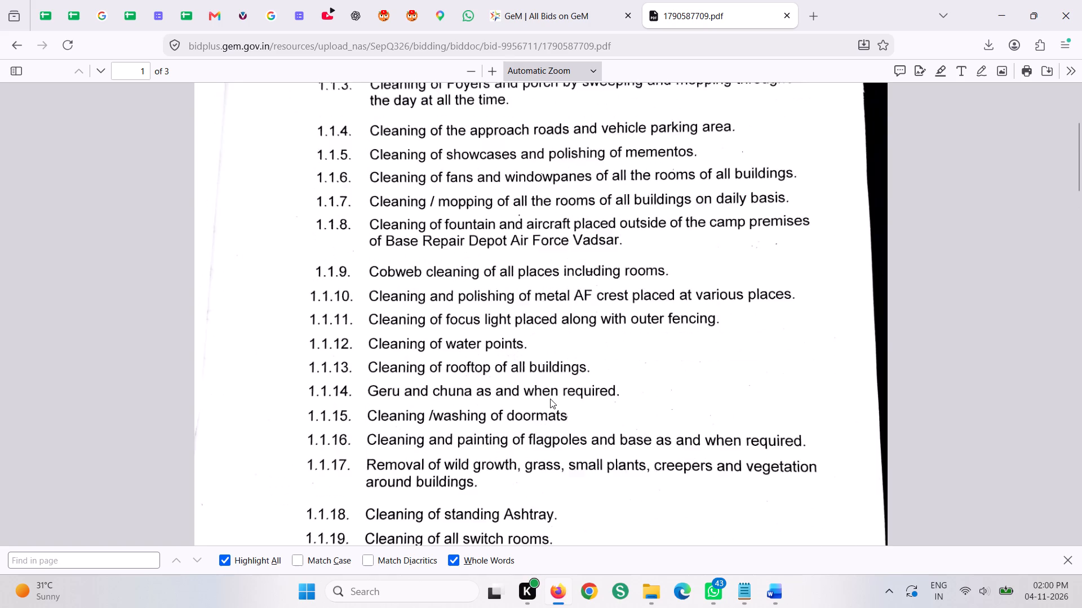
{"action": "scroll", "coordinate": [558, 388], "scroll_direction": "up", "scroll_amount": 2}
{"action": "left_click", "coordinate": [16, 53]}
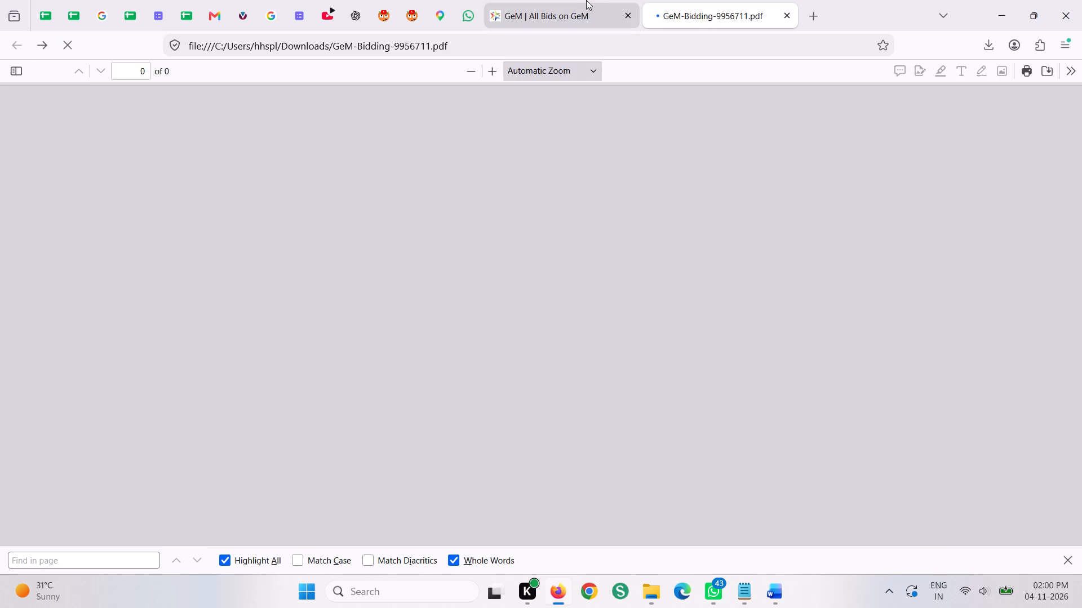
{"action": "left_click", "coordinate": [576, 0]}
{"action": "left_click", "coordinate": [711, 0]}
In File Explorer, create a folder named GEM2026B8092132 inside DEV1 and open it.
{"action": "left_click", "coordinate": [650, 596]}
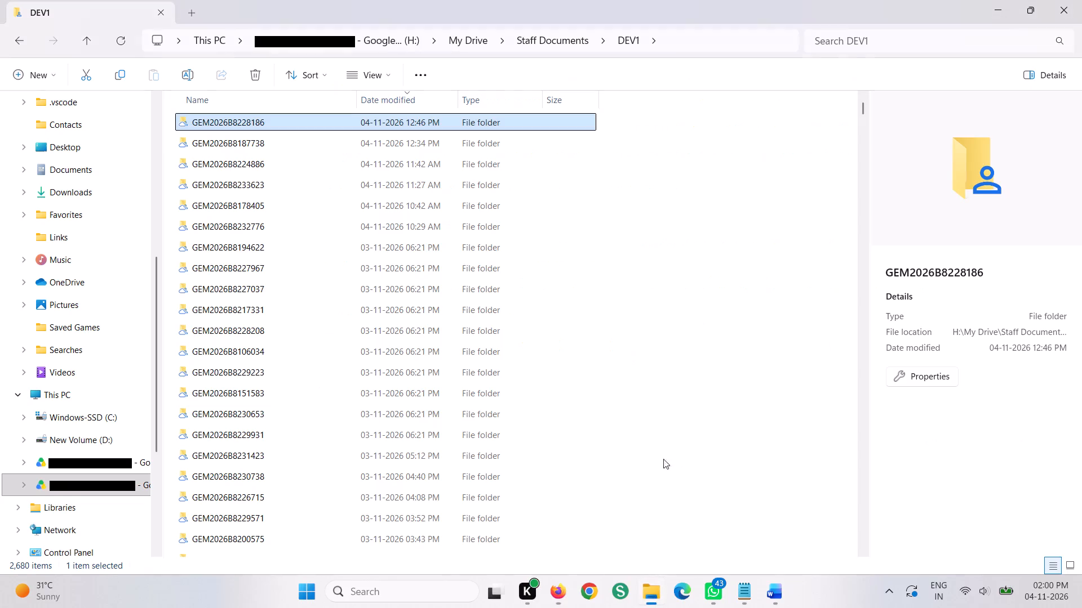
{"action": "right_click", "coordinate": [614, 247]}
{"action": "left_click", "coordinate": [658, 364]}
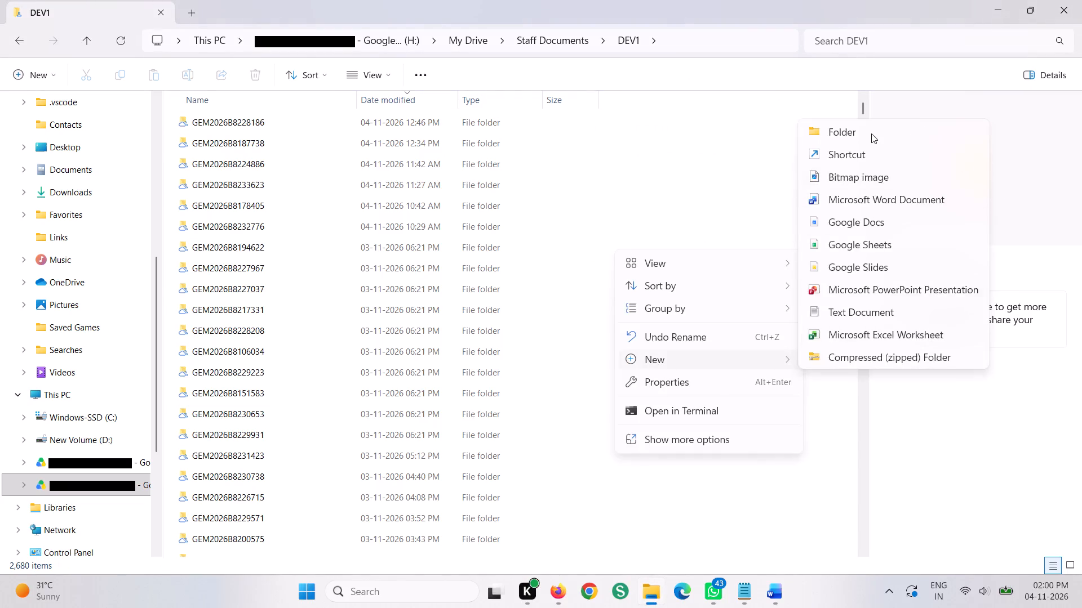
{"action": "left_click", "coordinate": [871, 133]}
{"action": "key", "text": "ctrl+v"}
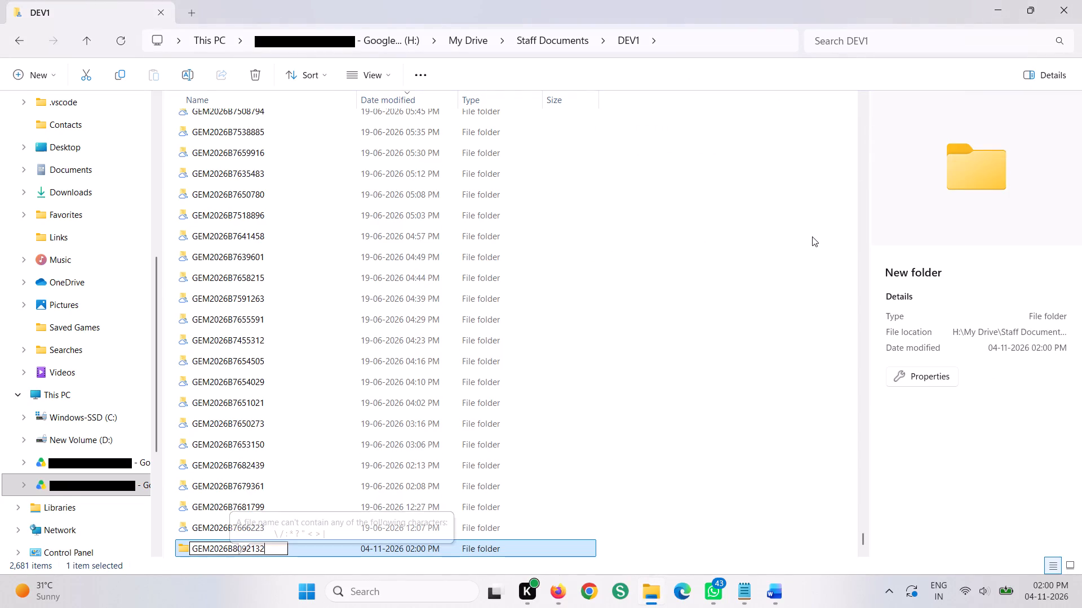
{"action": "key", "text": "Return"}
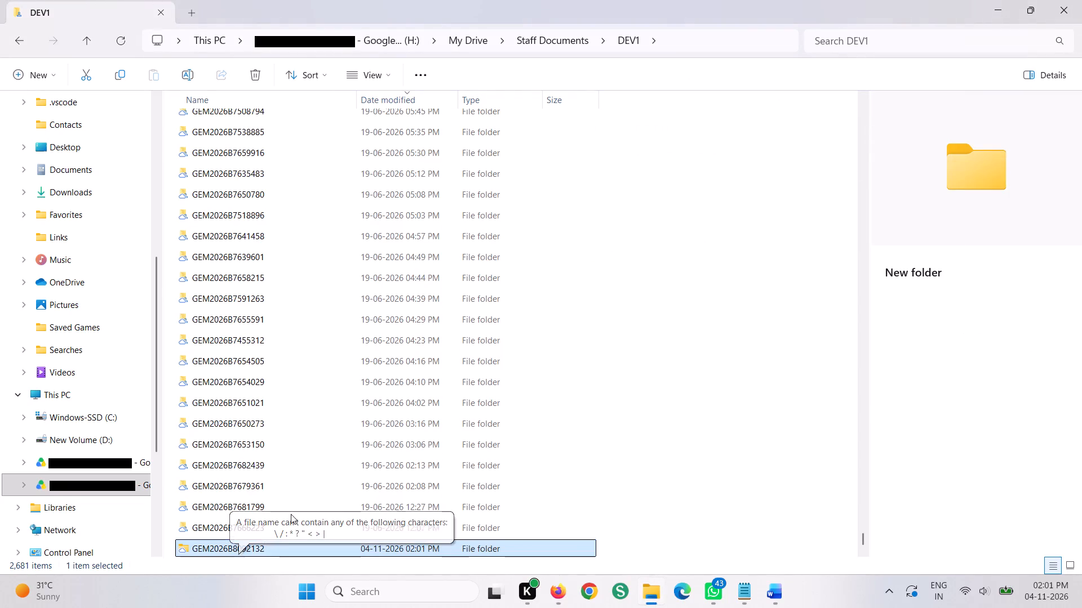
{"action": "double_click", "coordinate": [250, 546]}
Back in Firefox, save the bid document as GeM-Bidding-9956711 in the DEV1 folder GEM2026B8092132.
{"action": "left_click", "coordinate": [564, 590]}
{"action": "scroll", "coordinate": [728, 286], "scroll_direction": "up", "scroll_amount": 1}
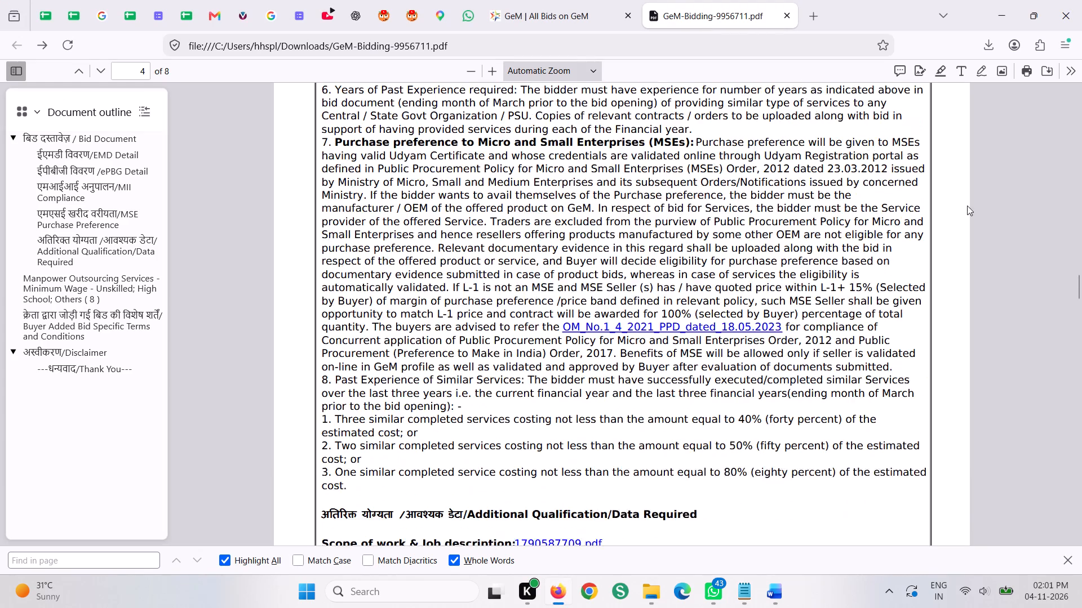
{"action": "scroll", "coordinate": [954, 196], "scroll_direction": "down", "scroll_amount": 1}
{"action": "left_click", "coordinate": [1049, 75]}
{"action": "scroll", "coordinate": [348, 238], "scroll_direction": "up", "scroll_amount": 2}
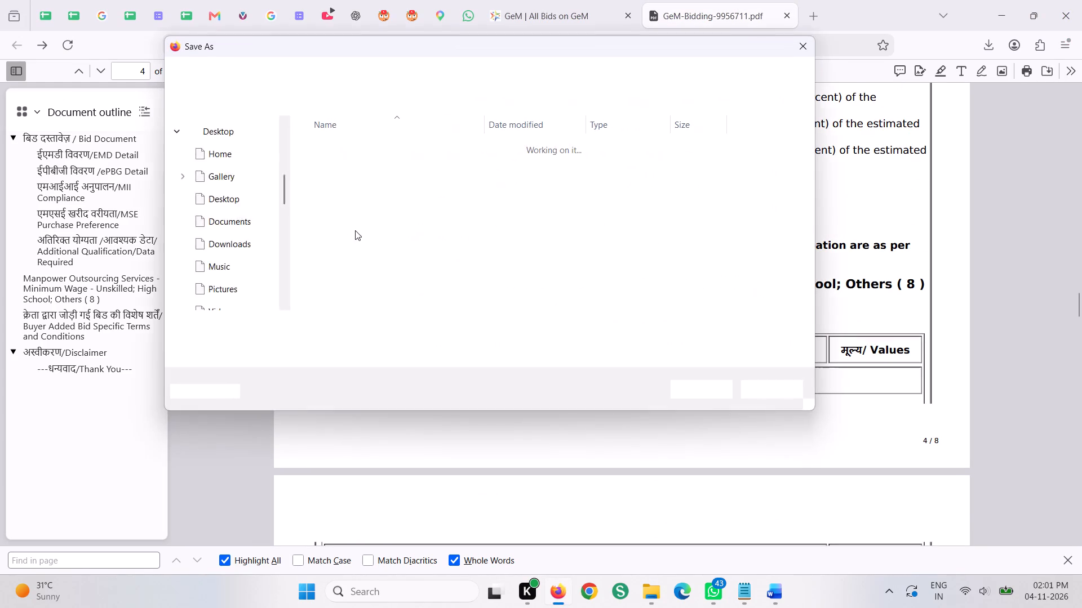
{"action": "scroll", "coordinate": [355, 230], "scroll_direction": "up", "scroll_amount": 3}
{"action": "left_click", "coordinate": [244, 80]}
{"action": "scroll", "coordinate": [331, 177], "scroll_direction": "up", "scroll_amount": 4}
{"action": "double_click", "coordinate": [361, 149]}
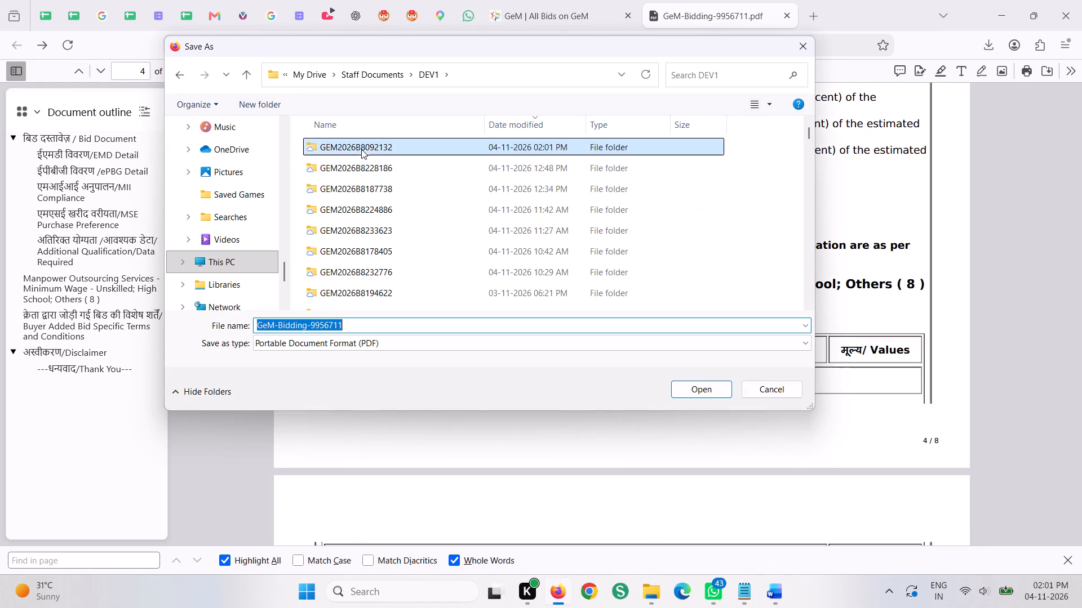
{"action": "left_click", "coordinate": [379, 321]}
{"action": "left_click", "coordinate": [683, 387]}
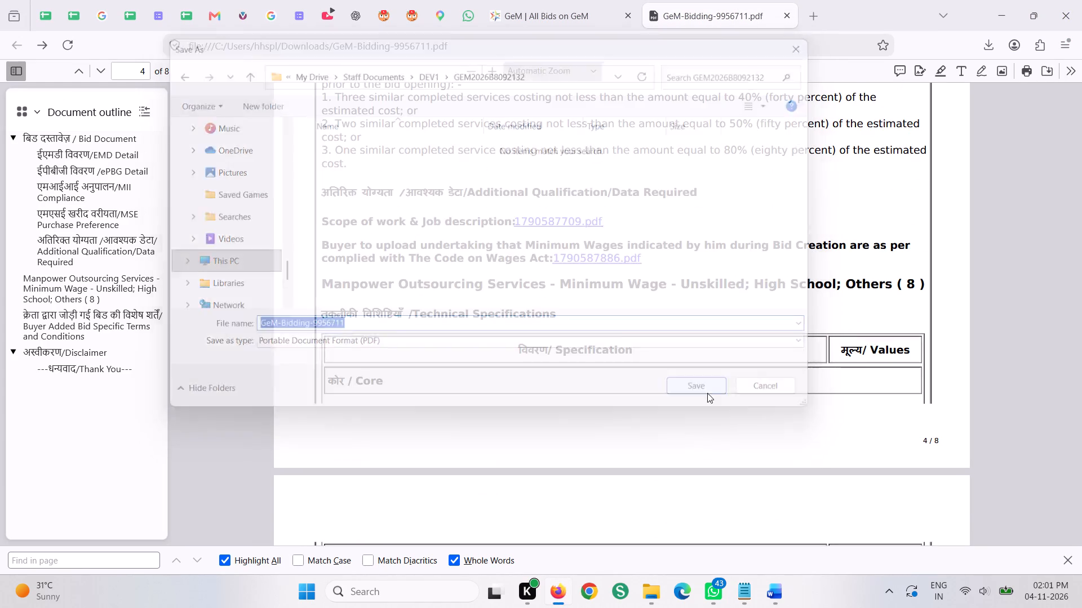
Open the Scope of work & Job description file and save it as "SCOPE OF WORK 01" in the GEM2026B8092132 folder.
{"action": "left_click", "coordinate": [562, 216]}
{"action": "scroll", "coordinate": [732, 287], "scroll_direction": "up", "scroll_amount": 2}
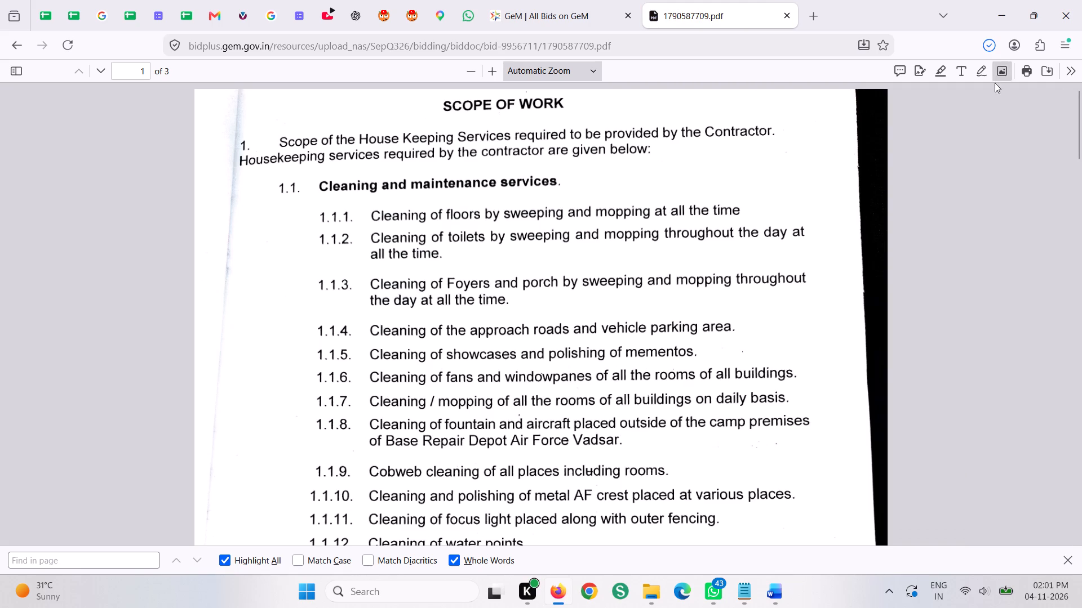
{"action": "left_click", "coordinate": [1048, 70]}
{"action": "scroll", "coordinate": [423, 215], "scroll_direction": "up", "scroll_amount": 5}
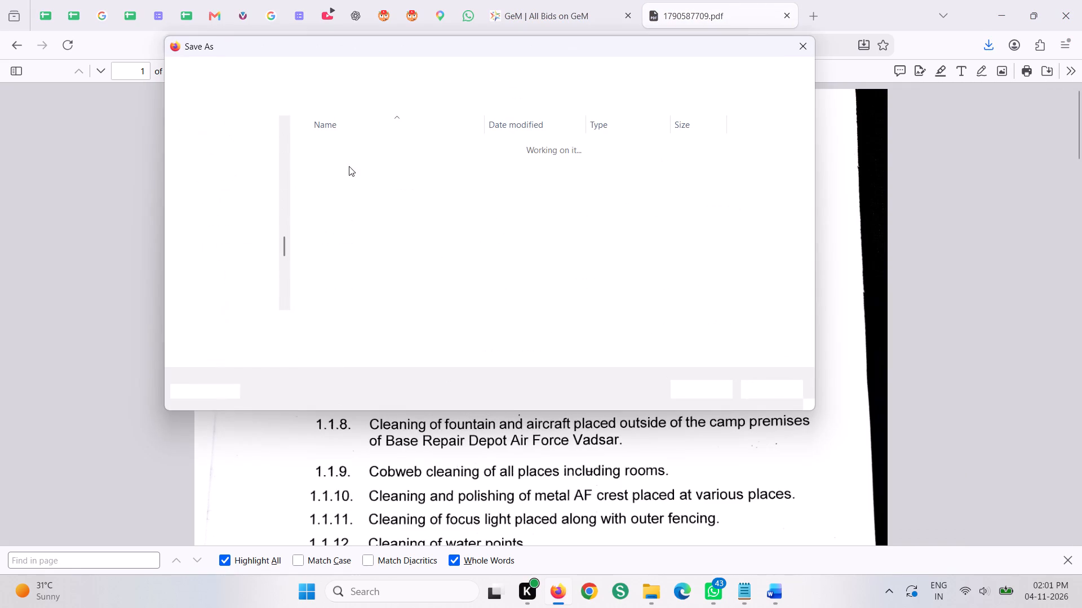
{"action": "scroll", "coordinate": [349, 166], "scroll_direction": "up", "scroll_amount": 3}
{"action": "left_click", "coordinate": [238, 69]}
{"action": "scroll", "coordinate": [350, 166], "scroll_direction": "up", "scroll_amount": 6}
{"action": "double_click", "coordinate": [364, 148]}
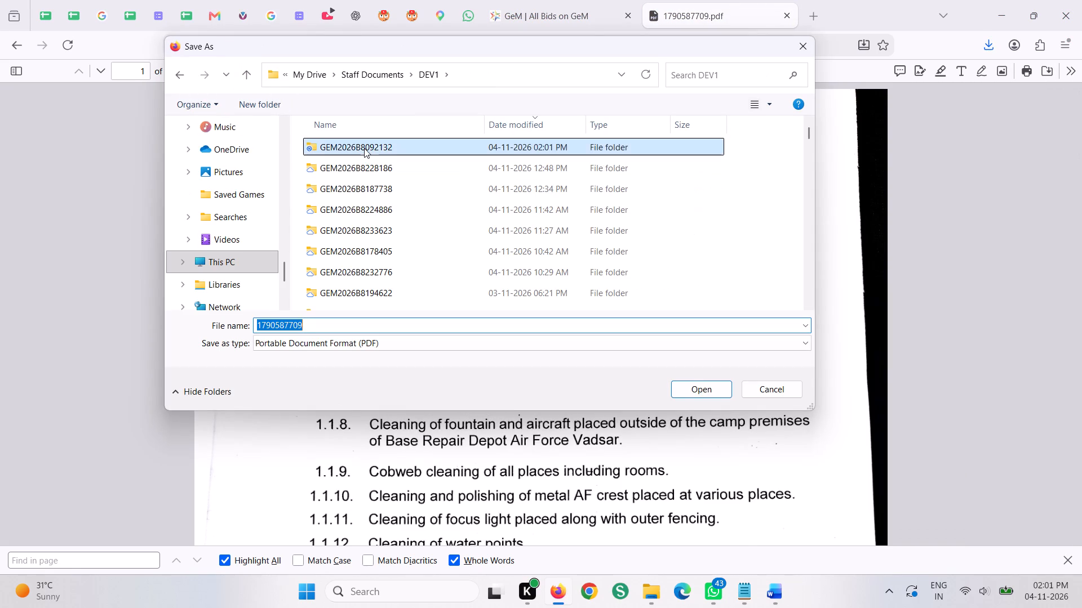
{"action": "left_click", "coordinate": [357, 317]}
{"action": "left_click", "coordinate": [364, 325]}
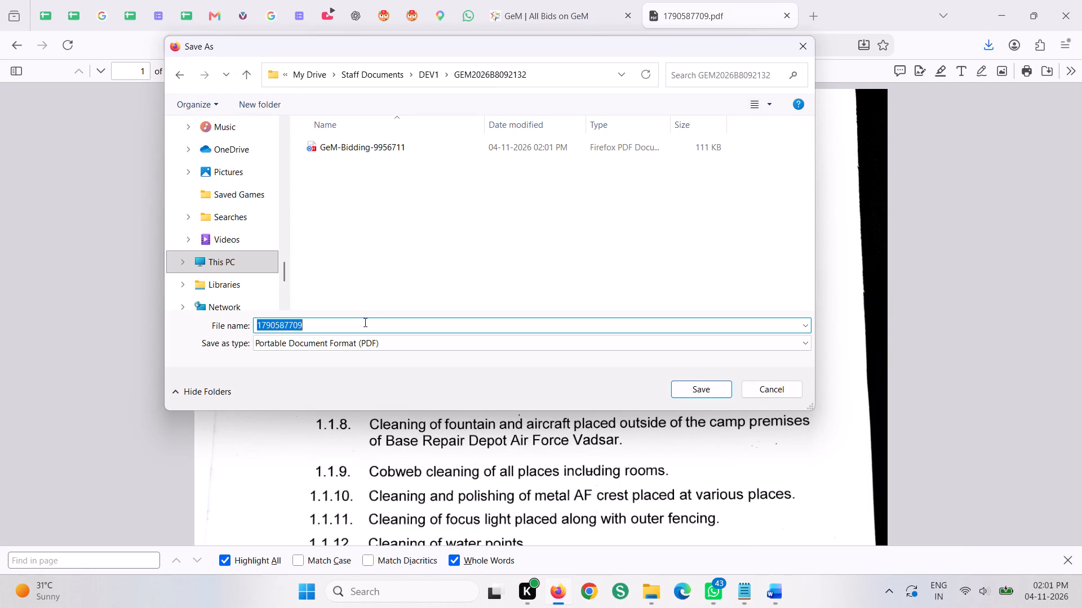
{"action": "type", "text": "SCOPE OF WORK 01"}
{"action": "key", "text": "Return"}
Open the minimum wages undertaking 1790587886.pdf from the bid document and save it as "MINIMUM WAGES 02".
{"action": "scroll", "coordinate": [340, 222], "scroll_direction": "down", "scroll_amount": 3}
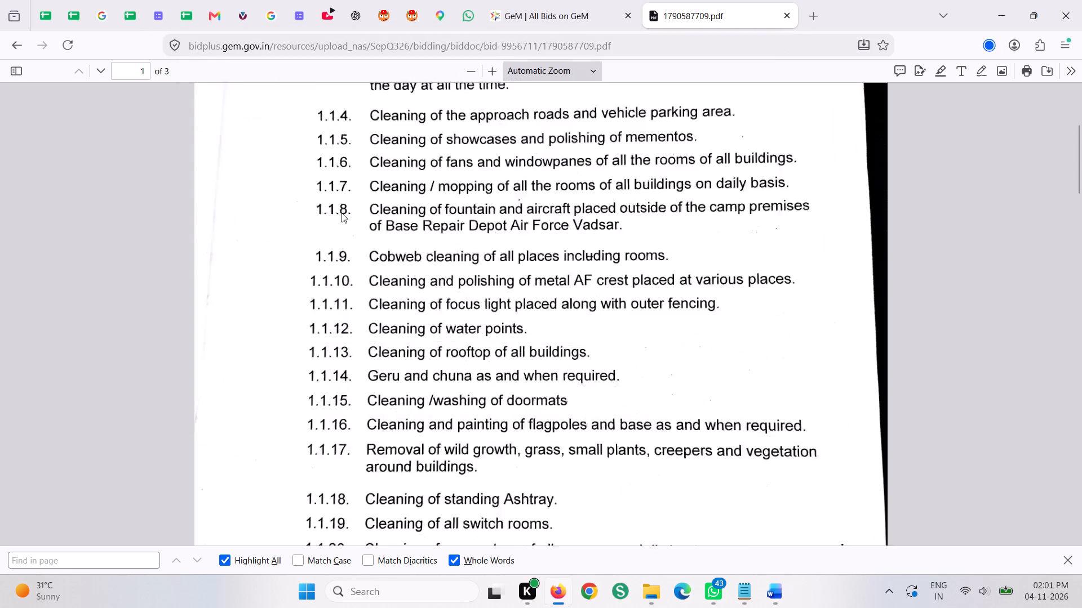
{"action": "scroll", "coordinate": [342, 213], "scroll_direction": "down", "scroll_amount": 12}
{"action": "left_click", "coordinate": [8, 46]}
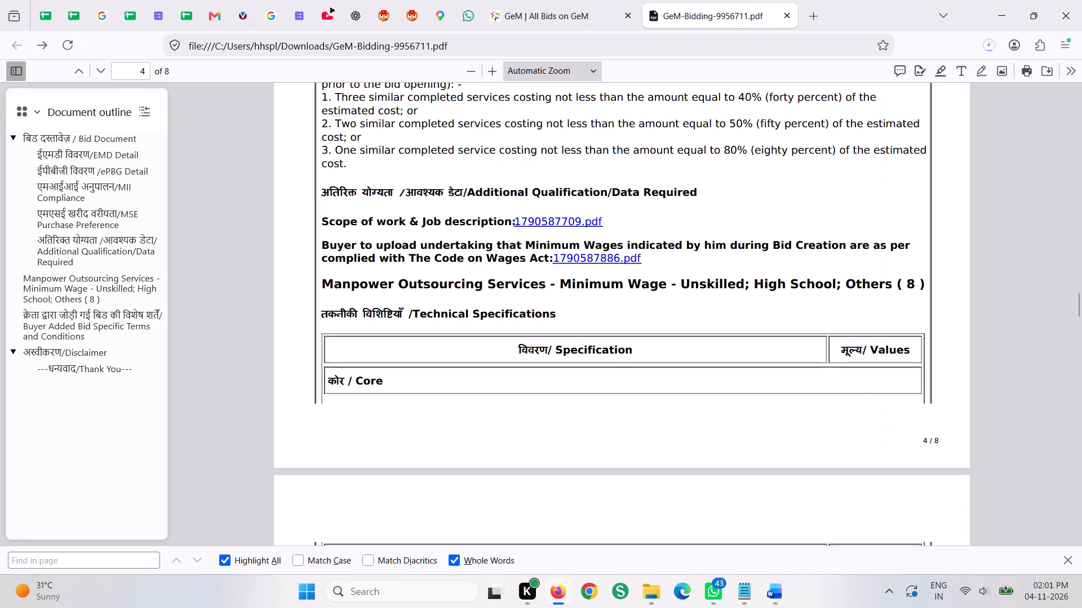
{"action": "left_click", "coordinate": [588, 252]}
{"action": "scroll", "coordinate": [668, 251], "scroll_direction": "up", "scroll_amount": 4}
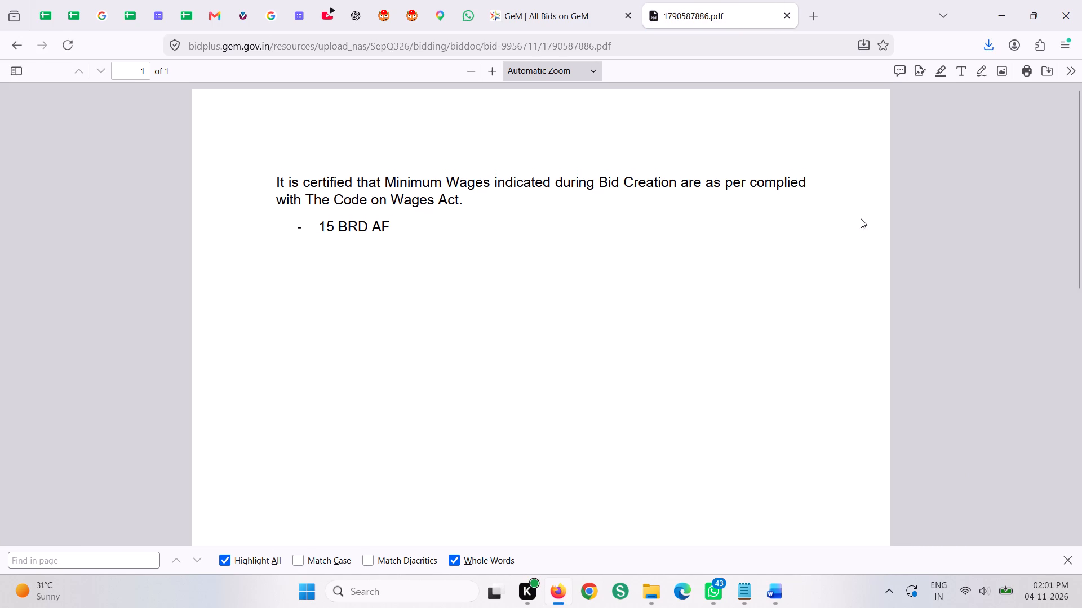
{"action": "scroll", "coordinate": [861, 218], "scroll_direction": "up", "scroll_amount": 1}
{"action": "left_click", "coordinate": [1046, 73]}
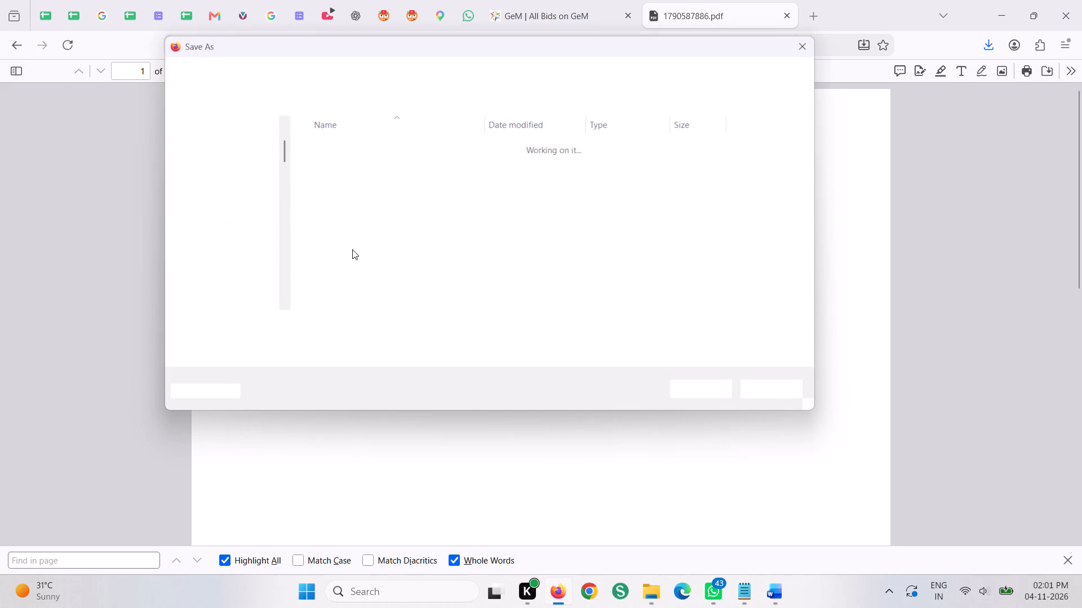
{"action": "type", "text": "MINIMUM WAGES 02"}
{"action": "key", "text": "Return"}
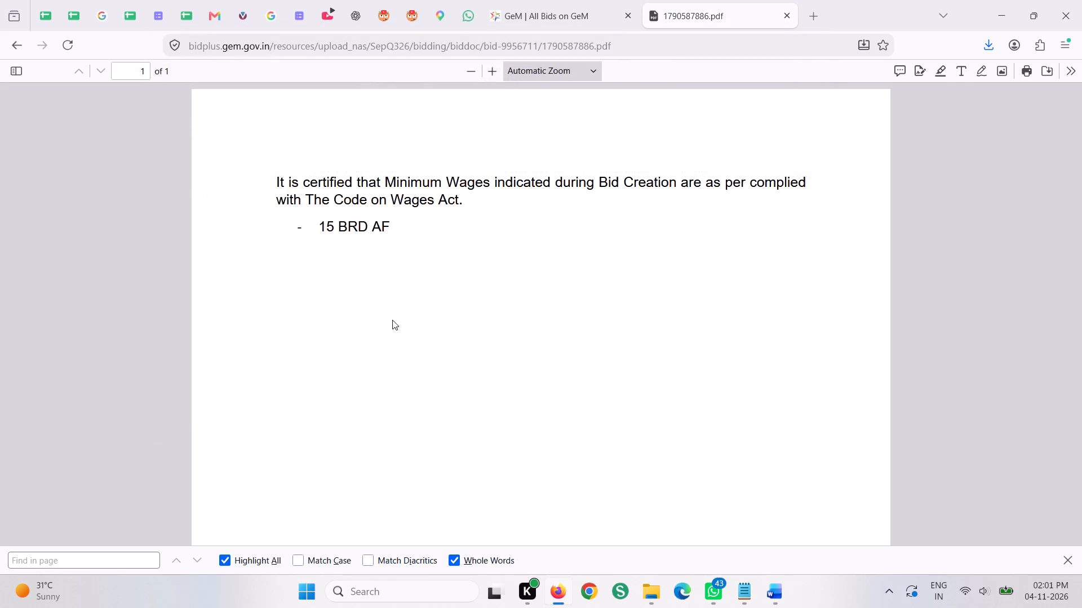
Check the bid's minimum floor price section, and in Word's REQUIRED DOCUMENTS file delete all list text after "1.SHOPACT –".
{"action": "scroll", "coordinate": [354, 159], "scroll_direction": "down", "scroll_amount": 11}
{"action": "left_click", "coordinate": [9, 43]}
{"action": "scroll", "coordinate": [711, 419], "scroll_direction": "down", "scroll_amount": 2}
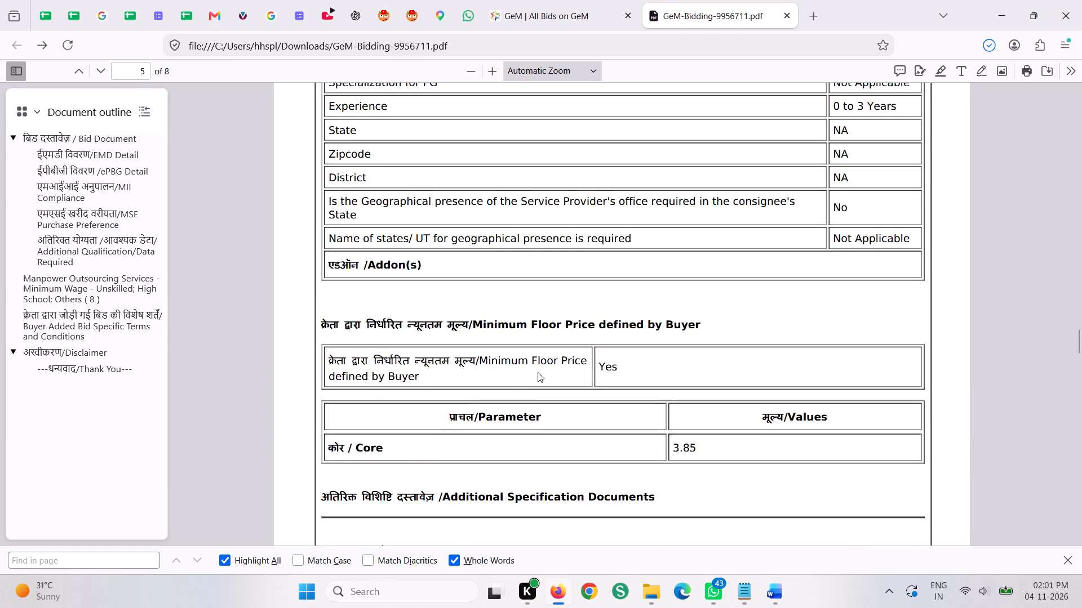
{"action": "scroll", "coordinate": [538, 373], "scroll_direction": "down", "scroll_amount": 1}
{"action": "scroll", "coordinate": [544, 359], "scroll_direction": "up", "scroll_amount": 1}
{"action": "scroll", "coordinate": [597, 321], "scroll_direction": "down", "scroll_amount": 1}
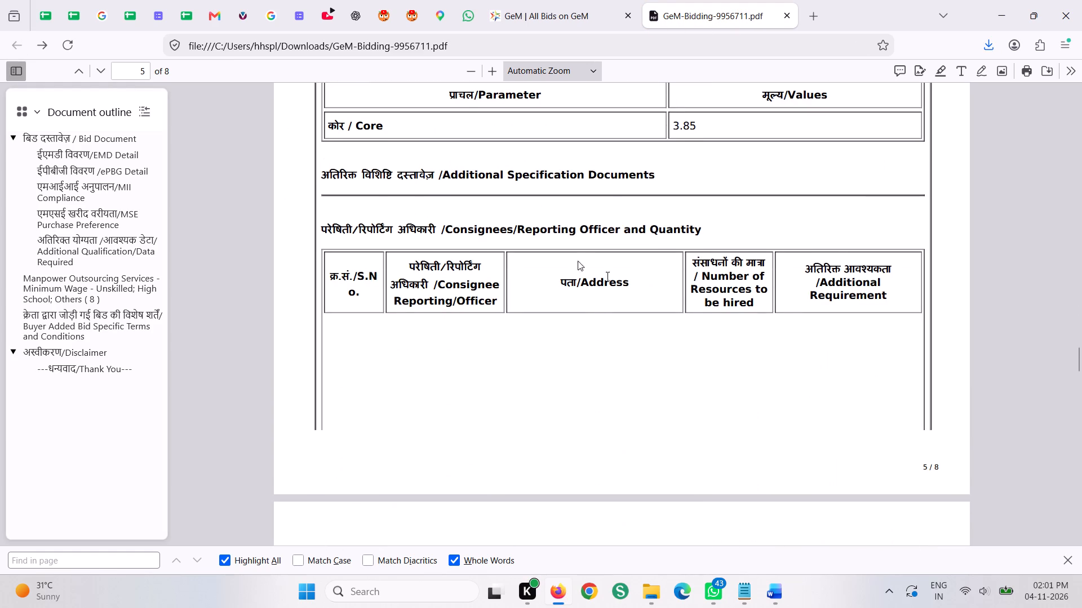
{"action": "left_click", "coordinate": [780, 594]}
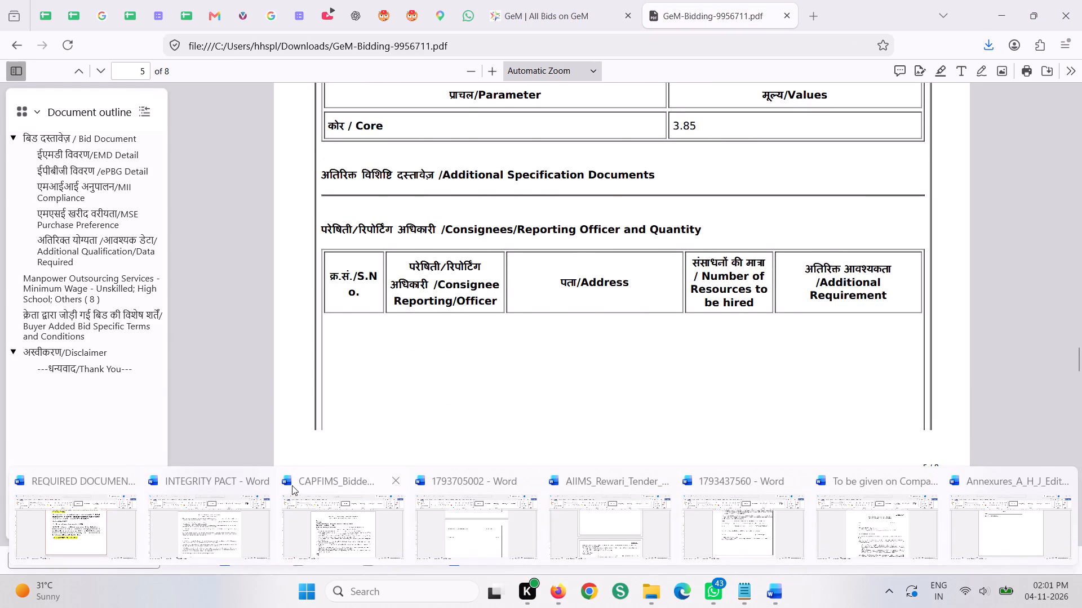
{"action": "left_click", "coordinate": [105, 525]}
{"action": "scroll", "coordinate": [347, 415], "scroll_direction": "up", "scroll_amount": 4}
{"action": "left_click", "coordinate": [438, 295]}
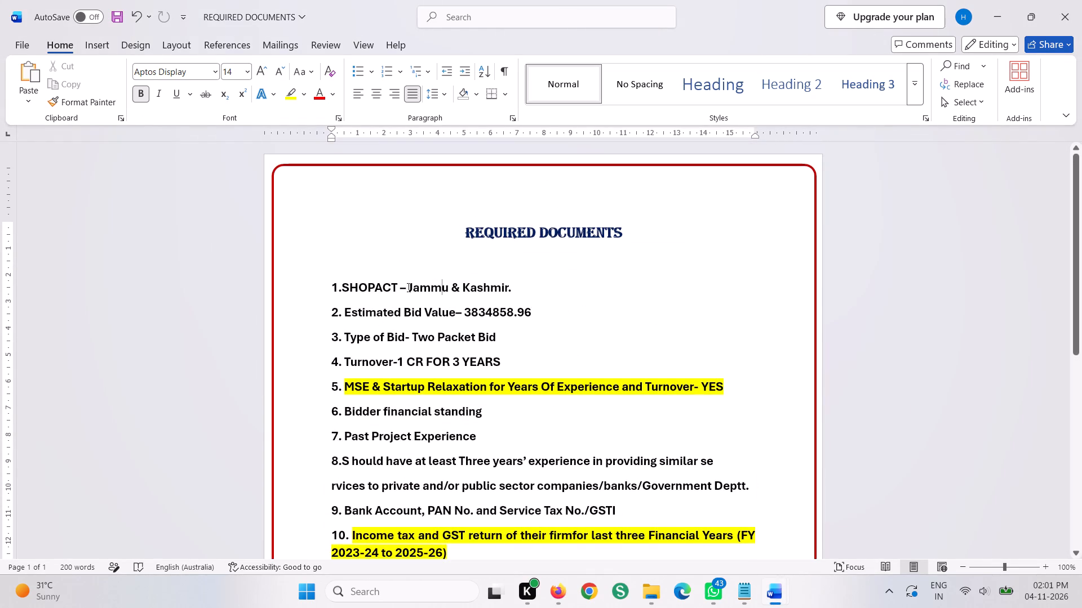
{"action": "left_click_drag", "start_coordinate": [407, 287], "coordinate": [722, 562]}
{"action": "key", "text": "BackSpace"}
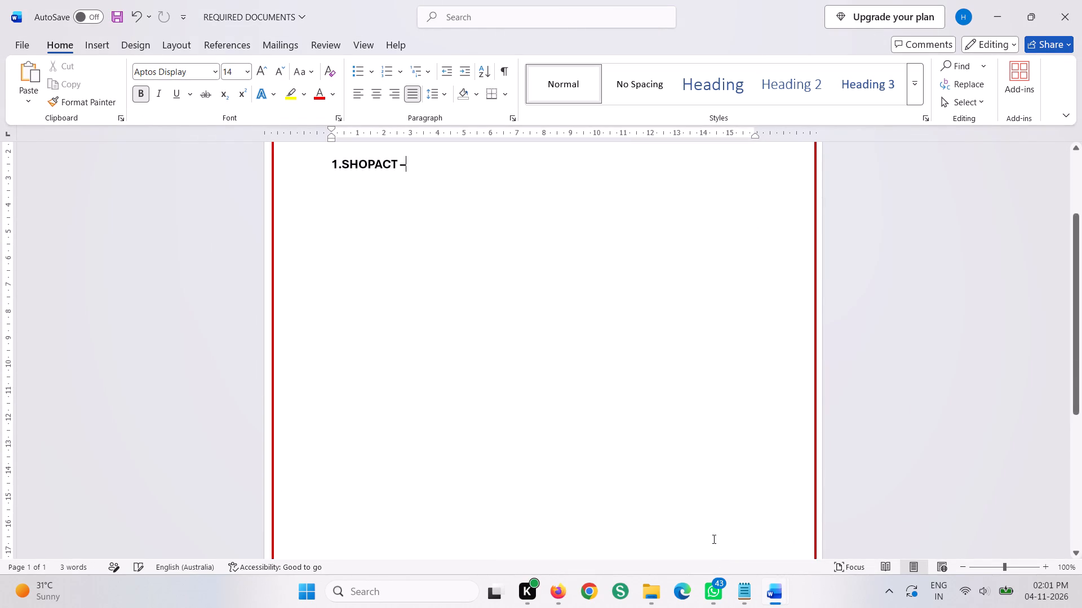
Add item 2 to the required documents list as "SERVICE CHARGE-3.85%".
{"action": "key", "text": "Return"}
{"action": "type", "text": "2."}
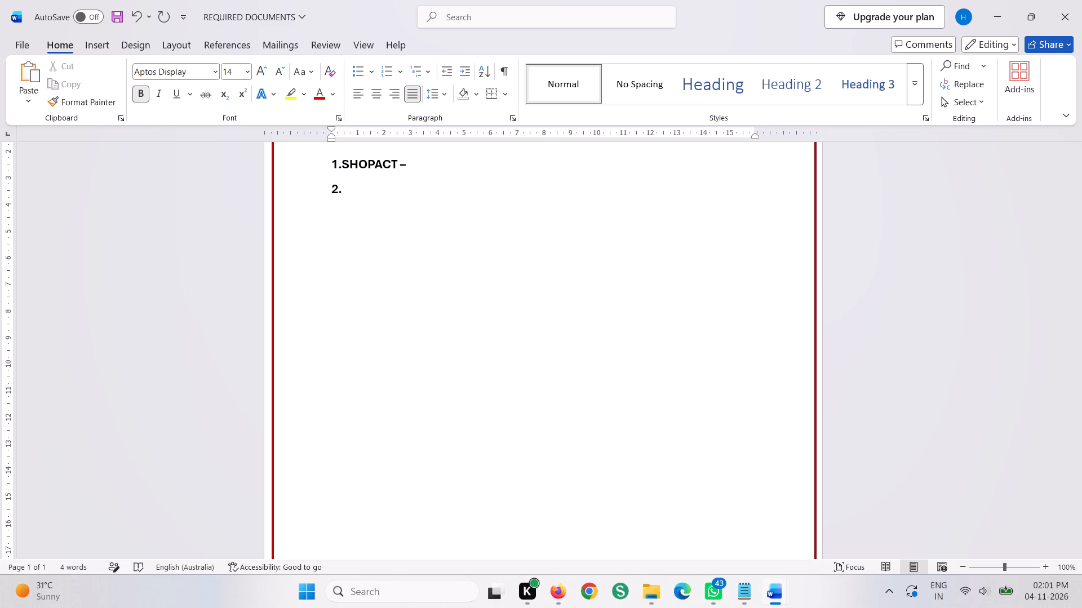
{"action": "type", "text": "SWE"}
{"action": "key", "text": "BackSpace"}
{"action": "key", "text": "BackSpace"}
{"action": "key", "text": "e"}
{"action": "type", "text": "RVICE CHARGE-3.85"}
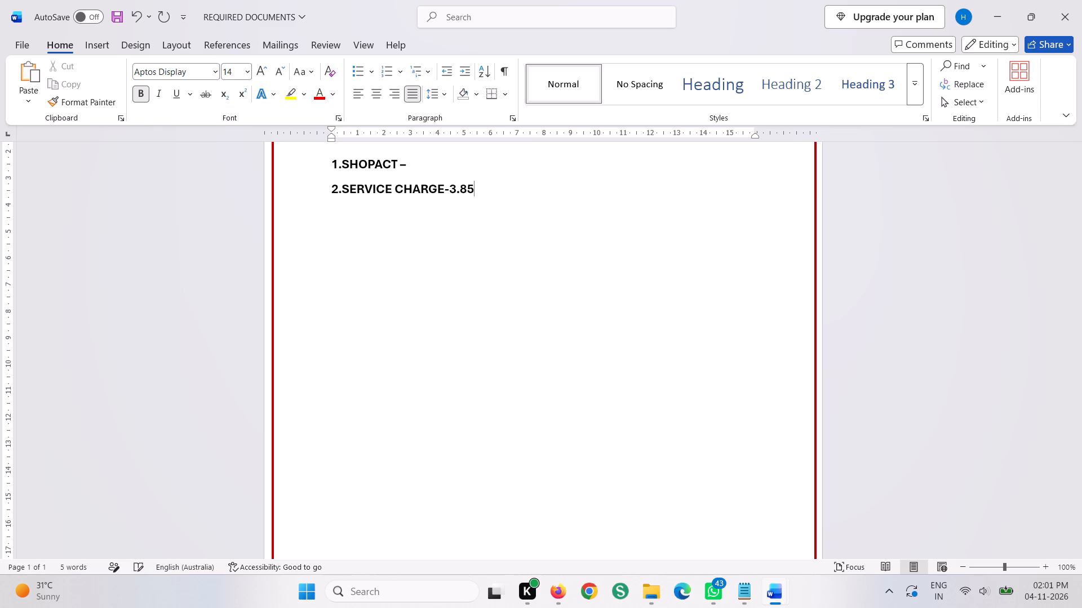
{"action": "key", "text": "shift+percent"}
Add item 3 to the list with the label "Type of Bid-", copying the label text from the bid details in Firefox.
{"action": "key", "text": "Return"}
{"action": "type", "text": "3."}
{"action": "key", "text": "alt+Tab"}
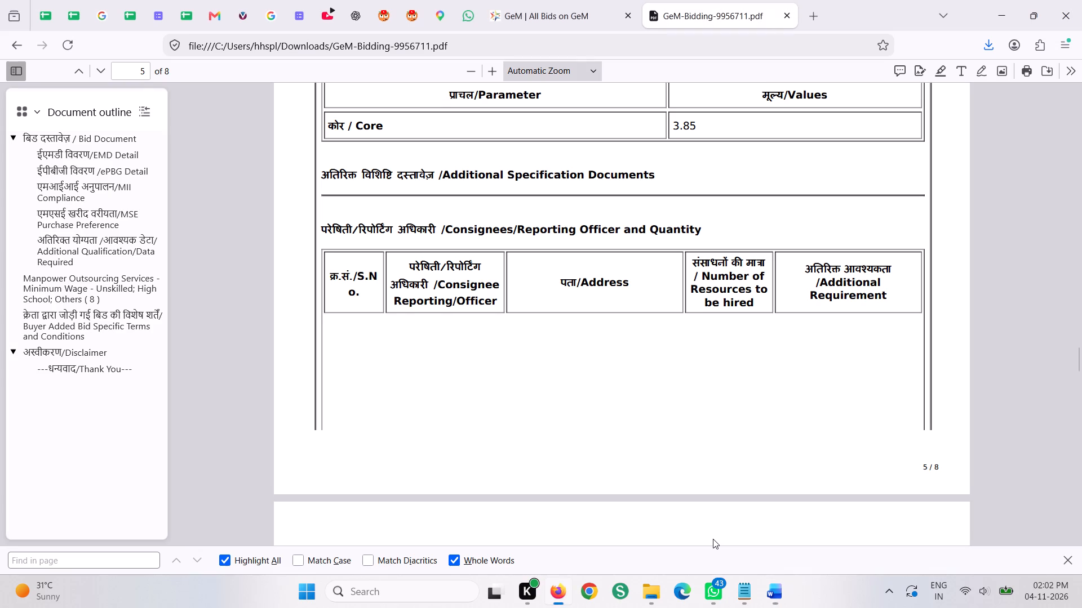
{"action": "scroll", "coordinate": [805, 467], "scroll_direction": "up", "scroll_amount": 9}
{"action": "scroll", "coordinate": [567, 412], "scroll_direction": "up", "scroll_amount": 2}
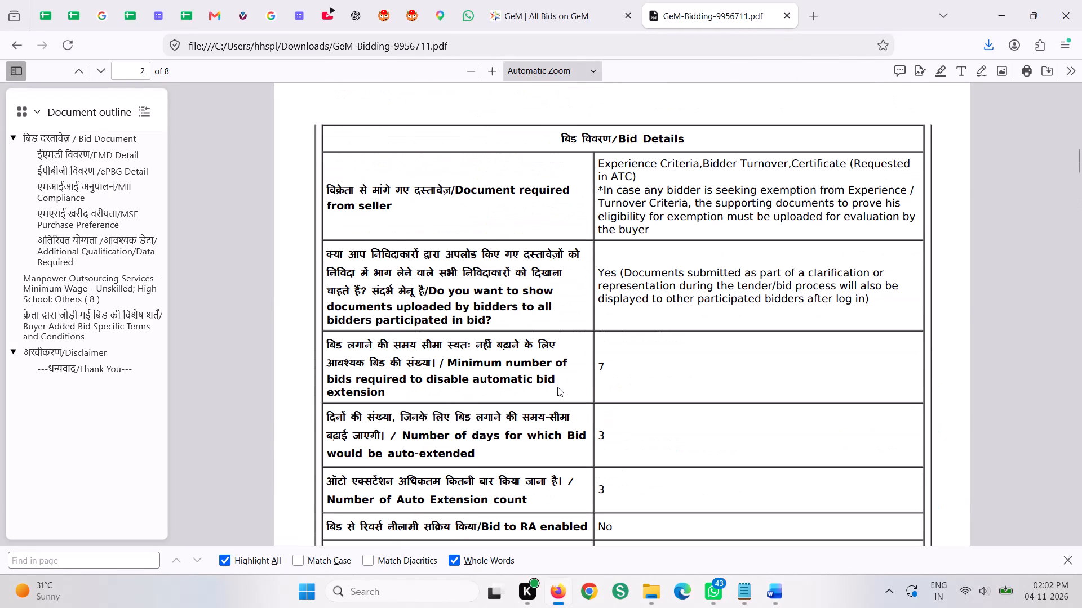
{"action": "scroll", "coordinate": [559, 386], "scroll_direction": "down", "scroll_amount": 1}
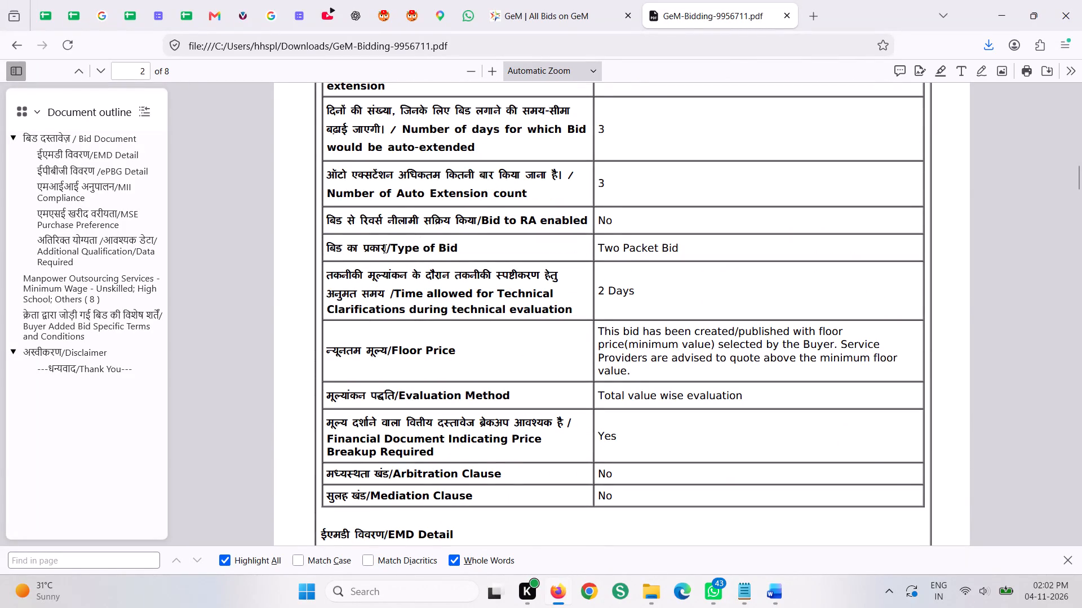
{"action": "left_click", "coordinate": [401, 247]}
{"action": "left_click_drag", "start_coordinate": [401, 247], "coordinate": [455, 245], "text": "ctrl"}
{"action": "key", "text": "ctrl+c"}
{"action": "key", "text": "ctrl+c"}
{"action": "key", "text": "ctrl+c"}
{"action": "key", "text": "ctrl+c"}
{"action": "key", "text": "ctrl+c"}
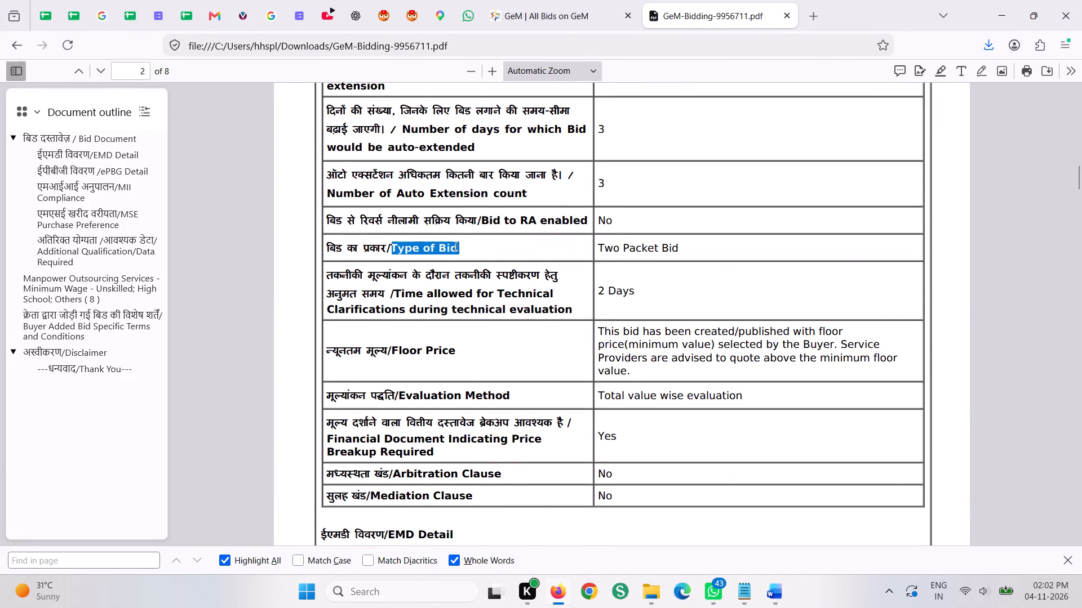
{"action": "left_click_drag", "start_coordinate": [455, 245], "coordinate": [455, 245], "text": "ctrl"}
{"action": "key", "text": "ctrl+c"}
{"action": "key", "text": "alt+Tab"}
{"action": "key", "text": "ctrl+v"}
{"action": "key", "text": "minus"}
Complete item 3 with the bid type value "Two Packet Bid" copied from the bid document.
{"action": "key", "text": "alt+Tab"}
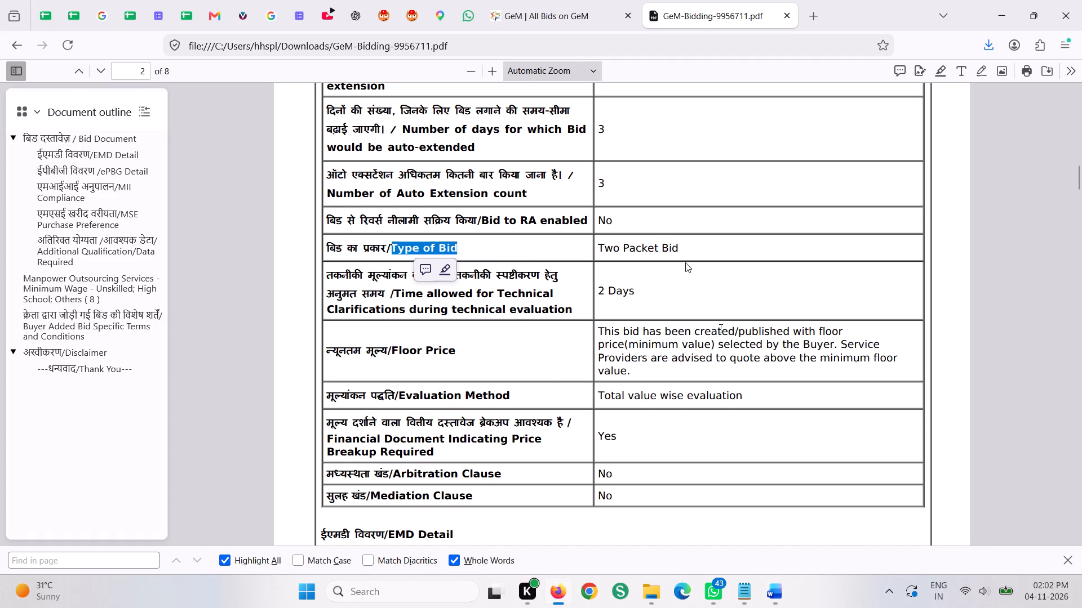
{"action": "triple_click", "coordinate": [648, 247]}
{"action": "key", "text": "ctrl+c"}
{"action": "key", "text": "ctrl+c"}
{"action": "key", "text": "alt+Tab"}
{"action": "key", "text": "ctrl+v"}
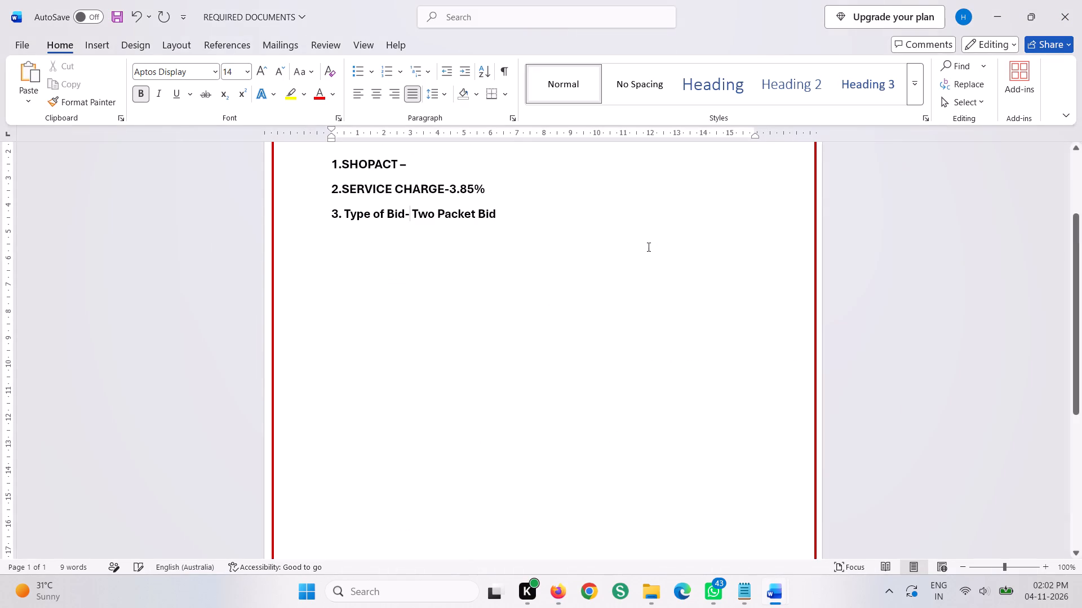
Add item 4 to the required documents list as "MSE Relaxation for Years Of Experience and Turnover", copied from the bid details in Firefox.
{"action": "key", "text": "Return"}
{"action": "type", "text": "4."}
{"action": "key", "text": "alt+Tab"}
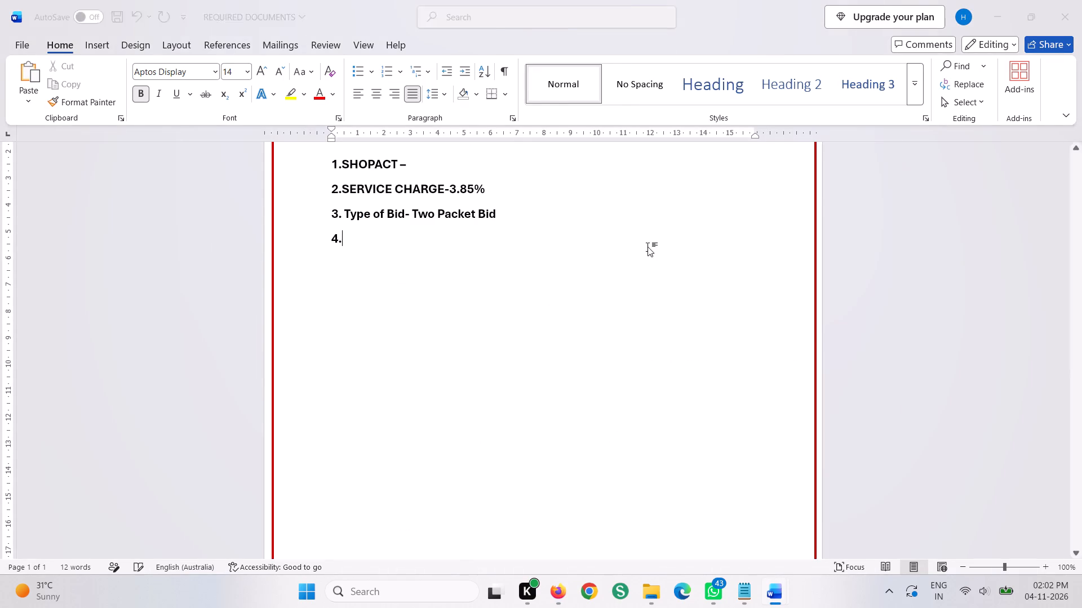
{"action": "scroll", "coordinate": [587, 250], "scroll_direction": "up", "scroll_amount": 1}
{"action": "scroll", "coordinate": [555, 287], "scroll_direction": "up", "scroll_amount": 1}
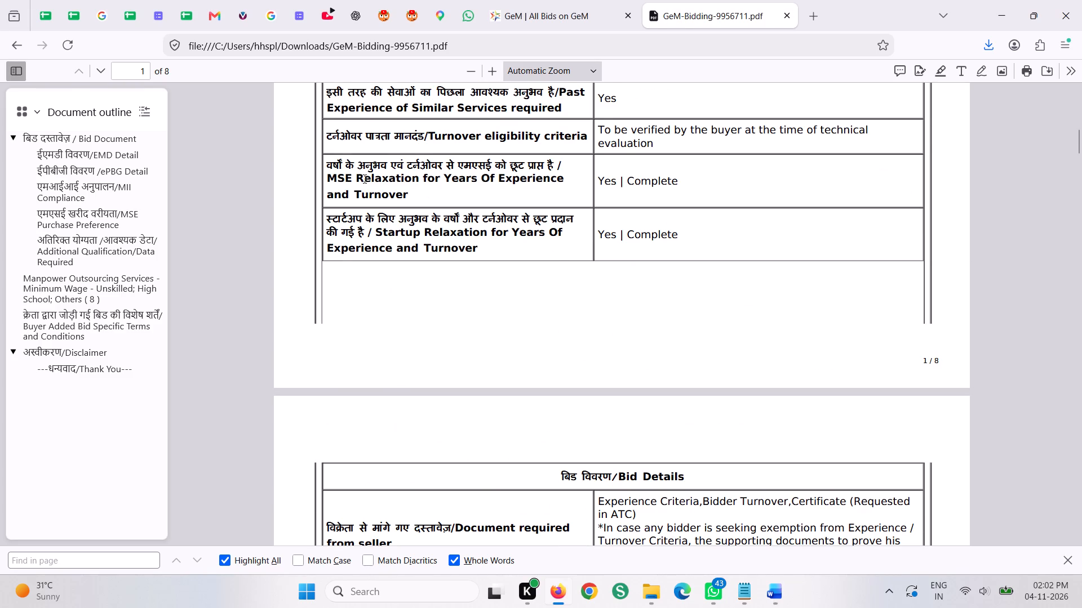
{"action": "left_click", "coordinate": [328, 180]}
{"action": "left_click_drag", "start_coordinate": [329, 180], "coordinate": [416, 201]}
{"action": "key", "text": "ctrl+c"}
{"action": "key", "text": "ctrl+c"}
{"action": "key", "text": "alt+Tab"}
{"action": "key", "text": "ctrl+v"}
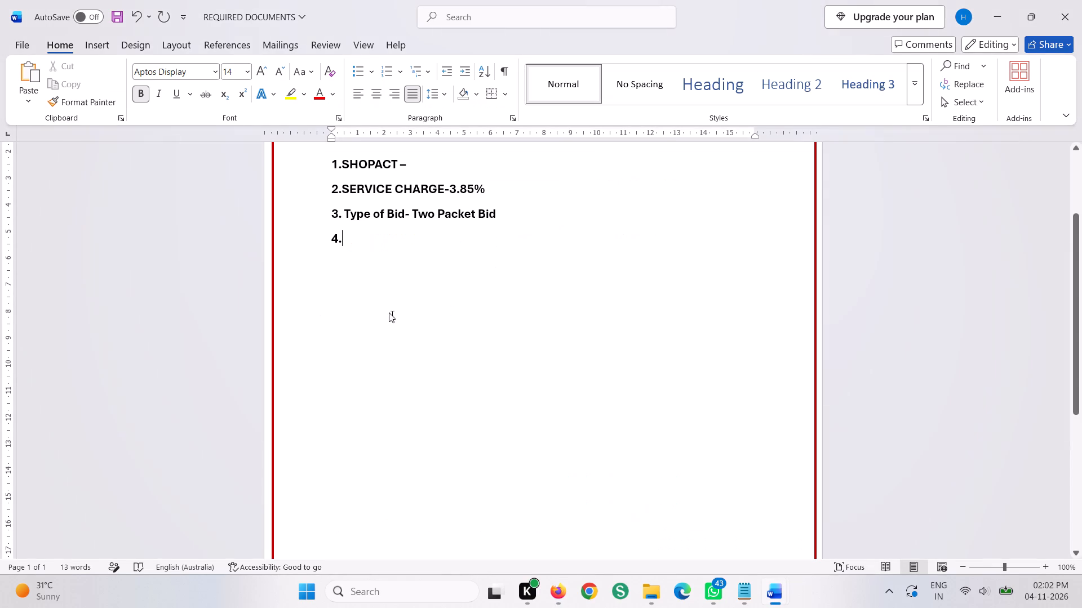
{"action": "left_click", "coordinate": [330, 262]}
{"action": "key", "text": "BackSpace"}
{"action": "key", "text": "space"}
Insert "& Startup" after "MSE" in item 4, copying "Startup" from the bid details, and end the item with "- YES".
{"action": "key", "text": "alt+Tab"}
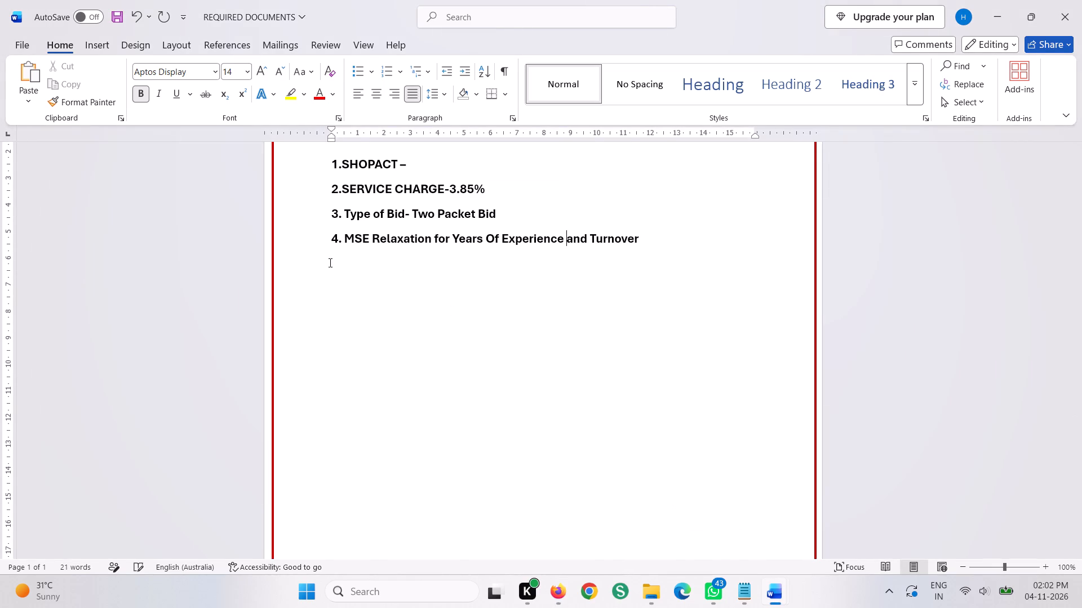
{"action": "triple_click", "coordinate": [391, 237]}
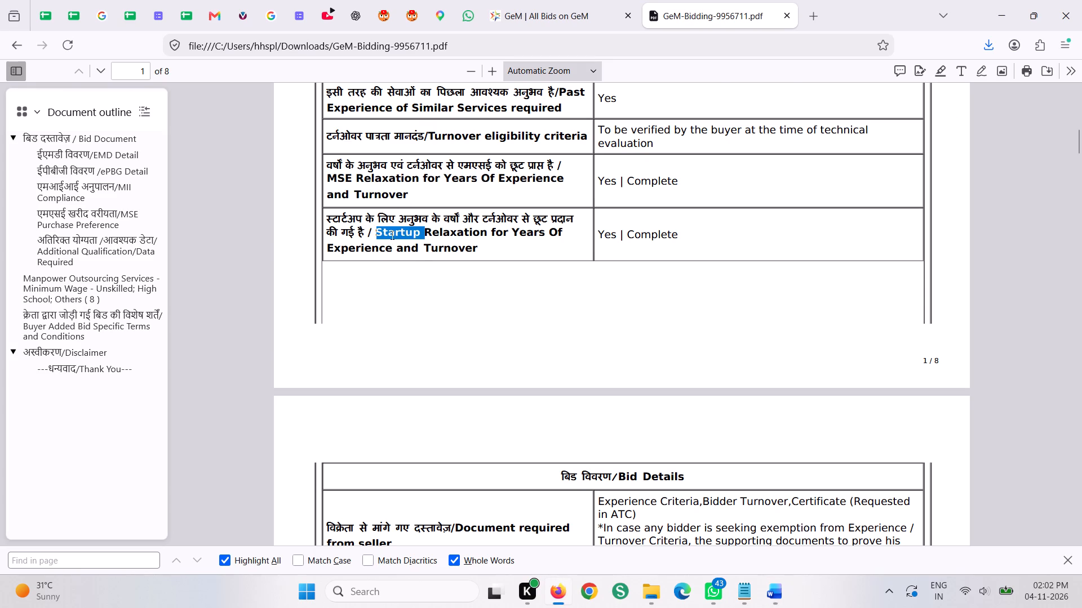
{"action": "key", "text": "ctrl+c"}
{"action": "key", "text": "ctrl+c"}
{"action": "key", "text": "alt+Tab"}
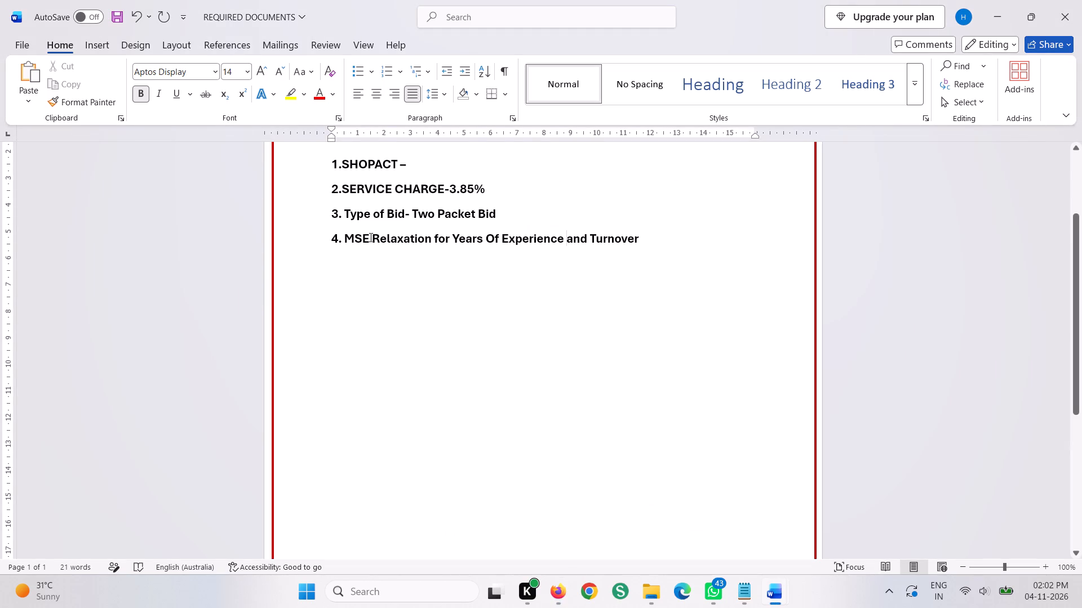
{"action": "left_click", "coordinate": [370, 238]}
{"action": "type", "text": "&"}
{"action": "key", "text": "space"}
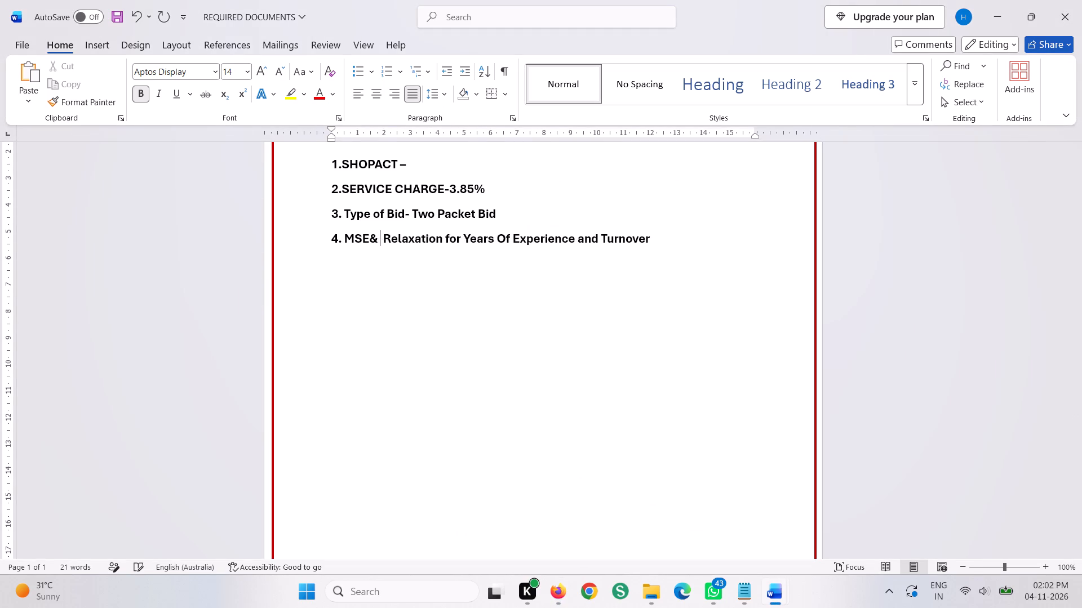
{"action": "key", "text": "ctrl+v"}
{"action": "key", "text": "alt+Tab"}
{"action": "key", "text": "alt+Tab"}
{"action": "left_click", "coordinate": [707, 240]}
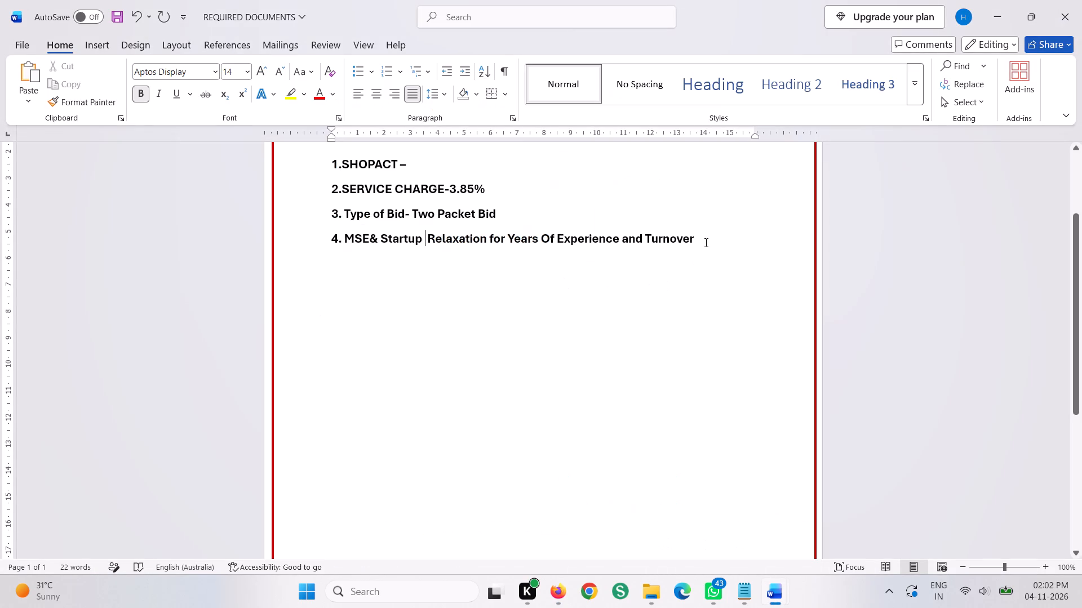
{"action": "type", "text": "- YES"}
{"action": "key", "text": "space"}
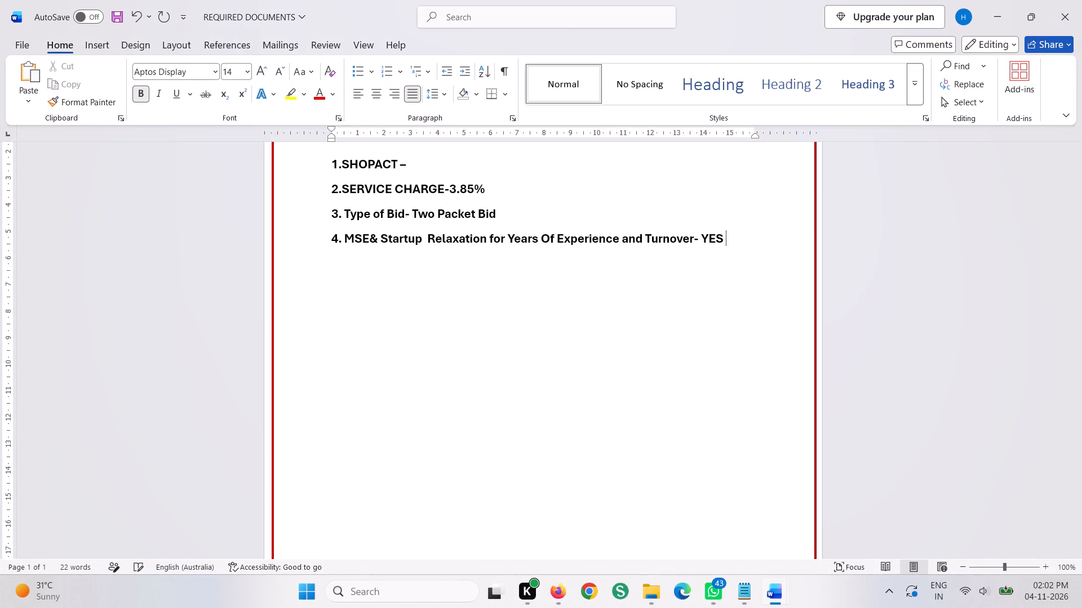
Add item 5 as "Turnover-40 LAKH FOR 3 YEARS", copying "Turnover" from the bid details, and start a line numbered "6.".
{"action": "key", "text": "Return"}
{"action": "type", "text": "5."}
{"action": "key", "text": "alt+Tab"}
{"action": "scroll", "coordinate": [662, 213], "scroll_direction": "up", "scroll_amount": 2}
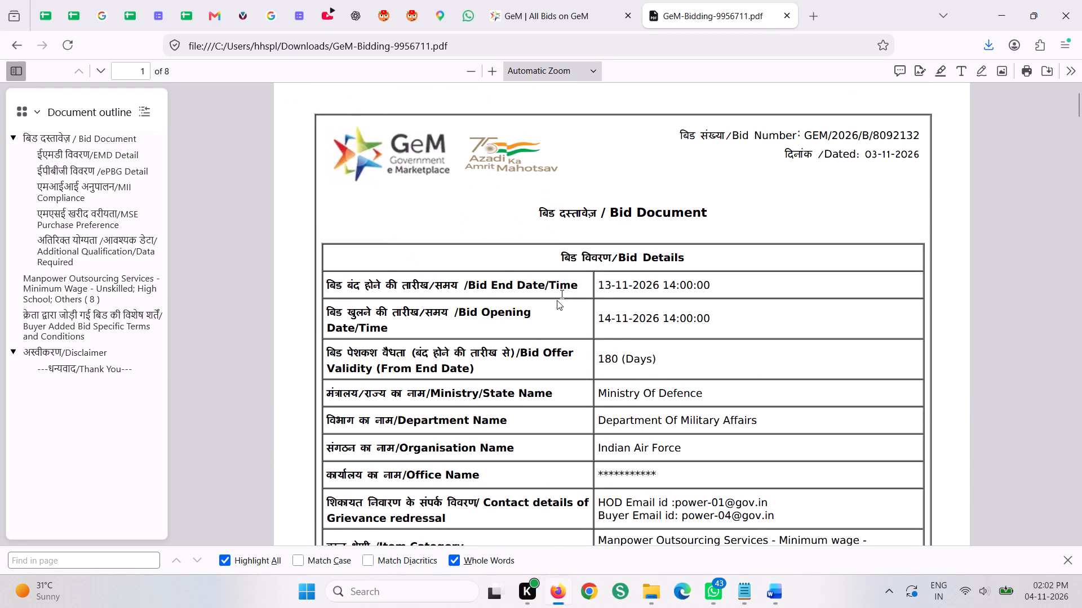
{"action": "scroll", "coordinate": [557, 300], "scroll_direction": "down", "scroll_amount": 1}
{"action": "double_click", "coordinate": [349, 315]}
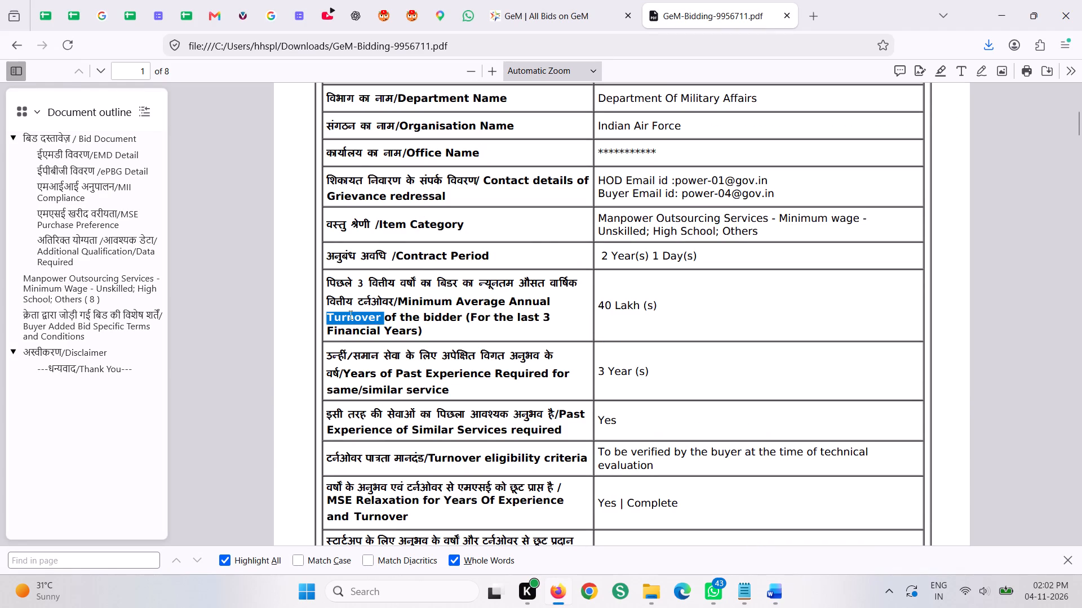
{"action": "key", "text": "ctrl+c"}
{"action": "key", "text": "ctrl+c"}
{"action": "key", "text": "alt+Tab"}
{"action": "key", "text": "ctrl+v"}
{"action": "key", "text": "minus"}
{"action": "key", "text": "alt+Tab"}
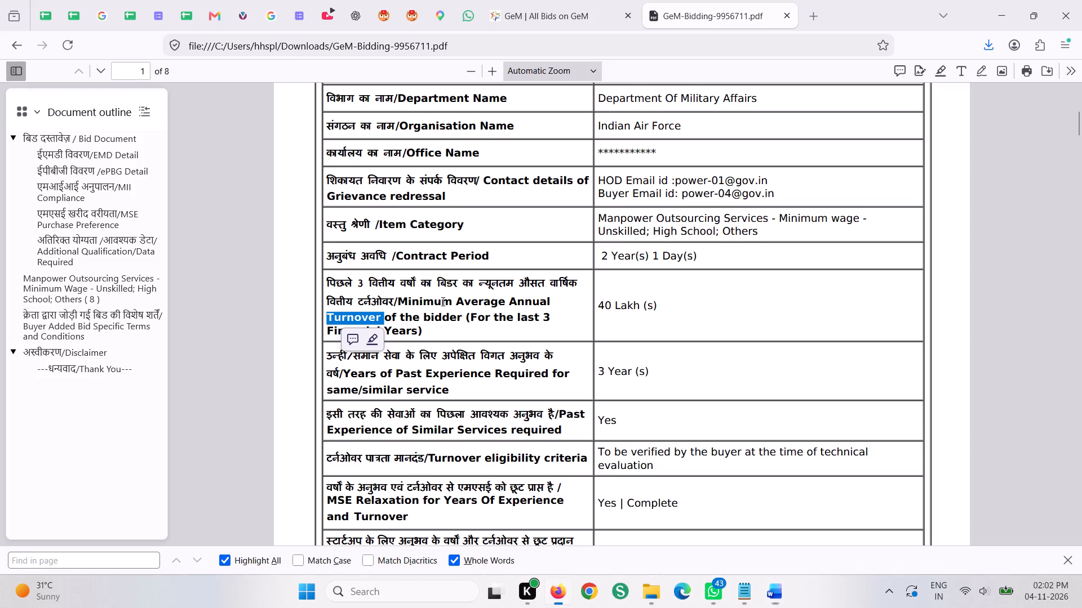
{"action": "key", "text": "alt+Tab"}
{"action": "type", "text": "40 LAKH FOR 6"}
{"action": "key", "text": "BackSpace"}
{"action": "type", "text": "3 YEARS"}
{"action": "key", "text": "space"}
{"action": "key", "text": "Return"}
{"action": "type", "text": "6."}
Highlight the item 4 text about MSE and Startup relaxation in yellow, and return to the empty item 6.
{"action": "key", "text": "alt+Tab"}
{"action": "scroll", "coordinate": [569, 314], "scroll_direction": "down", "scroll_amount": 1}
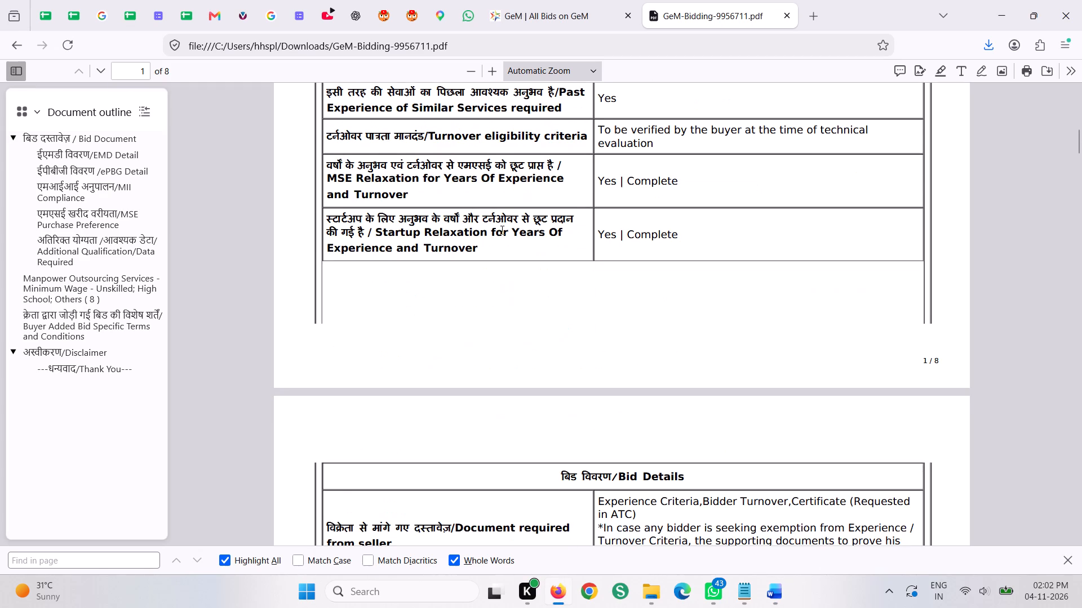
{"action": "key", "text": "alt+Tab"}
{"action": "left_click", "coordinate": [373, 178]}
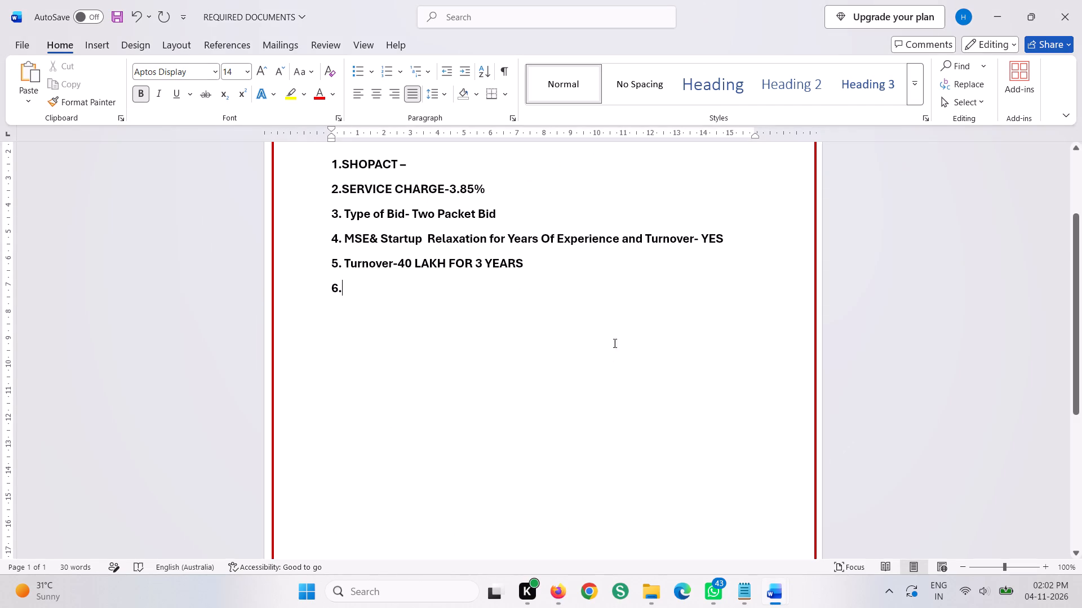
{"action": "left_click_drag", "start_coordinate": [349, 239], "coordinate": [721, 243]}
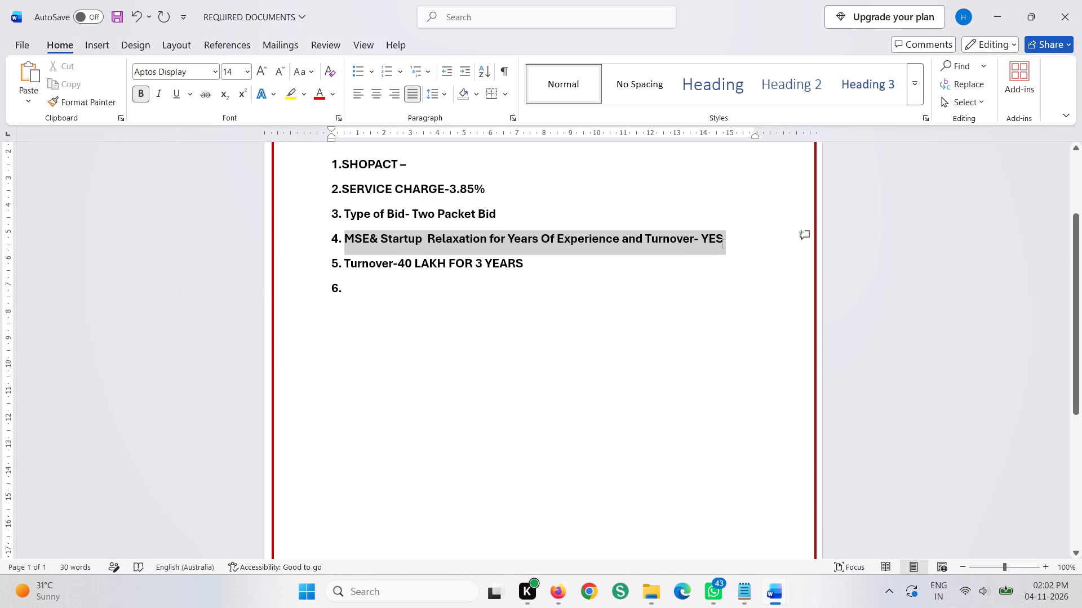
{"action": "left_click_drag", "start_coordinate": [721, 243], "coordinate": [722, 243]}
{"action": "left_click", "coordinate": [784, 232]}
{"action": "left_click", "coordinate": [783, 222]}
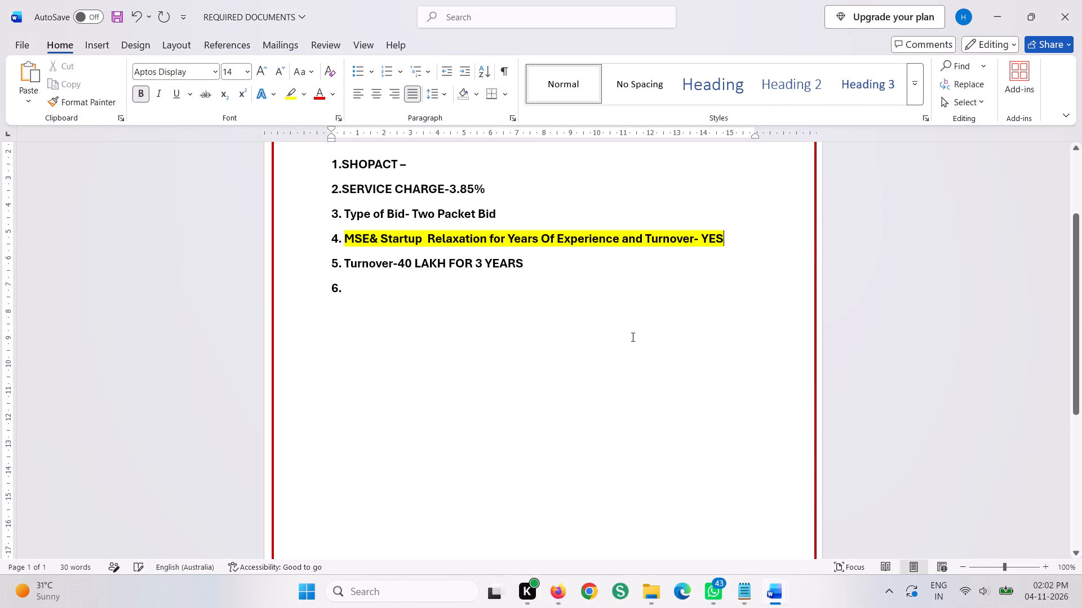
{"action": "left_click", "coordinate": [632, 337]}
{"action": "left_click", "coordinate": [360, 306]}
{"action": "left_click", "coordinate": [373, 294]}
In the bid document in Firefox, find the Buyer Added Bid Specific ATC section and open its uploaded ATC file.
{"action": "key", "text": "alt+Tab"}
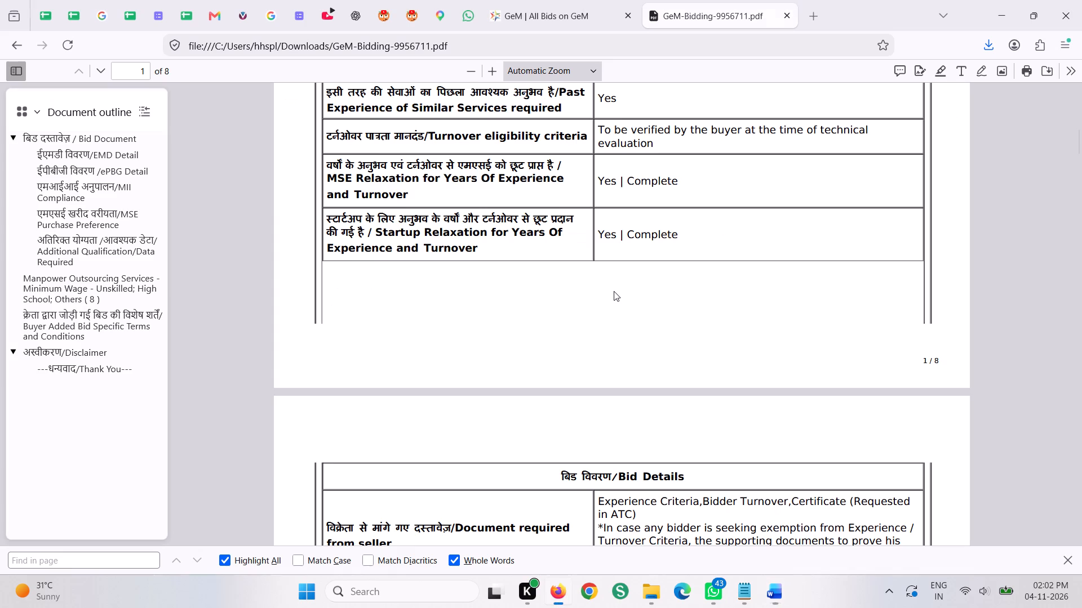
{"action": "scroll", "coordinate": [614, 292], "scroll_direction": "down", "scroll_amount": 3}
{"action": "scroll", "coordinate": [565, 292], "scroll_direction": "down", "scroll_amount": 8}
{"action": "scroll", "coordinate": [675, 291], "scroll_direction": "up", "scroll_amount": 2}
{"action": "scroll", "coordinate": [615, 282], "scroll_direction": "down", "scroll_amount": 4}
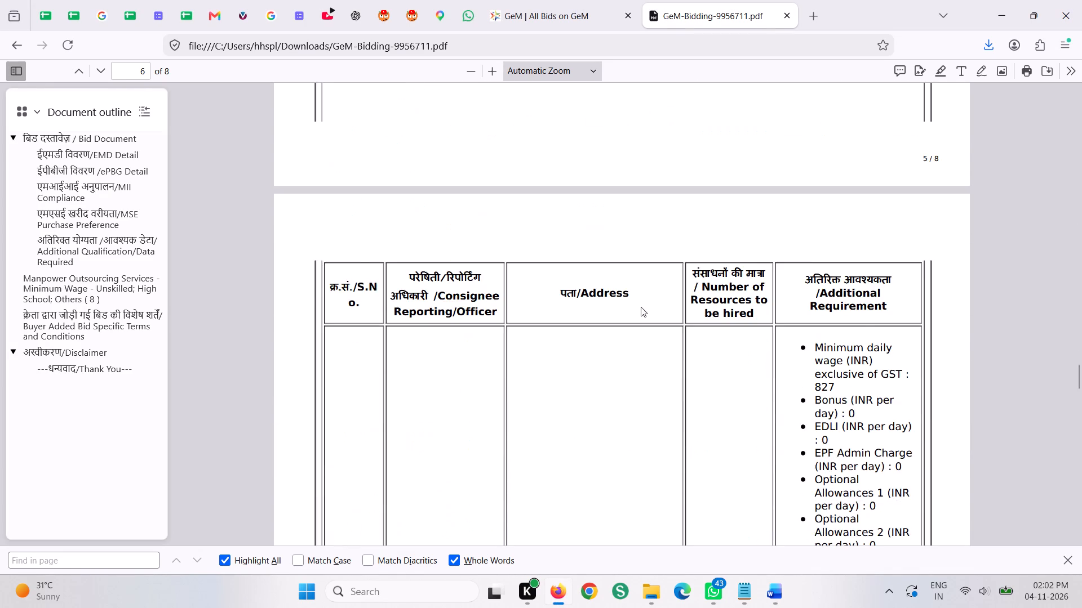
{"action": "scroll", "coordinate": [640, 309], "scroll_direction": "down", "scroll_amount": 2}
{"action": "scroll", "coordinate": [544, 306], "scroll_direction": "down", "scroll_amount": 1}
{"action": "scroll", "coordinate": [455, 314], "scroll_direction": "down", "scroll_amount": 1}
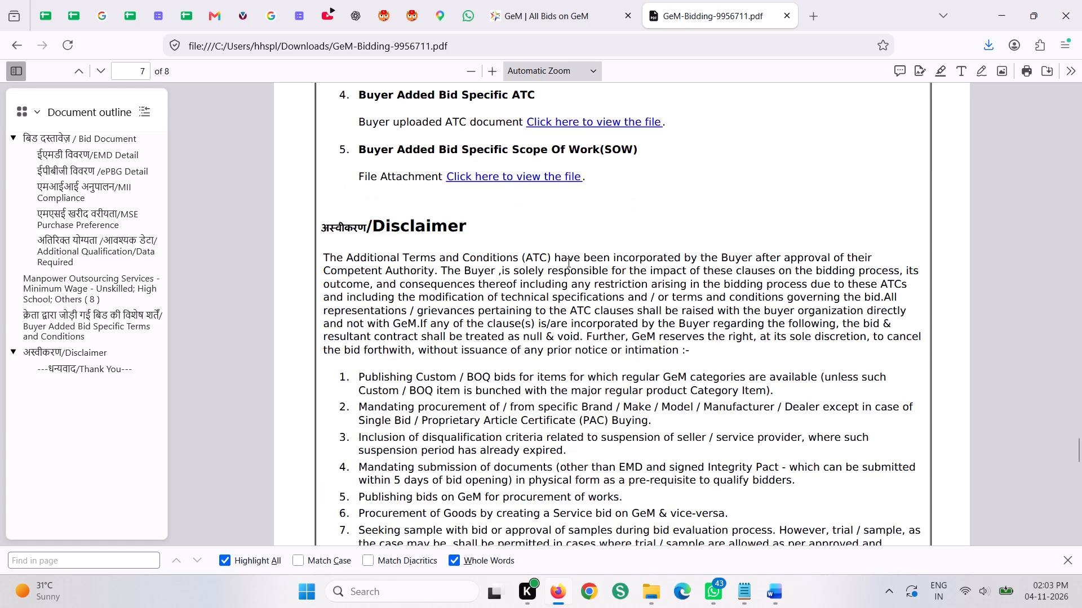
{"action": "scroll", "coordinate": [515, 200], "scroll_direction": "up", "scroll_amount": 1}
{"action": "left_click", "coordinate": [555, 441]}
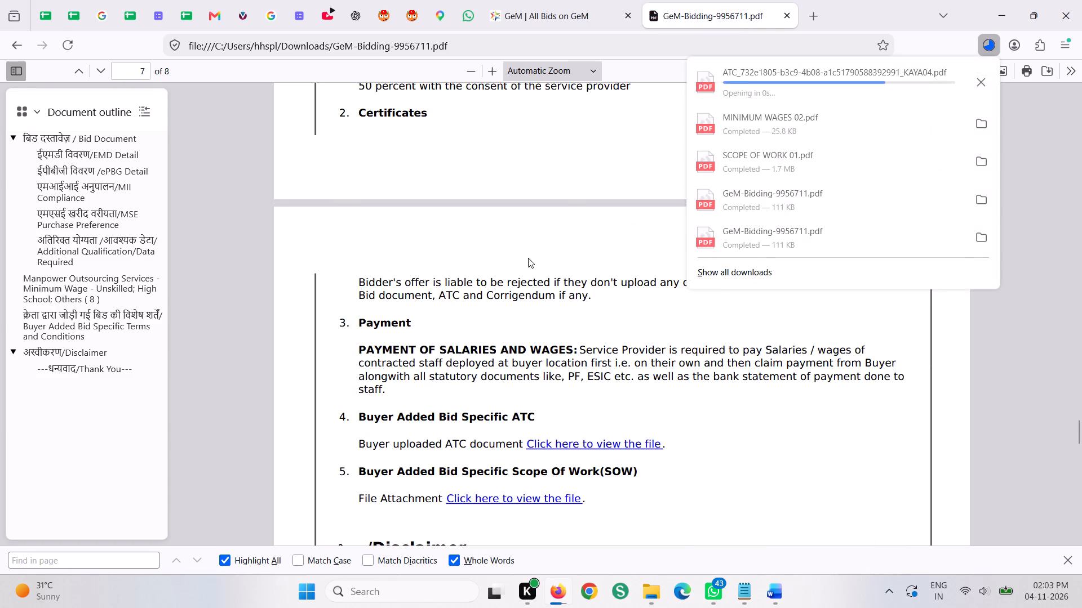
{"action": "left_click", "coordinate": [493, 305]}
{"action": "scroll", "coordinate": [710, 196], "scroll_direction": "up", "scroll_amount": 1}
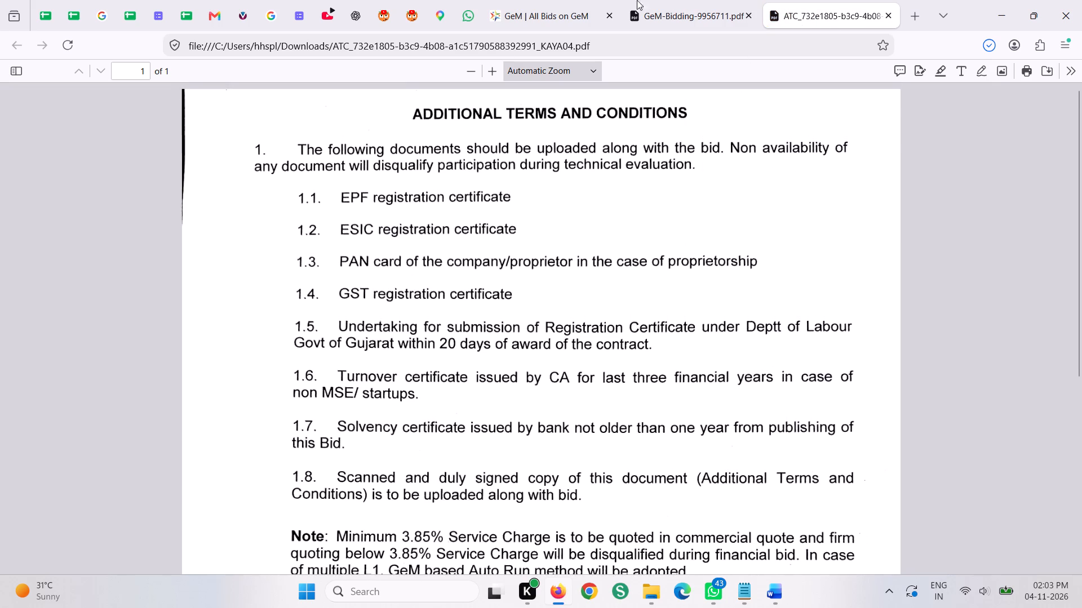
Save the ATC PDF as "BUYER ADDED ATC 03" in the GEM2026B8092132 folder.
{"action": "left_click", "coordinate": [547, 0]}
{"action": "left_click", "coordinate": [821, 0]}
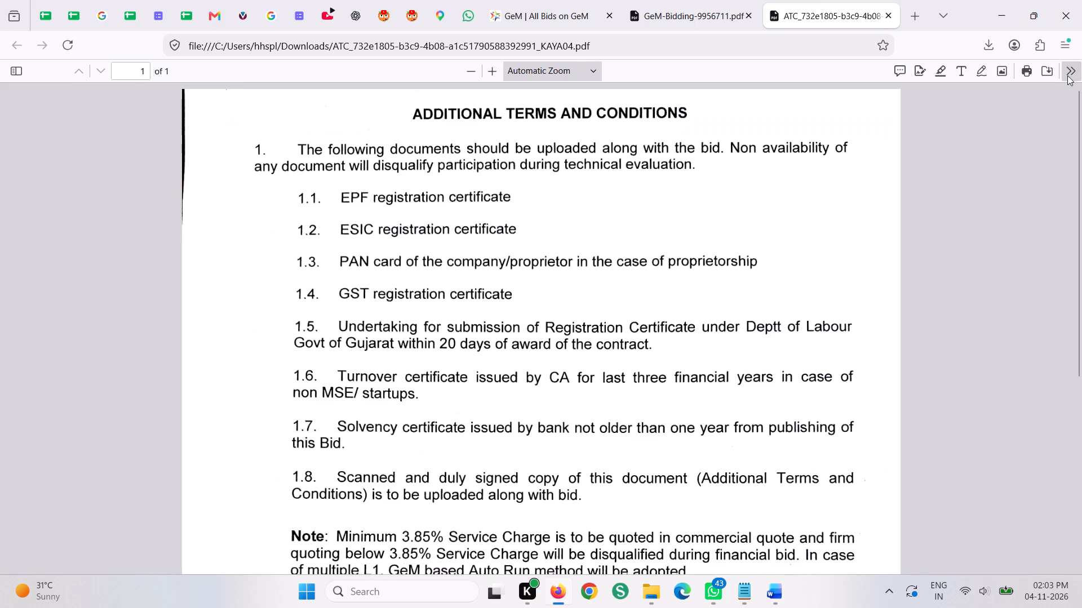
{"action": "left_click", "coordinate": [1053, 73]}
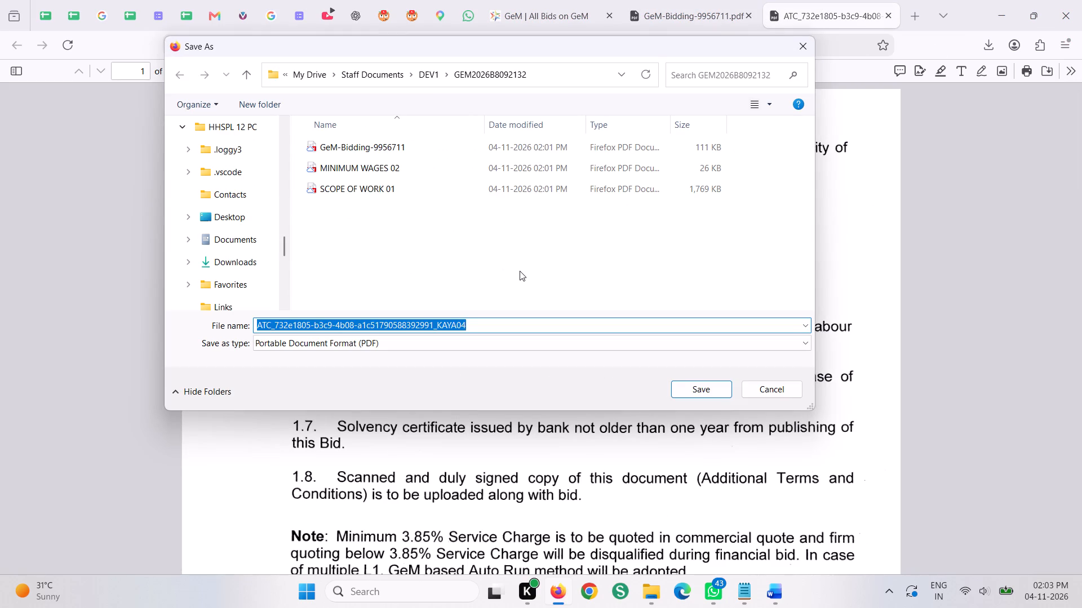
{"action": "type", "text": "BUYER AA"}
{"action": "key", "text": "BackSpace"}
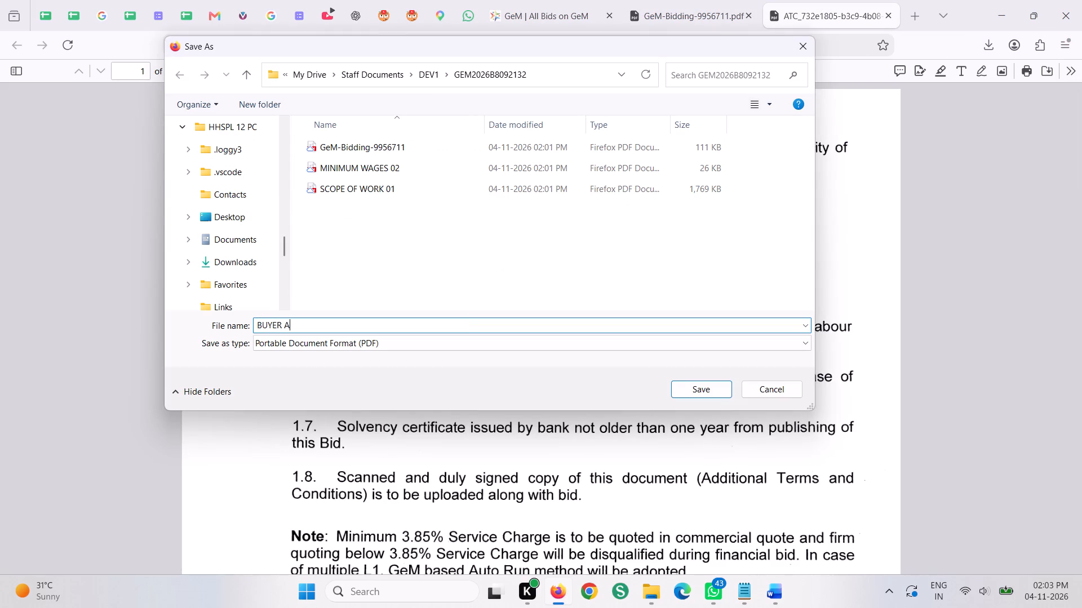
{"action": "type", "text": "DDD"}
{"action": "key", "text": "BackSpace"}
{"action": "type", "text": "ED ATC 03"}
{"action": "key", "text": "Return"}
Open the file attachment under Buyer Added Bid Specific Scope Of Work(SOW), review it, and close it.
{"action": "left_click", "coordinate": [685, 0]}
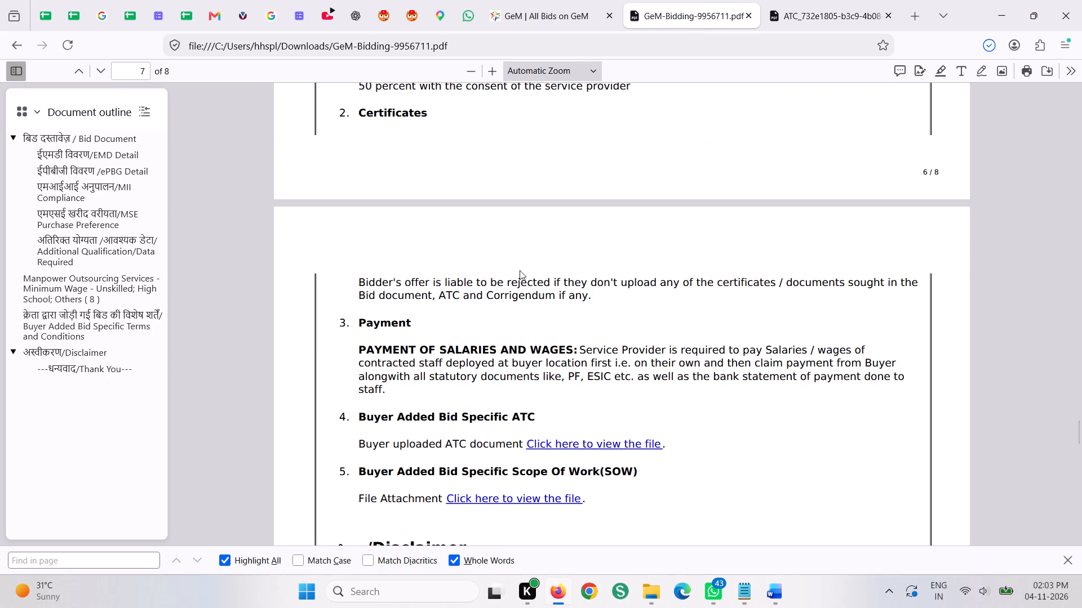
{"action": "scroll", "coordinate": [486, 350], "scroll_direction": "down", "scroll_amount": 1}
{"action": "left_click", "coordinate": [490, 170]}
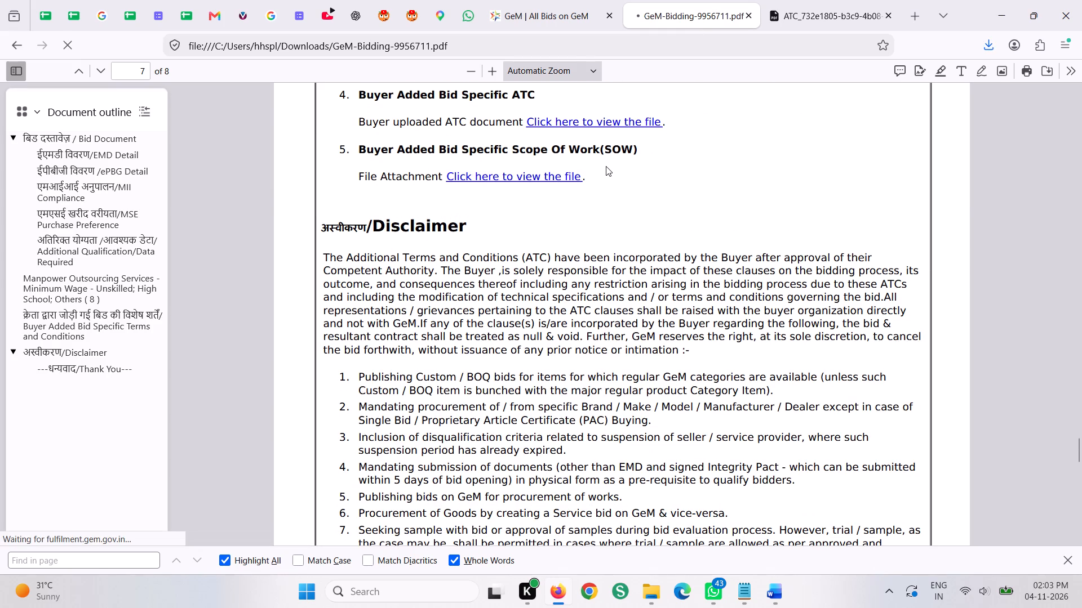
{"action": "left_click", "coordinate": [516, 230]}
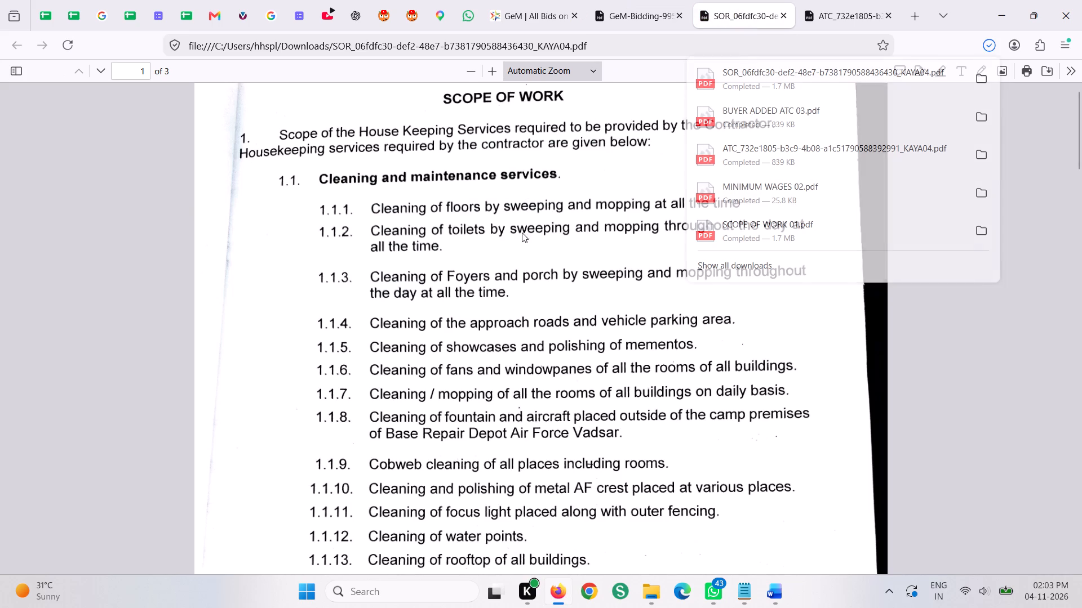
{"action": "scroll", "coordinate": [716, 216], "scroll_direction": "up", "scroll_amount": 3}
{"action": "scroll", "coordinate": [737, 225], "scroll_direction": "down", "scroll_amount": 12}
{"action": "scroll", "coordinate": [718, 267], "scroll_direction": "up", "scroll_amount": 9}
{"action": "scroll", "coordinate": [715, 271], "scroll_direction": "down", "scroll_amount": 2}
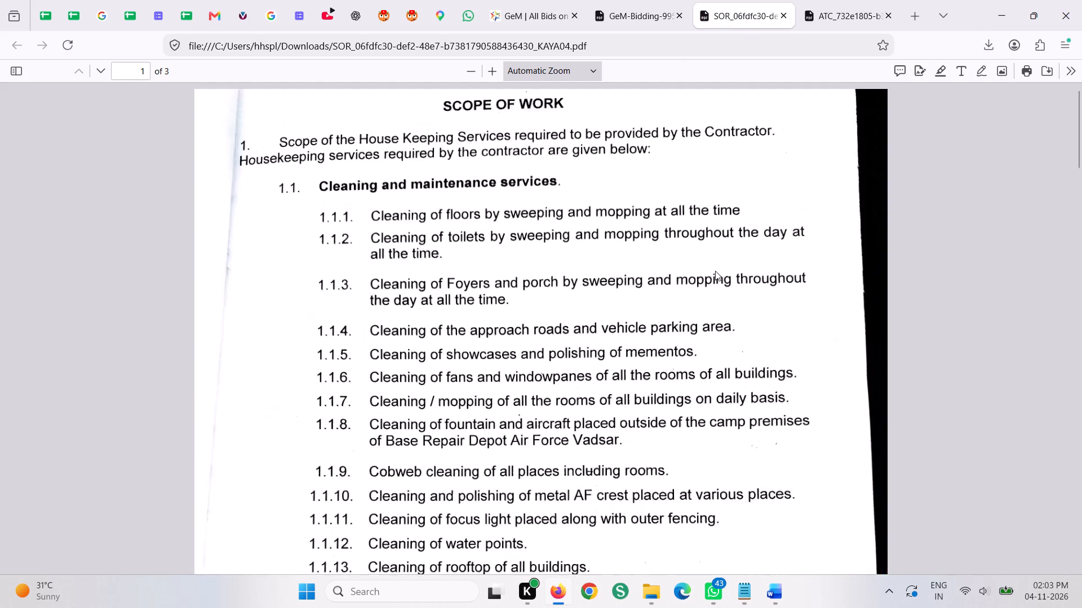
{"action": "scroll", "coordinate": [715, 271], "scroll_direction": "down", "scroll_amount": 9}
{"action": "left_click", "coordinate": [752, 0]}
{"action": "left_click", "coordinate": [784, 15]}
Open the Scope of work & Job description PDF linked in the bid document, check its content, and return to the bid document.
{"action": "scroll", "coordinate": [652, 324], "scroll_direction": "up", "scroll_amount": 8}
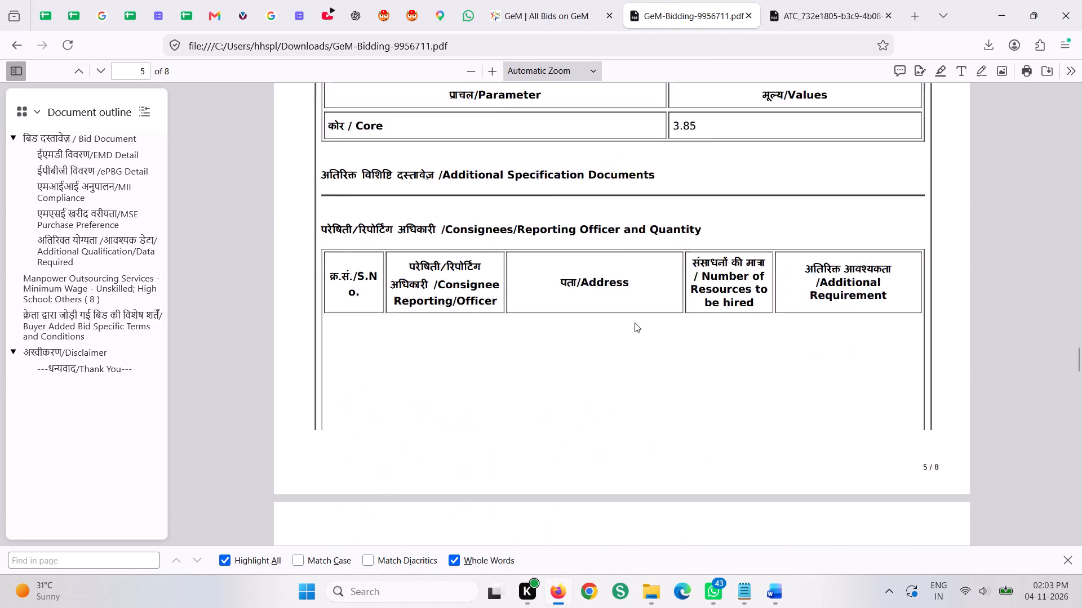
{"action": "scroll", "coordinate": [635, 323], "scroll_direction": "up", "scroll_amount": 7}
{"action": "scroll", "coordinate": [635, 312], "scroll_direction": "down", "scroll_amount": 2}
{"action": "scroll", "coordinate": [592, 283], "scroll_direction": "down", "scroll_amount": 4}
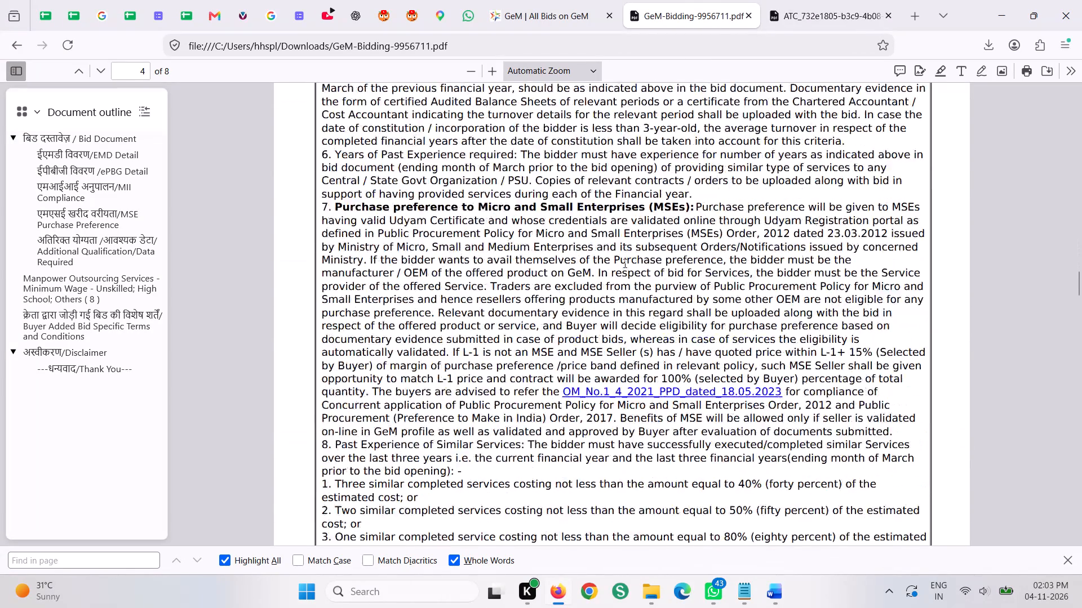
{"action": "scroll", "coordinate": [599, 266], "scroll_direction": "down", "scroll_amount": 1}
{"action": "left_click", "coordinate": [560, 221]}
{"action": "left_click", "coordinate": [525, 278]}
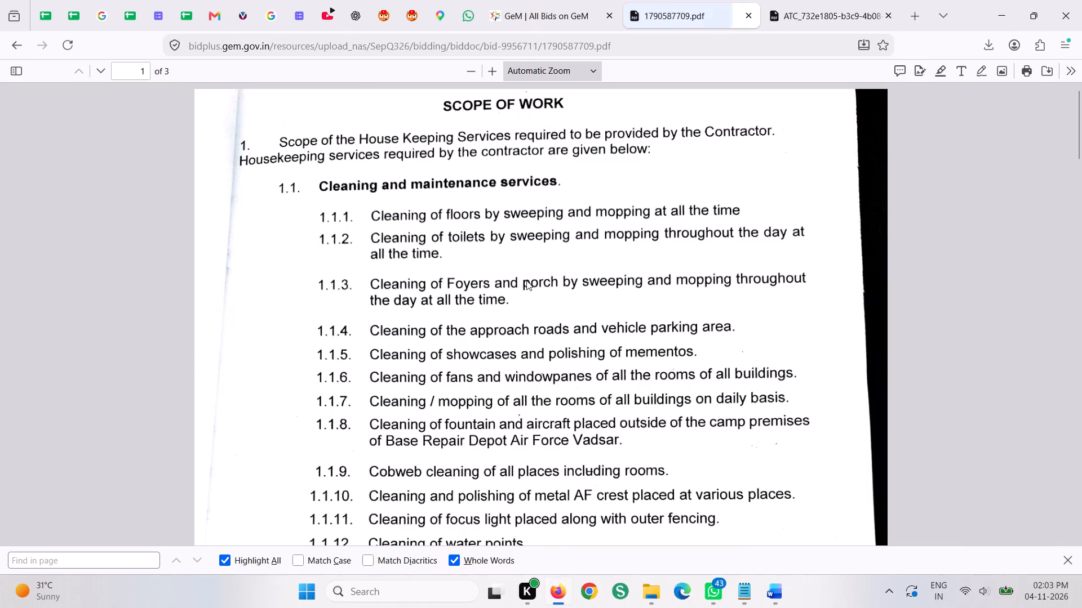
{"action": "scroll", "coordinate": [528, 281], "scroll_direction": "down", "scroll_amount": 9}
{"action": "left_click", "coordinate": [12, 47]}
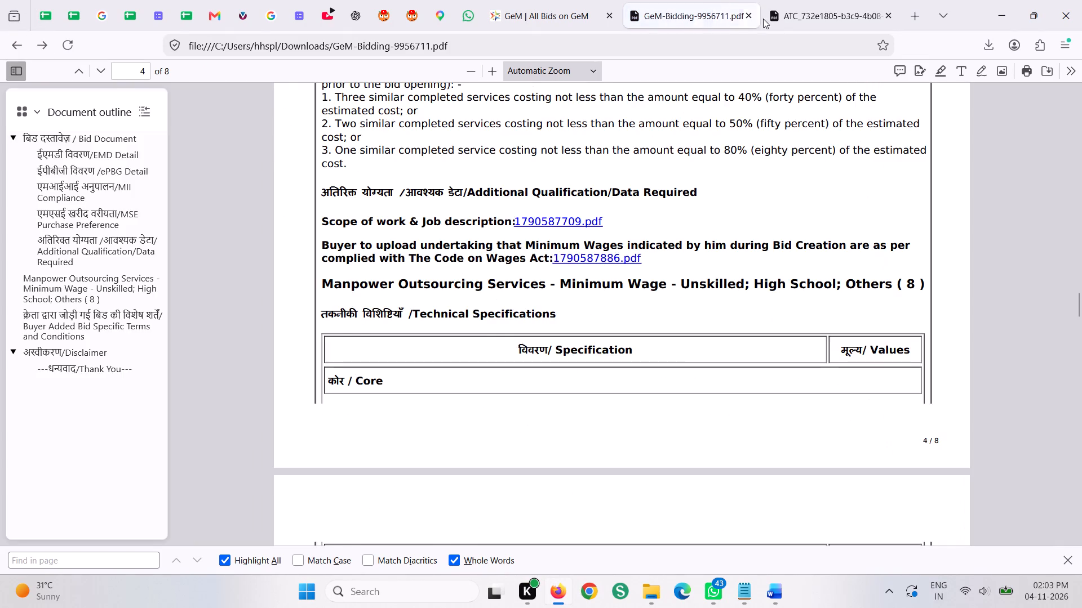
Zoom the ATC PDF out to 80% and copy a screenshot of its numbered clauses, starting from 1.1.
{"action": "left_click", "coordinate": [822, 0]}
{"action": "left_click", "coordinate": [459, 73]}
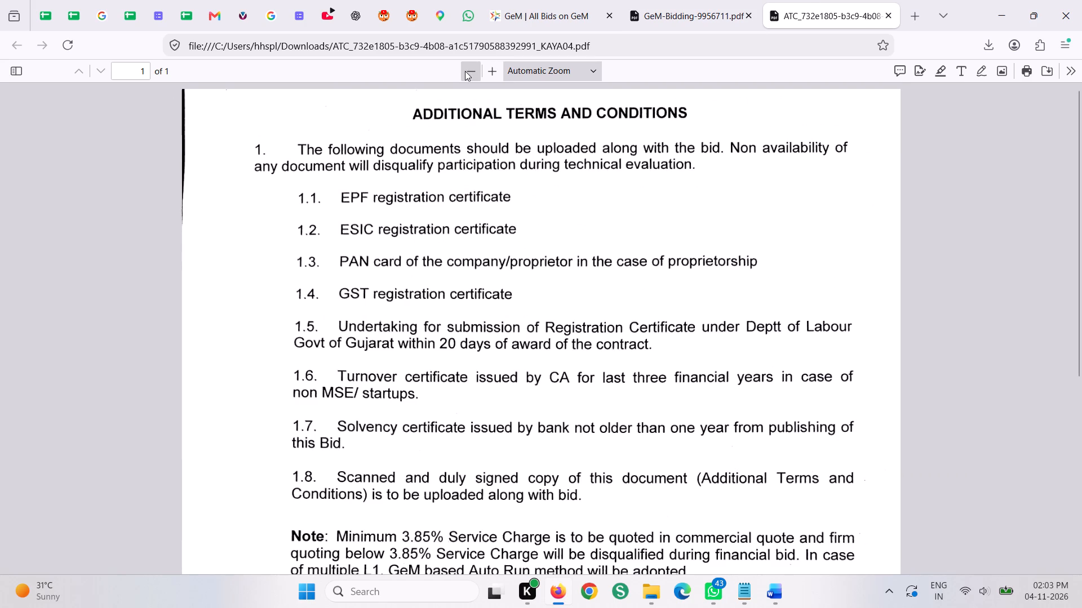
{"action": "triple_click", "coordinate": [466, 71]}
{"action": "left_click", "coordinate": [466, 71]}
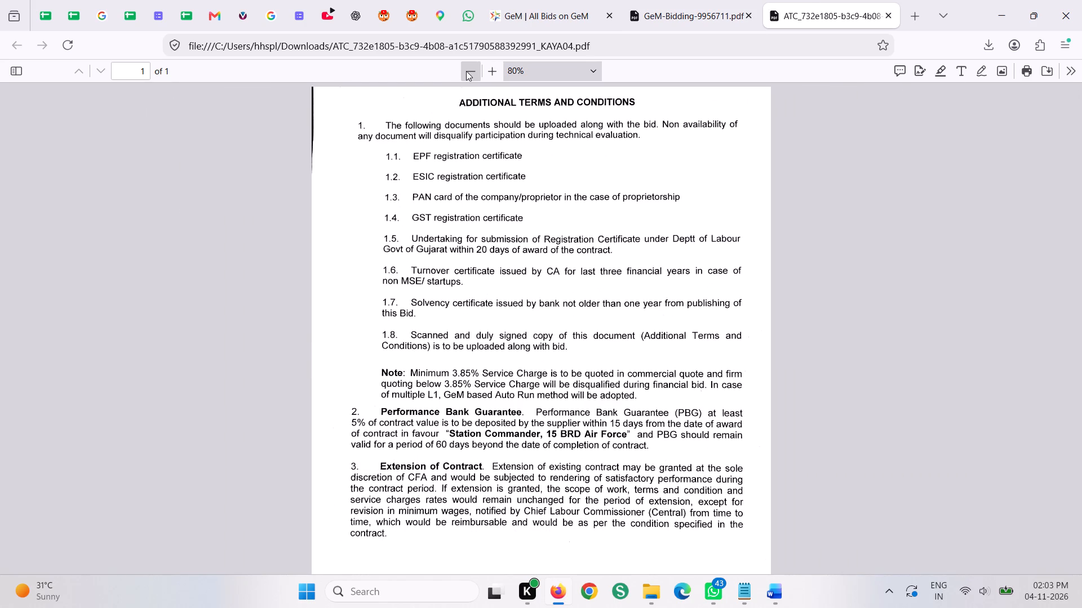
{"action": "key", "text": "ctrl+shift+s"}
{"action": "left_click_drag", "start_coordinate": [329, 147], "coordinate": [831, 555]}
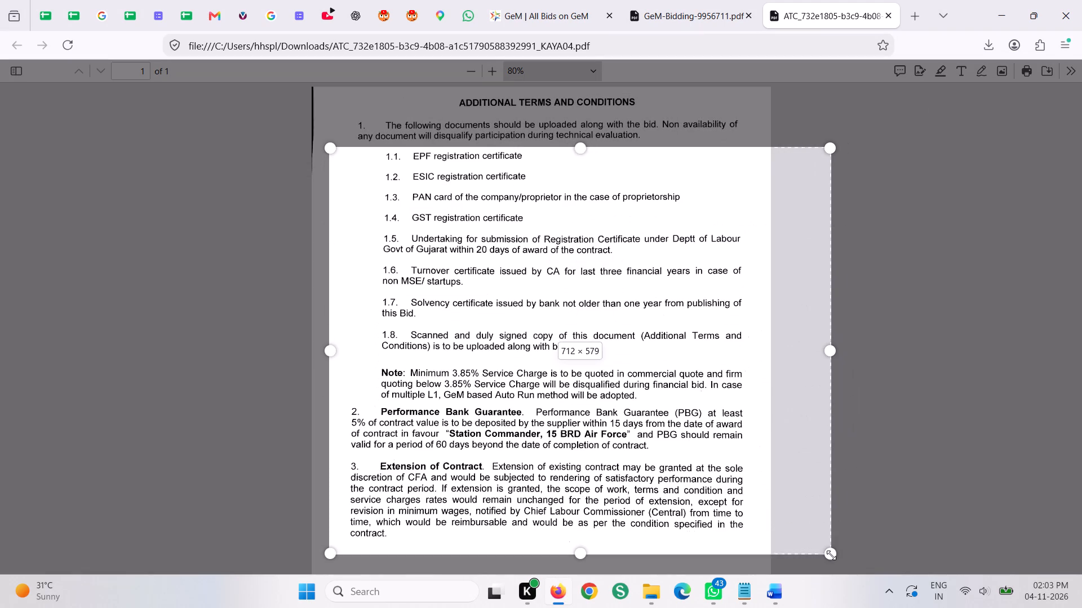
{"action": "left_click_drag", "start_coordinate": [831, 555], "coordinate": [832, 560]}
{"action": "left_click", "coordinate": [712, 545]}
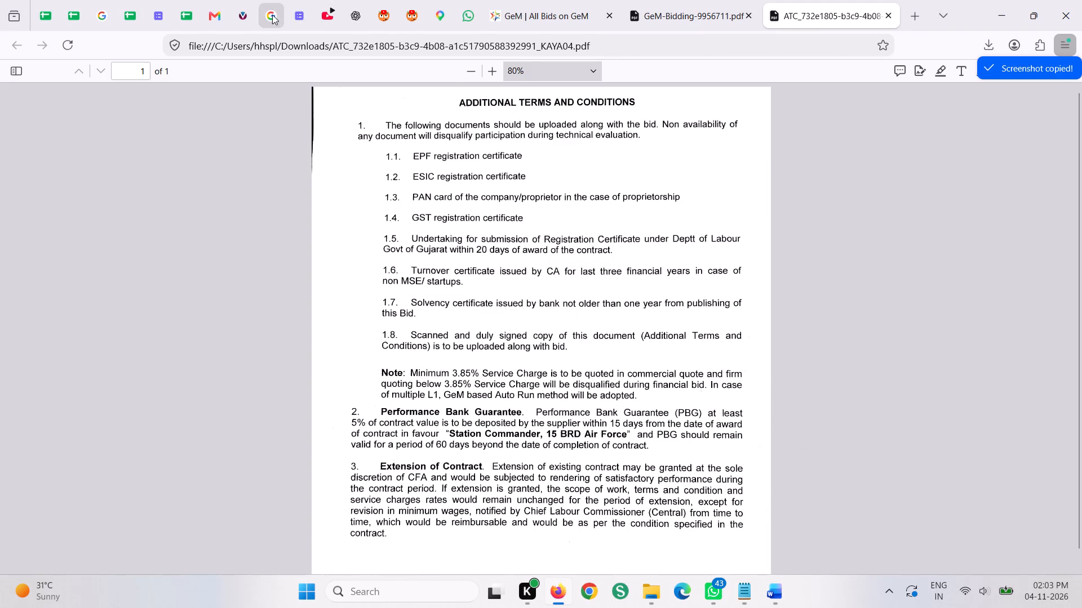
Run a Google image search with the copied ATC screenshot to make its text selectable.
{"action": "left_click", "coordinate": [272, 15]}
{"action": "left_click", "coordinate": [717, 101]}
{"action": "left_click", "coordinate": [698, 97]}
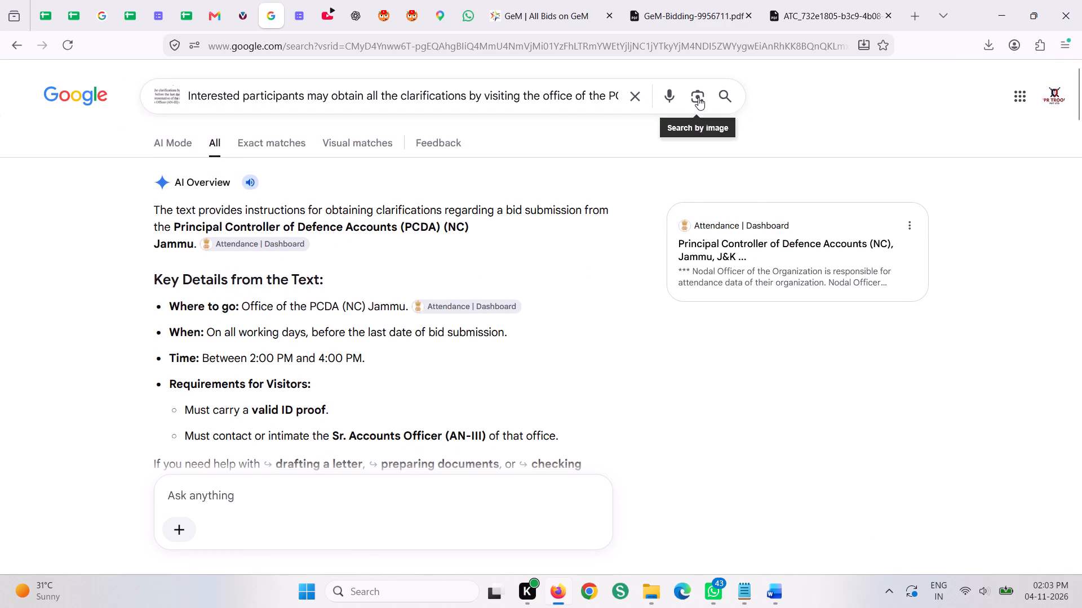
{"action": "left_click", "coordinate": [511, 284]}
{"action": "key", "text": "ctrl+v"}
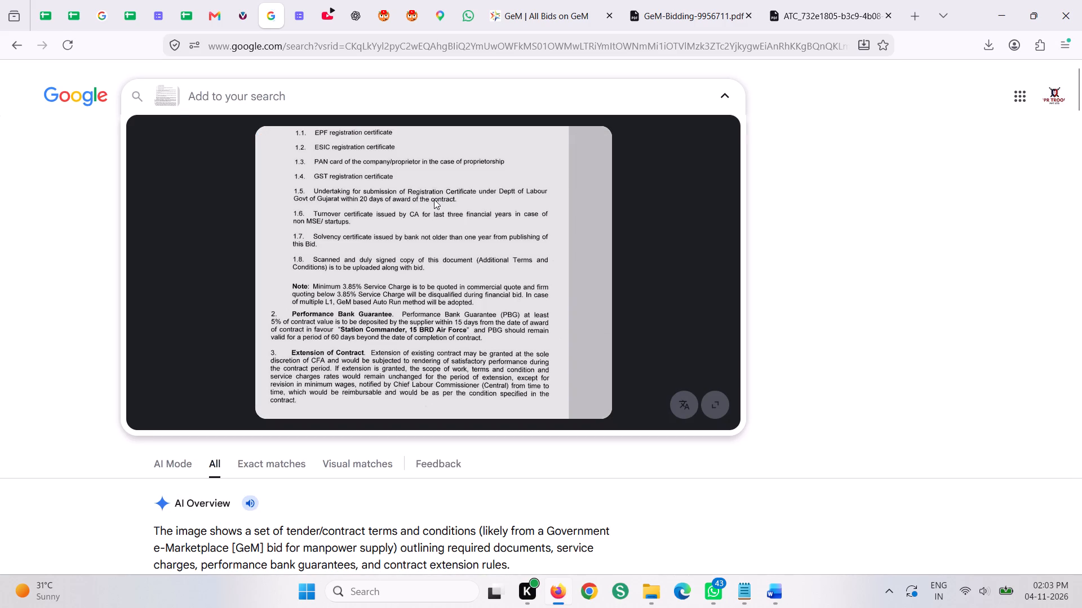
Copy the clause 1.5 undertaking on the Gujarat labour Registration Certificate from the image into item 6 of the REQUIRED DOCUMENTS Word file.
{"action": "left_click", "coordinate": [318, 192]}
{"action": "left_click", "coordinate": [318, 188]}
{"action": "left_click_drag", "start_coordinate": [318, 188], "coordinate": [342, 190]}
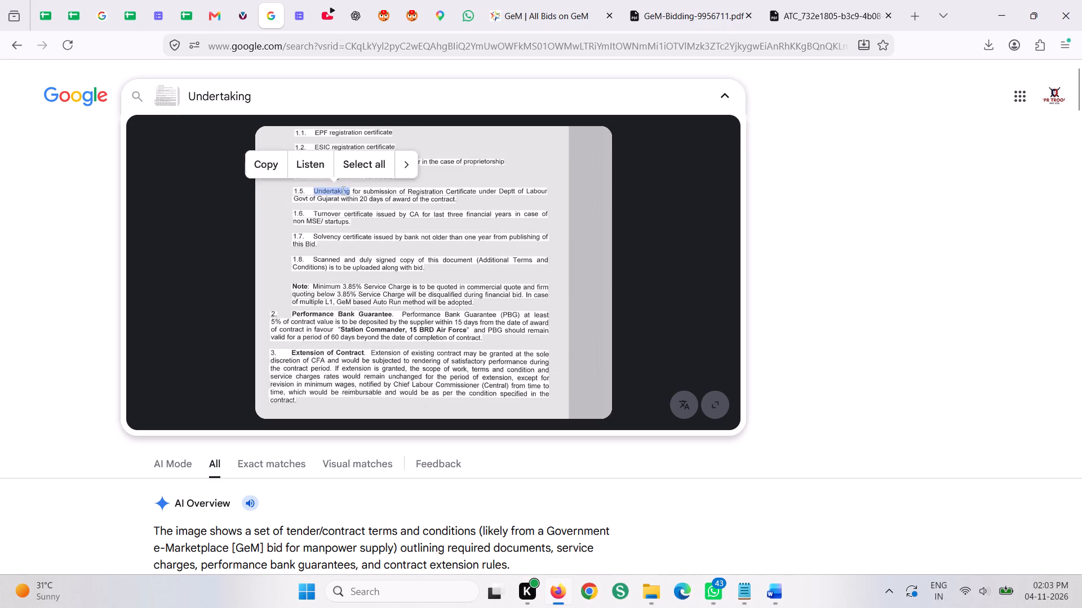
{"action": "left_click_drag", "start_coordinate": [342, 190], "coordinate": [454, 198]}
{"action": "left_click", "coordinate": [354, 163]}
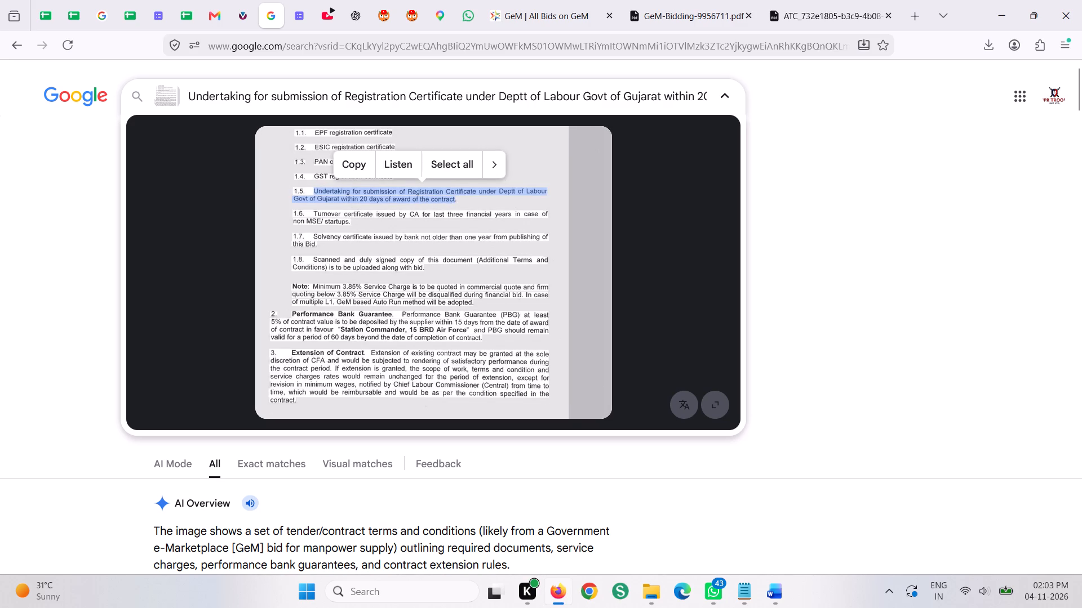
{"action": "left_click", "coordinate": [781, 591]}
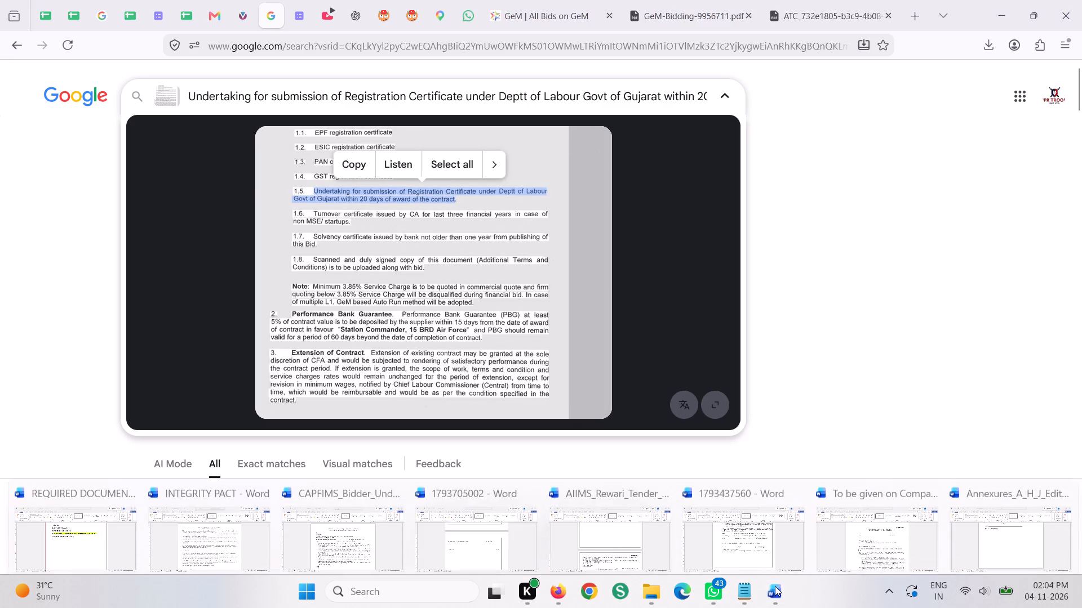
{"action": "left_click", "coordinate": [89, 526]}
{"action": "key", "text": "ctrl+v"}
{"action": "key", "text": "Return"}
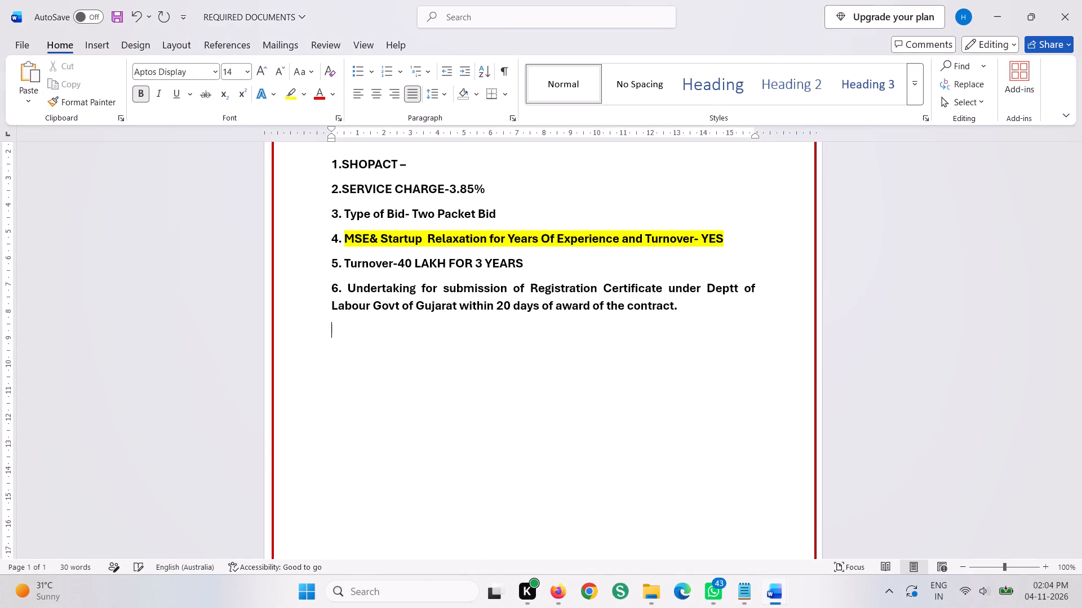
Add item 7 to the Word list with the clause 1.7 bank solvency certificate text copied from the image.
{"action": "type", "text": "7."}
{"action": "key", "text": "alt+Tab"}
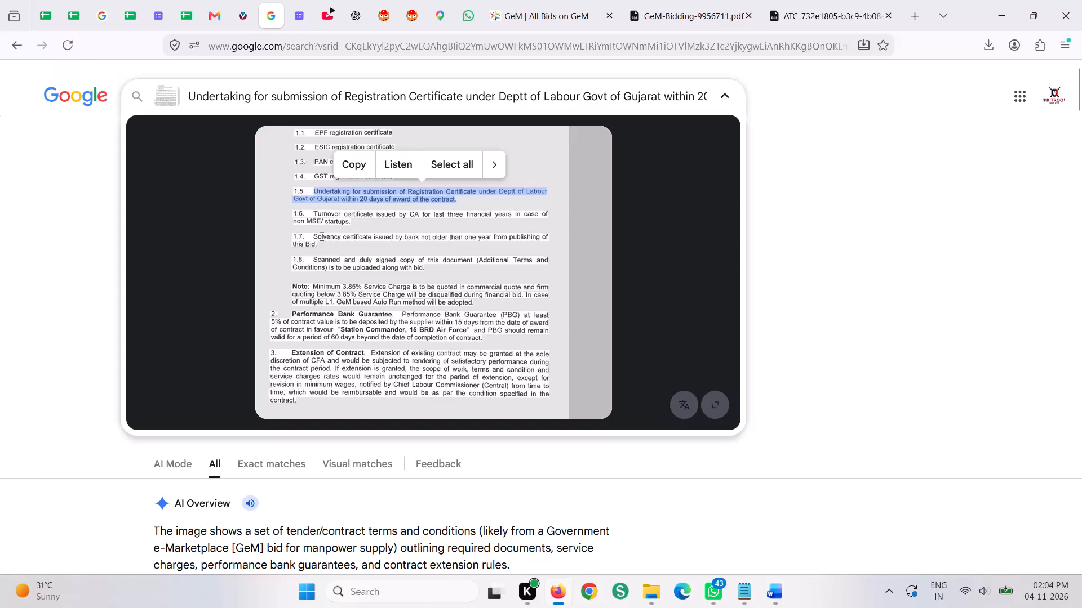
{"action": "left_click_drag", "start_coordinate": [317, 235], "coordinate": [328, 244]}
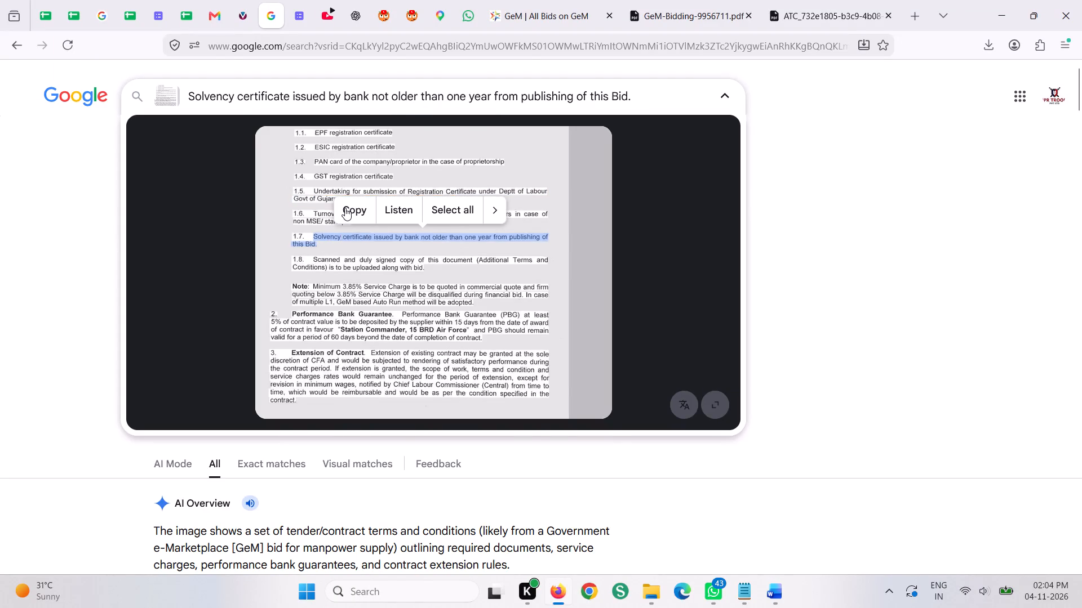
{"action": "left_click", "coordinate": [345, 208]}
{"action": "key", "text": "alt+Tab"}
{"action": "key", "text": "ctrl+v"}
{"action": "key", "text": "Return"}
Add item 8 to the Word list reading "COPY OF EPF,ESIC,GST,PAN,ITR FOR 3 YEARS".
{"action": "type", "text": "8."}
{"action": "key", "text": "alt+Tab"}
{"action": "key", "text": "alt+Tab"}
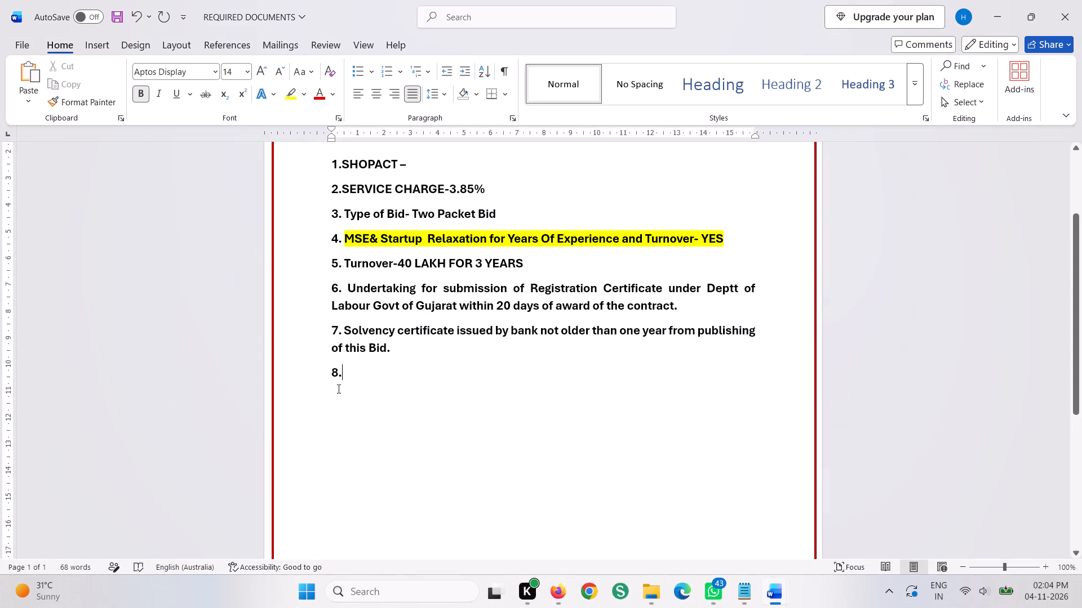
{"action": "type", "text": "COPY OF EPF,ESIC"}
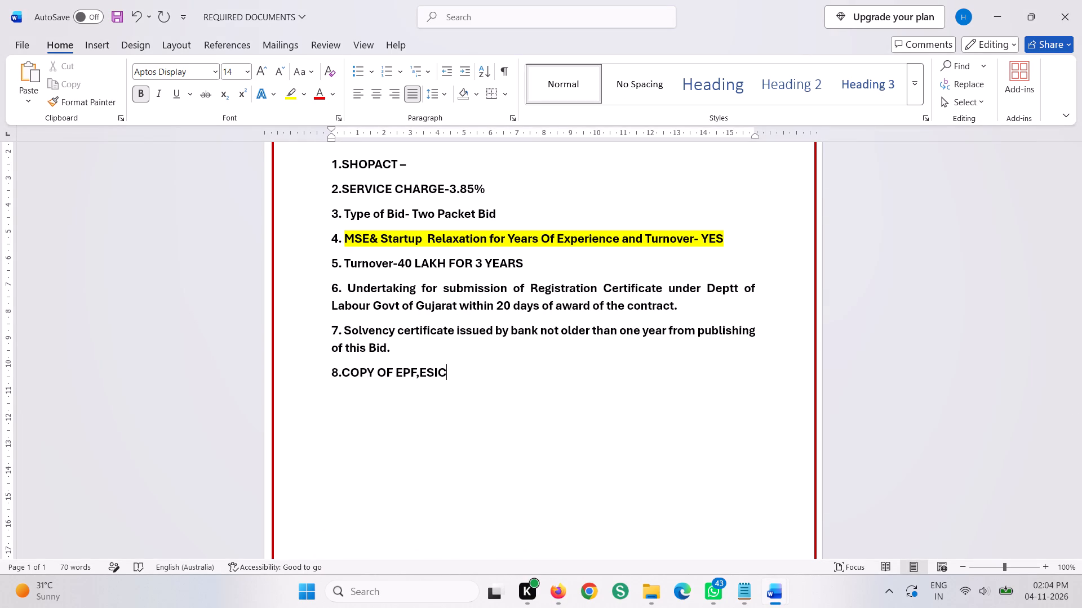
{"action": "type", "text": ",GSY"}
{"action": "key", "text": "BackSpace"}
{"action": "key", "text": "t"}
{"action": "type", "text": ",PAN,ITR FOR"}
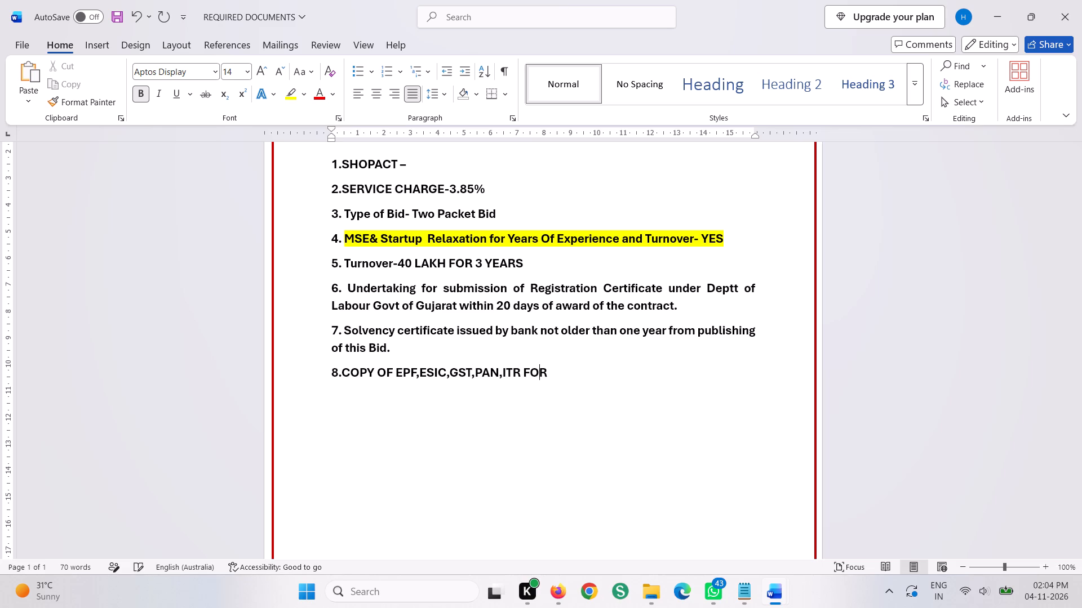
{"action": "key", "text": "space"}
{"action": "type", "text": "3 YEARS"}
{"action": "key", "text": "space"}
Recheck the ATC PDF in Firefox for remaining requirements, close it, and return to the GeM-Bidding-9956711 bid document.
{"action": "key", "text": "alt+Tab"}
{"action": "scroll", "coordinate": [614, 378], "scroll_direction": "down", "scroll_amount": 1}
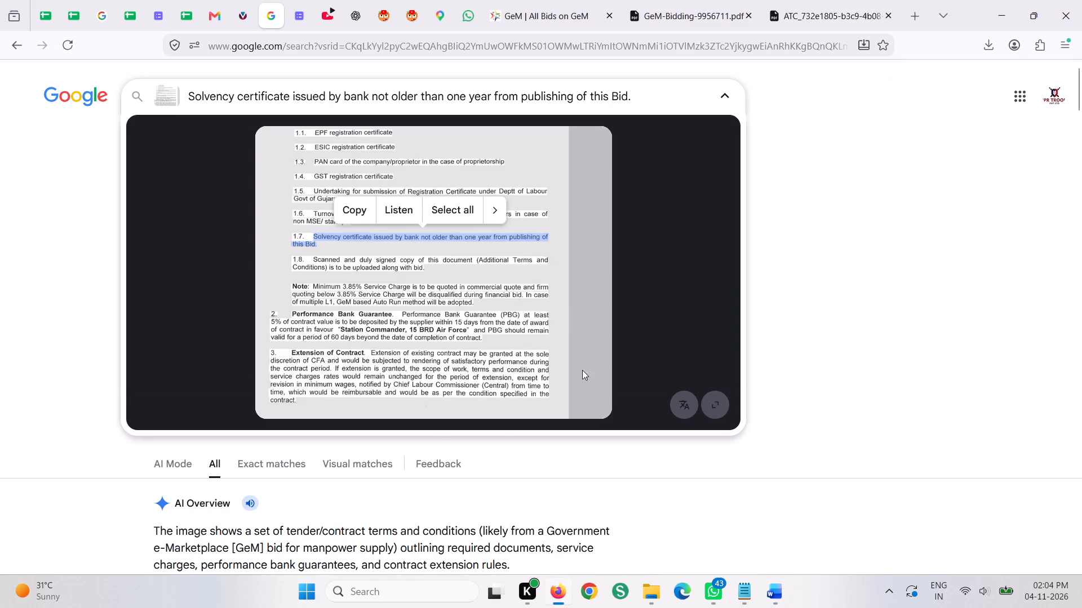
{"action": "left_click", "coordinate": [830, 0]}
{"action": "scroll", "coordinate": [606, 296], "scroll_direction": "down", "scroll_amount": 2}
{"action": "scroll", "coordinate": [538, 293], "scroll_direction": "down", "scroll_amount": 1}
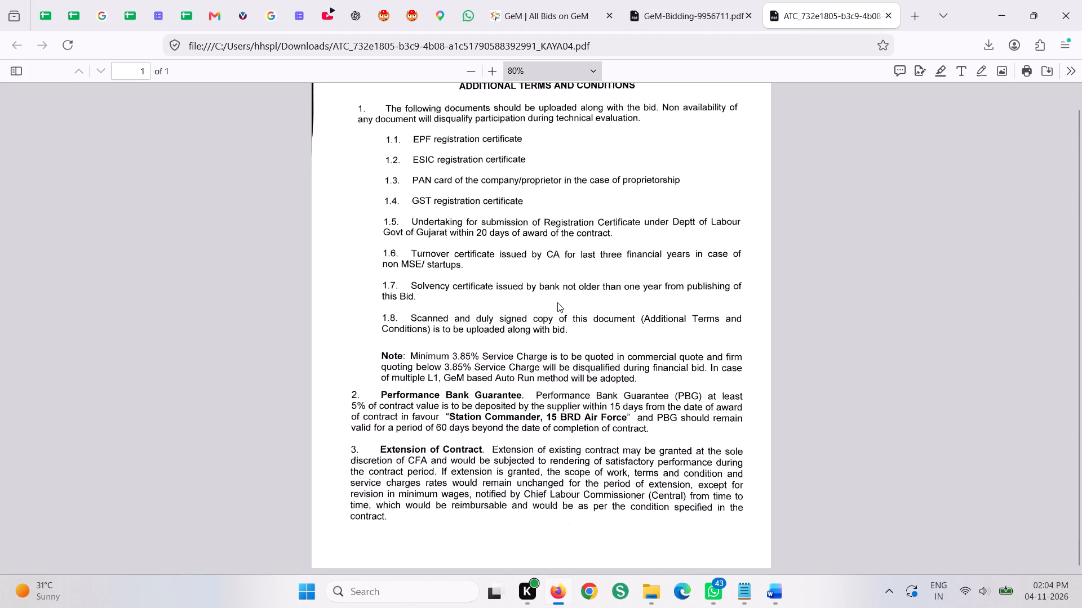
{"action": "scroll", "coordinate": [557, 302], "scroll_direction": "up", "scroll_amount": 1}
{"action": "scroll", "coordinate": [606, 313], "scroll_direction": "up", "scroll_amount": 3}
{"action": "left_click", "coordinate": [861, 0]}
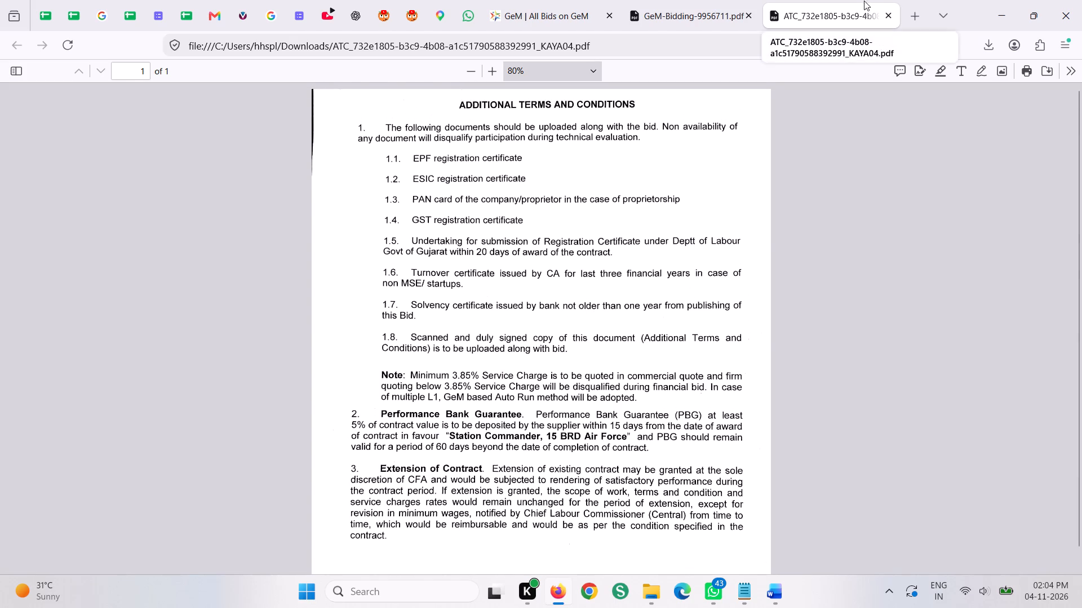
{"action": "left_click", "coordinate": [886, 14]}
{"action": "left_click", "coordinate": [600, 0]}
{"action": "left_click", "coordinate": [704, 0]}
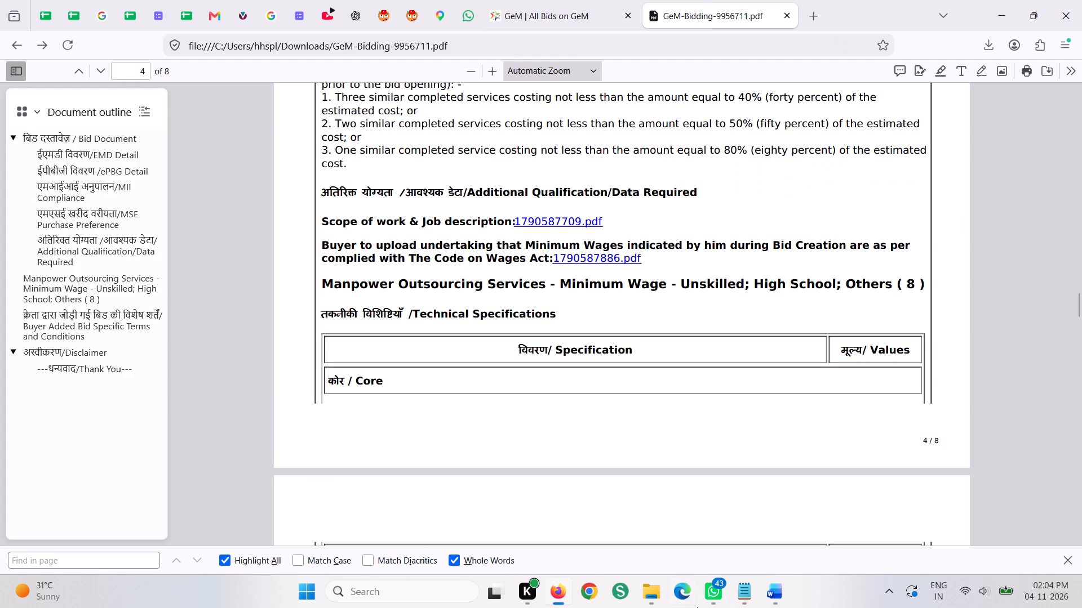
Complete the SHOPACT item in Word as "GANDHINAGAR,GJ", copying the city from the consignee address in the bid document.
{"action": "left_click", "coordinate": [774, 591]}
{"action": "left_click", "coordinate": [77, 525]}
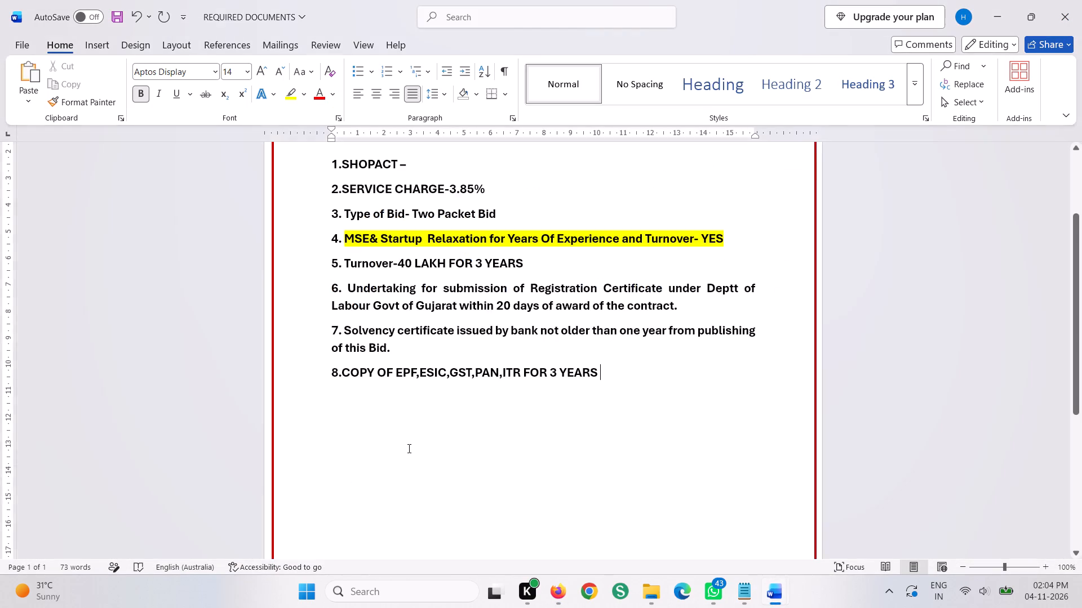
{"action": "scroll", "coordinate": [408, 448], "scroll_direction": "up", "scroll_amount": 1}
{"action": "key", "text": "Tab"}
{"action": "key", "text": "alt+Tab"}
{"action": "scroll", "coordinate": [663, 366], "scroll_direction": "up", "scroll_amount": 1}
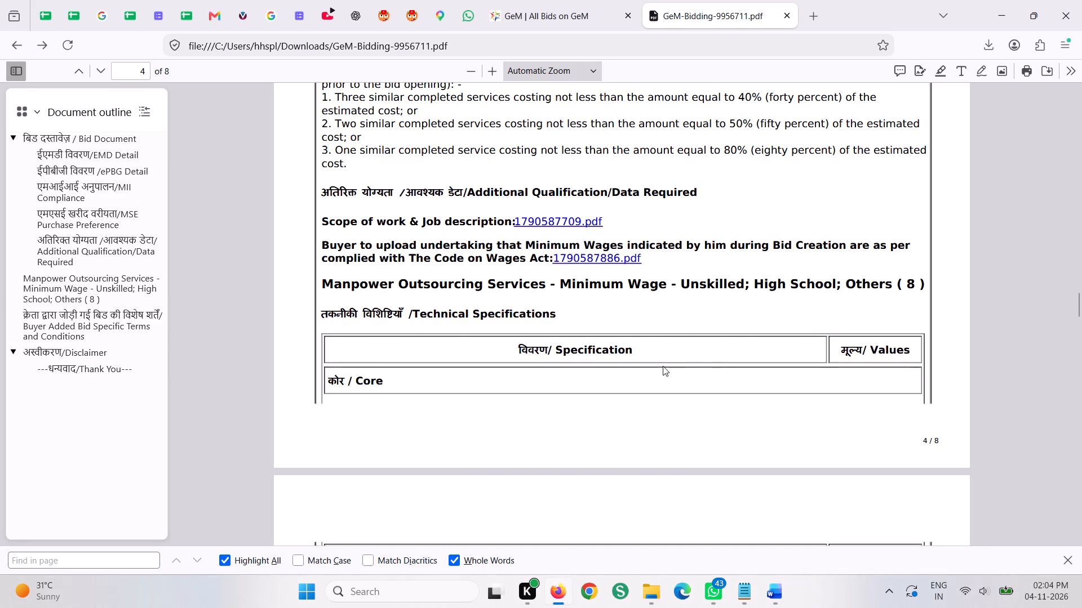
{"action": "scroll", "coordinate": [663, 368], "scroll_direction": "down", "scroll_amount": 5}
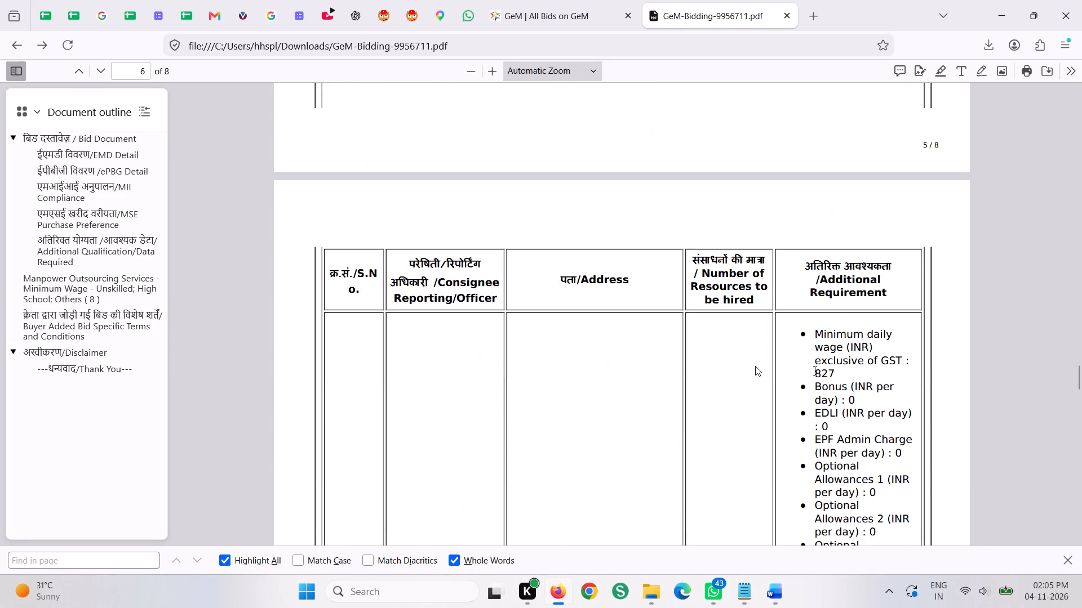
{"action": "scroll", "coordinate": [753, 367], "scroll_direction": "down", "scroll_amount": 2}
{"action": "scroll", "coordinate": [585, 257], "scroll_direction": "up", "scroll_amount": 1}
{"action": "double_click", "coordinate": [623, 271]}
{"action": "key", "text": "ctrl+c"}
{"action": "key", "text": "ctrl+c"}
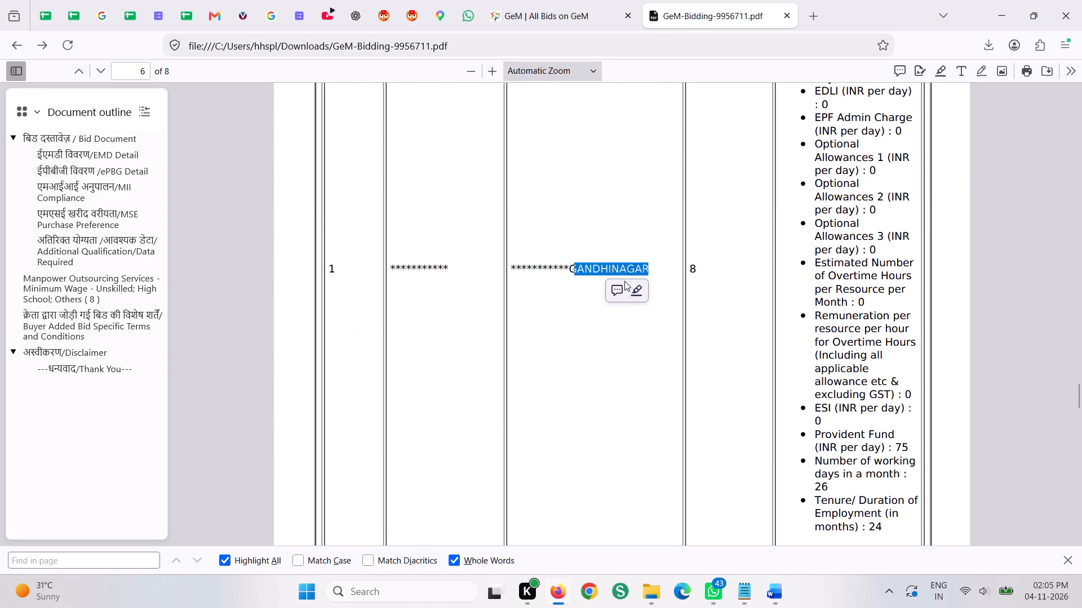
{"action": "key", "text": "alt+Tab"}
{"action": "left_click", "coordinate": [406, 286]}
{"action": "key", "text": "ctrl+v"}
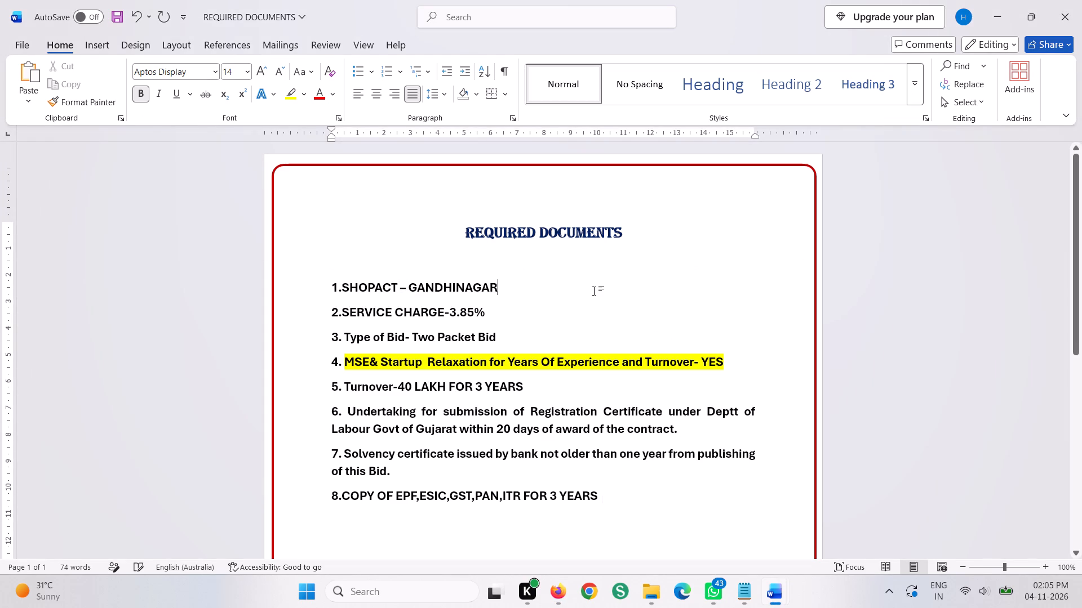
{"action": "type", "text": ",GJ"}
Export the Word list as a PDF named REQUIRED DOCUMENTS into the GEM2026B8092132 folder under DEV1.
{"action": "left_click", "coordinate": [651, 582]}
{"action": "left_click", "coordinate": [651, 582]}
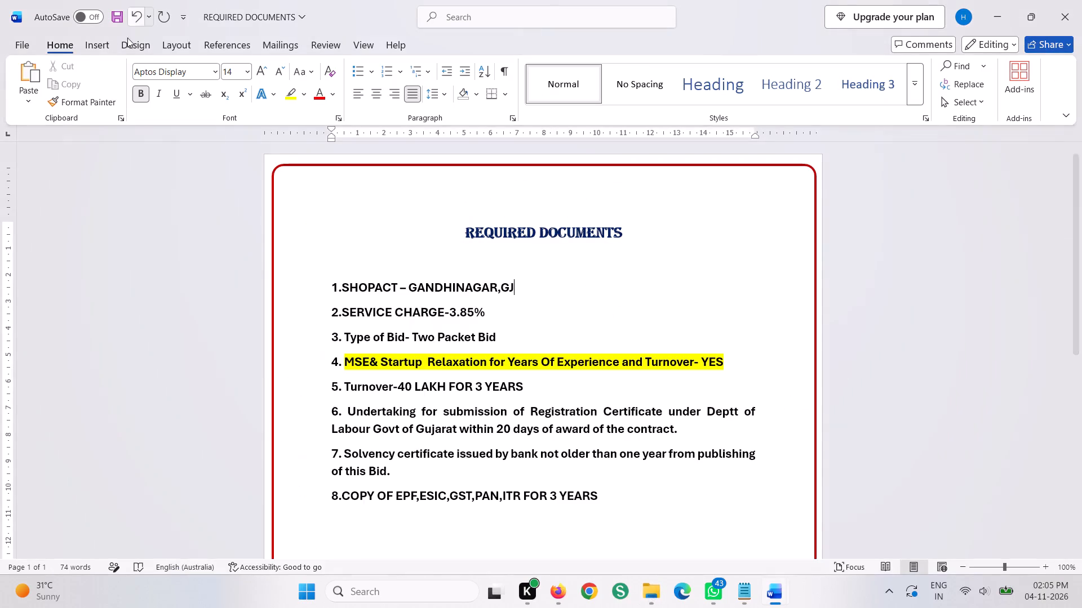
{"action": "left_click", "coordinate": [19, 43]}
{"action": "left_click", "coordinate": [46, 317]}
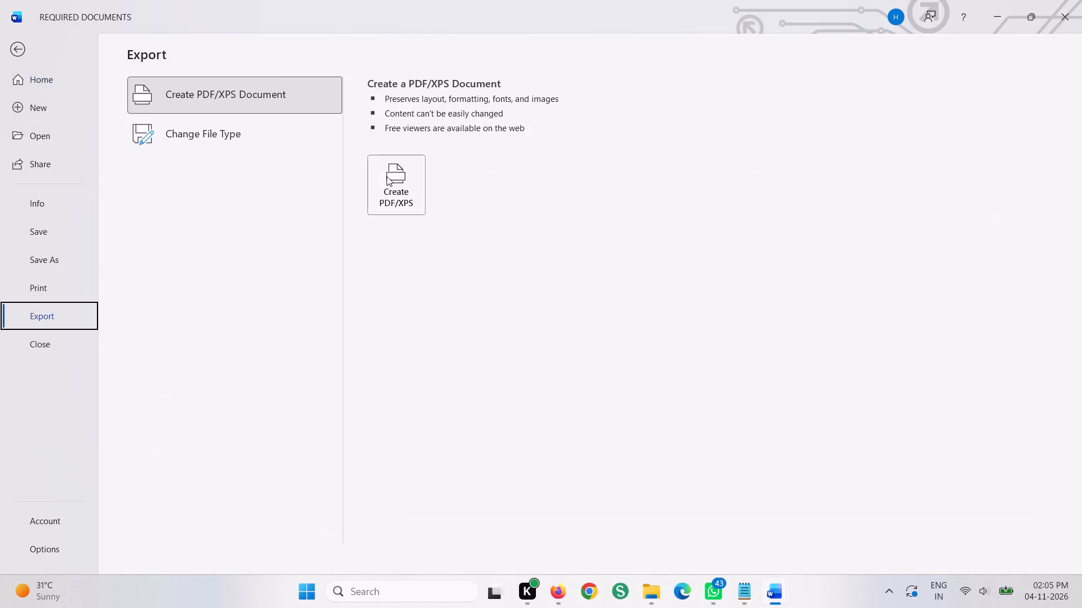
{"action": "left_click", "coordinate": [387, 176]}
{"action": "scroll", "coordinate": [81, 158], "scroll_direction": "up", "scroll_amount": 3}
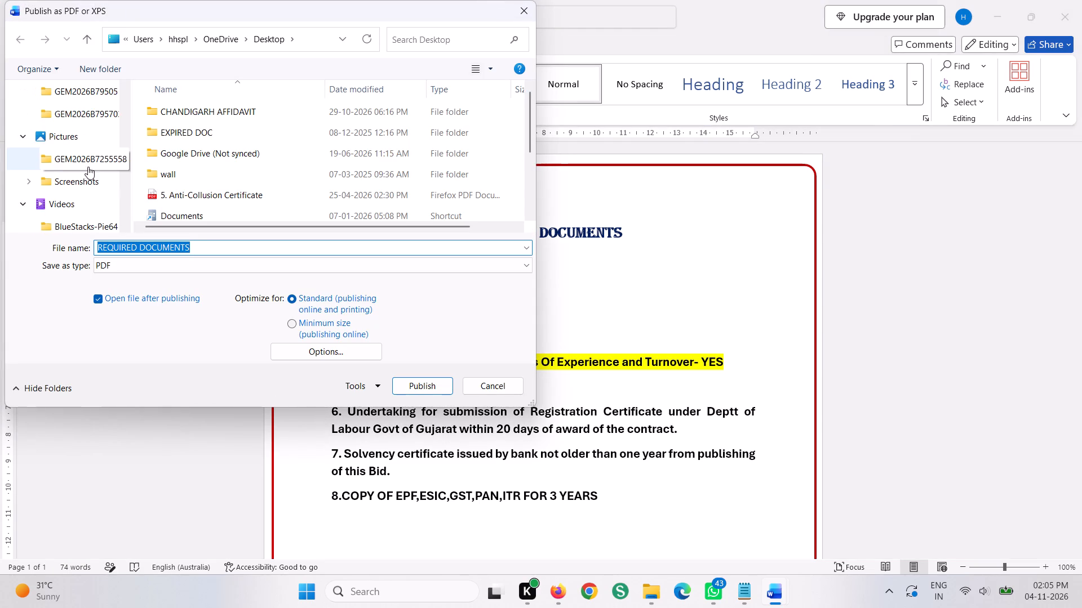
{"action": "scroll", "coordinate": [73, 179], "scroll_direction": "up", "scroll_amount": 5}
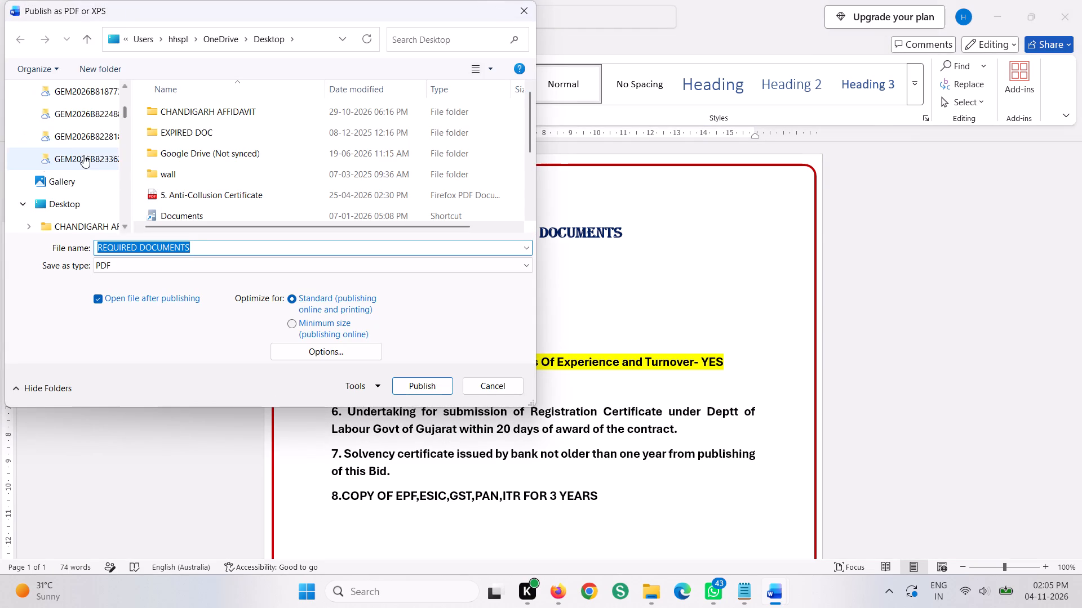
{"action": "scroll", "coordinate": [79, 164], "scroll_direction": "up", "scroll_amount": 2}
{"action": "left_click", "coordinate": [76, 208]}
{"action": "scroll", "coordinate": [214, 140], "scroll_direction": "up", "scroll_amount": 6}
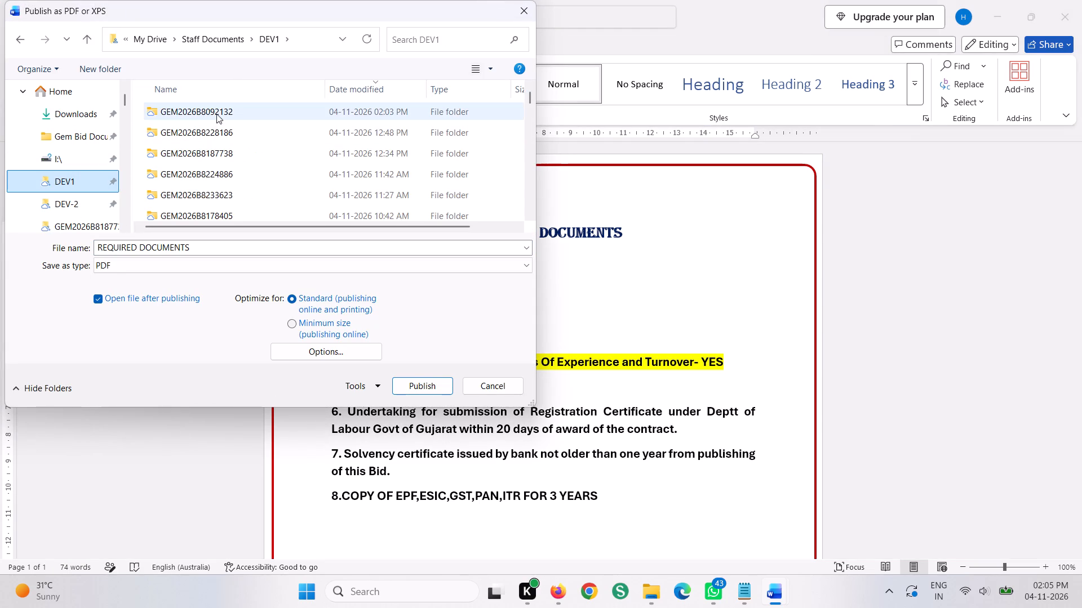
{"action": "double_click", "coordinate": [217, 113]}
{"action": "left_click", "coordinate": [249, 239]}
{"action": "left_click", "coordinate": [248, 244]}
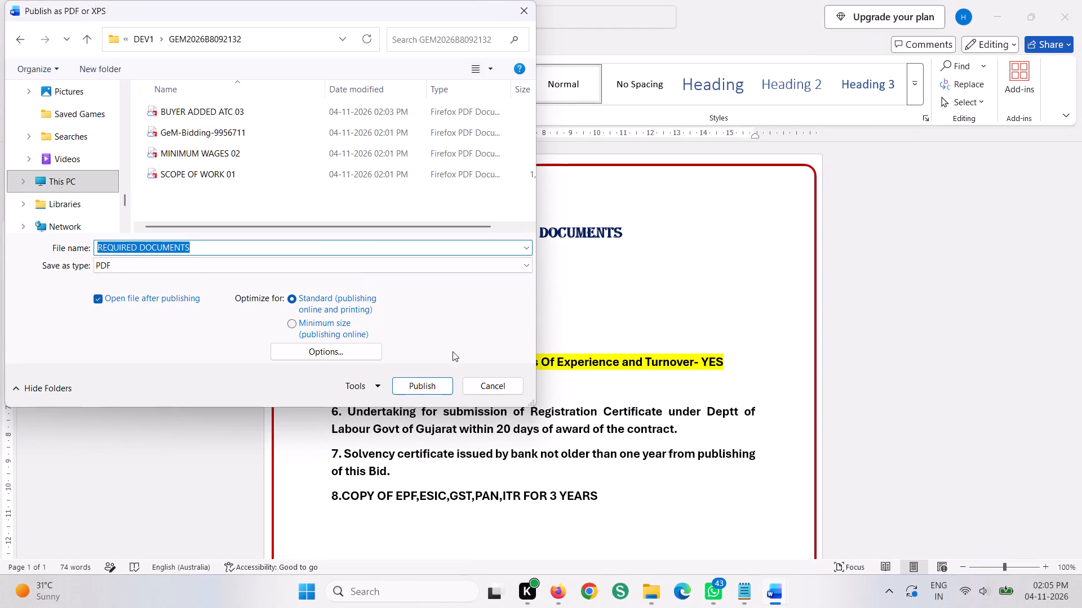
{"action": "left_click", "coordinate": [426, 383]}
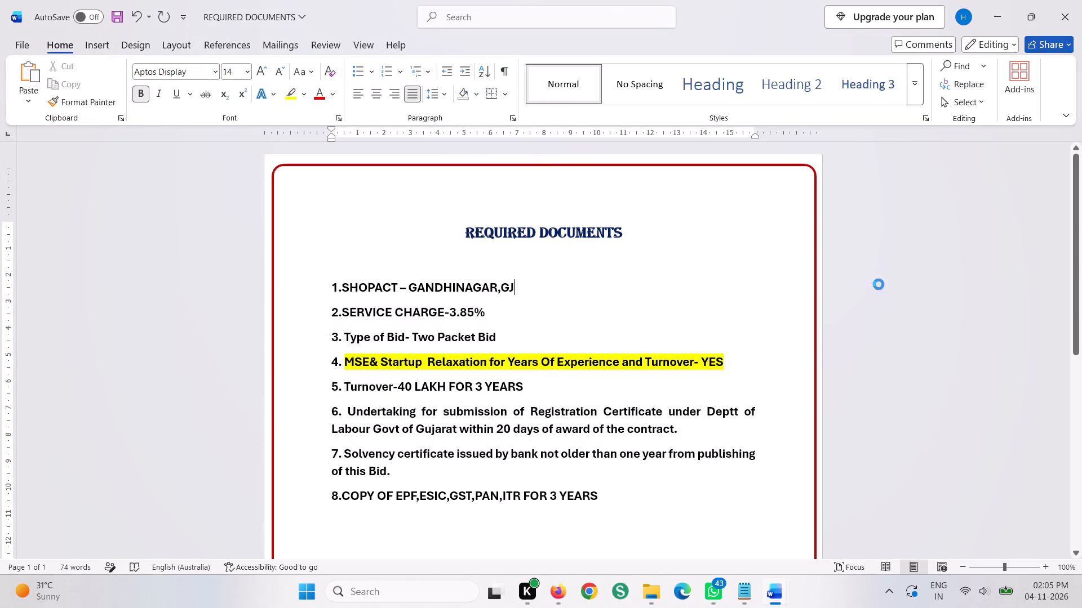
Copy the Drive link of the GEM2026B8092132 folder and insert it as a folder chip in row 860's Other Comment cell in Daily Tender Sheet 2026.
{"action": "left_click", "coordinate": [870, 0]}
{"action": "left_click", "coordinate": [886, 19]}
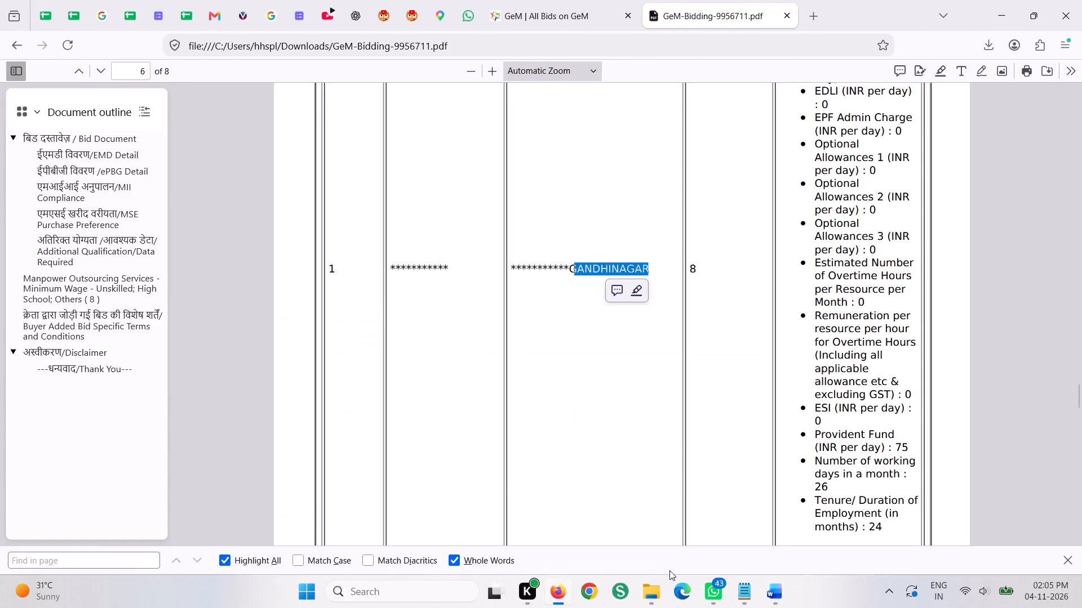
{"action": "left_click", "coordinate": [649, 590]}
{"action": "left_click", "coordinate": [218, 169]}
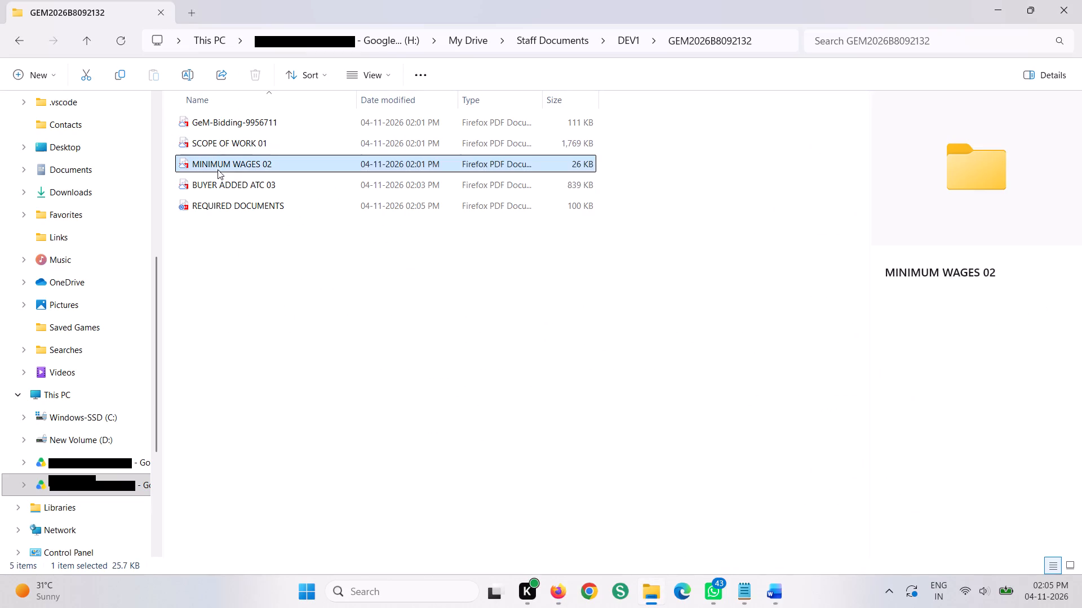
{"action": "left_click", "coordinate": [80, 46]}
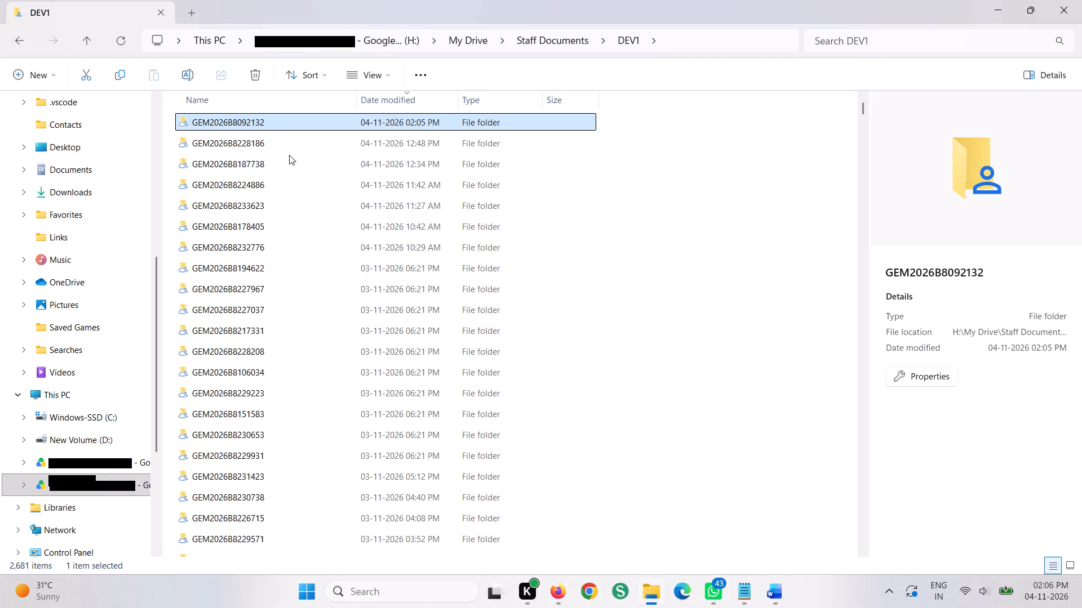
{"action": "right_click", "coordinate": [254, 120]}
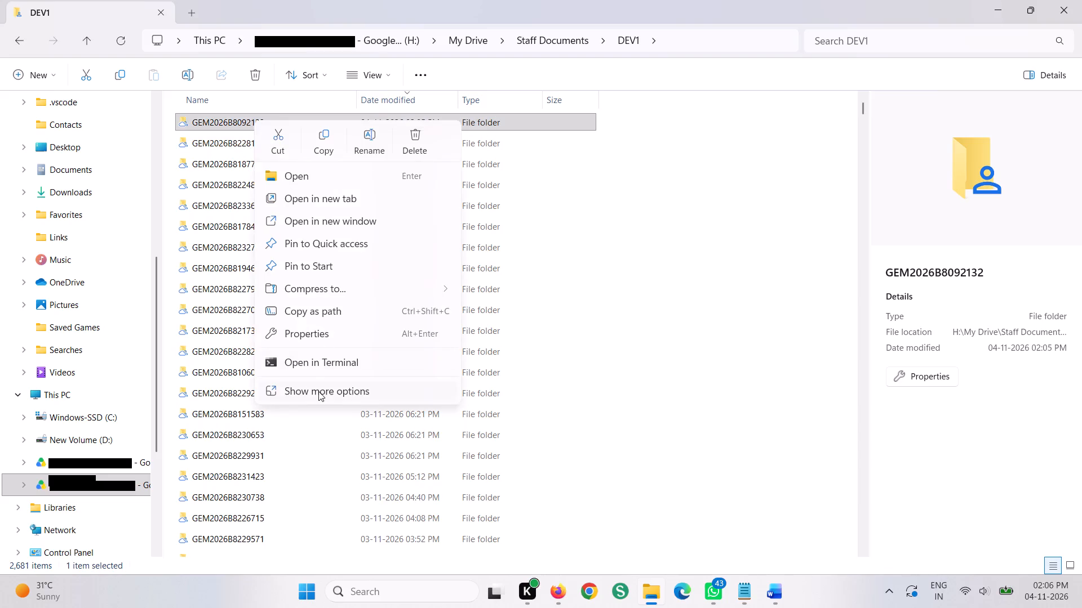
{"action": "left_click", "coordinate": [312, 392]}
{"action": "left_click", "coordinate": [300, 260]}
{"action": "left_click", "coordinate": [553, 591]}
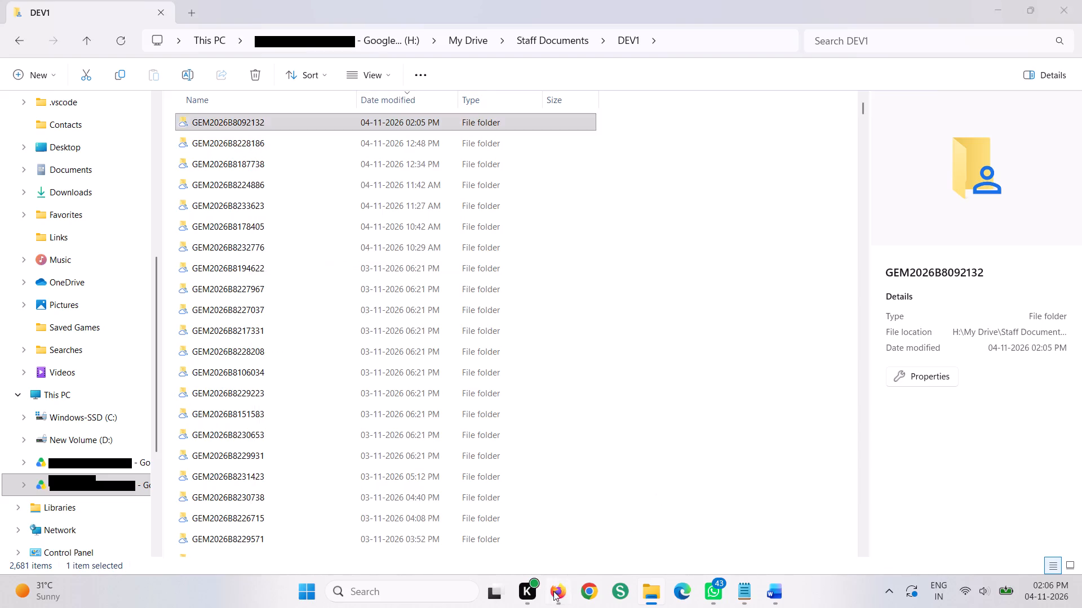
{"action": "left_click", "coordinate": [189, 15]}
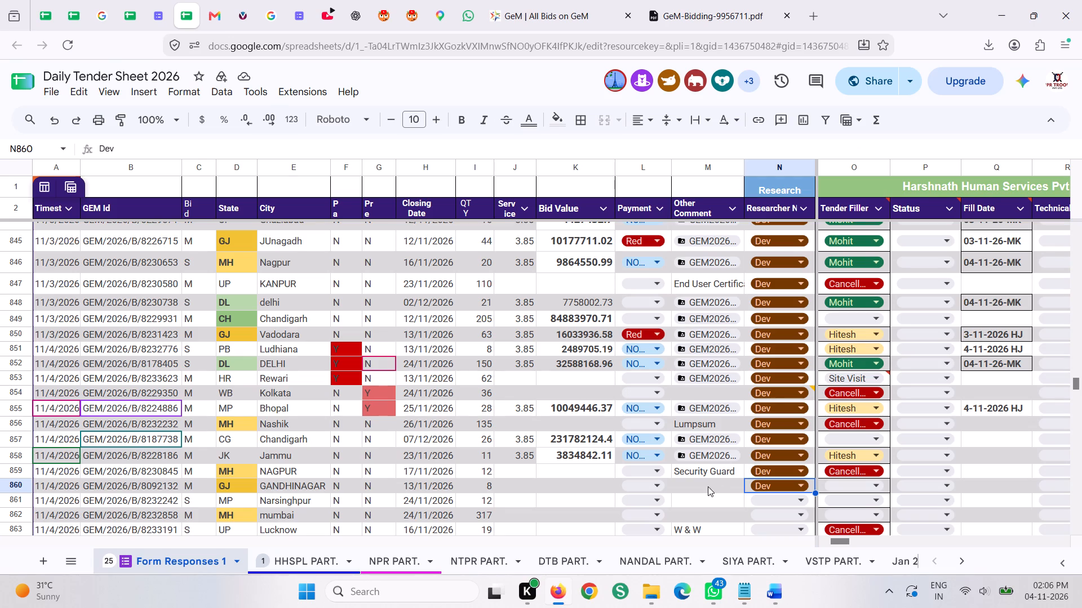
{"action": "double_click", "coordinate": [708, 486]}
{"action": "key", "text": "ctrl+v"}
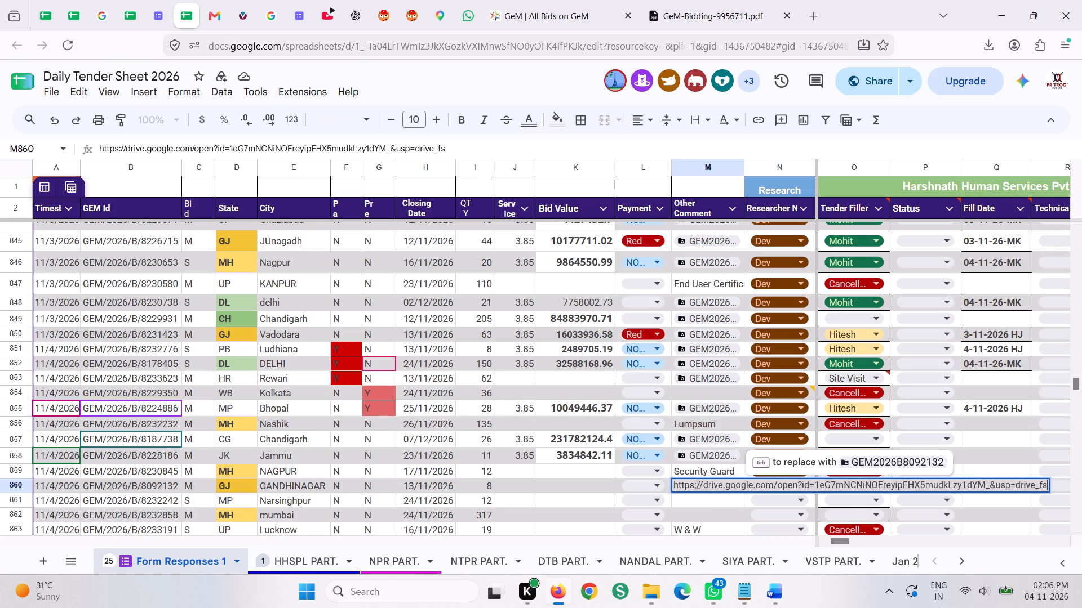
{"action": "key", "text": "Tab"}
{"action": "left_click", "coordinate": [567, 455]}
Set the researcher name to Dev for the Narsinghpur tender in row 861.
{"action": "left_click", "coordinate": [762, 499]}
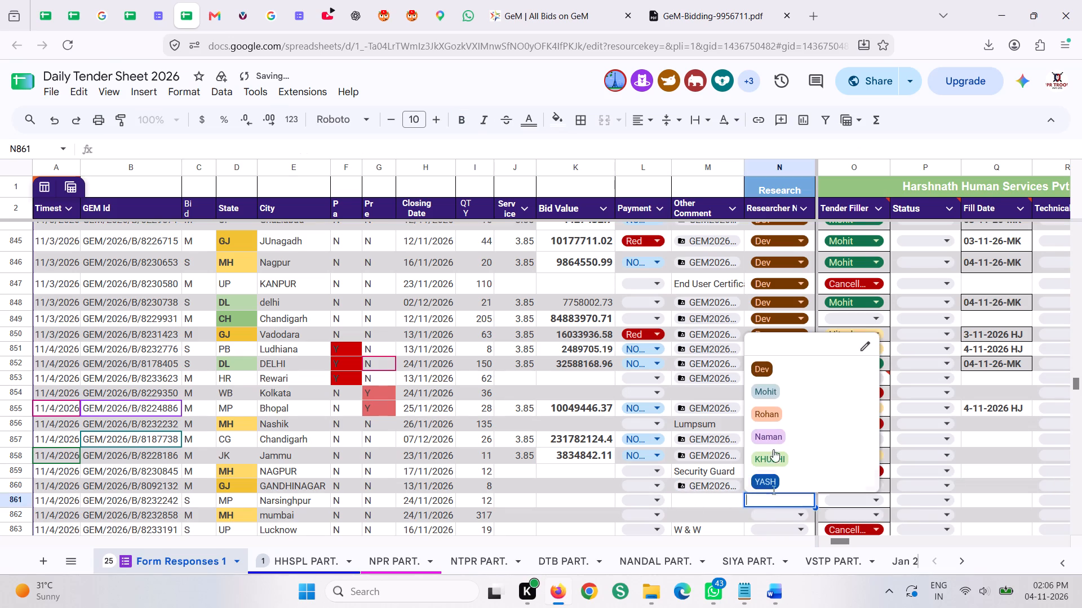
{"action": "left_click", "coordinate": [759, 372]}
Copy the GEM Id GEM/2026/B/8232242 from the Narsinghpur tender row.
{"action": "left_click", "coordinate": [725, 498]}
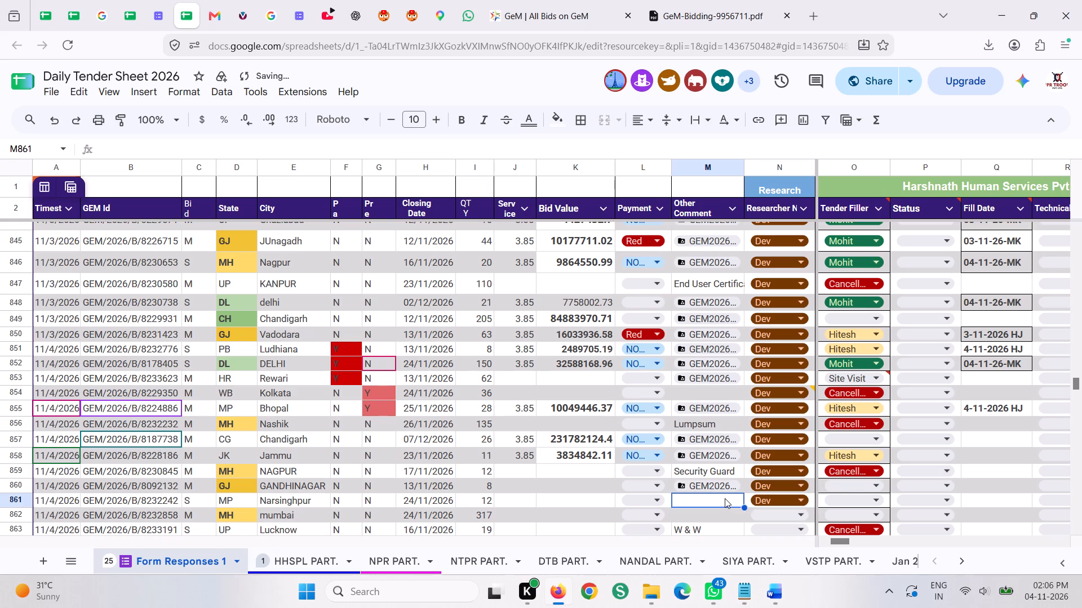
{"action": "key", "text": "Left"}
{"action": "key", "text": "Left"}
{"action": "key", "text": "Left"}
{"action": "key", "text": "Left"}
{"action": "key", "text": "Left"}
{"action": "key", "text": "Left"}
{"action": "key", "text": "Left"}
{"action": "key", "text": "Left"}
{"action": "key", "text": "Left"}
{"action": "key", "text": "Left"}
{"action": "key", "text": "Left"}
{"action": "key", "text": "Left"}
{"action": "key", "text": "Left"}
{"action": "key", "text": "Left"}
{"action": "key", "text": "Left"}
{"action": "key", "text": "Left"}
{"action": "key", "text": "Left"}
{"action": "key", "text": "Right"}
{"action": "key", "text": "ctrl+c"}
{"action": "key", "text": "Right"}
{"action": "key", "text": "Right"}
{"action": "key", "text": "Right"}
{"action": "key", "text": "Right"}
{"action": "key", "text": "Right"}
{"action": "key", "text": "Right"}
{"action": "key", "text": "Right"}
{"action": "key", "text": "Right"}
{"action": "key", "text": "Right"}
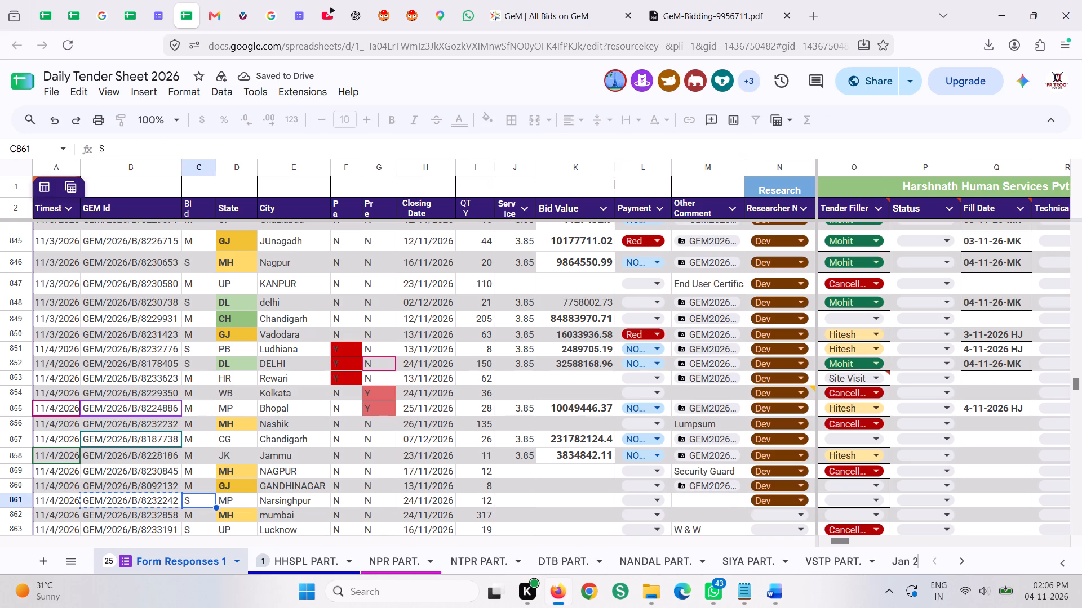
{"action": "key", "text": "Right"}
{"action": "key", "text": "Right"}
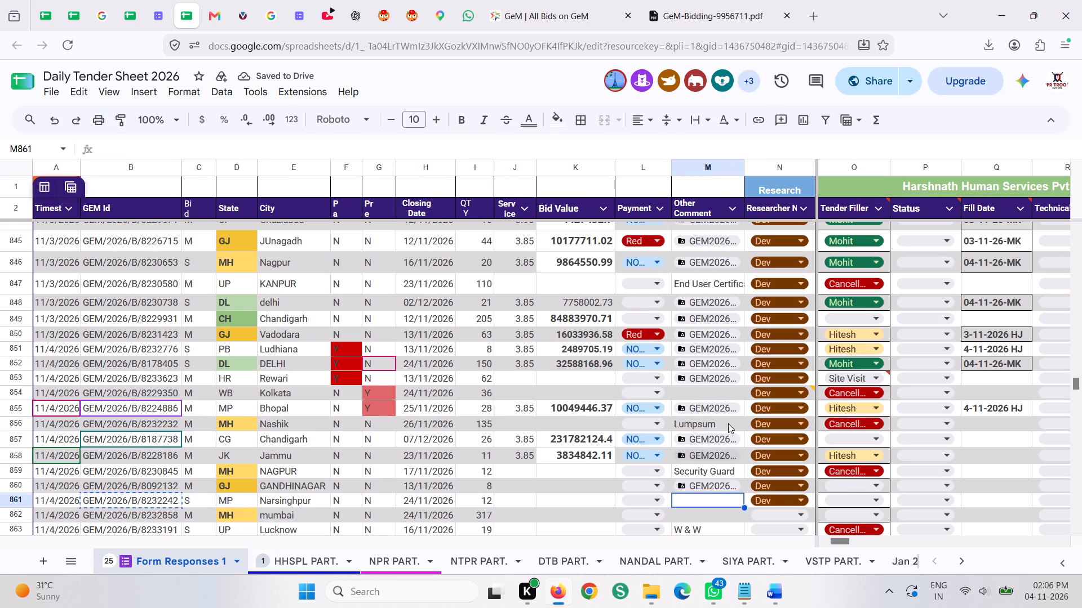
{"action": "scroll", "coordinate": [686, 464], "scroll_direction": "down", "scroll_amount": 1}
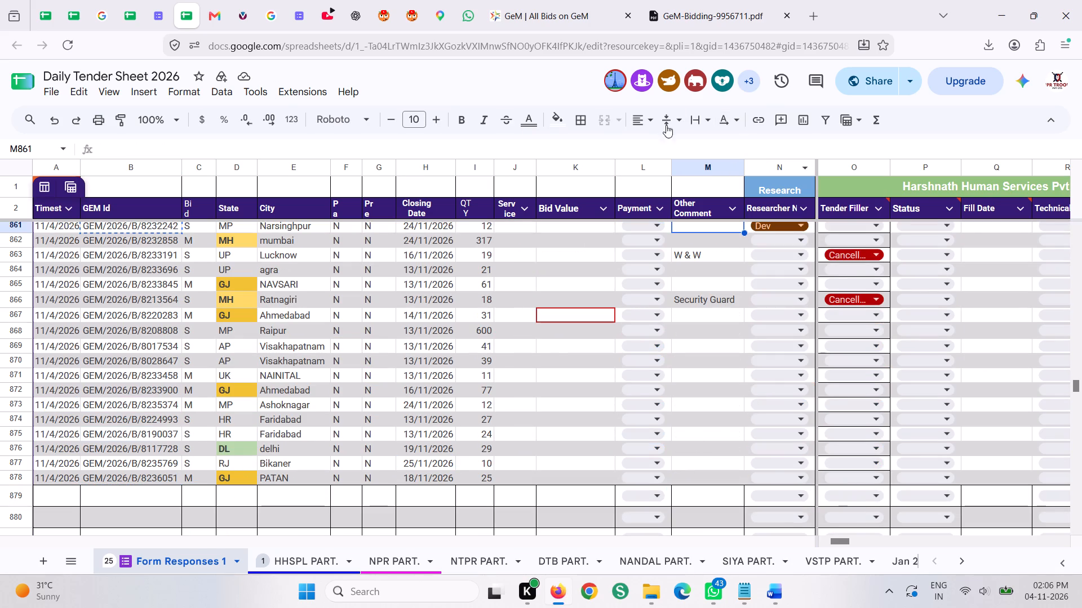
Close the previous bid PDF, search the GeM bid listing for GEM/2026/B/8232242, and open its bid document.
{"action": "left_click", "coordinate": [694, 0]}
{"action": "left_click", "coordinate": [788, 15]}
{"action": "left_click_drag", "start_coordinate": [861, 240], "coordinate": [677, 207]}
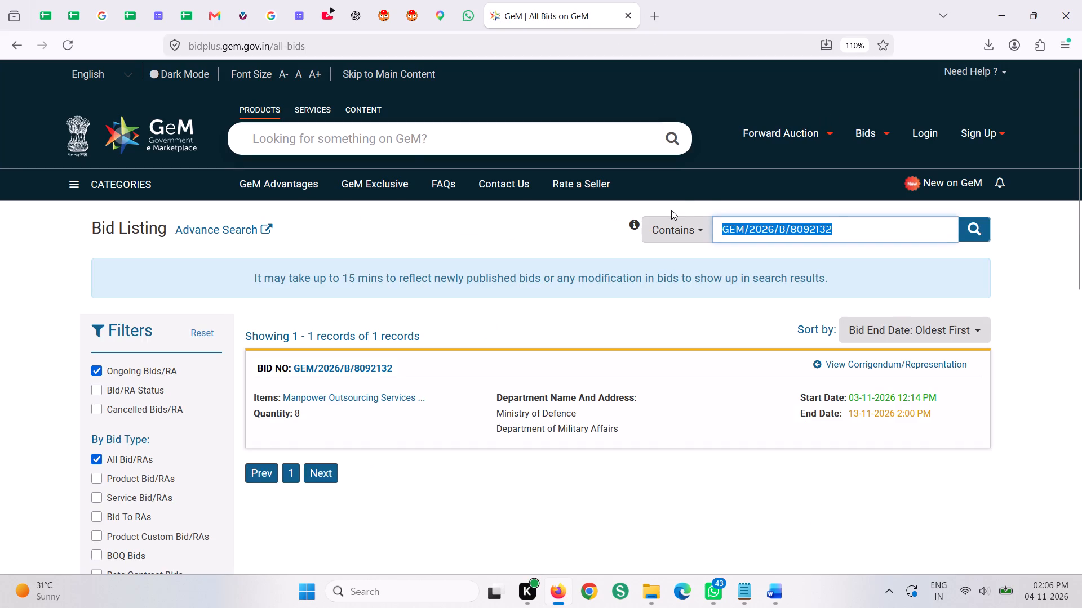
{"action": "key", "text": "ctrl+v"}
{"action": "key", "text": "Return"}
{"action": "left_click", "coordinate": [385, 366]}
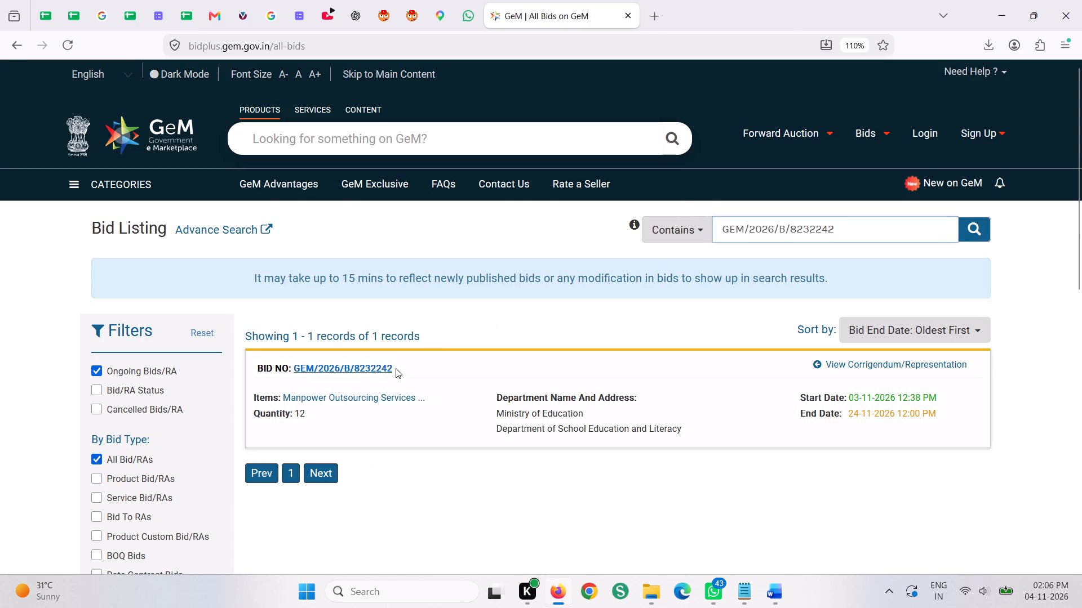
{"action": "left_click", "coordinate": [420, 287]}
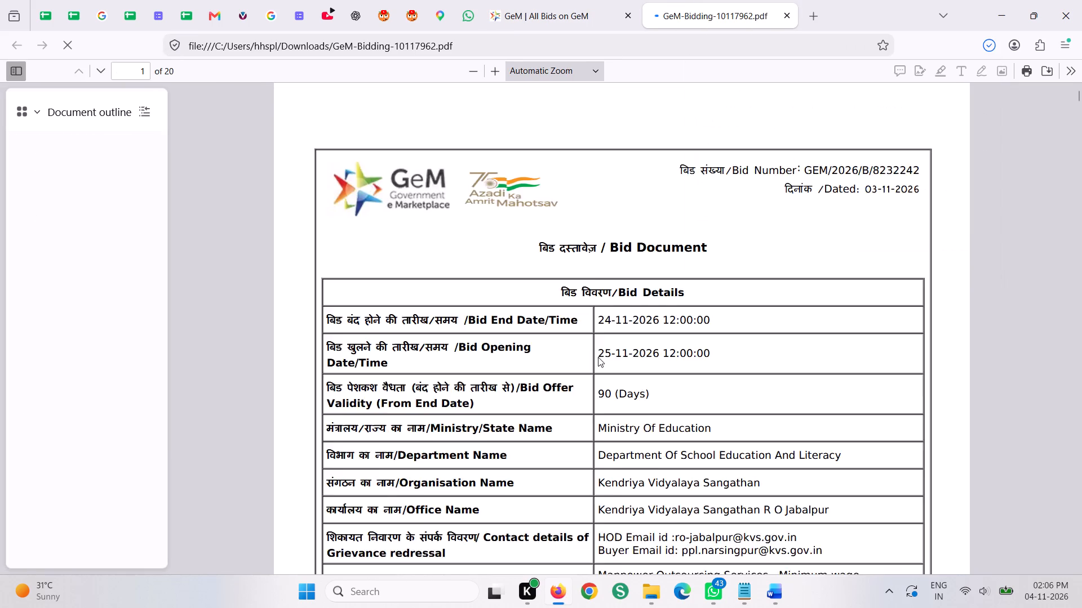
Search the GEM/2026/B/8232242 bid document for "SECURITY", check the matches, and clear the search term.
{"action": "scroll", "coordinate": [598, 357], "scroll_direction": "down", "scroll_amount": 1}
{"action": "left_click", "coordinate": [644, 350]}
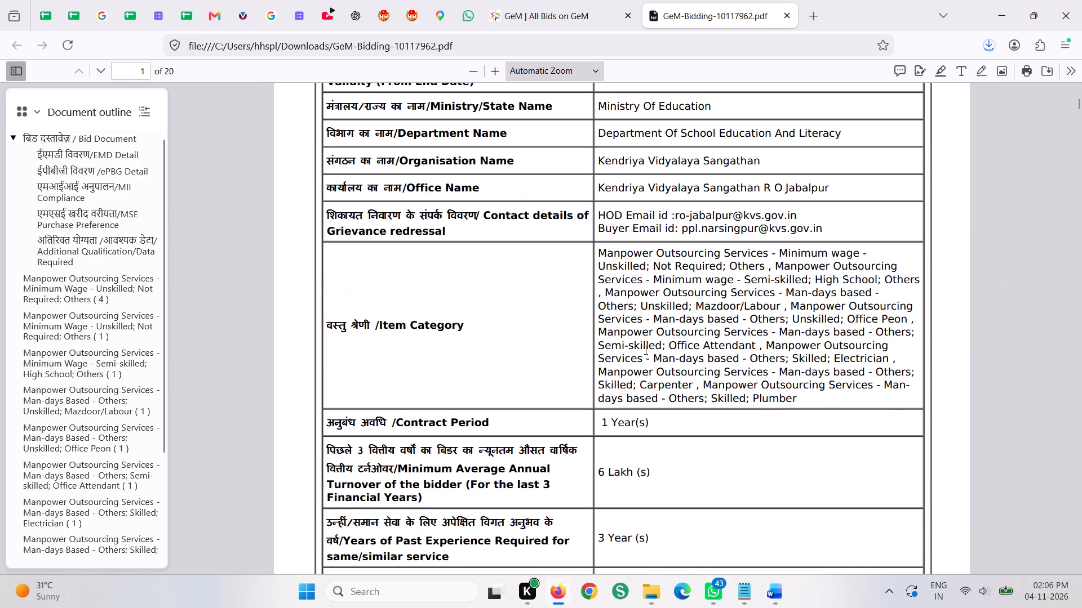
{"action": "key", "text": "ctrl+f"}
{"action": "type", "text": "SE"}
{"action": "key", "text": "c"}
{"action": "type", "text": "URITY"}
{"action": "key", "text": "Return"}
{"action": "key", "text": "Return"}
{"action": "key", "text": "Return"}
{"action": "key", "text": "Return"}
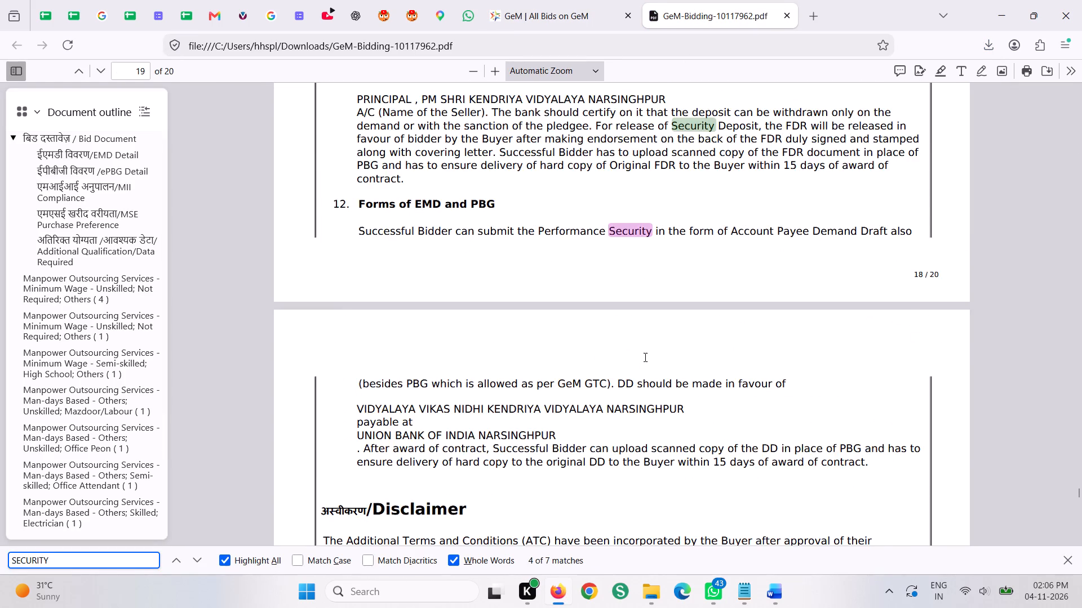
{"action": "key", "text": "Return"}
{"action": "key", "text": "BackSpace"}
{"action": "key", "text": "BackSpace"}
{"action": "key", "text": "BackSpace"}
{"action": "key", "text": "BackSpace"}
{"action": "key", "text": "BackSpace"}
{"action": "key", "text": "BackSpace"}
{"action": "key", "text": "BackSpace"}
{"action": "key", "text": "BackSpace"}
{"action": "key", "text": "BackSpace"}
{"action": "key", "text": "BackSpace"}
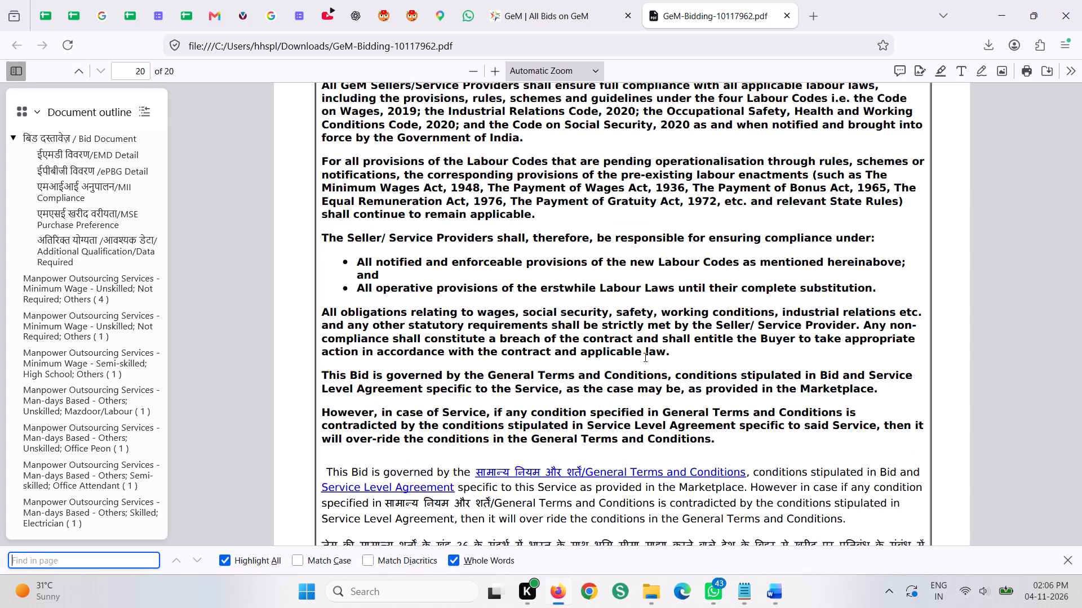
Open the scope of work PDF linked under Additional Qualification, examine its manpower, materials and contract terms, and return to the bid document.
{"action": "scroll", "coordinate": [637, 370], "scroll_direction": "up", "scroll_amount": 14}
{"action": "scroll", "coordinate": [637, 296], "scroll_direction": "up", "scroll_amount": 2}
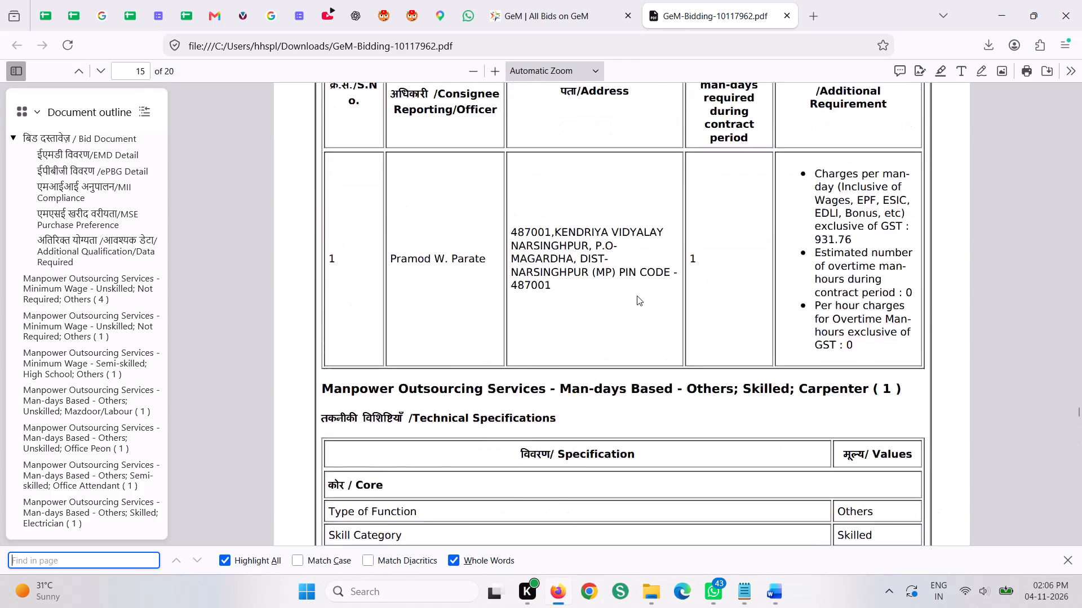
{"action": "scroll", "coordinate": [635, 297], "scroll_direction": "up", "scroll_amount": 14}
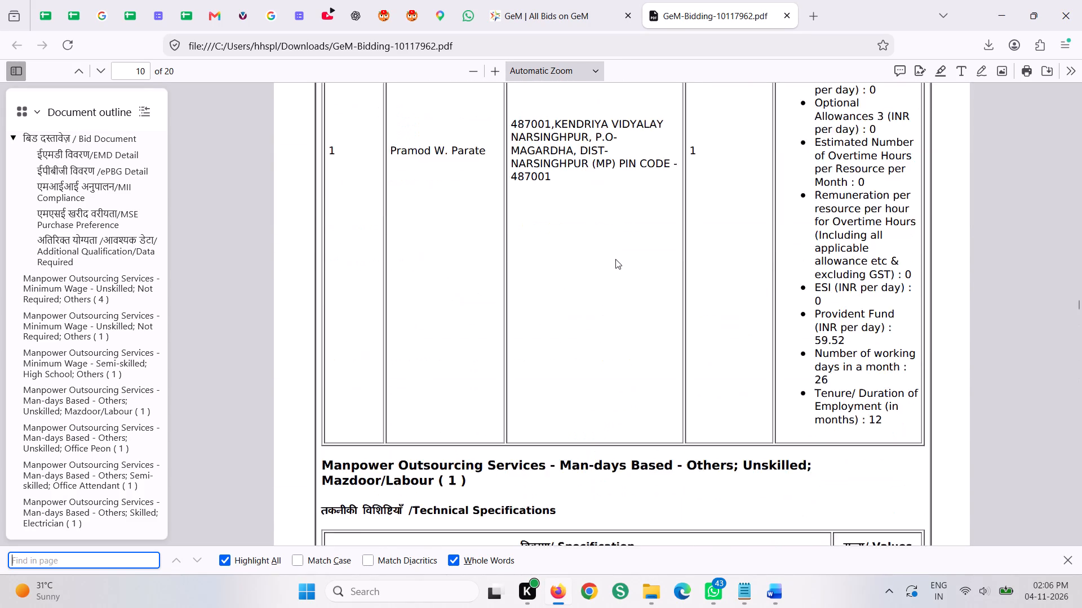
{"action": "scroll", "coordinate": [615, 260], "scroll_direction": "up", "scroll_amount": 20}
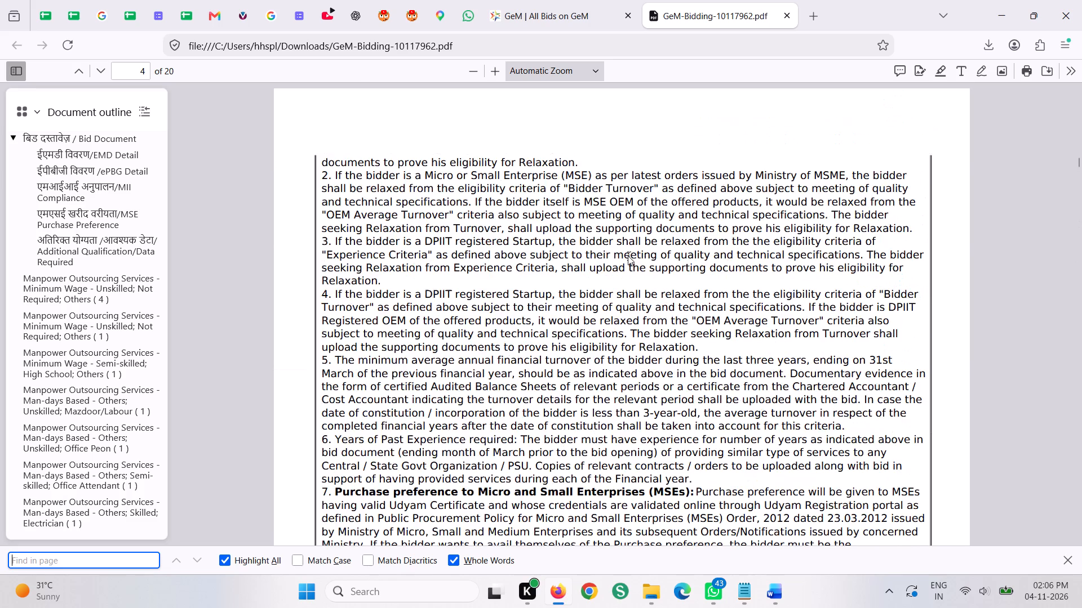
{"action": "scroll", "coordinate": [628, 256], "scroll_direction": "down", "scroll_amount": 3}
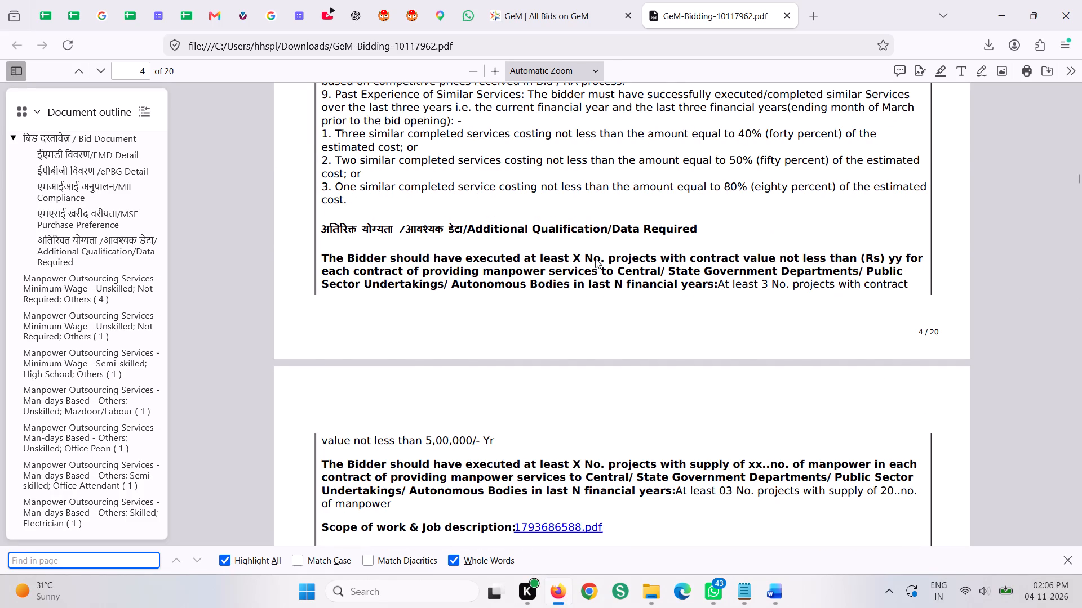
{"action": "left_click", "coordinate": [528, 418]}
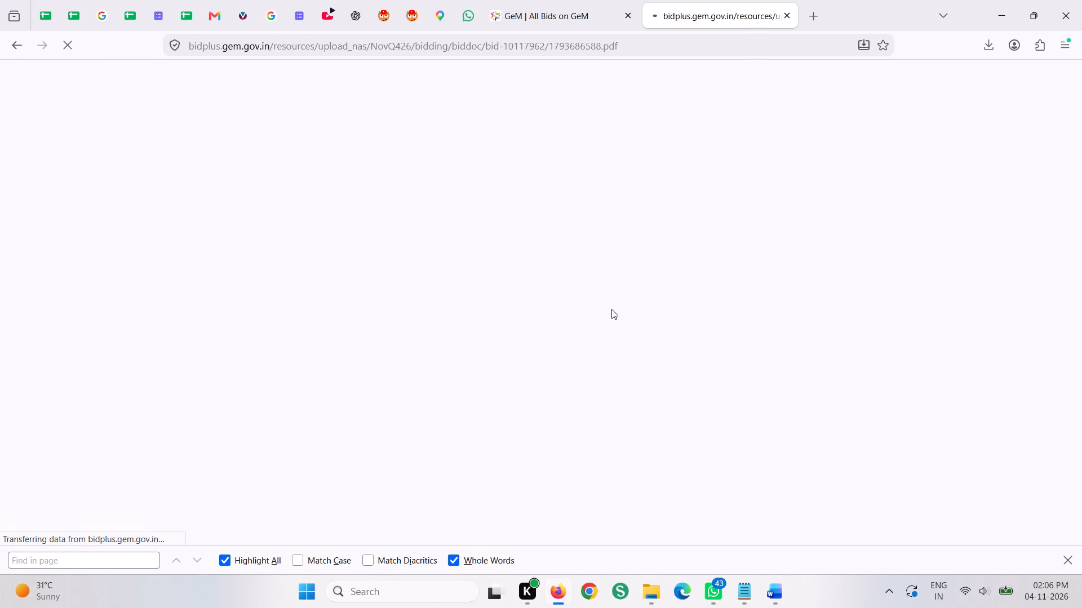
{"action": "scroll", "coordinate": [547, 330], "scroll_direction": "up", "scroll_amount": 2}
{"action": "scroll", "coordinate": [548, 330], "scroll_direction": "down", "scroll_amount": 15}
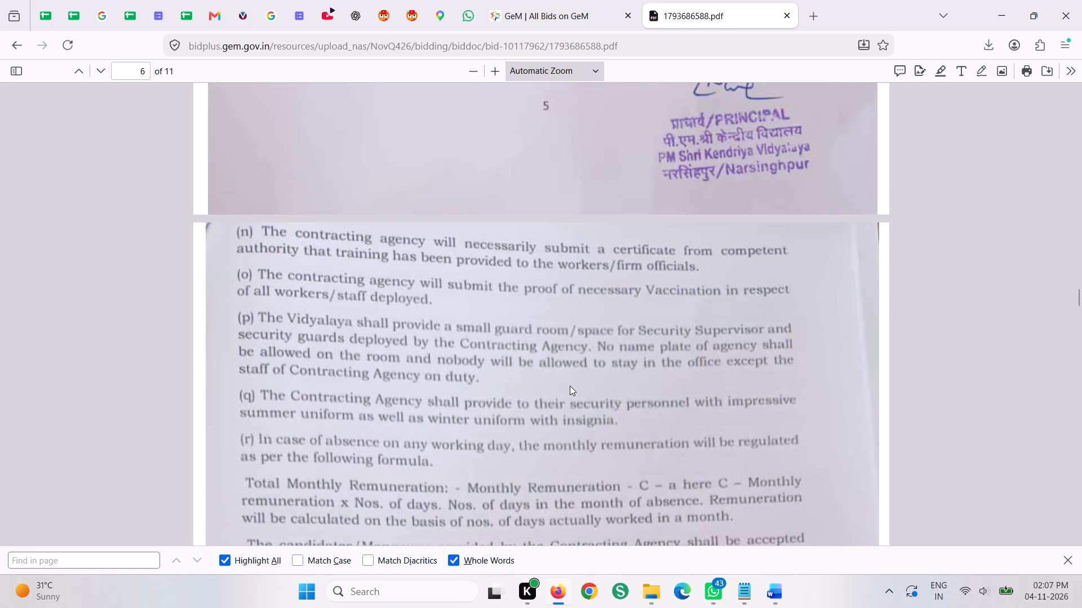
{"action": "scroll", "coordinate": [534, 425], "scroll_direction": "up", "scroll_amount": 7}
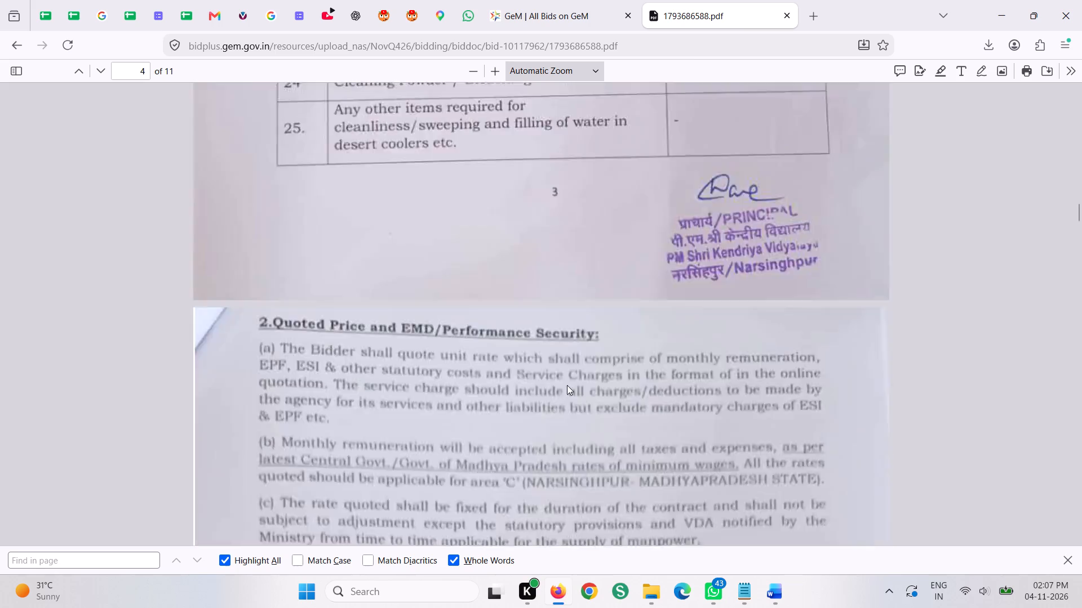
{"action": "scroll", "coordinate": [567, 385], "scroll_direction": "up", "scroll_amount": 10}
{"action": "scroll", "coordinate": [490, 342], "scroll_direction": "up", "scroll_amount": 3}
{"action": "scroll", "coordinate": [508, 346], "scroll_direction": "down", "scroll_amount": 2}
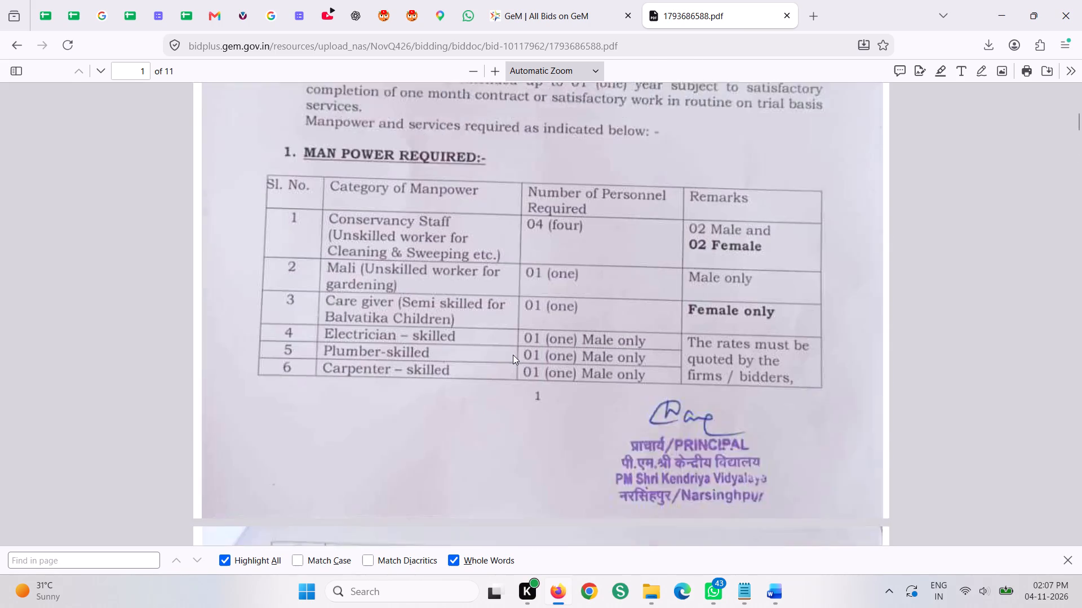
{"action": "scroll", "coordinate": [497, 370], "scroll_direction": "down", "scroll_amount": 1}
{"action": "scroll", "coordinate": [496, 370], "scroll_direction": "up", "scroll_amount": 2}
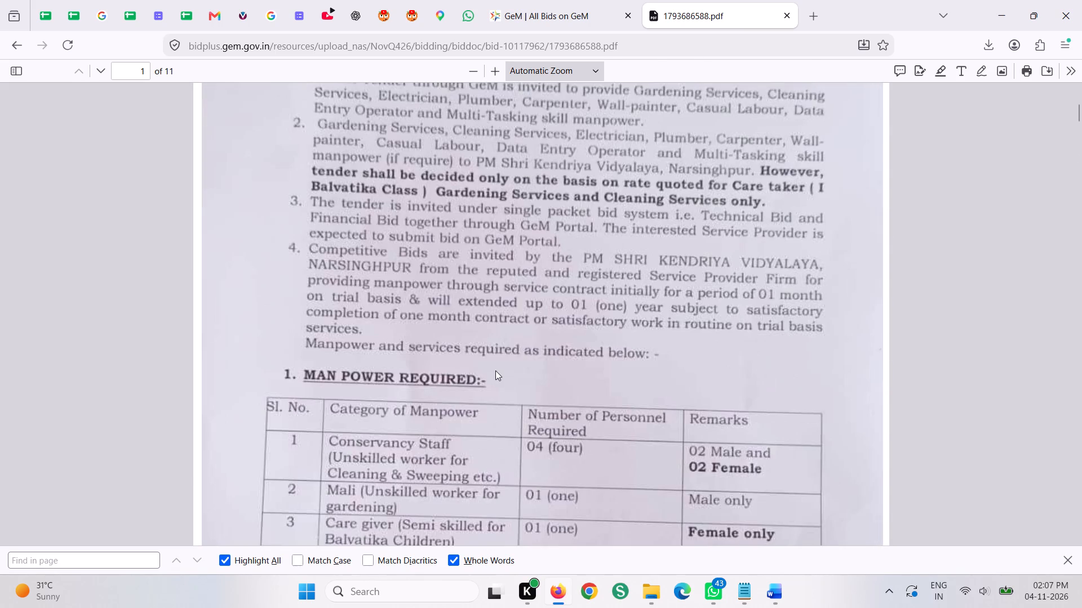
{"action": "scroll", "coordinate": [495, 370], "scroll_direction": "down", "scroll_amount": 1}
{"action": "scroll", "coordinate": [468, 262], "scroll_direction": "down", "scroll_amount": 1}
{"action": "scroll", "coordinate": [413, 200], "scroll_direction": "down", "scroll_amount": 1}
{"action": "scroll", "coordinate": [495, 192], "scroll_direction": "down", "scroll_amount": 1}
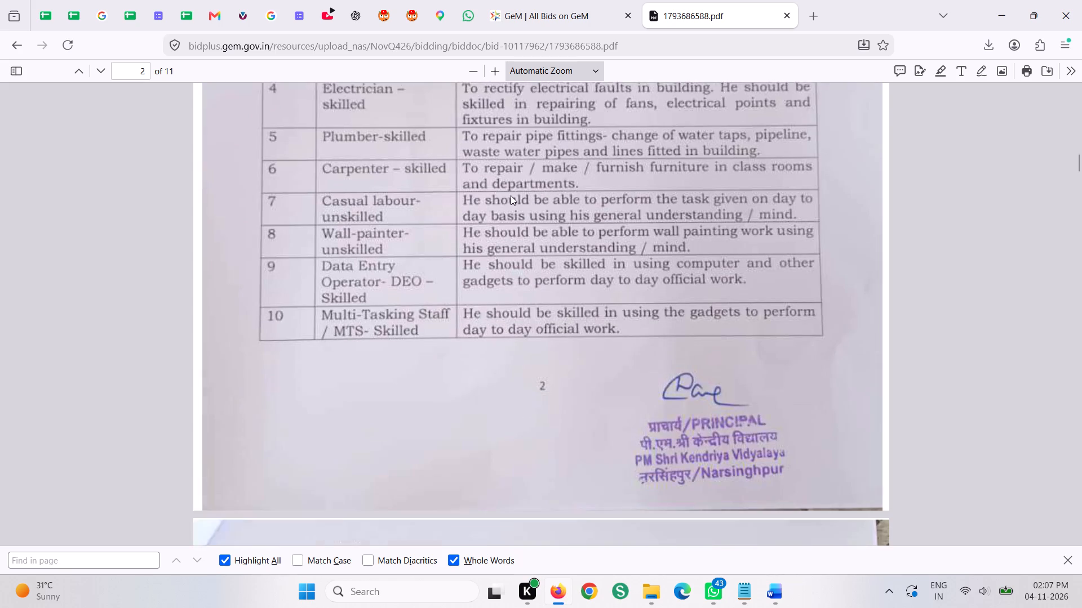
{"action": "scroll", "coordinate": [479, 214], "scroll_direction": "down", "scroll_amount": 2}
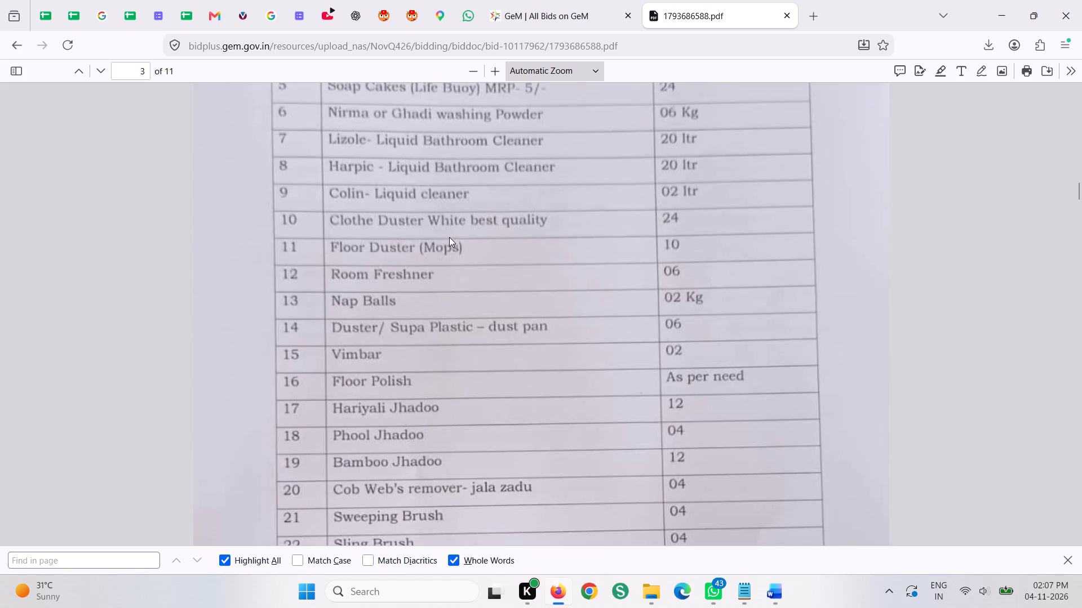
{"action": "scroll", "coordinate": [446, 242], "scroll_direction": "down", "scroll_amount": 3}
{"action": "scroll", "coordinate": [485, 205], "scroll_direction": "down", "scroll_amount": 12}
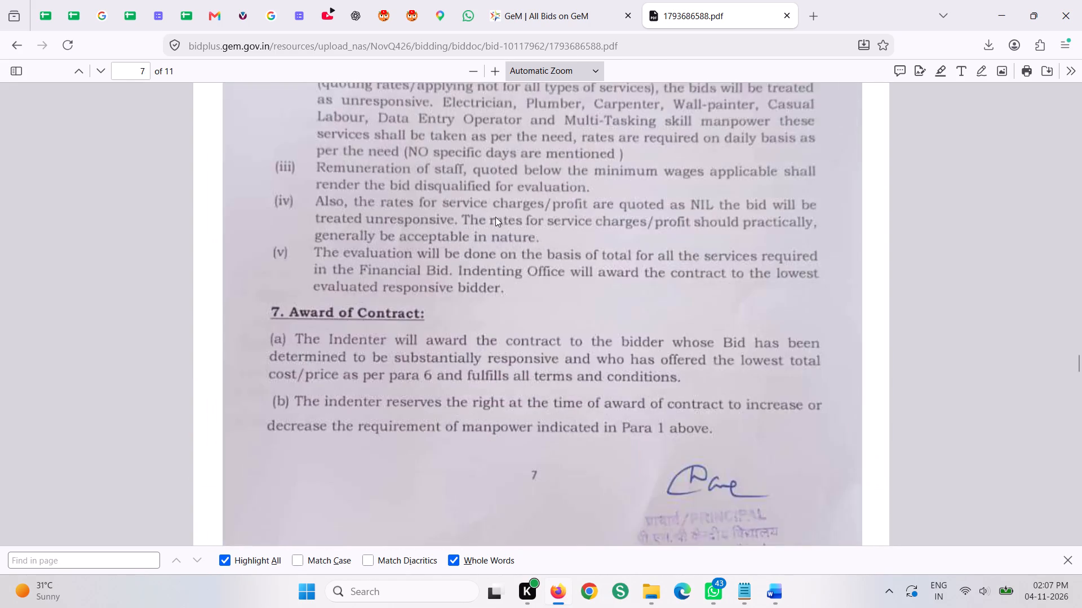
{"action": "scroll", "coordinate": [495, 217], "scroll_direction": "down", "scroll_amount": 20}
{"action": "scroll", "coordinate": [495, 217], "scroll_direction": "up", "scroll_amount": 5}
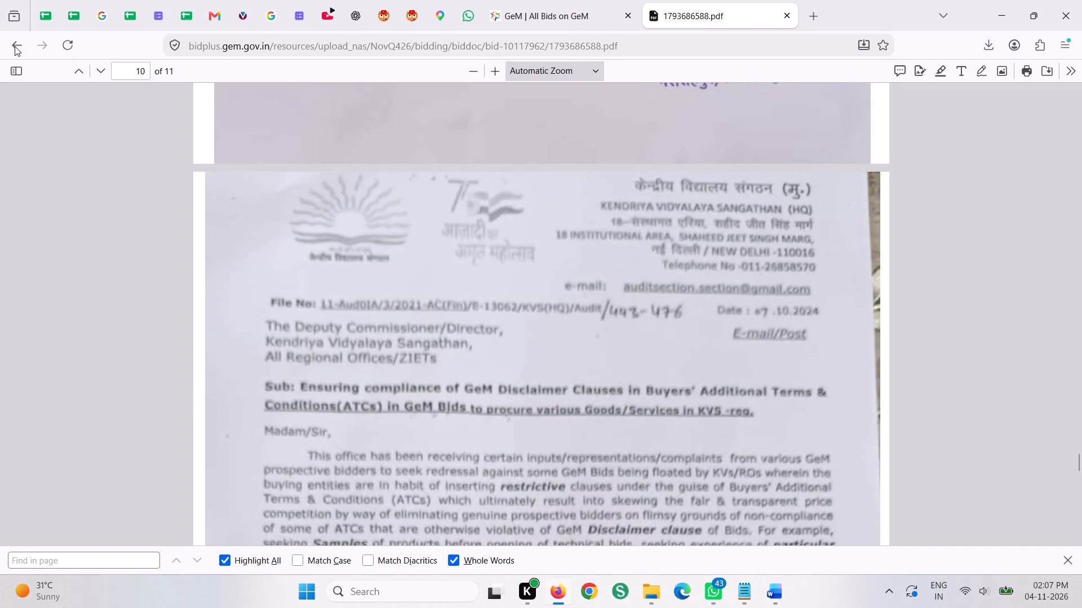
{"action": "left_click", "coordinate": [15, 46]}
{"action": "left_click", "coordinate": [542, 0]}
{"action": "left_click", "coordinate": [734, 0]}
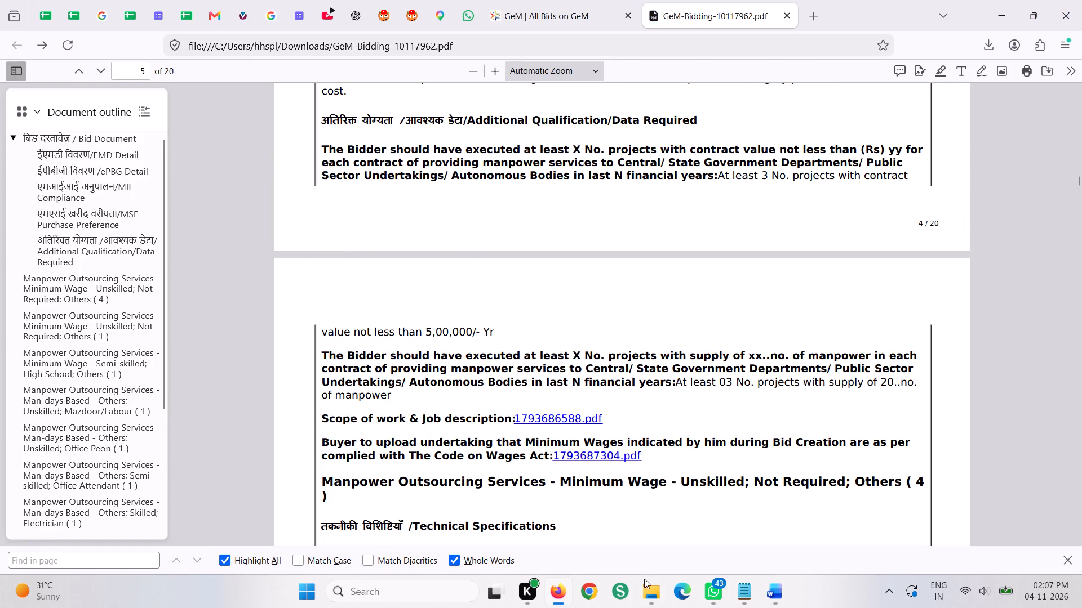
Create a folder named GEM2026B8232242 in DEV1 and open it.
{"action": "left_click", "coordinate": [653, 591]}
{"action": "right_click", "coordinate": [617, 248]}
{"action": "left_click", "coordinate": [655, 368]}
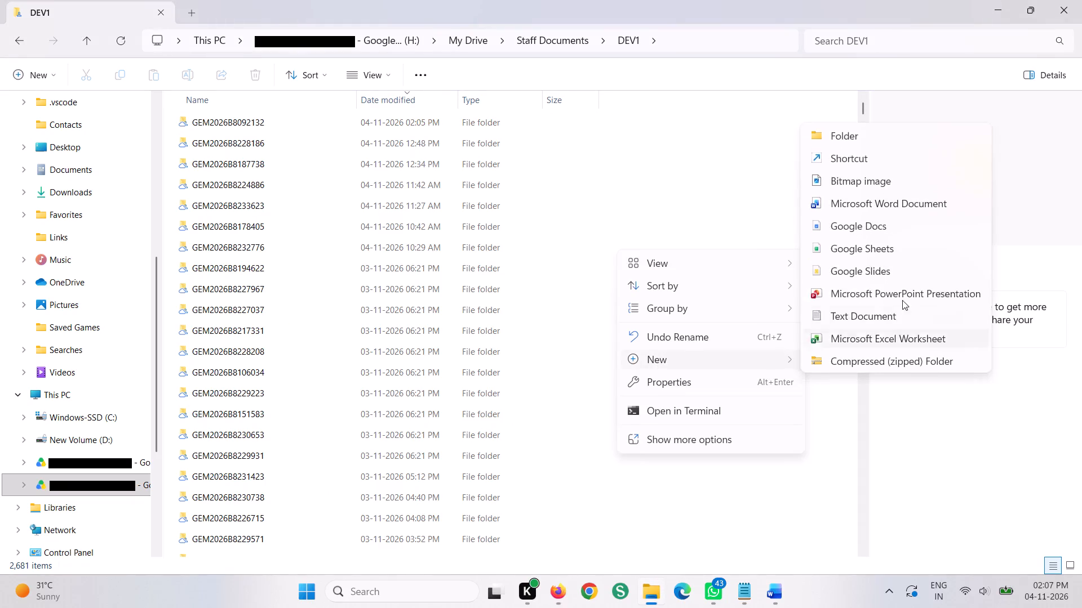
{"action": "left_click", "coordinate": [840, 138]}
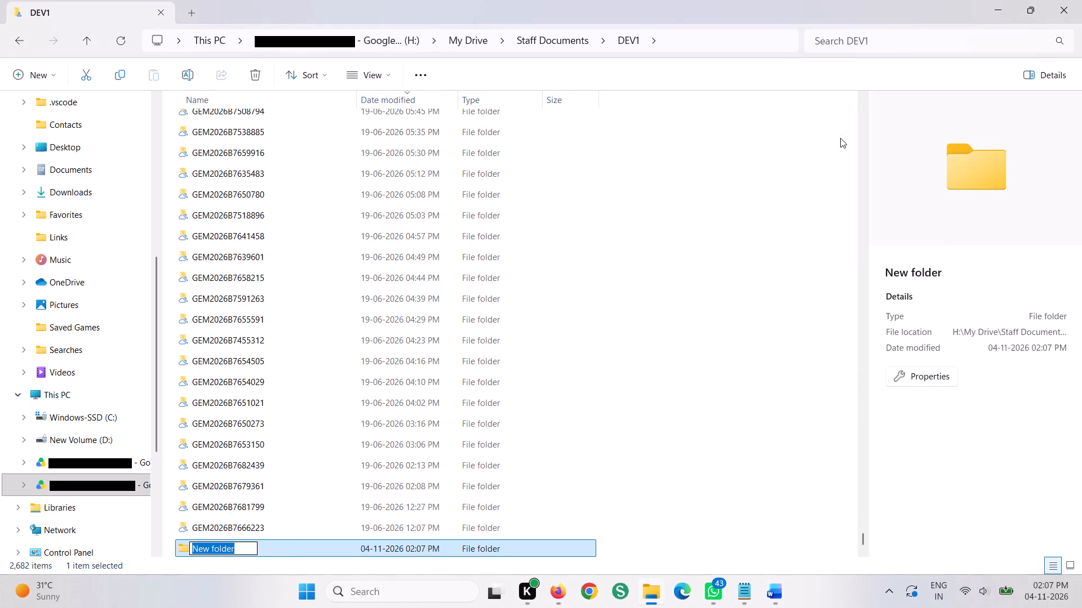
{"action": "key", "text": "ctrl+v"}
{"action": "key", "text": "Return"}
{"action": "triple_click", "coordinate": [243, 549]}
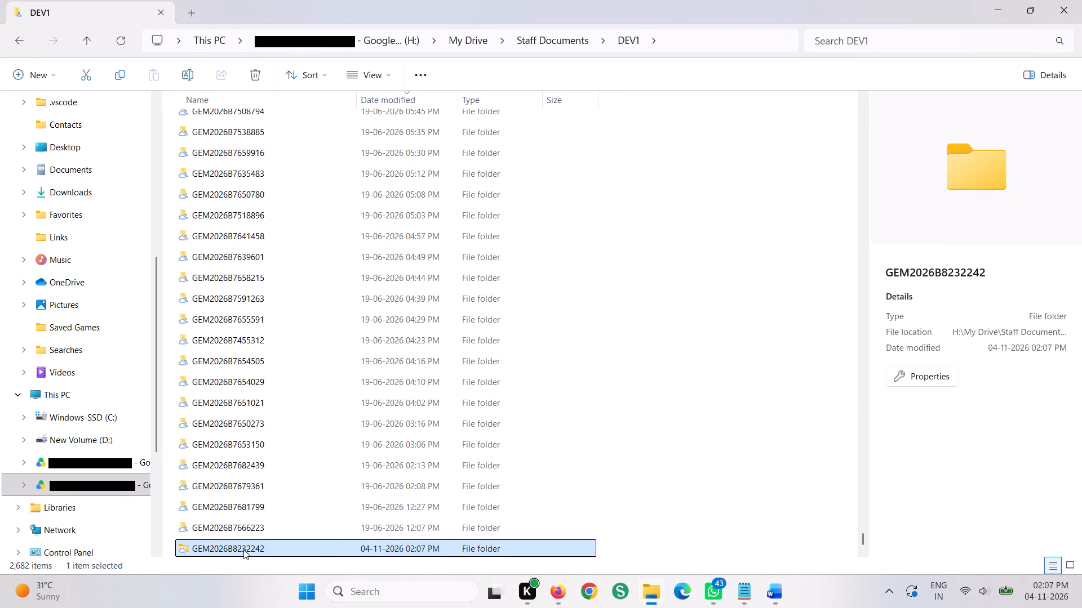
Open the scope of work PDF linked in the bid document and save it as SCOPE OF WORK 01 in the GEM2026B8232242 folder.
{"action": "left_click", "coordinate": [558, 587]}
{"action": "scroll", "coordinate": [707, 365], "scroll_direction": "up", "scroll_amount": 1}
{"action": "scroll", "coordinate": [668, 378], "scroll_direction": "down", "scroll_amount": 1}
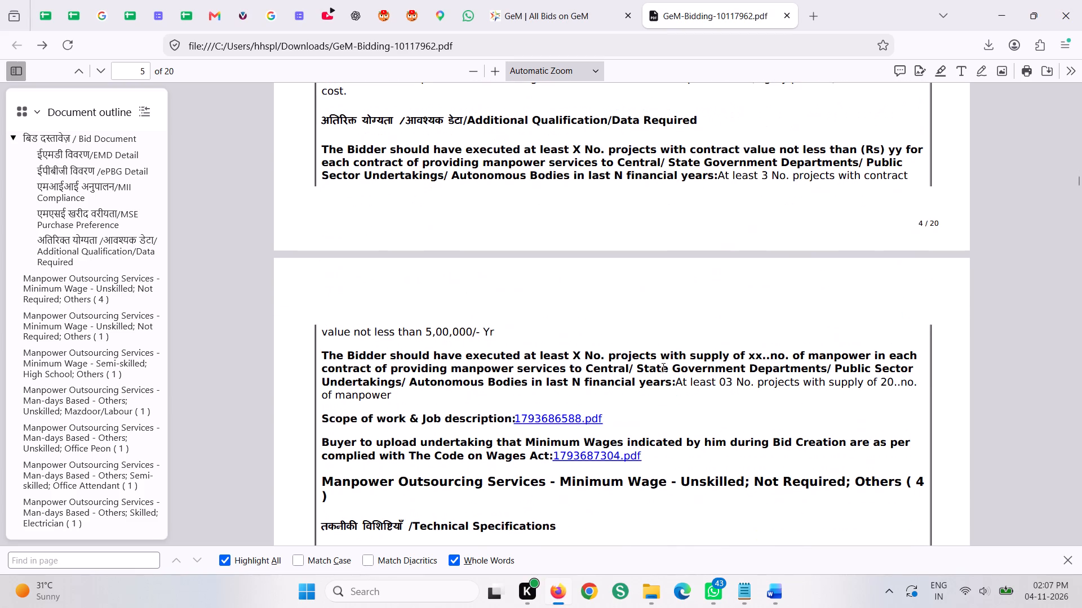
{"action": "left_click", "coordinate": [556, 416]}
{"action": "scroll", "coordinate": [661, 404], "scroll_direction": "up", "scroll_amount": 7}
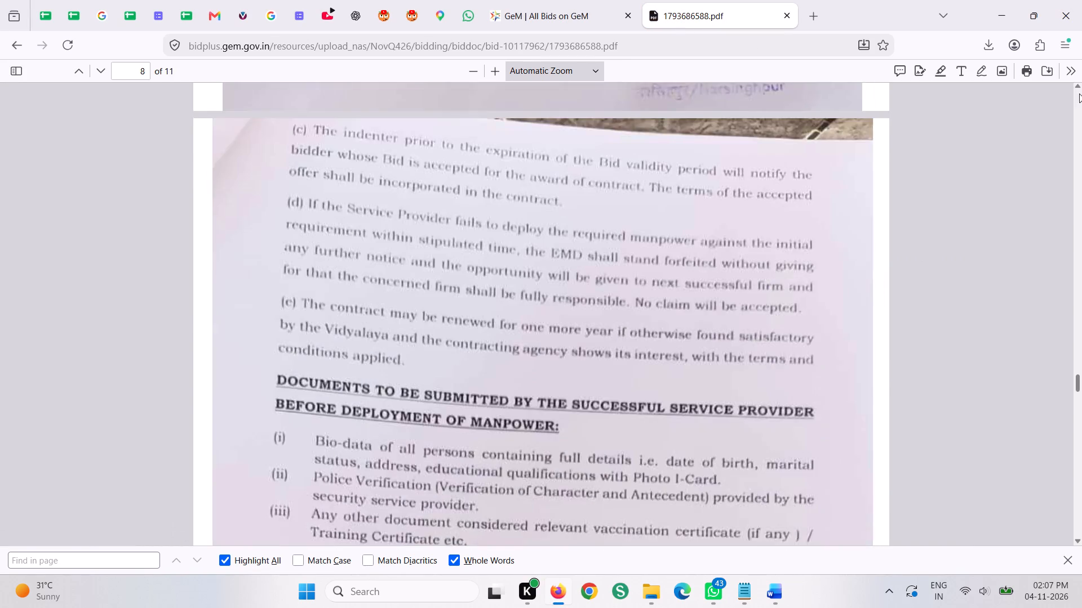
{"action": "scroll", "coordinate": [1079, 93], "scroll_direction": "up", "scroll_amount": 3}
{"action": "left_click", "coordinate": [1046, 70]}
{"action": "scroll", "coordinate": [435, 262], "scroll_direction": "up", "scroll_amount": 3}
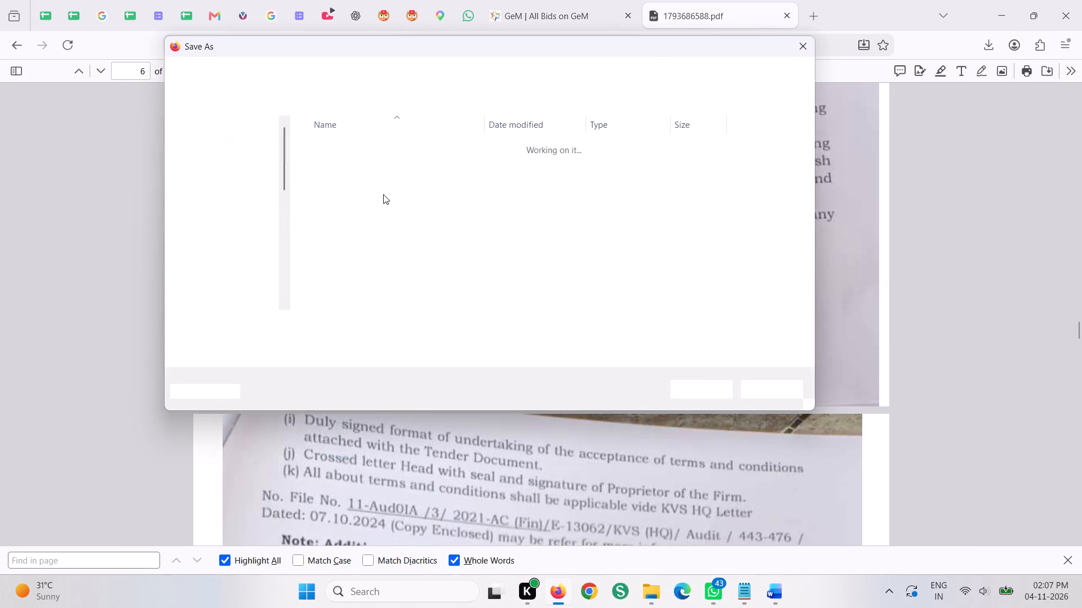
{"action": "scroll", "coordinate": [383, 194], "scroll_direction": "up", "scroll_amount": 5}
{"action": "left_click", "coordinate": [243, 81]}
{"action": "scroll", "coordinate": [340, 166], "scroll_direction": "up", "scroll_amount": 3}
{"action": "double_click", "coordinate": [367, 151]}
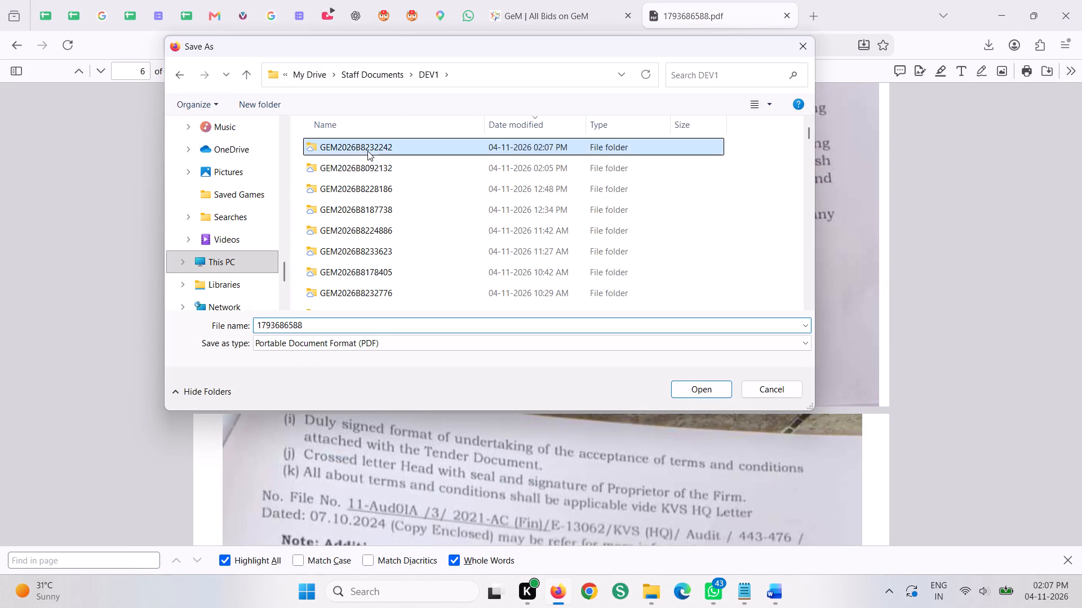
{"action": "left_click", "coordinate": [340, 327]}
{"action": "type", "text": "SCOPE OF OWR"}
{"action": "key", "text": "BackSpace"}
{"action": "key", "text": "BackSpace"}
{"action": "key", "text": "BackSpace"}
{"action": "type", "text": "WORK 01"}
{"action": "key", "text": "Return"}
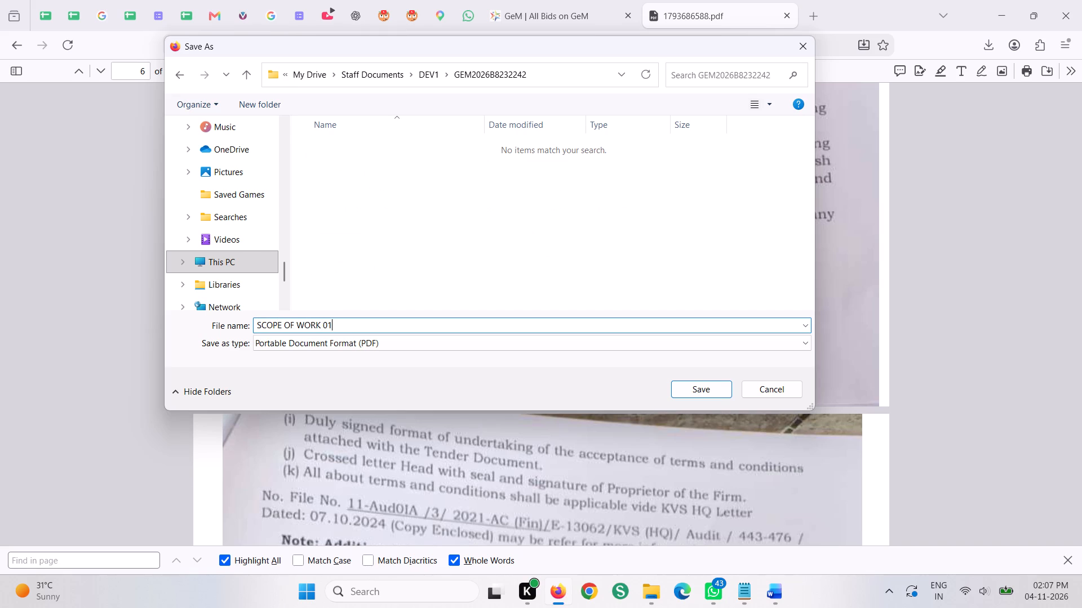
Return to the bid document, open the linked minimum wages undertaking PDF, and save it as MINIMUM WAGES 02 in the GEM2026B8232242 folder.
{"action": "scroll", "coordinate": [337, 291], "scroll_direction": "up", "scroll_amount": 8}
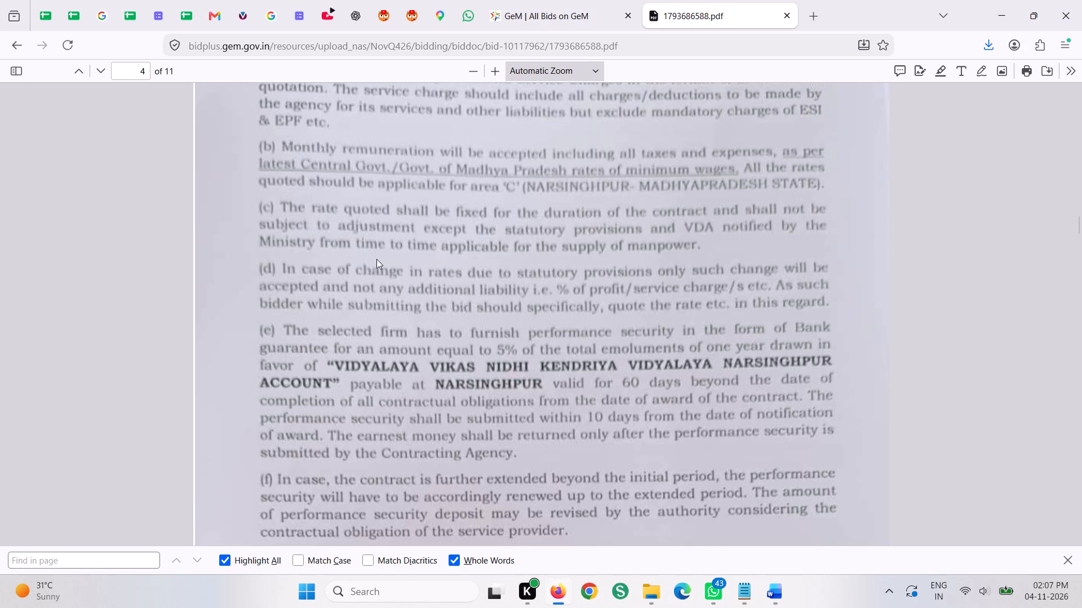
{"action": "scroll", "coordinate": [383, 259], "scroll_direction": "up", "scroll_amount": 4}
{"action": "left_click", "coordinate": [14, 45]}
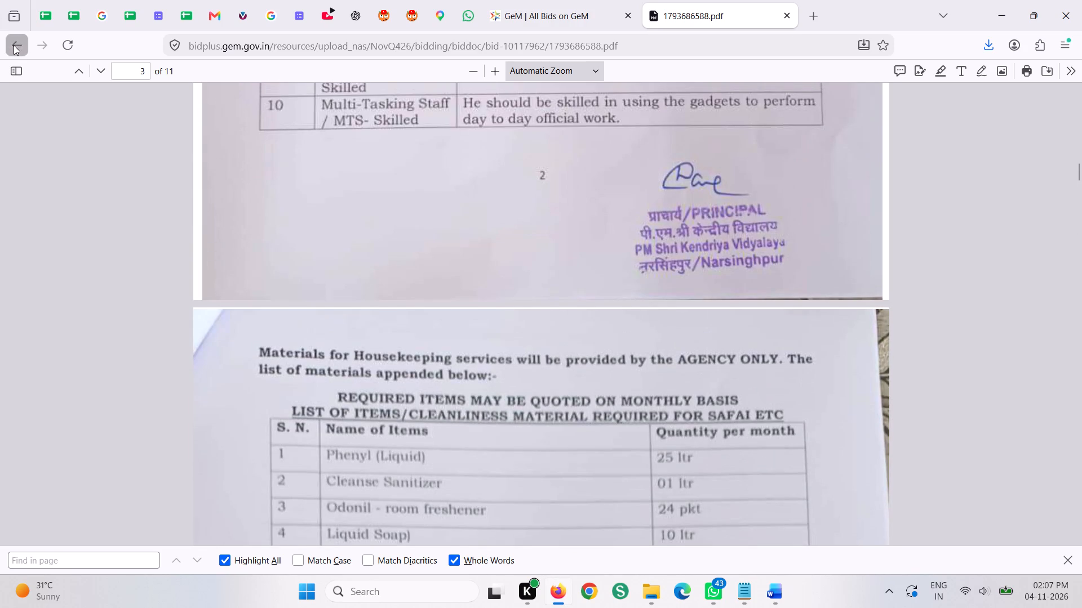
{"action": "left_click", "coordinate": [566, 458]}
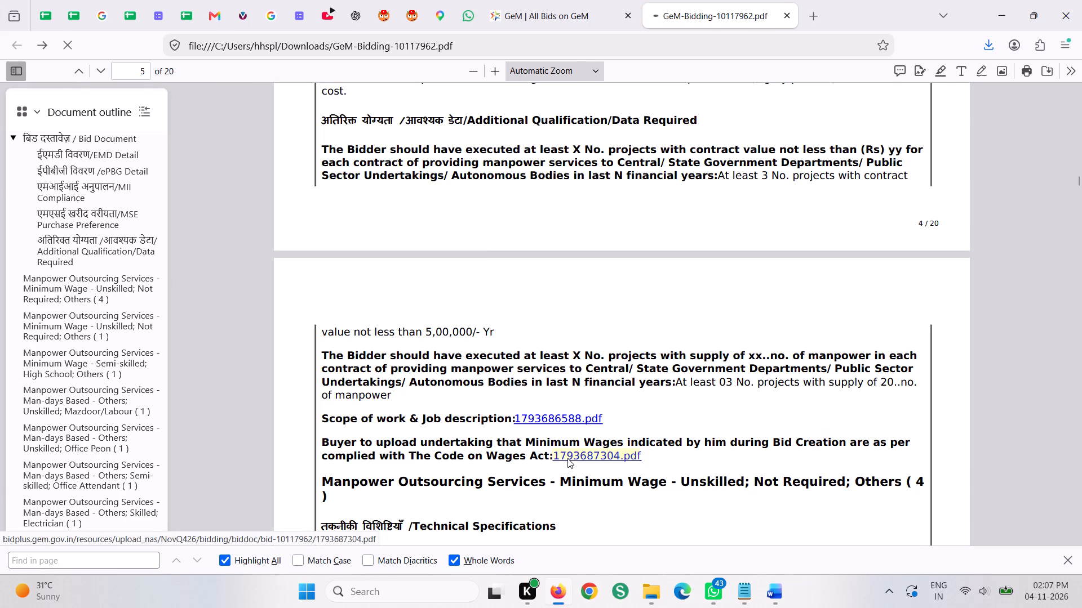
{"action": "left_click", "coordinate": [556, 0]}
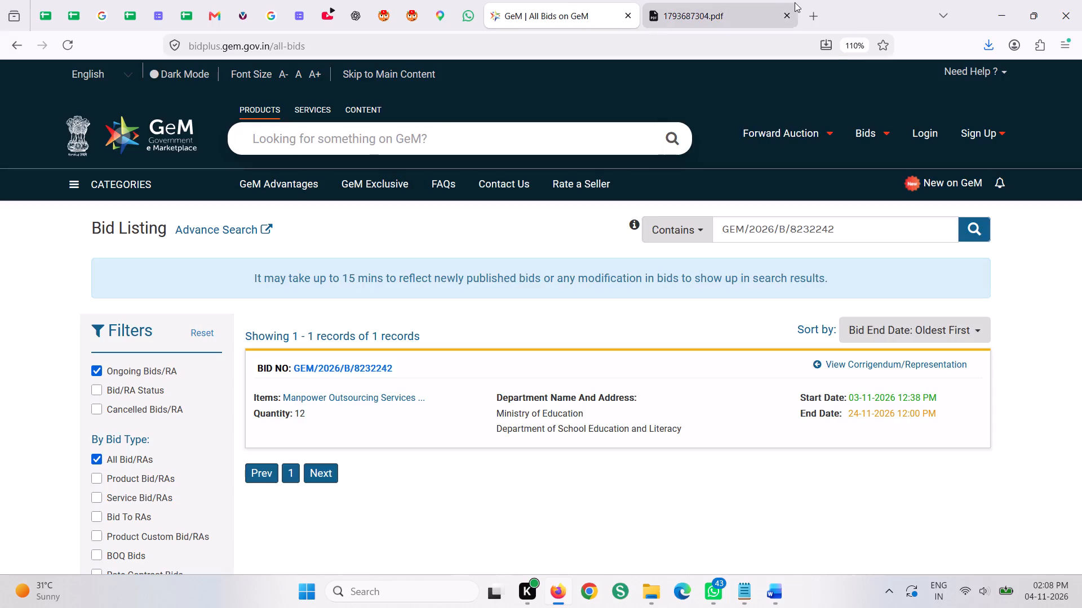
{"action": "left_click", "coordinate": [714, 0]}
{"action": "left_click", "coordinate": [641, 592]}
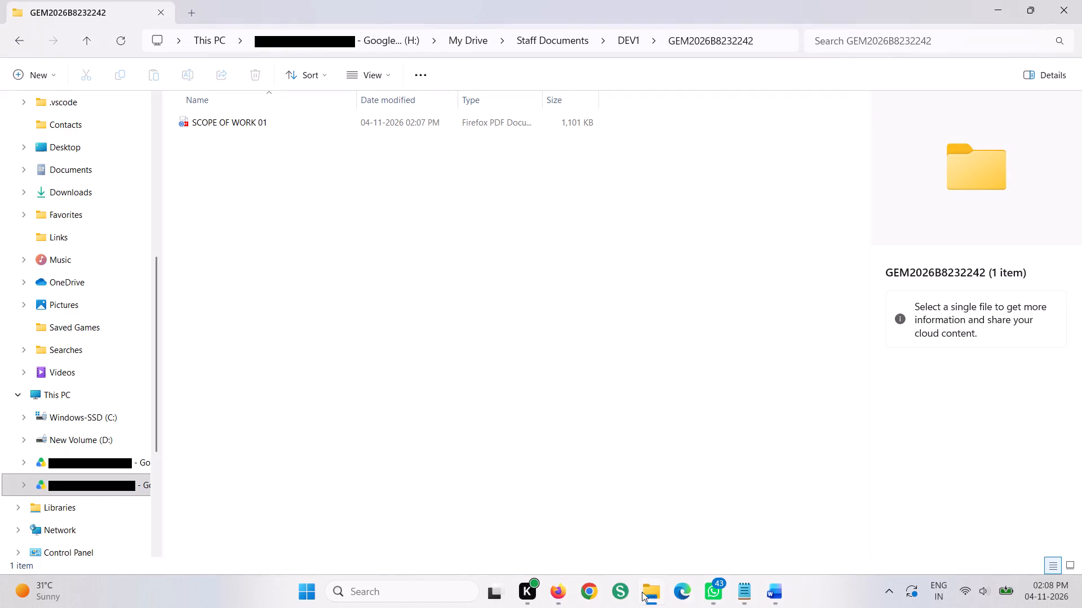
{"action": "left_click", "coordinate": [642, 592]}
{"action": "left_click", "coordinate": [643, 593]}
{"action": "left_click", "coordinate": [1048, 71]}
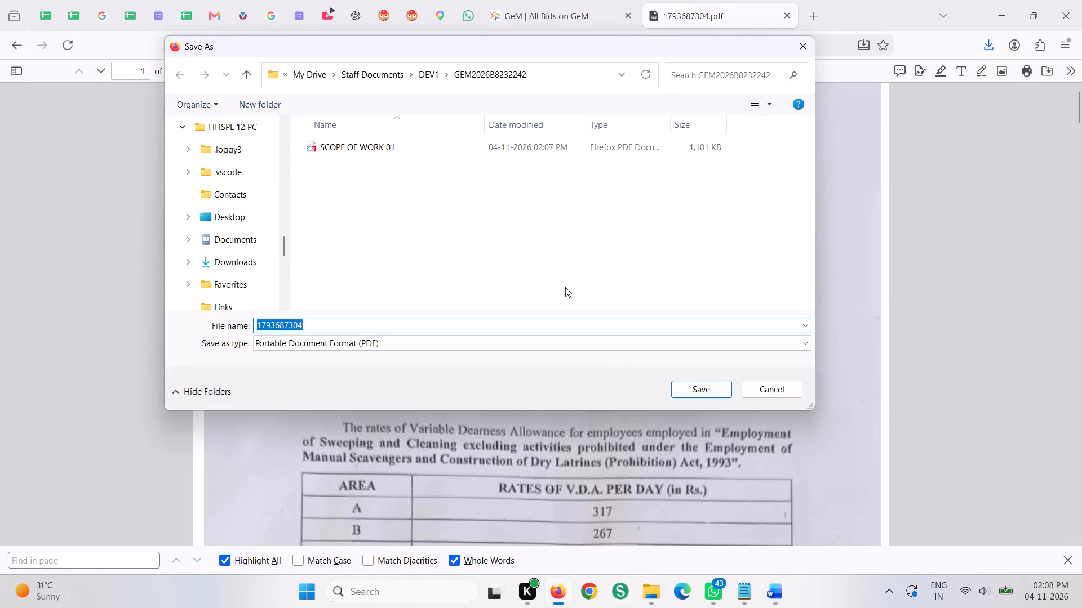
{"action": "type", "text": "MINIMUM WAGESB"}
{"action": "key", "text": "space"}
{"action": "key", "text": "BackSpace"}
{"action": "key", "text": "BackSpace"}
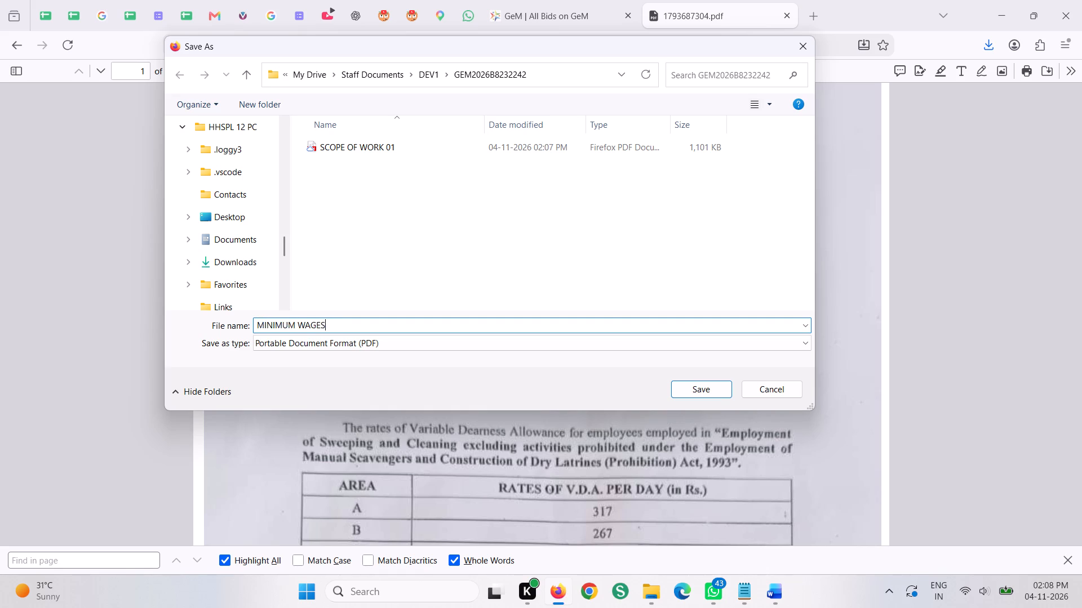
{"action": "key", "text": "space"}
{"action": "type", "text": "02"}
{"action": "key", "text": "Return"}
Return to the bid document and save it under its existing name, GeM-Bidding-10117962, in DEV1's GEM2026B8232242 folder.
{"action": "scroll", "coordinate": [591, 0], "scroll_direction": "down", "scroll_amount": 5}
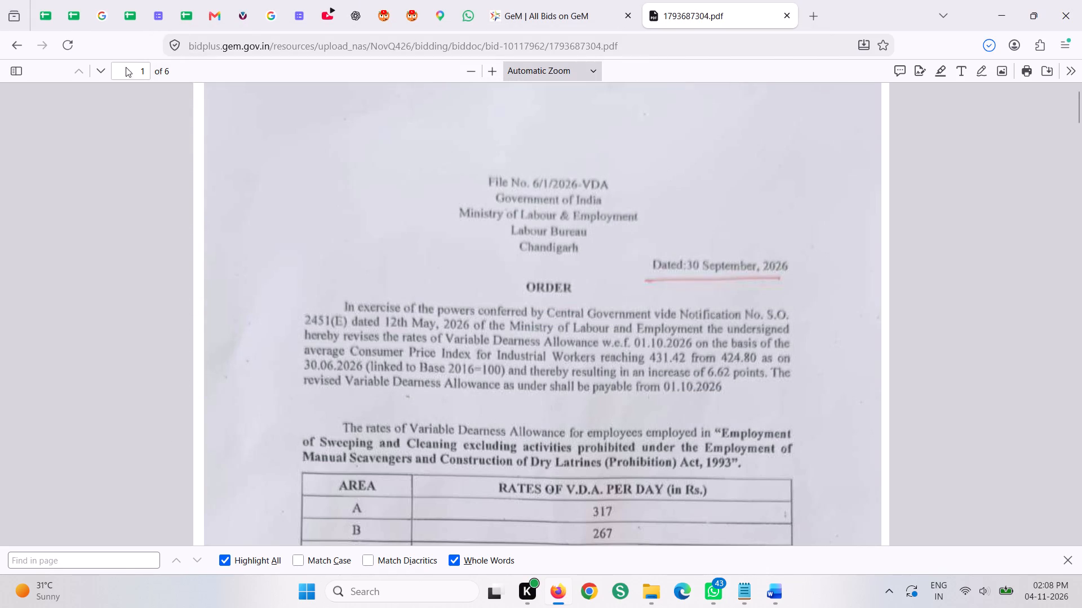
{"action": "left_click", "coordinate": [25, 46]}
{"action": "left_click", "coordinate": [1046, 71]}
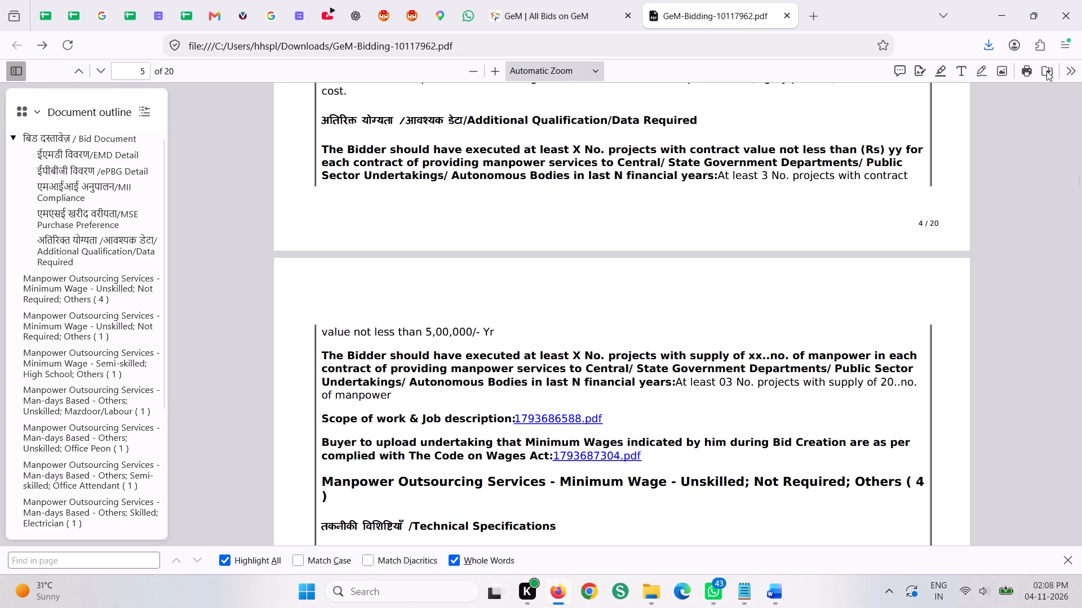
{"action": "scroll", "coordinate": [363, 263], "scroll_direction": "up", "scroll_amount": 6}
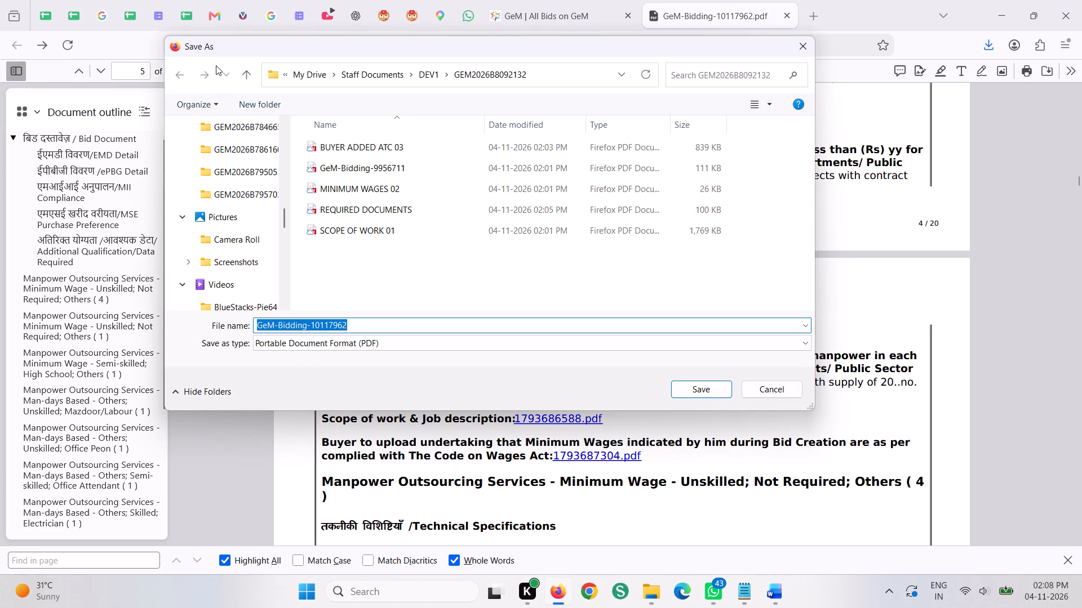
{"action": "left_click", "coordinate": [244, 77]}
{"action": "scroll", "coordinate": [358, 168], "scroll_direction": "up", "scroll_amount": 5}
{"action": "double_click", "coordinate": [373, 151]}
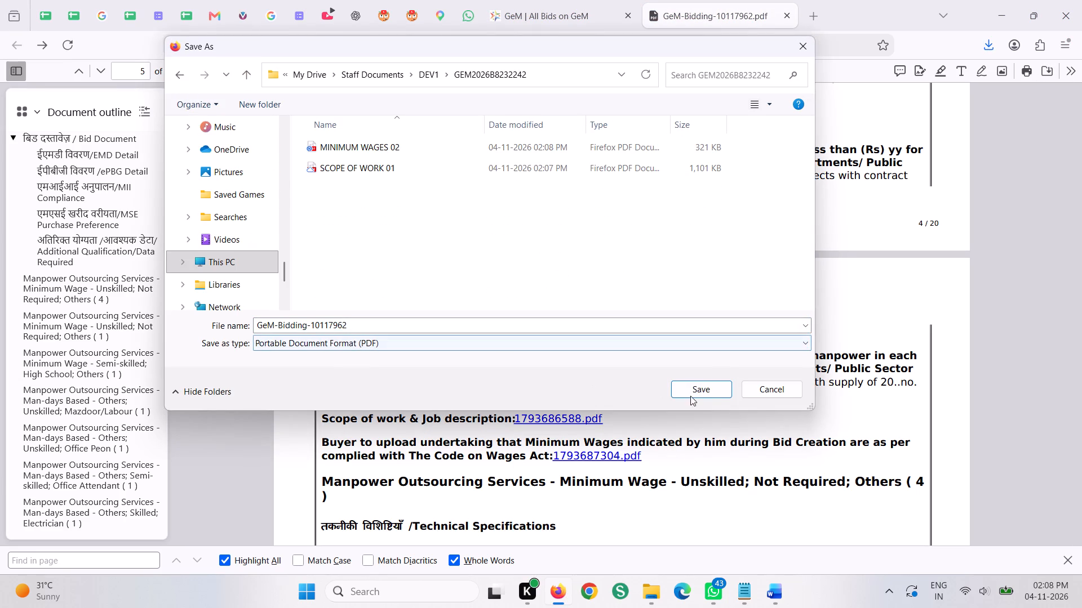
{"action": "left_click", "coordinate": [705, 386]}
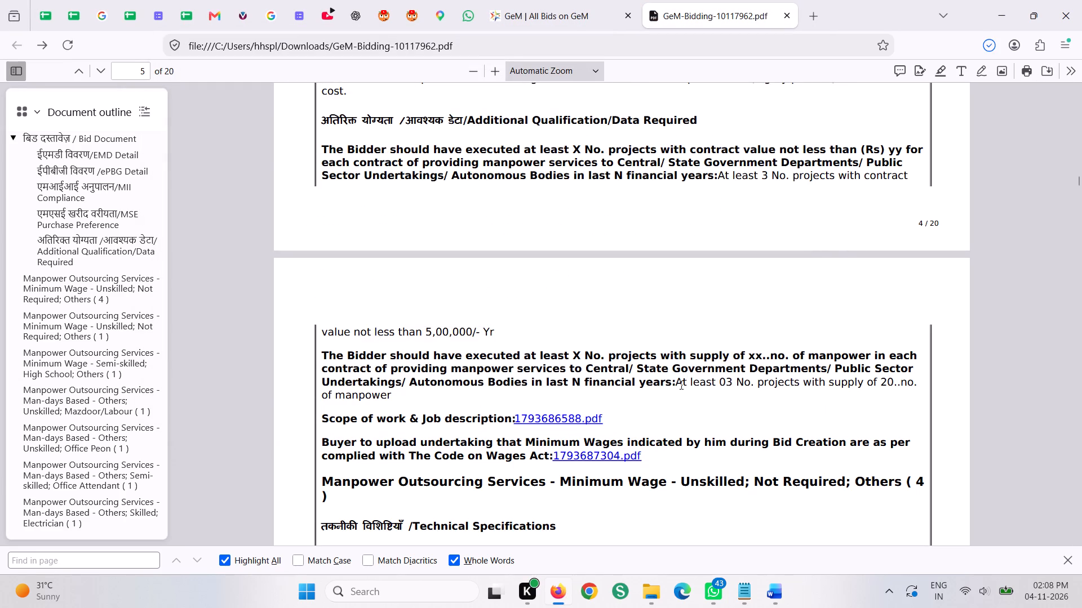
In the REQUIRED DOCUMENTS Word file, replace everything after "1.SHOPACT –" with item 2, the bid's "At least 03 No. projects with supply of 20..no.of manpower" requirement.
{"action": "left_click", "coordinate": [678, 384]}
{"action": "left_click_drag", "start_coordinate": [678, 384], "coordinate": [382, 396]}
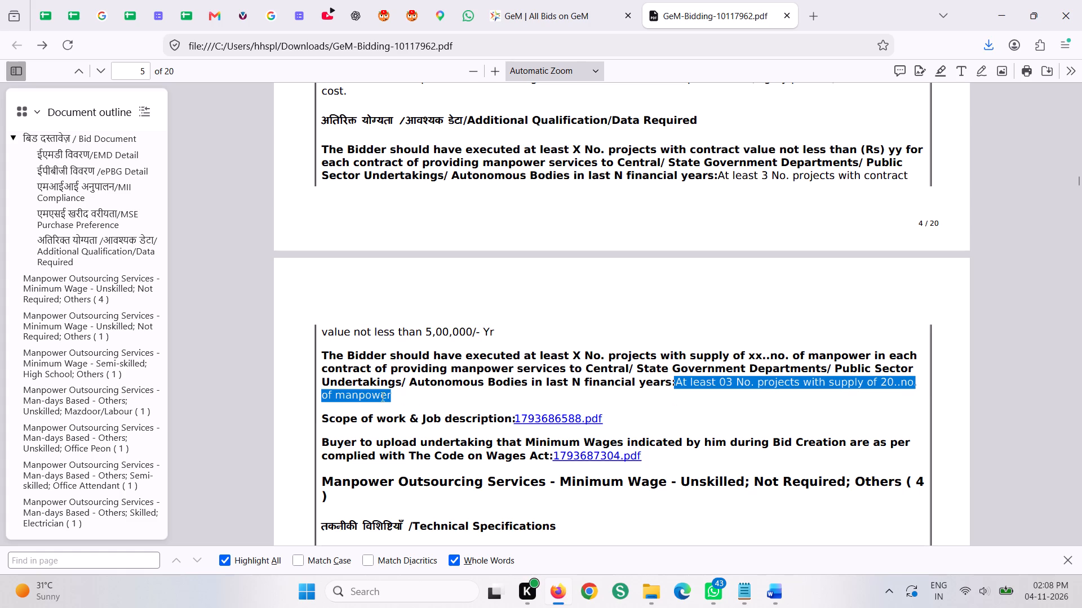
{"action": "left_click_drag", "start_coordinate": [382, 396], "coordinate": [382, 396]}
{"action": "key", "text": "ctrl+c"}
{"action": "key", "text": "ctrl+c"}
{"action": "key", "text": "ctrl+c"}
{"action": "left_click", "coordinate": [770, 592]}
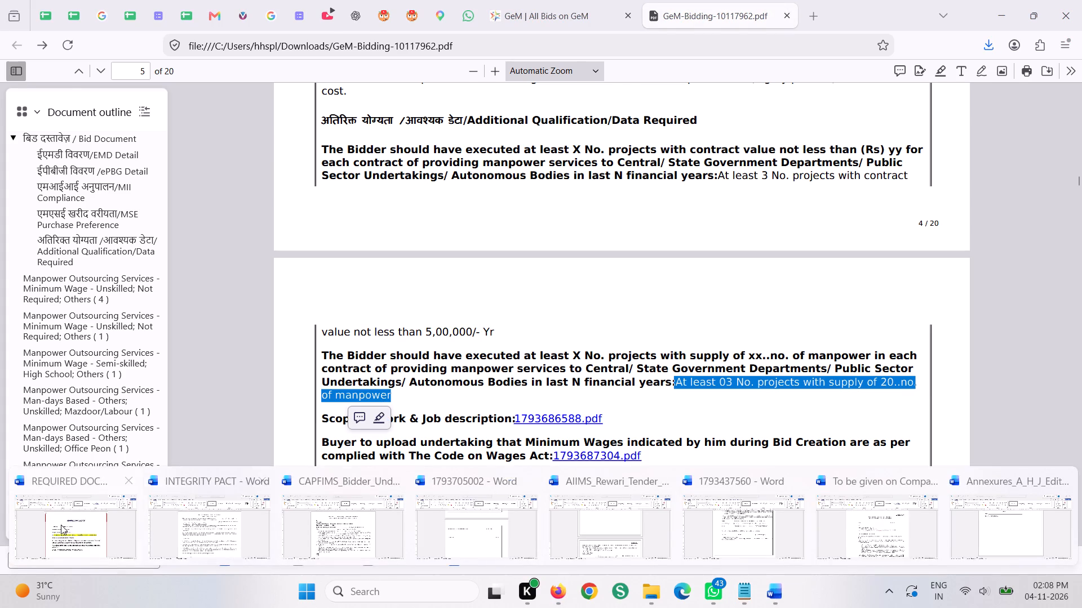
{"action": "left_click", "coordinate": [61, 524]}
{"action": "left_click", "coordinate": [401, 418]}
{"action": "left_click_drag", "start_coordinate": [416, 283], "coordinate": [749, 553]}
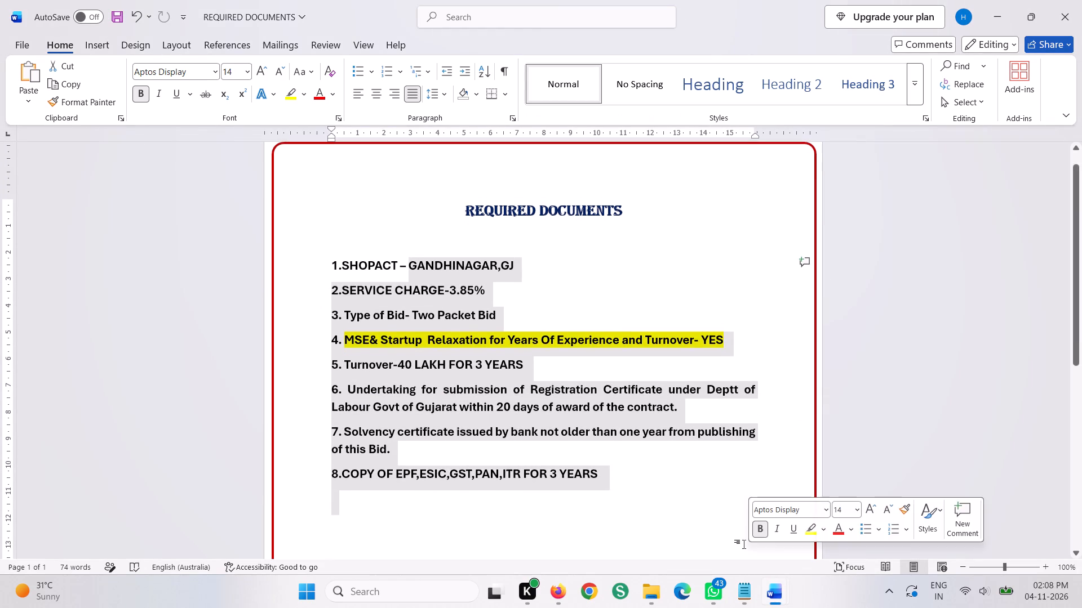
{"action": "key", "text": "BackSpace"}
{"action": "key", "text": "Return"}
{"action": "type", "text": "2."}
{"action": "key", "text": "ctrl+v"}
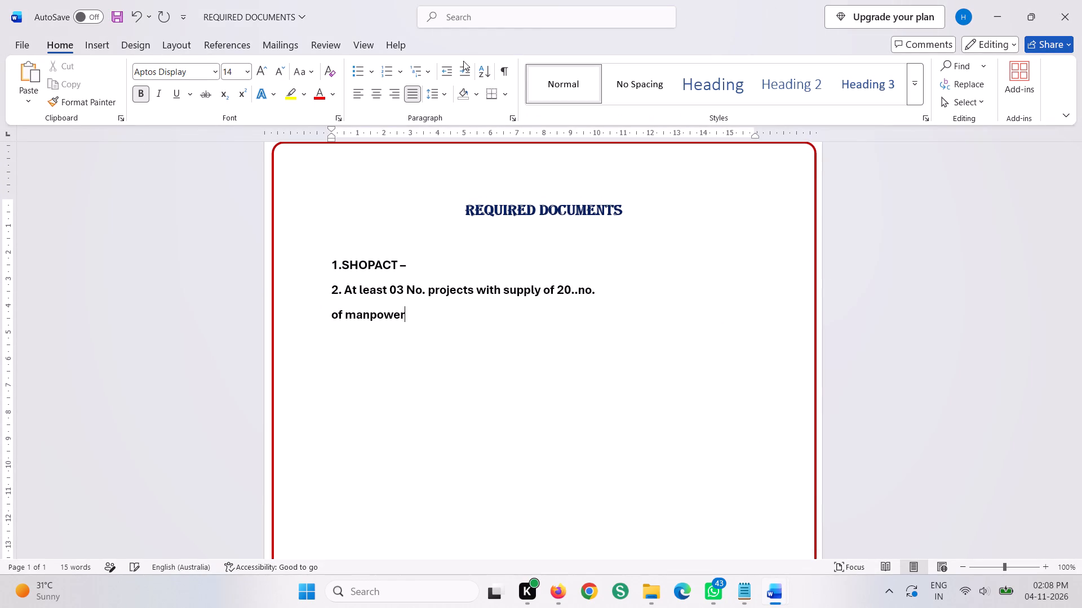
{"action": "left_click", "coordinate": [330, 314]}
{"action": "key", "text": "BackSpace"}
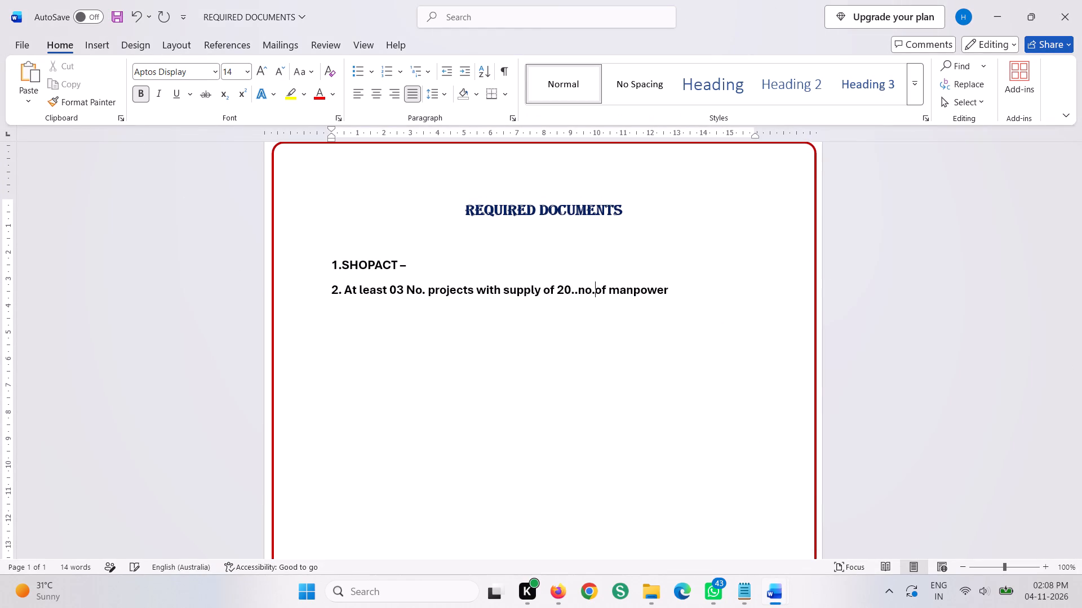
Below item 2, add "OR" and the copied bid requirement "At least 3 No. projects with contract value not less than 5,00,000/- Yr".
{"action": "left_click", "coordinate": [697, 292]}
{"action": "key", "text": "Return"}
{"action": "type", "text": "OR"}
{"action": "key", "text": "Return"}
{"action": "key", "text": "alt+Tab"}
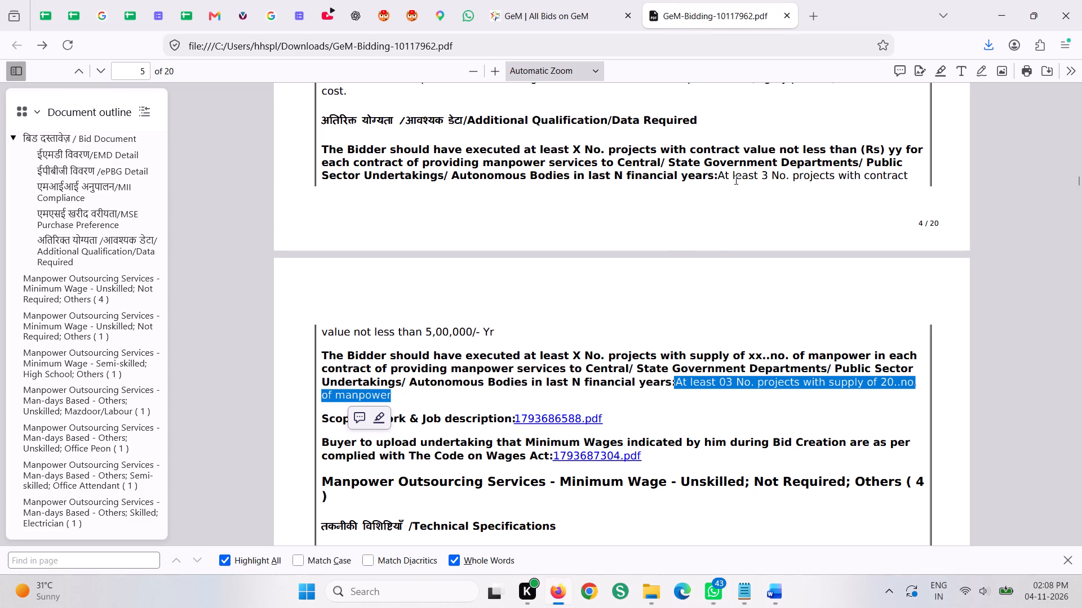
{"action": "left_click", "coordinate": [724, 176]}
{"action": "left_click_drag", "start_coordinate": [724, 176], "coordinate": [905, 173]}
{"action": "key", "text": "ctrl+c"}
{"action": "key", "text": "ctrl+c"}
{"action": "key", "text": "ctrl+c"}
{"action": "key", "text": "ctrl+c"}
{"action": "key", "text": "ctrl+c"}
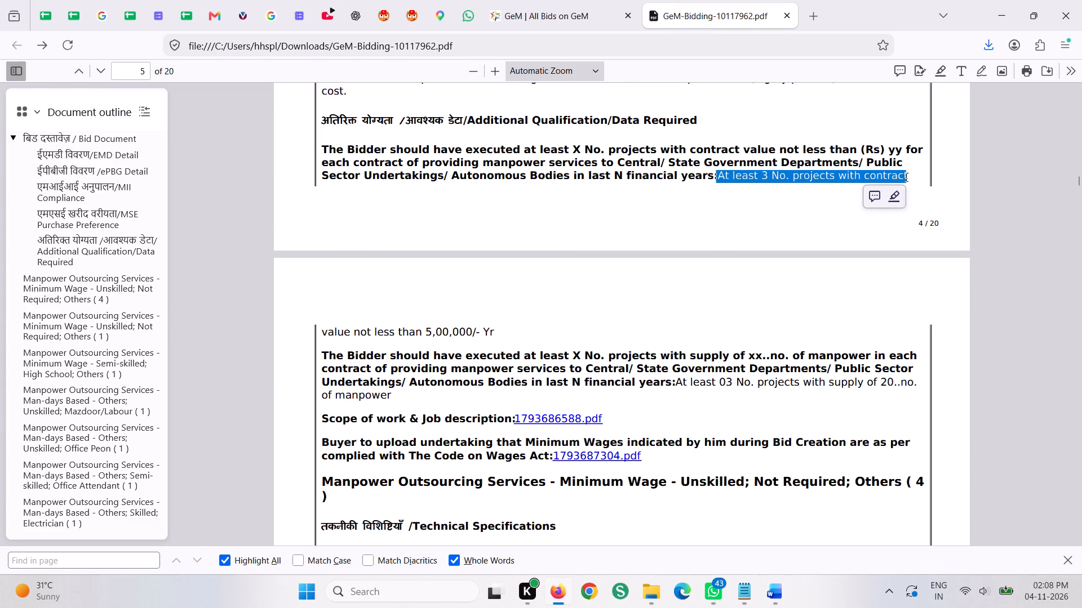
{"action": "key", "text": "alt+Tab"}
{"action": "key", "text": "ctrl+v"}
{"action": "key", "text": "alt+Tab"}
{"action": "triple_click", "coordinate": [413, 326]}
{"action": "key", "text": "ctrl+c"}
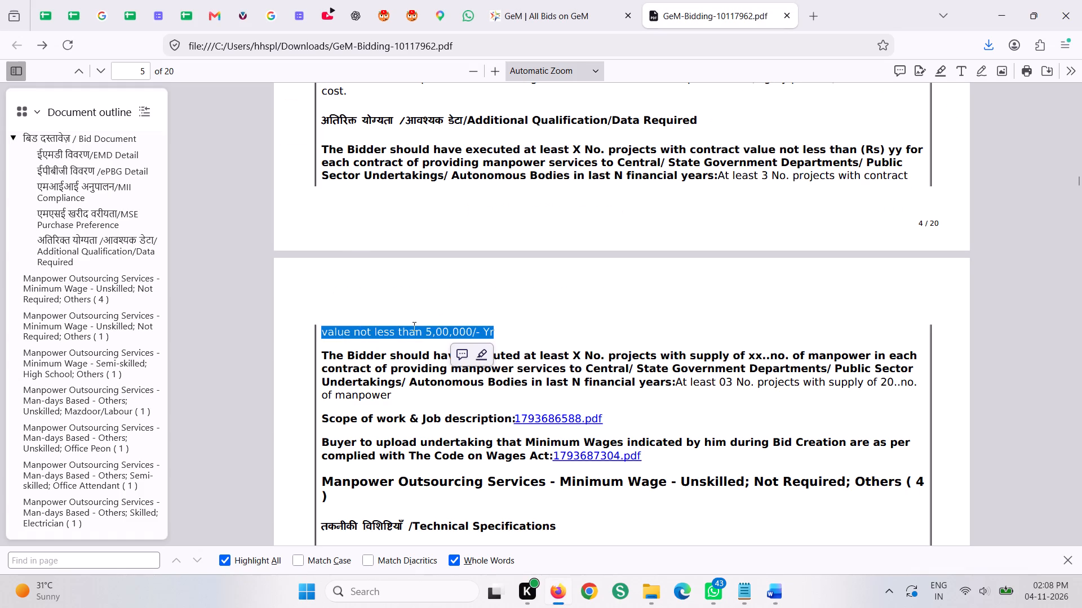
{"action": "key", "text": "ctrl+c"}
{"action": "key", "text": "alt+Tab"}
{"action": "key", "text": "ctrl+v"}
Add item 3, "Estimated Bid Value- 1191902.02", to the required documents list by copying the label and amount from the bid document.
{"action": "key", "text": "Return"}
{"action": "type", "text": "6."}
{"action": "key", "text": "BackSpace"}
{"action": "key", "text": "BackSpace"}
{"action": "type", "text": "3."}
{"action": "key", "text": "alt+Tab"}
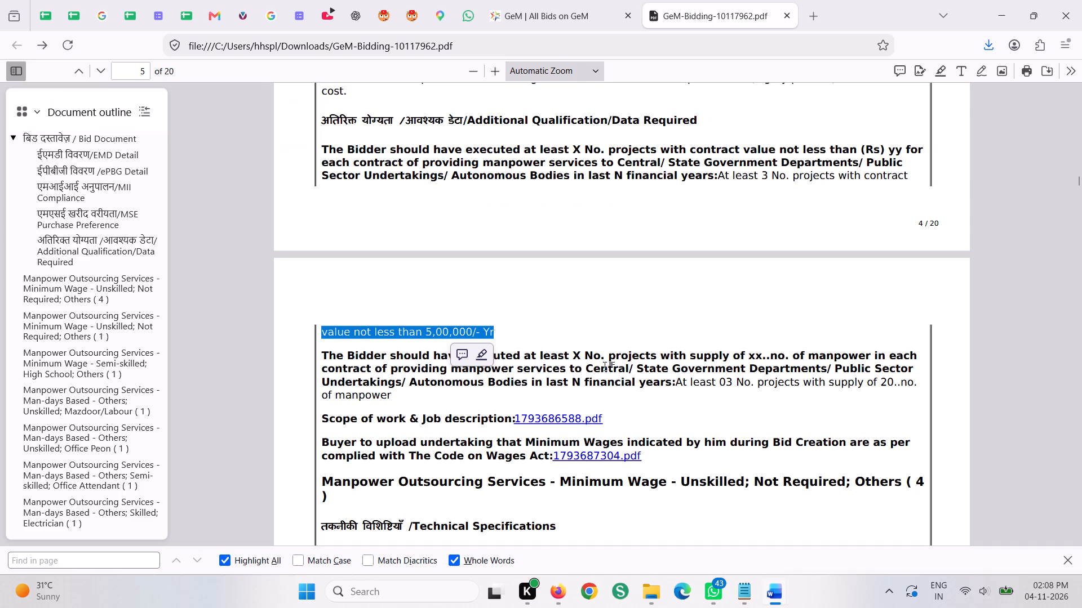
{"action": "scroll", "coordinate": [543, 240], "scroll_direction": "up", "scroll_amount": 7}
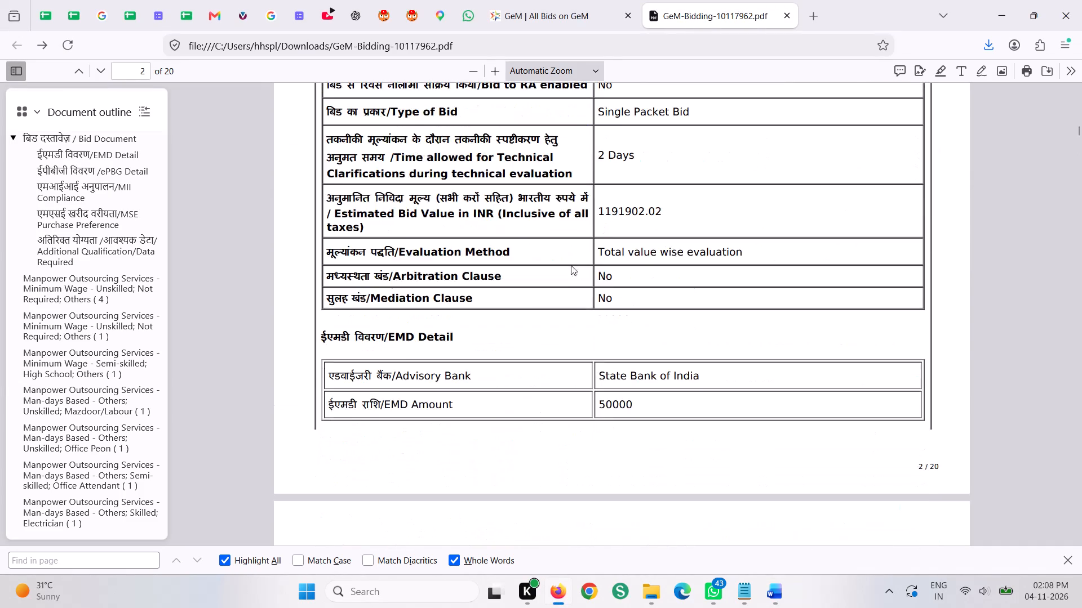
{"action": "left_click", "coordinate": [348, 236]}
{"action": "left_click_drag", "start_coordinate": [348, 236], "coordinate": [448, 239], "text": "ctrl"}
{"action": "key", "text": "ctrl+c"}
{"action": "key", "text": "ctrl+c"}
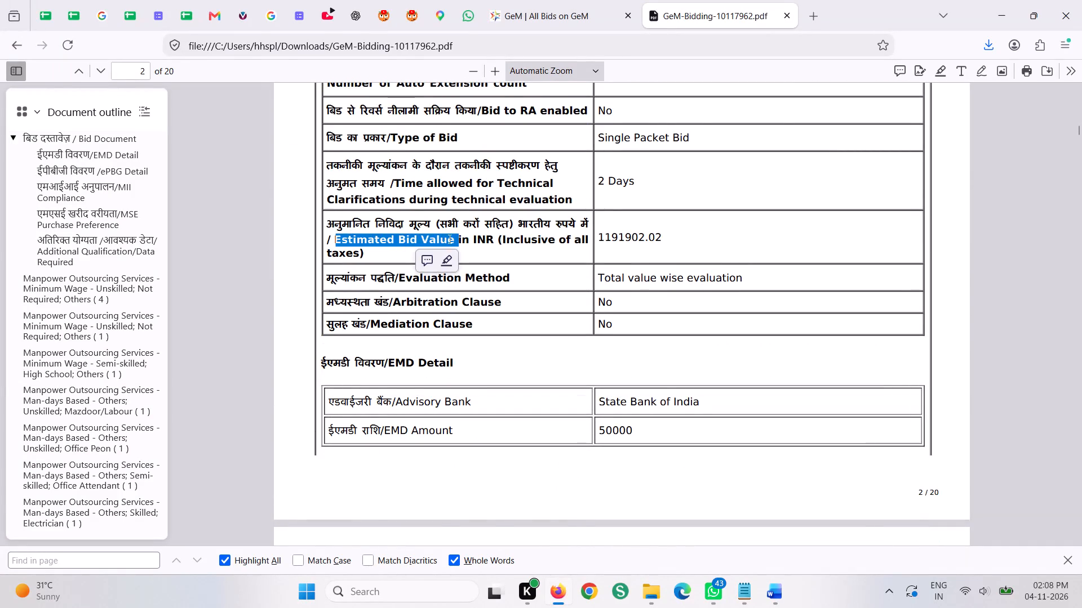
{"action": "key", "text": "alt+Tab"}
{"action": "key", "text": "ctrl+v"}
{"action": "key", "text": "Return"}
{"action": "key", "text": "BackSpace"}
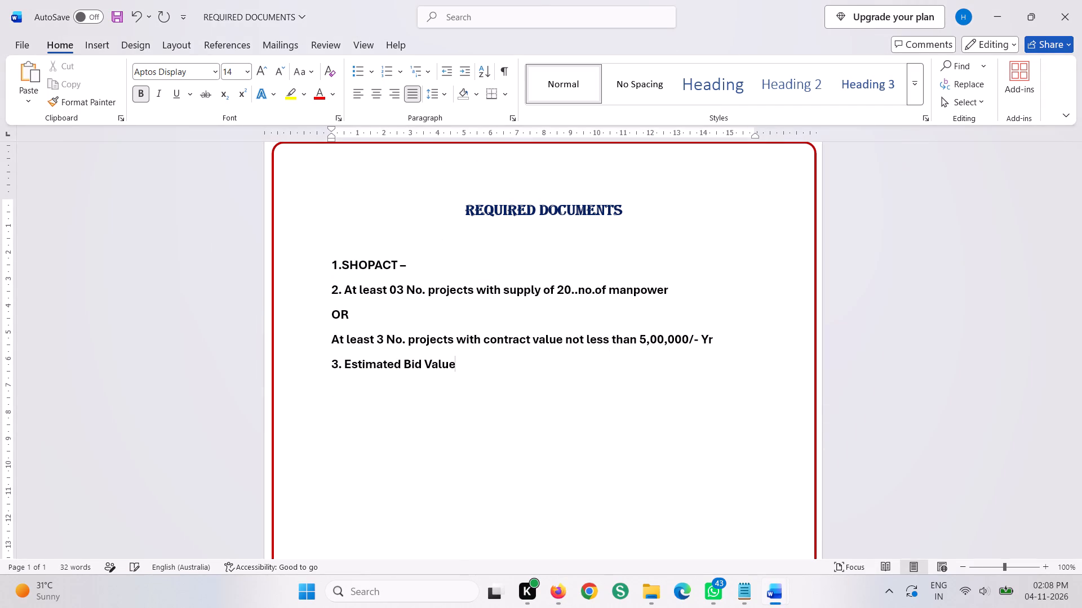
{"action": "key", "text": "minus"}
{"action": "key", "text": "alt+Tab"}
{"action": "triple_click", "coordinate": [620, 238]}
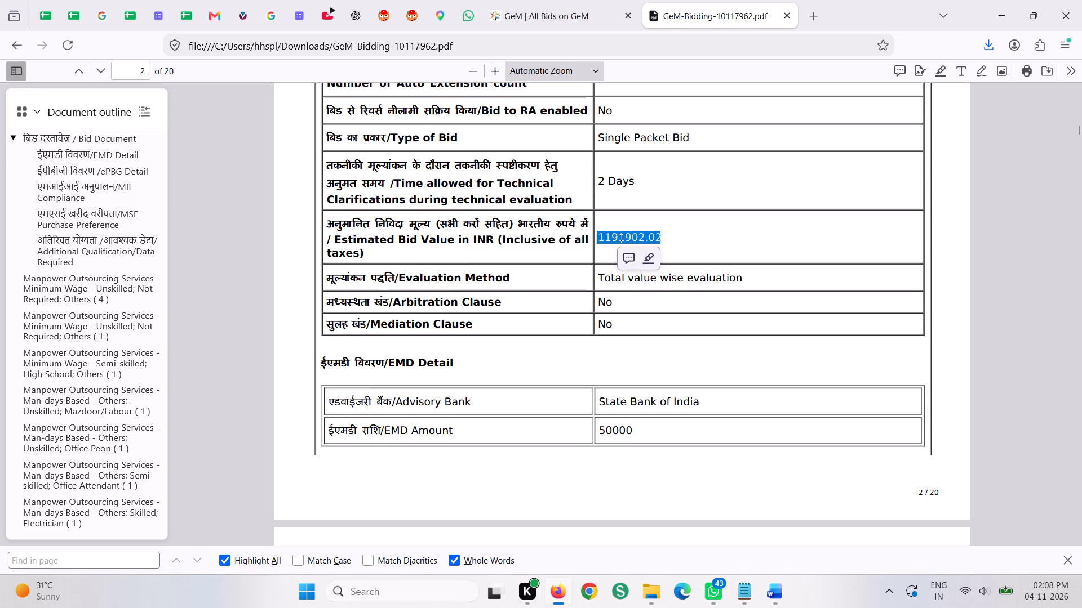
{"action": "key", "text": "ctrl+c"}
{"action": "key", "text": "alt+Tab"}
{"action": "key", "text": "ctrl+v"}
Add item 4, "Type of Bid– Single Packet Bid", to the required documents list by copying the label and value from the bid document.
{"action": "key", "text": "Return"}
{"action": "type", "text": "4."}
{"action": "key", "text": "alt+Tab"}
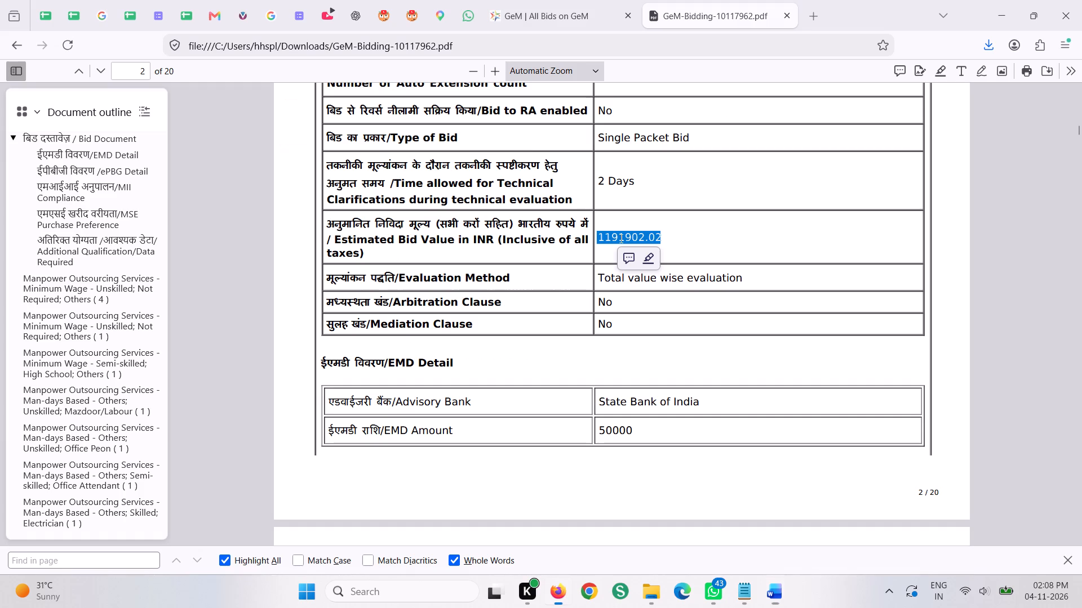
{"action": "left_click", "coordinate": [398, 131]}
{"action": "left_click_drag", "start_coordinate": [398, 131], "coordinate": [451, 135]}
{"action": "key", "text": "ctrl+c"}
{"action": "key", "text": "alt+Tab"}
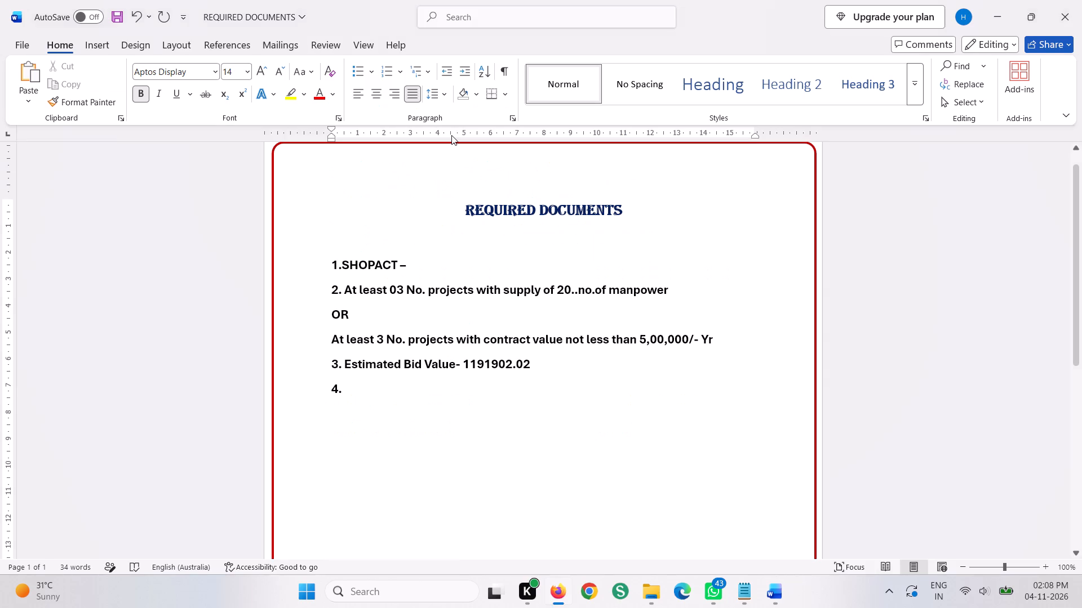
{"action": "key", "text": "ctrl+v"}
{"action": "key", "text": "ctrl+minus"}
{"action": "key", "text": "alt+Tab"}
{"action": "triple_click", "coordinate": [659, 141]}
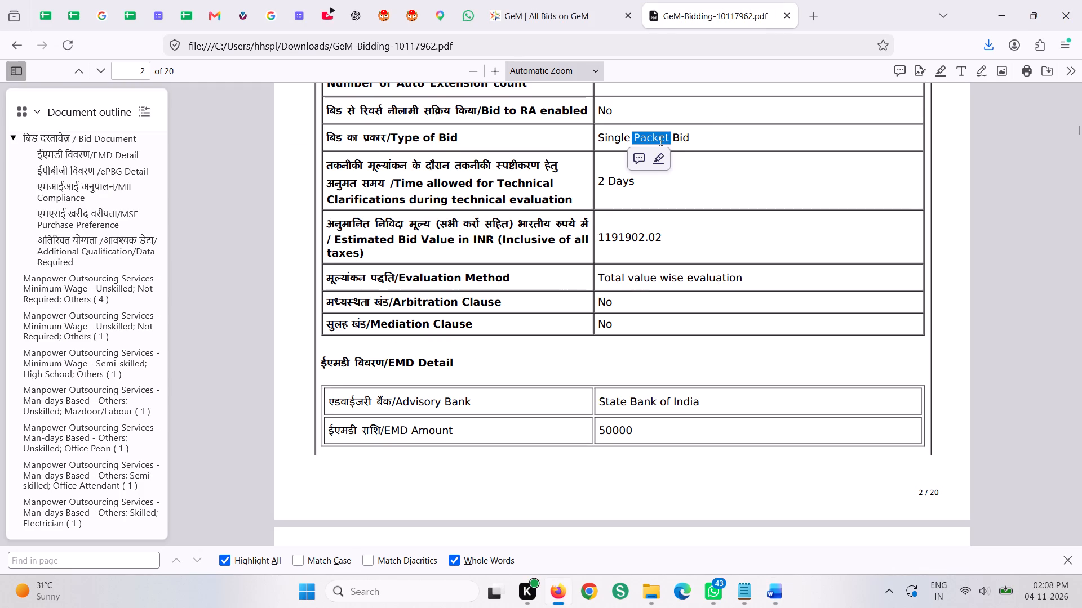
{"action": "key", "text": "ctrl+c"}
{"action": "key", "text": "ctrl+c"}
{"action": "key", "text": "alt+Tab"}
{"action": "key", "text": "ctrl+v"}
Add item 5, "Turnover-6 LAKH FOR 3 YEARS", to the required documents list, copying the word Turnover from the bid document.
{"action": "key", "text": "Return"}
{"action": "type", "text": "5."}
{"action": "key", "text": "alt+Tab"}
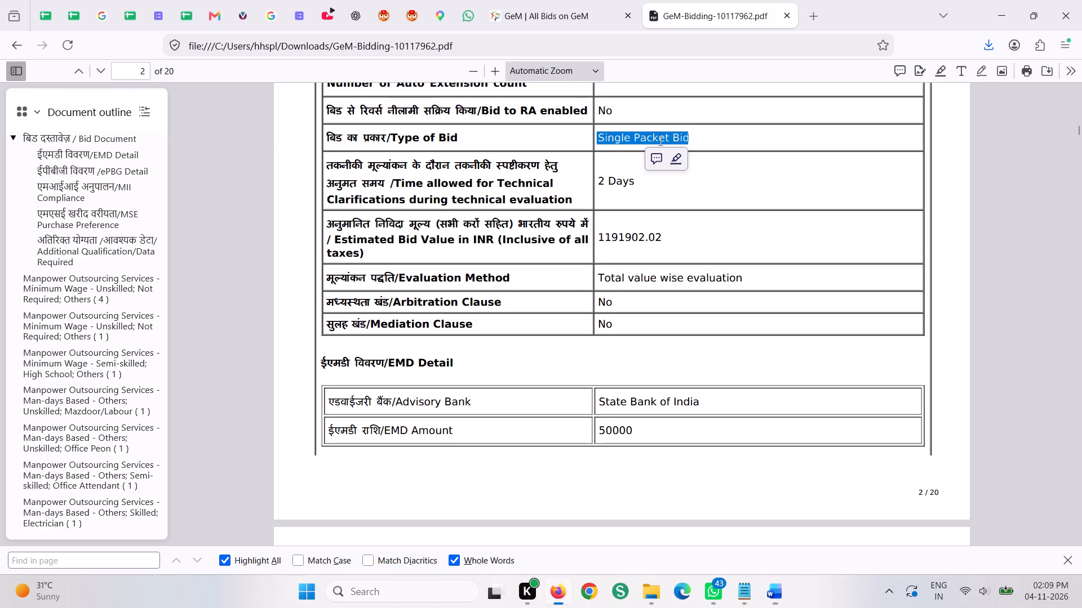
{"action": "scroll", "coordinate": [646, 136], "scroll_direction": "up", "scroll_amount": 1}
{"action": "scroll", "coordinate": [591, 257], "scroll_direction": "up", "scroll_amount": 2}
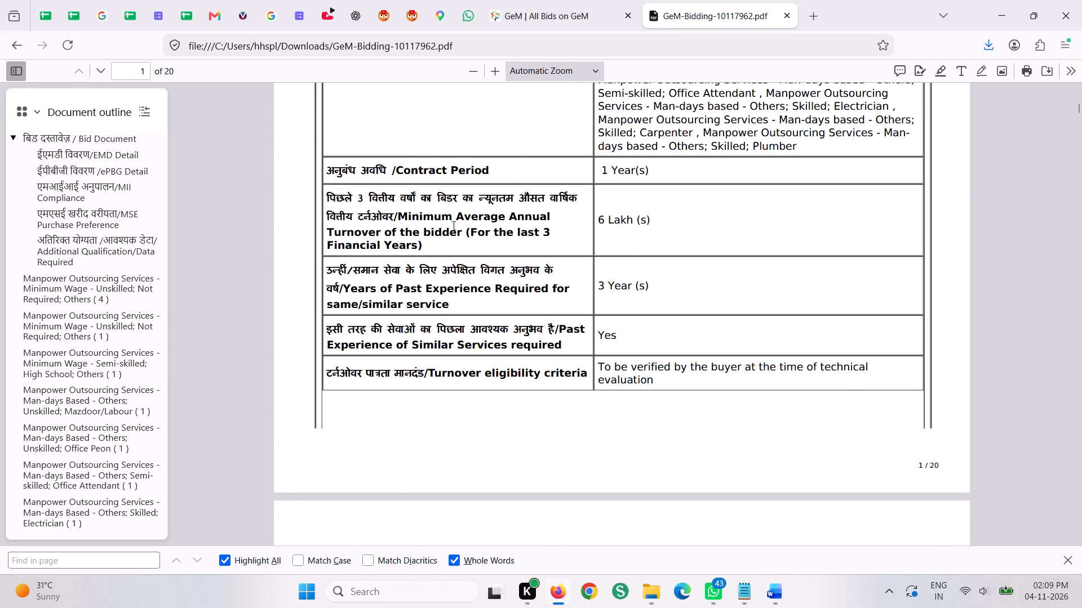
{"action": "double_click", "coordinate": [342, 229]}
{"action": "key", "text": "ctrl+c"}
{"action": "key", "text": "ctrl+c"}
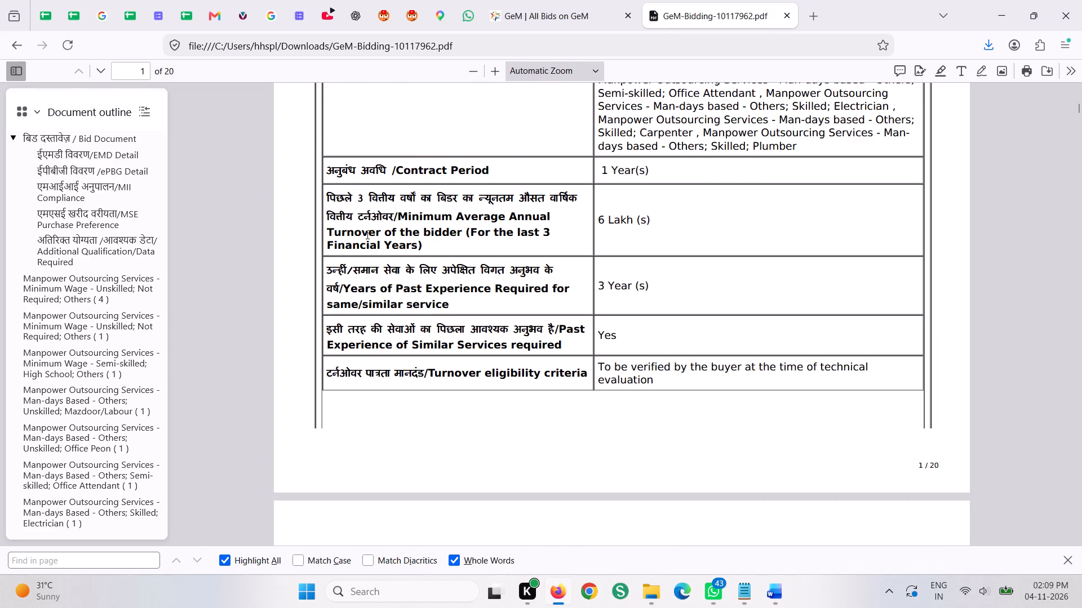
{"action": "double_click", "coordinate": [366, 233]}
{"action": "key", "text": "ctrl+c"}
{"action": "key", "text": "ctrl+c"}
{"action": "key", "text": "alt+Tab"}
{"action": "key", "text": "ctrl+v"}
{"action": "type", "text": "-6"}
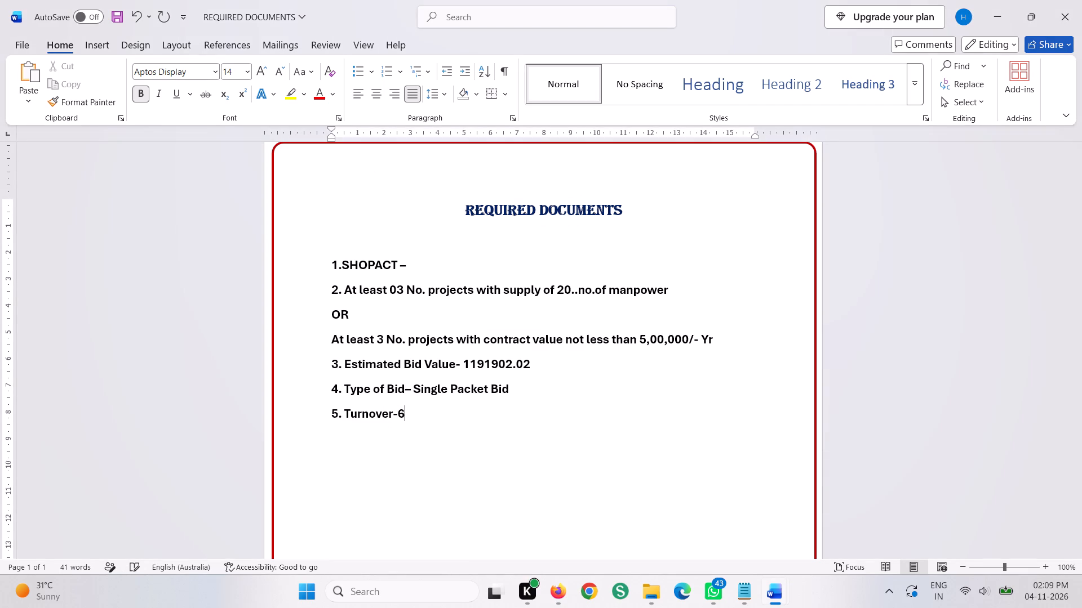
{"action": "key", "text": "space"}
{"action": "type", "text": "LAKH FOR 3 YEARS"}
{"action": "key", "text": "space"}
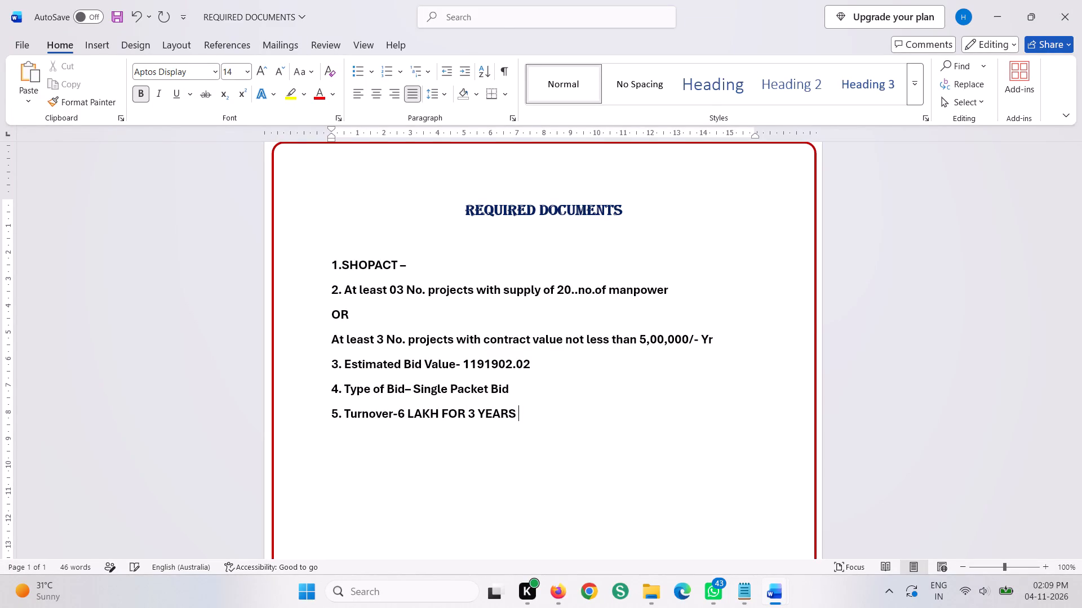
Add item 6 with the bid's "MSE Relaxation for Years Of Experience and Turnover" label, joined onto a single line.
{"action": "key", "text": "Return"}
{"action": "key", "text": "7"}
{"action": "key", "text": "BackSpace"}
{"action": "type", "text": "6."}
{"action": "key", "text": "alt+Tab"}
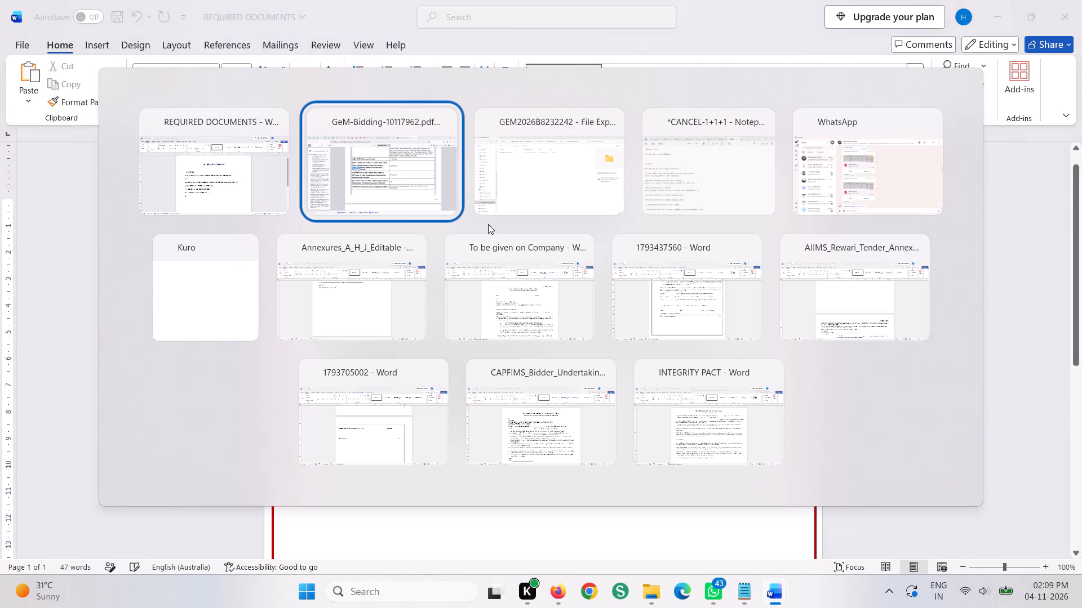
{"action": "left_click", "coordinate": [383, 178]}
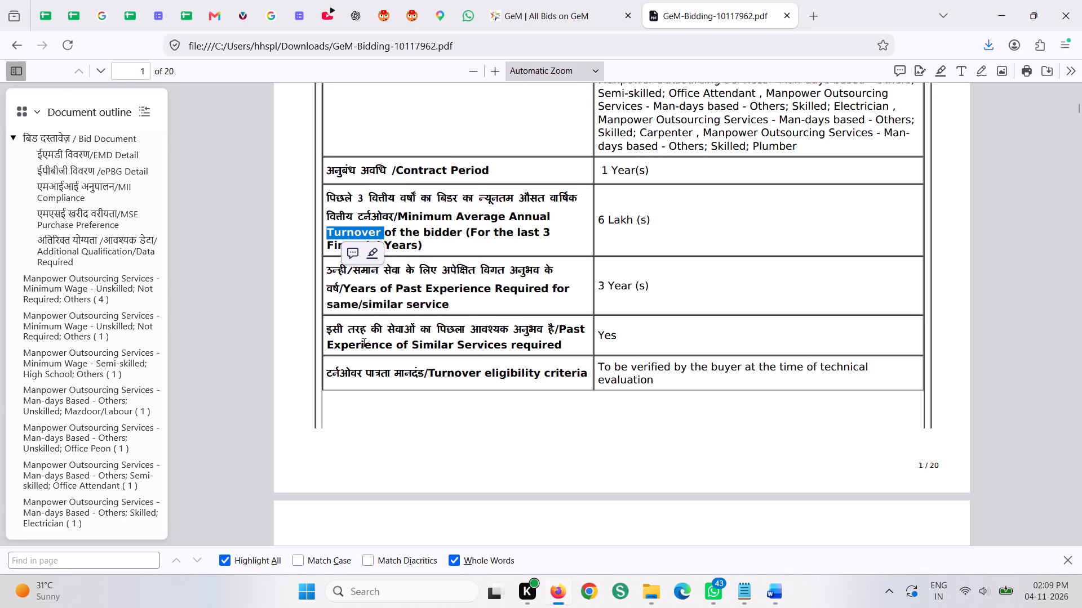
{"action": "scroll", "coordinate": [556, 356], "scroll_direction": "down", "scroll_amount": 1}
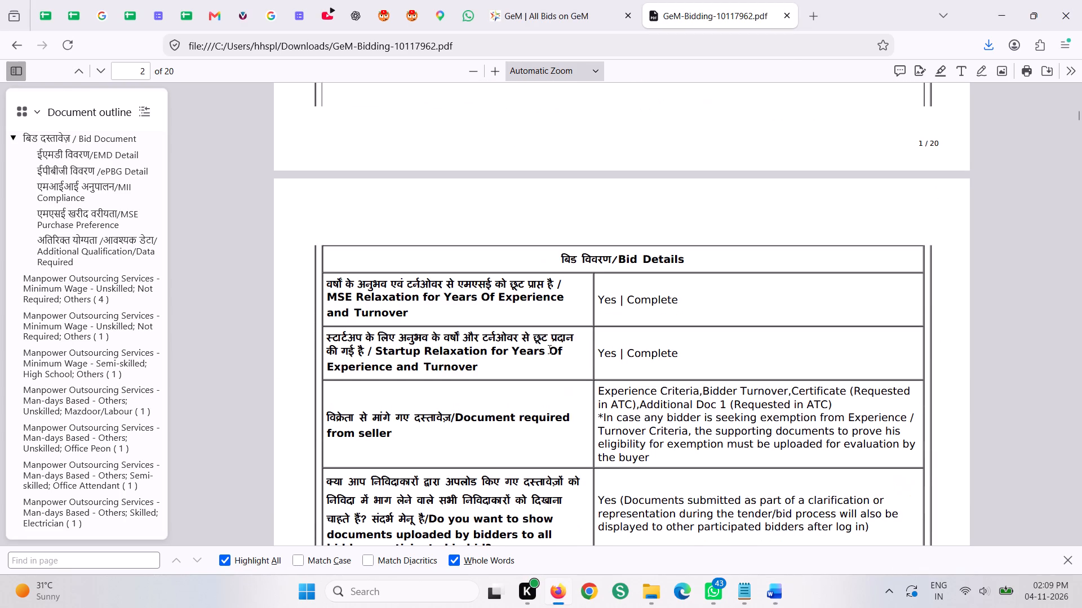
{"action": "left_click", "coordinate": [342, 294]}
{"action": "left_click_drag", "start_coordinate": [342, 294], "coordinate": [416, 311]}
{"action": "key", "text": "ctrl+c"}
{"action": "key", "text": "ctrl+c"}
{"action": "key", "text": "alt+Tab"}
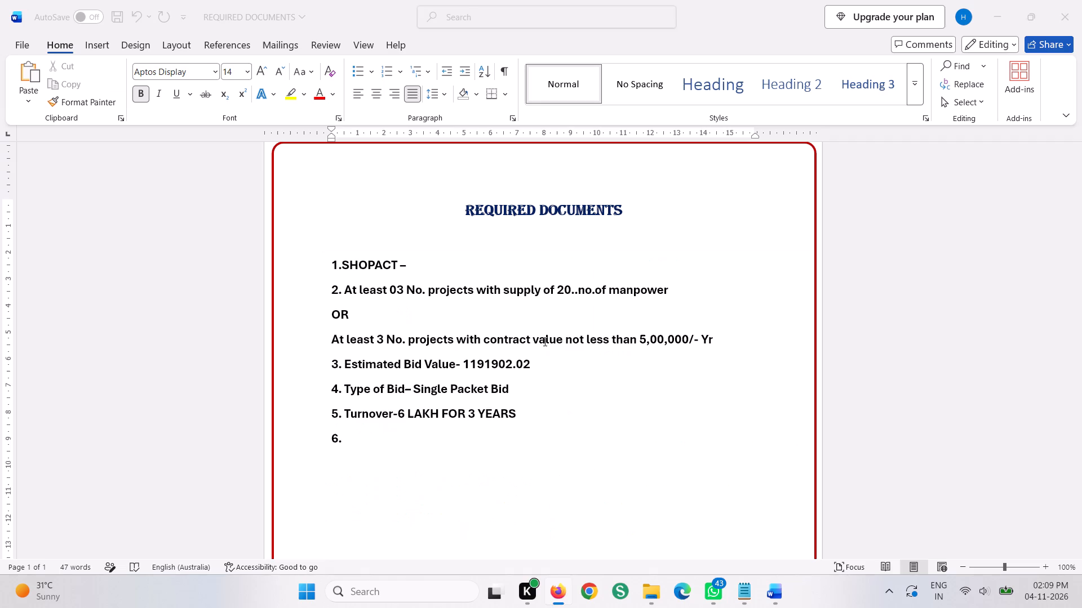
{"action": "key", "text": "ctrl+v"}
{"action": "left_click", "coordinate": [327, 462]}
{"action": "key", "text": "BackSpace"}
{"action": "key", "text": "space"}
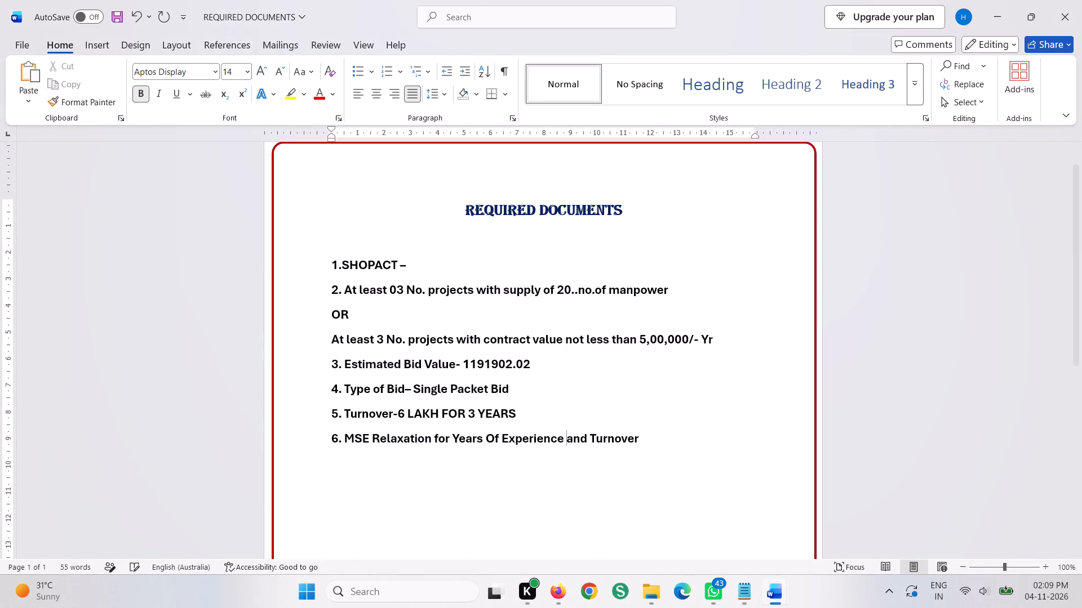
Extend item 6 with "& Startup" after MSE, copying Startup from the bid document, and end the line with "- YES".
{"action": "key", "text": "alt+Tab"}
{"action": "double_click", "coordinate": [388, 356]}
{"action": "key", "text": "ctrl+c"}
{"action": "key", "text": "ctrl+c"}
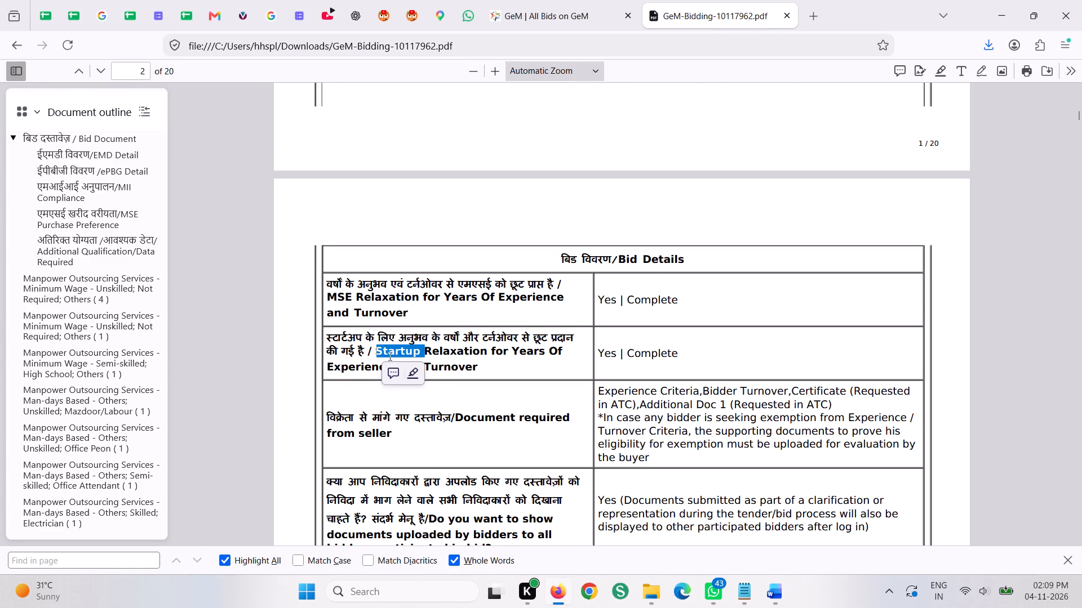
{"action": "key", "text": "alt+Tab"}
{"action": "left_click", "coordinate": [368, 444]}
{"action": "type", "text": "&"}
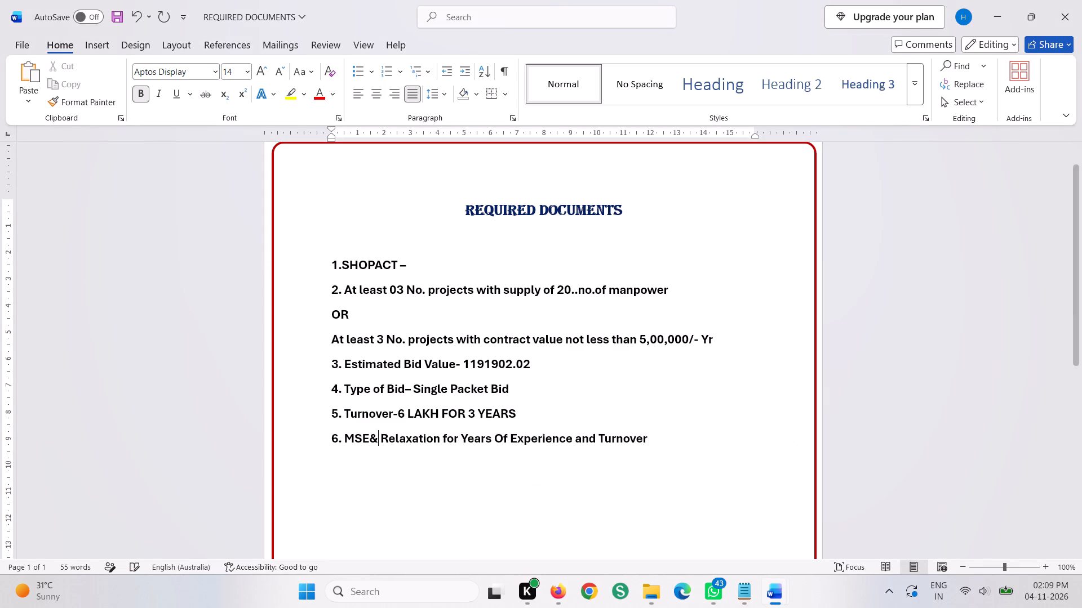
{"action": "key", "text": "space"}
{"action": "key", "text": "ctrl+v"}
{"action": "key", "text": "alt+Tab"}
{"action": "key", "text": "alt+Tab"}
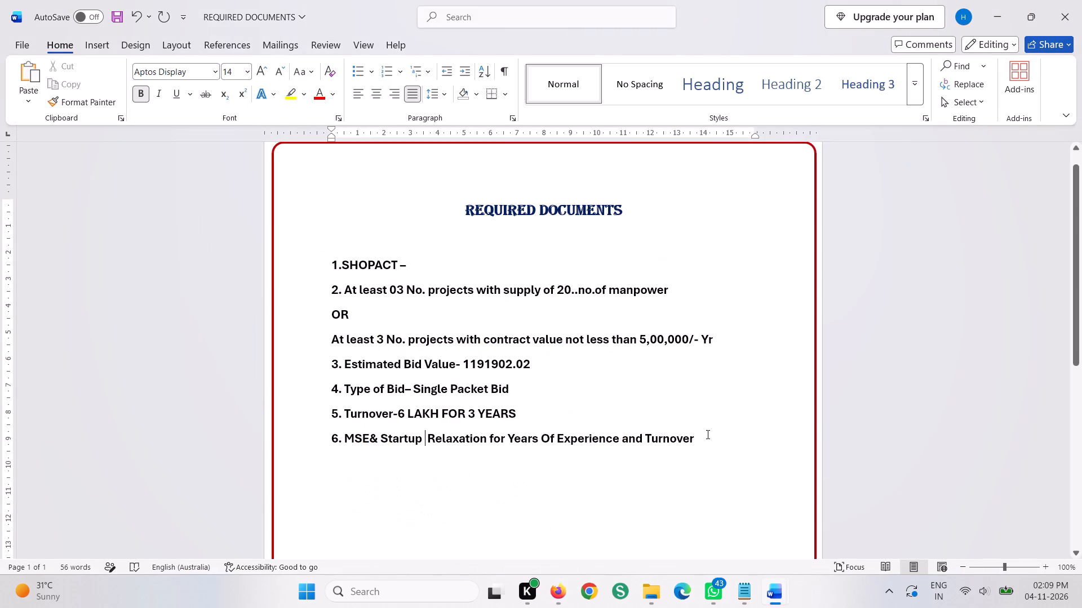
{"action": "left_click", "coordinate": [707, 434]}
{"action": "type", "text": "- YES"}
{"action": "key", "text": "space"}
Copy the district "NARSINGHPUR (MP" from the consignee address in the bid document and add it after "1.SHOPACT –".
{"action": "key", "text": "alt+Tab"}
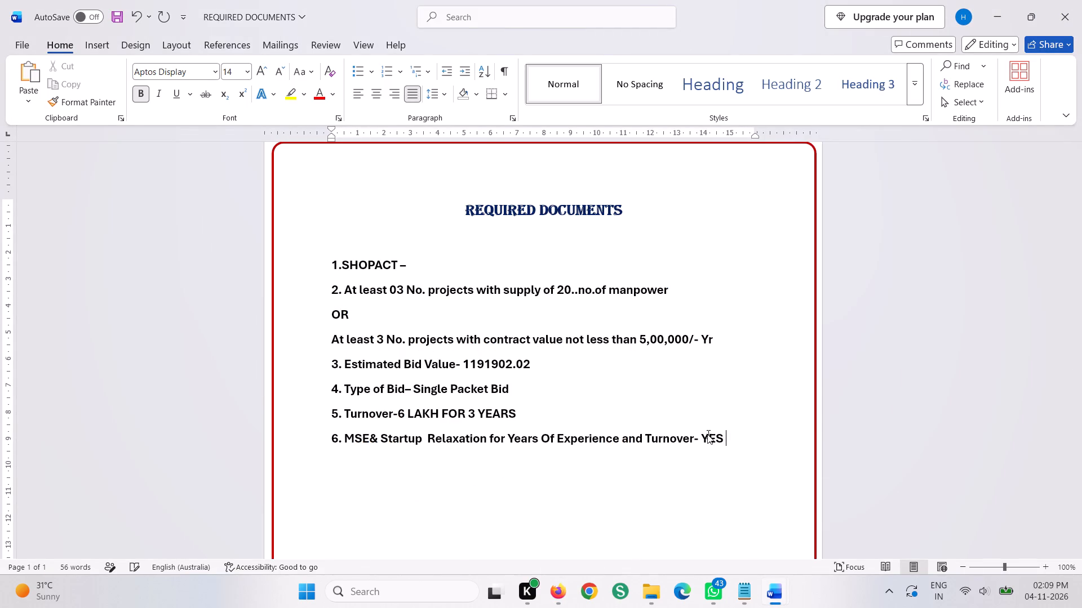
{"action": "scroll", "coordinate": [712, 438], "scroll_direction": "down", "scroll_amount": 3}
{"action": "scroll", "coordinate": [606, 417], "scroll_direction": "down", "scroll_amount": 11}
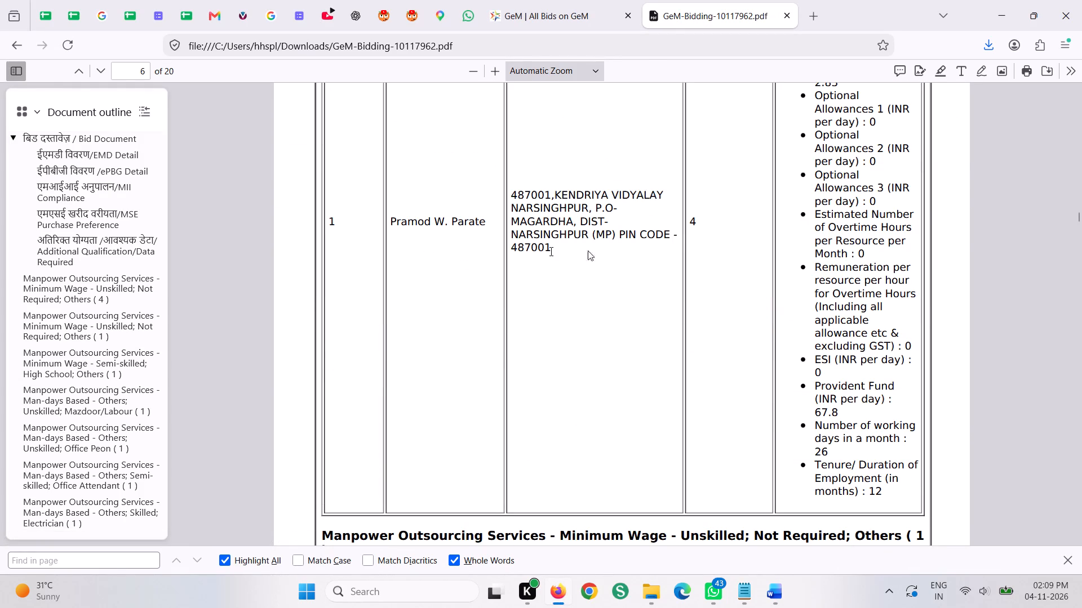
{"action": "double_click", "coordinate": [553, 233]}
{"action": "key", "text": "ctrl+c"}
{"action": "key", "text": "ctrl+c"}
{"action": "key", "text": "alt+Tab"}
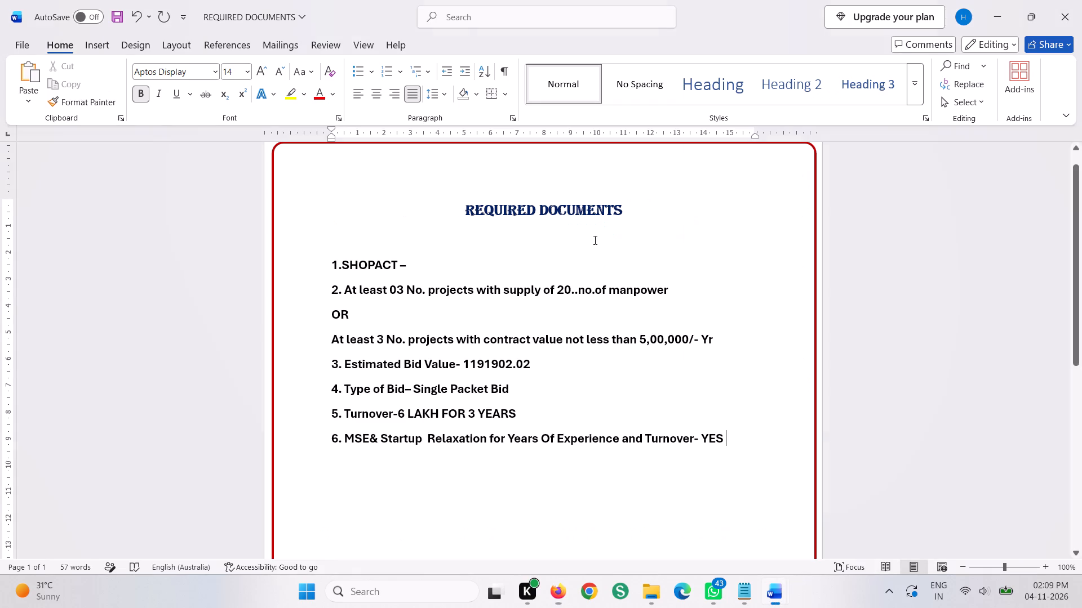
{"action": "key", "text": "alt+Tab"}
{"action": "left_click", "coordinate": [515, 228]}
{"action": "left_click_drag", "start_coordinate": [515, 228], "coordinate": [575, 229]}
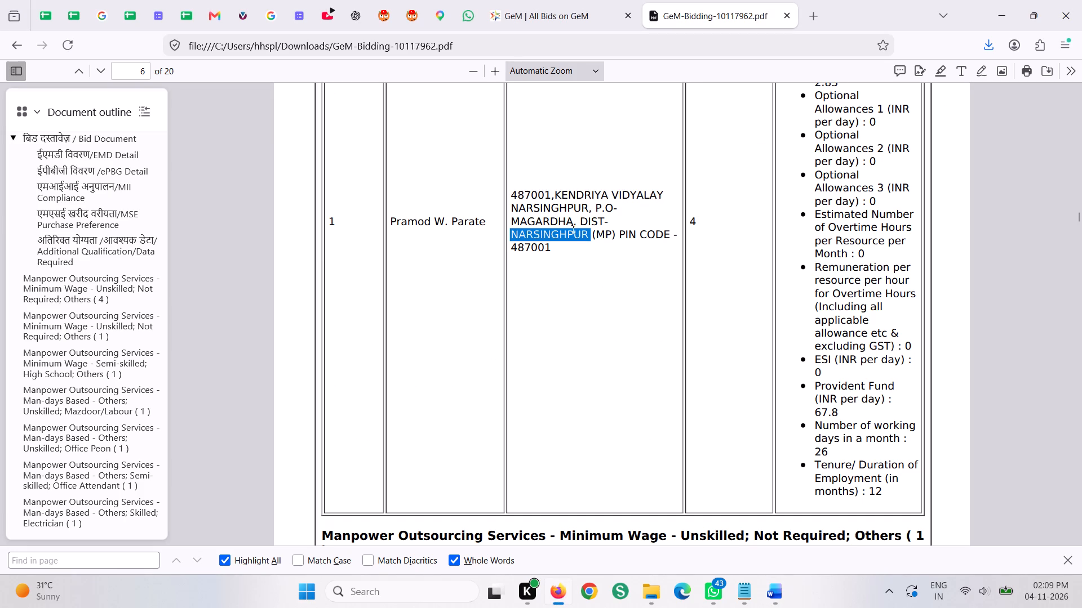
{"action": "left_click_drag", "start_coordinate": [575, 229], "coordinate": [604, 233]}
{"action": "key", "text": "ctrl+c"}
{"action": "key", "text": "ctrl+c"}
{"action": "key", "text": "ctrl+c"}
{"action": "key", "text": "alt+Tab"}
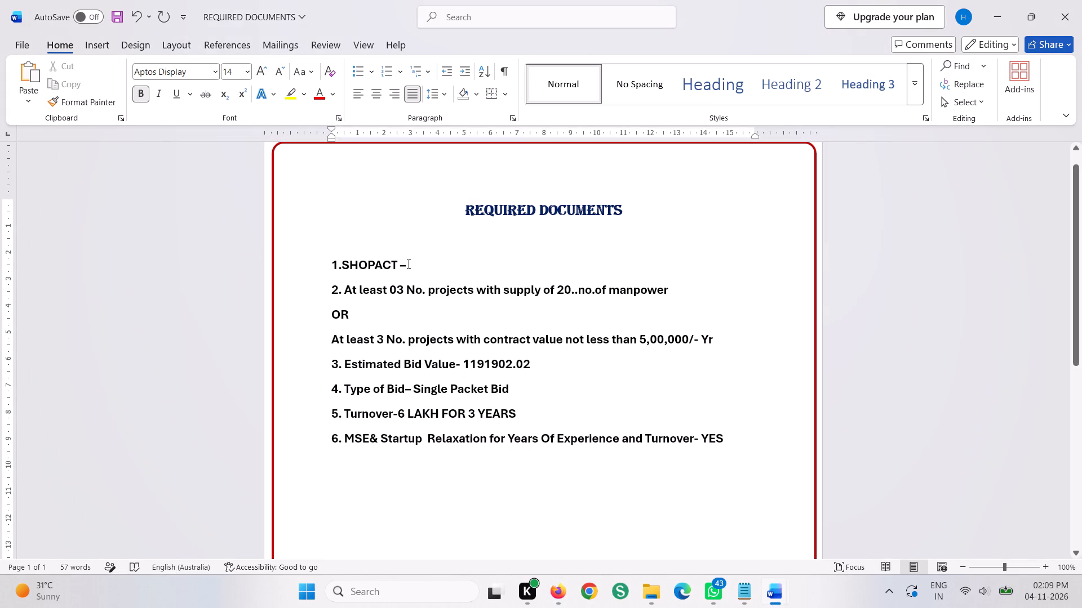
{"action": "left_click", "coordinate": [407, 264]}
{"action": "key", "text": "ctrl+v"}
Add item 7, "Bidder financial standing", copied from the bid's Buyer Added Bid Specific Terms and Conditions, and start an empty item 8.
{"action": "left_click", "coordinate": [762, 446]}
{"action": "key", "text": "Return"}
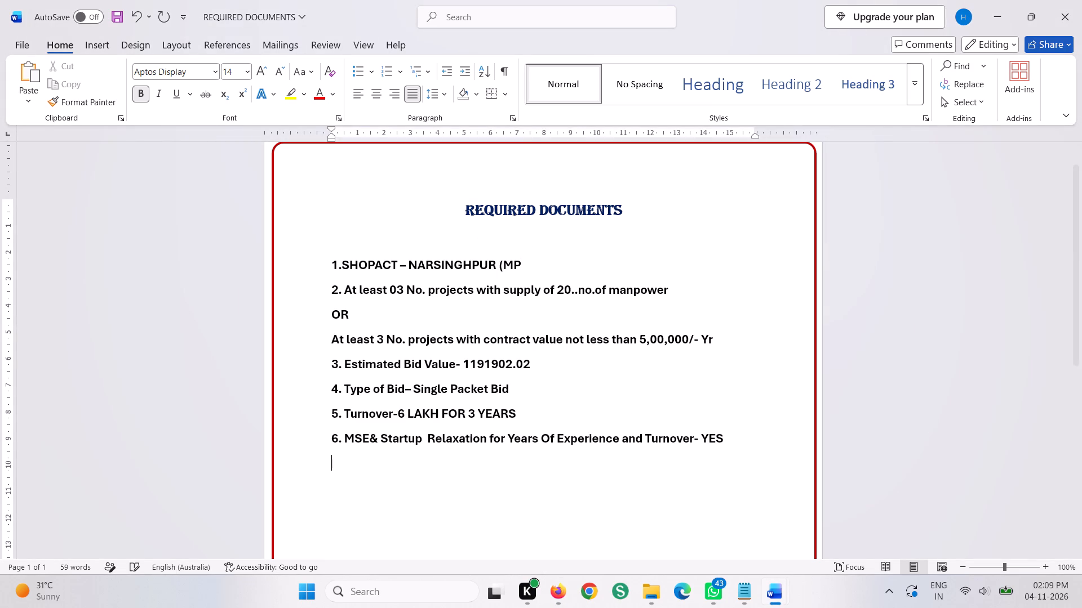
{"action": "type", "text": "7."}
{"action": "key", "text": "alt+Tab"}
{"action": "left_click", "coordinate": [406, 177]}
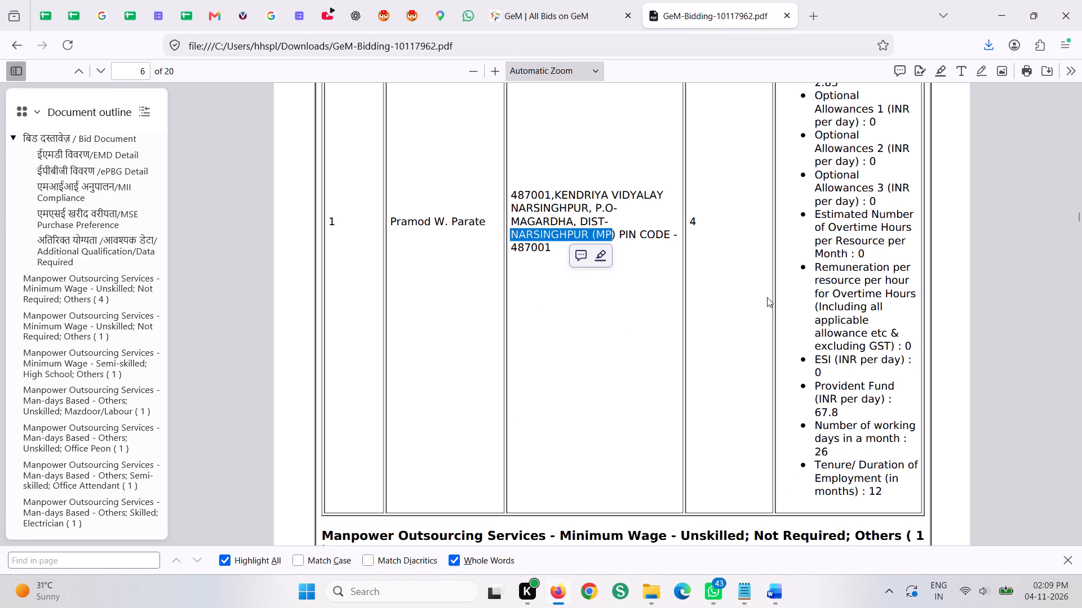
{"action": "scroll", "coordinate": [748, 313], "scroll_direction": "down", "scroll_amount": 2}
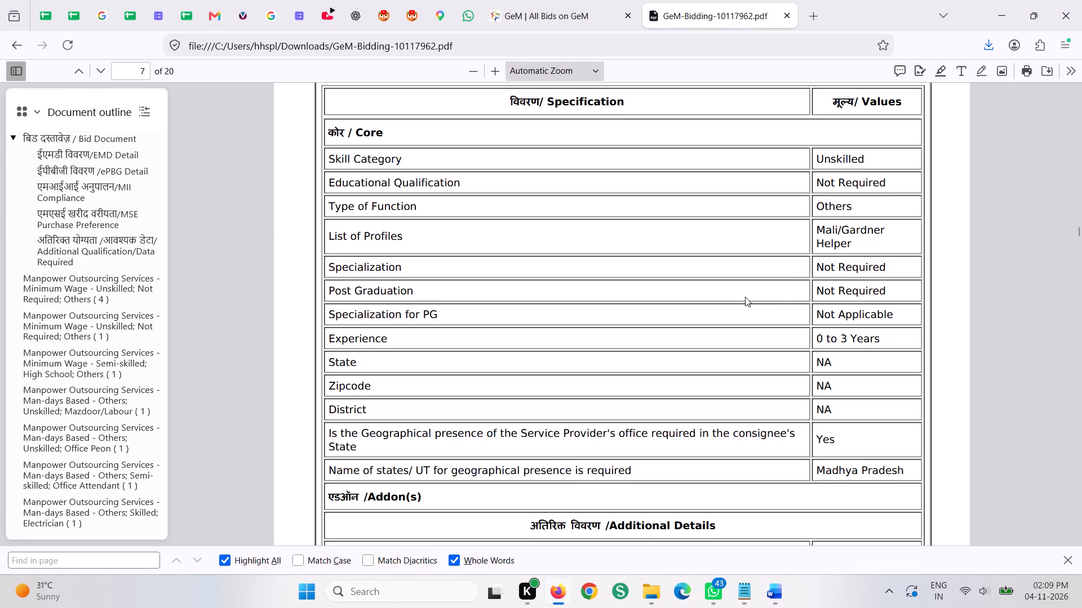
{"action": "scroll", "coordinate": [745, 297], "scroll_direction": "down", "scroll_amount": 4}
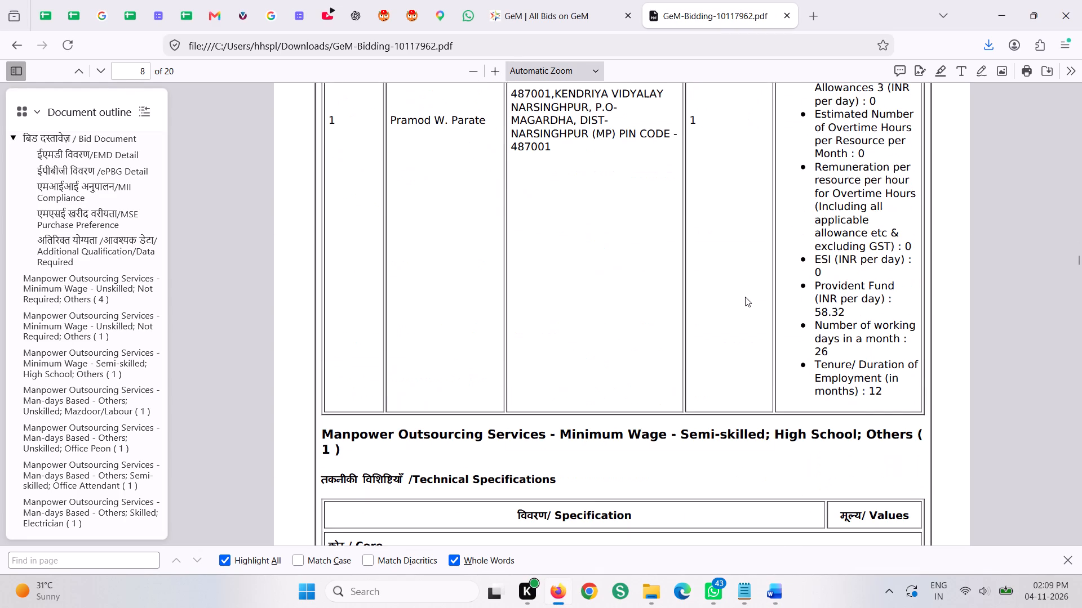
{"action": "scroll", "coordinate": [745, 297], "scroll_direction": "down", "scroll_amount": 19}
{"action": "scroll", "coordinate": [745, 297], "scroll_direction": "down", "scroll_amount": 8}
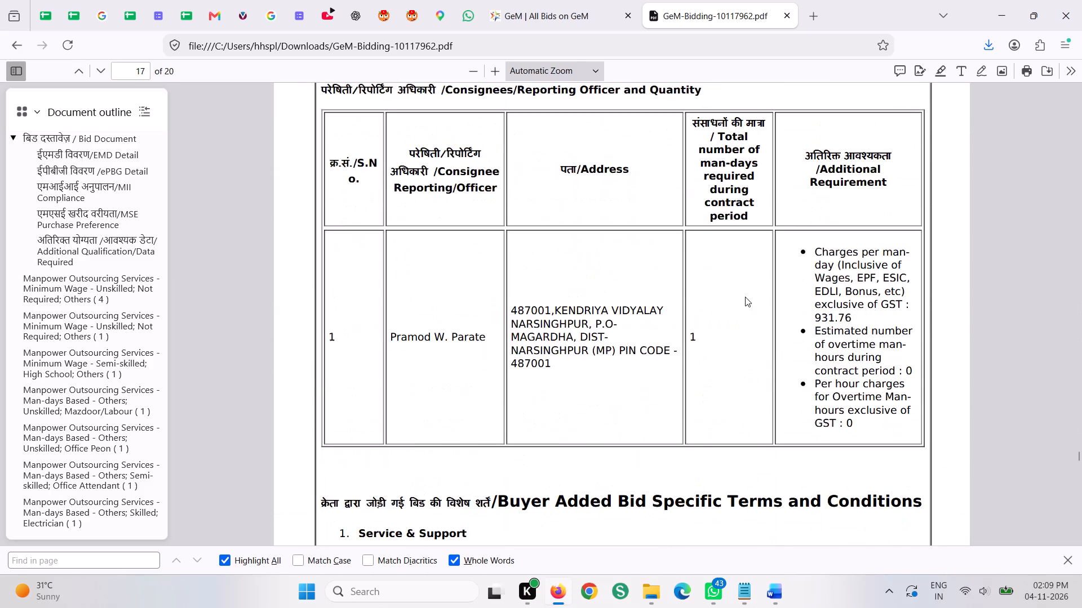
{"action": "scroll", "coordinate": [745, 297], "scroll_direction": "down", "scroll_amount": 2}
{"action": "scroll", "coordinate": [564, 187], "scroll_direction": "up", "scroll_amount": 1}
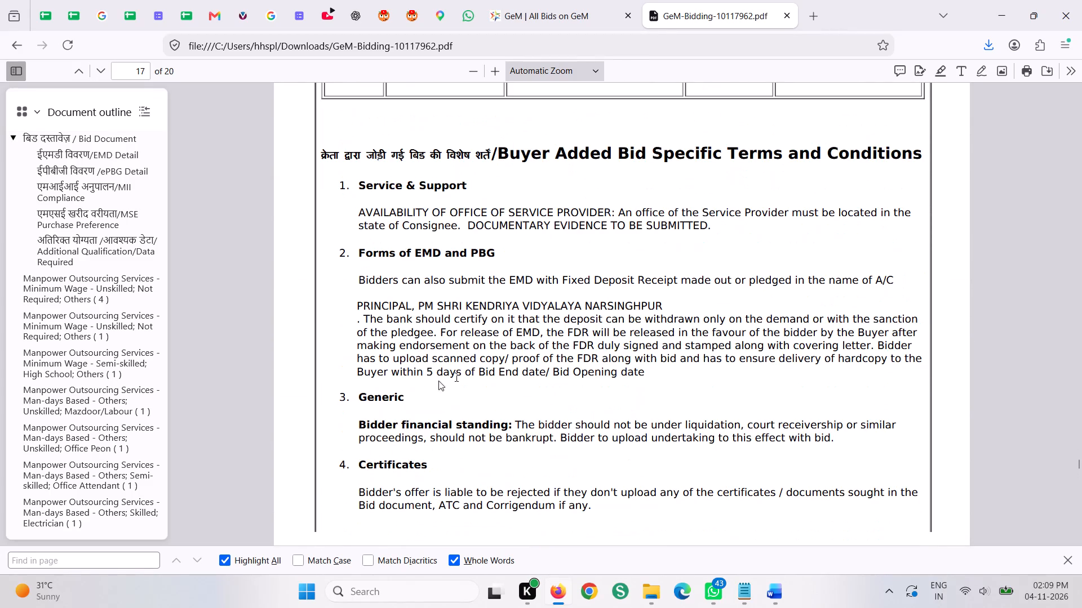
{"action": "left_click", "coordinate": [368, 426]}
{"action": "left_click_drag", "start_coordinate": [368, 426], "coordinate": [486, 422]}
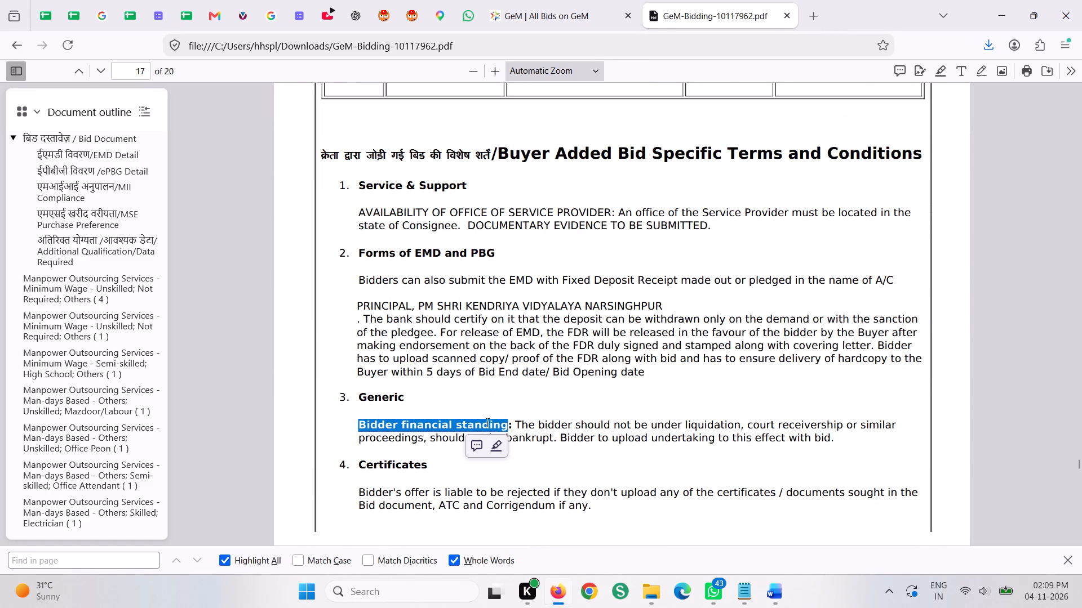
{"action": "right_click", "coordinate": [484, 421]}
{"action": "left_click", "coordinate": [507, 129]}
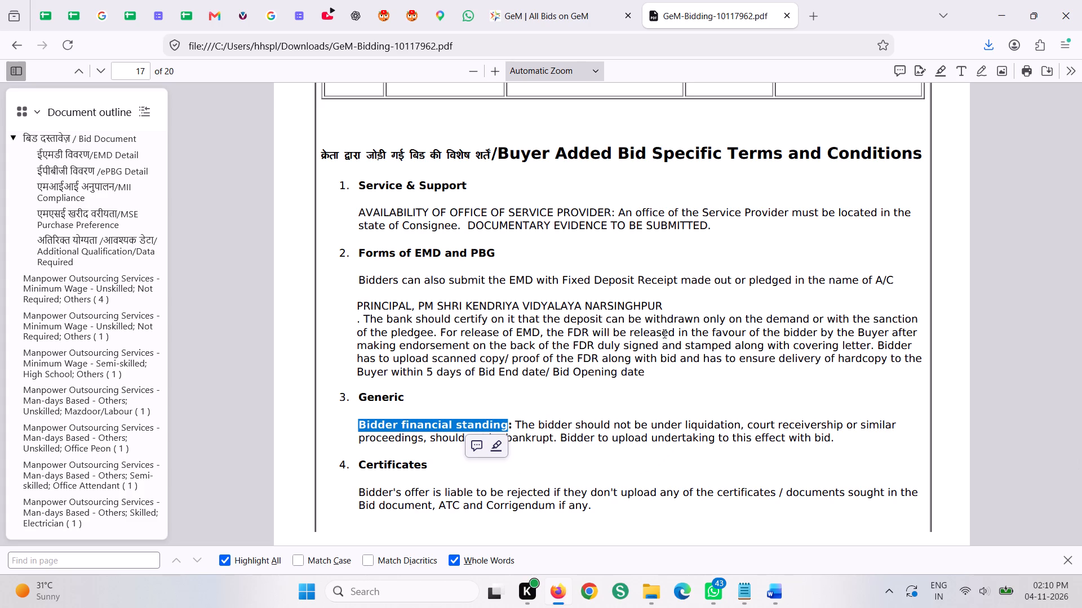
{"action": "key", "text": "alt+Tab"}
{"action": "key", "text": "ctrl+v"}
{"action": "key", "text": "Return"}
{"action": "type", "text": "8."}
Open the buyer uploaded ATC document linked under Buyer Added Bid Specific ATC in the bid document.
{"action": "key", "text": "alt+Tab"}
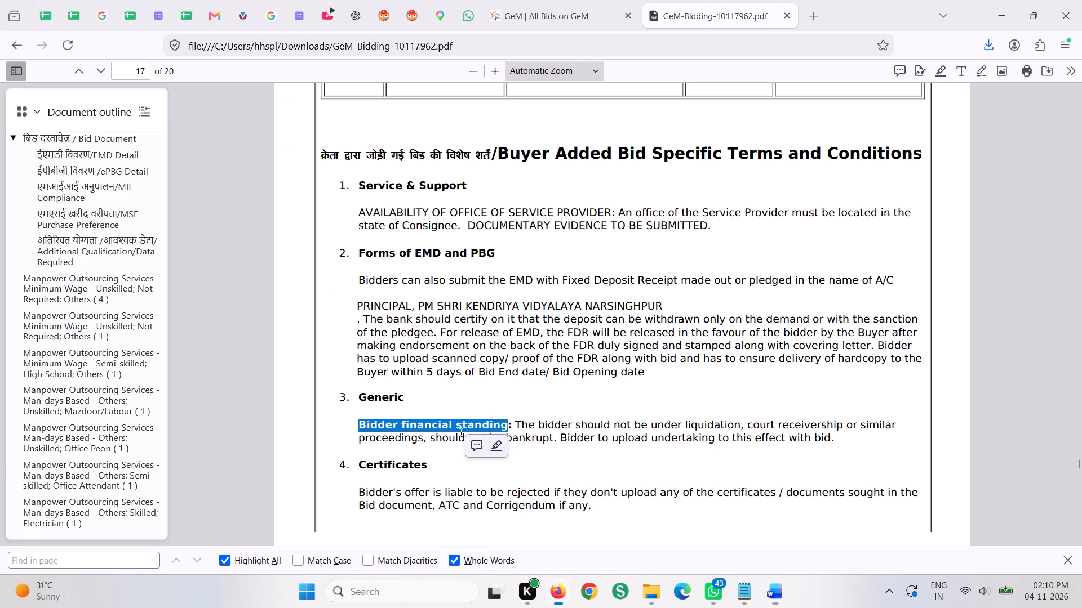
{"action": "scroll", "coordinate": [542, 352], "scroll_direction": "down", "scroll_amount": 1}
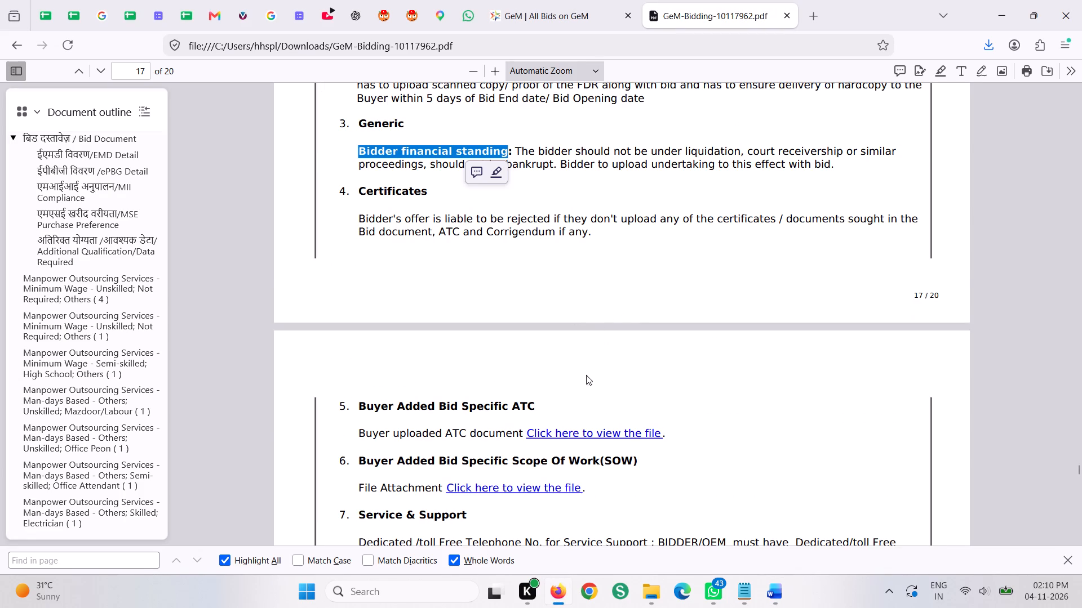
{"action": "left_click", "coordinate": [574, 381]}
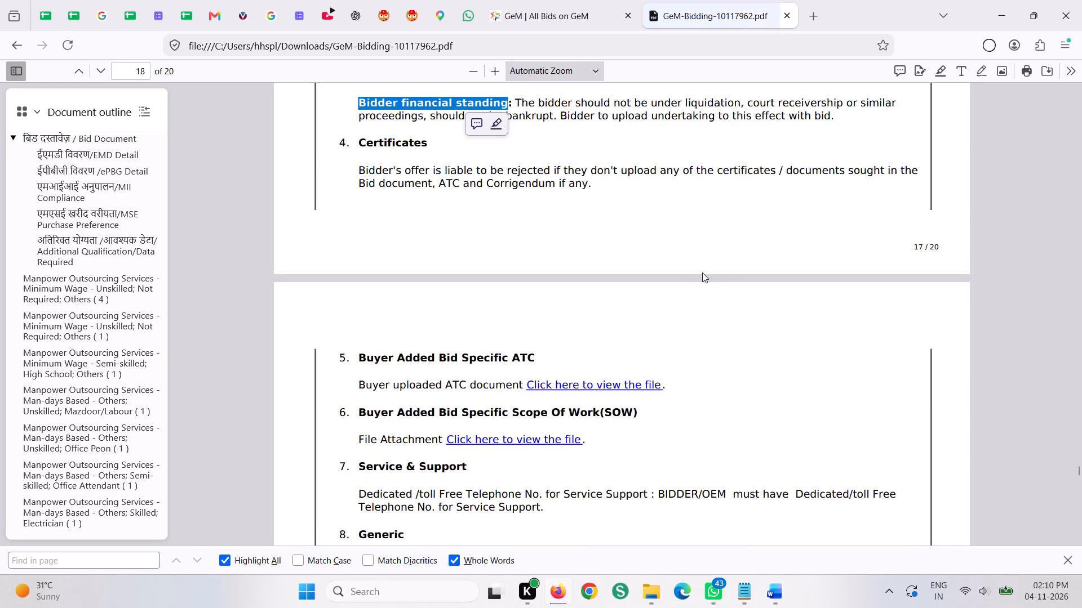
{"action": "left_click", "coordinate": [453, 218]}
{"action": "scroll", "coordinate": [580, 279], "scroll_direction": "up", "scroll_amount": 1}
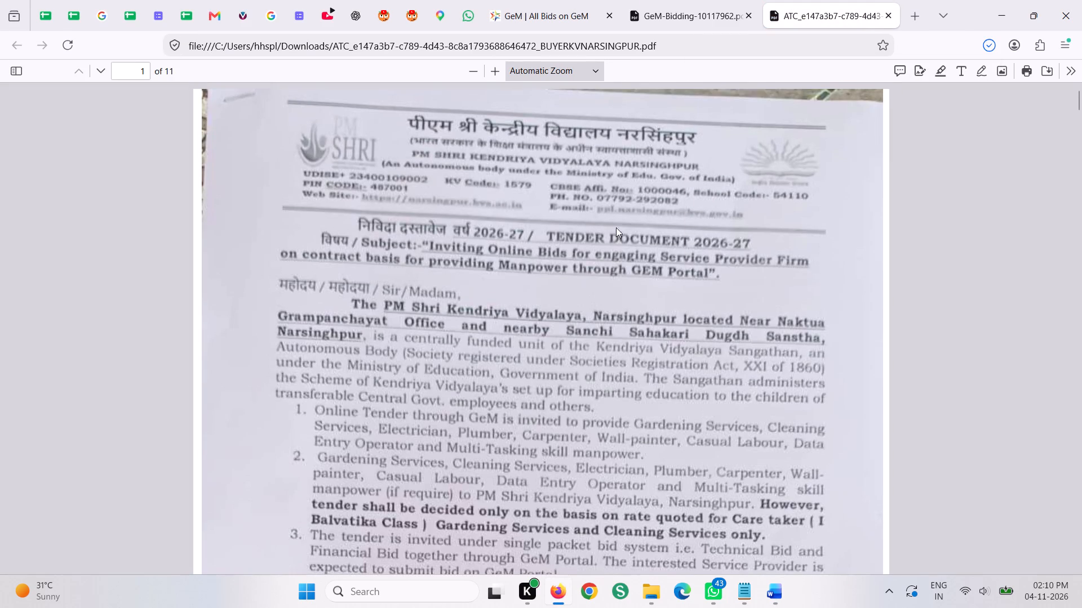
{"action": "scroll", "coordinate": [616, 225], "scroll_direction": "up", "scroll_amount": 3}
Open the file attached under Buyer Added Bid Specific Scope Of Work in the bid document and close the ATC document.
{"action": "left_click", "coordinate": [684, 0]}
{"action": "left_click", "coordinate": [509, 443]}
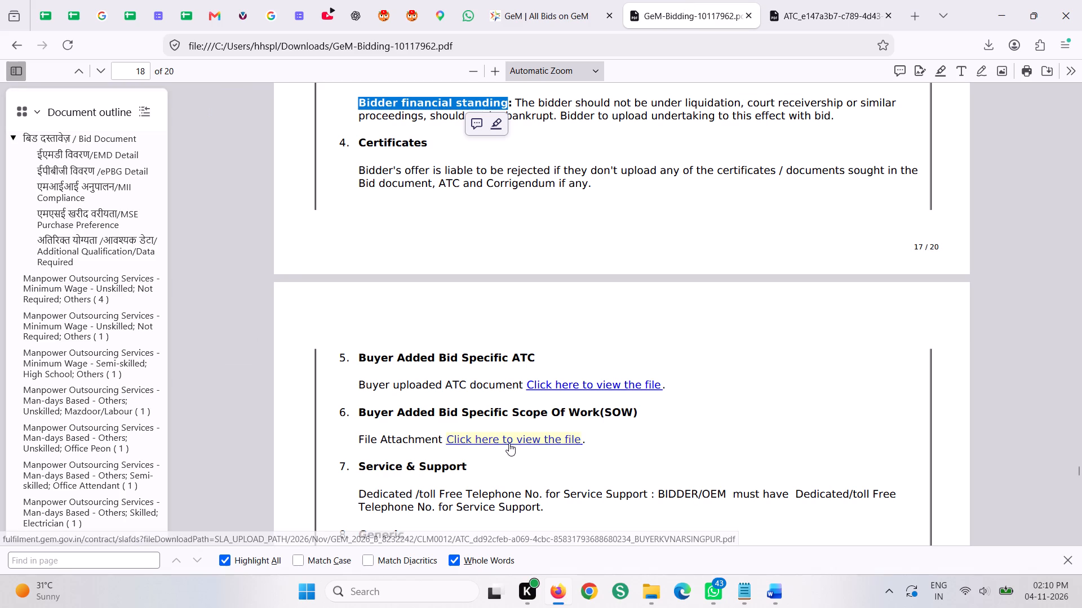
{"action": "left_click", "coordinate": [362, 323]}
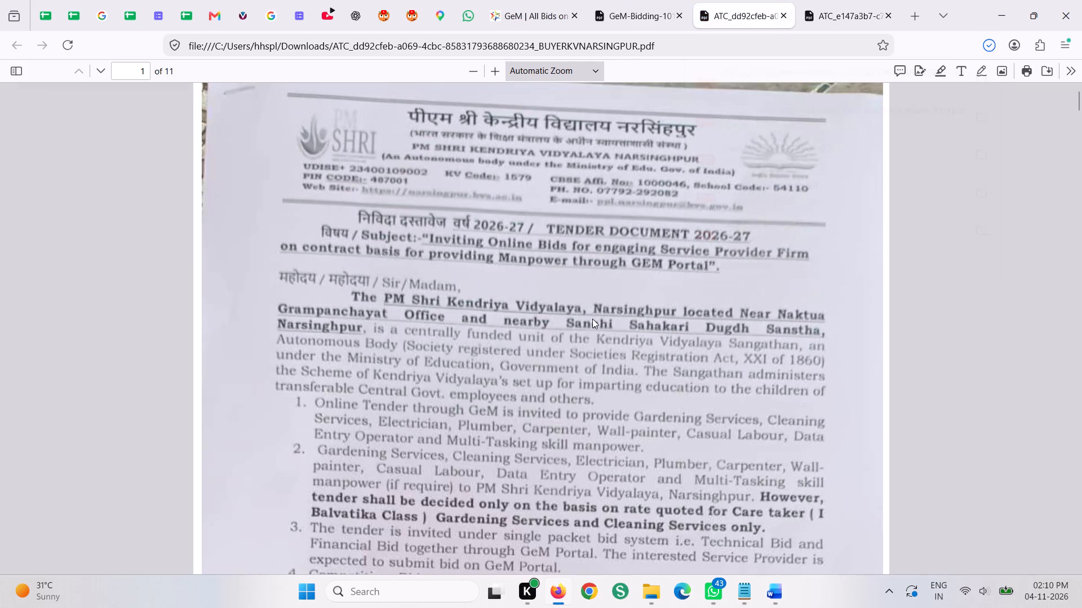
{"action": "scroll", "coordinate": [653, 289], "scroll_direction": "up", "scroll_amount": 3}
{"action": "left_click", "coordinate": [861, 0]}
{"action": "left_click", "coordinate": [892, 15]}
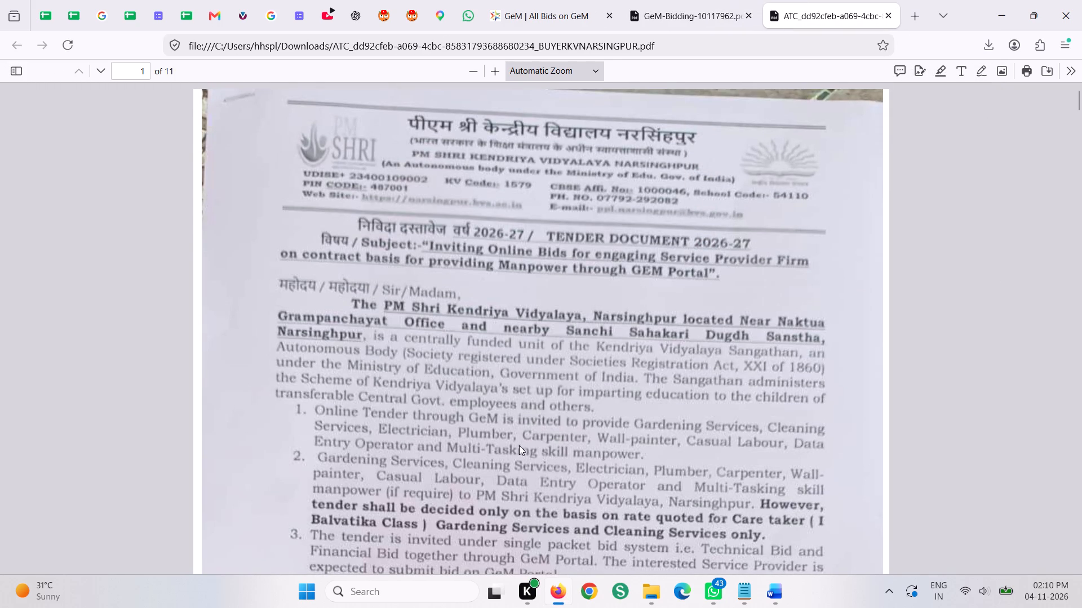
Read through the scope of work document for manpower categories, terms and conditions, and mandatory licences or certificates.
{"action": "scroll", "coordinate": [518, 447], "scroll_direction": "down", "scroll_amount": 1}
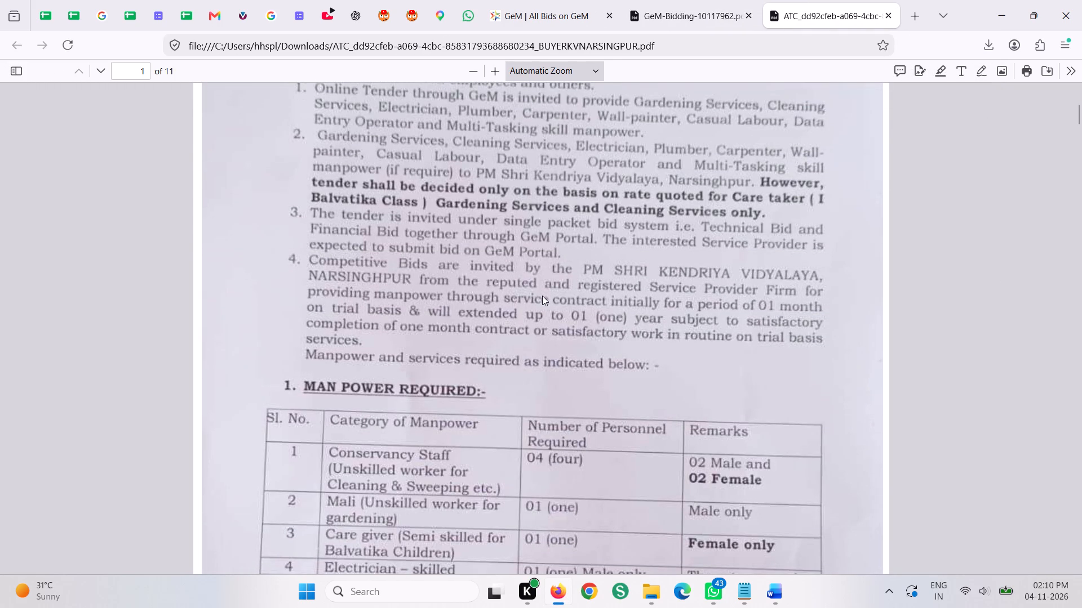
{"action": "scroll", "coordinate": [540, 361], "scroll_direction": "down", "scroll_amount": 1}
{"action": "scroll", "coordinate": [472, 325], "scroll_direction": "down", "scroll_amount": 1}
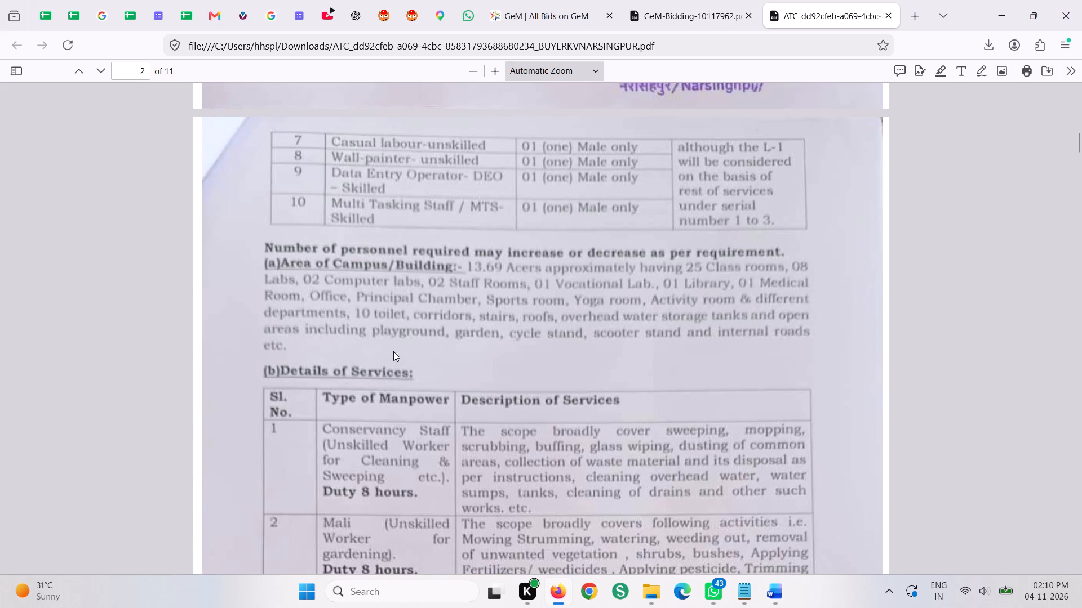
{"action": "scroll", "coordinate": [392, 353], "scroll_direction": "down", "scroll_amount": 2}
{"action": "scroll", "coordinate": [509, 302], "scroll_direction": "up", "scroll_amount": 1}
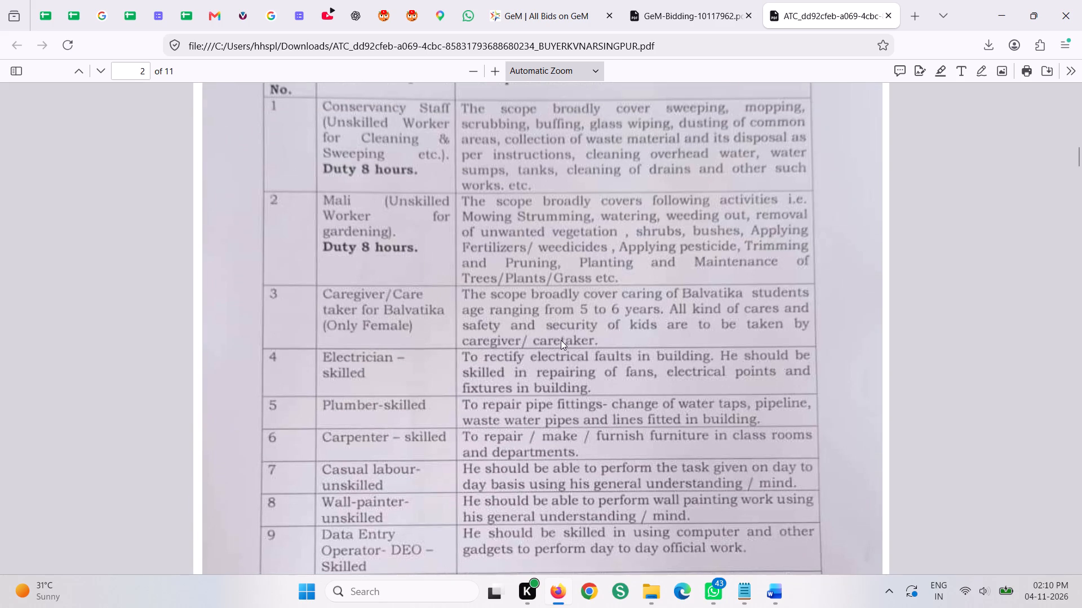
{"action": "scroll", "coordinate": [556, 343], "scroll_direction": "down", "scroll_amount": 3}
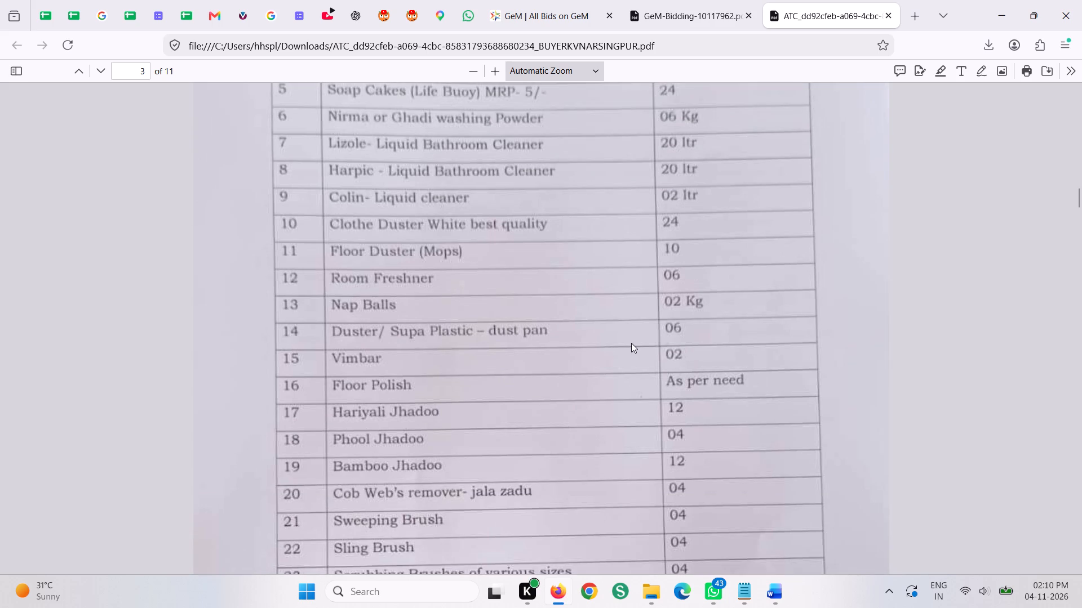
{"action": "scroll", "coordinate": [526, 349], "scroll_direction": "down", "scroll_amount": 3}
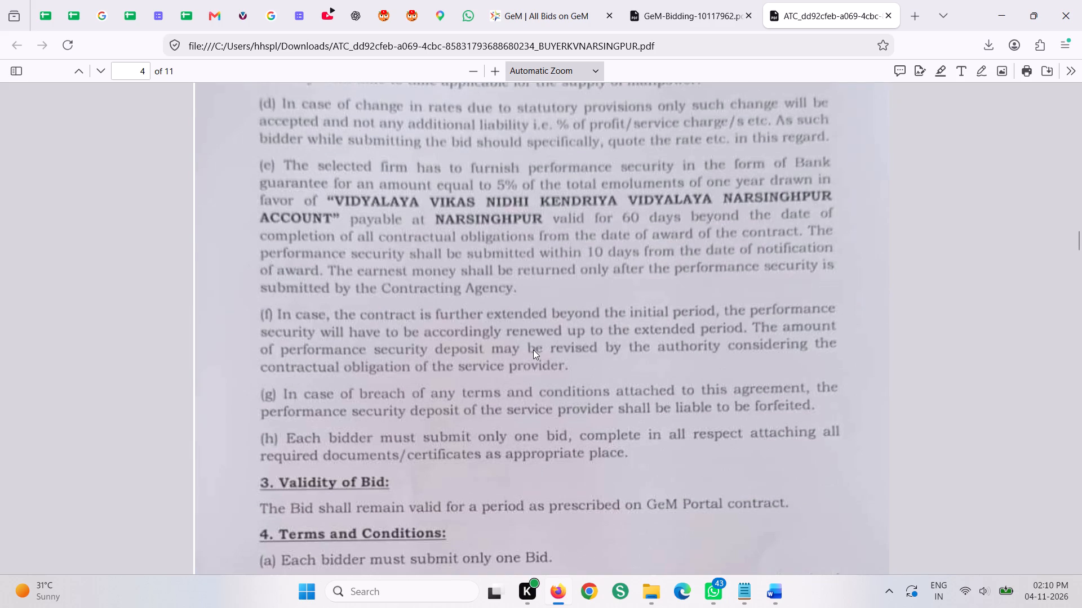
{"action": "scroll", "coordinate": [533, 350], "scroll_direction": "up", "scroll_amount": 1}
{"action": "scroll", "coordinate": [533, 349], "scroll_direction": "down", "scroll_amount": 2}
{"action": "scroll", "coordinate": [472, 363], "scroll_direction": "down", "scroll_amount": 1}
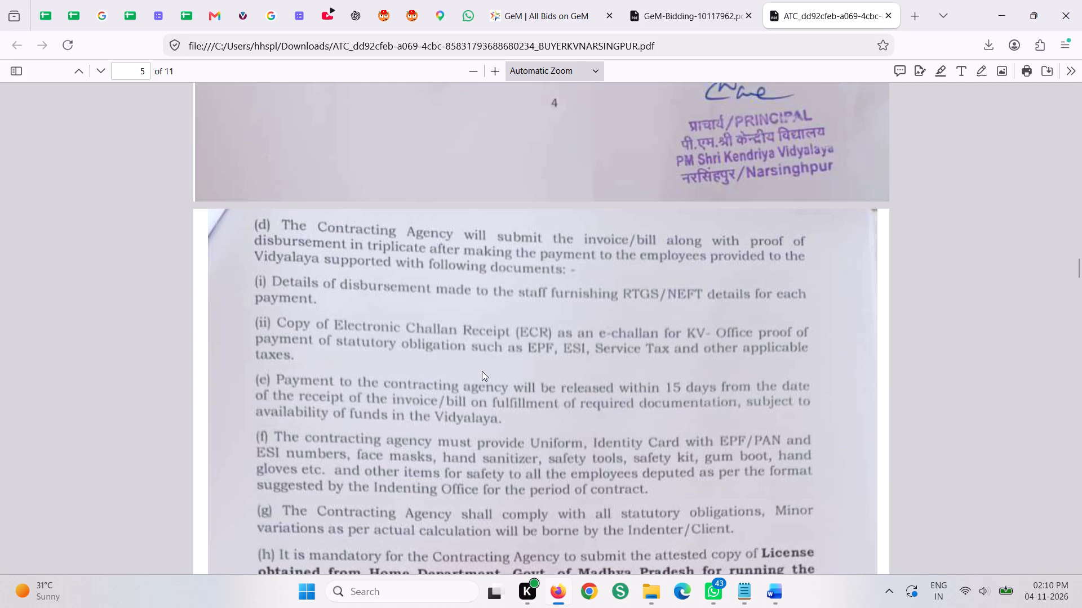
{"action": "scroll", "coordinate": [482, 371], "scroll_direction": "down", "scroll_amount": 1}
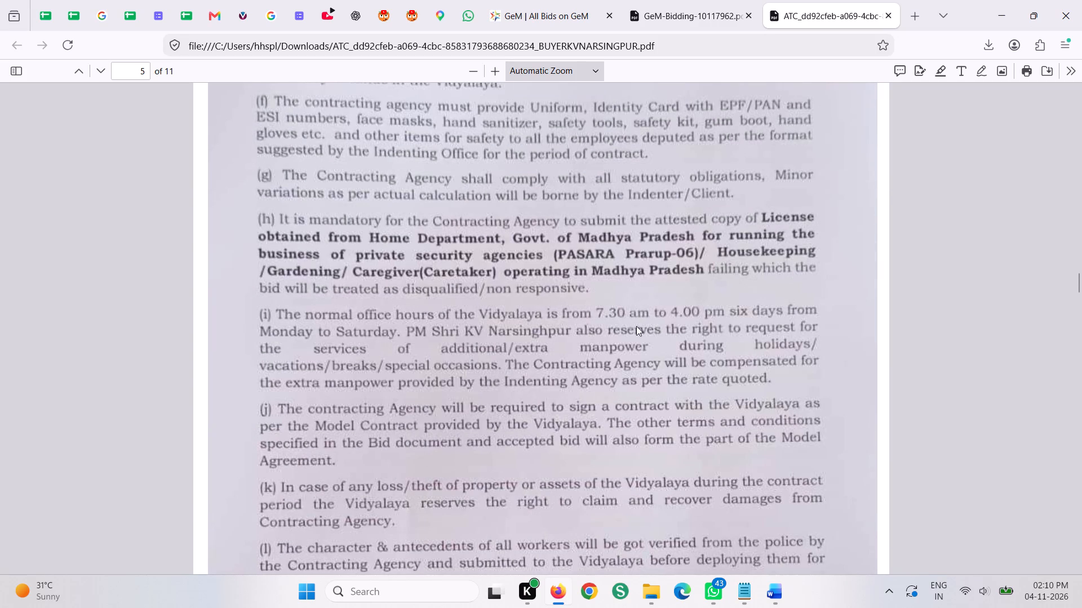
Close the scope of work and bid documents, and return from the GEM2026B8232242 folder to DEV1 in File Explorer.
{"action": "left_click", "coordinate": [890, 0]}
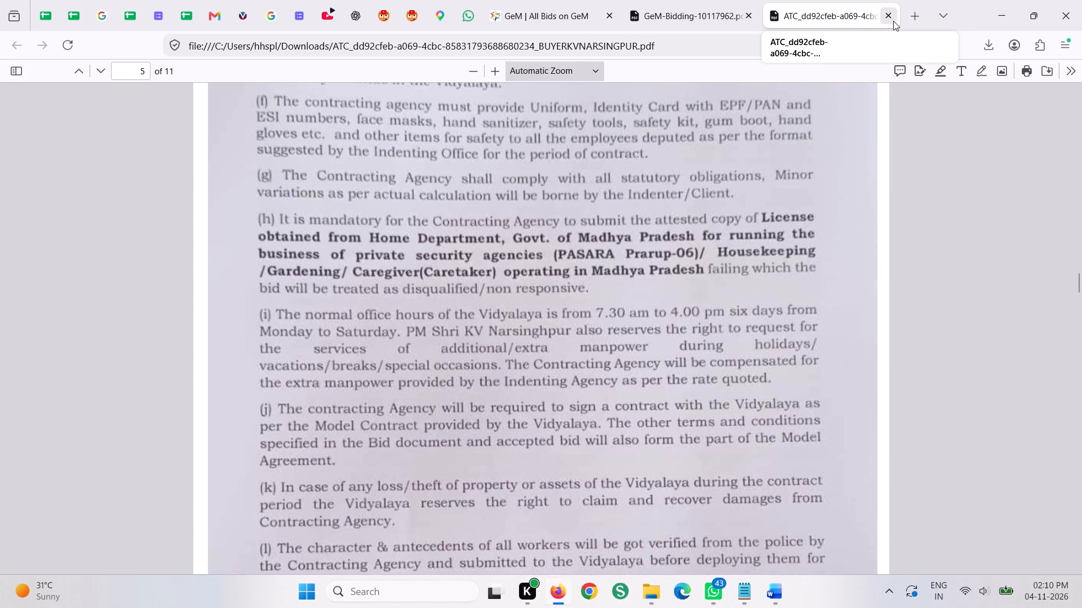
{"action": "left_click", "coordinate": [893, 17]}
{"action": "left_click", "coordinate": [752, 0]}
{"action": "left_click", "coordinate": [787, 19]}
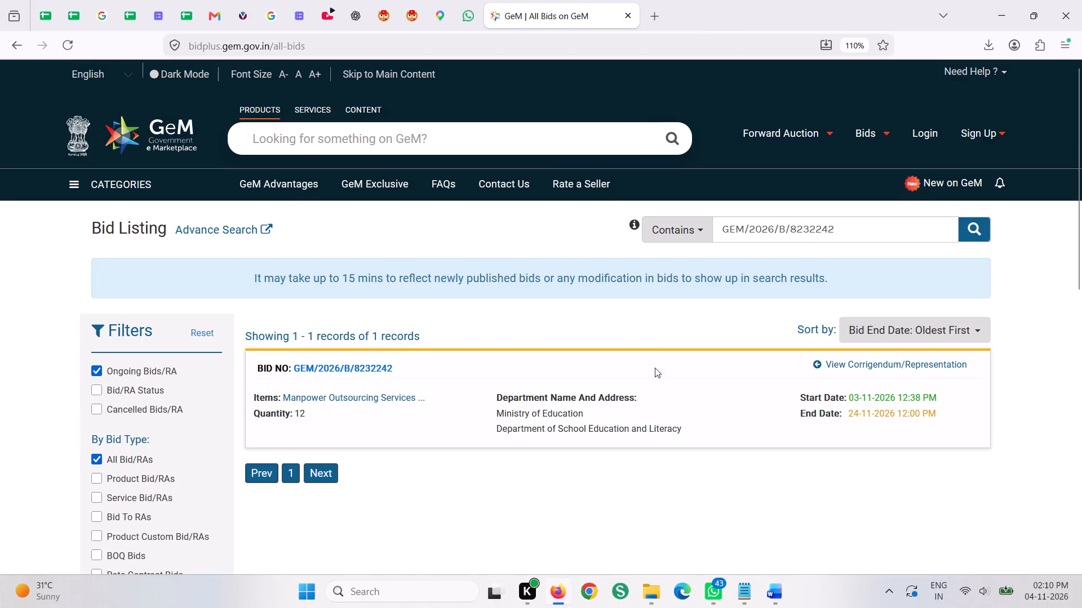
{"action": "left_click", "coordinate": [649, 593]}
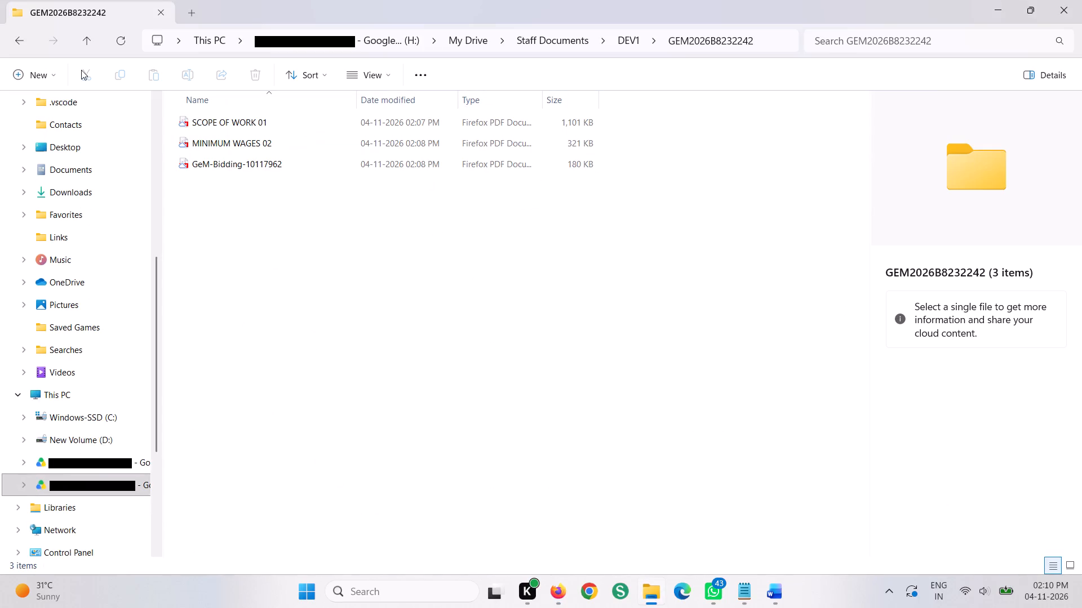
{"action": "left_click", "coordinate": [81, 41]}
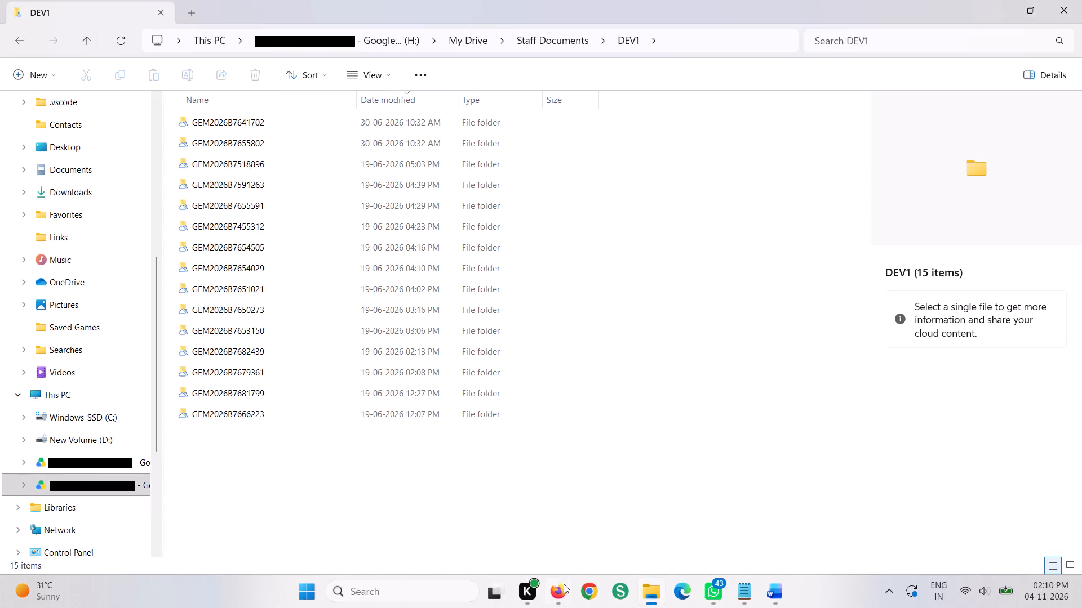
In the Daily Tender Sheet, enter PSARA as the Other Comment for GEM/2026/B/8232242.
{"action": "left_click", "coordinate": [564, 587]}
{"action": "left_click", "coordinate": [188, 17]}
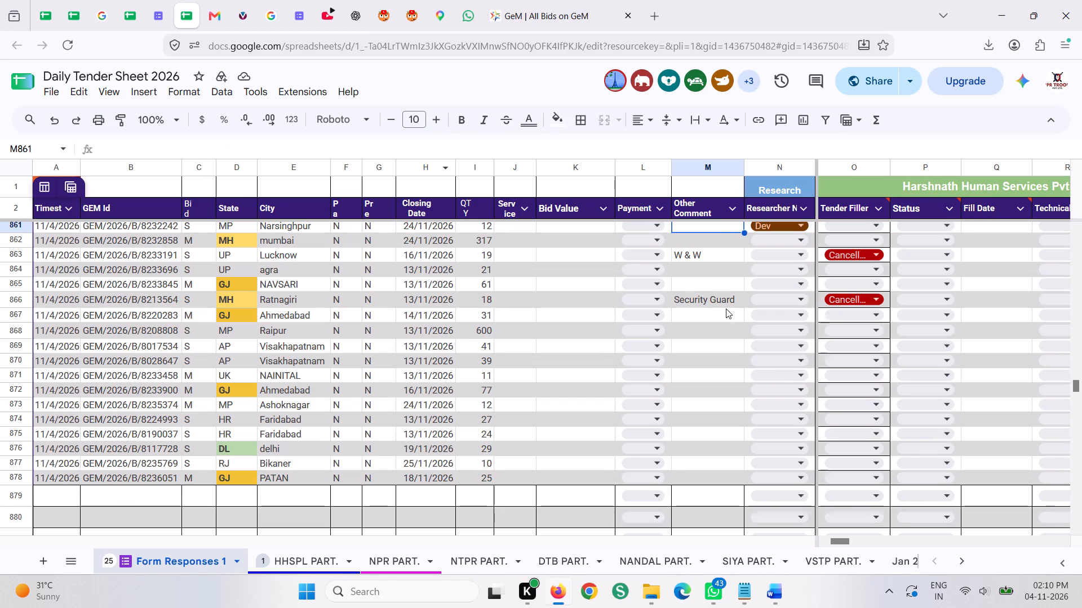
{"action": "double_click", "coordinate": [714, 226]}
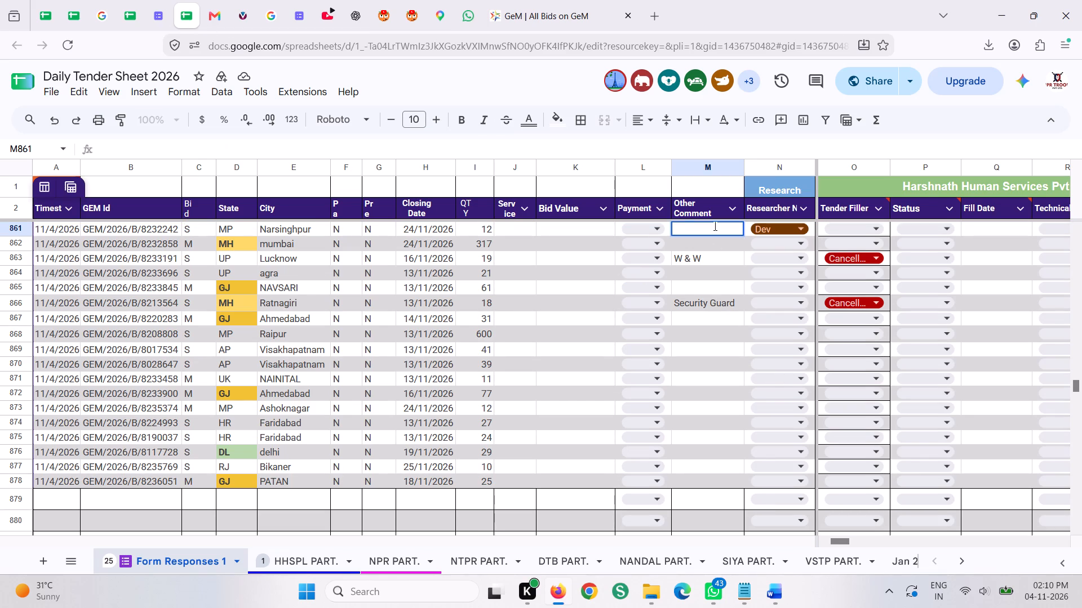
{"action": "type", "text": "PSARA"}
{"action": "key", "text": "Return"}
Set the researcher name for GEM/2026/B/8232858 to Dev.
{"action": "left_click", "coordinate": [775, 242]}
{"action": "left_click", "coordinate": [770, 265]}
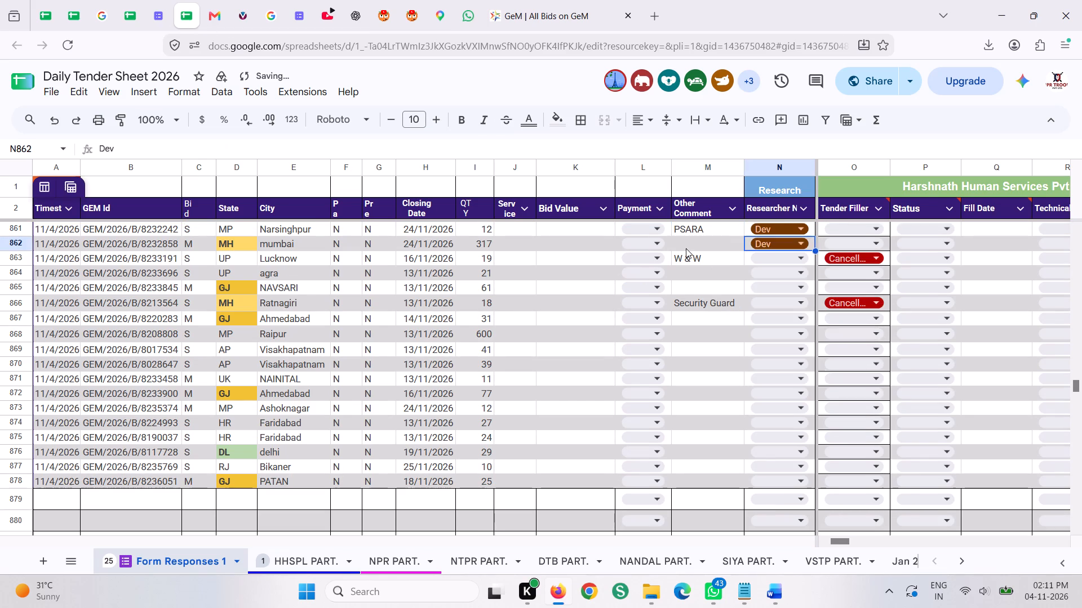
Copy the GeM ID GEM/2026/B/8232858 from the Mumbai tender's row.
{"action": "left_click", "coordinate": [686, 247]}
{"action": "key", "text": "Left"}
{"action": "key", "text": "Left"}
{"action": "key", "text": "Left"}
{"action": "key", "text": "Left"}
{"action": "key", "text": "Left"}
{"action": "key", "text": "Left"}
{"action": "key", "text": "Left"}
{"action": "key", "text": "Left"}
{"action": "key", "text": "Left"}
{"action": "key", "text": "Left"}
{"action": "key", "text": "Left"}
{"action": "key", "text": "Left"}
{"action": "key", "text": "Left"}
{"action": "key", "text": "Left"}
{"action": "key", "text": "Left"}
{"action": "key", "text": "Left"}
{"action": "key", "text": "Left"}
{"action": "key", "text": "Left"}
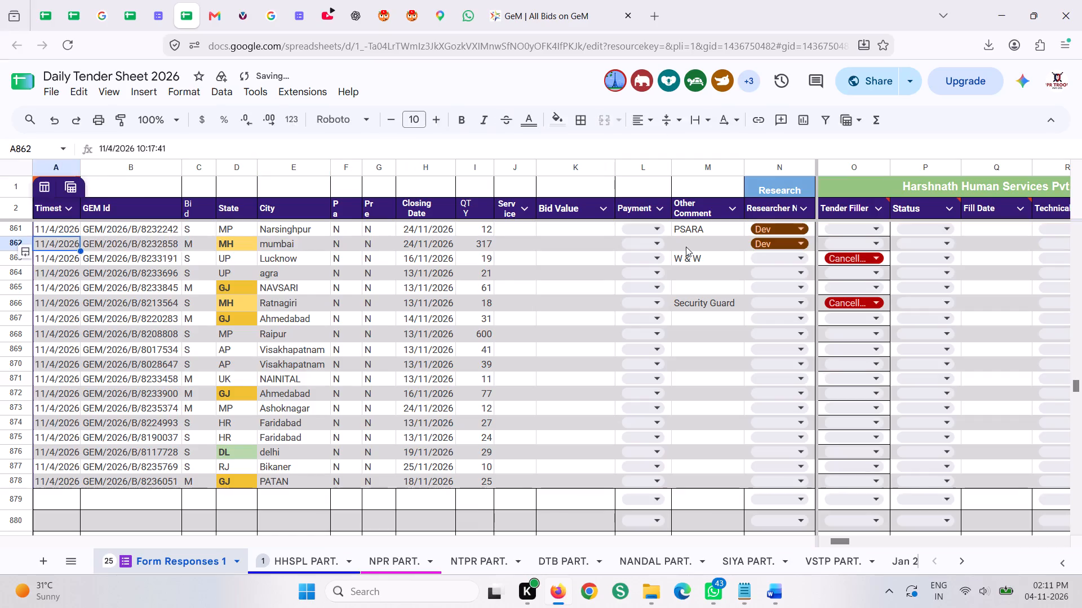
{"action": "key", "text": "Right"}
{"action": "key", "text": "ctrl+c"}
{"action": "key", "text": "Right"}
{"action": "key", "text": "Right"}
{"action": "key", "text": "Right"}
{"action": "key", "text": "Right"}
{"action": "key", "text": "Right"}
{"action": "key", "text": "Right"}
{"action": "key", "text": "Right"}
{"action": "key", "text": "Right"}
{"action": "key", "text": "Right"}
{"action": "key", "text": "Right"}
{"action": "key", "text": "Right"}
{"action": "key", "text": "Right"}
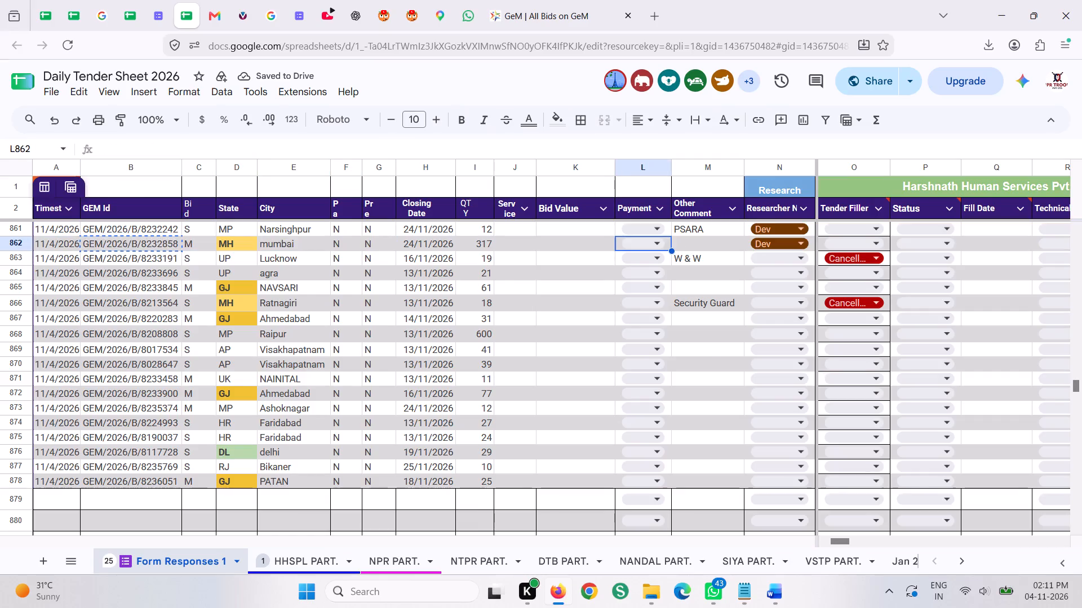
Add "+1" to the note in Notepad and return to the tender sheet.
{"action": "left_click", "coordinate": [748, 587]}
{"action": "type", "text": "+1"}
{"action": "key", "text": "alt+Tab"}
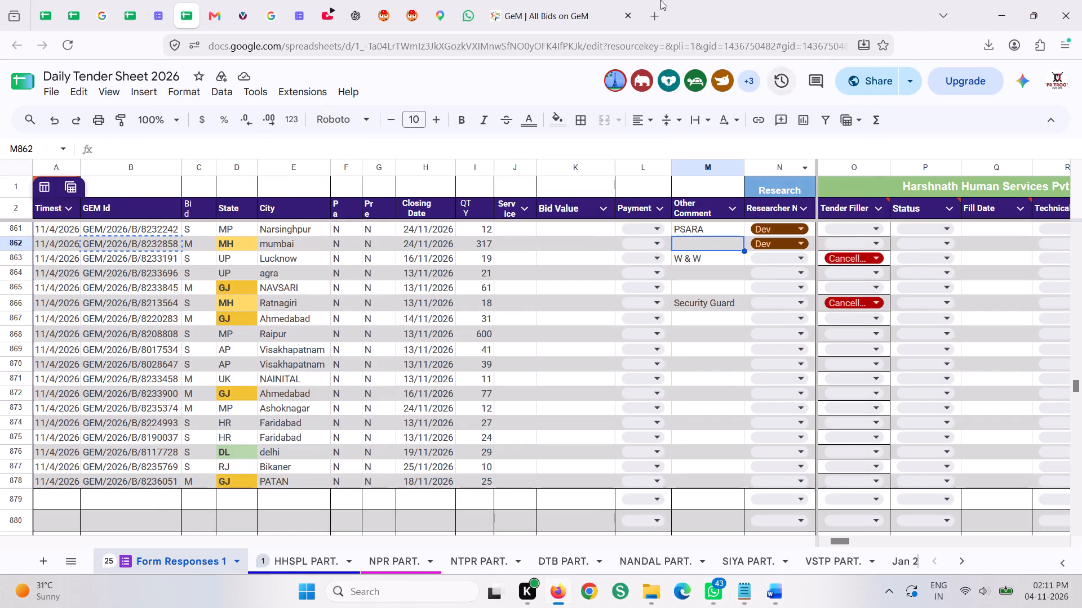
Search the GeM bid listing for GEM/2026/B/8232858 and open its bid document.
{"action": "left_click", "coordinate": [650, 592]}
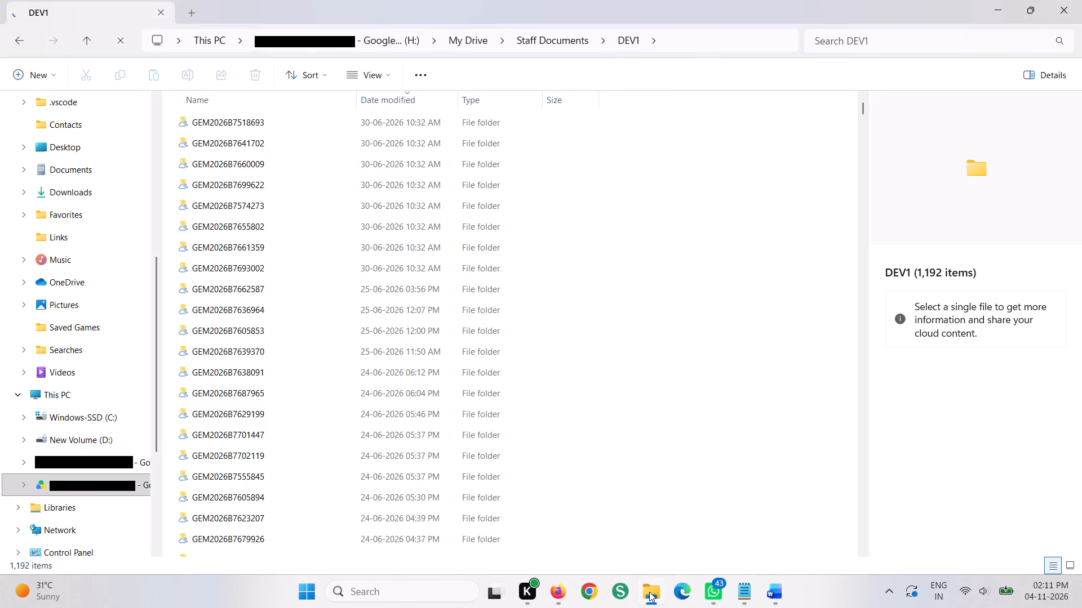
{"action": "left_click", "coordinate": [649, 592]}
{"action": "left_click", "coordinate": [584, 5]}
{"action": "left_click_drag", "start_coordinate": [858, 216], "coordinate": [696, 216]}
{"action": "left_click_drag", "start_coordinate": [863, 230], "coordinate": [684, 237]}
{"action": "key", "text": "ctrl+v"}
{"action": "key", "text": "Return"}
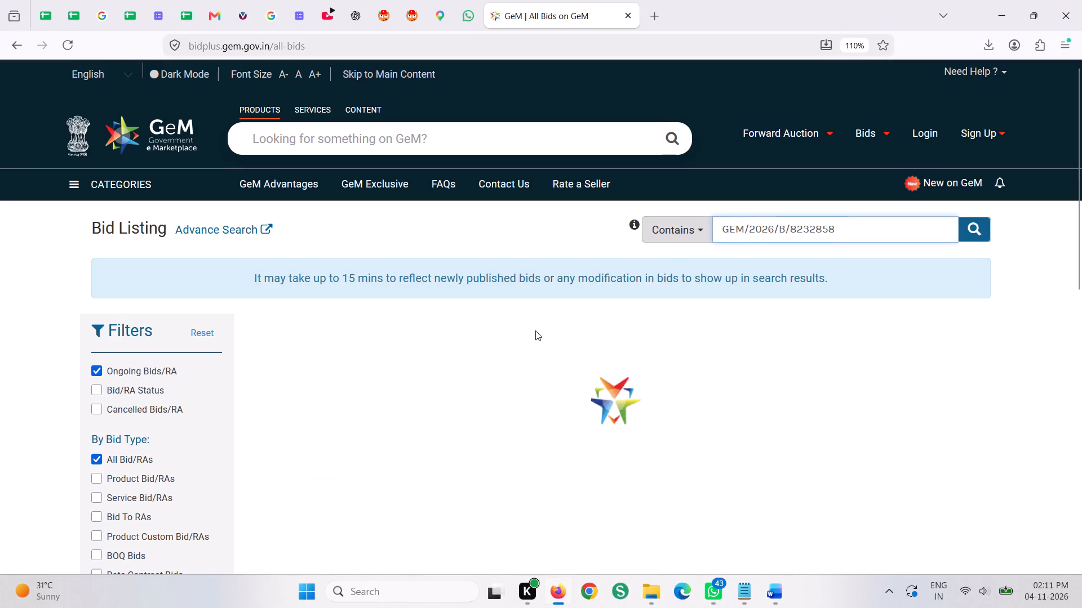
{"action": "left_click", "coordinate": [383, 369]}
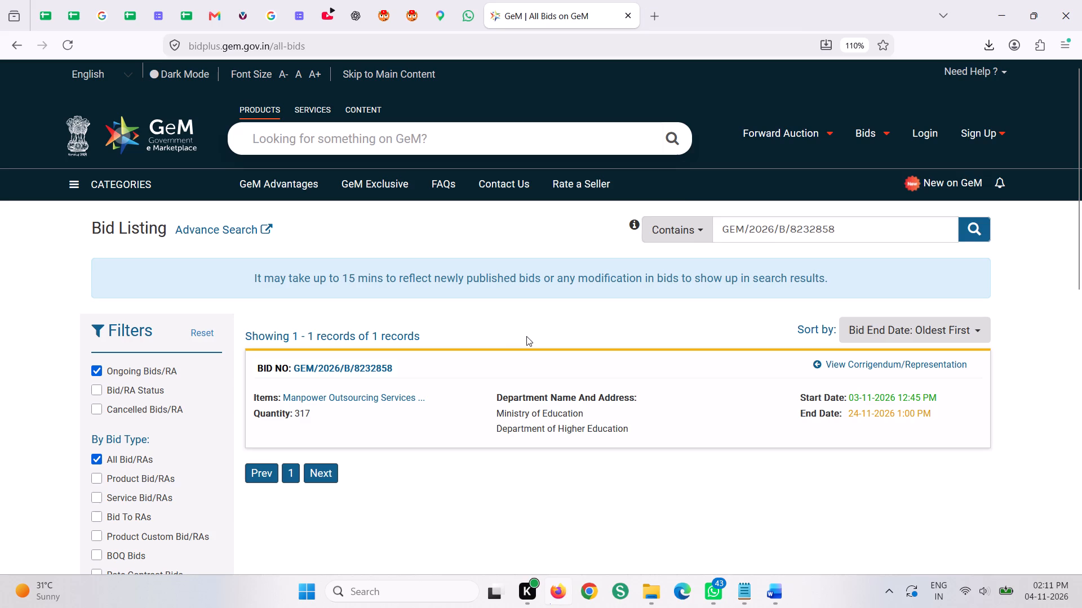
{"action": "left_click", "coordinate": [438, 313]}
Search the bid document for SECURITY.
{"action": "scroll", "coordinate": [562, 356], "scroll_direction": "down", "scroll_amount": 1}
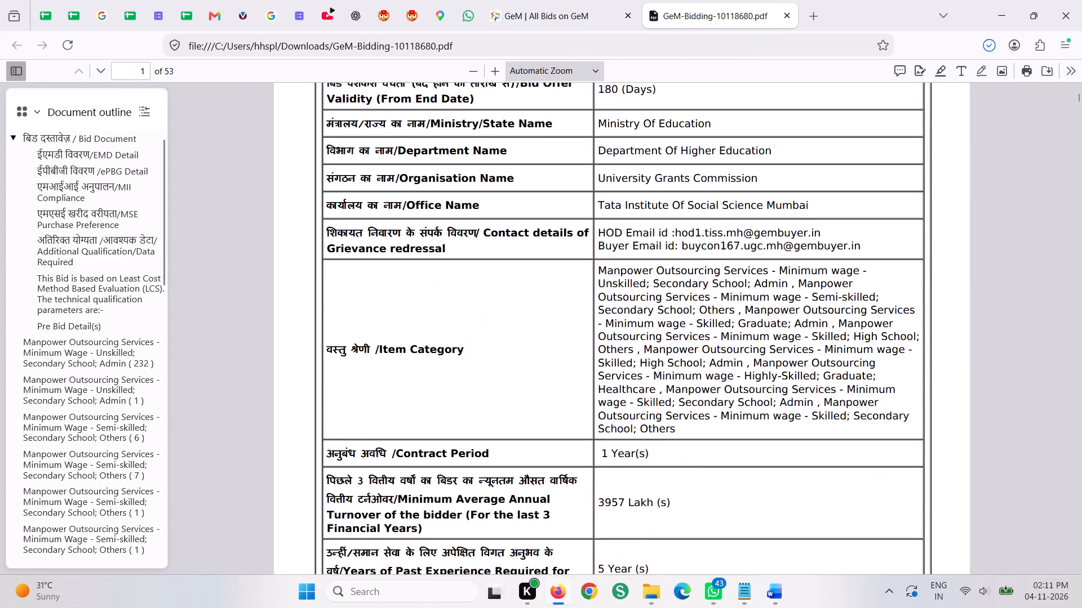
{"action": "left_click", "coordinate": [686, 327]}
{"action": "key", "text": "ctrl+f"}
{"action": "type", "text": "SE"}
{"action": "key", "text": "c"}
{"action": "type", "text": "URITY"}
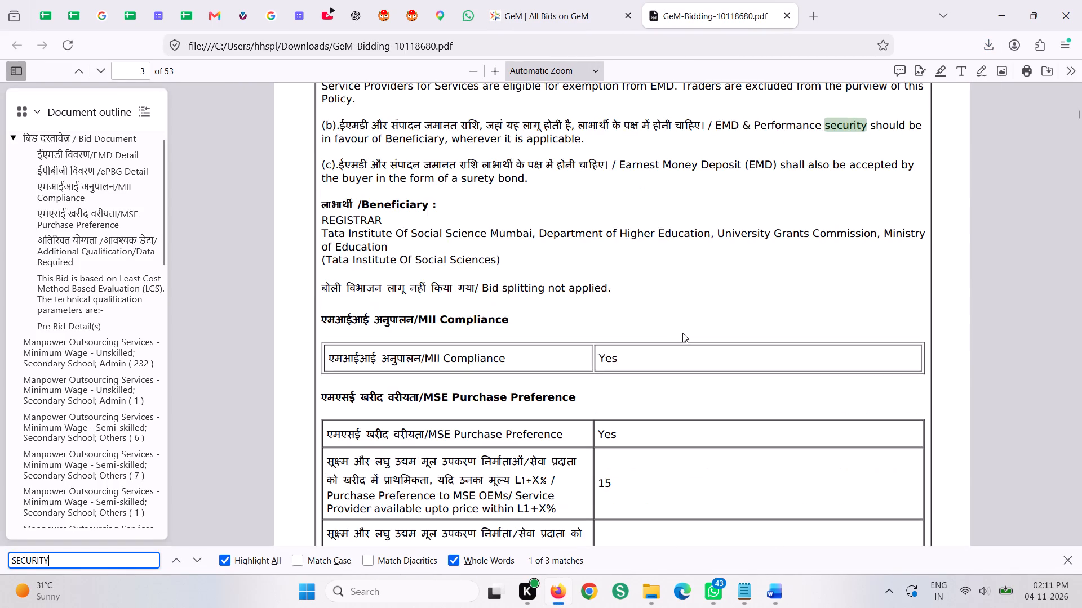
{"action": "key", "text": "Return"}
{"action": "key", "text": "Return"}
{"action": "key", "text": "Return"}
{"action": "key", "text": "Return"}
{"action": "key", "text": "Return"}
{"action": "key", "text": "Return"}
Replace the search term with WATCH to look for watch duties in the bid document.
{"action": "key", "text": "BackSpace"}
{"action": "key", "text": "BackSpace"}
{"action": "key", "text": "BackSpace"}
{"action": "key", "text": "BackSpace"}
{"action": "key", "text": "BackSpace"}
{"action": "key", "text": "BackSpace"}
{"action": "key", "text": "BackSpace"}
{"action": "key", "text": "BackSpace"}
{"action": "key", "text": "BackSpace"}
{"action": "key", "text": "BackSpace"}
{"action": "key", "text": "BackSpace"}
{"action": "key", "text": "BackSpace"}
{"action": "key", "text": "BackSpace"}
{"action": "key", "text": "BackSpace"}
{"action": "key", "text": "BackSpace"}
{"action": "key", "text": "BackSpace"}
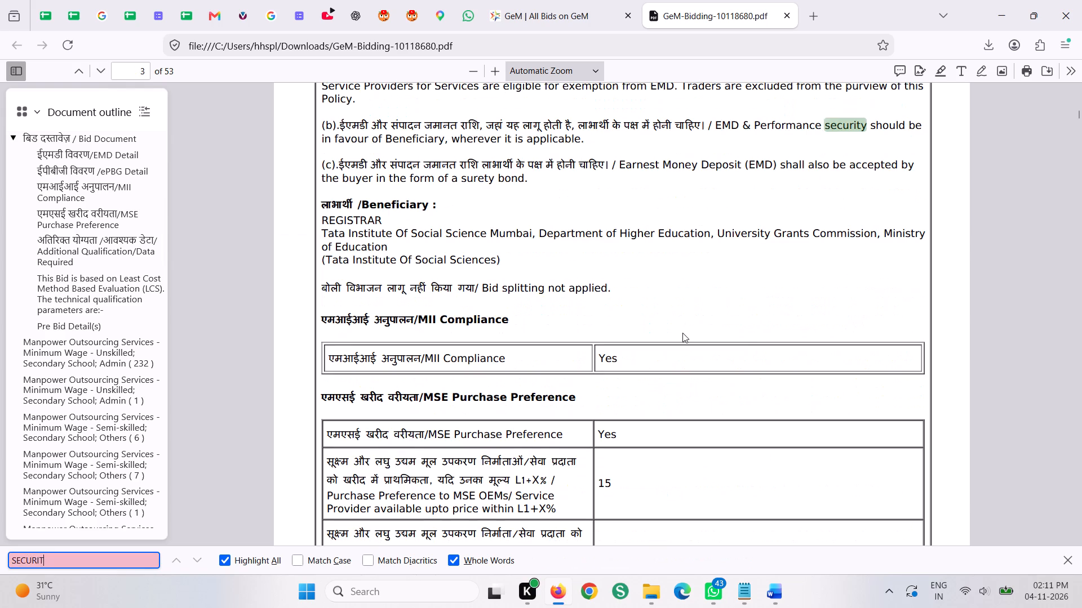
{"action": "type", "text": "WATCH"}
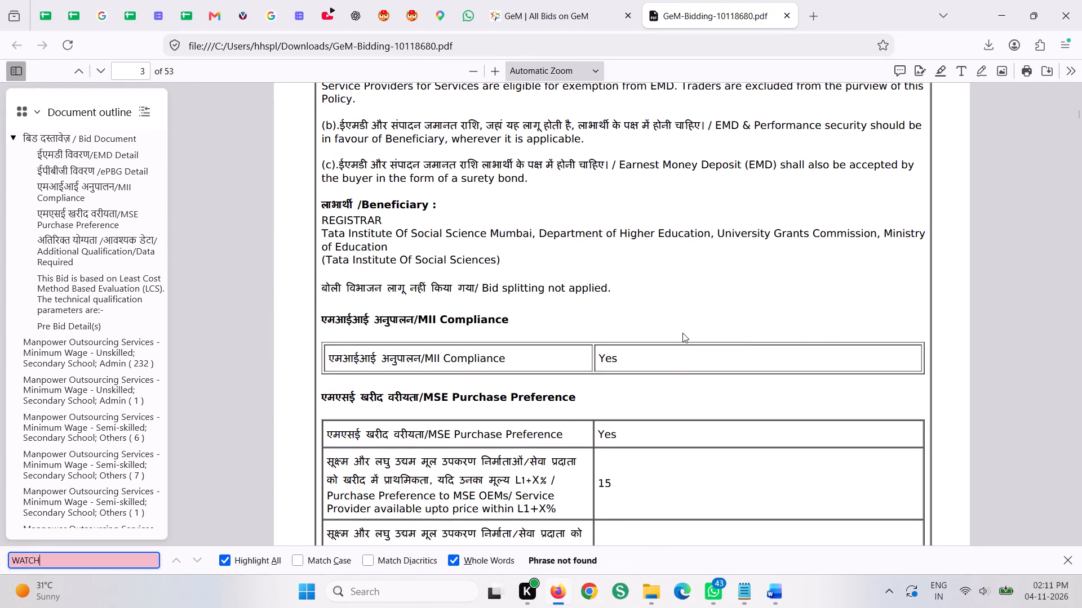
Search the bid document for CHOWKIDAR and clear the search term.
{"action": "key", "text": "BackSpace"}
{"action": "key", "text": "BackSpace"}
{"action": "key", "text": "BackSpace"}
{"action": "key", "text": "BackSpace"}
{"action": "key", "text": "BackSpace"}
{"action": "key", "text": "BackSpace"}
{"action": "key", "text": "BackSpace"}
{"action": "type", "text": "CHOWKIDAR"}
{"action": "key", "text": "BackSpace"}
{"action": "key", "text": "BackSpace"}
{"action": "key", "text": "BackSpace"}
{"action": "key", "text": "BackSpace"}
{"action": "key", "text": "BackSpace"}
{"action": "key", "text": "BackSpace"}
{"action": "key", "text": "BackSpace"}
{"action": "key", "text": "BackSpace"}
{"action": "key", "text": "BackSpace"}
{"action": "key", "text": "BackSpace"}
{"action": "key", "text": "BackSpace"}
{"action": "key", "text": "BackSpace"}
{"action": "key", "text": "BackSpace"}
{"action": "key", "text": "BackSpace"}
{"action": "key", "text": "BackSpace"}
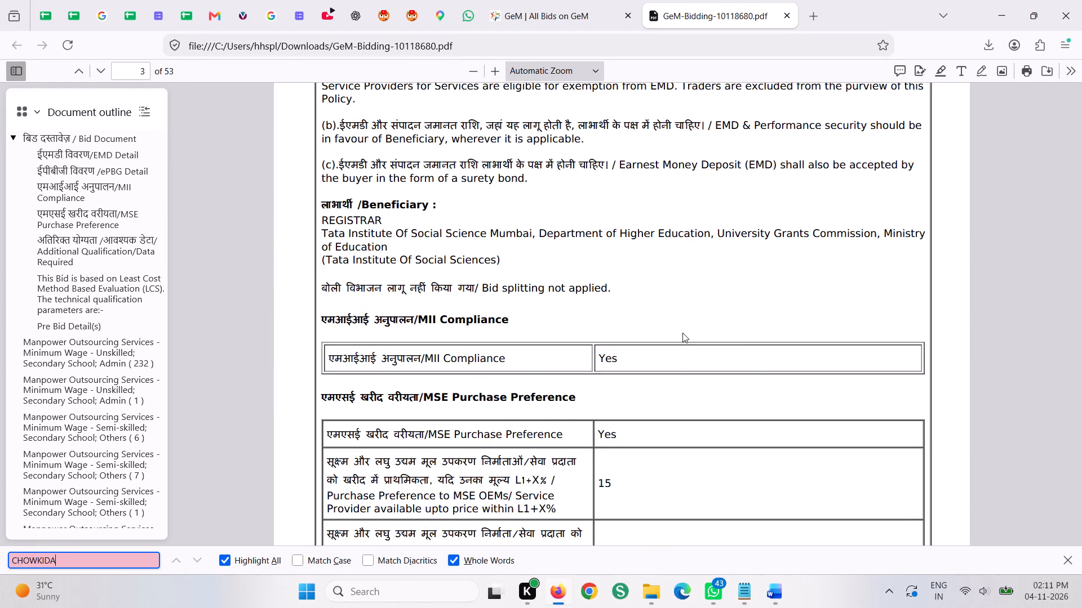
Open the Scope of work & Job description file 1793689363.pdf from the bid document and view its title page.
{"action": "scroll", "coordinate": [702, 320], "scroll_direction": "up", "scroll_amount": 2}
{"action": "scroll", "coordinate": [566, 328], "scroll_direction": "down", "scroll_amount": 3}
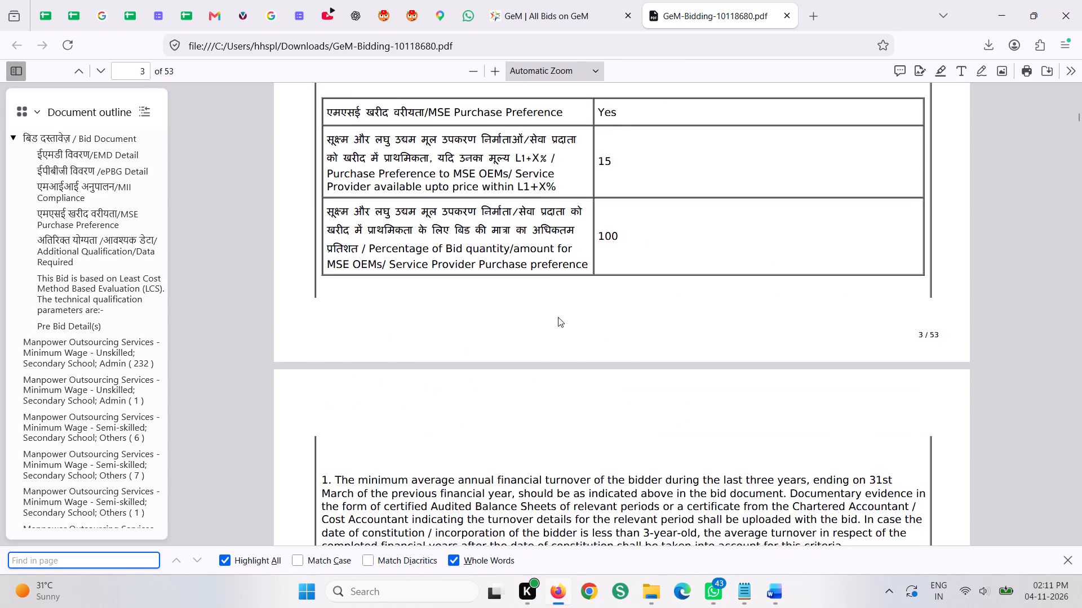
{"action": "scroll", "coordinate": [558, 317], "scroll_direction": "down", "scroll_amount": 2}
{"action": "left_click", "coordinate": [562, 442]}
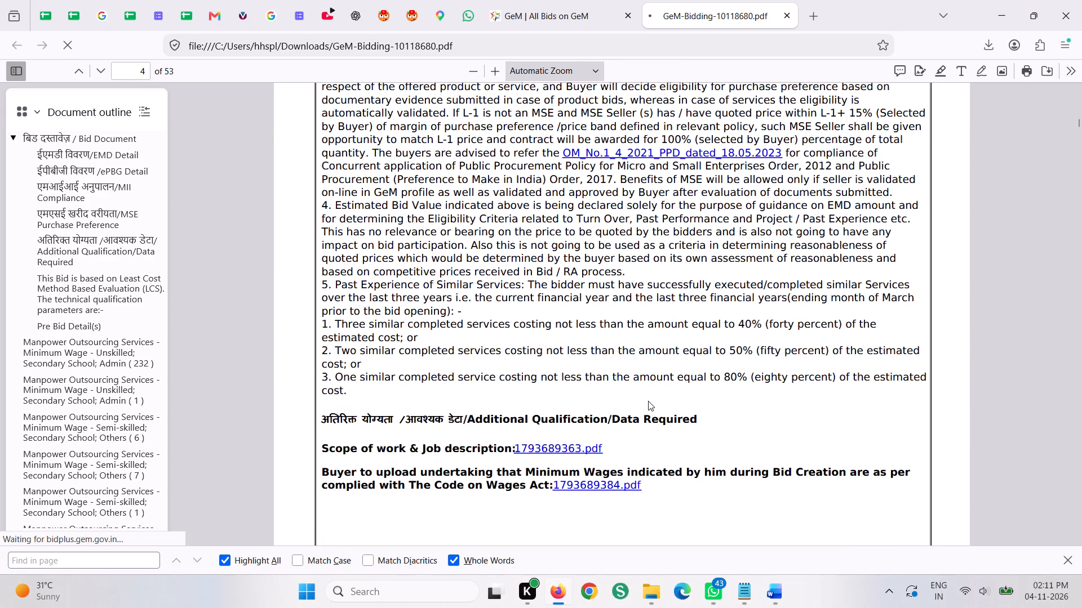
{"action": "left_click", "coordinate": [486, 324]}
{"action": "scroll", "coordinate": [526, 328], "scroll_direction": "down", "scroll_amount": 2}
{"action": "scroll", "coordinate": [536, 325], "scroll_direction": "up", "scroll_amount": 1}
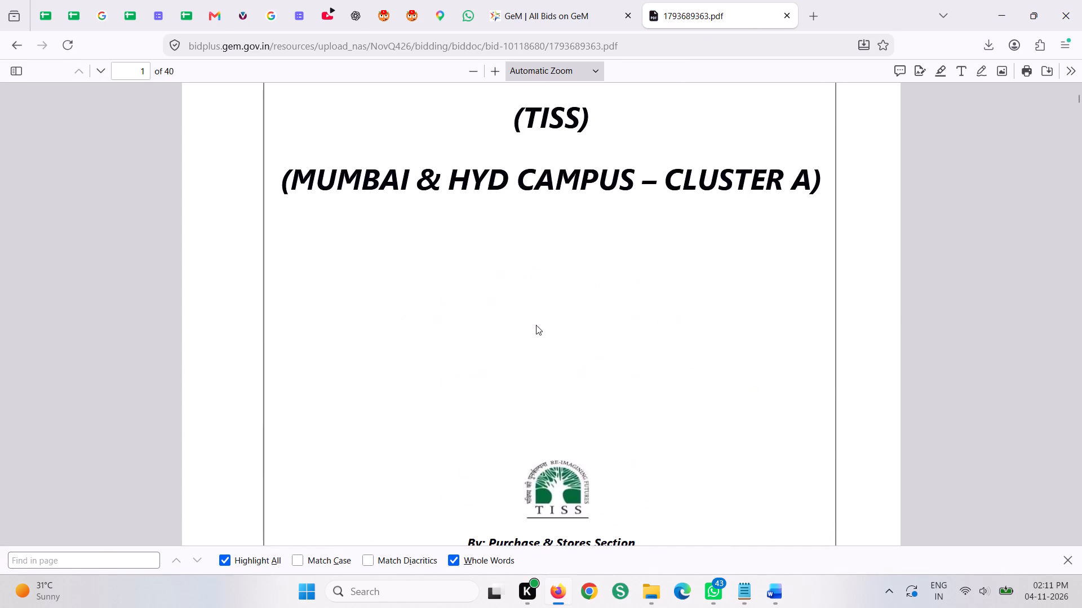
{"action": "scroll", "coordinate": [540, 334], "scroll_direction": "up", "scroll_amount": 1}
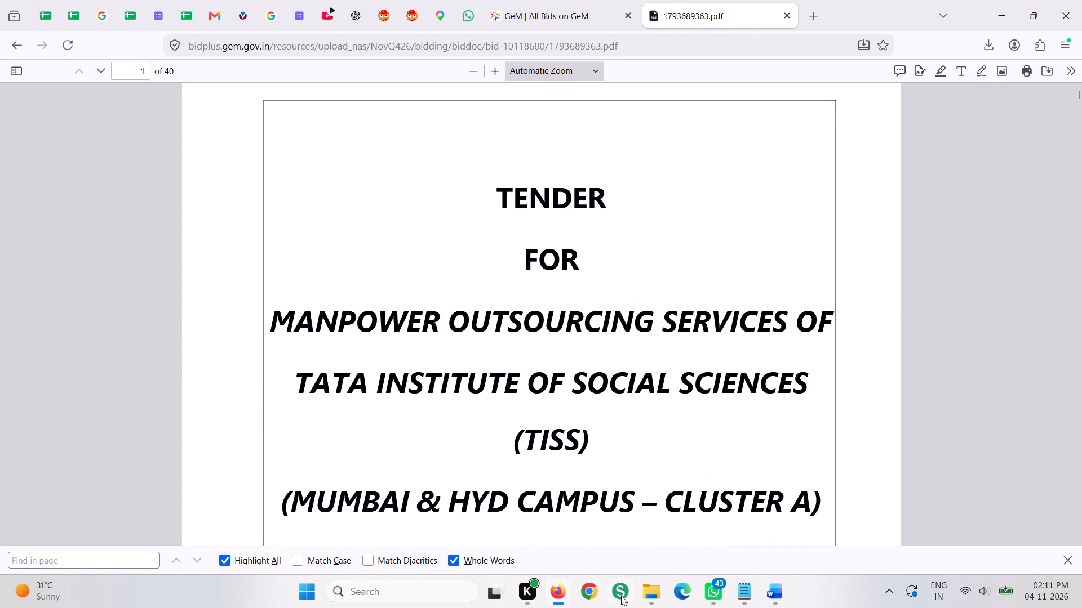
Switch to File Explorer and delete the GEM2026B8232242 folder from DEV1.
{"action": "left_click", "coordinate": [644, 598]}
{"action": "scroll", "coordinate": [255, 208], "scroll_direction": "up", "scroll_amount": 4}
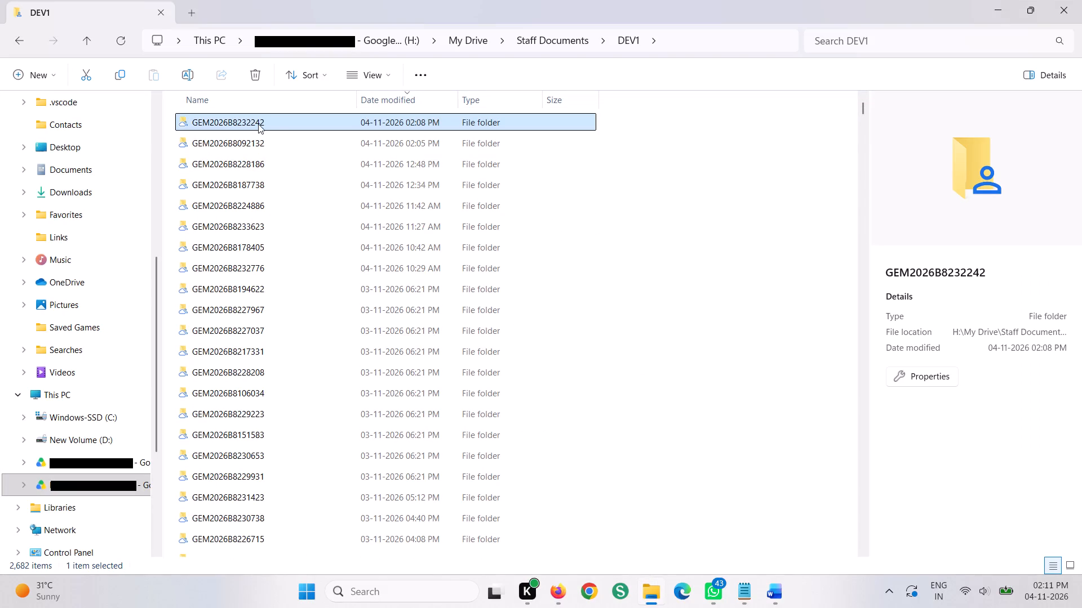
{"action": "key", "text": "Delete"}
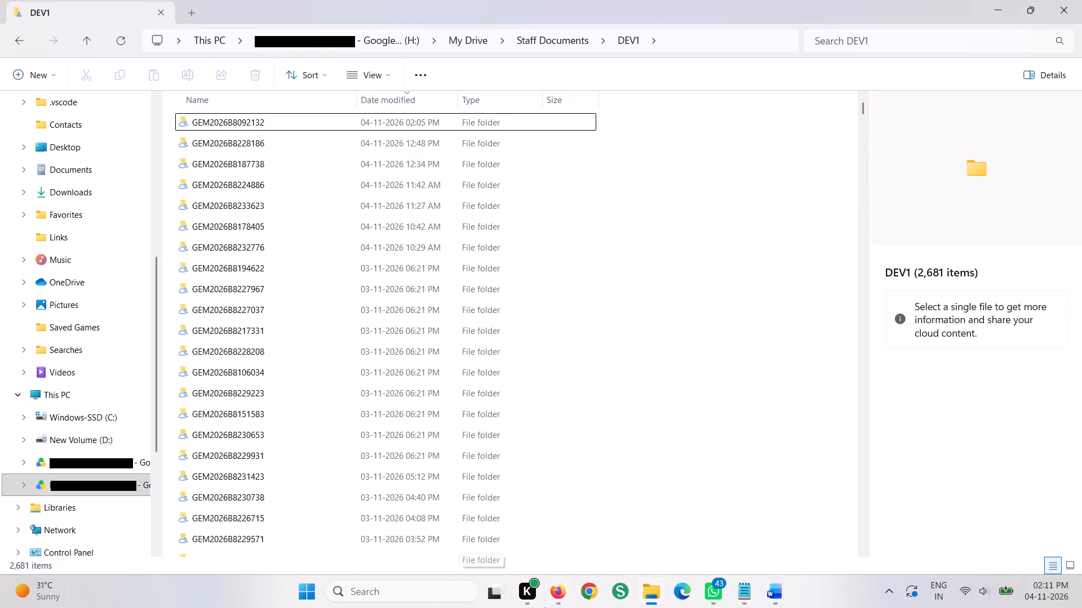
Switch to Firefox and check the GEM/2026/B/8232858 row in the Daily Tender Sheet.
{"action": "left_click", "coordinate": [560, 596]}
{"action": "left_click", "coordinate": [188, 14]}
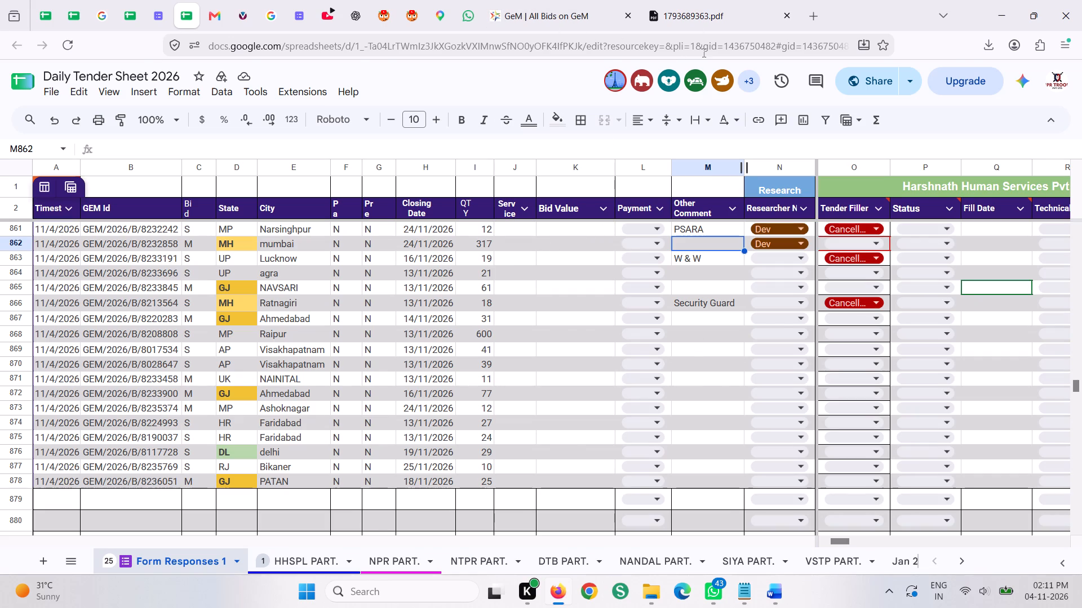
Return to the TISS tender document 1793689363.pdf, search it for SECURITY and step through the matches.
{"action": "left_click", "coordinate": [718, 0]}
{"action": "scroll", "coordinate": [600, 328], "scroll_direction": "down", "scroll_amount": 1}
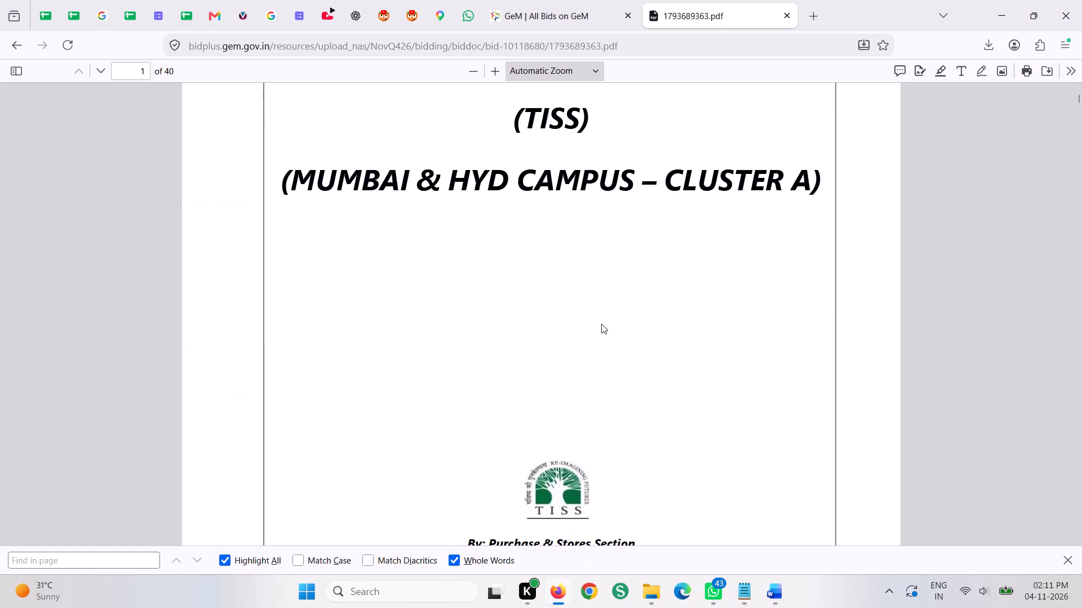
{"action": "key", "text": "ctrl+f"}
{"action": "key", "text": "s"}
{"action": "type", "text": "EC"}
{"action": "type", "text": "URITY"}
{"action": "key", "text": "Return"}
{"action": "key", "text": "Return"}
{"action": "key", "text": "Return"}
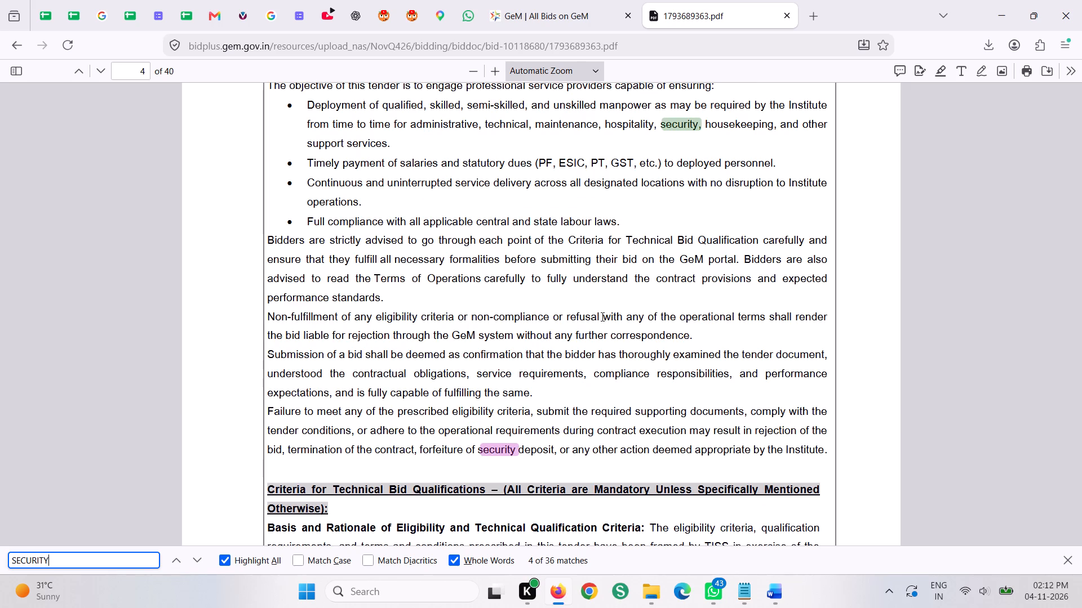
{"action": "key", "text": "Return"}
{"action": "key", "text": "Return"}
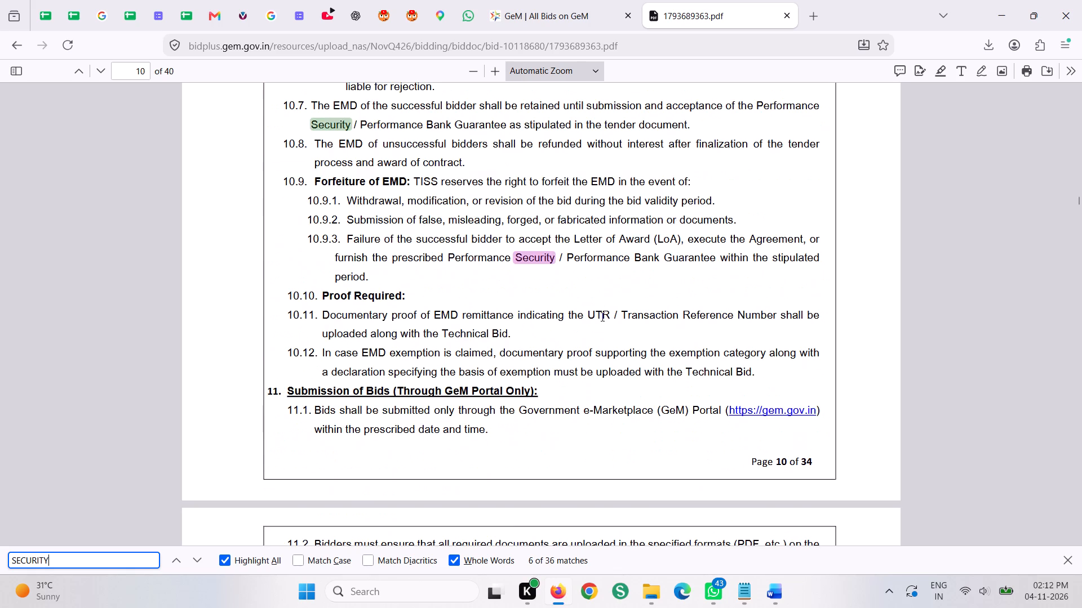
{"action": "key", "text": "Return"}
{"action": "key", "text": "Return"}
{"action": "key", "text": "Return"}
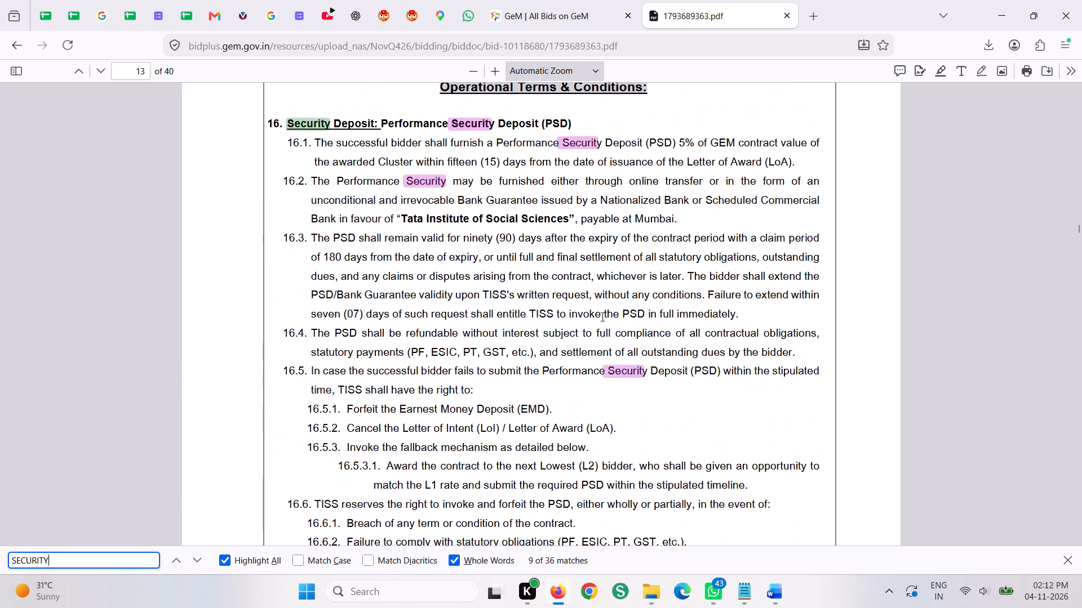
{"action": "key", "text": "Return"}
{"action": "key", "text": "Return"}
{"action": "key", "text": "Return"}
{"action": "key", "text": "Return"}
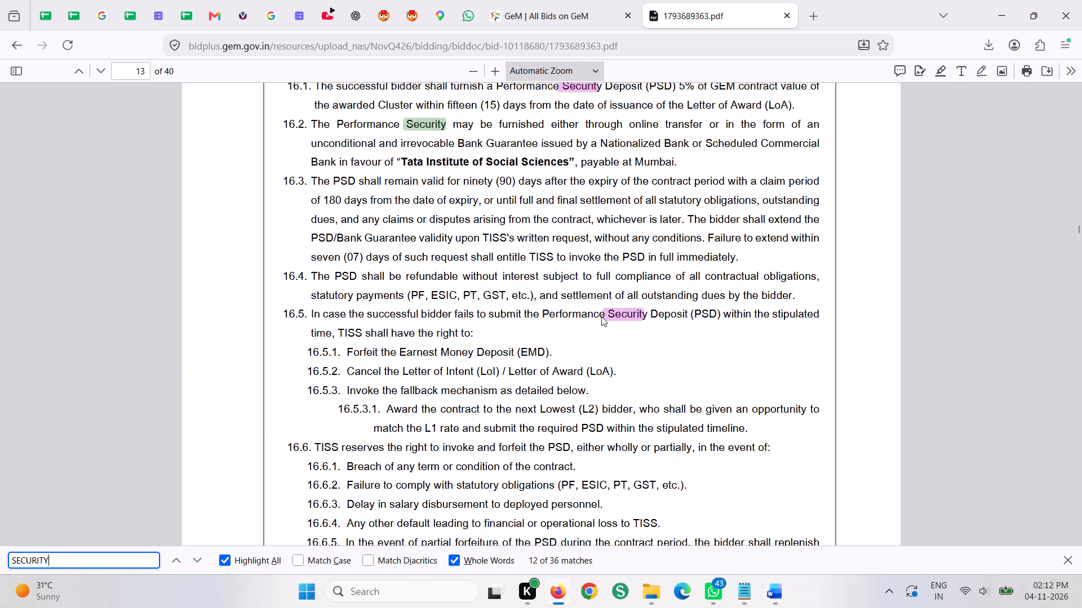
{"action": "key", "text": "Return"}
{"action": "key", "text": "Return"}
{"action": "key", "text": "Return"}
{"action": "key", "text": "Return"}
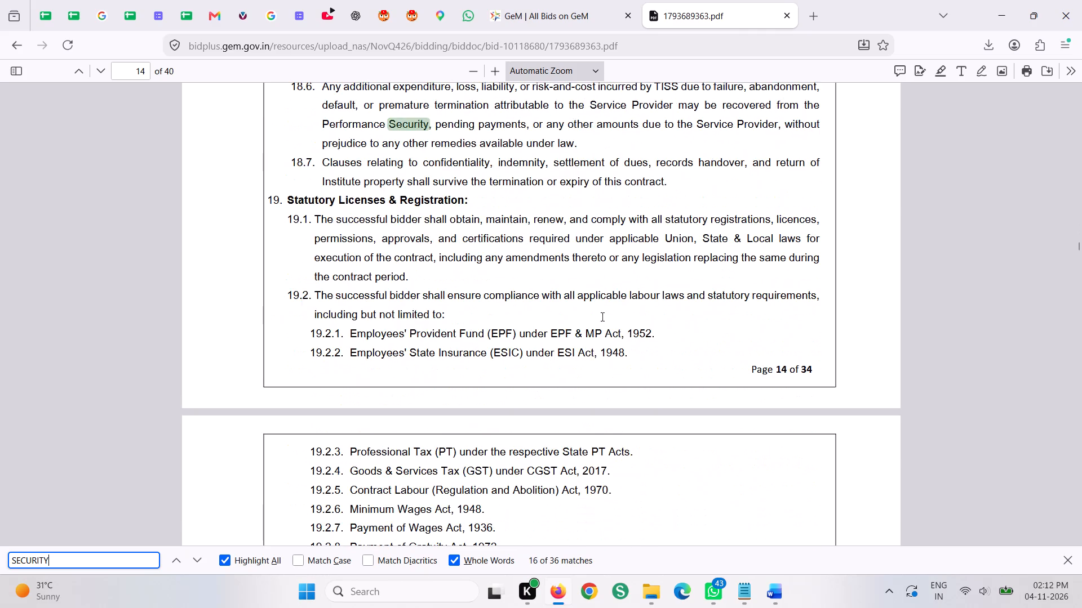
Replace the search term with WATCH to look for watch duties in the TISS tender document.
{"action": "key", "text": "BackSpace"}
{"action": "key", "text": "BackSpace"}
{"action": "key", "text": "BackSpace"}
{"action": "key", "text": "BackSpace"}
{"action": "key", "text": "BackSpace"}
{"action": "key", "text": "BackSpace"}
{"action": "key", "text": "BackSpace"}
{"action": "key", "text": "BackSpace"}
{"action": "key", "text": "BackSpace"}
{"action": "key", "text": "BackSpace"}
{"action": "key", "text": "BackSpace"}
{"action": "key", "text": "BackSpace"}
{"action": "key", "text": "BackSpace"}
{"action": "key", "text": "BackSpace"}
{"action": "key", "text": "BackSpace"}
{"action": "key", "text": "BackSpace"}
{"action": "key", "text": "BackSpace"}
{"action": "key", "text": "BackSpace"}
{"action": "type", "text": "WATCH"}
Search the TISS tender document for CHOWKIDAR instead.
{"action": "key", "text": "BackSpace"}
{"action": "key", "text": "BackSpace"}
{"action": "key", "text": "BackSpace"}
{"action": "key", "text": "BackSpace"}
{"action": "key", "text": "BackSpace"}
{"action": "key", "text": "BackSpace"}
{"action": "key", "text": "BackSpace"}
{"action": "key", "text": "BackSpace"}
{"action": "key", "text": "BackSpace"}
{"action": "key", "text": "BackSpace"}
{"action": "key", "text": "BackSpace"}
{"action": "key", "text": "BackSpace"}
{"action": "key", "text": "BackSpace"}
{"action": "key", "text": "BackSpace"}
{"action": "key", "text": "BackSpace"}
{"action": "key", "text": "BackSpace"}
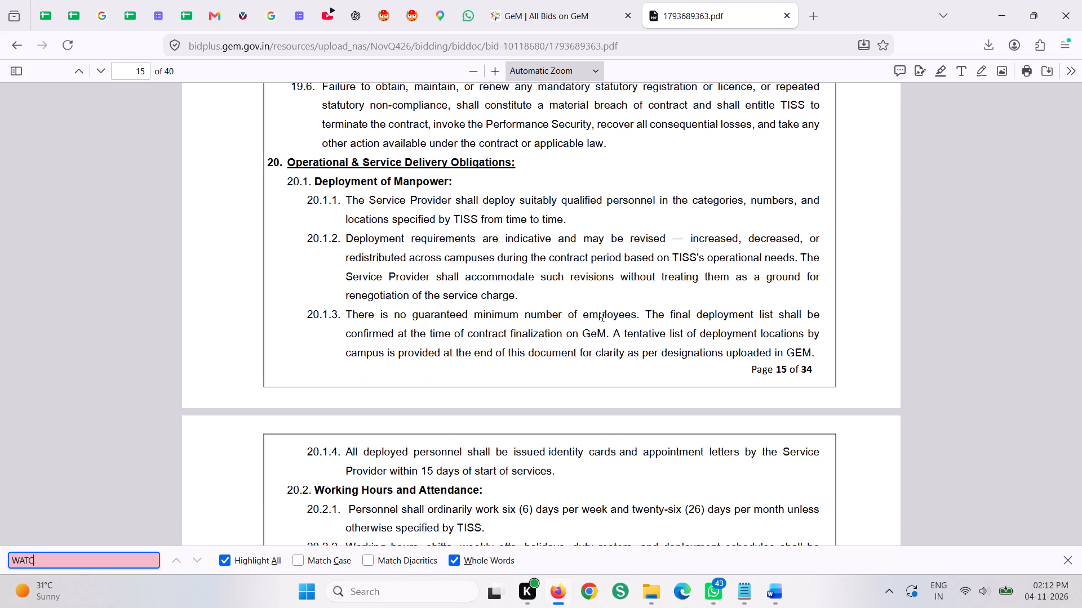
{"action": "type", "text": "CHOWKIDAR"}
Replace the search term with PSARA to look for a security licence requirement in the tender document.
{"action": "key", "text": "BackSpace"}
{"action": "key", "text": "BackSpace"}
{"action": "key", "text": "BackSpace"}
{"action": "key", "text": "BackSpace"}
{"action": "key", "text": "BackSpace"}
{"action": "key", "text": "BackSpace"}
{"action": "key", "text": "BackSpace"}
{"action": "key", "text": "BackSpace"}
{"action": "key", "text": "BackSpace"}
{"action": "key", "text": "BackSpace"}
{"action": "key", "text": "BackSpace"}
{"action": "key", "text": "BackSpace"}
{"action": "key", "text": "BackSpace"}
{"action": "key", "text": "BackSpace"}
{"action": "key", "text": "BackSpace"}
{"action": "key", "text": "BackSpace"}
{"action": "key", "text": "BackSpace"}
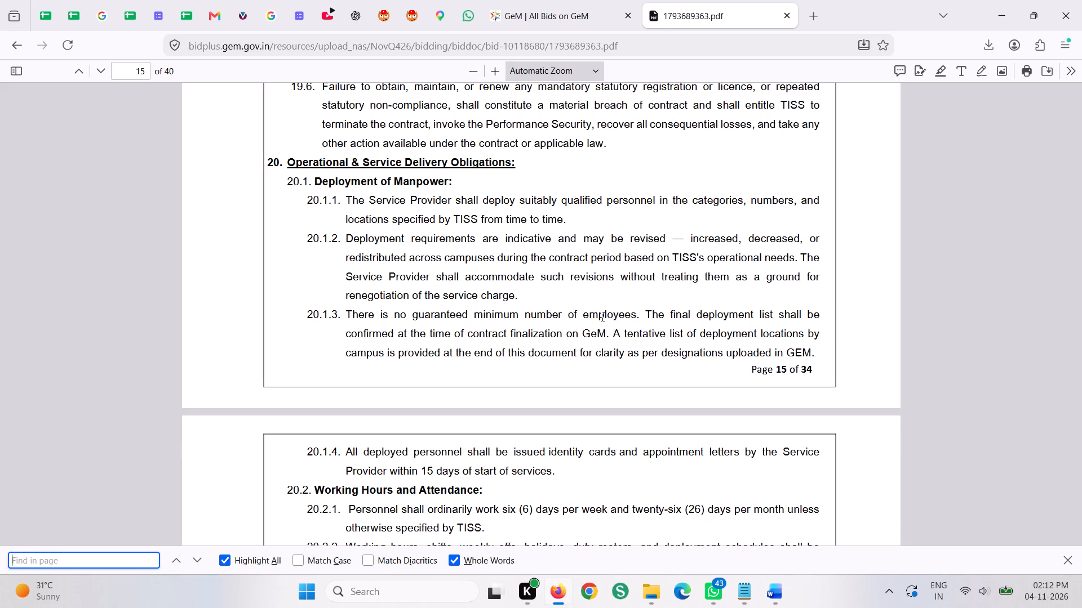
{"action": "type", "text": "PSAE"}
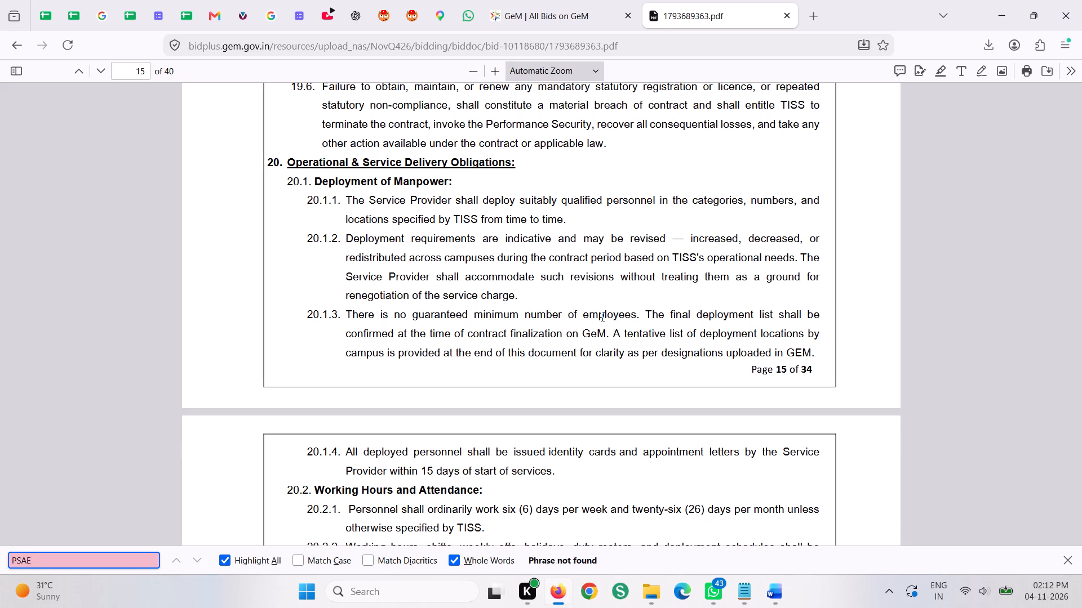
{"action": "key", "text": "BackSpace"}
{"action": "type", "text": "RA"}
{"action": "key", "text": "BackSpace"}
{"action": "key", "text": "BackSpace"}
{"action": "type", "text": "RA"}
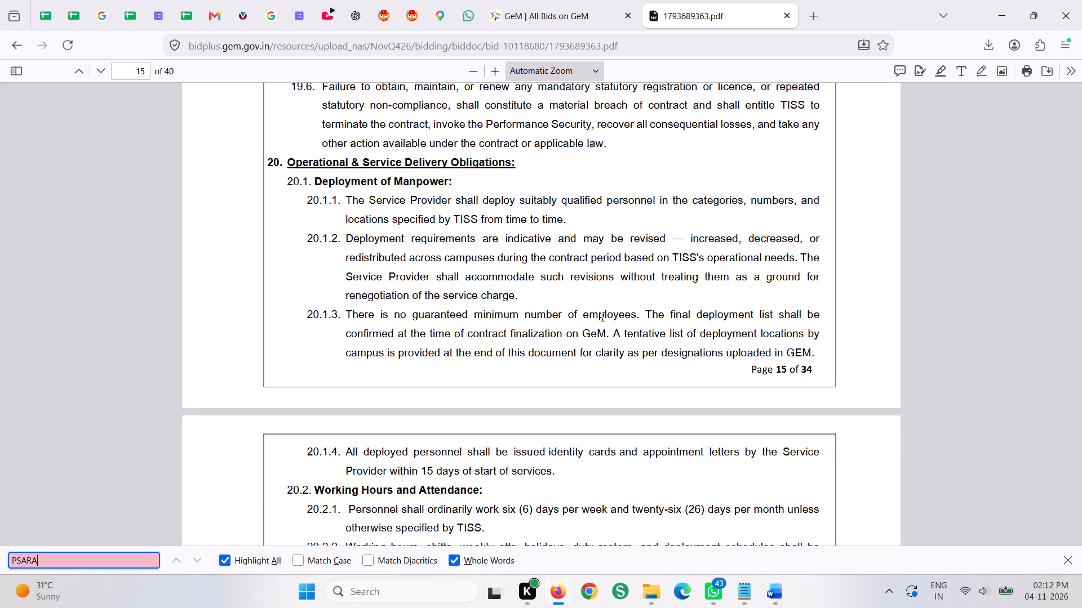
Search the tender document for PRIVATE and step through the matches.
{"action": "key", "text": "BackSpace"}
{"action": "key", "text": "BackSpace"}
{"action": "key", "text": "BackSpace"}
{"action": "key", "text": "BackSpace"}
{"action": "key", "text": "BackSpace"}
{"action": "key", "text": "BackSpace"}
{"action": "key", "text": "BackSpace"}
{"action": "key", "text": "BackSpace"}
{"action": "key", "text": "BackSpace"}
{"action": "key", "text": "BackSpace"}
{"action": "key", "text": "BackSpace"}
{"action": "key", "text": "BackSpace"}
{"action": "key", "text": "BackSpace"}
{"action": "key", "text": "BackSpace"}
{"action": "key", "text": "BackSpace"}
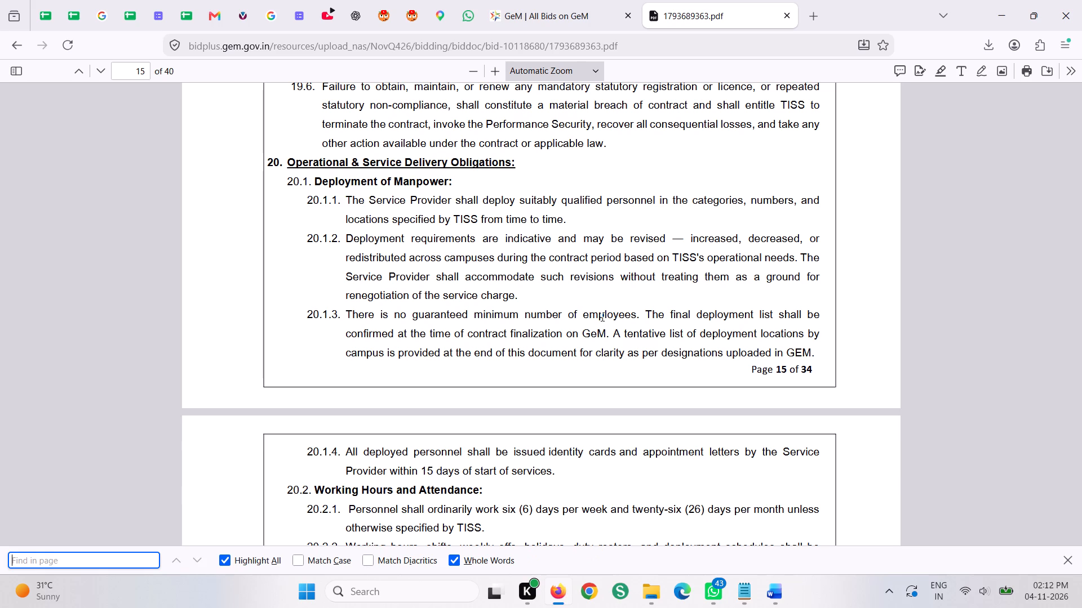
{"action": "type", "text": "PRIVATE"}
{"action": "key", "text": "space"}
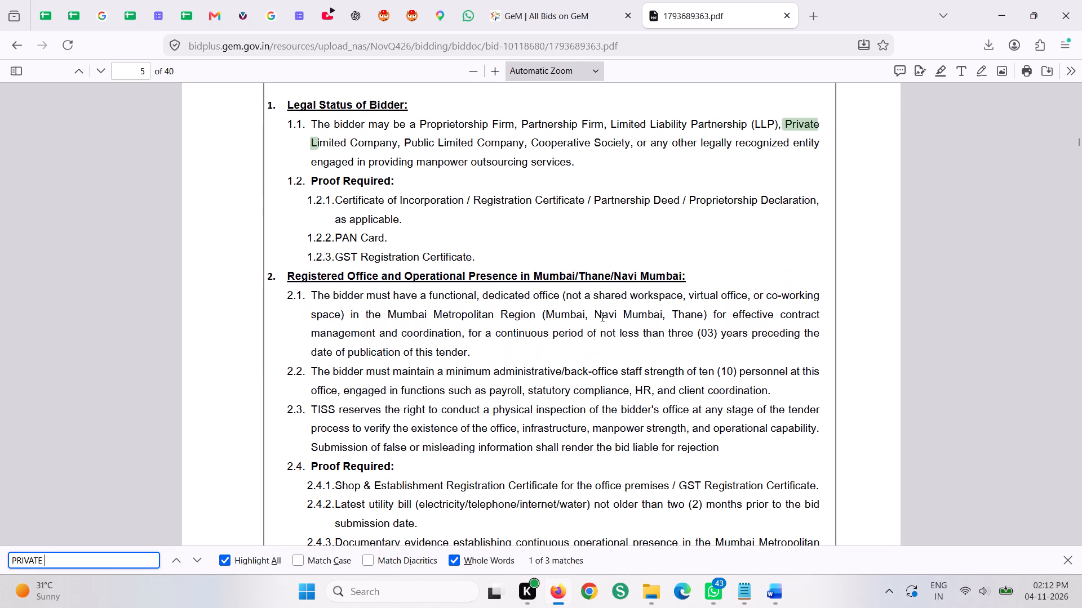
{"action": "key", "text": "Return"}
{"action": "key", "text": "Return"}
{"action": "key", "text": "Return"}
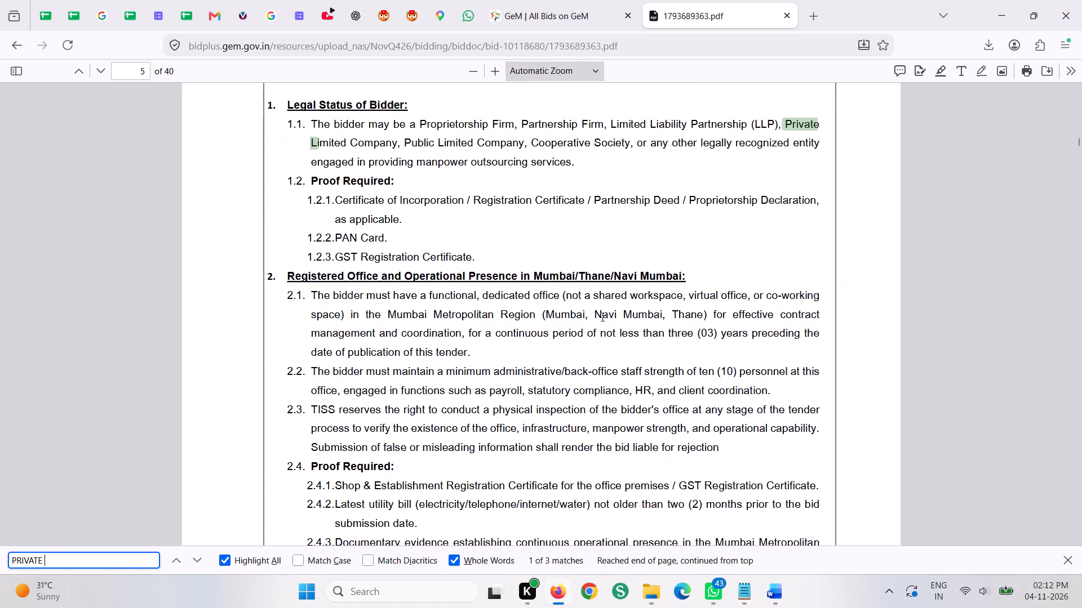
{"action": "key", "text": "Return"}
{"action": "key", "text": "Return"}
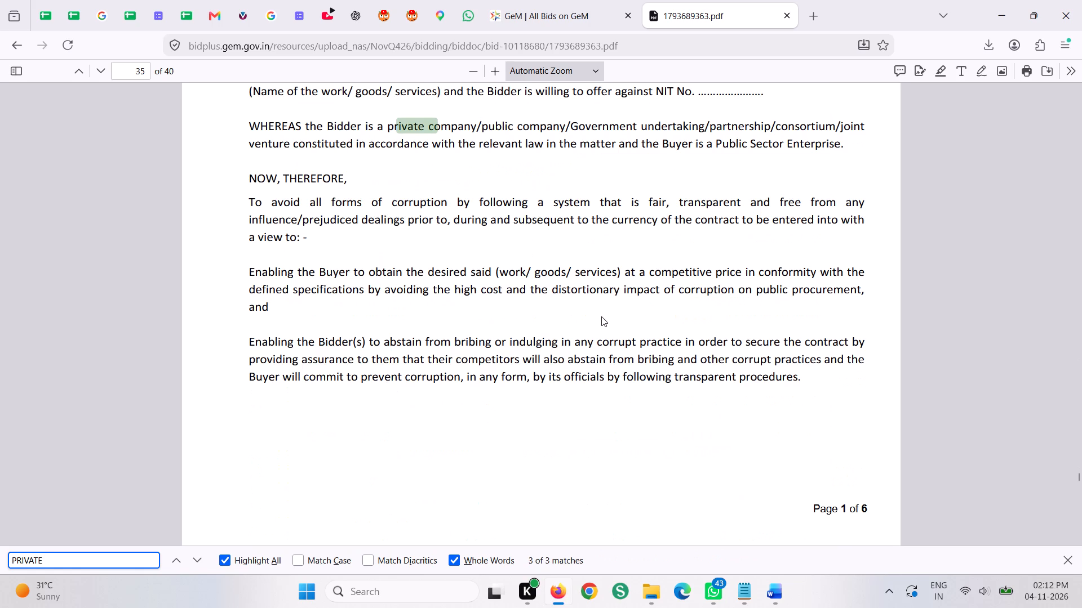
{"action": "key", "text": "Return"}
{"action": "key", "text": "Return"}
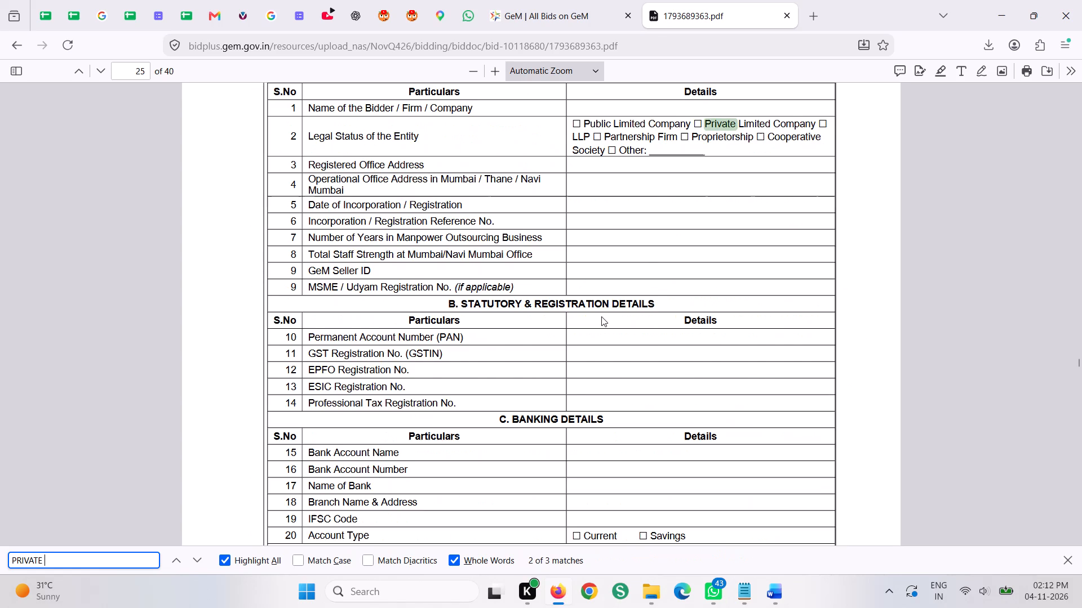
{"action": "key", "text": "Return"}
{"action": "type", "text": "=="}
Search the TISS tender document for SECURITY instead and step through the matches to check for security staffing.
{"action": "key", "text": "BackSpace"}
{"action": "key", "text": "BackSpace"}
{"action": "key", "text": "BackSpace"}
{"action": "key", "text": "BackSpace"}
{"action": "key", "text": "BackSpace"}
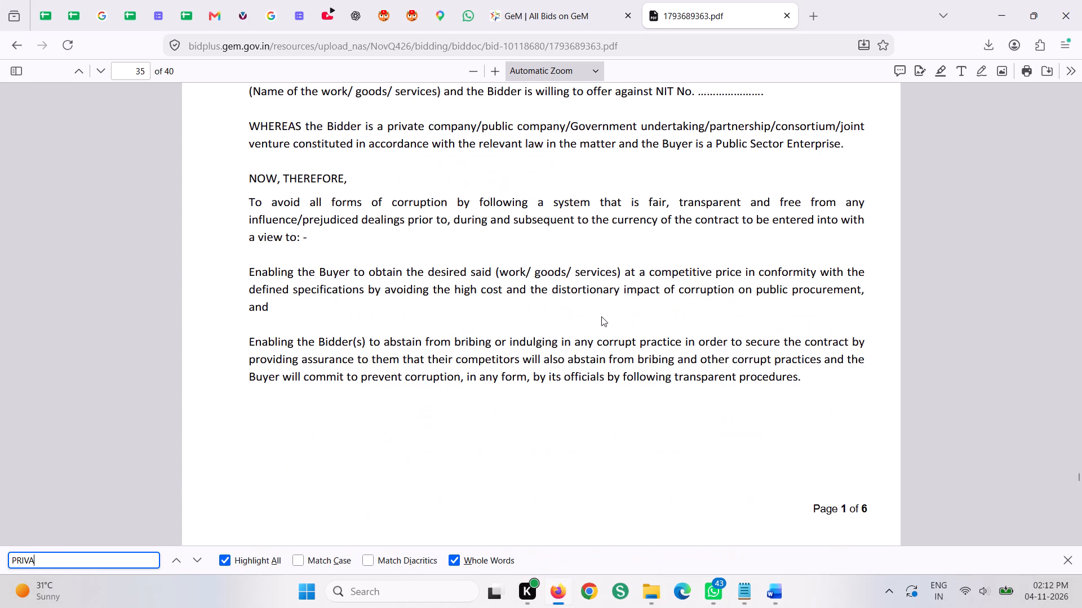
{"action": "key", "text": "BackSpace"}
{"action": "key", "text": "BackSpace"}
{"action": "key", "text": "BackSpace"}
{"action": "key", "text": "BackSpace"}
{"action": "key", "text": "BackSpace"}
{"action": "key", "text": "BackSpace"}
{"action": "key", "text": "BackSpace"}
{"action": "key", "text": "BackSpace"}
{"action": "key", "text": "BackSpace"}
{"action": "key", "text": "BackSpace"}
{"action": "key", "text": "BackSpace"}
{"action": "key", "text": "BackSpace"}
{"action": "key", "text": "BackSpace"}
{"action": "key", "text": "BackSpace"}
{"action": "type", "text": "SECURITY"}
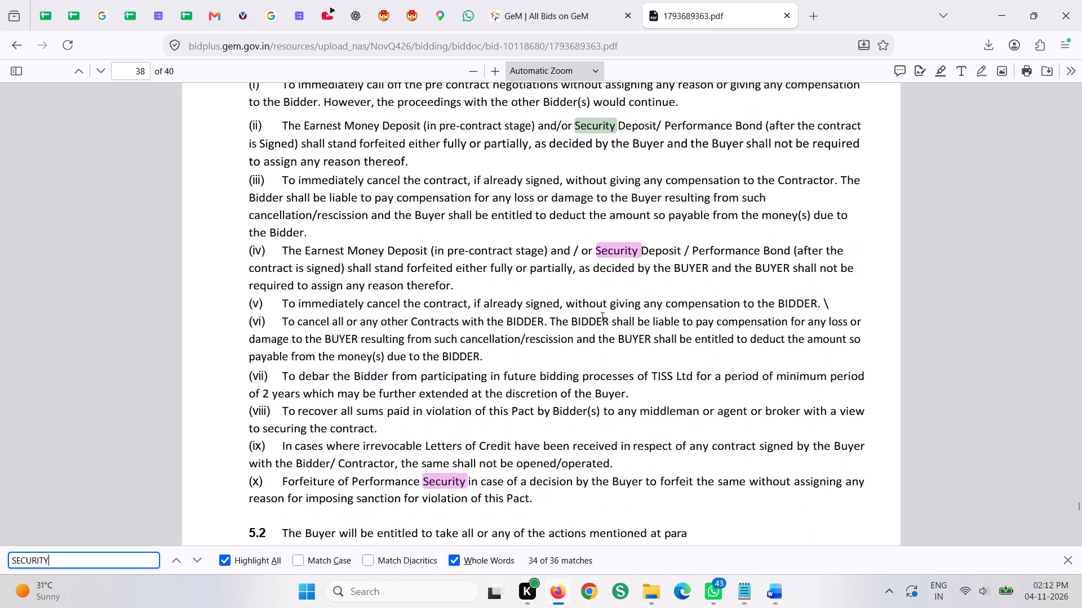
{"action": "key", "text": "Return"}
{"action": "key", "text": "Return"}
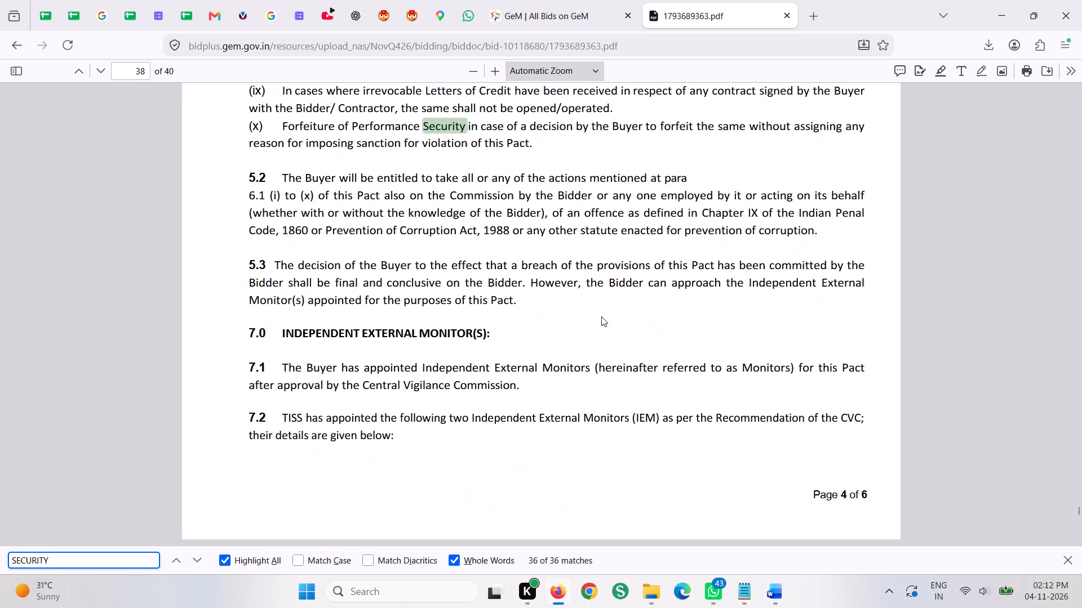
{"action": "key", "text": "Return"}
{"action": "key", "text": "Return"}
{"action": "key", "text": "Return"}
{"action": "key", "text": "Return"}
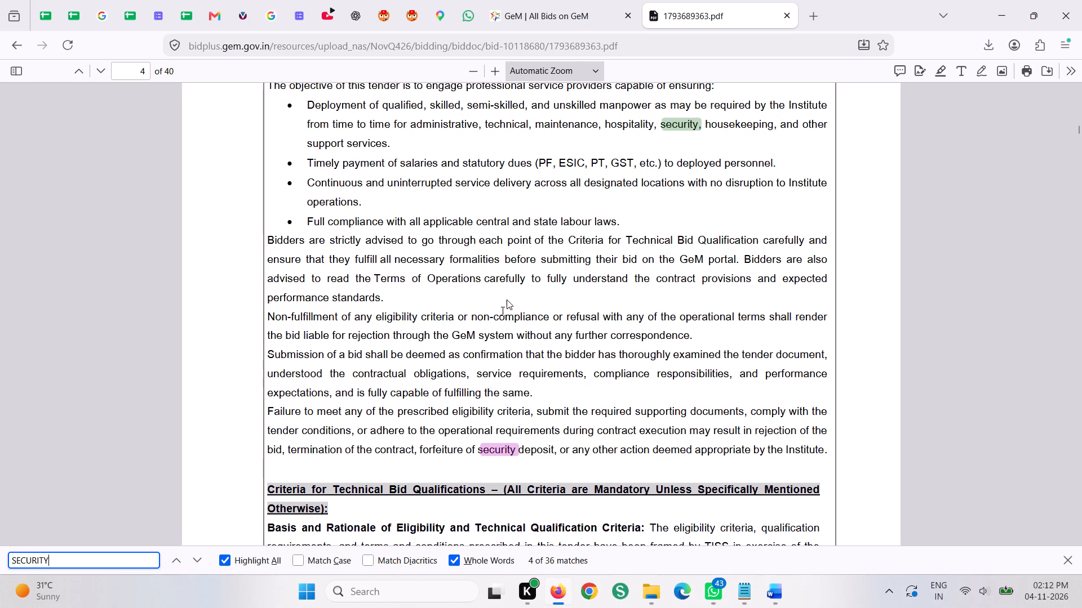
{"action": "key", "text": "Return"}
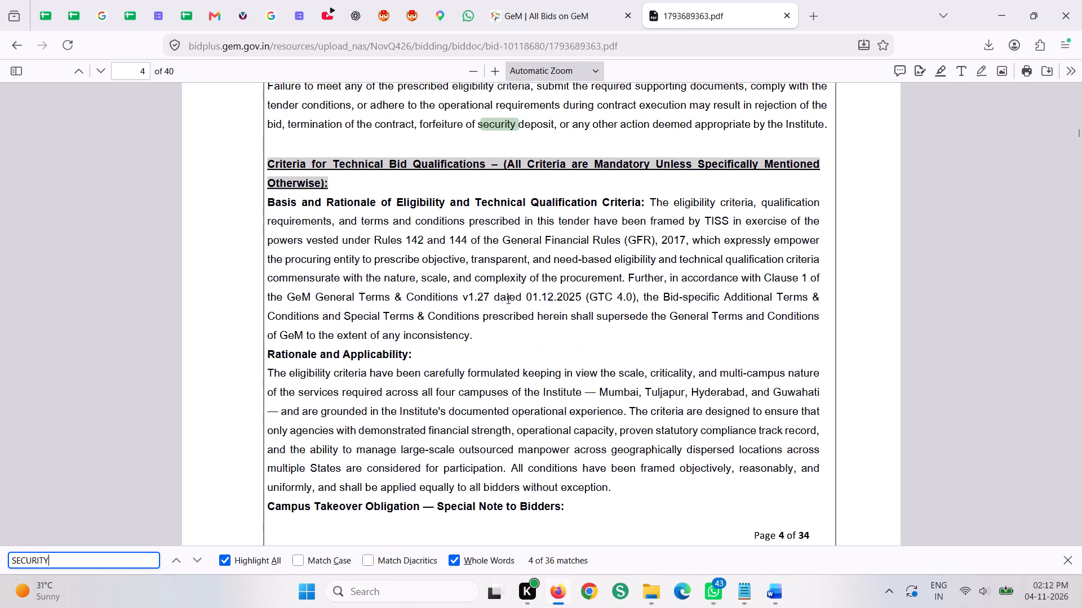
{"action": "key", "text": "Return"}
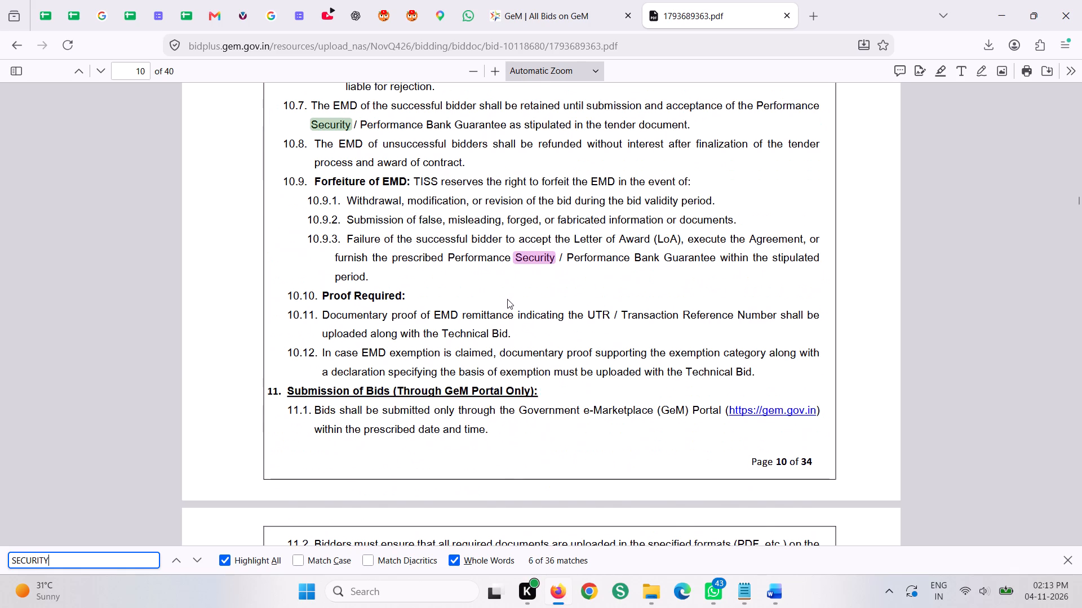
{"action": "key", "text": "Return"}
{"action": "key", "text": "Return"}
{"action": "key", "text": "Return"}
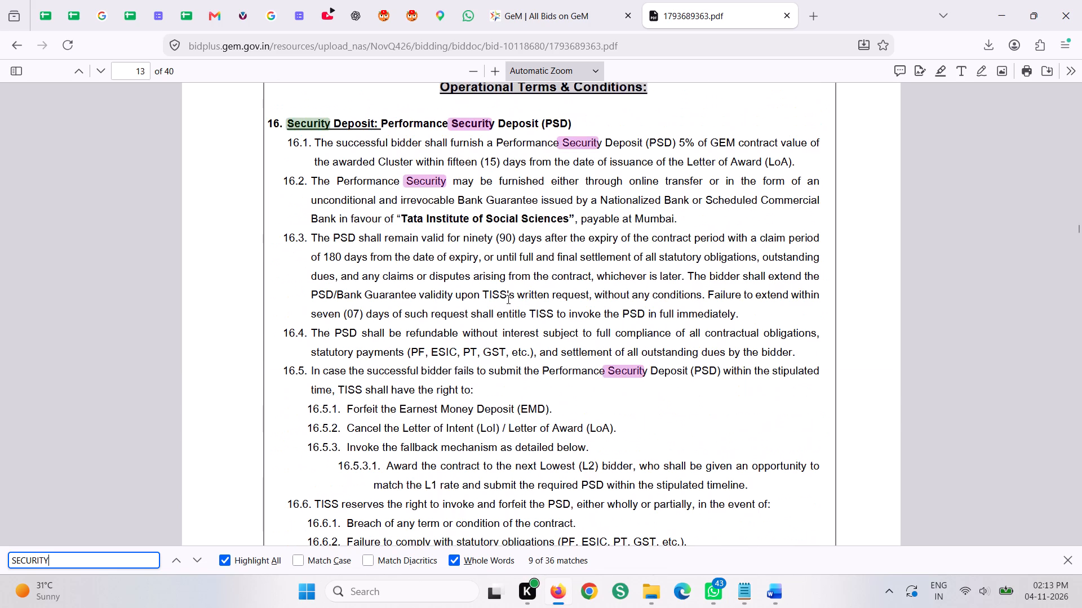
Replace the search term with GUARD to look for guard posts in the tender document.
{"action": "key", "text": "backslash"}
{"action": "key", "text": "BackSpace"}
{"action": "key", "text": "BackSpace"}
{"action": "key", "text": "BackSpace"}
{"action": "key", "text": "BackSpace"}
{"action": "key", "text": "BackSpace"}
{"action": "key", "text": "BackSpace"}
{"action": "key", "text": "BackSpace"}
{"action": "key", "text": "BackSpace"}
{"action": "key", "text": "BackSpace"}
{"action": "key", "text": "BackSpace"}
{"action": "key", "text": "BackSpace"}
{"action": "key", "text": "BackSpace"}
{"action": "key", "text": "BackSpace"}
{"action": "key", "text": "BackSpace"}
{"action": "key", "text": "BackSpace"}
{"action": "key", "text": "BackSpace"}
{"action": "key", "text": "BackSpace"}
{"action": "key", "text": "BackSpace"}
{"action": "key", "text": "BackSpace"}
{"action": "key", "text": "BackSpace"}
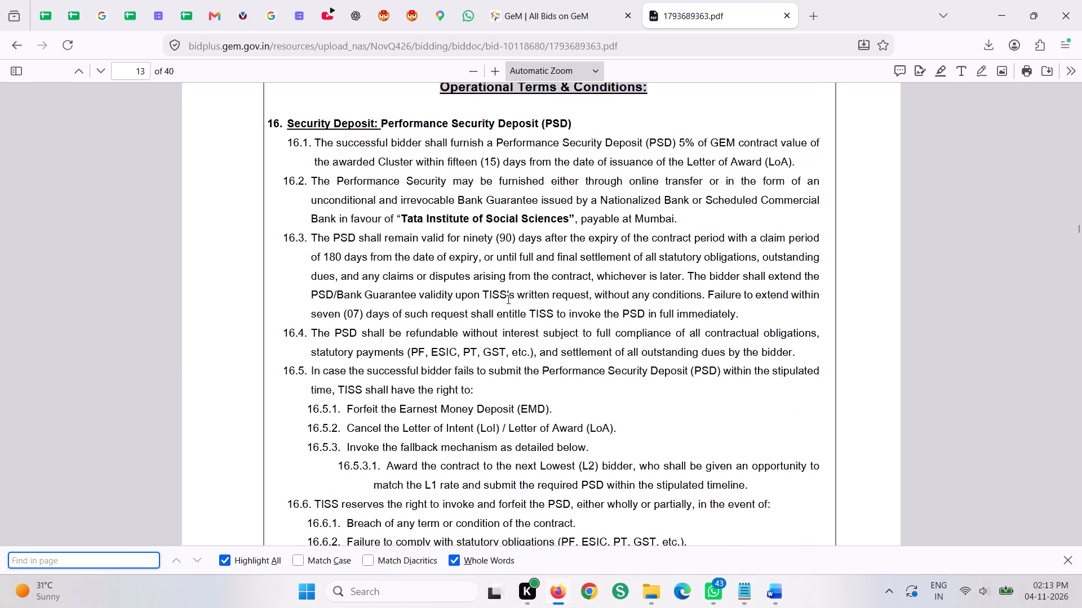
{"action": "type", "text": "GUARD"}
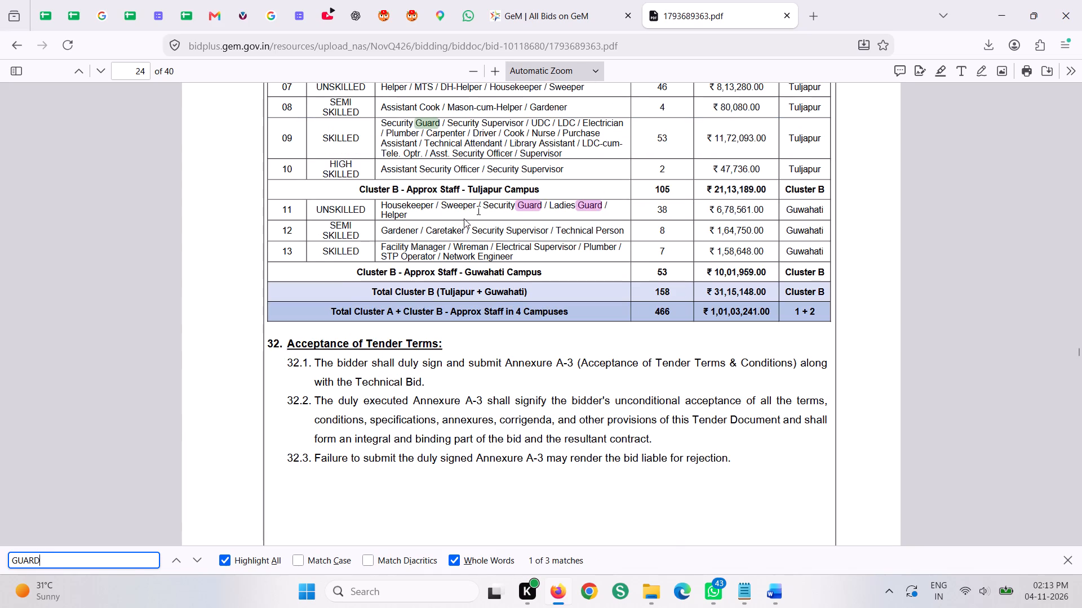
Copy "Security Guard" from the Guwahati unskilled staff row, close the document and paste it as GEM/2026/B/8232858's Other Comment in the Daily Tender Sheet.
{"action": "left_click", "coordinate": [484, 204]}
{"action": "left_click_drag", "start_coordinate": [484, 204], "coordinate": [531, 209]}
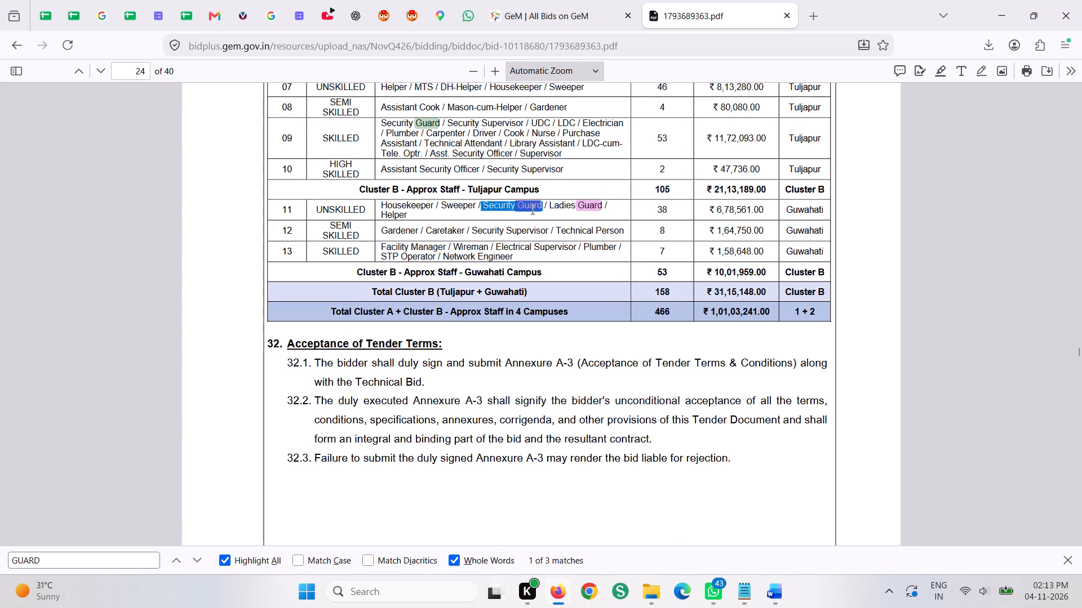
{"action": "left_click_drag", "start_coordinate": [531, 209], "coordinate": [531, 209]}
{"action": "key", "text": "ctrl+c"}
{"action": "key", "text": "ctrl+c"}
{"action": "left_click", "coordinate": [733, 0]}
{"action": "left_click", "coordinate": [787, 16]}
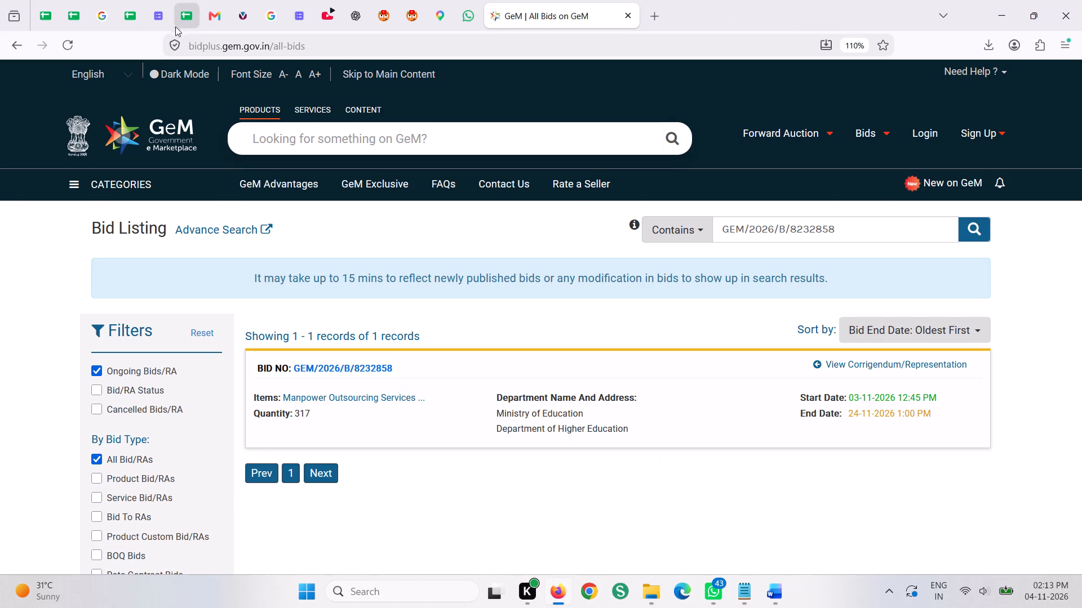
{"action": "left_click", "coordinate": [179, 20]}
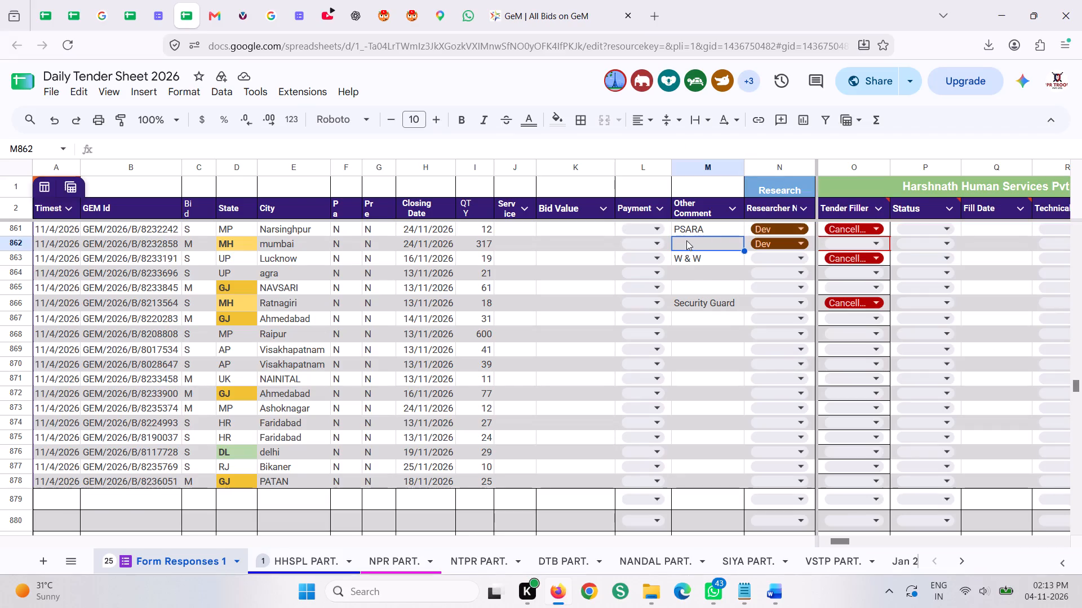
{"action": "double_click", "coordinate": [686, 240]}
{"action": "key", "text": "ctrl+v"}
{"action": "key", "text": "Return"}
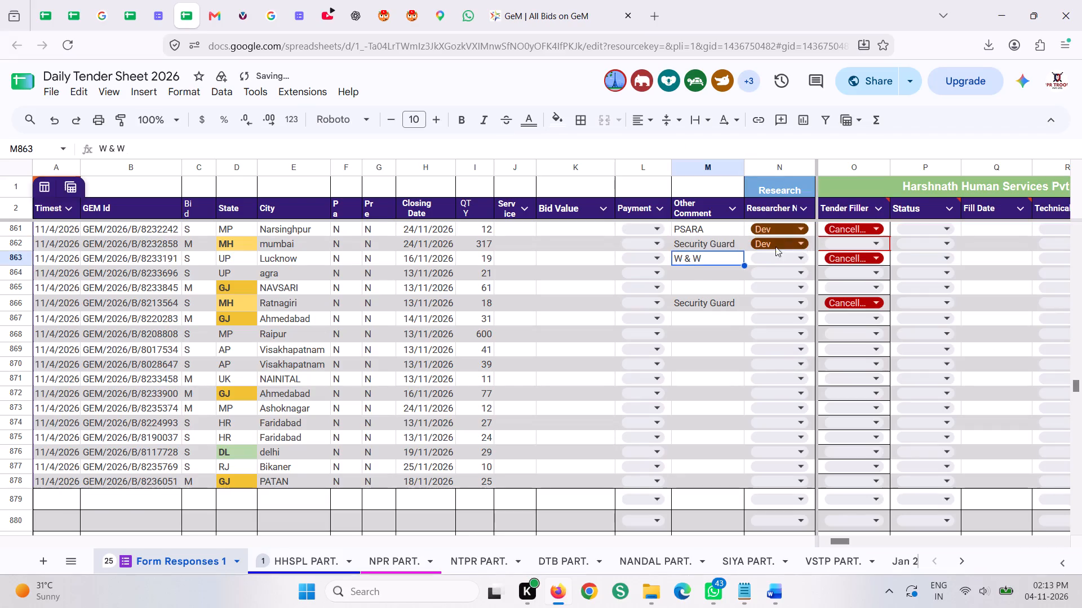
Set the researcher name to Dev for GEM/2026/B/8233191 in the Daily Tender Sheet.
{"action": "left_click", "coordinate": [764, 256]}
{"action": "left_click", "coordinate": [762, 275]}
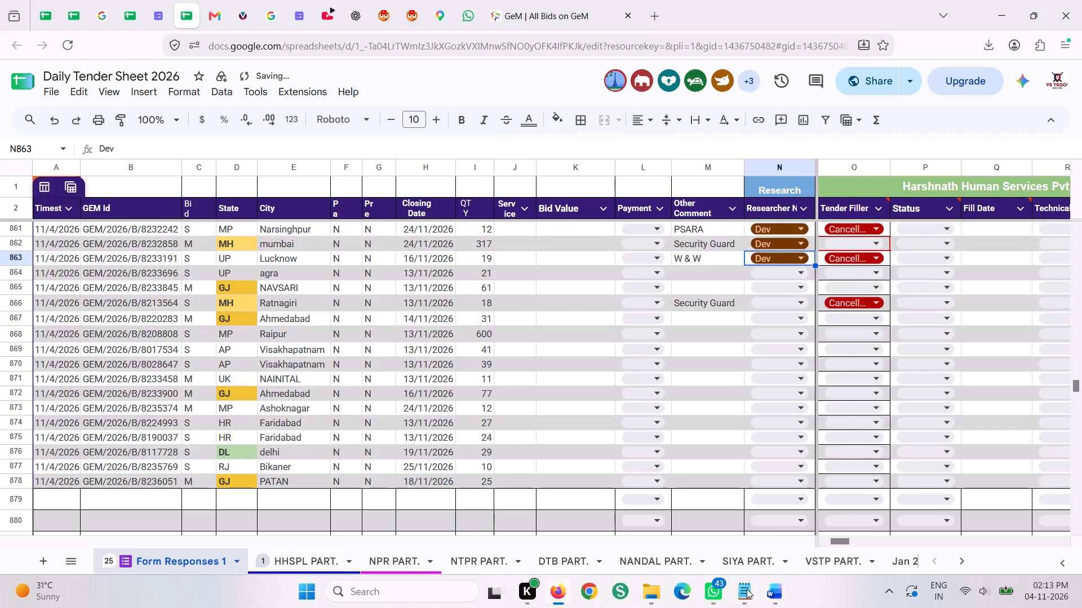
Add +1 to the CANCEL tally in the Notepad notes and return to the Daily Tender Sheet.
{"action": "left_click", "coordinate": [743, 588]}
{"action": "type", "text": "+1"}
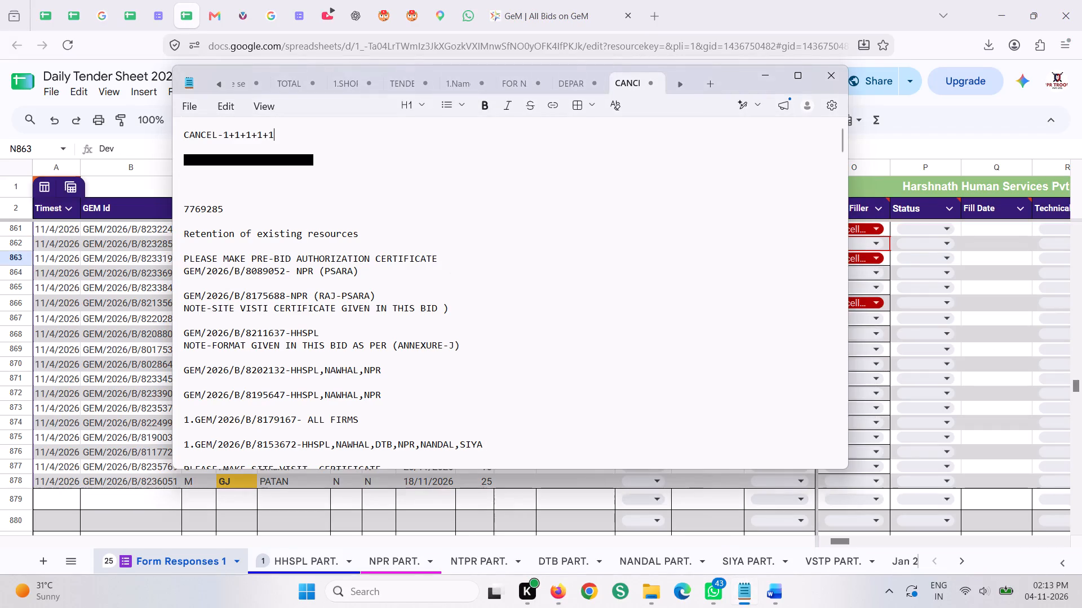
{"action": "key", "text": "alt+Tab"}
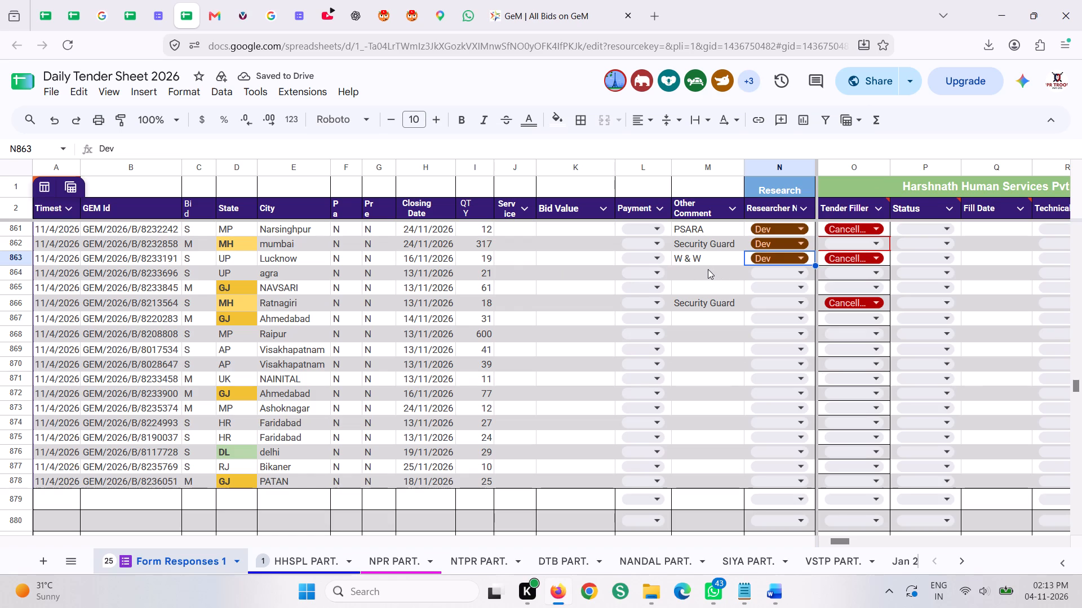
Copy bid number GEM/2026/B/8233191 from the sheet, search for it in the GeM bid listing and open its bid document.
{"action": "left_click", "coordinate": [704, 258]}
{"action": "key", "text": "Left"}
{"action": "key", "text": "Left"}
{"action": "key", "text": "Left"}
{"action": "key", "text": "Left"}
{"action": "key", "text": "Left"}
{"action": "key", "text": "Left"}
{"action": "key", "text": "Left"}
{"action": "key", "text": "Left"}
{"action": "key", "text": "Left"}
{"action": "key", "text": "Left"}
{"action": "key", "text": "Left"}
{"action": "key", "text": "Left"}
{"action": "key", "text": "Left"}
{"action": "key", "text": "Left"}
{"action": "key", "text": "Left"}
{"action": "key", "text": "Left"}
{"action": "key", "text": "Left"}
{"action": "key", "text": "Left"}
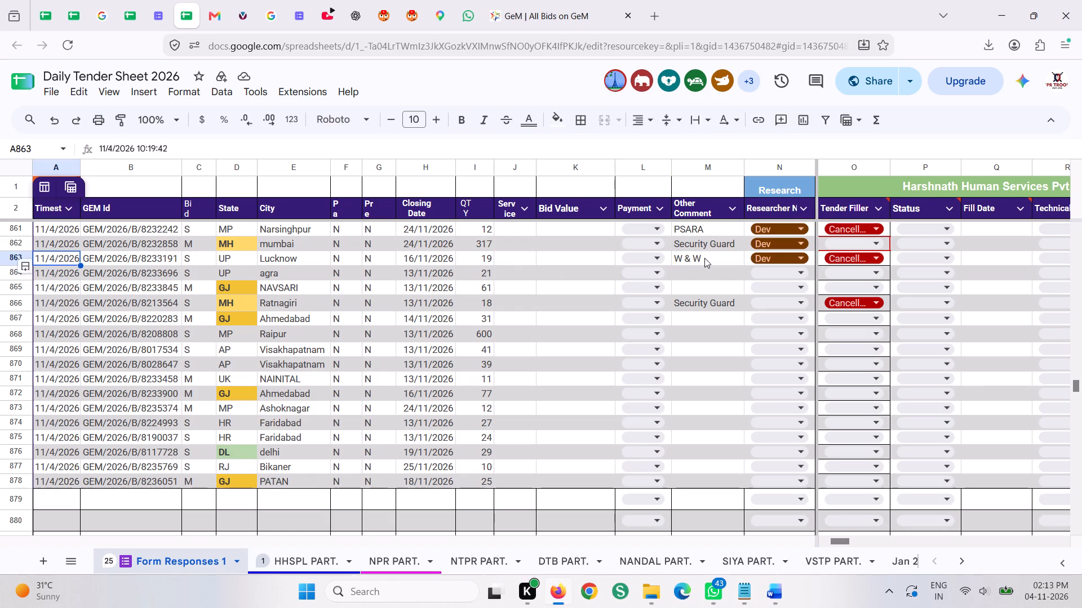
{"action": "key", "text": "Right"}
{"action": "key", "text": "ctrl+c"}
{"action": "key", "text": "Right"}
{"action": "key", "text": "Right"}
{"action": "key", "text": "Right"}
{"action": "key", "text": "Right"}
{"action": "key", "text": "Right"}
{"action": "key", "text": "Right"}
{"action": "key", "text": "Right"}
{"action": "key", "text": "Right"}
{"action": "key", "text": "Right"}
{"action": "key", "text": "Right"}
{"action": "key", "text": "Right"}
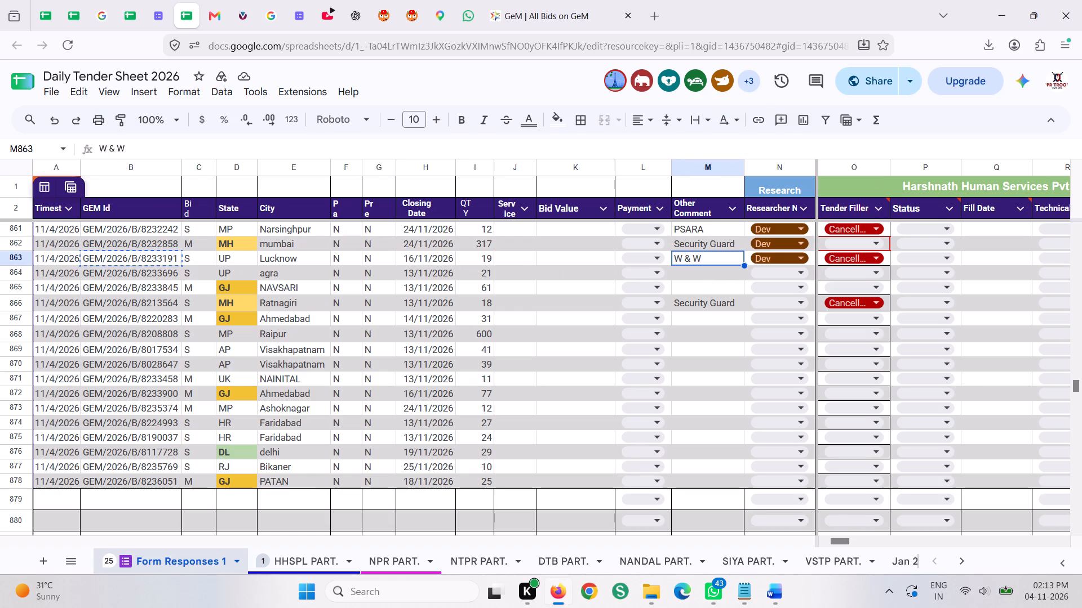
{"action": "left_click", "coordinate": [587, 0]}
{"action": "left_click_drag", "start_coordinate": [889, 234], "coordinate": [653, 227]}
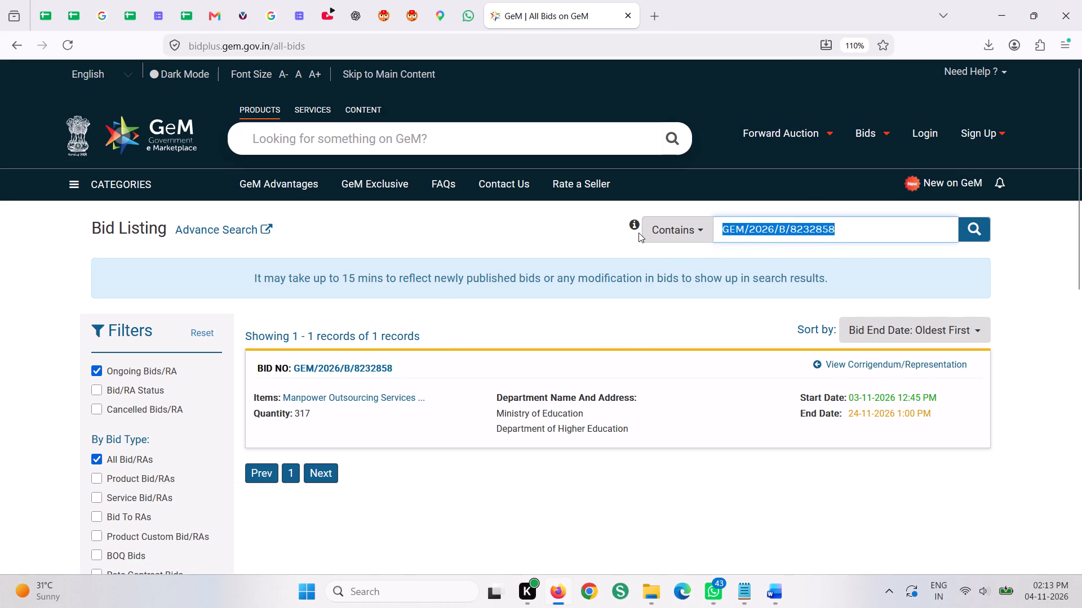
{"action": "key", "text": "ctrl+v"}
{"action": "key", "text": "Return"}
{"action": "left_click", "coordinate": [360, 362]}
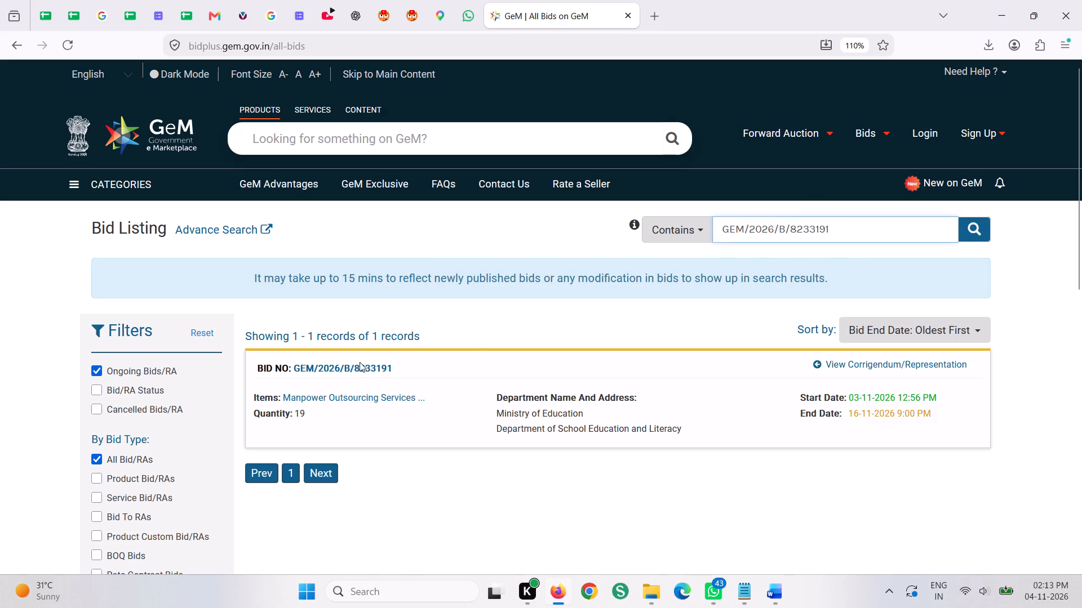
{"action": "left_click", "coordinate": [376, 364]}
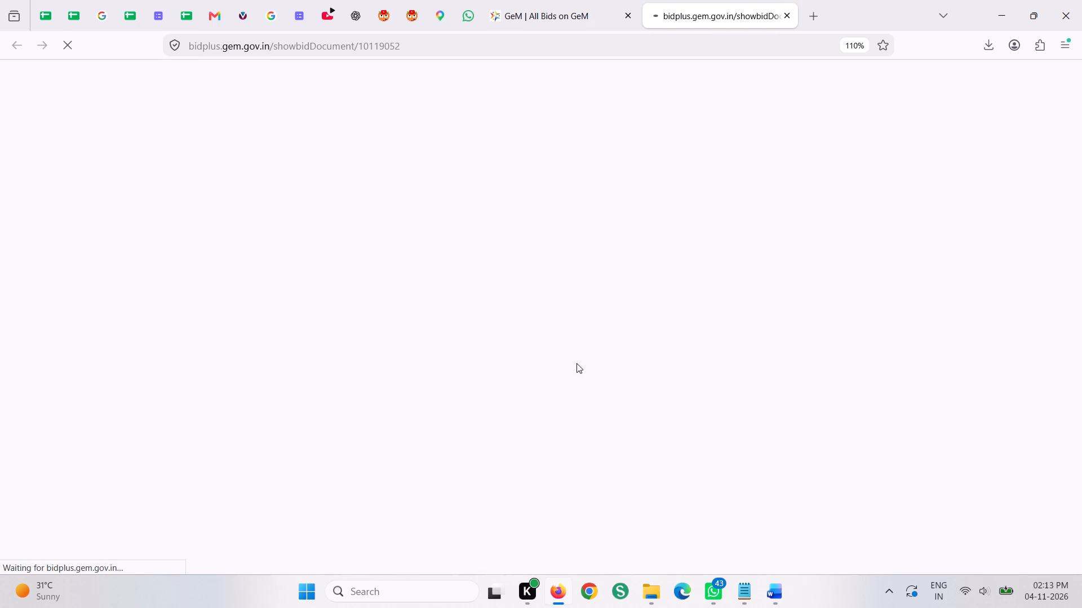
Search the Kendriya Vidyalaya Sangathan bid document for WATCH to check for watch and ward duties.
{"action": "left_click", "coordinate": [419, 312]}
{"action": "scroll", "coordinate": [544, 385], "scroll_direction": "down", "scroll_amount": 1}
{"action": "left_click", "coordinate": [716, 350]}
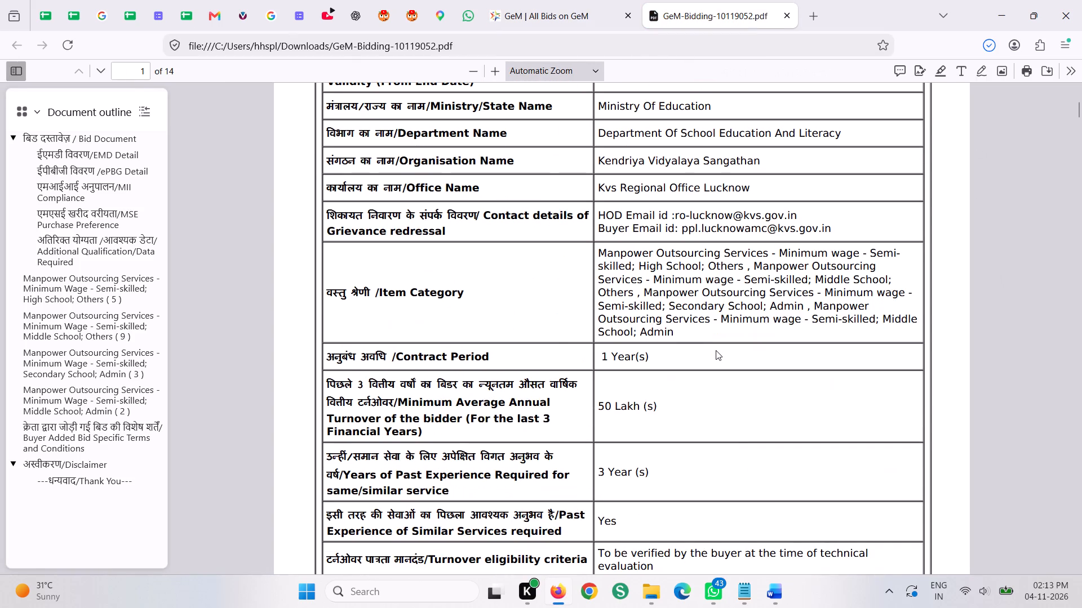
{"action": "key", "text": "ctrl+f"}
{"action": "type", "text": "WATCH"}
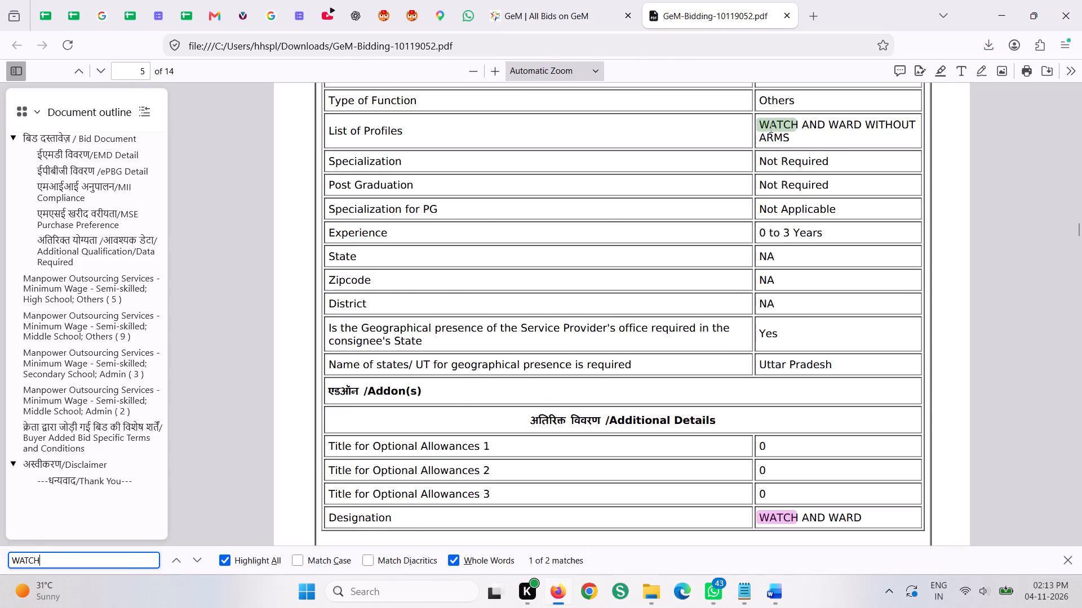
Copy "WATCH AND WARD" from the List of Profiles, close the document and replace GEM/2026/B/8233191's Other Comment with it in the sheet.
{"action": "left_click", "coordinate": [762, 122]}
{"action": "left_click_drag", "start_coordinate": [762, 122], "coordinate": [842, 126]}
{"action": "key", "text": "ctrl+c"}
{"action": "key", "text": "ctrl+c"}
{"action": "key", "text": "ctrl+c"}
{"action": "left_click", "coordinate": [738, 0]}
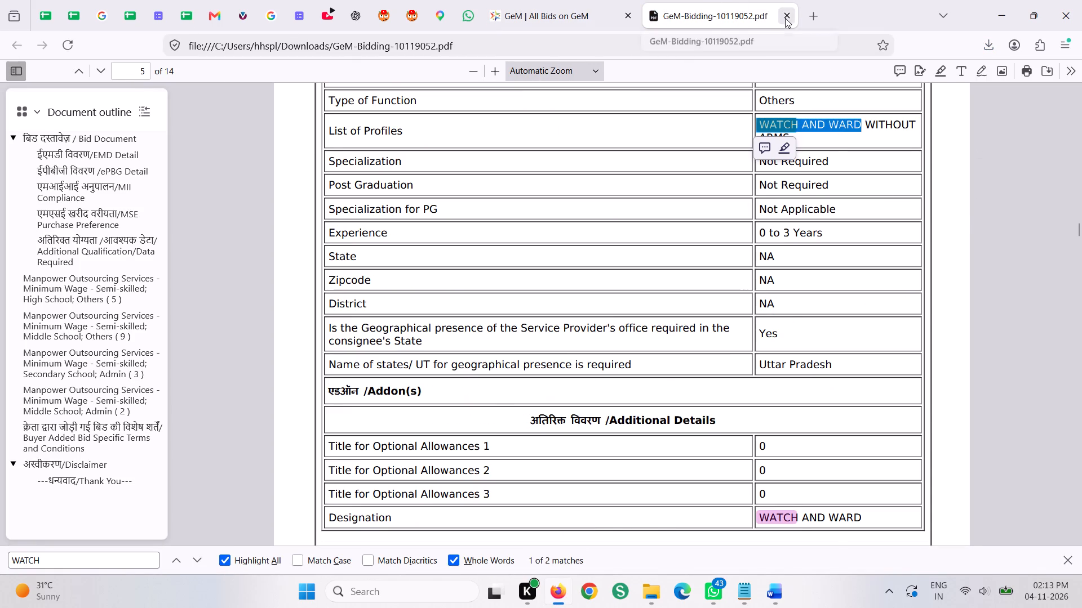
{"action": "left_click", "coordinate": [785, 18]}
{"action": "left_click", "coordinate": [183, 12]}
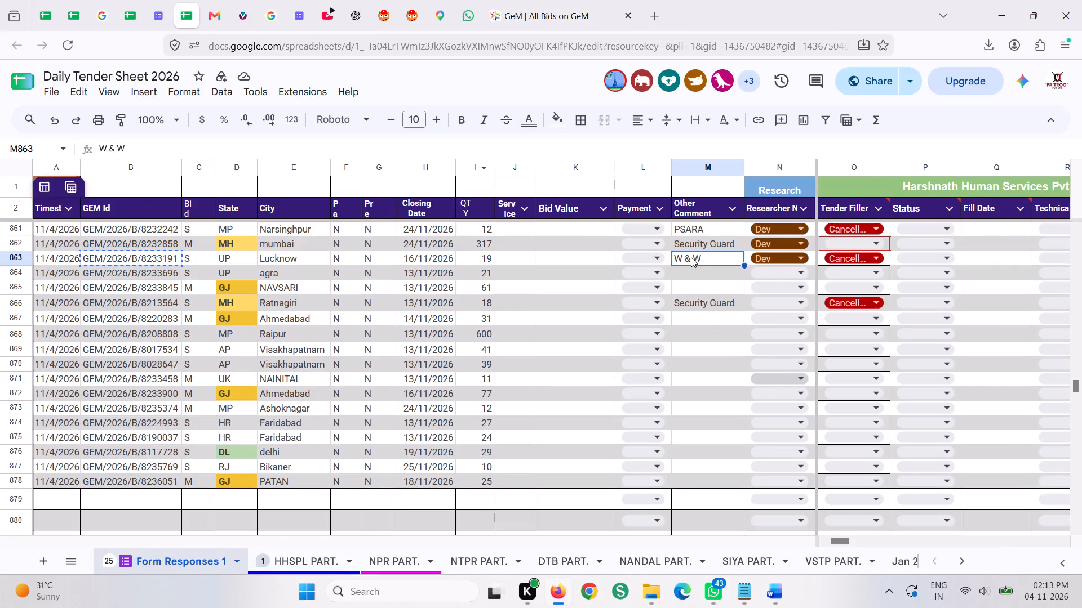
{"action": "left_click", "coordinate": [691, 257]}
{"action": "key", "text": "ctrl+v"}
Set the researcher name to Dev for GEM/2026/B/8233696 in the Daily Tender Sheet.
{"action": "left_click", "coordinate": [591, 276]}
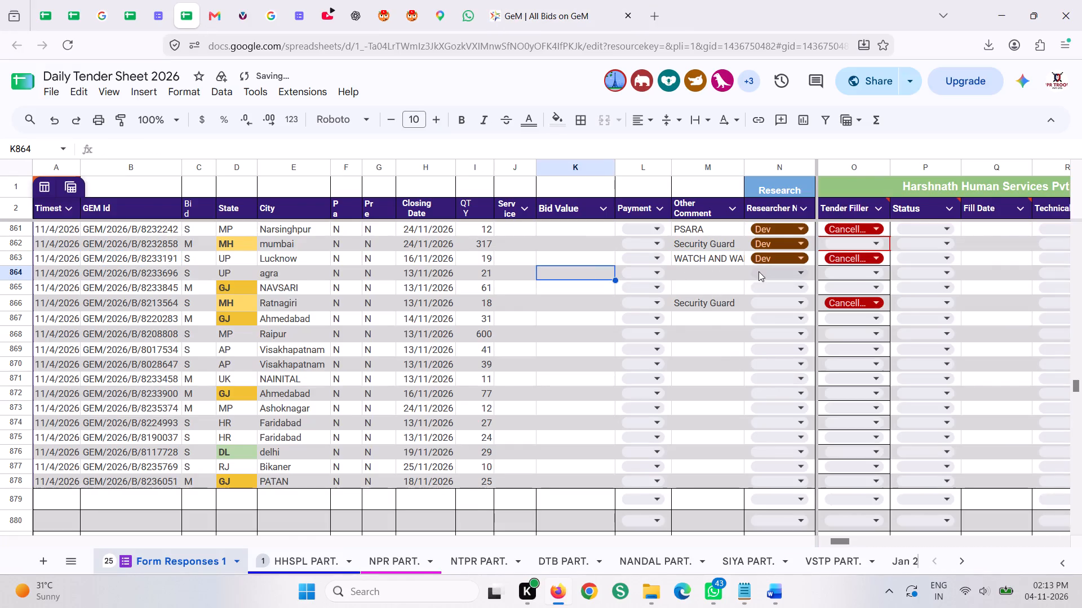
{"action": "left_click", "coordinate": [759, 271]}
{"action": "left_click", "coordinate": [764, 289]}
{"action": "left_click", "coordinate": [679, 269]}
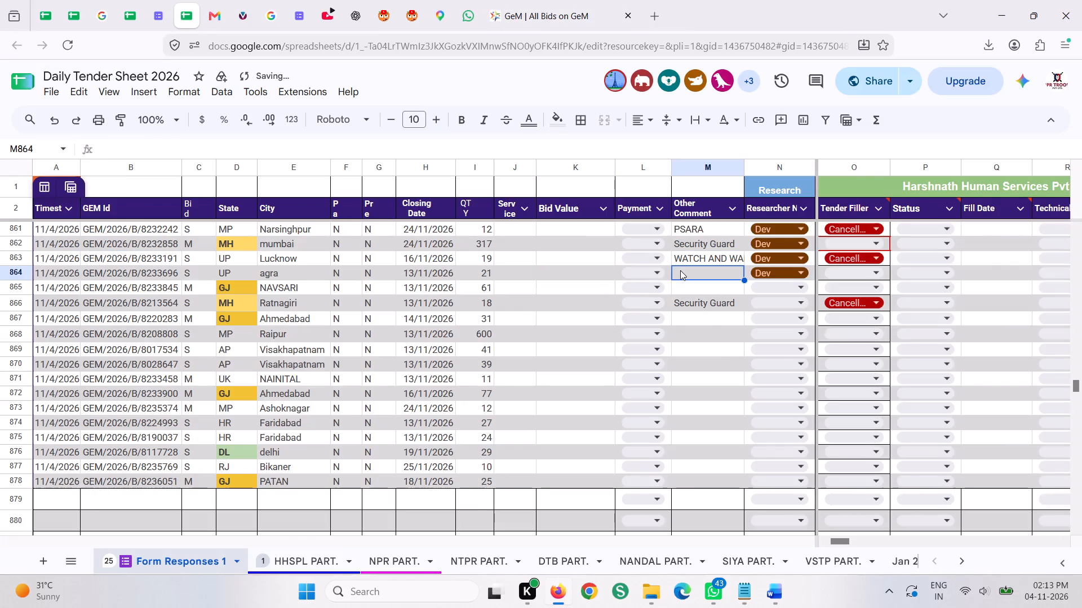
Add another +1 to the CANCEL tally in the Notepad notes and return to the Daily Tender Sheet.
{"action": "left_click", "coordinate": [743, 586]}
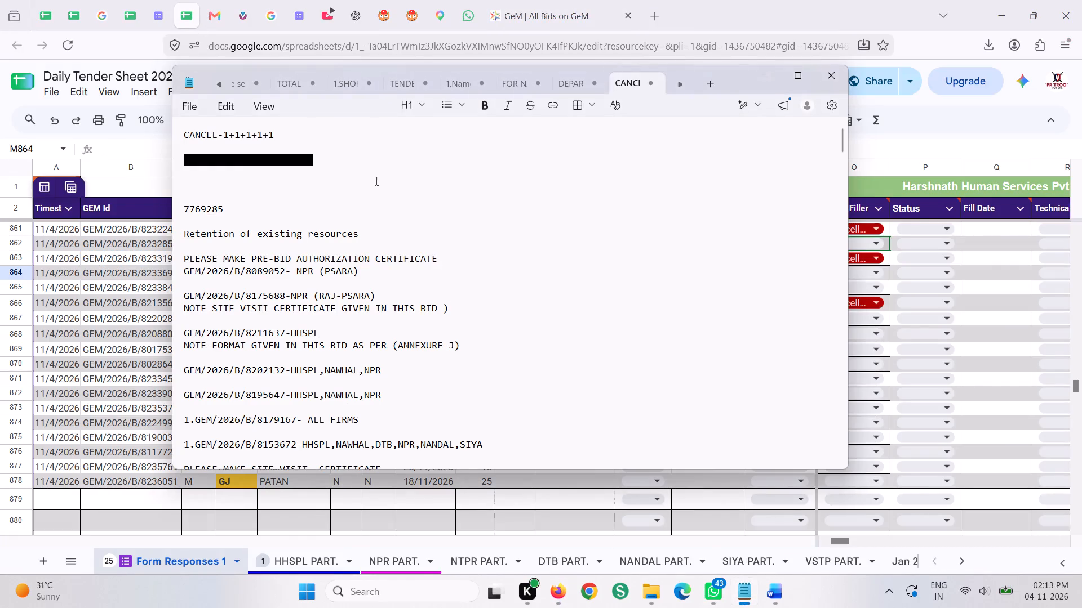
{"action": "type", "text": "+1"}
{"action": "key", "text": "alt+Tab"}
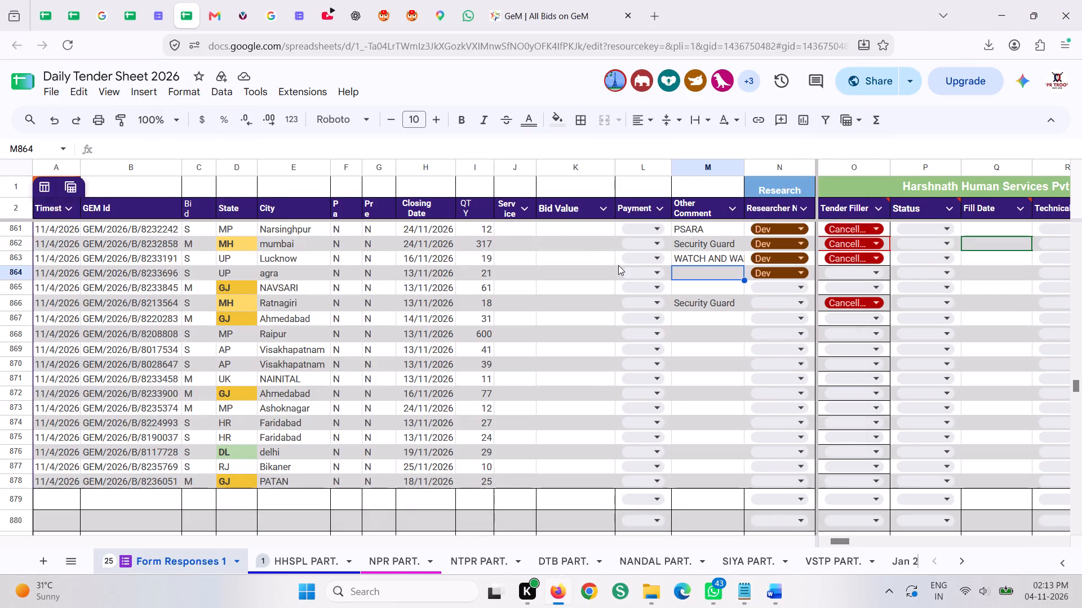
Copy GEM/2026/B/8233696 from the Daily Tender Sheet and search the GeM bid listing for it.
{"action": "key", "text": "Left"}
{"action": "key", "text": "Left"}
{"action": "key", "text": "Left"}
{"action": "key", "text": "Left"}
{"action": "key", "text": "Left"}
{"action": "key", "text": "Left"}
{"action": "key", "text": "Left"}
{"action": "key", "text": "Left"}
{"action": "key", "text": "Left"}
{"action": "key", "text": "Left"}
{"action": "key", "text": "Left"}
{"action": "key", "text": "Left"}
{"action": "key", "text": "Left"}
{"action": "key", "text": "Left"}
{"action": "key", "text": "Left"}
{"action": "key", "text": "Left"}
{"action": "key", "text": "Left"}
{"action": "key", "text": "Left"}
{"action": "key", "text": "Left"}
{"action": "key", "text": "Right"}
{"action": "key", "text": "ctrl+c"}
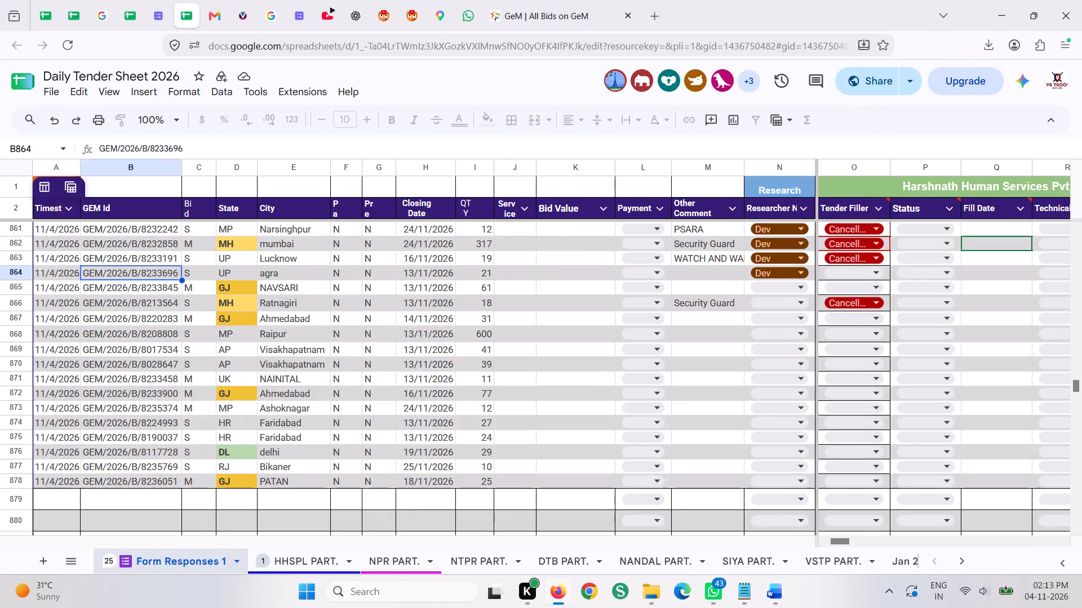
{"action": "key", "text": "Right"}
{"action": "key", "text": "Right"}
{"action": "key", "text": "Right"}
{"action": "key", "text": "Right"}
{"action": "key", "text": "Right"}
{"action": "key", "text": "Right"}
{"action": "key", "text": "Right"}
{"action": "key", "text": "Right"}
{"action": "key", "text": "Right"}
{"action": "key", "text": "Right"}
{"action": "key", "text": "Right"}
{"action": "key", "text": "Right"}
{"action": "key", "text": "Left"}
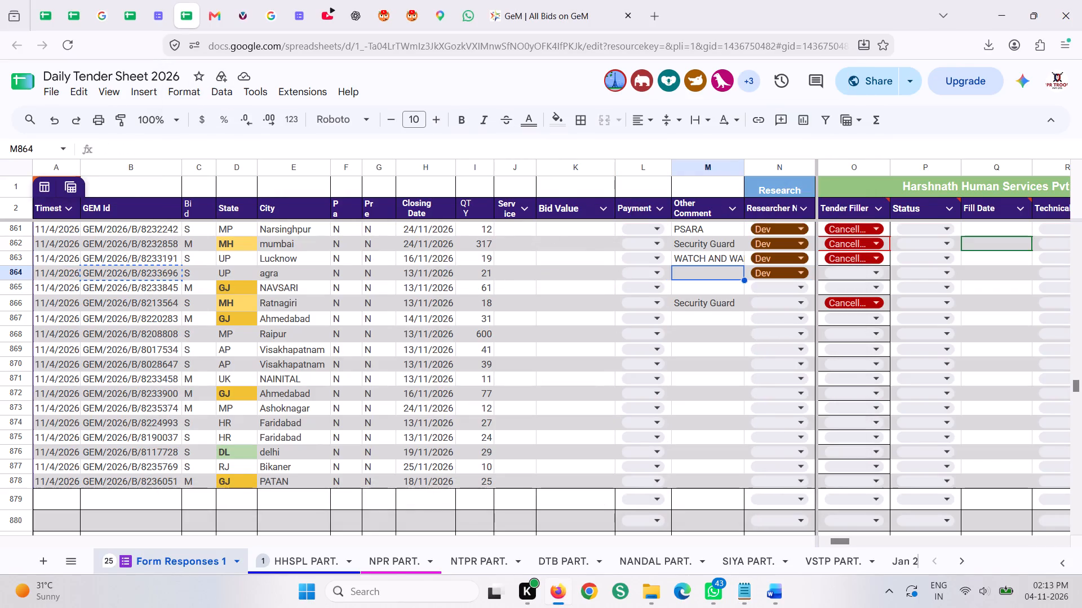
{"action": "left_click", "coordinate": [529, 0]}
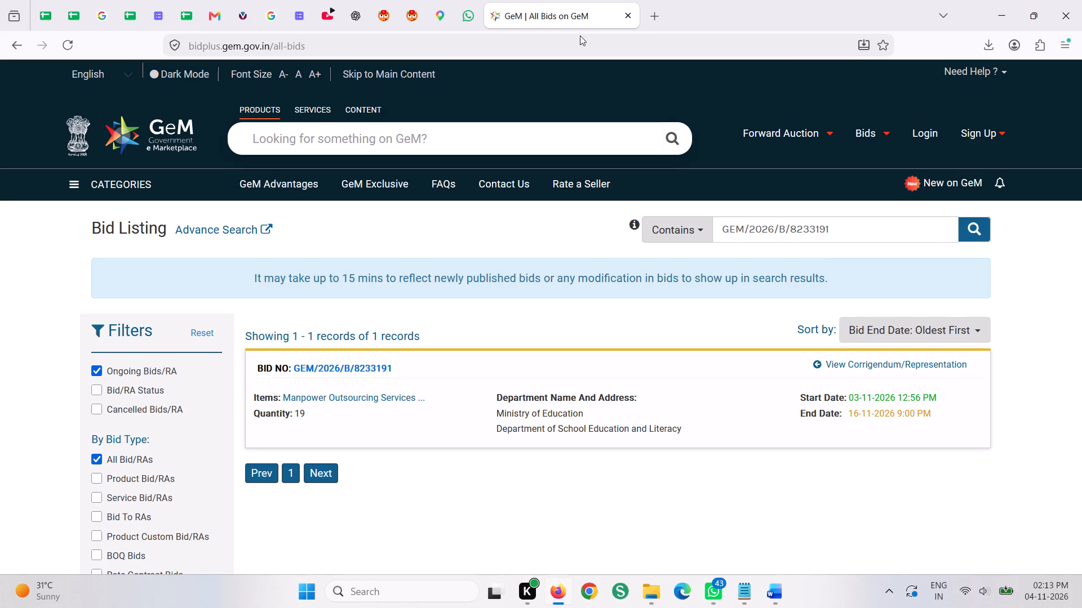
{"action": "left_click_drag", "start_coordinate": [858, 227], "coordinate": [699, 235]}
{"action": "key", "text": "ctrl+v"}
{"action": "key", "text": "Return"}
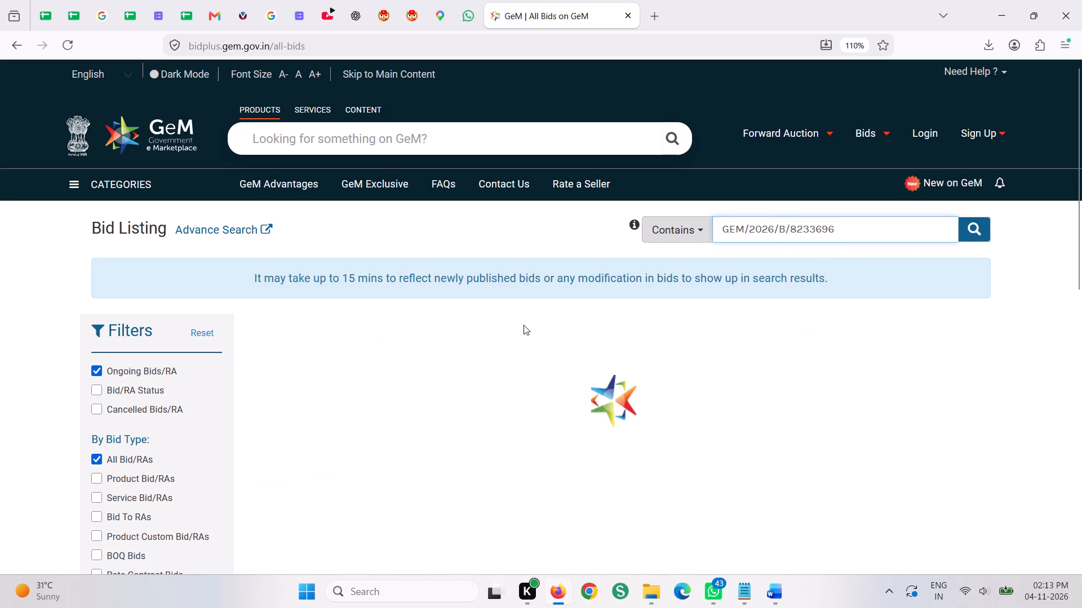
Open the bid document of GEM/2026/B/8233696 and look over its bid details.
{"action": "left_click", "coordinate": [373, 370]}
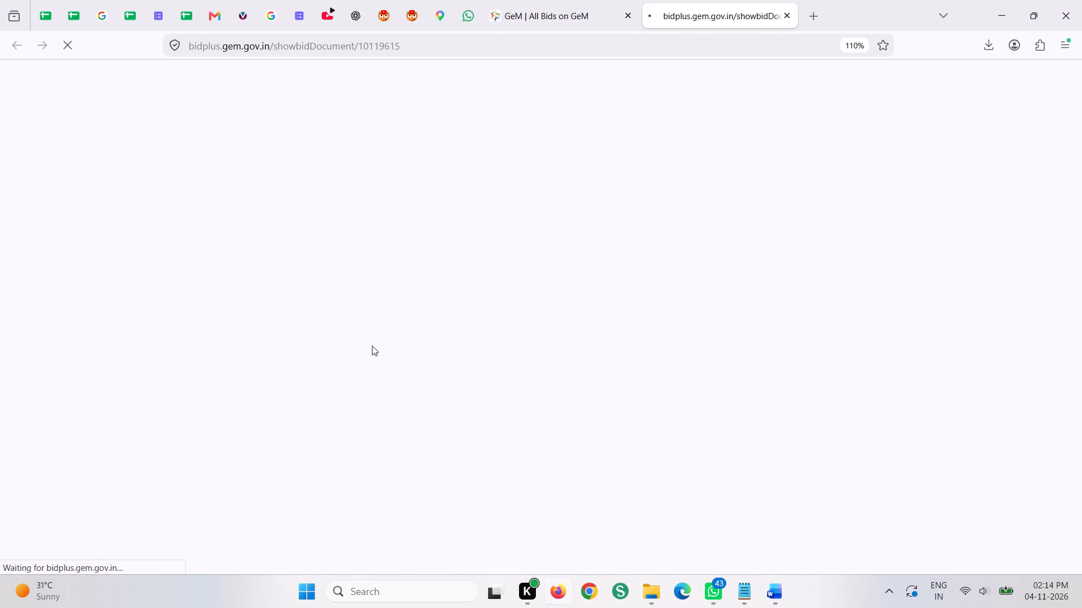
{"action": "left_click", "coordinate": [363, 318]}
{"action": "scroll", "coordinate": [626, 372], "scroll_direction": "down", "scroll_amount": 2}
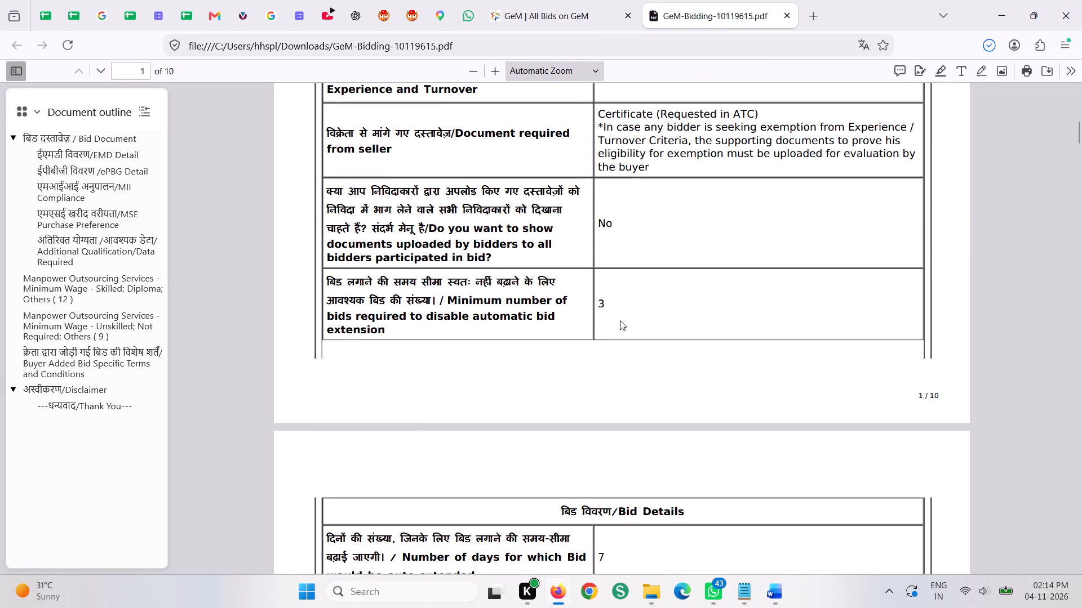
{"action": "left_click", "coordinate": [187, 21]}
{"action": "scroll", "coordinate": [611, 310], "scroll_direction": "up", "scroll_amount": 1}
{"action": "scroll", "coordinate": [620, 316], "scroll_direction": "down", "scroll_amount": 1}
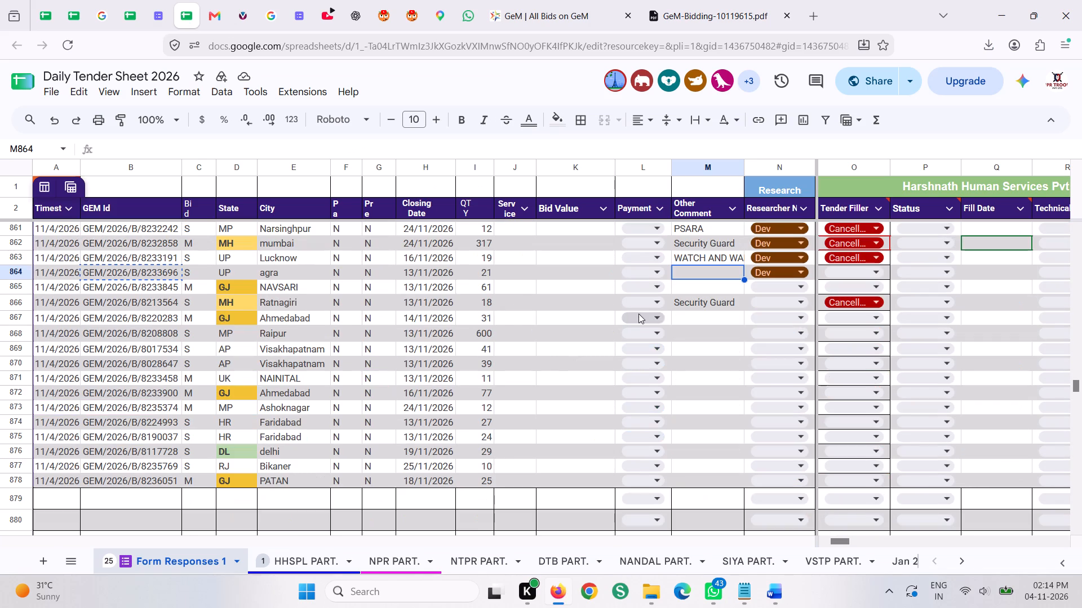
{"action": "left_click", "coordinate": [611, 0]}
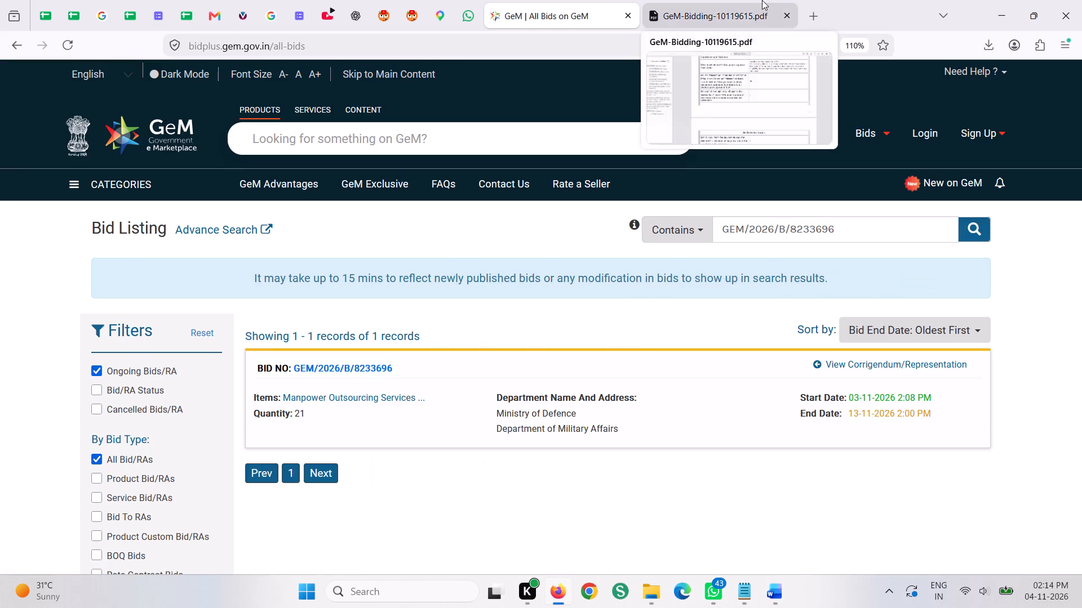
{"action": "left_click", "coordinate": [734, 0]}
{"action": "scroll", "coordinate": [623, 336], "scroll_direction": "down", "scroll_amount": 1}
{"action": "scroll", "coordinate": [623, 336], "scroll_direction": "up", "scroll_amount": 2}
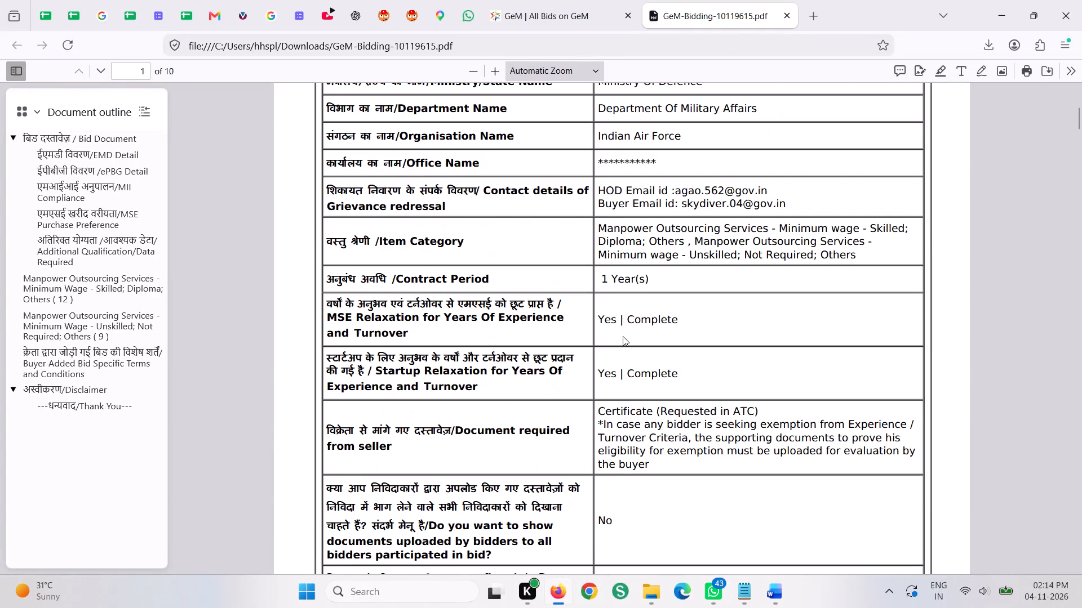
Search the Indian Air Force bid document for SECURITY and go through the matches to check for security duties.
{"action": "key", "text": "ctrl+f"}
{"action": "type", "text": "SE"}
{"action": "type", "text": "CURITY"}
{"action": "key", "text": "Return"}
{"action": "key", "text": "Return"}
{"action": "key", "text": "Return"}
{"action": "key", "text": "Return"}
{"action": "key", "text": "Return"}
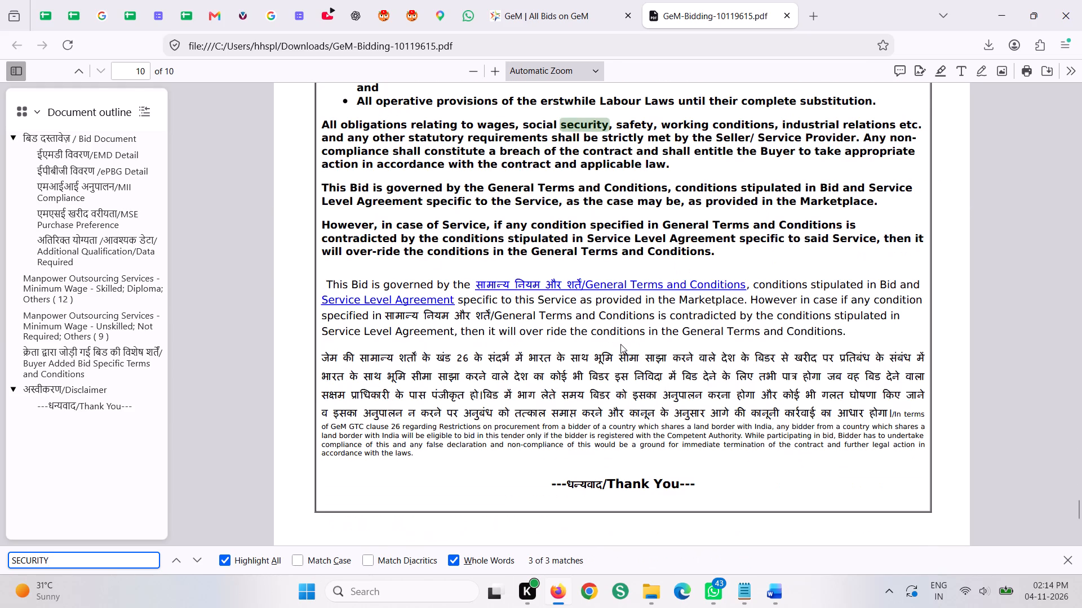
Search the bid document for WATCH to check for watch and ward duties.
{"action": "key", "text": "BackSpace"}
{"action": "key", "text": "BackSpace"}
{"action": "key", "text": "BackSpace"}
{"action": "key", "text": "BackSpace"}
{"action": "key", "text": "BackSpace"}
{"action": "key", "text": "BackSpace"}
{"action": "key", "text": "BackSpace"}
{"action": "key", "text": "BackSpace"}
{"action": "key", "text": "BackSpace"}
{"action": "key", "text": "BackSpace"}
{"action": "type", "text": "WATCH"}
Search the bid document for CHOWKIDAR to check for guard profiles, and clear the search text.
{"action": "key", "text": "BackSpace"}
{"action": "key", "text": "BackSpace"}
{"action": "key", "text": "BackSpace"}
{"action": "key", "text": "BackSpace"}
{"action": "key", "text": "BackSpace"}
{"action": "key", "text": "BackSpace"}
{"action": "key", "text": "BackSpace"}
{"action": "key", "text": "BackSpace"}
{"action": "key", "text": "BackSpace"}
{"action": "key", "text": "BackSpace"}
{"action": "key", "text": "BackSpace"}
{"action": "key", "text": "BackSpace"}
{"action": "key", "text": "BackSpace"}
{"action": "key", "text": "BackSpace"}
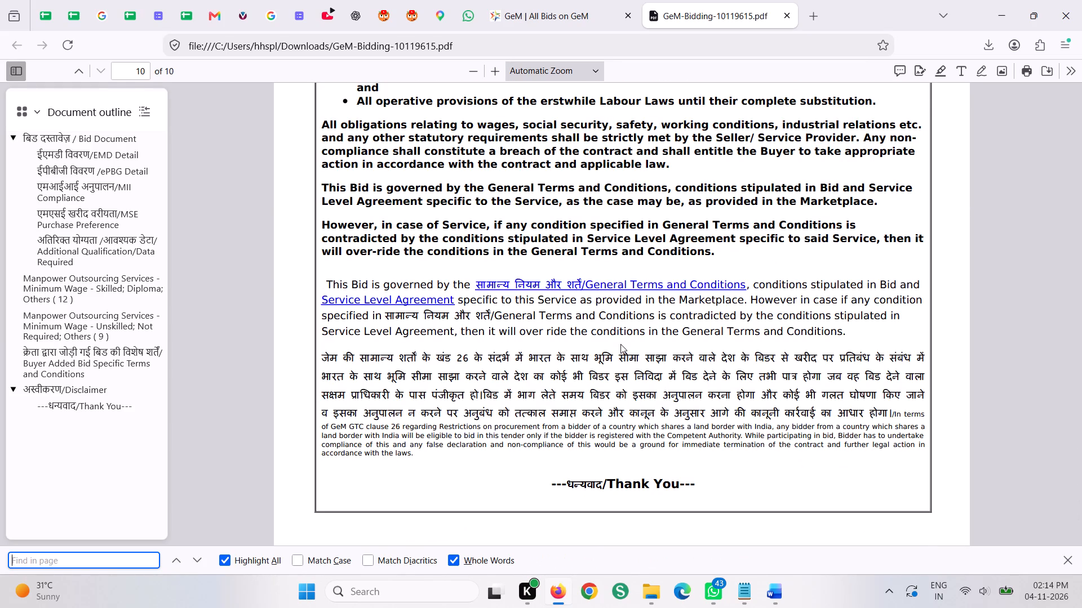
{"action": "type", "text": "CHOWKIDAR"}
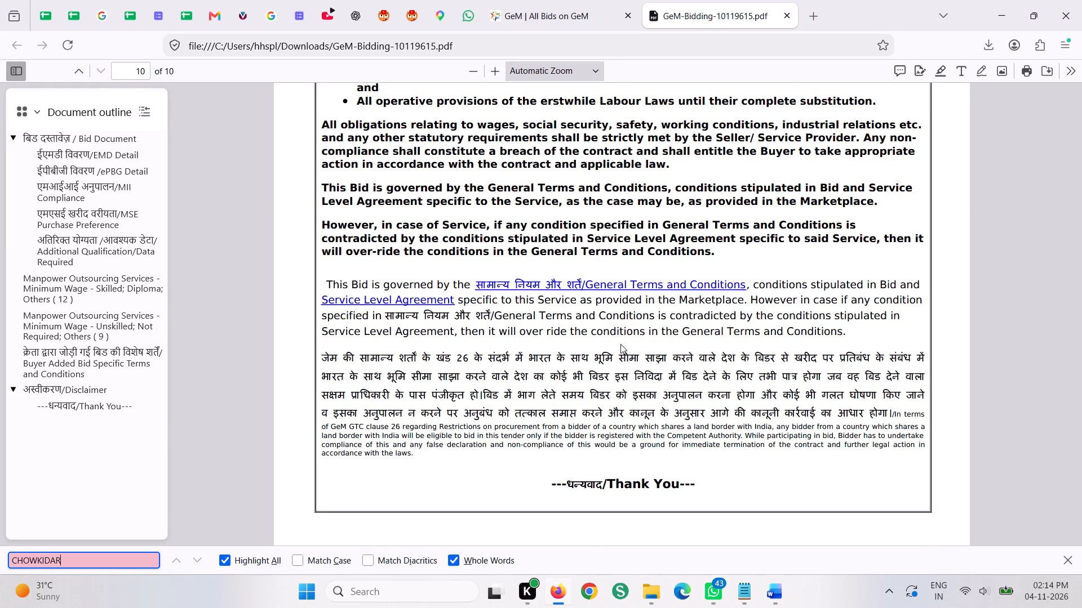
{"action": "key", "text": "BackSpace"}
{"action": "key", "text": "BackSpace"}
{"action": "key", "text": "BackSpace"}
{"action": "key", "text": "BackSpace"}
{"action": "key", "text": "BackSpace"}
{"action": "key", "text": "BackSpace"}
{"action": "key", "text": "BackSpace"}
{"action": "key", "text": "BackSpace"}
{"action": "key", "text": "BackSpace"}
{"action": "key", "text": "BackSpace"}
{"action": "key", "text": "BackSpace"}
{"action": "key", "text": "BackSpace"}
{"action": "key", "text": "BackSpace"}
{"action": "key", "text": "BackSpace"}
Open the bid document's Scope of work & Job description attachment, 1793694419.pdf, and read through its pages.
{"action": "scroll", "coordinate": [620, 344], "scroll_direction": "up", "scroll_amount": 1}
{"action": "scroll", "coordinate": [620, 344], "scroll_direction": "down", "scroll_amount": 1}
{"action": "scroll", "coordinate": [622, 343], "scroll_direction": "up", "scroll_amount": 17}
{"action": "scroll", "coordinate": [617, 347], "scroll_direction": "up", "scroll_amount": 16}
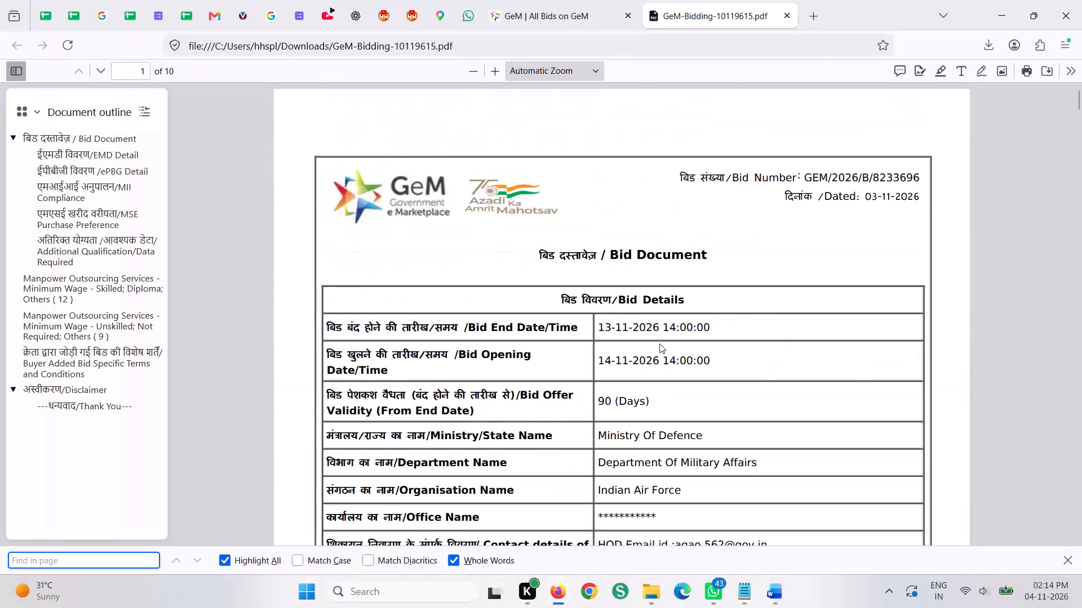
{"action": "scroll", "coordinate": [659, 344], "scroll_direction": "down", "scroll_amount": 1}
{"action": "left_click", "coordinate": [564, 0]}
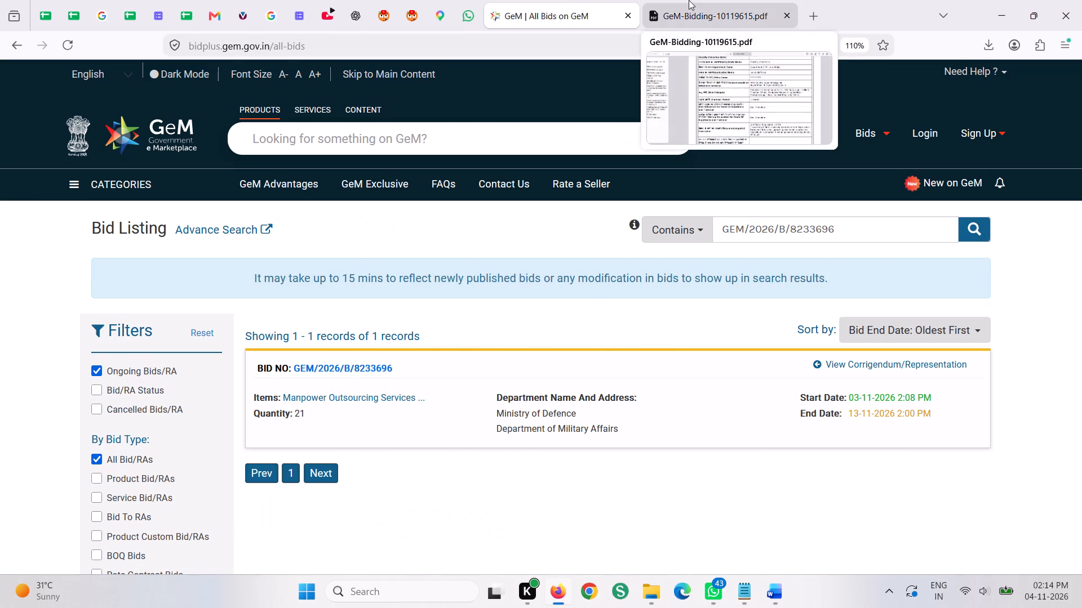
{"action": "left_click", "coordinate": [689, 0]}
{"action": "scroll", "coordinate": [645, 307], "scroll_direction": "down", "scroll_amount": 11}
{"action": "scroll", "coordinate": [570, 278], "scroll_direction": "up", "scroll_amount": 2}
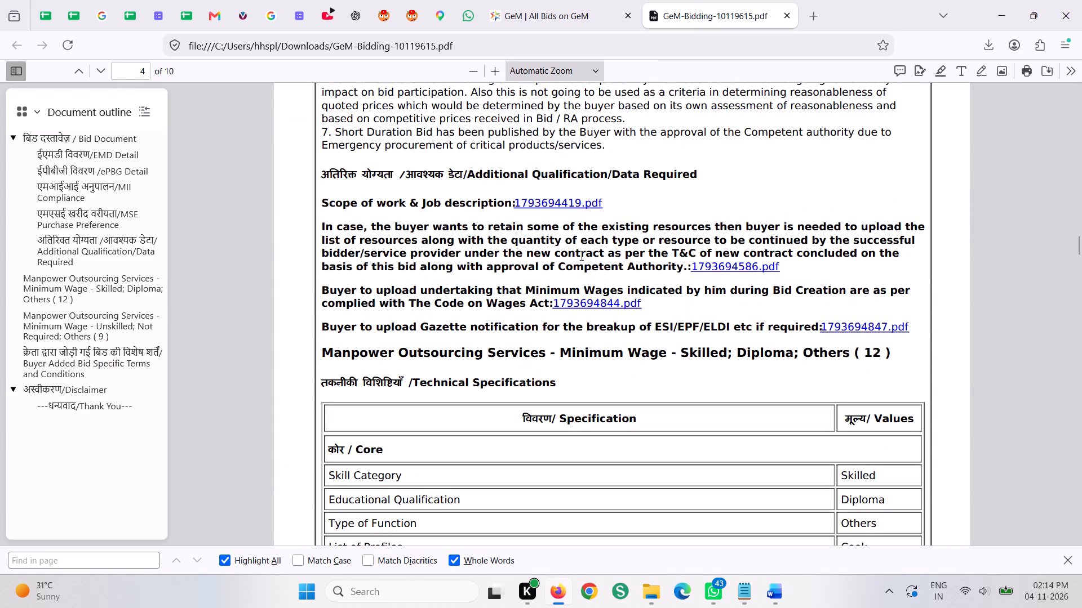
{"action": "left_click", "coordinate": [557, 199]}
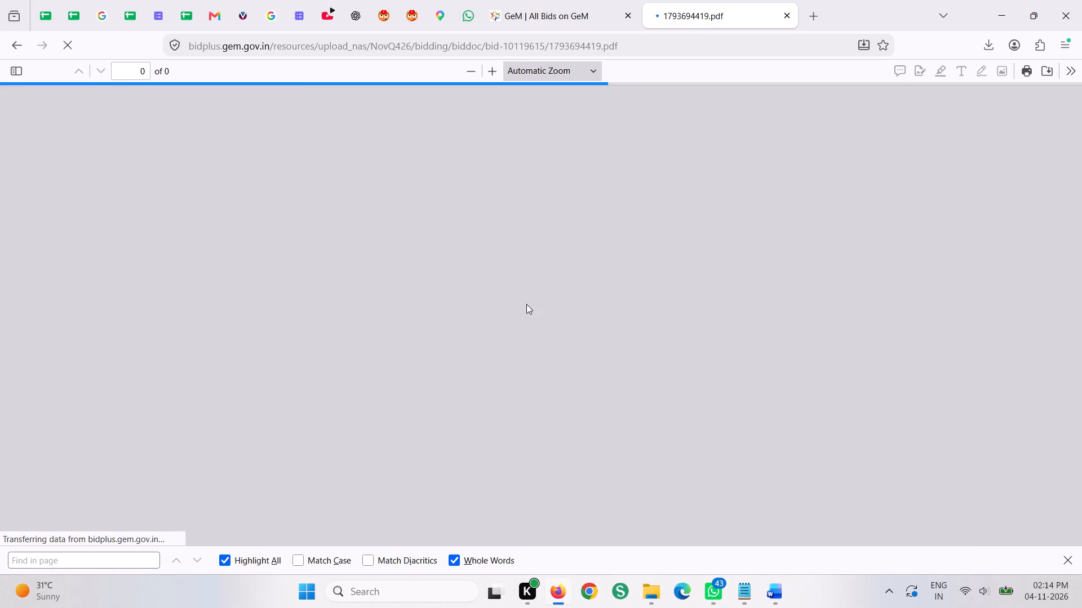
{"action": "left_click", "coordinate": [500, 315]}
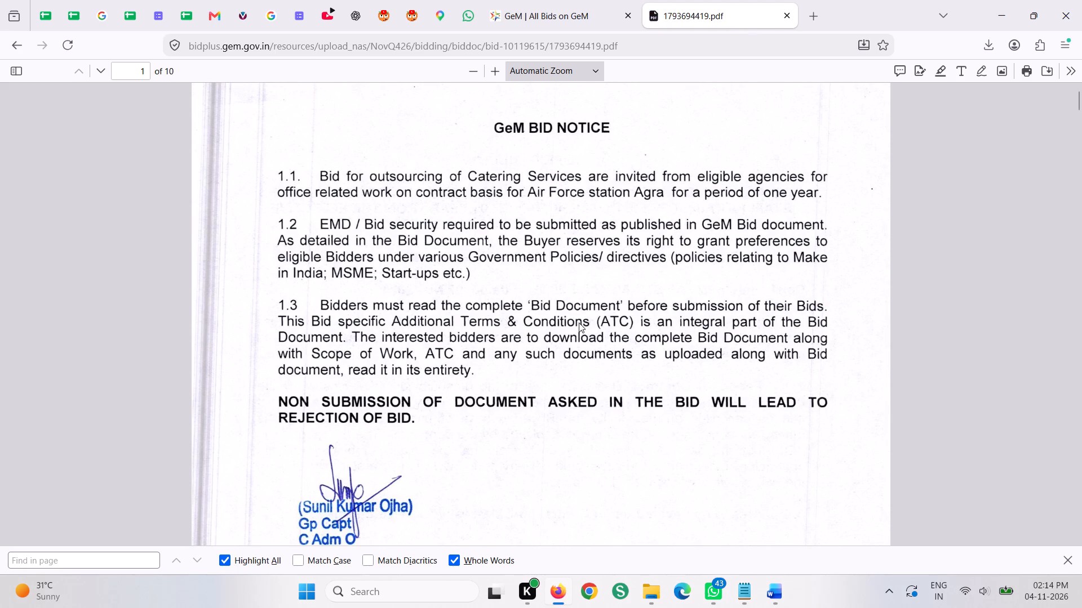
{"action": "scroll", "coordinate": [579, 324], "scroll_direction": "down", "scroll_amount": 17}
{"action": "scroll", "coordinate": [616, 334], "scroll_direction": "down", "scroll_amount": 6}
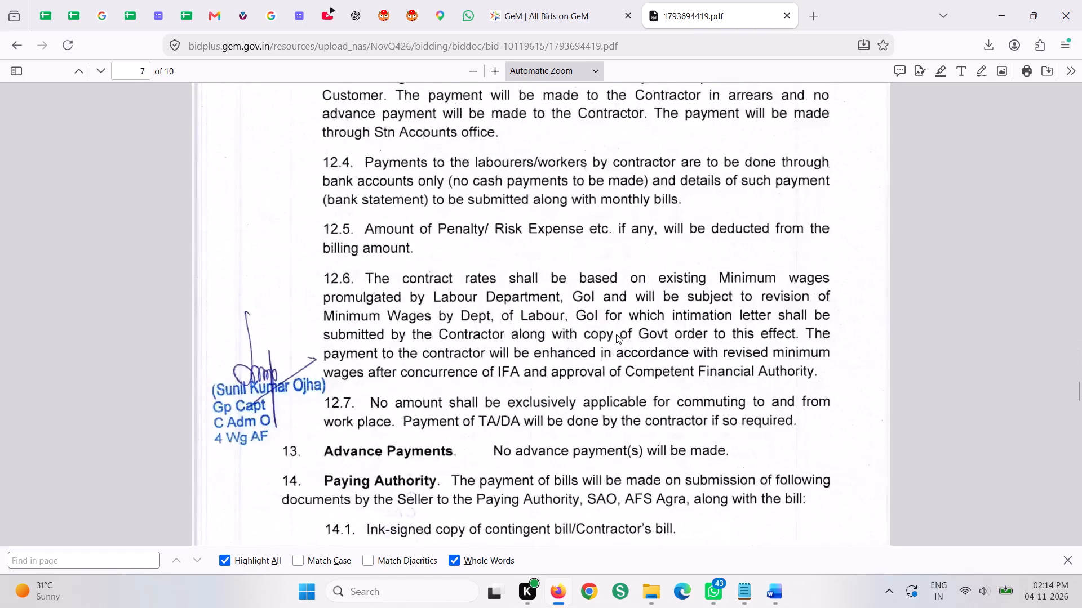
{"action": "scroll", "coordinate": [616, 334], "scroll_direction": "down", "scroll_amount": 14}
Create a folder named GEM2026B8233696 in DEV1 in File Explorer.
{"action": "left_click", "coordinate": [526, 0]}
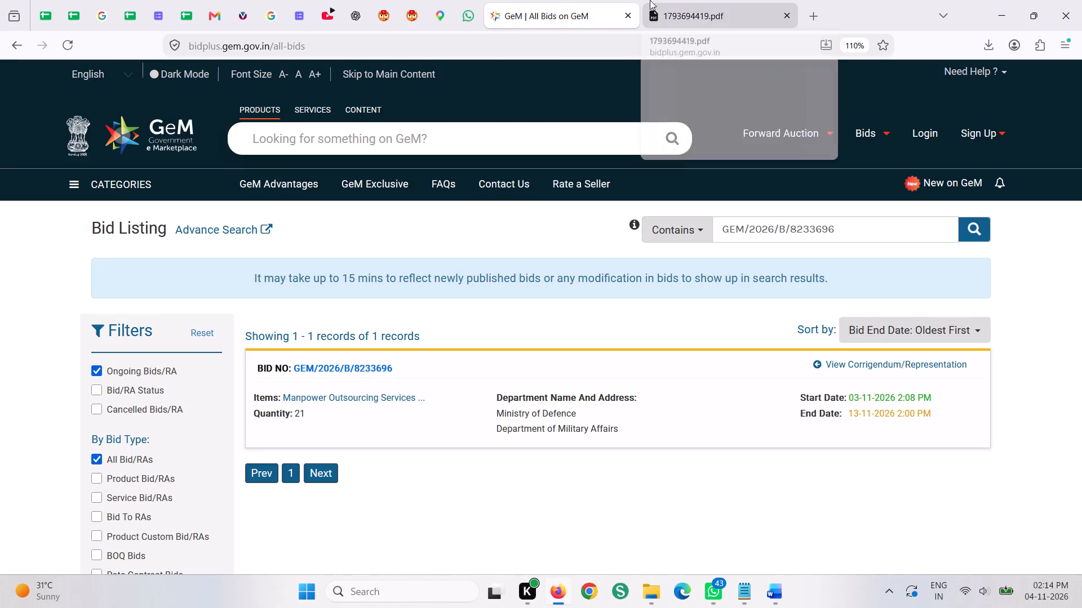
{"action": "left_click", "coordinate": [698, 0]}
{"action": "left_click", "coordinate": [652, 594]}
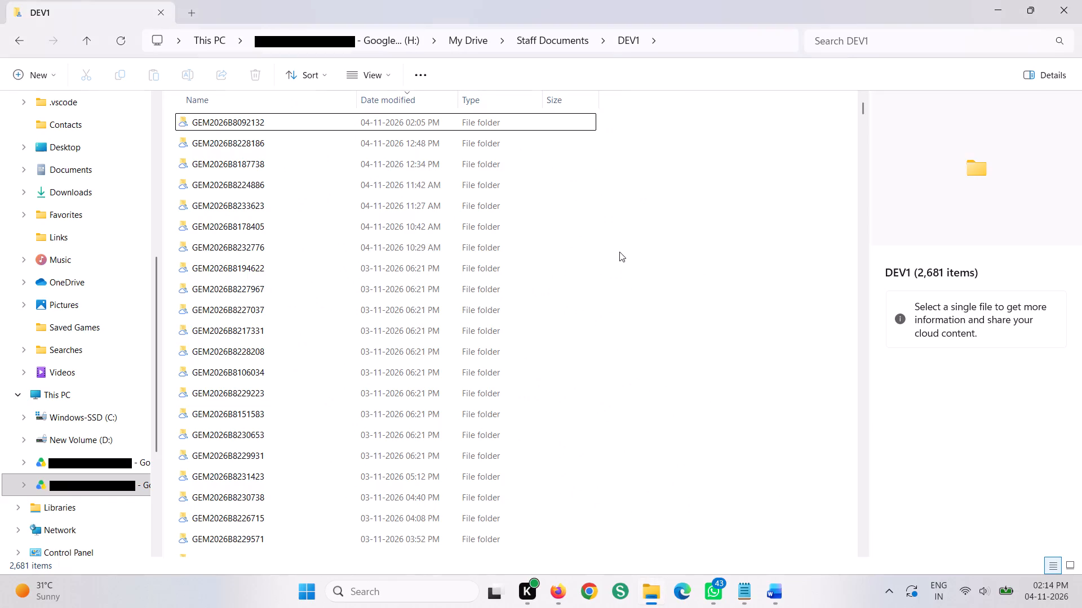
{"action": "right_click", "coordinate": [601, 207]}
{"action": "left_click", "coordinate": [644, 318]}
{"action": "left_click", "coordinate": [833, 319]}
{"action": "key", "text": "ctrl+v"}
{"action": "key", "text": "Return"}
{"action": "left_click", "coordinate": [252, 549]}
{"action": "left_click_drag", "start_coordinate": [252, 549], "coordinate": [258, 549]}
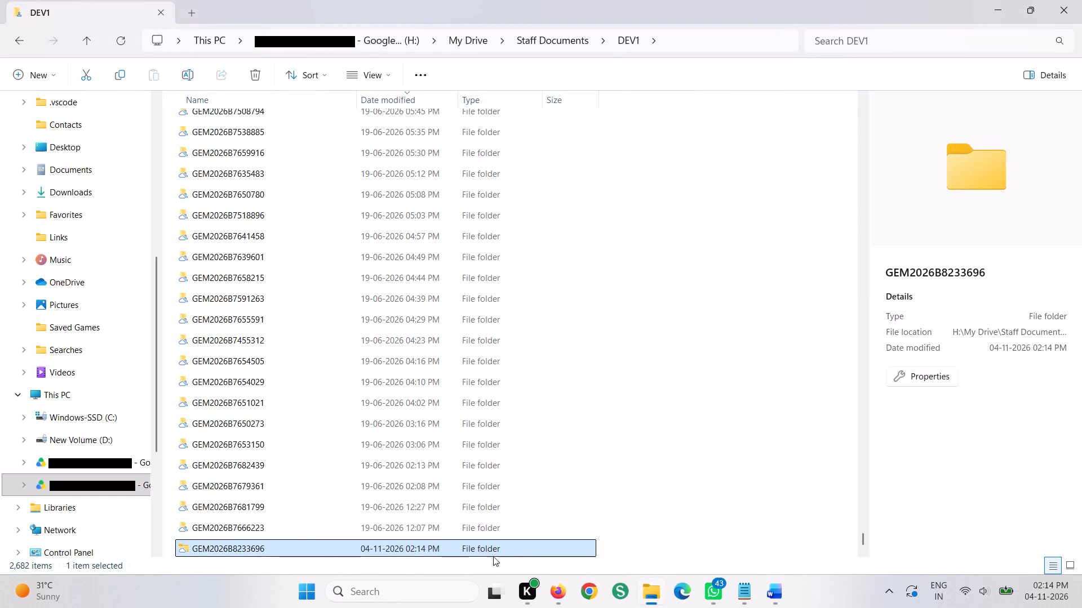
Switch to Firefox and save the scope of work PDF as SCOPE OF WORK 01 in DEV1's GEM2026B8233696 folder.
{"action": "left_click", "coordinate": [553, 589]}
{"action": "scroll", "coordinate": [772, 256], "scroll_direction": "up", "scroll_amount": 1}
{"action": "scroll", "coordinate": [1004, 149], "scroll_direction": "up", "scroll_amount": 2}
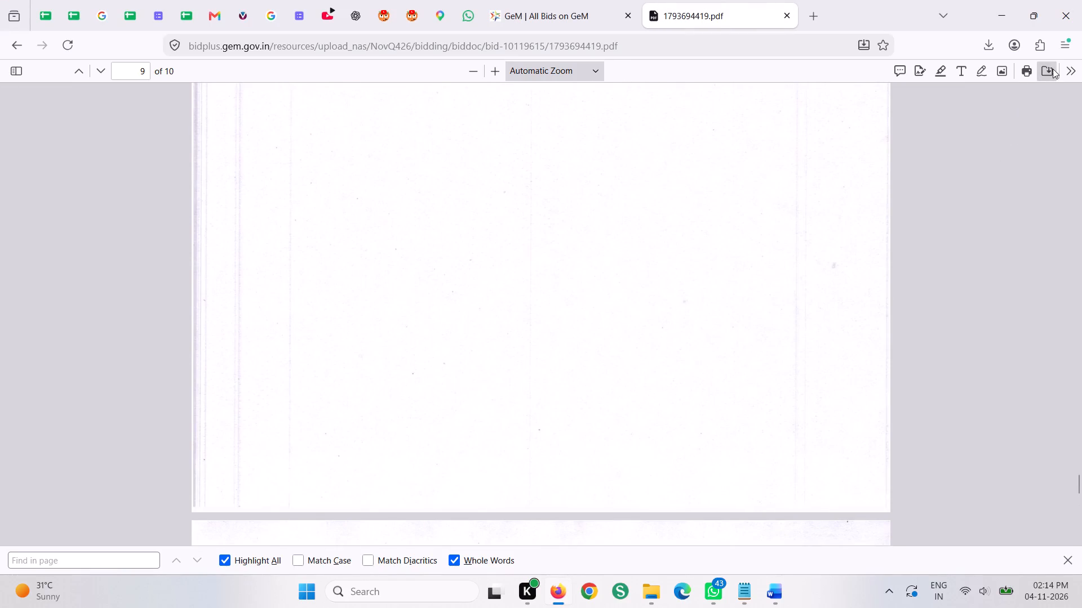
{"action": "left_click", "coordinate": [1053, 69]}
{"action": "scroll", "coordinate": [496, 251], "scroll_direction": "up", "scroll_amount": 13}
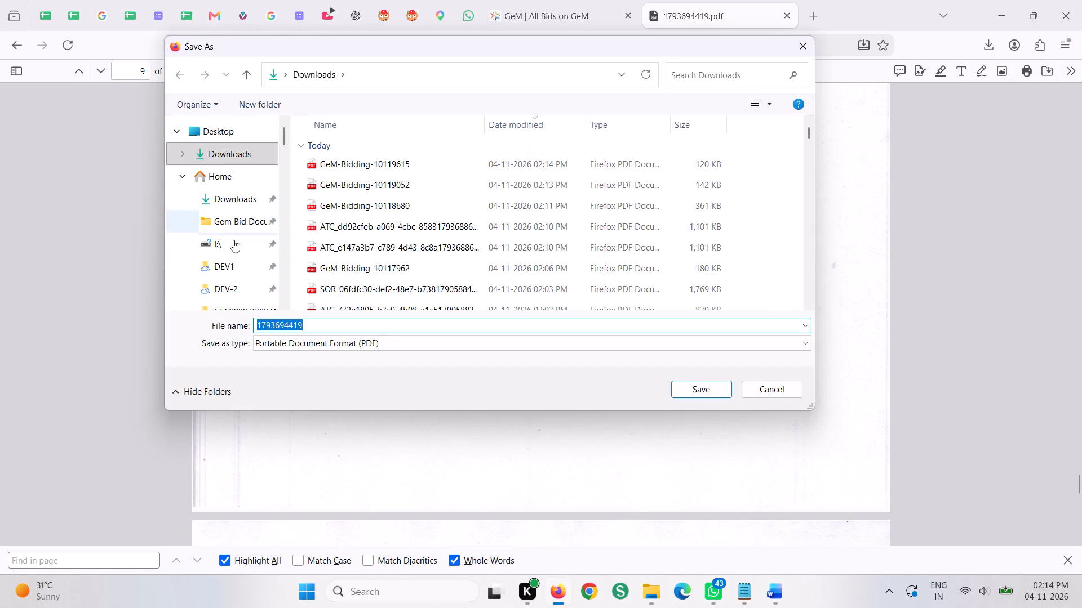
{"action": "left_click", "coordinate": [234, 269]}
{"action": "scroll", "coordinate": [400, 188], "scroll_direction": "up", "scroll_amount": 13}
{"action": "double_click", "coordinate": [387, 148]}
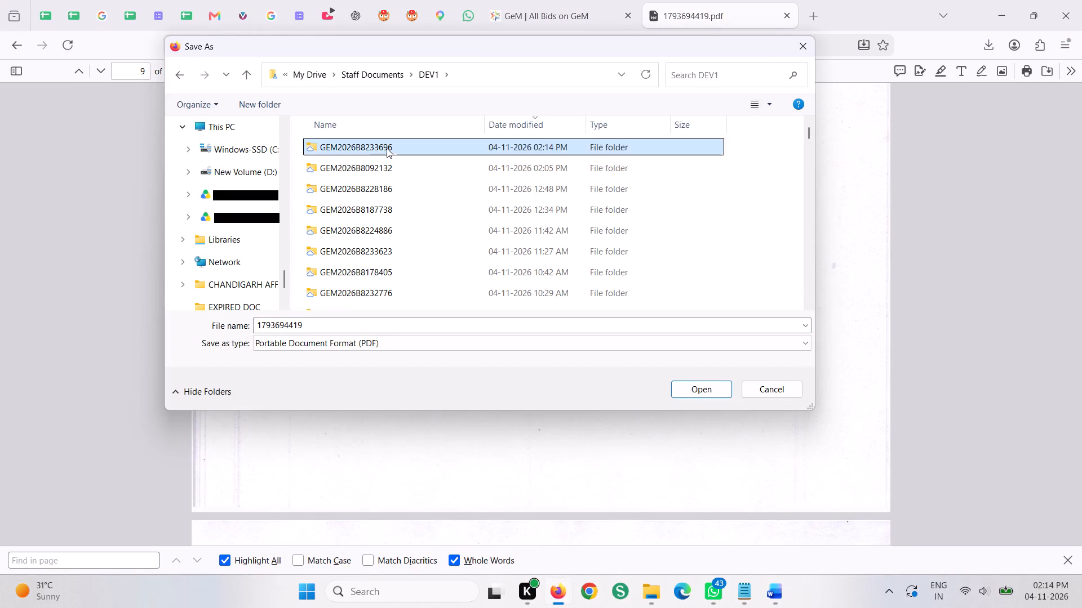
{"action": "left_click", "coordinate": [343, 316]}
{"action": "left_click", "coordinate": [342, 325]}
{"action": "key", "text": "s"}
{"action": "key", "text": "c"}
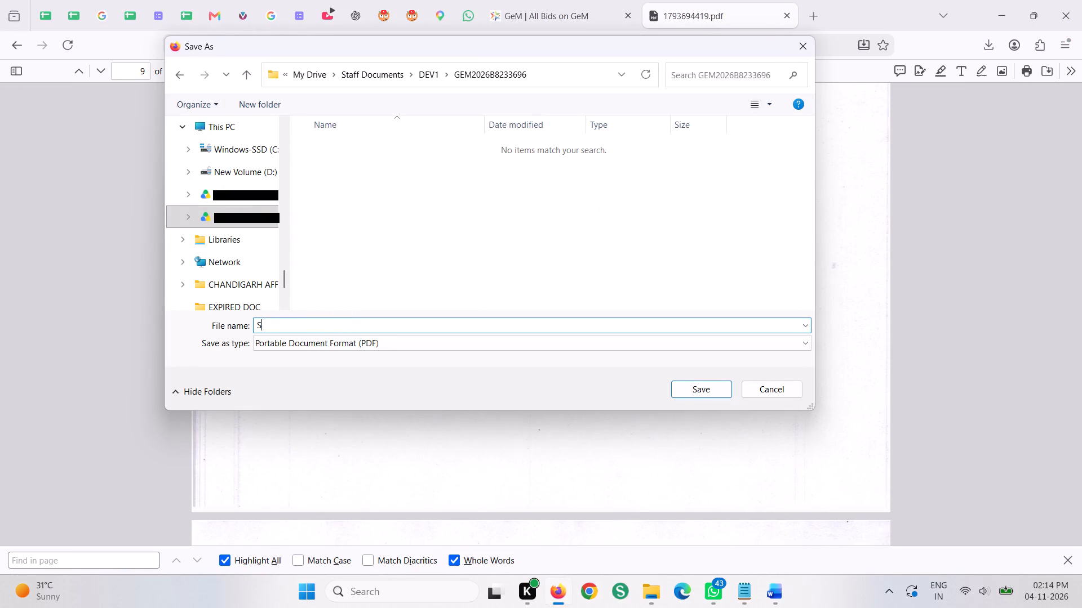
{"action": "key", "text": "o"}
{"action": "key", "text": "p"}
{"action": "key", "text": "e"}
{"action": "key", "text": "space"}
{"action": "type", "text": "O"}
{"action": "type", "text": "F"}
{"action": "key", "text": "space"}
{"action": "type", "text": "OWR"}
{"action": "key", "text": "BackSpace"}
{"action": "key", "text": "BackSpace"}
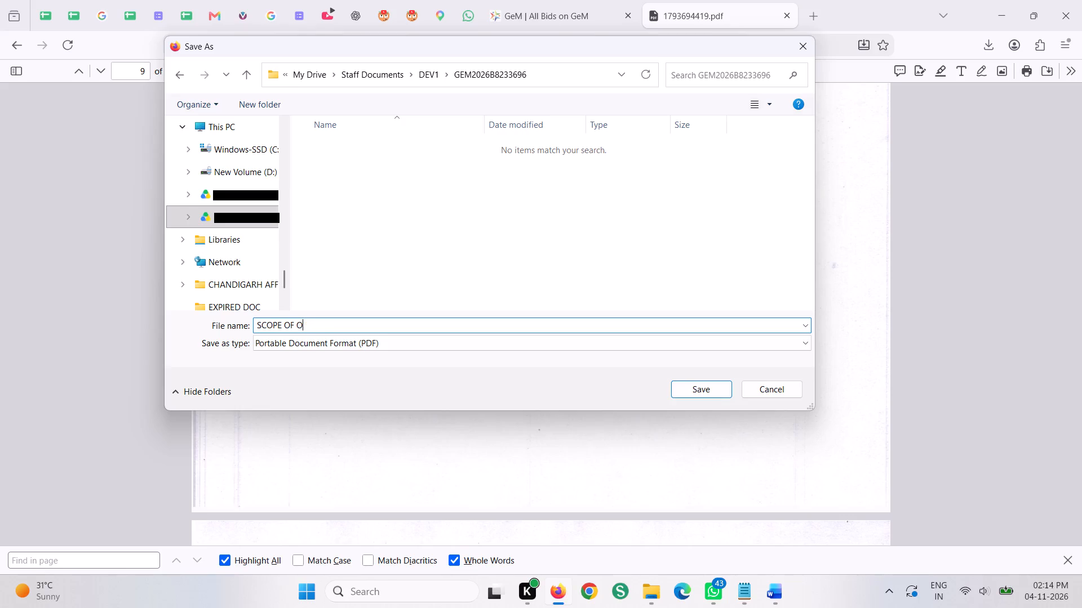
{"action": "key", "text": "BackSpace"}
{"action": "key", "text": "w"}
{"action": "type", "text": "OR"}
{"action": "key", "text": "k"}
{"action": "key", "text": "space"}
{"action": "key", "text": "0"}
{"action": "key", "text": "1"}
{"action": "key", "text": "Return"}
Check the bid's scope of work, retained resources, minimum wage undertaking and ESI/EPF Gazette attachments, opening each linked PDF in turn.
{"action": "scroll", "coordinate": [342, 325], "scroll_direction": "up", "scroll_amount": 20}
{"action": "scroll", "coordinate": [342, 325], "scroll_direction": "up", "scroll_amount": 1}
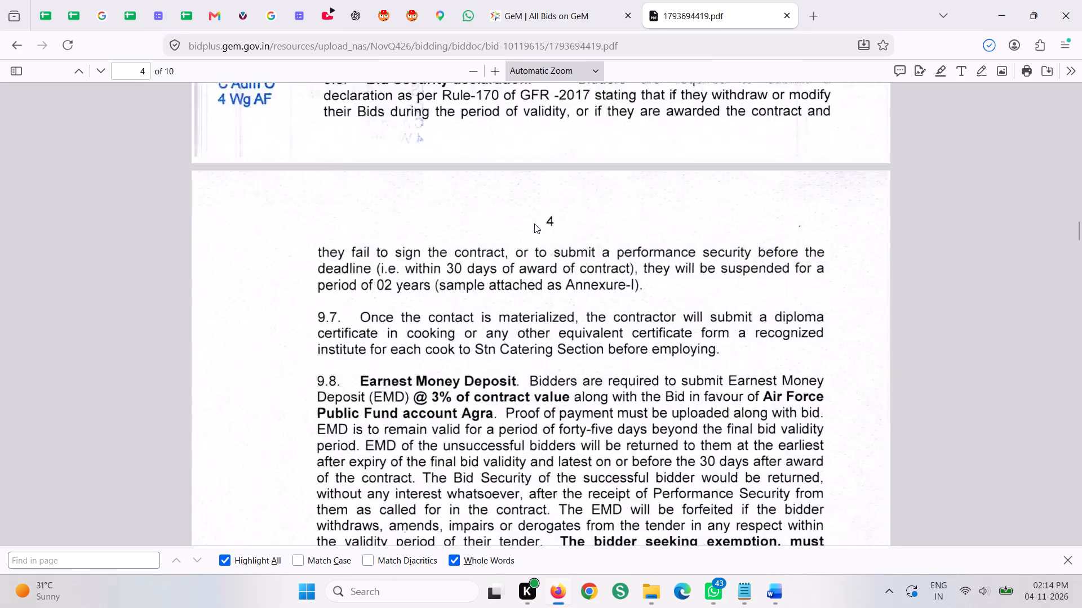
{"action": "scroll", "coordinate": [534, 223], "scroll_direction": "up", "scroll_amount": 13}
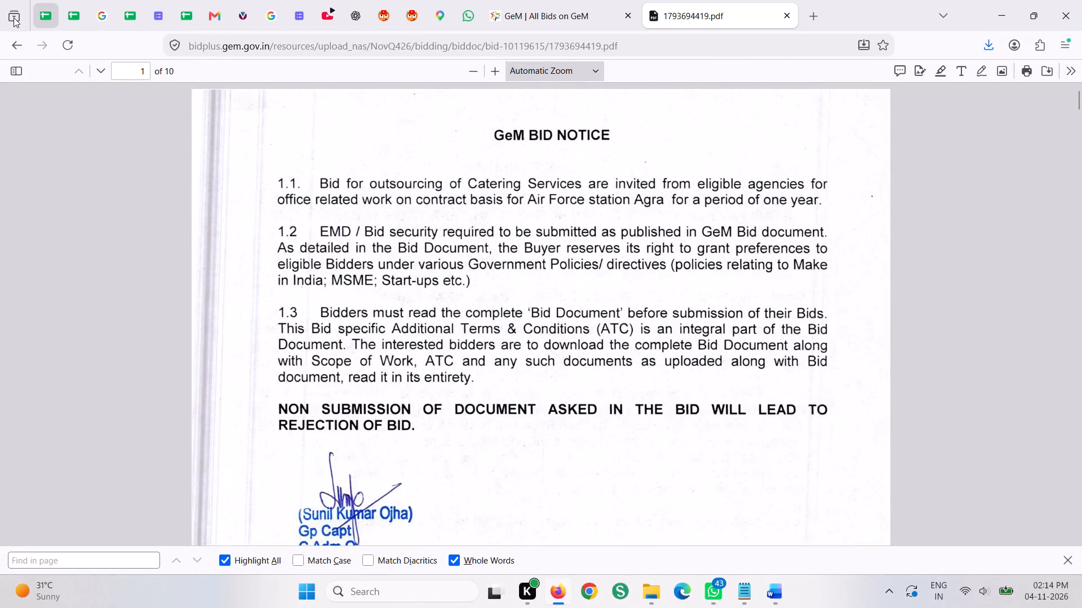
{"action": "left_click", "coordinate": [21, 41]}
{"action": "left_click", "coordinate": [715, 263]}
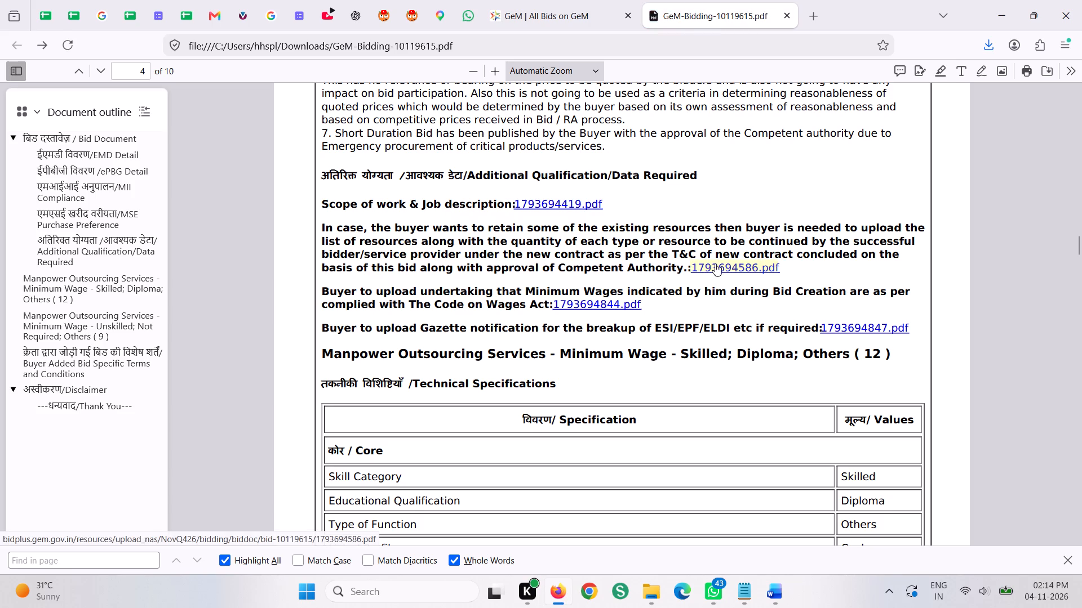
{"action": "scroll", "coordinate": [600, 187], "scroll_direction": "up", "scroll_amount": 4}
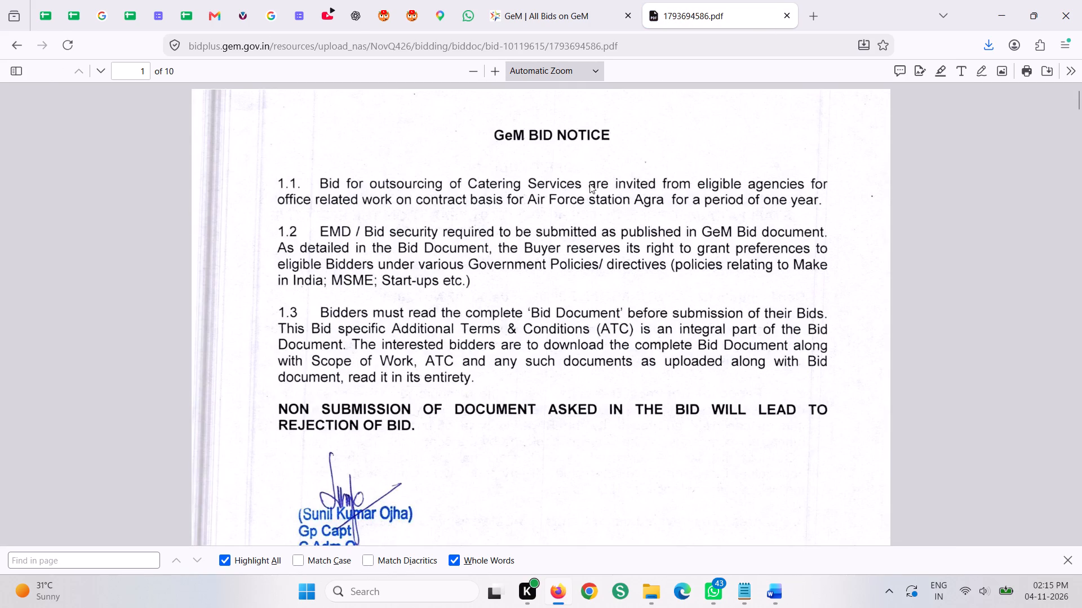
{"action": "scroll", "coordinate": [589, 184], "scroll_direction": "up", "scroll_amount": 1}
{"action": "left_click", "coordinate": [21, 46]}
{"action": "left_click", "coordinate": [540, 199]}
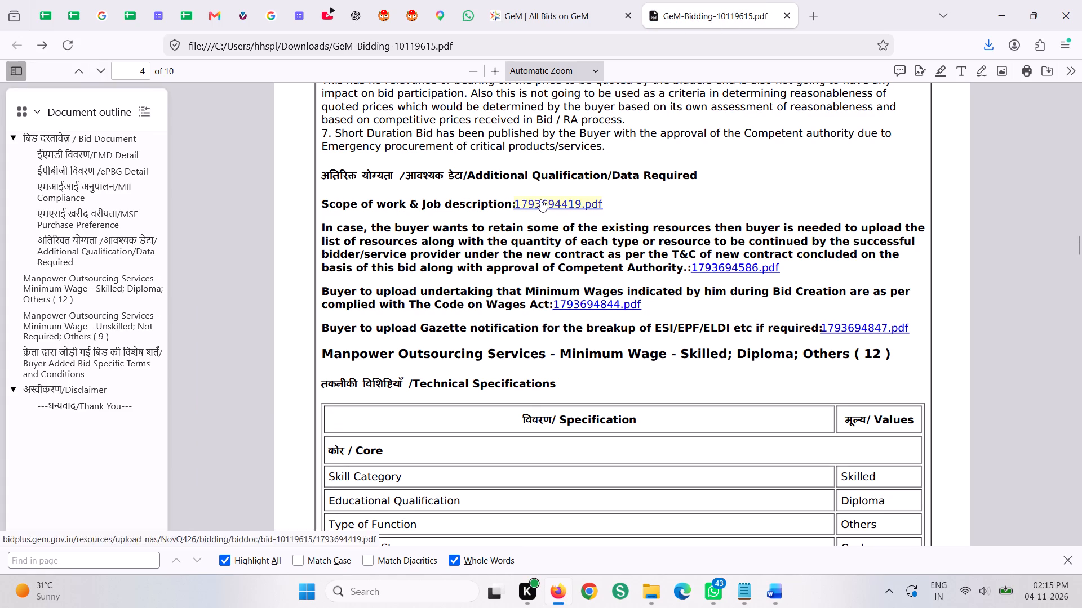
{"action": "scroll", "coordinate": [23, 110], "scroll_direction": "up", "scroll_amount": 3}
{"action": "left_click", "coordinate": [10, 45]}
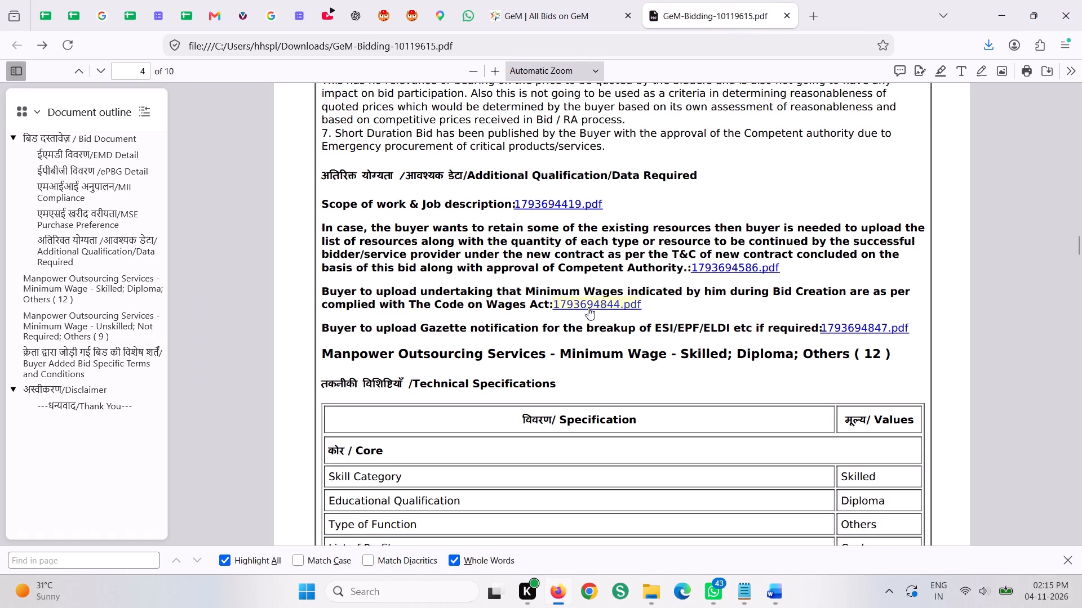
{"action": "left_click", "coordinate": [581, 301]}
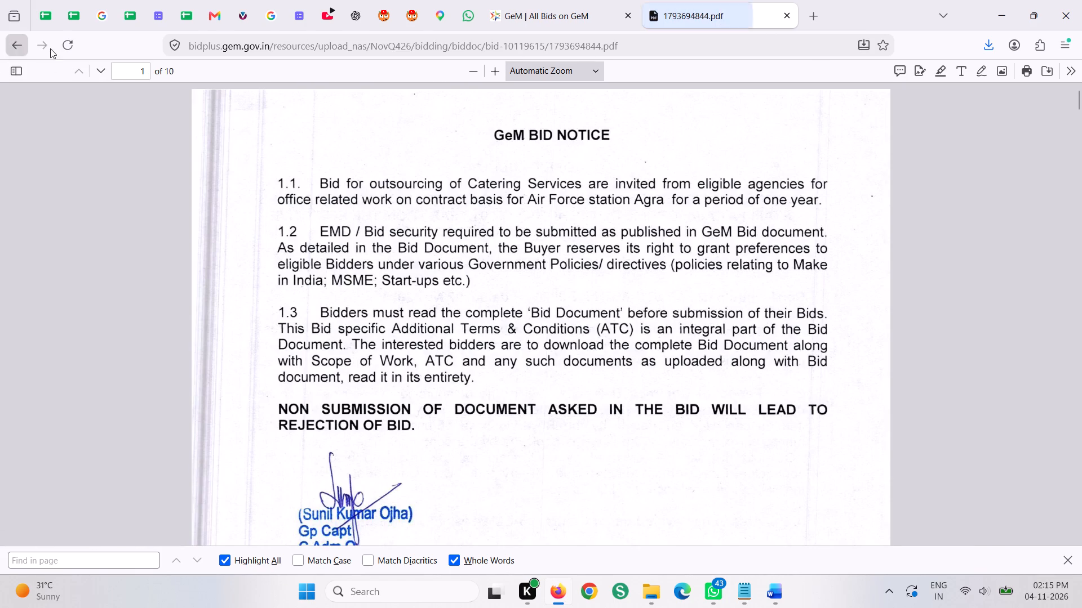
{"action": "left_click", "coordinate": [24, 44]}
{"action": "left_click", "coordinate": [833, 325]}
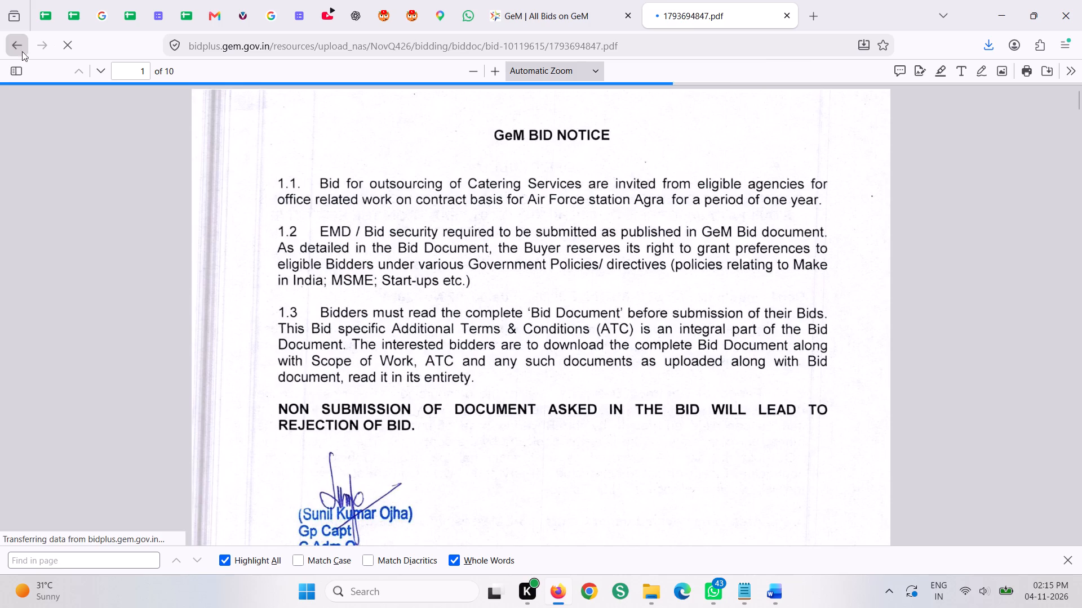
{"action": "left_click", "coordinate": [15, 42]}
Copy the consignee city AGRA from the bid, switch to Word's REQUIRED DOCUMENTS file and replace everything after "SHOPACT –" with AGRA,UP.
{"action": "scroll", "coordinate": [628, 278], "scroll_direction": "down", "scroll_amount": 4}
{"action": "scroll", "coordinate": [536, 205], "scroll_direction": "down", "scroll_amount": 2}
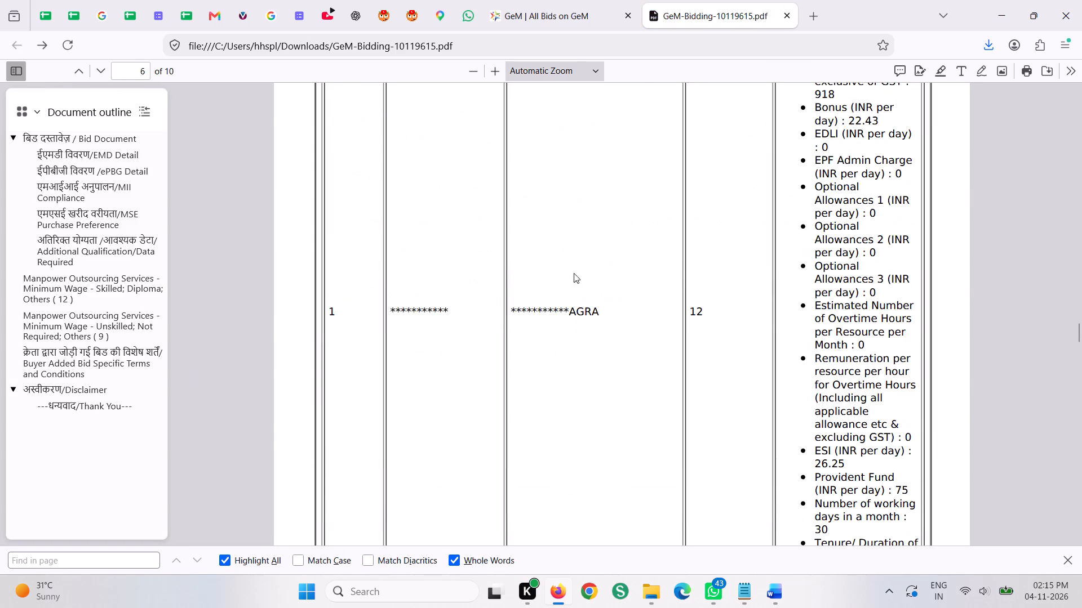
{"action": "double_click", "coordinate": [582, 311]}
{"action": "key", "text": "ctrl+c"}
{"action": "key", "text": "ctrl+c"}
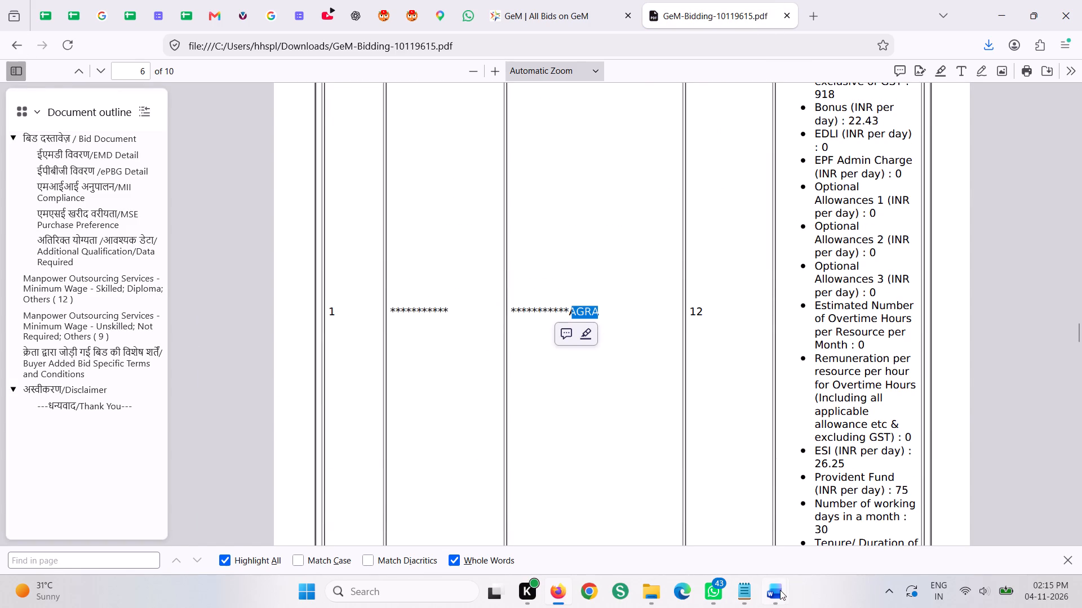
{"action": "left_click", "coordinate": [780, 590]}
{"action": "left_click", "coordinate": [119, 512]}
{"action": "left_click", "coordinate": [397, 370]}
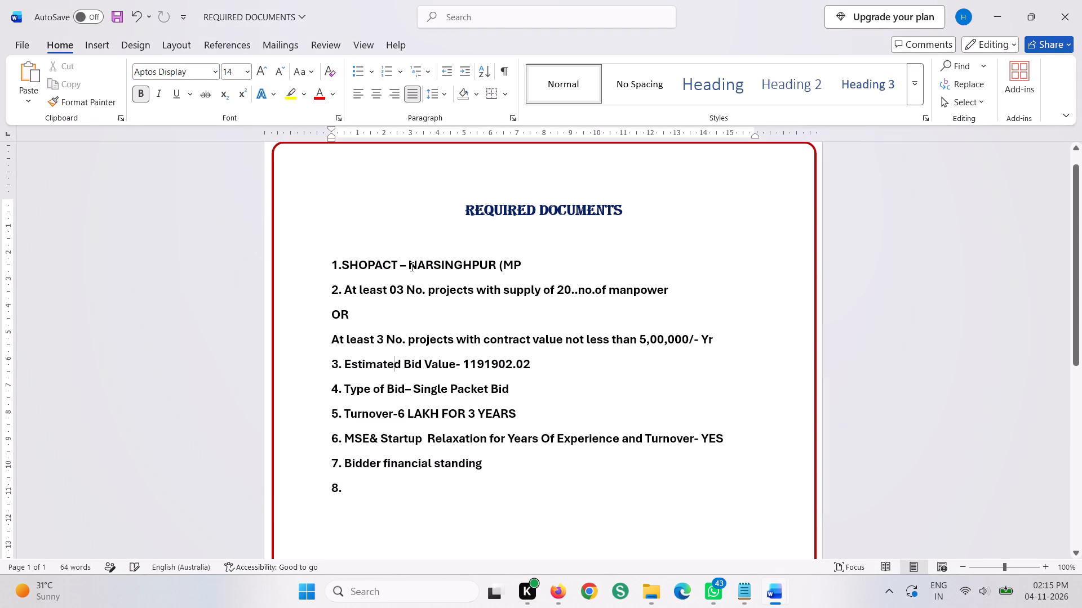
{"action": "left_click_drag", "start_coordinate": [411, 266], "coordinate": [593, 573]}
{"action": "key", "text": "ctrl+v"}
{"action": "type", "text": ",UP"}
Add item 2 with the bid document's "MSE Relaxation for Years Of Experience and Turnover" label, joined onto one line.
{"action": "key", "text": "Return"}
{"action": "type", "text": "2."}
{"action": "key", "text": "alt+Tab"}
{"action": "scroll", "coordinate": [610, 335], "scroll_direction": "up", "scroll_amount": 5}
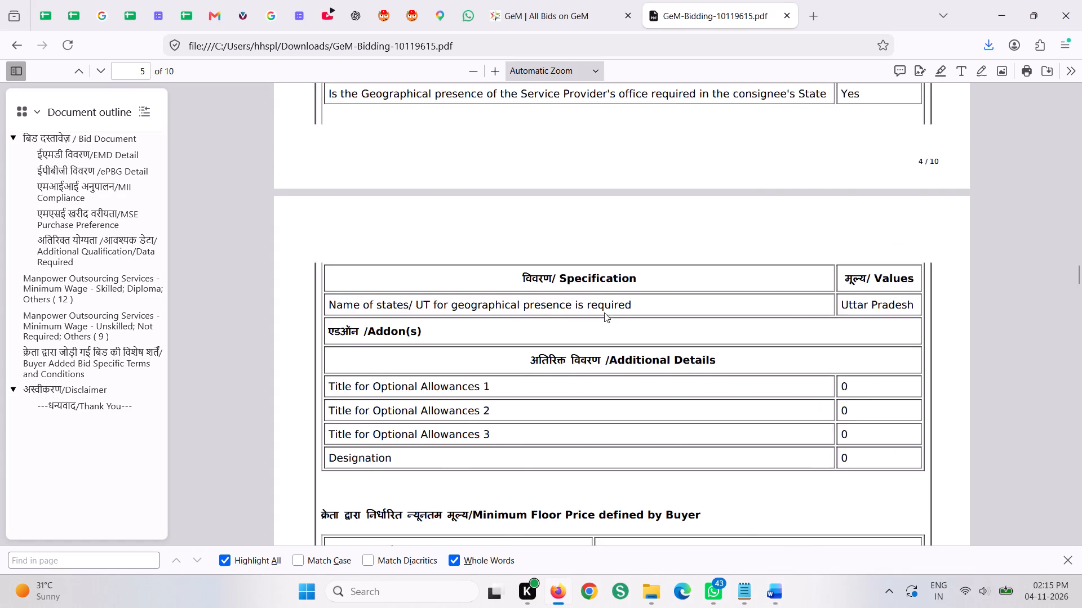
{"action": "scroll", "coordinate": [604, 312], "scroll_direction": "up", "scroll_amount": 10}
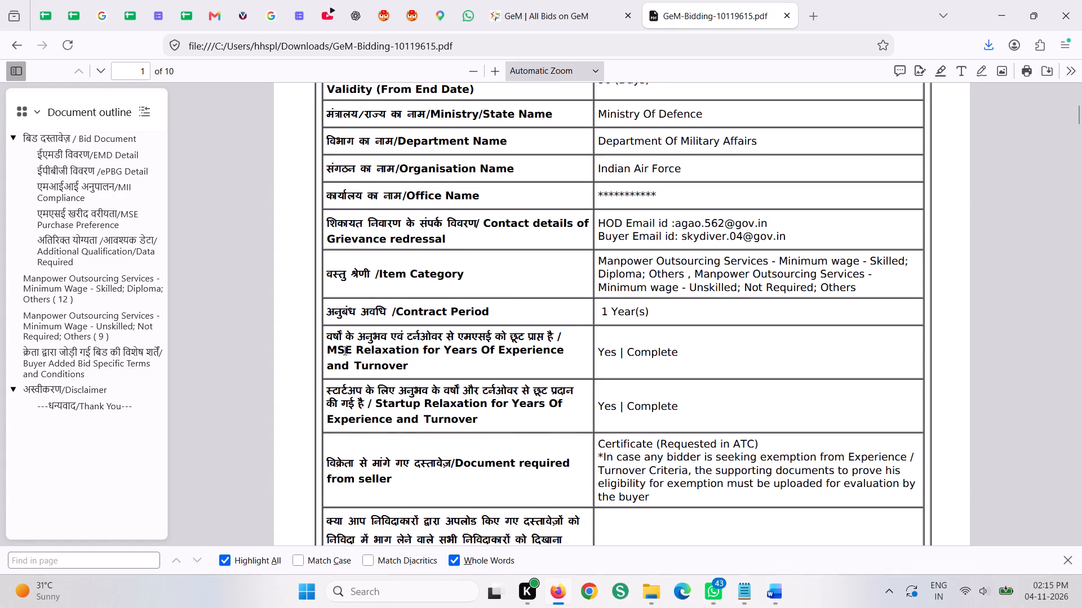
{"action": "left_click", "coordinate": [343, 349]}
{"action": "left_click_drag", "start_coordinate": [343, 349], "coordinate": [411, 360], "text": "ctrl"}
{"action": "key", "text": "ctrl+c"}
{"action": "key", "text": "ctrl+c"}
{"action": "key", "text": "alt+Tab"}
{"action": "key", "text": "ctrl+v"}
{"action": "left_click", "coordinate": [322, 277]}
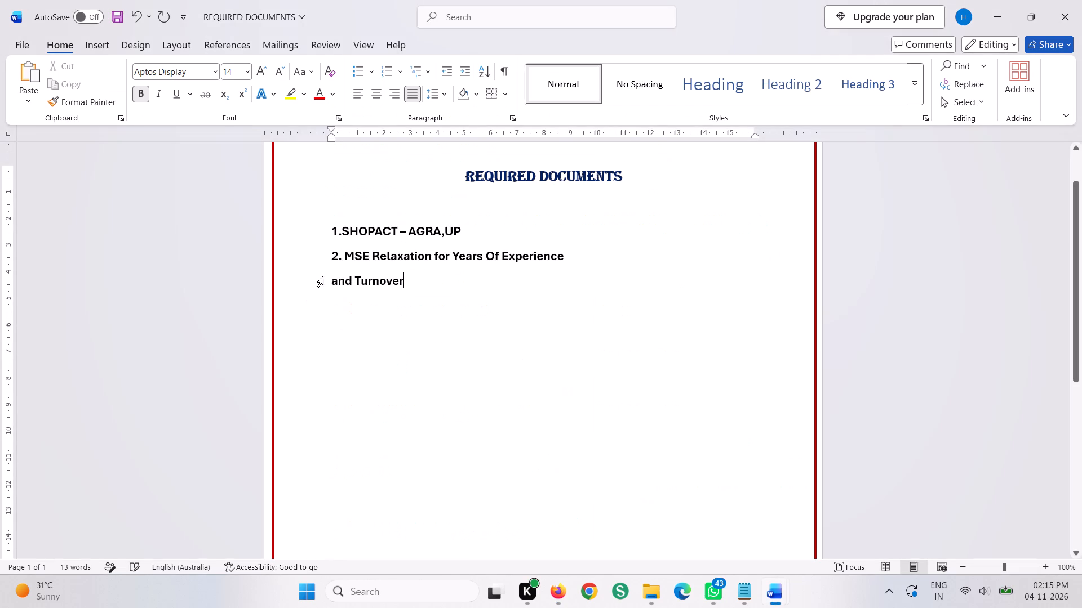
{"action": "key", "text": "BackSpace"}
{"action": "key", "text": "space"}
Copy "Startup" from the bid document and insert "& Startup" after MSE in item 2.
{"action": "key", "text": "alt+Tab"}
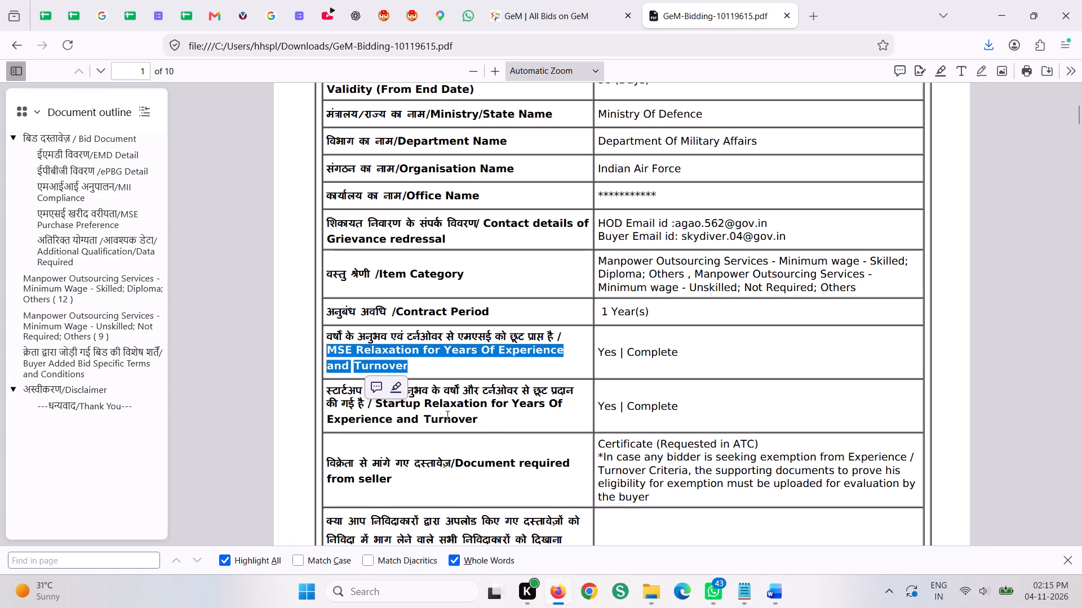
{"action": "double_click", "coordinate": [389, 405]}
{"action": "key", "text": "ctrl+c"}
{"action": "key", "text": "ctrl+c"}
{"action": "key", "text": "alt+Tab"}
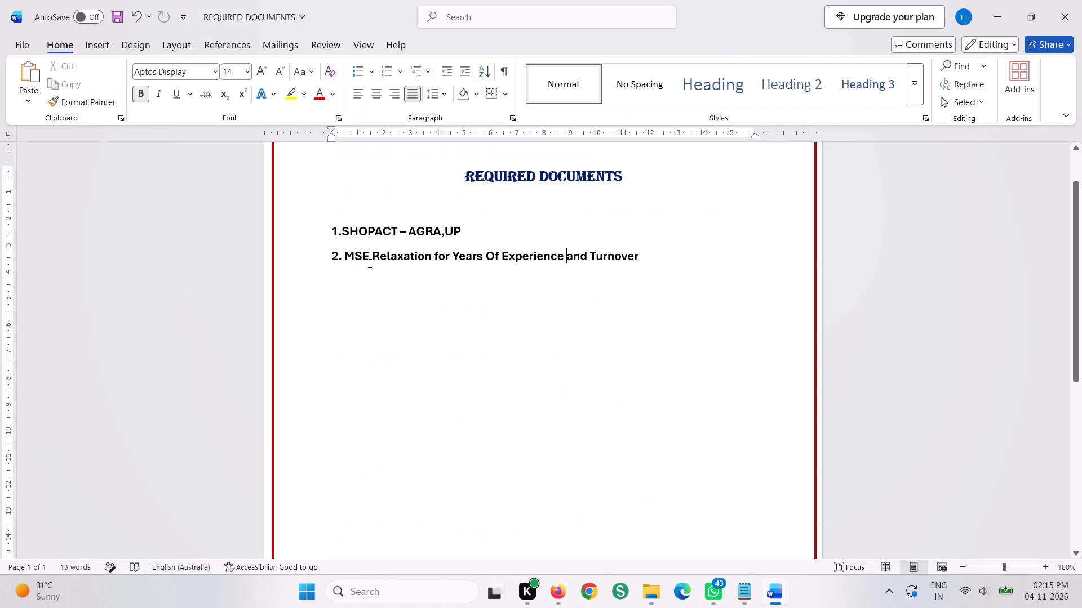
{"action": "left_click", "coordinate": [369, 255]}
{"action": "type", "text": "&"}
{"action": "key", "text": "space"}
{"action": "key", "text": "ctrl+v"}
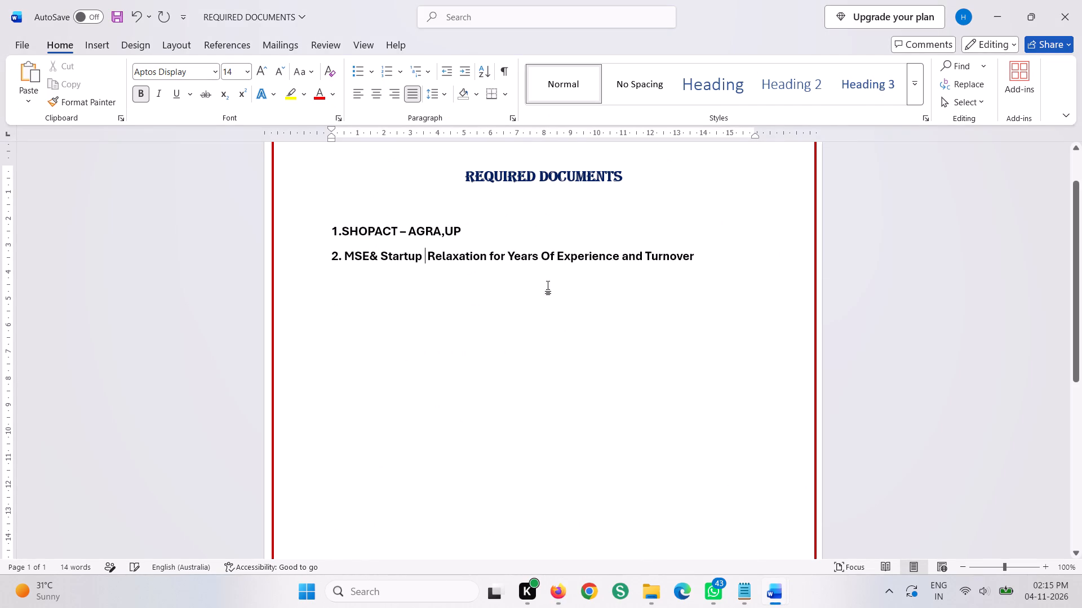
Append "- YES" to the end of item 2.
{"action": "left_click", "coordinate": [726, 263]}
{"action": "key", "text": "minus"}
{"action": "key", "text": "space"}
{"action": "key", "text": "y"}
{"action": "key", "text": "e"}
{"action": "key", "text": "s"}
{"action": "key", "text": "space"}
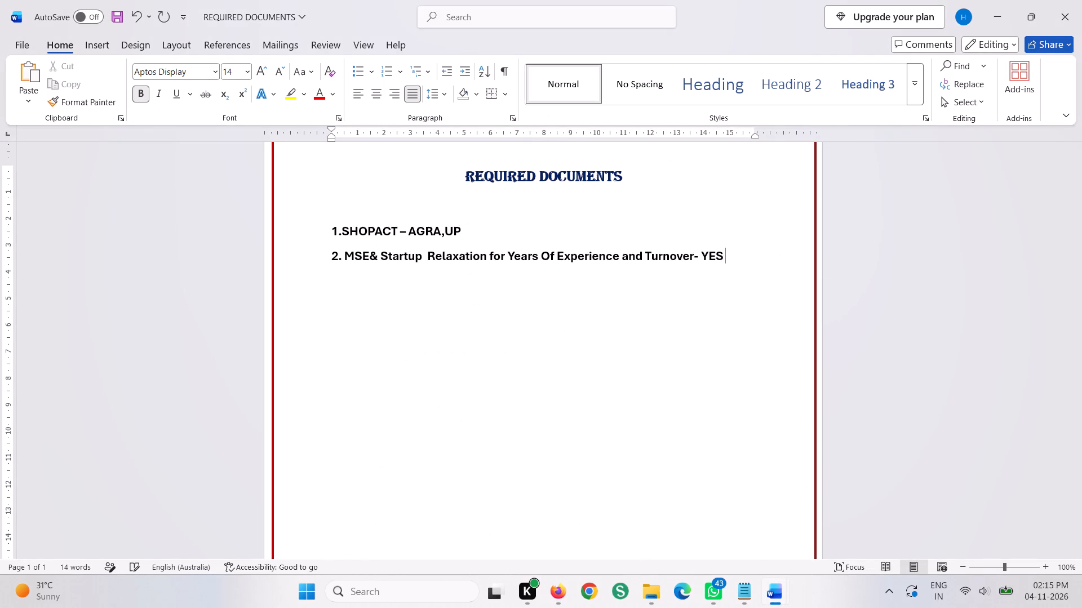
Add item 3 to the Word list with the label "Type of Bid-" copied from the bid details.
{"action": "key", "text": "Return"}
{"action": "key", "text": "3"}
{"action": "key", "text": "period"}
{"action": "key", "text": "alt+Tab"}
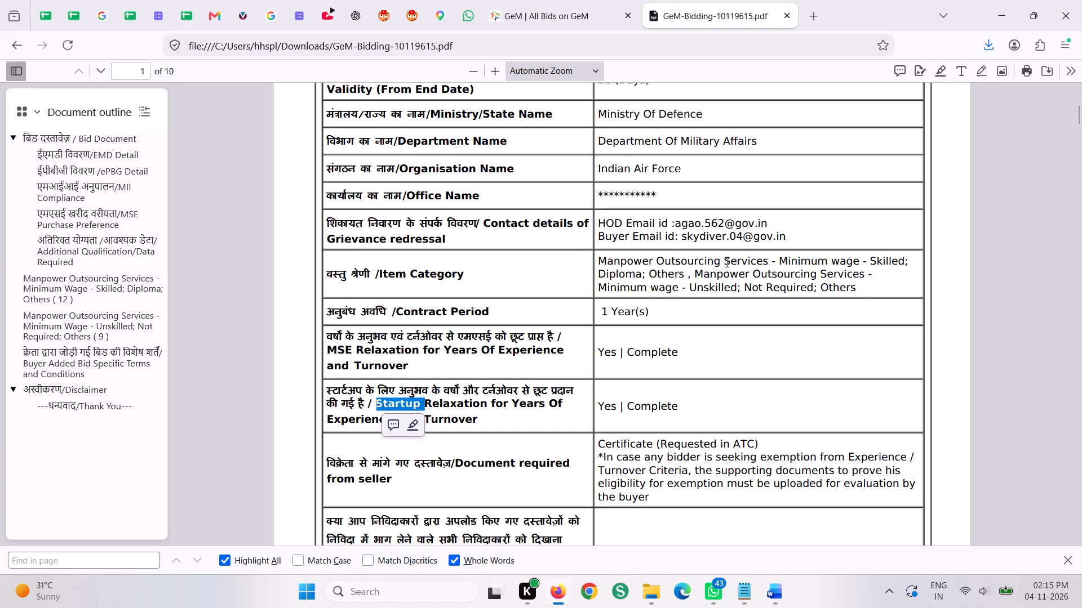
{"action": "scroll", "coordinate": [571, 265], "scroll_direction": "down", "scroll_amount": 2}
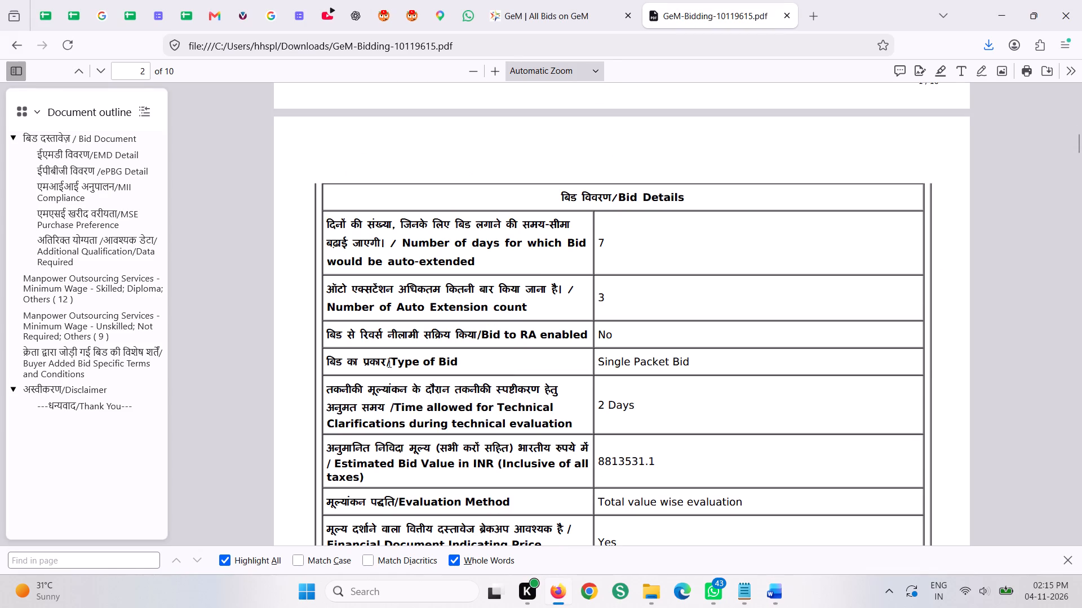
{"action": "left_click", "coordinate": [388, 363]}
{"action": "left_click_drag", "start_coordinate": [389, 363], "coordinate": [464, 375], "text": "ctrl"}
{"action": "key", "text": "ctrl+c"}
{"action": "key", "text": "ctrl+c"}
{"action": "key", "text": "ctrl+c"}
{"action": "key", "text": "ctrl+c"}
{"action": "key", "text": "alt+Tab"}
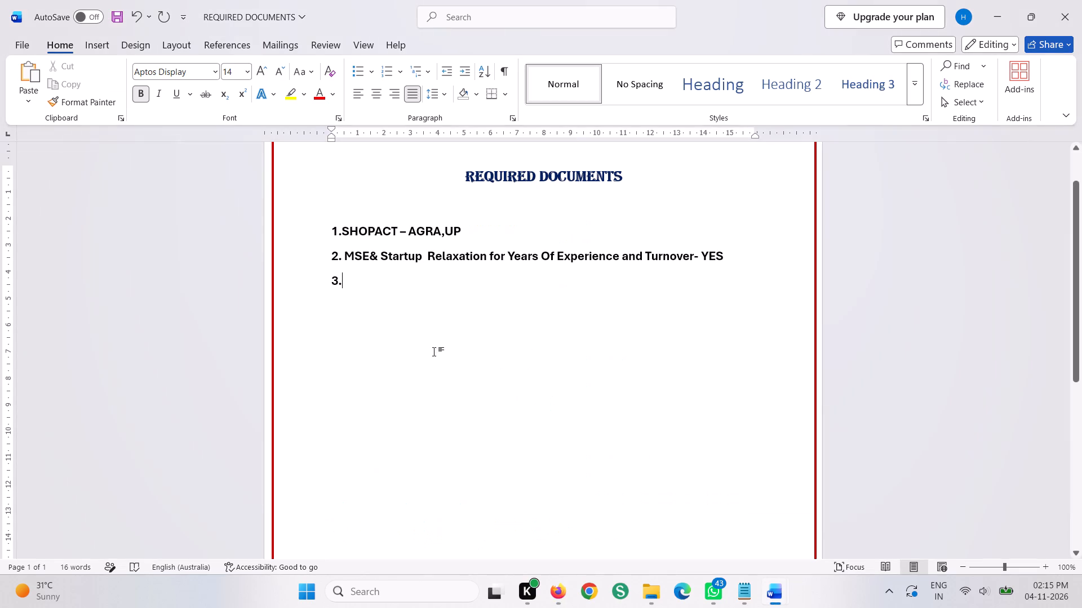
{"action": "key", "text": "ctrl+v"}
{"action": "key", "text": "minus"}
Copy "Single Packet Bid" from the bid details as the value of item 3 in the Word list.
{"action": "key", "text": "alt+Tab"}
{"action": "triple_click", "coordinate": [633, 368]}
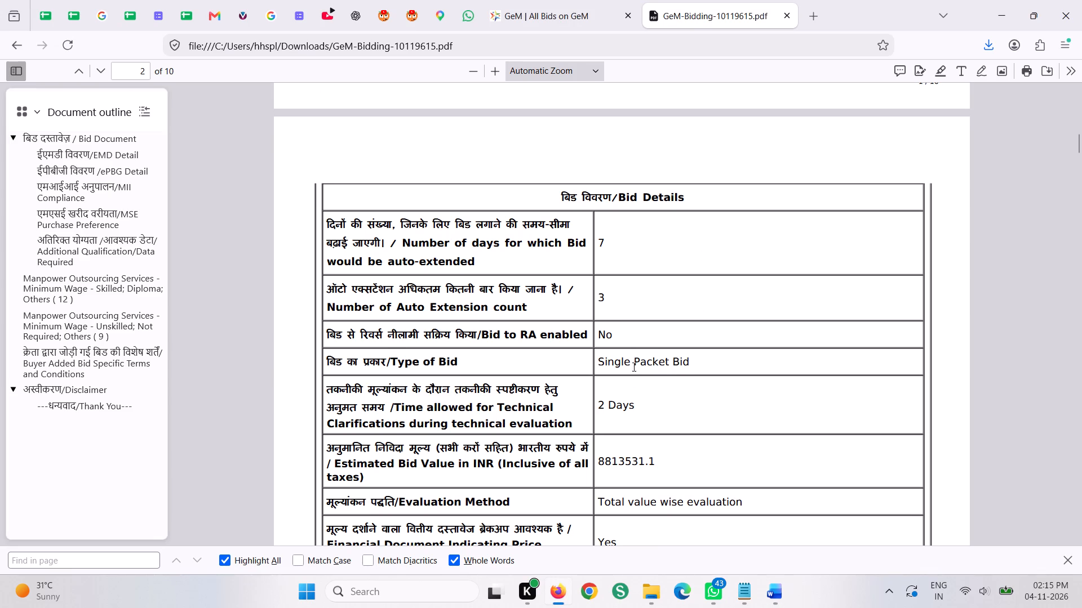
{"action": "left_click", "coordinate": [633, 366], "text": "ctrl"}
{"action": "key", "text": "ctrl+c"}
{"action": "key", "text": "ctrl+c"}
{"action": "key", "text": "alt+Tab"}
{"action": "key", "text": "ctrl+v"}
Add item 4 to the Word list with the label "Estimated Bid Value in-" copied from the bid details.
{"action": "key", "text": "Return"}
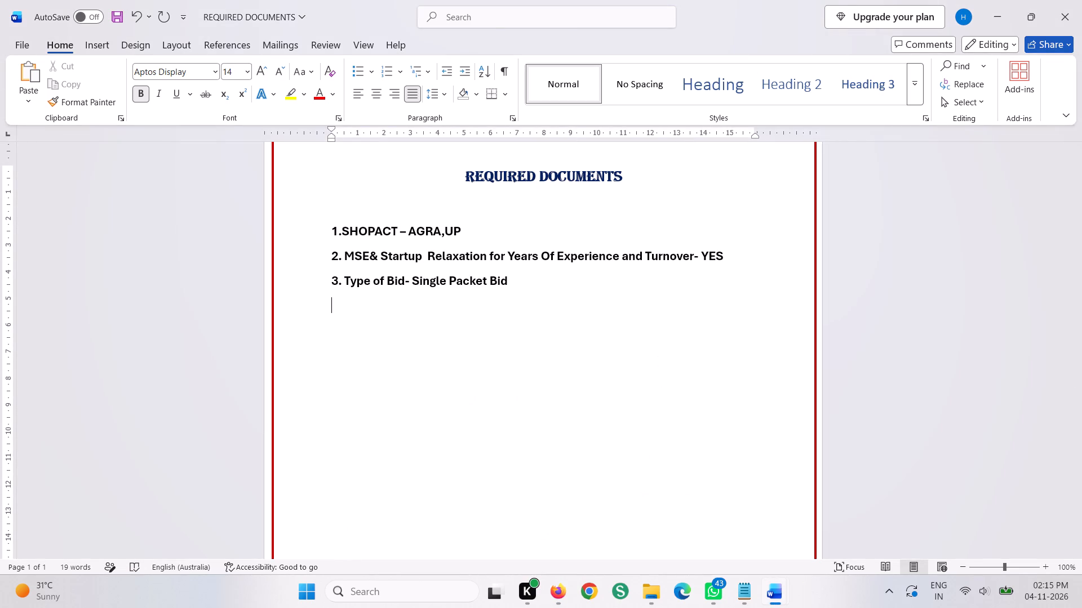
{"action": "type", "text": "4."}
{"action": "key", "text": "alt+Tab"}
{"action": "scroll", "coordinate": [625, 366], "scroll_direction": "down", "scroll_amount": 1}
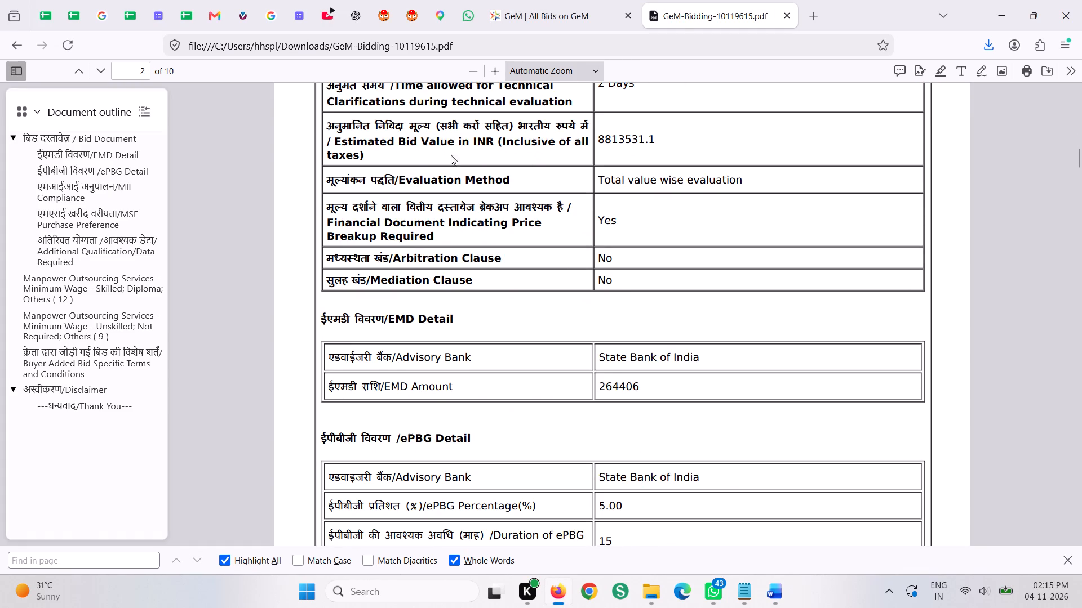
{"action": "left_click", "coordinate": [344, 144]}
{"action": "left_click_drag", "start_coordinate": [344, 144], "coordinate": [458, 145]}
{"action": "key", "text": "ctrl+c"}
{"action": "key", "text": "ctrl+c"}
{"action": "key", "text": "ctrl+c"}
{"action": "key", "text": "ctrl+c"}
{"action": "key", "text": "alt+Tab"}
{"action": "key", "text": "ctrl+v"}
{"action": "key", "text": "minus"}
Copy the estimated bid value 8813531.1 from the bid details into item 4.
{"action": "key", "text": "alt+Tab"}
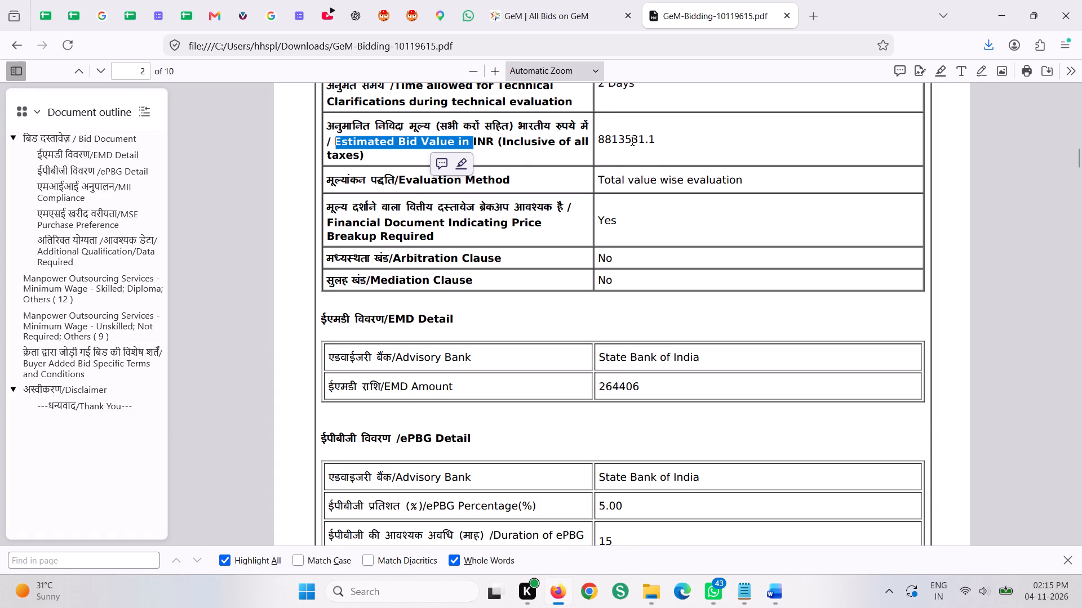
{"action": "triple_click", "coordinate": [632, 135]}
{"action": "key", "text": "ctrl+c"}
{"action": "key", "text": "ctrl+c"}
{"action": "key", "text": "alt+Tab"}
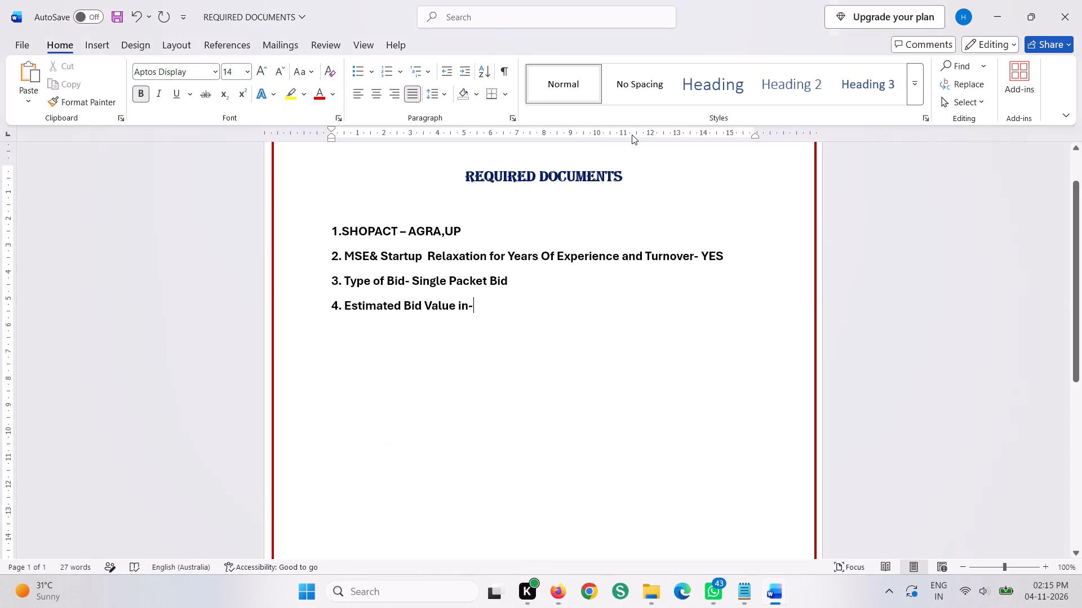
{"action": "key", "text": "ctrl+v"}
Start a blank item 5 in the Word list.
{"action": "key", "text": "Return"}
{"action": "type", "text": "5."}
Return to the bid document in Firefox and recheck the minimum wage undertaking and retained resources attachments for further requirements.
{"action": "key", "text": "alt+Tab"}
{"action": "scroll", "coordinate": [630, 148], "scroll_direction": "down", "scroll_amount": 2}
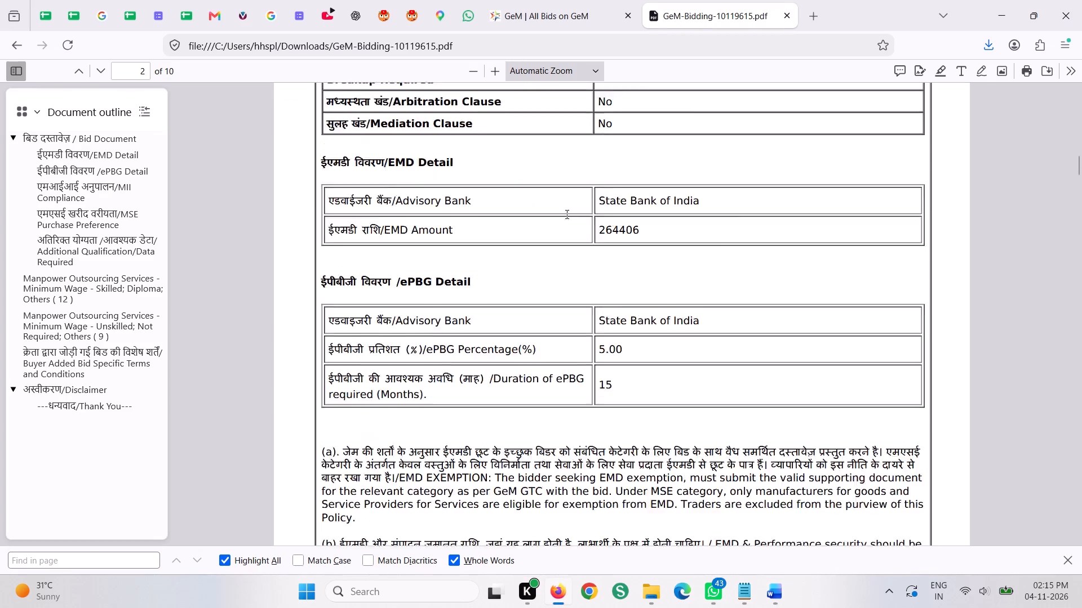
{"action": "scroll", "coordinate": [551, 259], "scroll_direction": "down", "scroll_amount": 4}
{"action": "scroll", "coordinate": [596, 275], "scroll_direction": "down", "scroll_amount": 1}
{"action": "scroll", "coordinate": [624, 254], "scroll_direction": "up", "scroll_amount": 1}
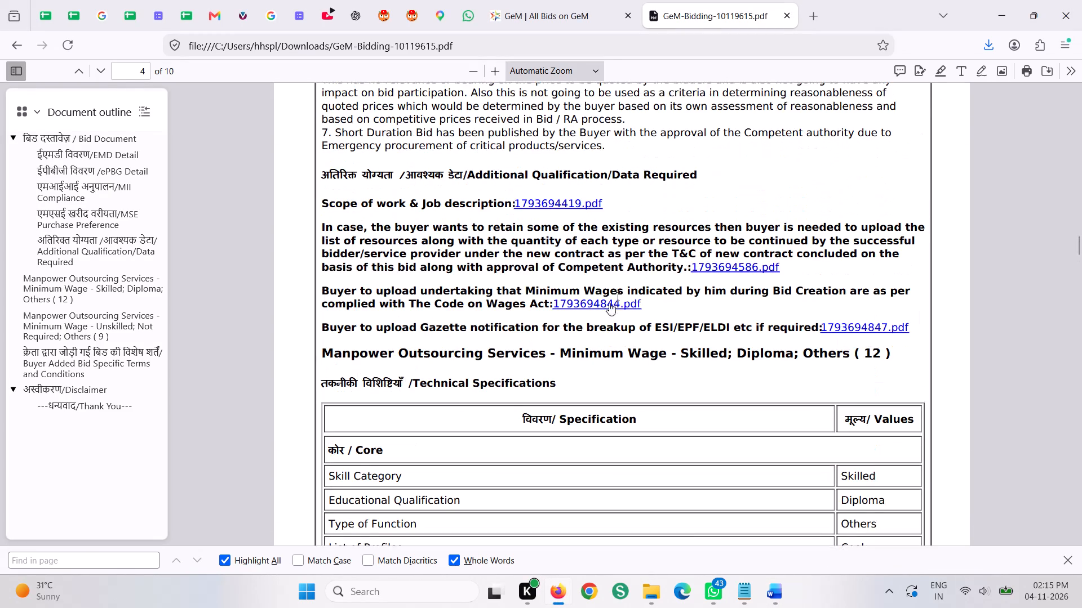
{"action": "left_click", "coordinate": [588, 301]}
{"action": "scroll", "coordinate": [567, 316], "scroll_direction": "up", "scroll_amount": 3}
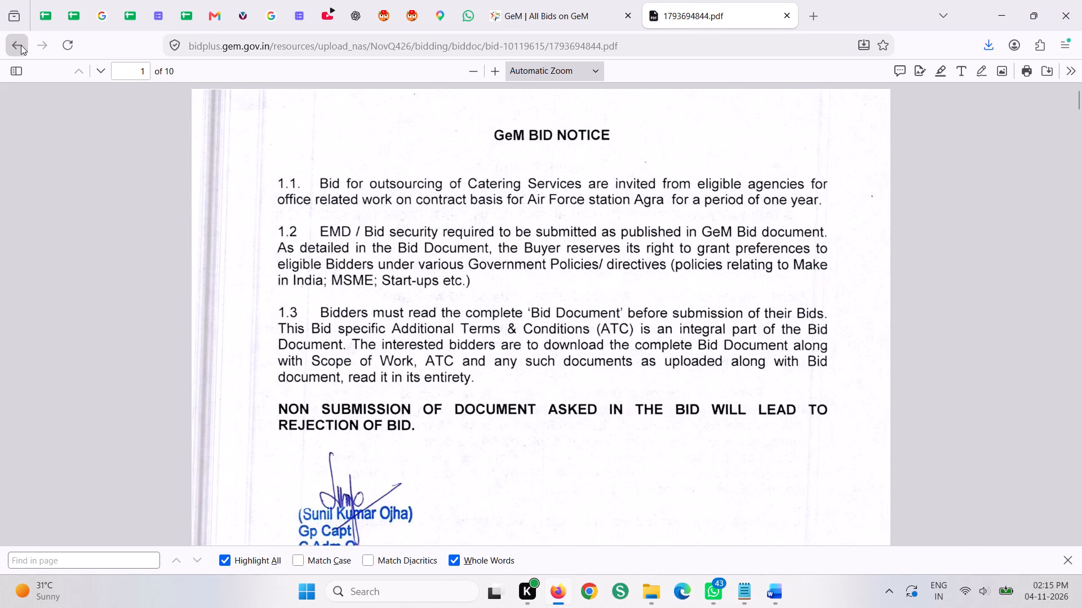
{"action": "left_click", "coordinate": [21, 45]}
{"action": "left_click", "coordinate": [721, 269]}
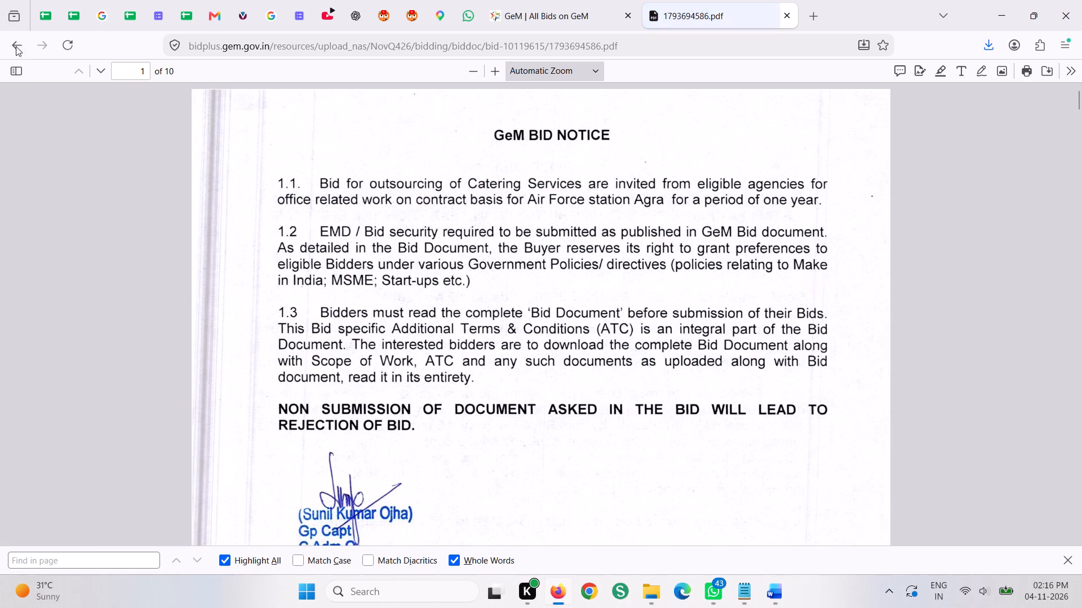
{"action": "left_click", "coordinate": [15, 48]}
Return to the bid document and examine the consignee location, technical specifications and buyer-added terms for further requirements.
{"action": "scroll", "coordinate": [671, 295], "scroll_direction": "down", "scroll_amount": 5}
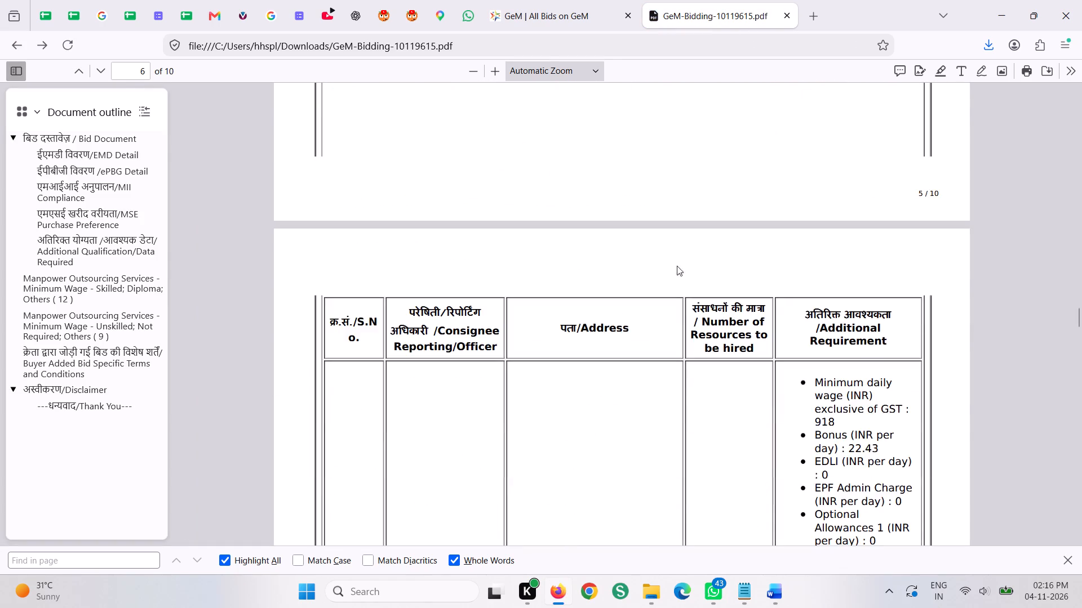
{"action": "scroll", "coordinate": [665, 270], "scroll_direction": "down", "scroll_amount": 1}
{"action": "double_click", "coordinate": [582, 311]}
{"action": "key", "text": "ctrl+c"}
{"action": "key", "text": "ctrl+c"}
{"action": "key", "text": "alt+Tab"}
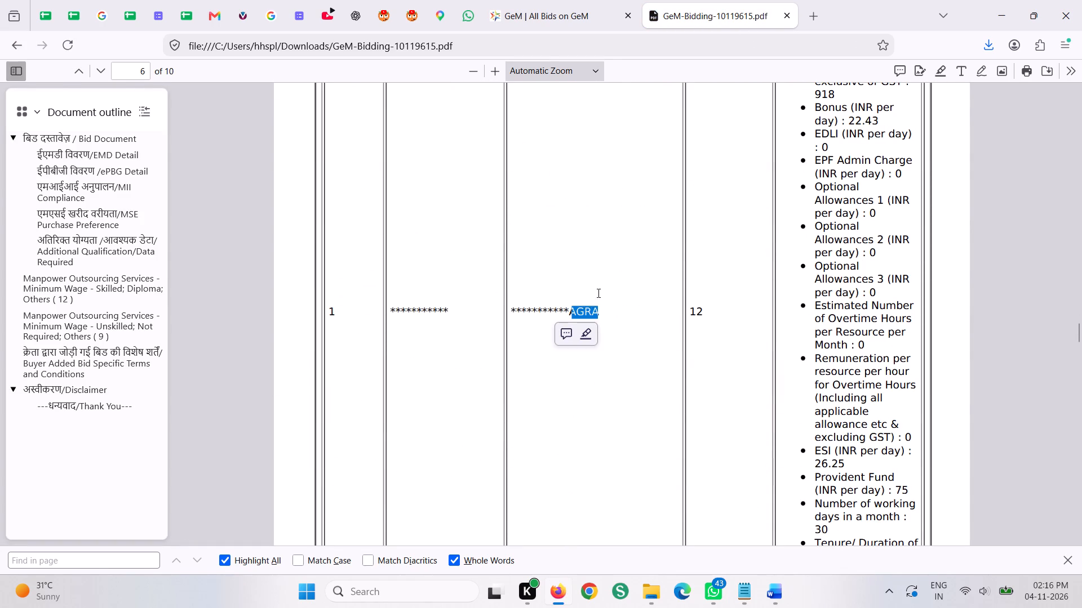
{"action": "key", "text": "alt+Tab"}
{"action": "scroll", "coordinate": [686, 287], "scroll_direction": "down", "scroll_amount": 3}
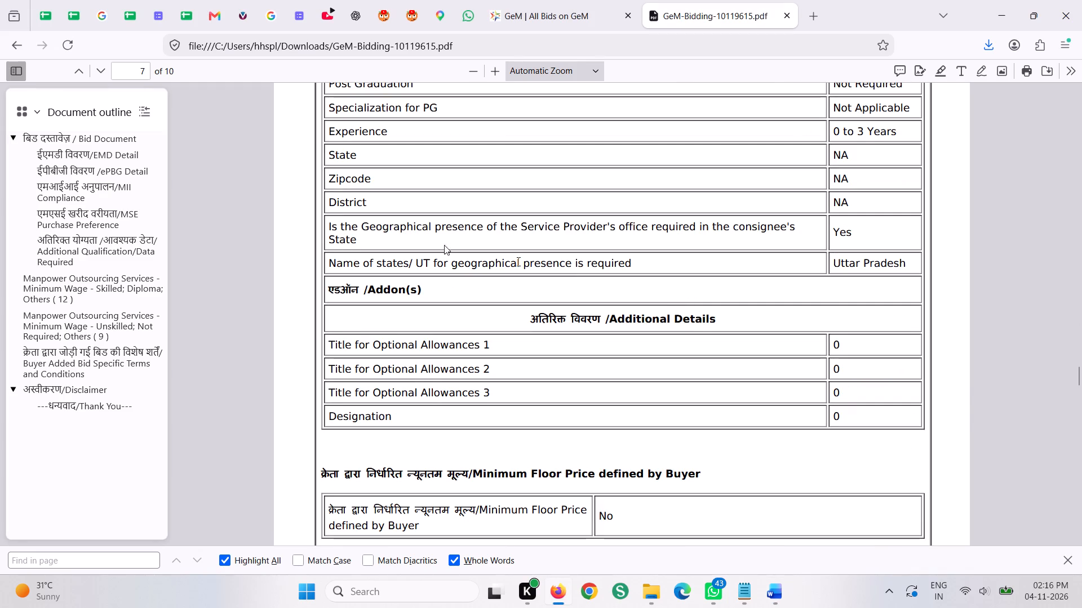
{"action": "scroll", "coordinate": [830, 292], "scroll_direction": "down", "scroll_amount": 3}
{"action": "scroll", "coordinate": [694, 296], "scroll_direction": "down", "scroll_amount": 5}
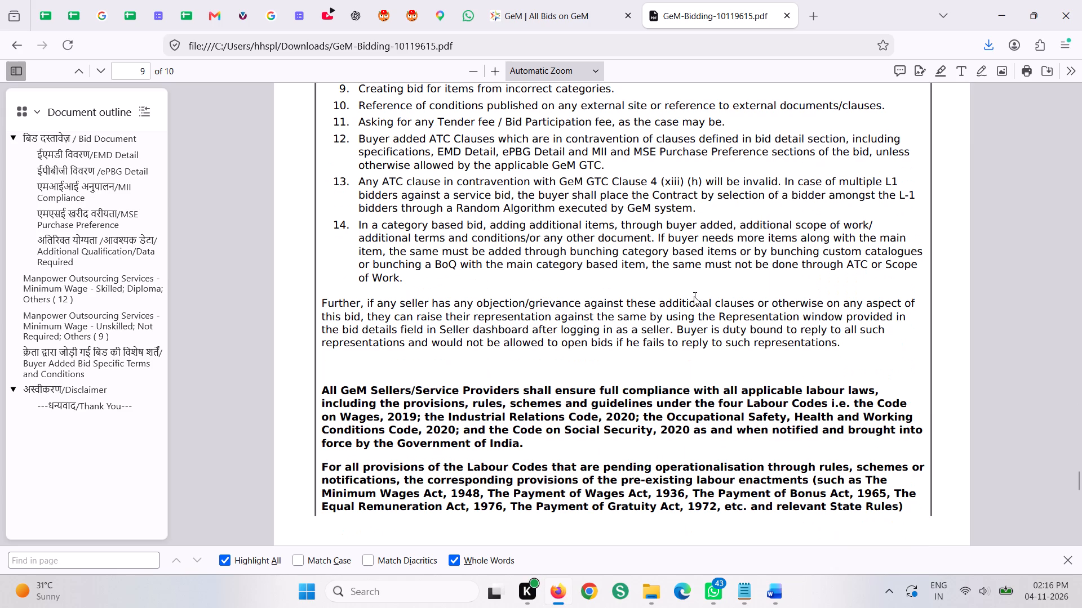
{"action": "scroll", "coordinate": [582, 293], "scroll_direction": "up", "scroll_amount": 4}
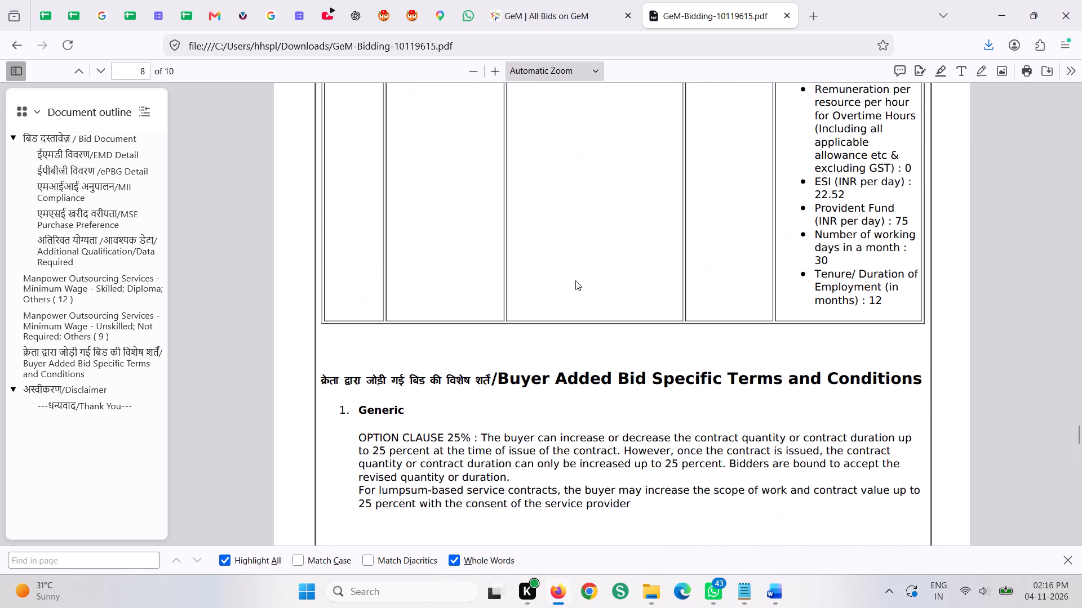
{"action": "scroll", "coordinate": [577, 312], "scroll_direction": "down", "scroll_amount": 1}
Open the Scope of work & Job description attachment, 1793694419.pdf, from the bid document's additional qualification section.
{"action": "scroll", "coordinate": [629, 305], "scroll_direction": "up", "scroll_amount": 17}
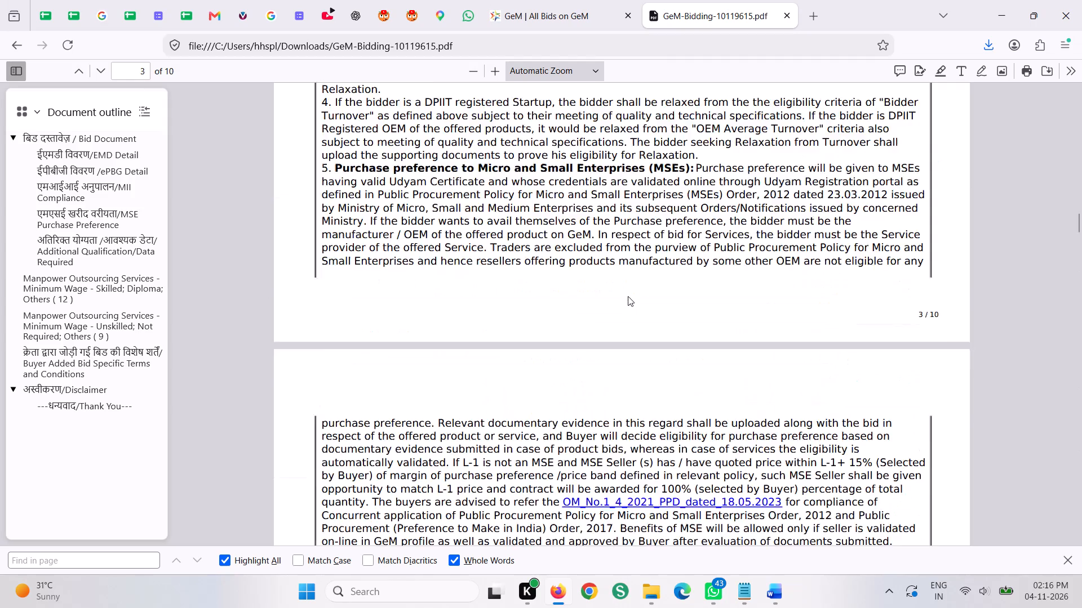
{"action": "scroll", "coordinate": [614, 298], "scroll_direction": "down", "scroll_amount": 3}
{"action": "left_click", "coordinate": [555, 201]}
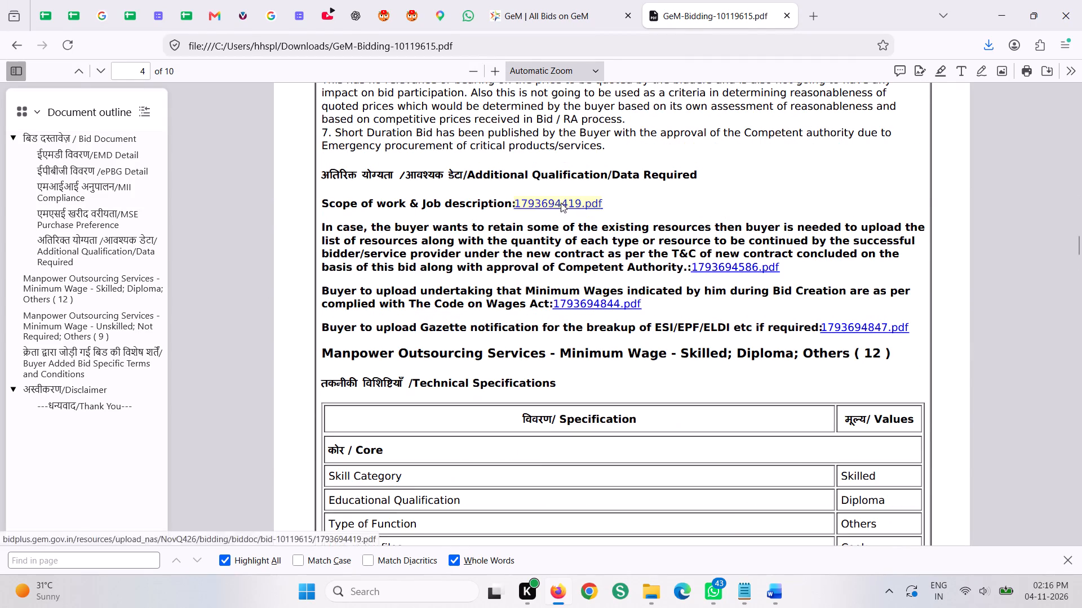
{"action": "left_click", "coordinate": [577, 334]}
{"action": "scroll", "coordinate": [569, 329], "scroll_direction": "up", "scroll_amount": 1}
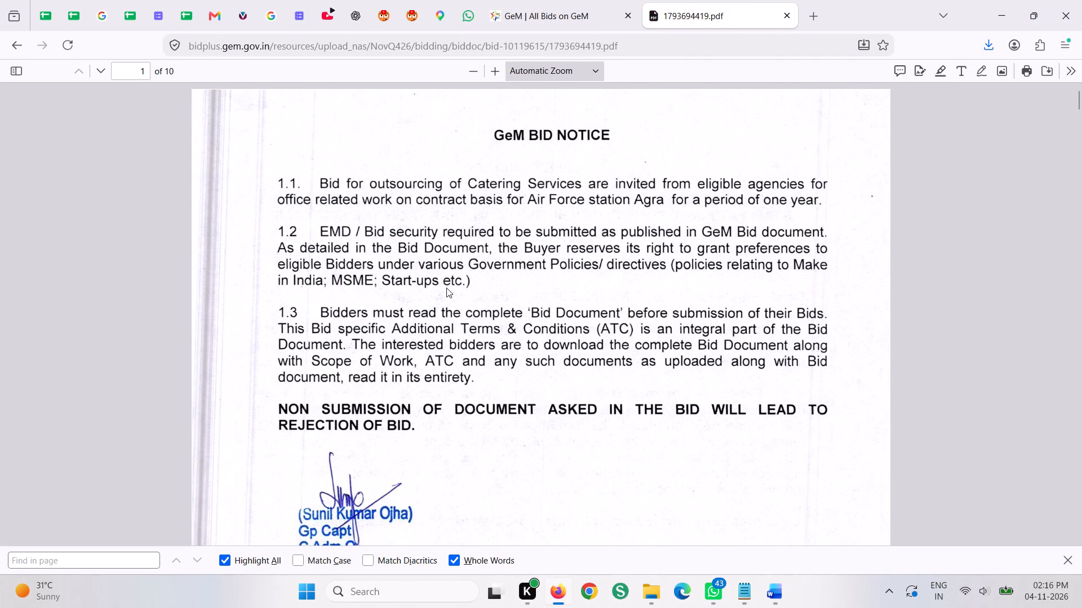
Fill in item 5 of the Word list as "EMD EXEMPTION -MSME &STARTUP CERTIFICATE".
{"action": "key", "text": "alt+Tab"}
{"action": "type", "text": "EMD EXEM"}
{"action": "type", "text": "PTION -"}
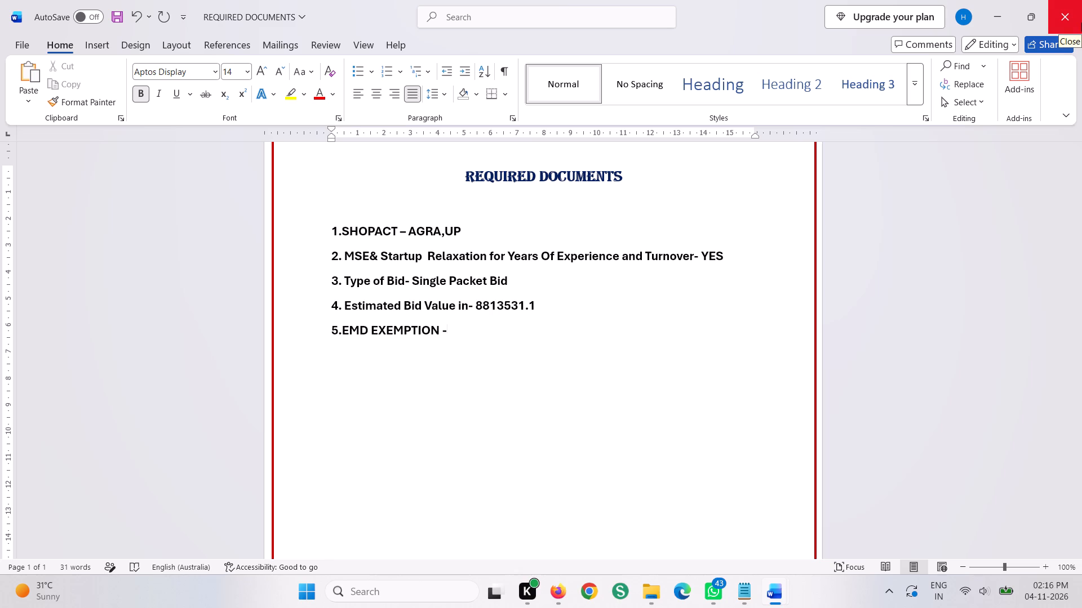
{"action": "type", "text": "MSME"}
{"action": "key", "text": "space"}
{"action": "type", "text": "&STATRTUP"}
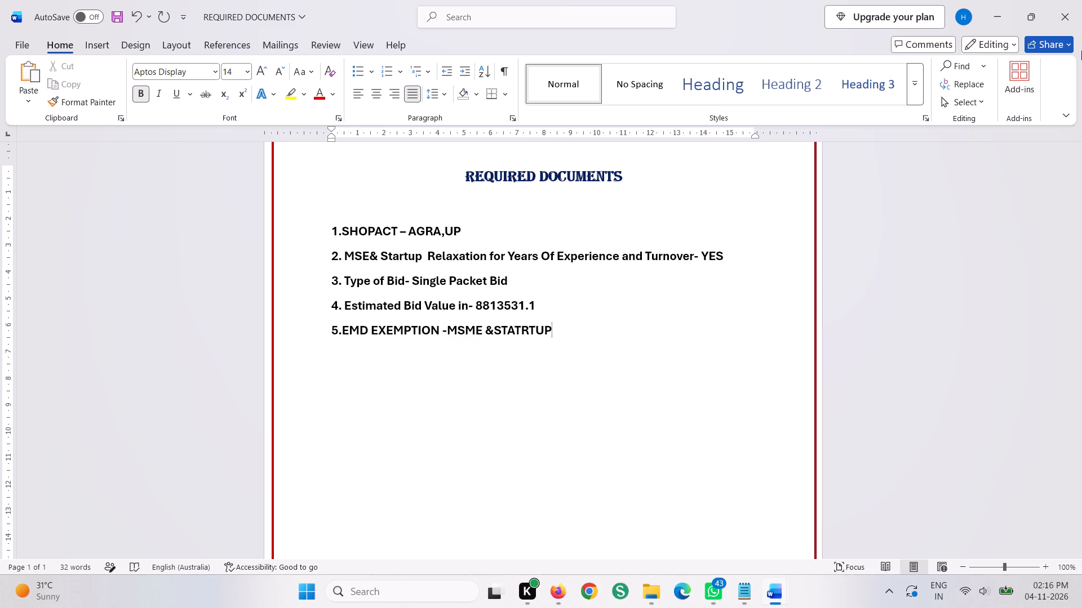
{"action": "key", "text": "BackSpace"}
{"action": "key", "text": "BackSpace"}
{"action": "key", "text": "BackSpace"}
{"action": "key", "text": "BackSpace"}
{"action": "key", "text": "BackSpace"}
{"action": "type", "text": "RTUP"}
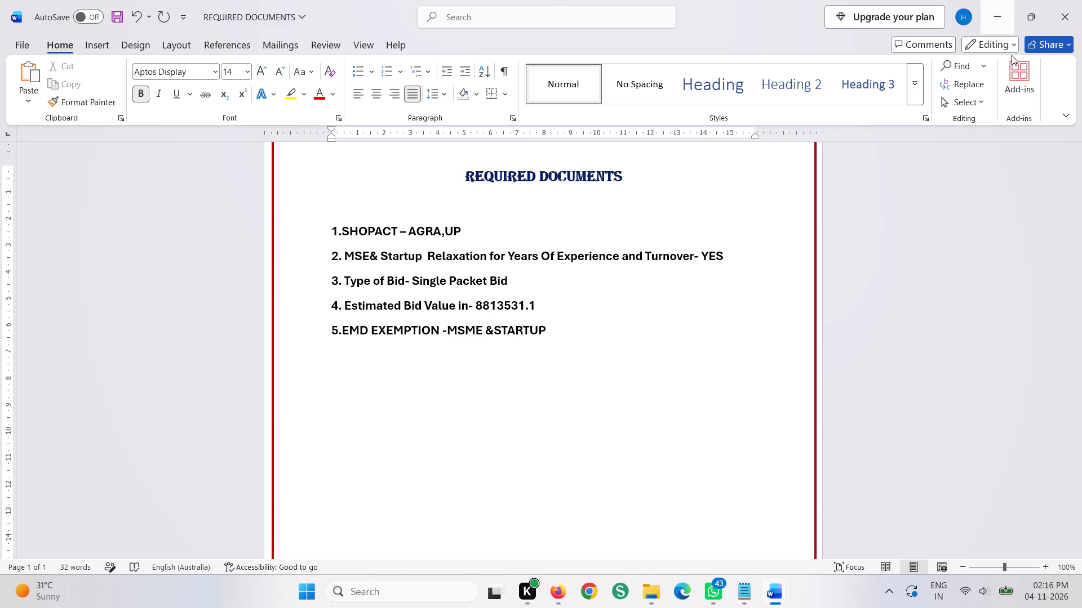
{"action": "key", "text": "space"}
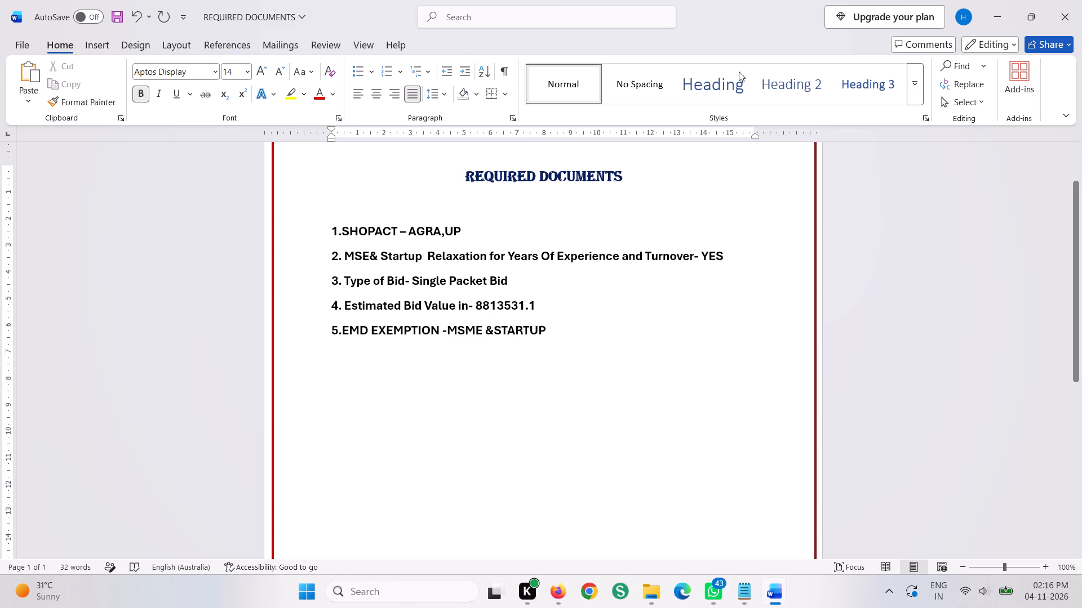
{"action": "type", "text": "CERTIFICATE"}
{"action": "key", "text": "space"}
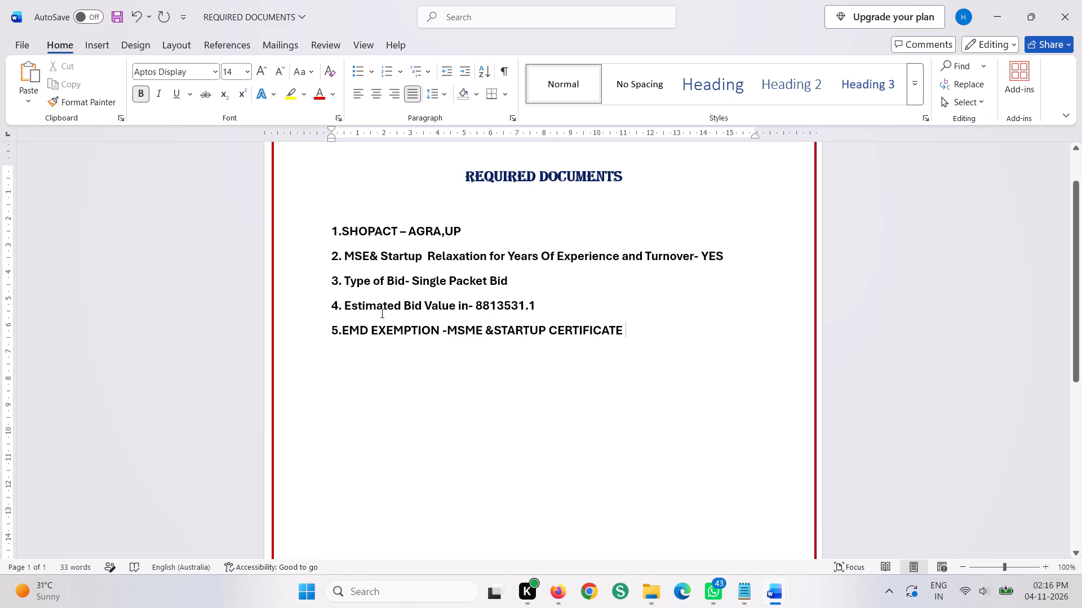
Highlight the text of item 5 in yellow, leaving its number unhighlighted.
{"action": "left_click_drag", "start_coordinate": [353, 326], "coordinate": [634, 333]}
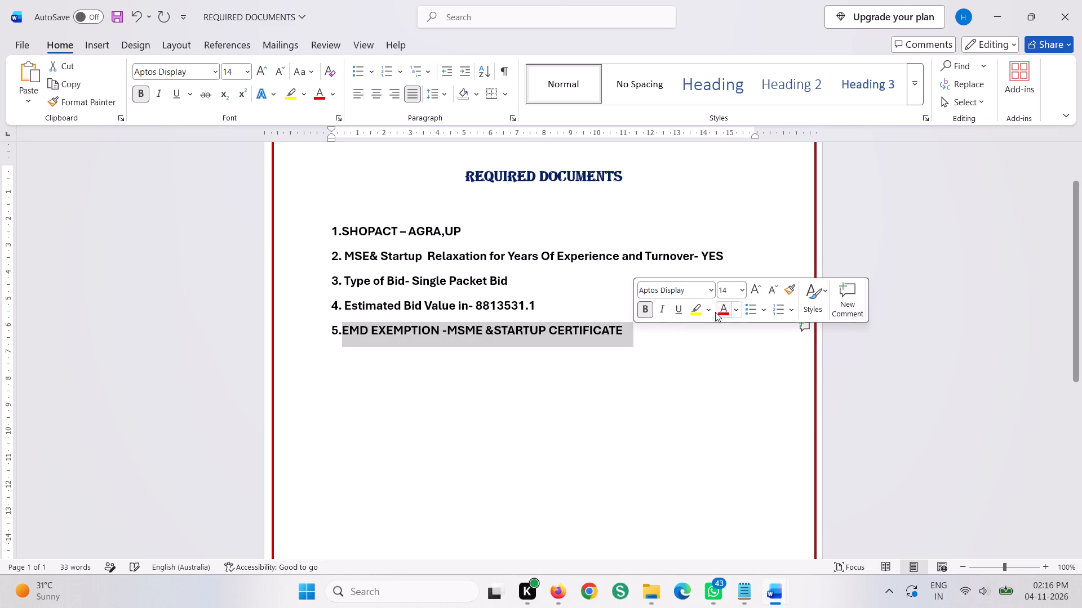
{"action": "left_click", "coordinate": [698, 312]}
{"action": "left_click", "coordinate": [591, 397]}
Review the scope of work attachment in Firefox for the essential documents bidders must submit.
{"action": "key", "text": "alt+Tab"}
{"action": "scroll", "coordinate": [593, 342], "scroll_direction": "down", "scroll_amount": 1}
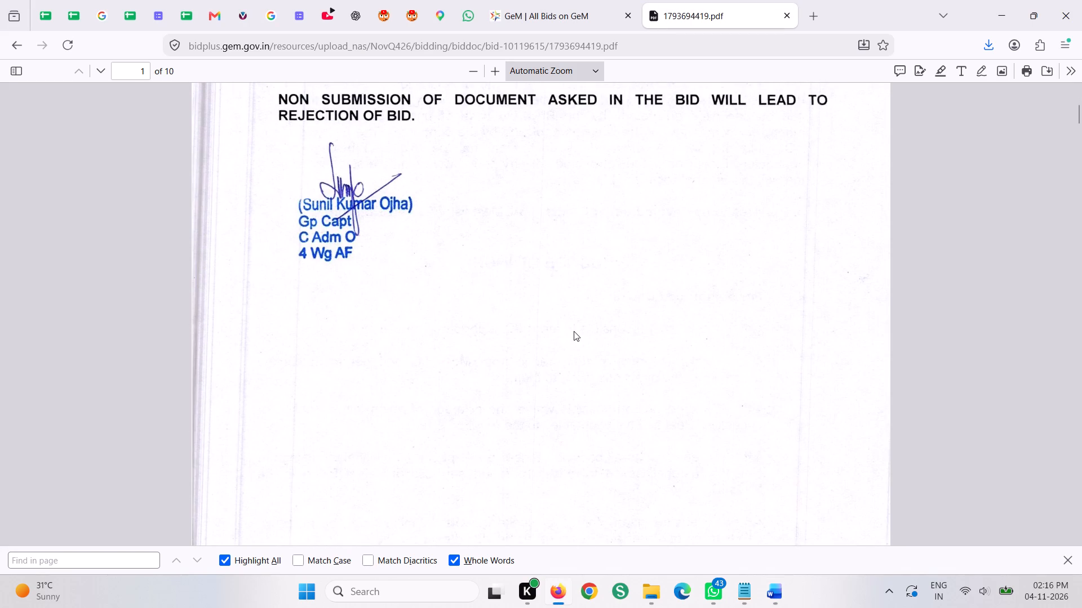
{"action": "scroll", "coordinate": [541, 292], "scroll_direction": "up", "scroll_amount": 2}
{"action": "scroll", "coordinate": [619, 306], "scroll_direction": "up", "scroll_amount": 3}
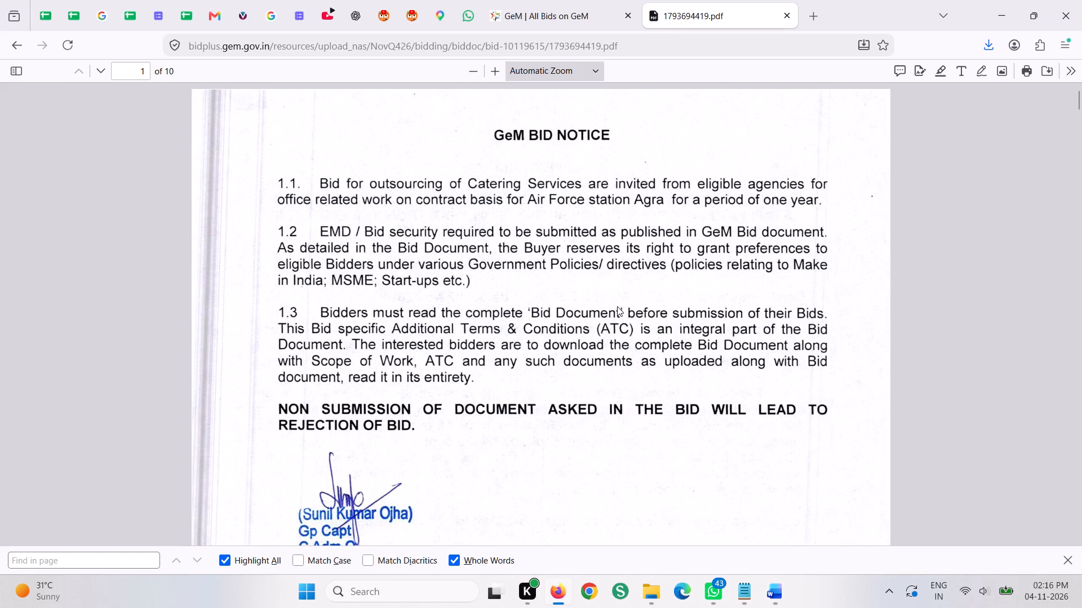
{"action": "scroll", "coordinate": [617, 306], "scroll_direction": "up", "scroll_amount": 3}
{"action": "scroll", "coordinate": [624, 289], "scroll_direction": "down", "scroll_amount": 16}
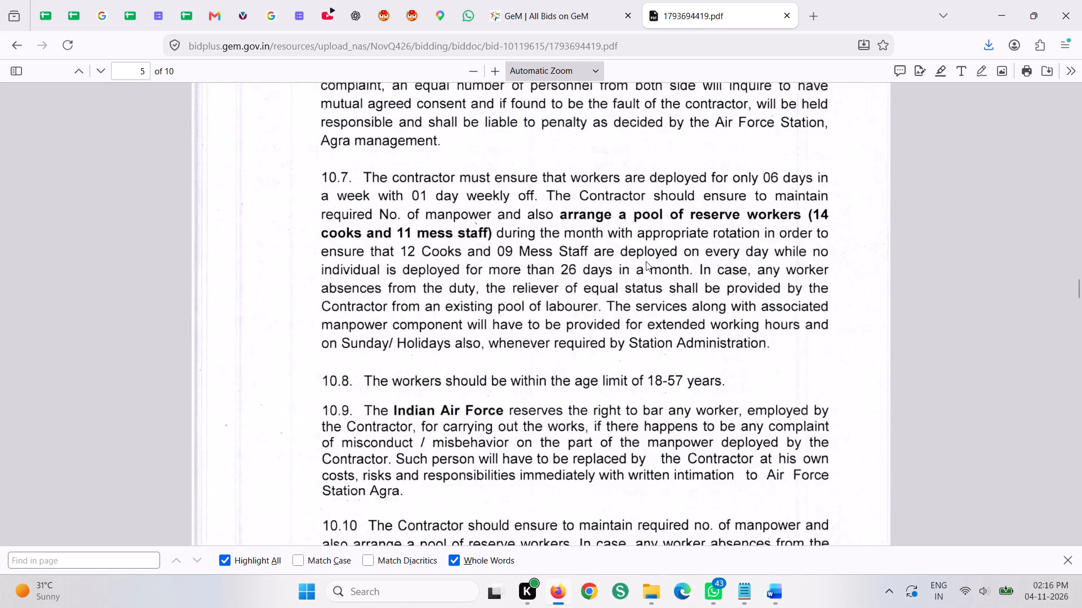
{"action": "scroll", "coordinate": [646, 261], "scroll_direction": "down", "scroll_amount": 8}
{"action": "scroll", "coordinate": [497, 283], "scroll_direction": "up", "scroll_amount": 10}
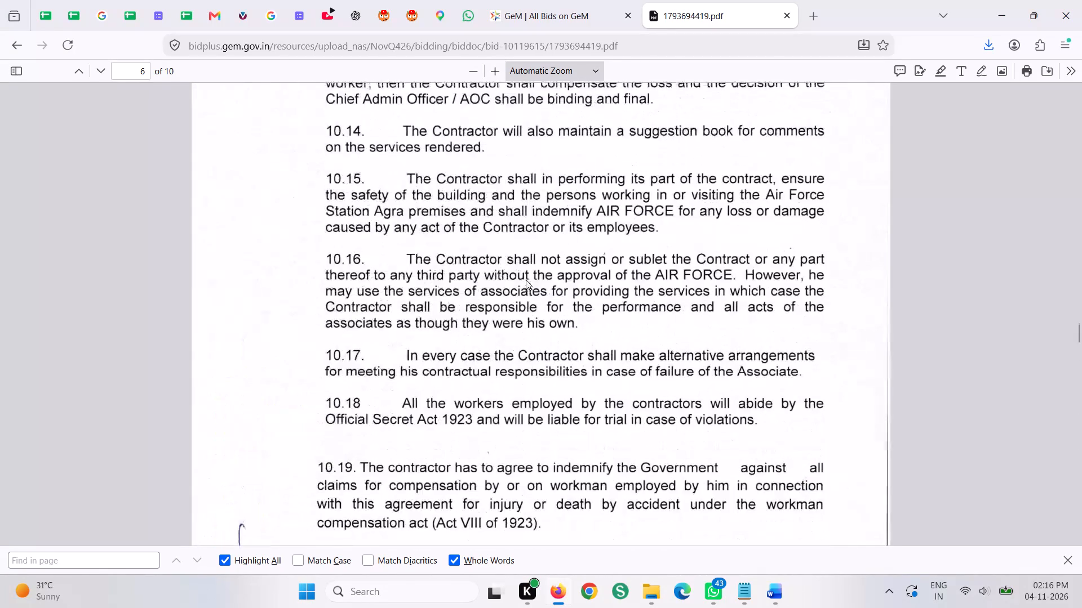
{"action": "scroll", "coordinate": [527, 280], "scroll_direction": "up", "scroll_amount": 3}
{"action": "scroll", "coordinate": [578, 276], "scroll_direction": "up", "scroll_amount": 3}
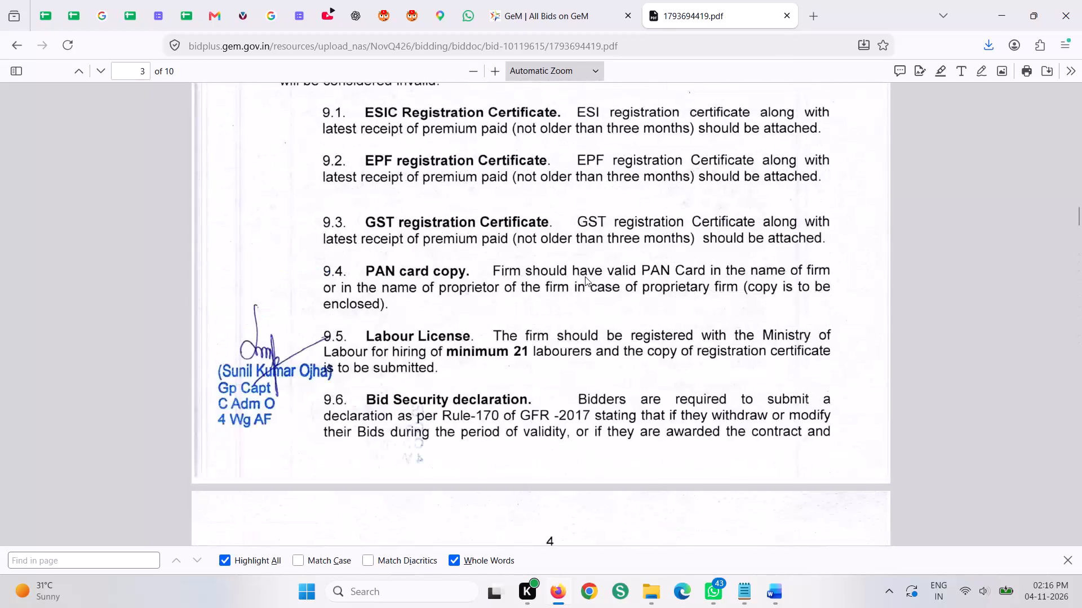
{"action": "scroll", "coordinate": [592, 277], "scroll_direction": "up", "scroll_amount": 1}
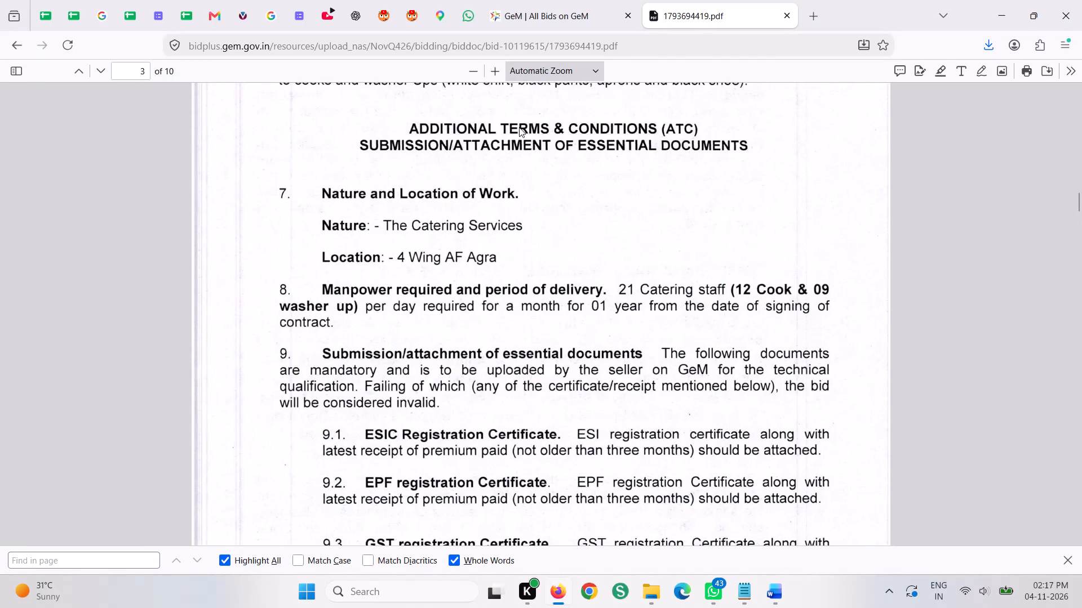
{"action": "double_click", "coordinate": [480, 71]}
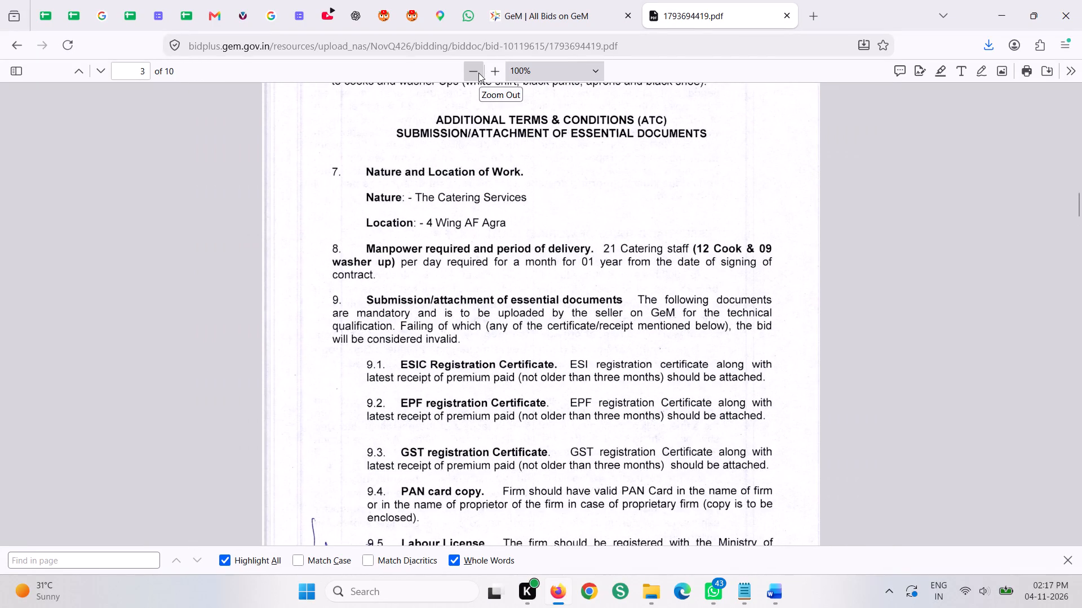
{"action": "left_click", "coordinate": [478, 73]}
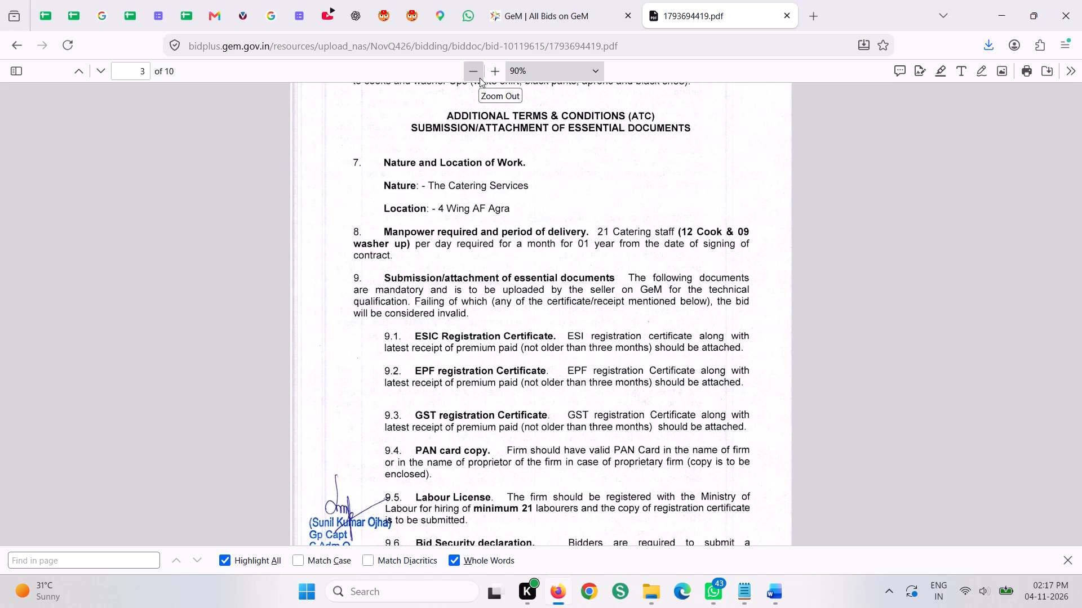
{"action": "key", "text": "Tab"}
Add item 6 to the Word list as "LABOUR LICENCE".
{"action": "key", "text": "alt+Tab"}
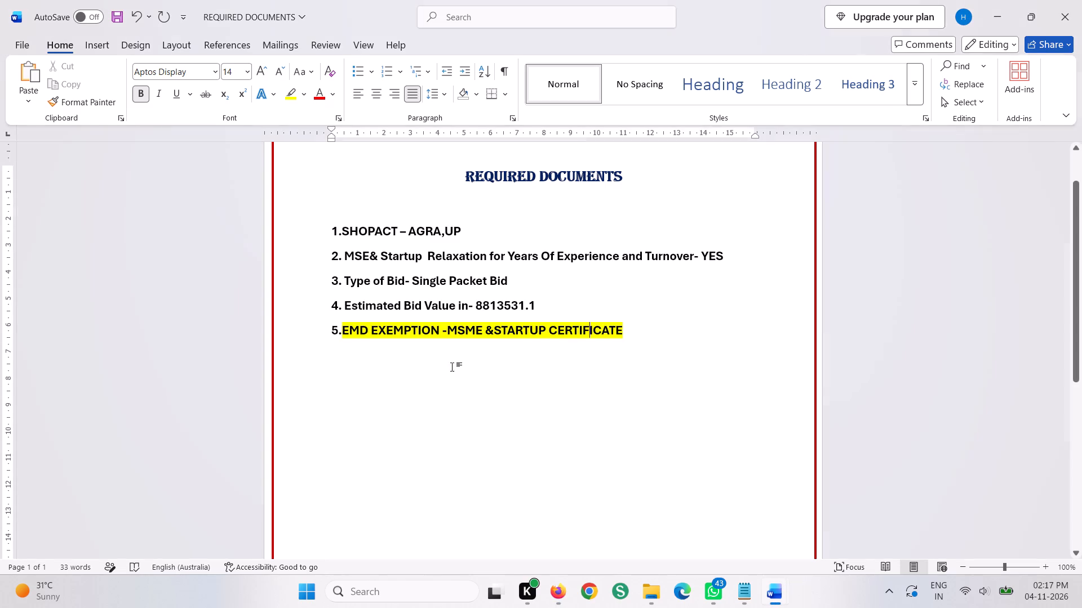
{"action": "left_click", "coordinate": [654, 324]}
{"action": "key", "text": "Return"}
{"action": "type", "text": "6.LABOUR LICENCE"}
{"action": "key", "text": "space"}
Add item 7 to the Word list with the opening text "COPY OF EPF,ESIC,GST REG &".
{"action": "key", "text": "Return"}
{"action": "type", "text": "7."}
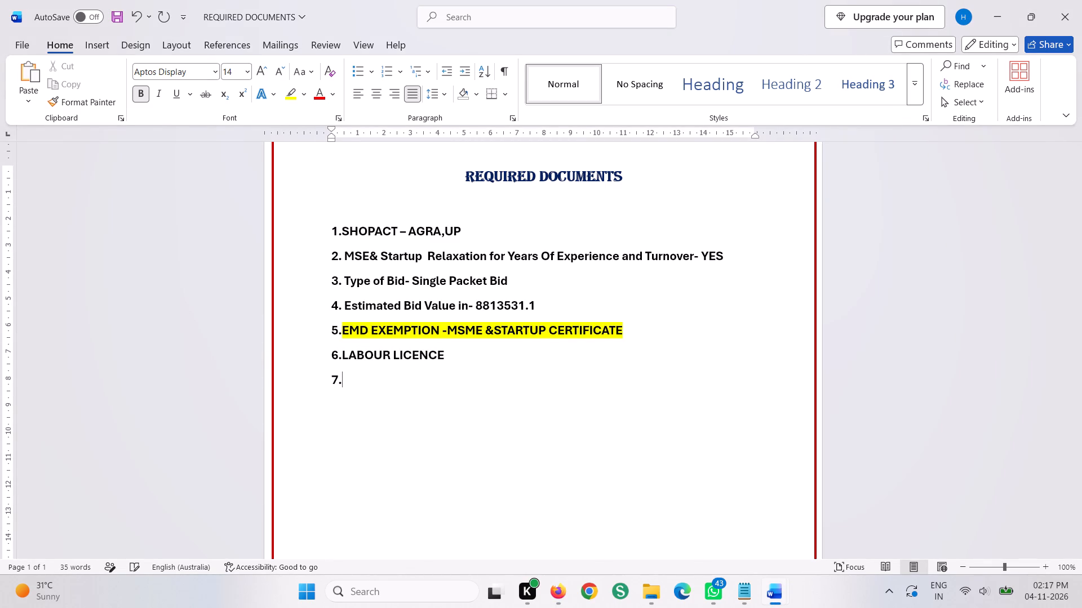
{"action": "type", "text": "COPY"}
{"action": "key", "text": "space"}
{"action": "type", "text": "OF EPF,ESIC,"}
{"action": "type", "text": "GST"}
{"action": "key", "text": "space"}
{"action": "key", "text": "alt+Tab"}
{"action": "key", "text": "alt+Tab"}
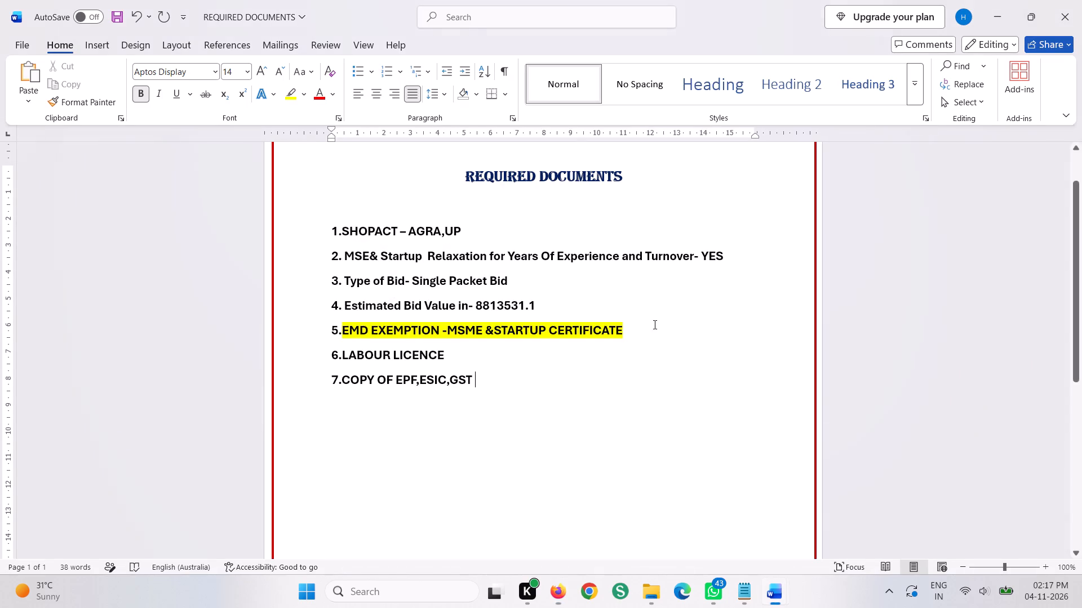
{"action": "type", "text": "REG &"}
{"action": "key", "text": "space"}
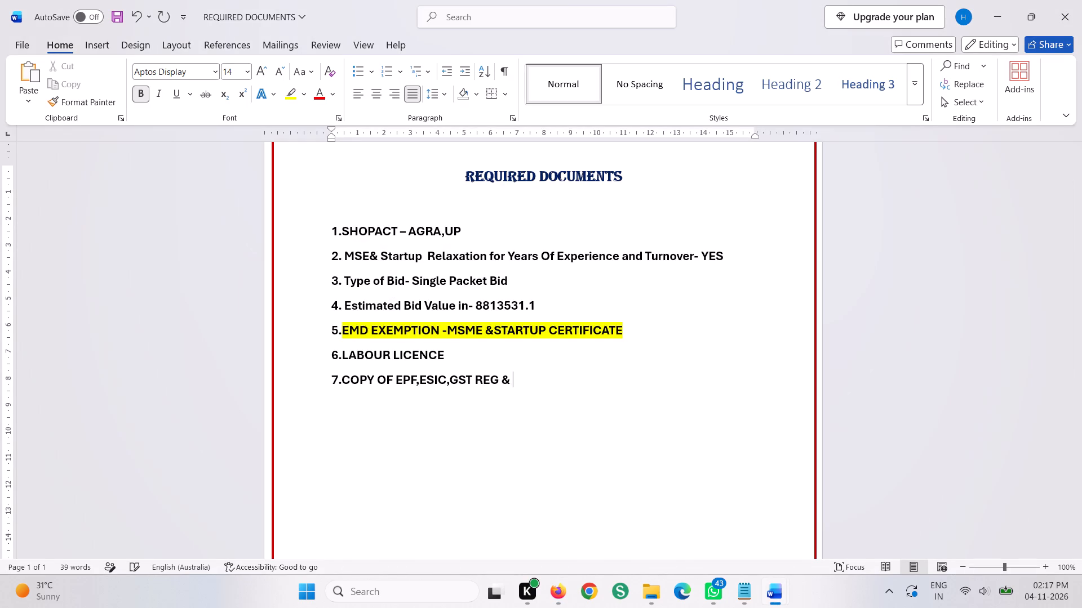
Recheck the certificate clauses in the attachment and complete item 7 with "LATEST RECEIPT OF PREMIUM PAID NOT OLDER THAN 3 MONTHS".
{"action": "key", "text": "alt+Tab"}
{"action": "key", "text": "alt+Tab"}
{"action": "key", "text": "alt+Tab"}
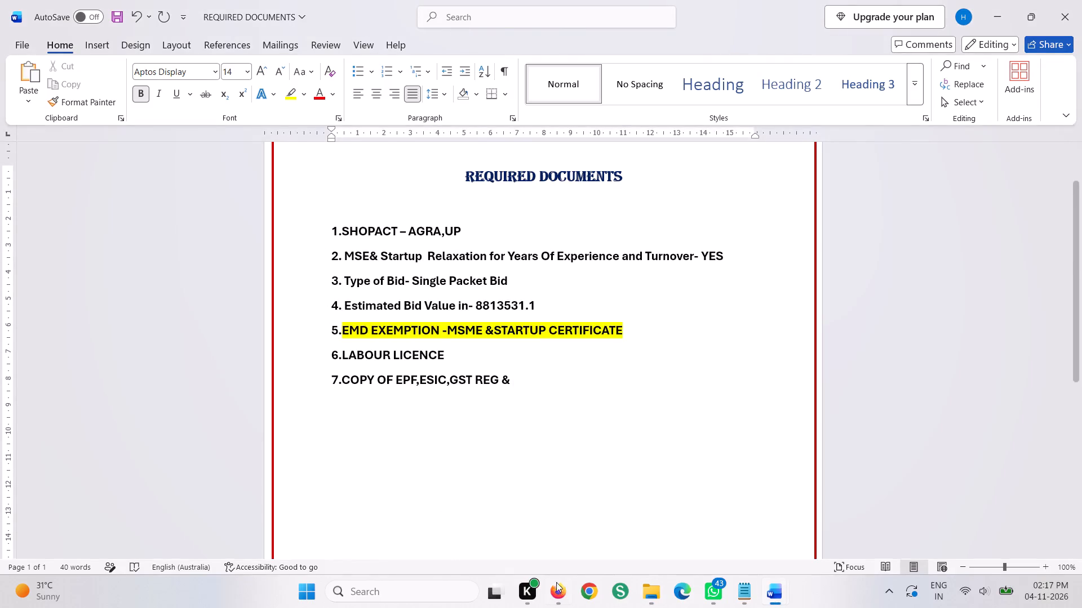
{"action": "left_click", "coordinate": [561, 588]}
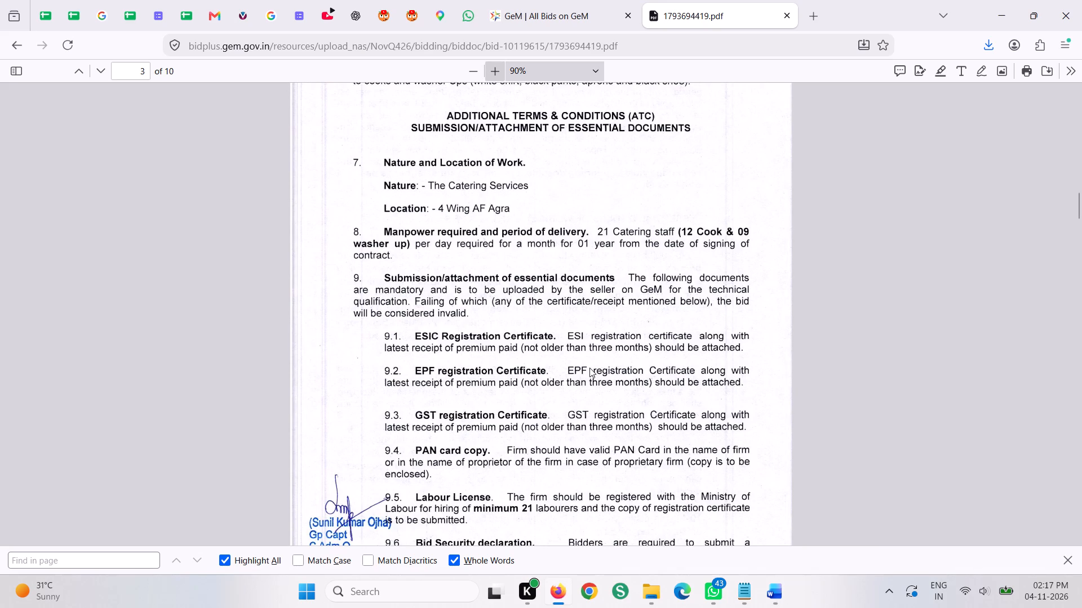
{"action": "key", "text": "alt+Tab"}
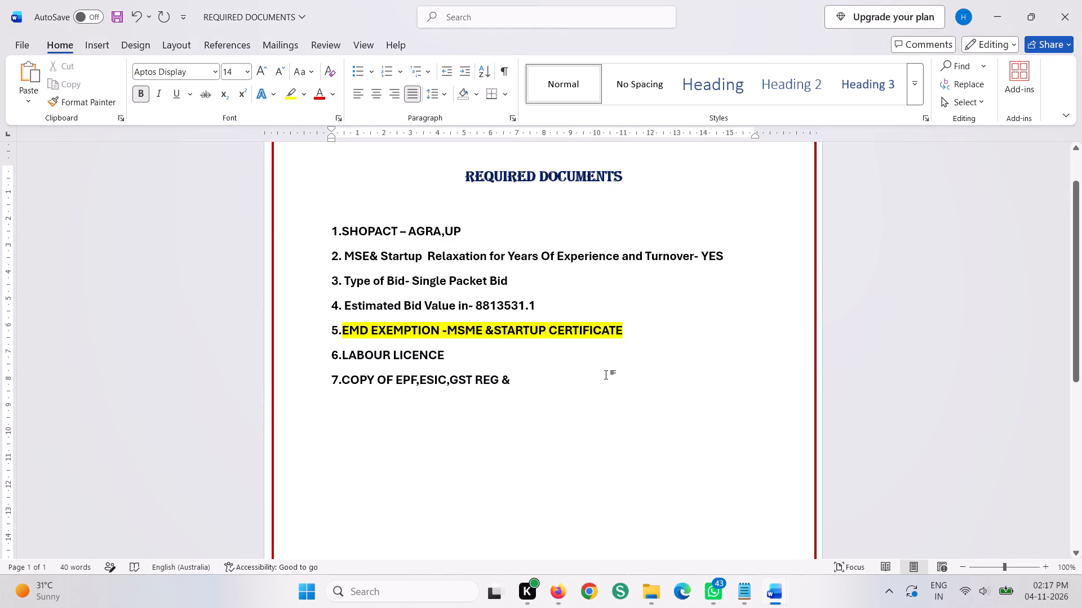
{"action": "type", "text": "LATEST"}
{"action": "key", "text": "space"}
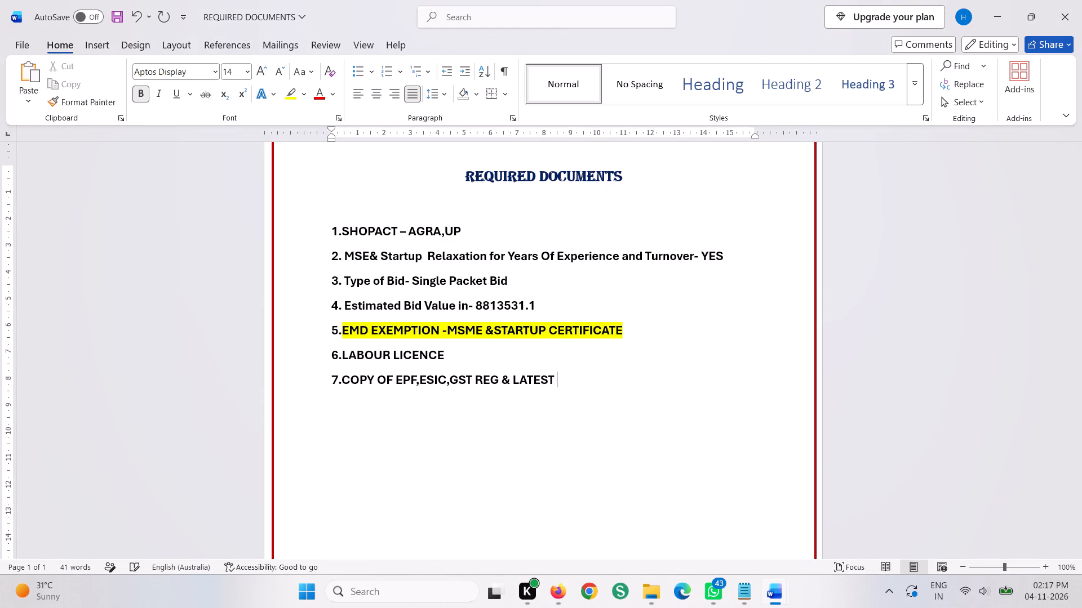
{"action": "type", "text": "RECEIPT OF PREMIUM PAID"}
{"action": "key", "text": "space"}
{"action": "type", "text": "NOT OLDER THAN 3 MONTHS"}
{"action": "key", "text": "space"}
Check the bid security clause in the Firefox attachment and add item 8 to the Word list as "BID SECURITY DECLARATION AS PER (ANNEX-1)".
{"action": "key", "text": "alt+Tab"}
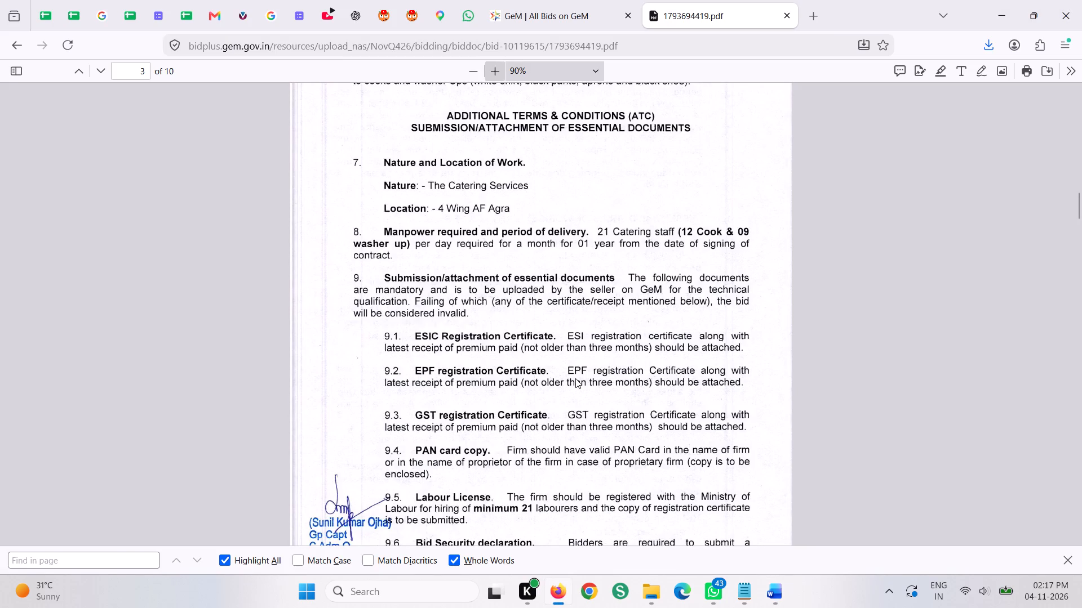
{"action": "scroll", "coordinate": [547, 420], "scroll_direction": "down", "scroll_amount": 1}
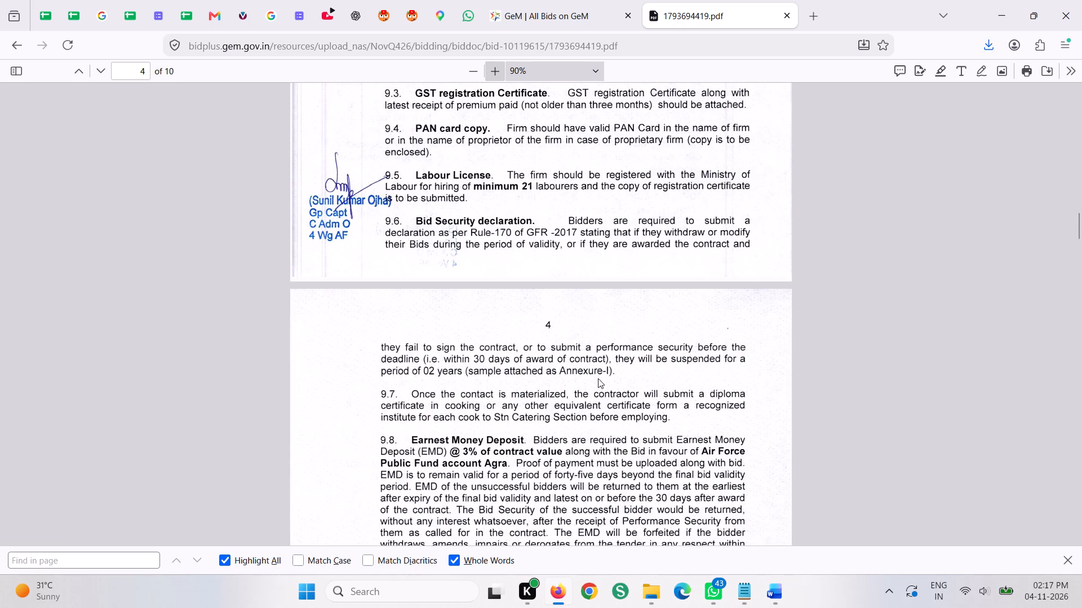
{"action": "key", "text": "alt+Tab"}
{"action": "key", "text": "Return"}
{"action": "type", "text": "8."}
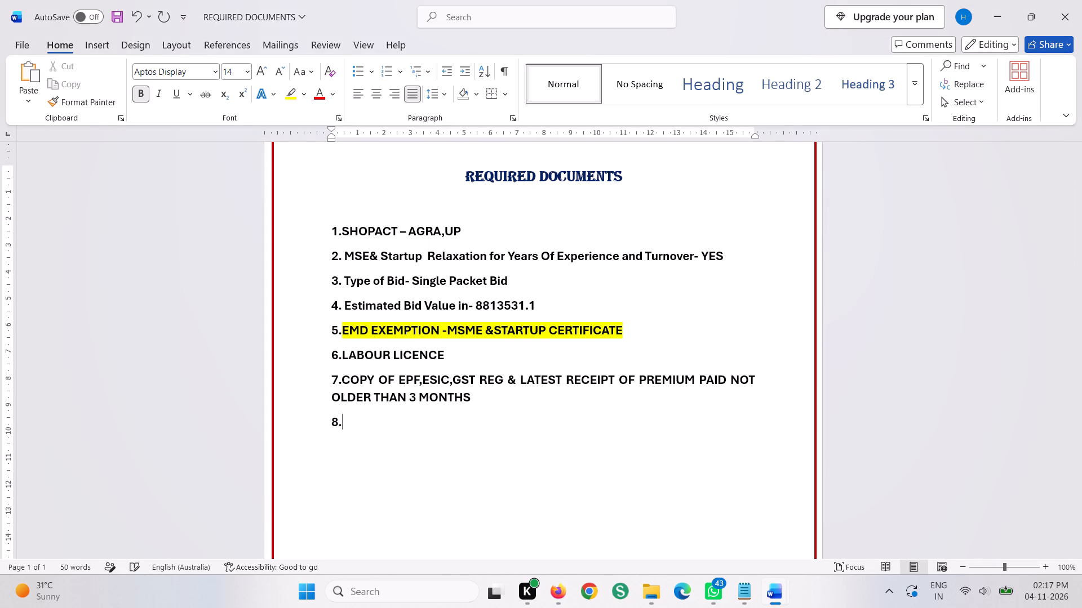
{"action": "type", "text": "BID C"}
{"action": "key", "text": "BackSpace"}
{"action": "type", "text": "SECURITY DECLARATION AS PER ANNEX-1"}
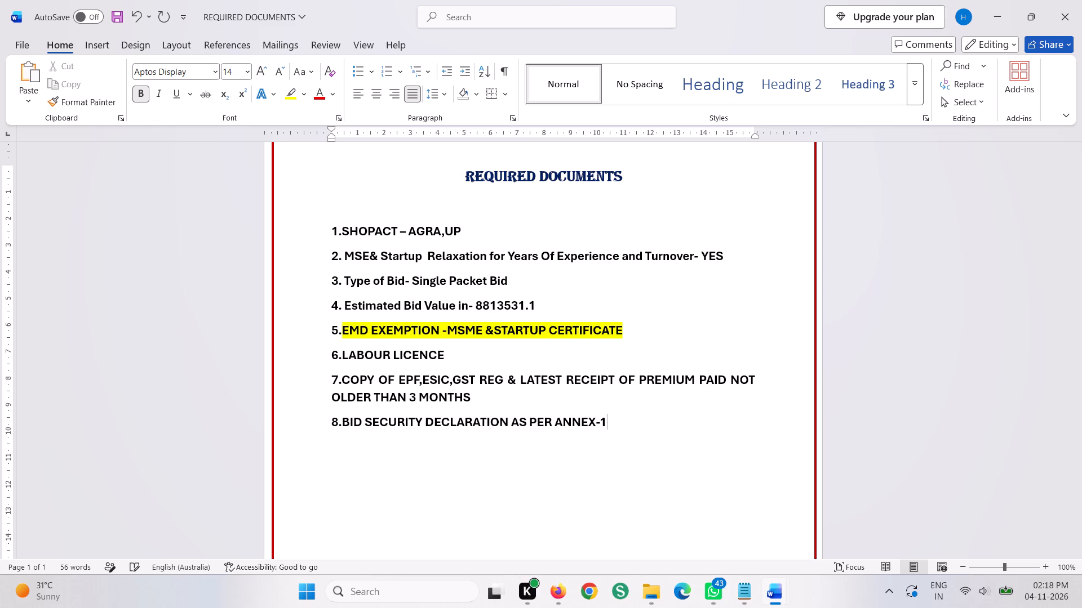
{"action": "key", "text": "shift+parenright"}
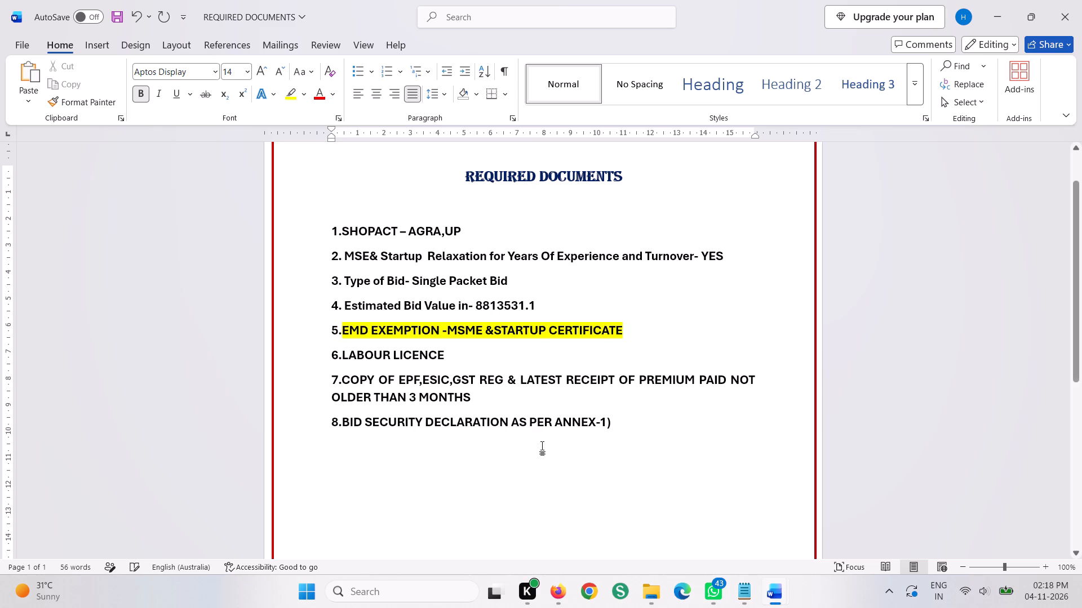
{"action": "left_click", "coordinate": [557, 421]}
{"action": "key", "text": "shift+parenleft"}
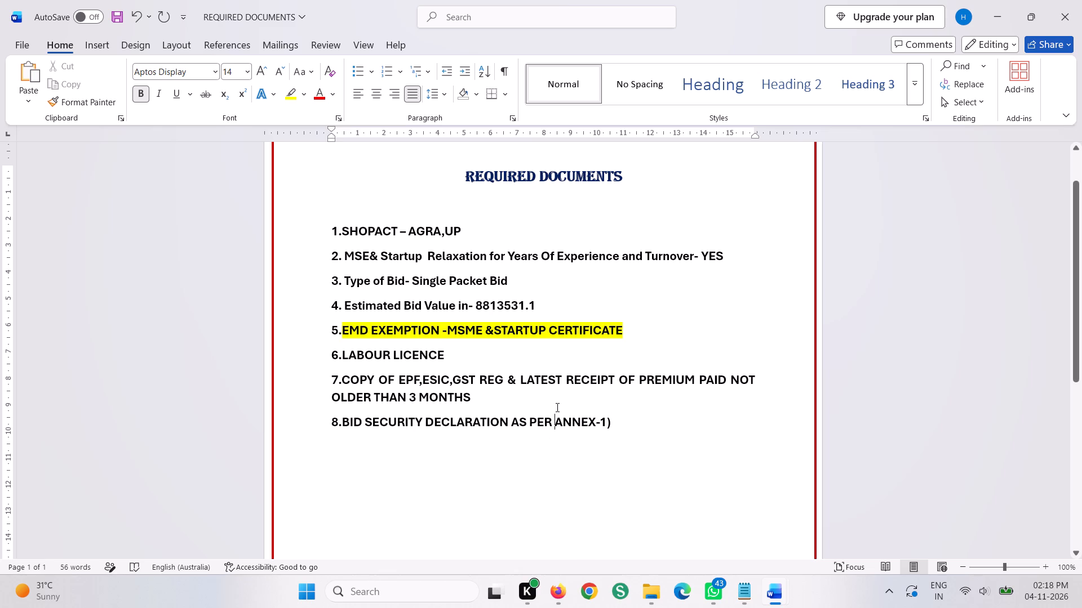
Check the attachment's clauses on page 4, add item 9 to the Word list as "POLICE VERIFICATION", and start a line numbered "10.".
{"action": "left_click", "coordinate": [645, 425]}
{"action": "key", "text": "Return"}
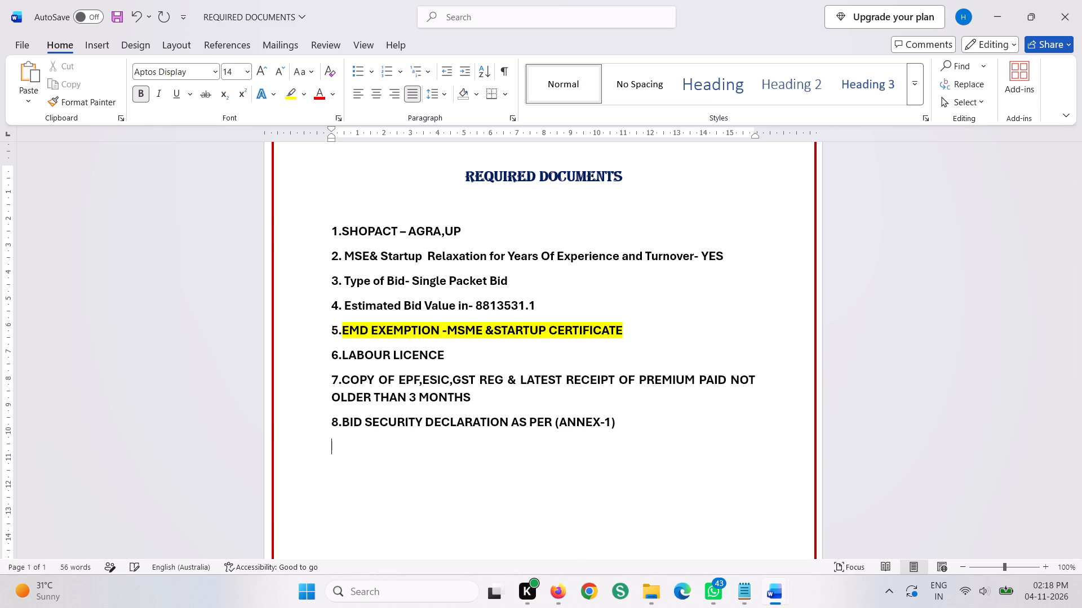
{"action": "type", "text": "9."}
{"action": "key", "text": "alt+Tab"}
{"action": "scroll", "coordinate": [517, 396], "scroll_direction": "up", "scroll_amount": 2, "text": "ctrl"}
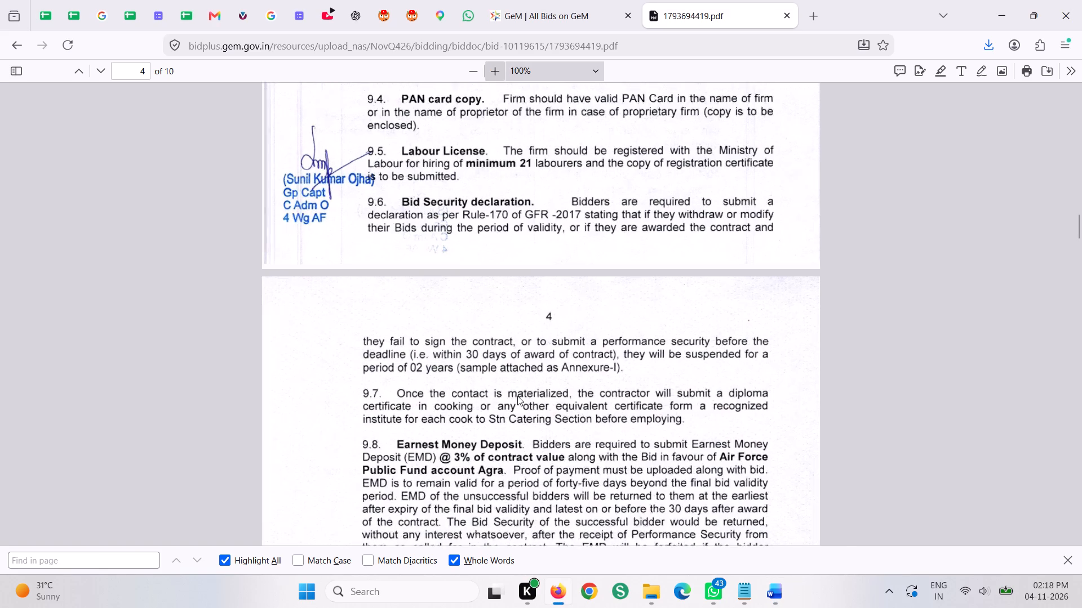
{"action": "scroll", "coordinate": [555, 383], "scroll_direction": "down", "scroll_amount": 1}
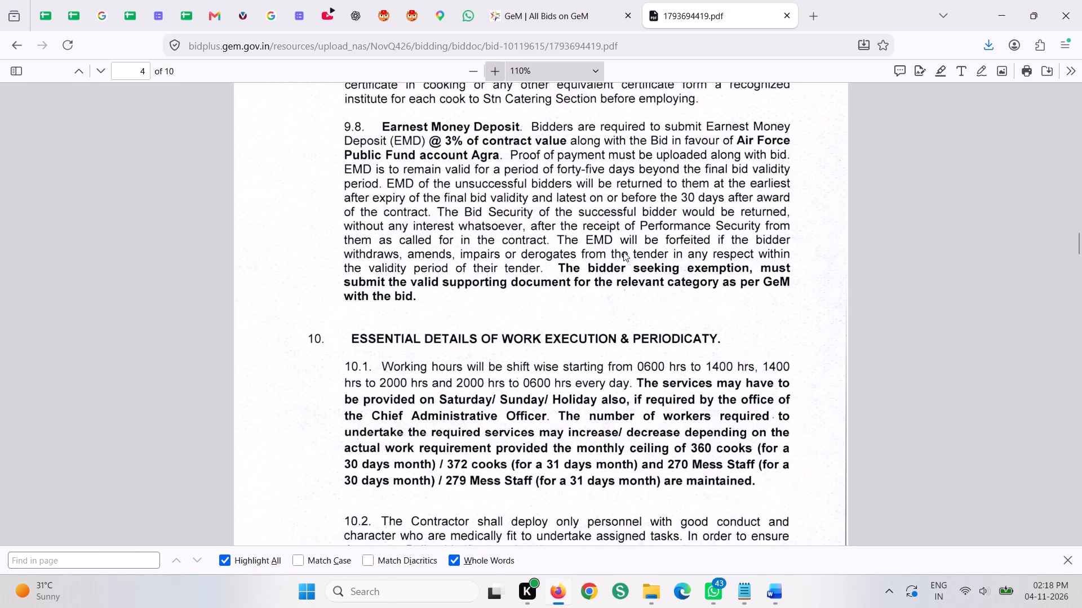
{"action": "scroll", "coordinate": [559, 381], "scroll_direction": "down", "scroll_amount": 1}
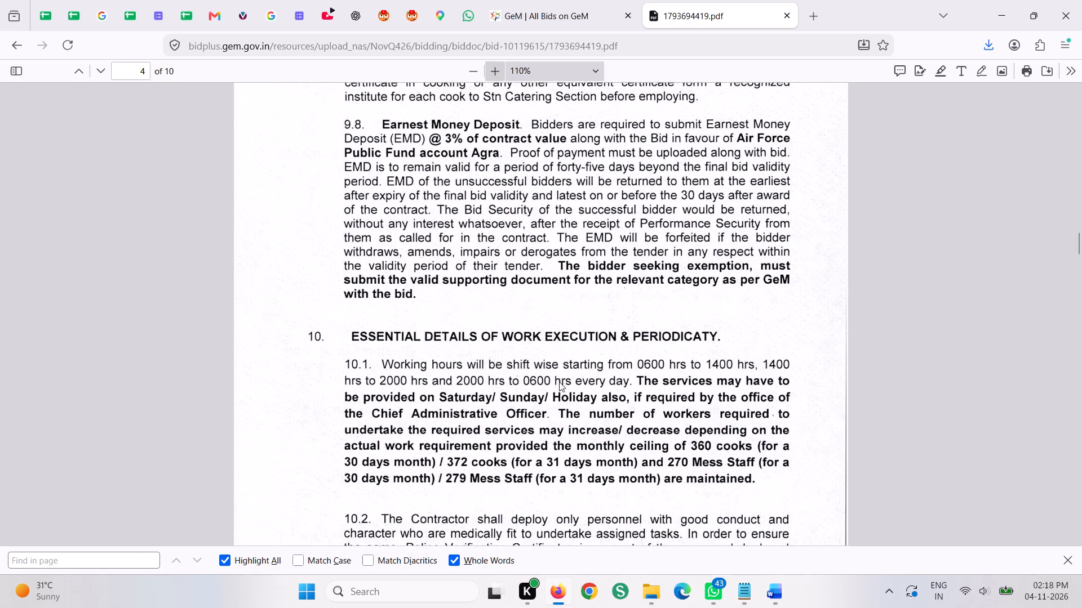
{"action": "key", "text": "alt+Tab"}
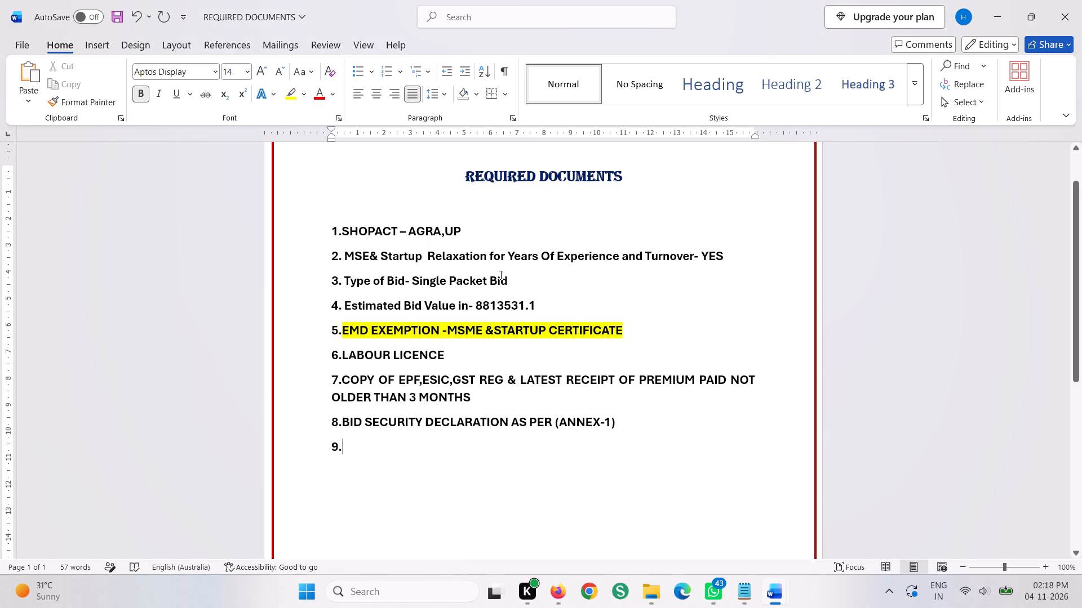
{"action": "type", "text": "POLICE V"}
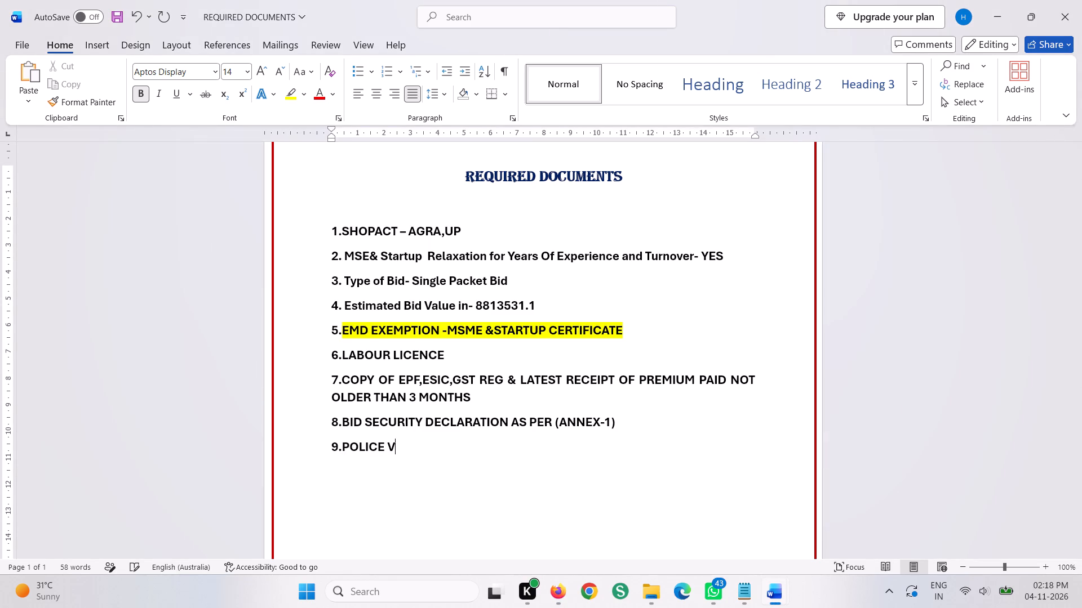
{"action": "type", "text": "ER"}
{"action": "type", "text": "IFICATION"}
{"action": "key", "text": "space"}
{"action": "key", "text": "Return"}
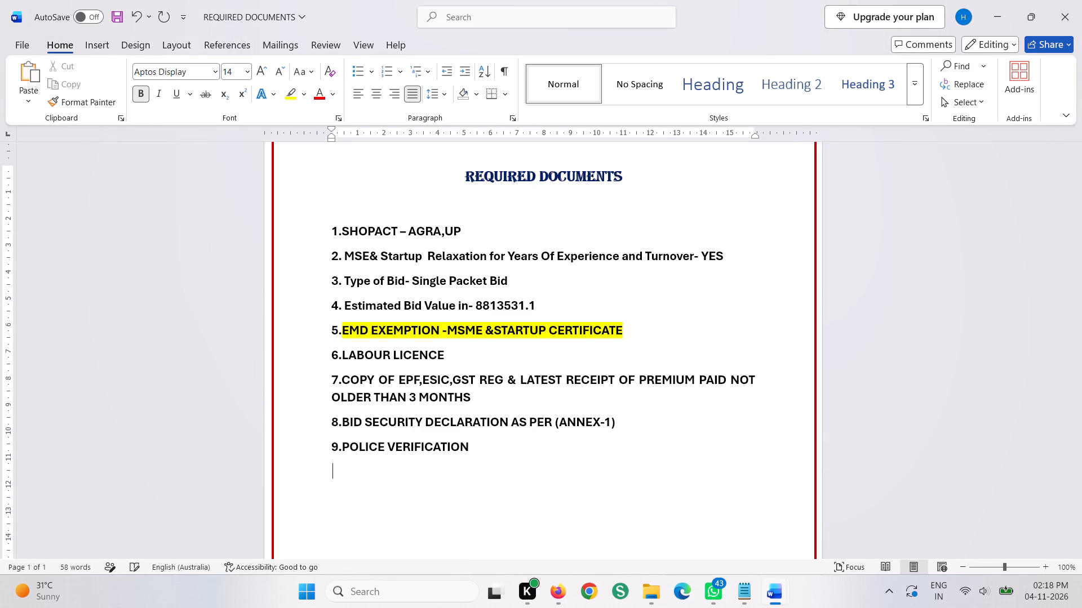
{"action": "type", "text": "10."}
Review the attachment in Firefox from the work execution clauses through the payment and penalty clauses for further required documents.
{"action": "key", "text": "alt+Tab"}
{"action": "scroll", "coordinate": [556, 279], "scroll_direction": "down", "scroll_amount": 1}
{"action": "scroll", "coordinate": [484, 316], "scroll_direction": "down", "scroll_amount": 1}
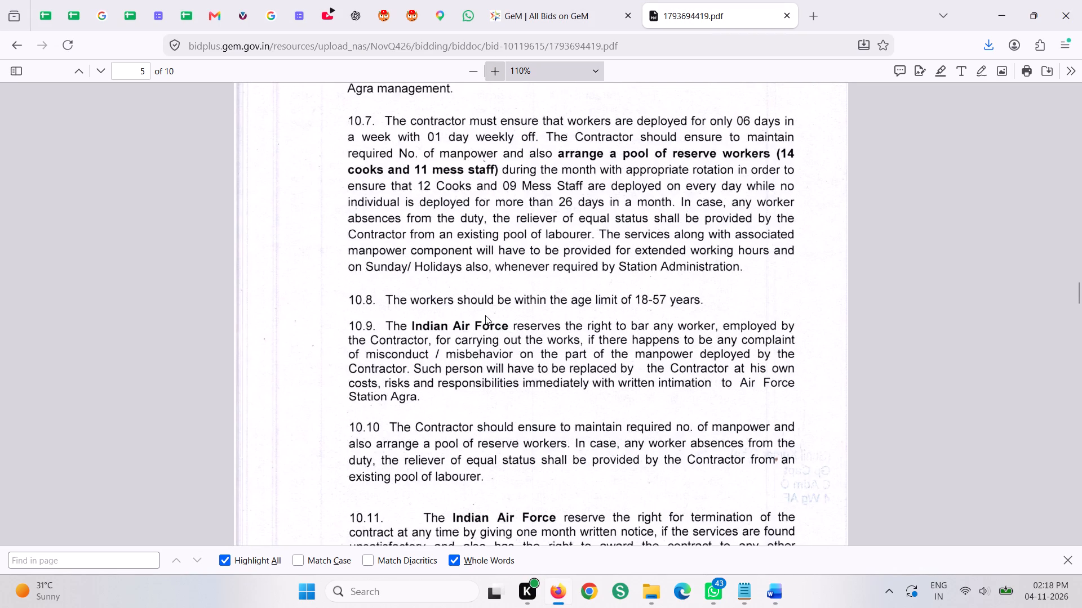
{"action": "scroll", "coordinate": [485, 316], "scroll_direction": "down", "scroll_amount": 2}
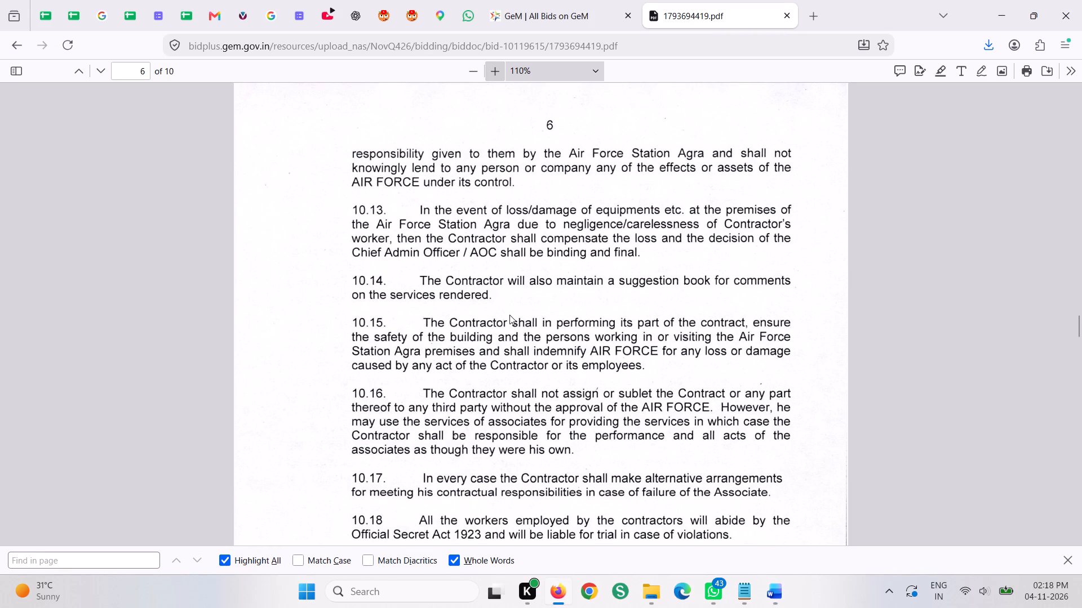
{"action": "scroll", "coordinate": [515, 308], "scroll_direction": "down", "scroll_amount": 1}
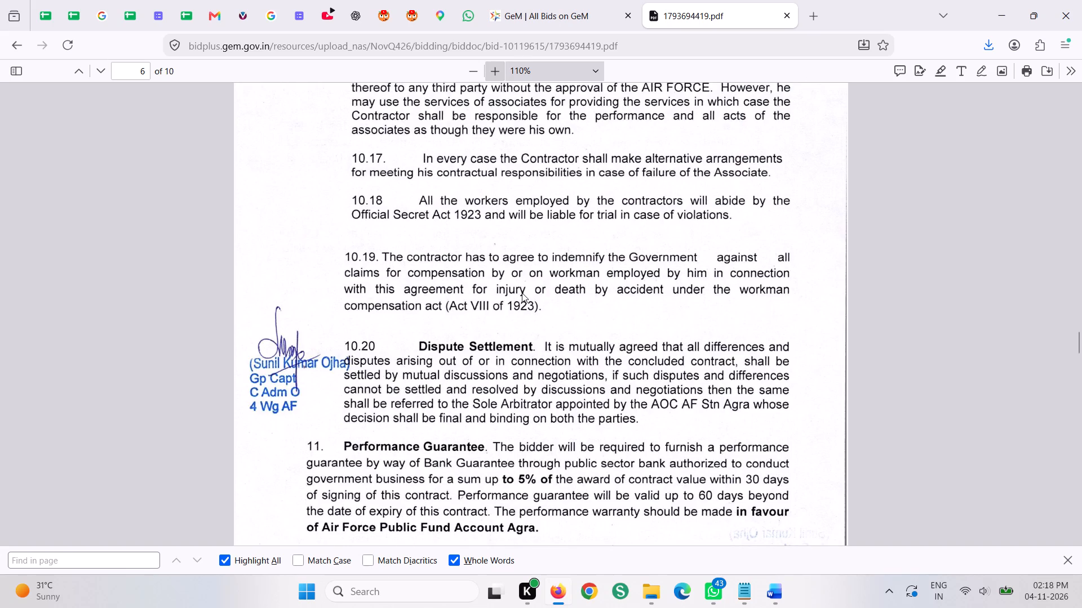
{"action": "scroll", "coordinate": [544, 322], "scroll_direction": "down", "scroll_amount": 2}
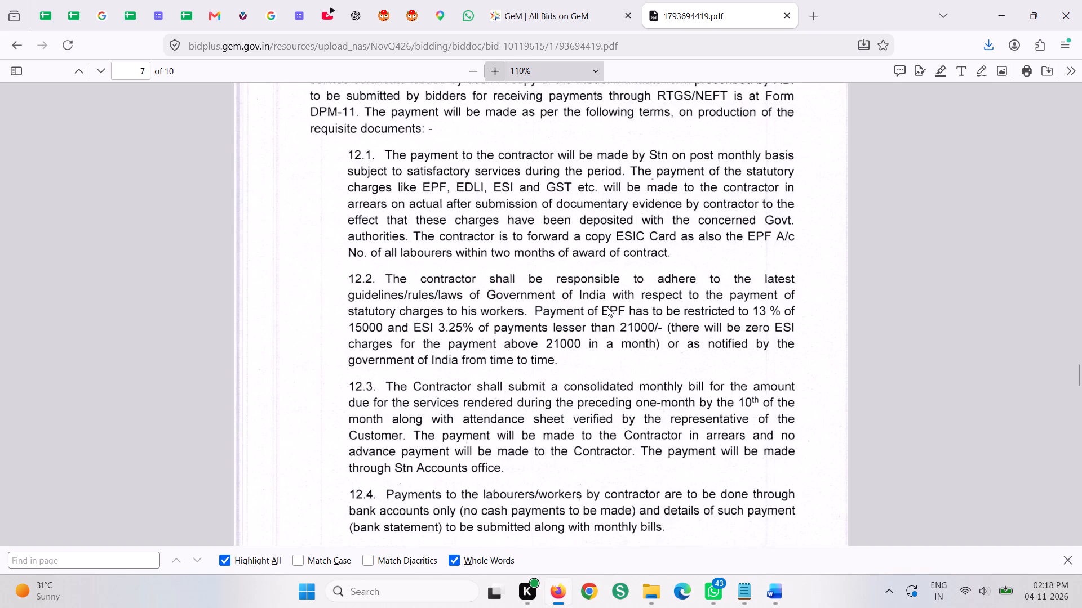
{"action": "scroll", "coordinate": [413, 282], "scroll_direction": "down", "scroll_amount": 1}
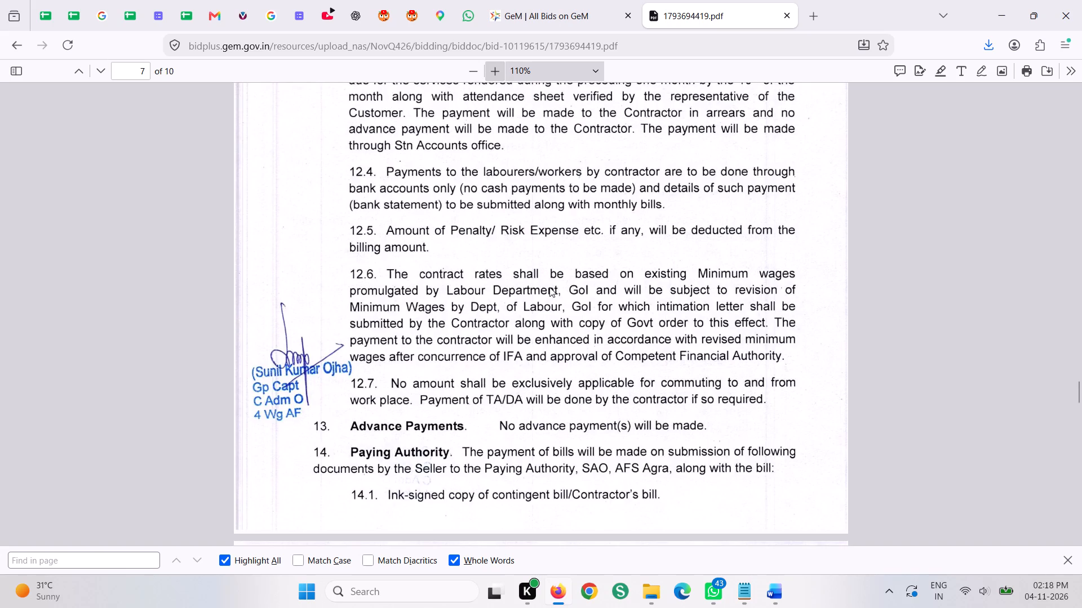
{"action": "scroll", "coordinate": [548, 288], "scroll_direction": "down", "scroll_amount": 1}
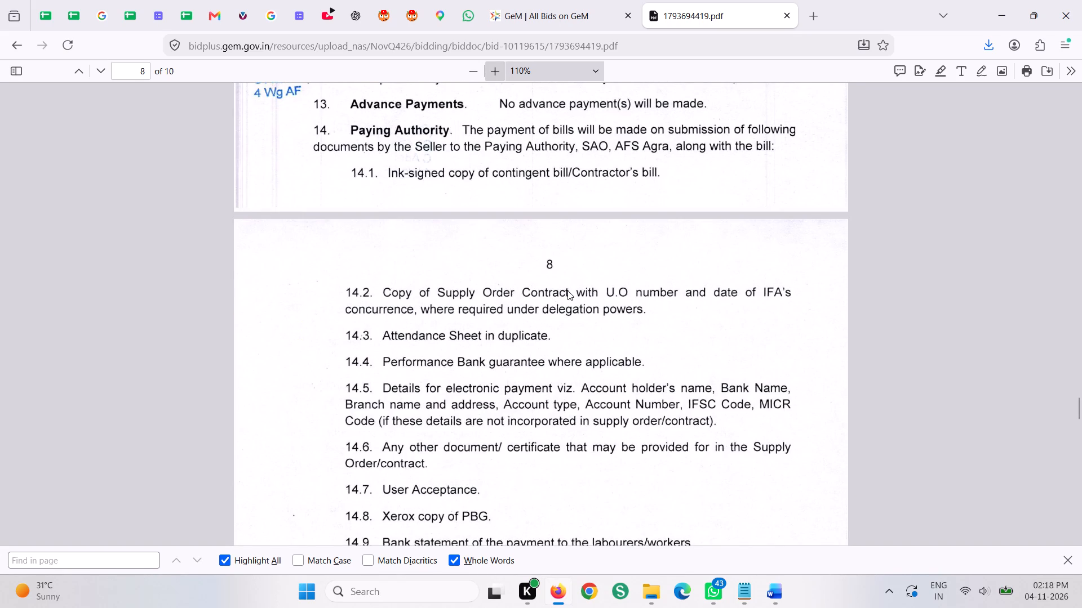
{"action": "scroll", "coordinate": [569, 295], "scroll_direction": "down", "scroll_amount": 1}
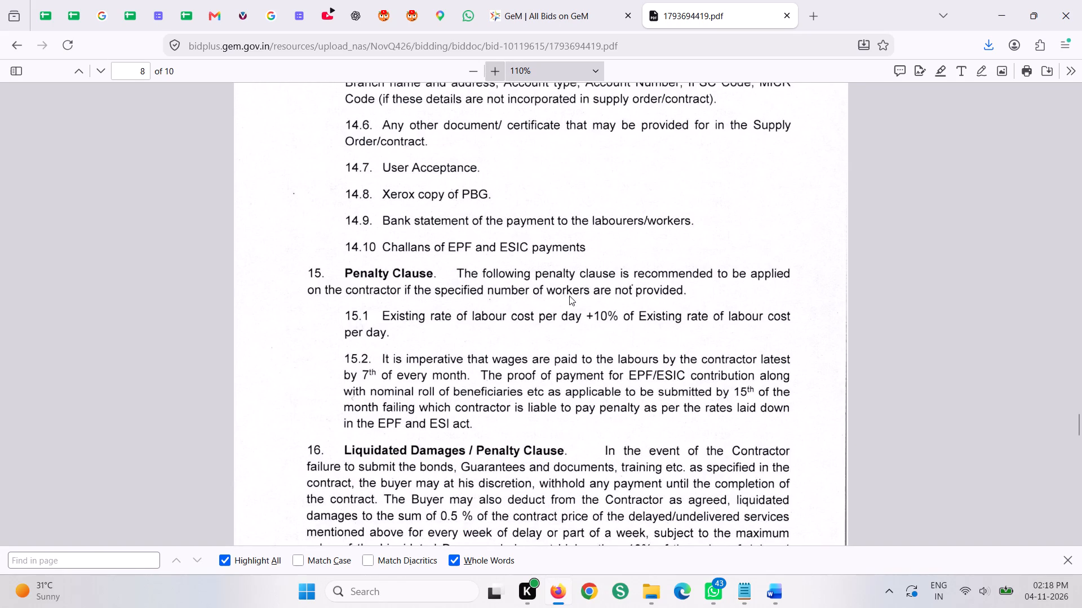
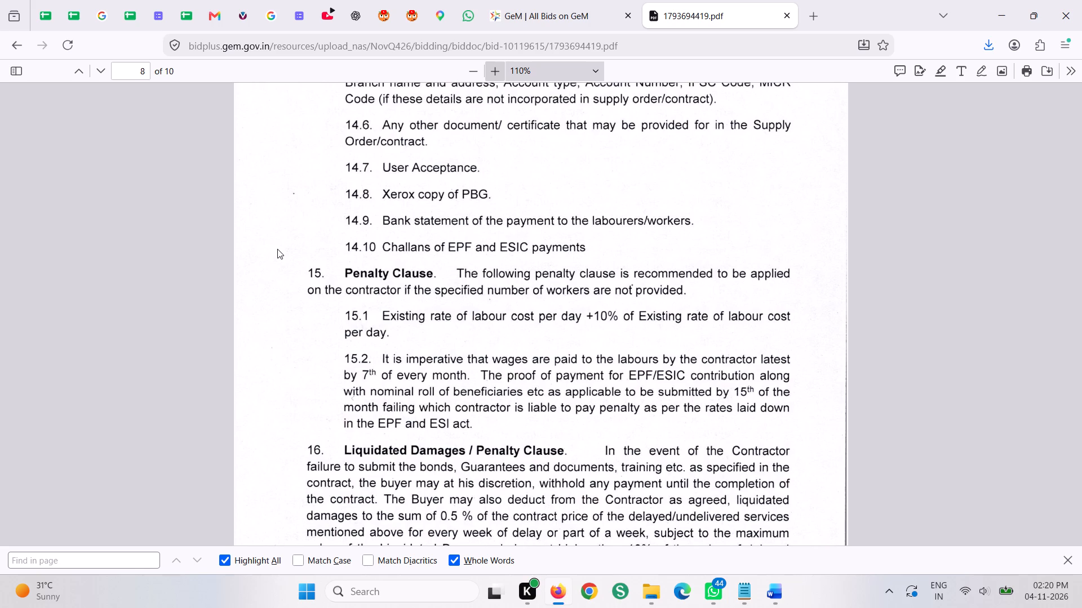
Look back through the attachment's payment, penalty and contractor clauses to the eligibility clauses 9.5 to 9.8.
{"action": "scroll", "coordinate": [558, 178], "scroll_direction": "up", "scroll_amount": 2}
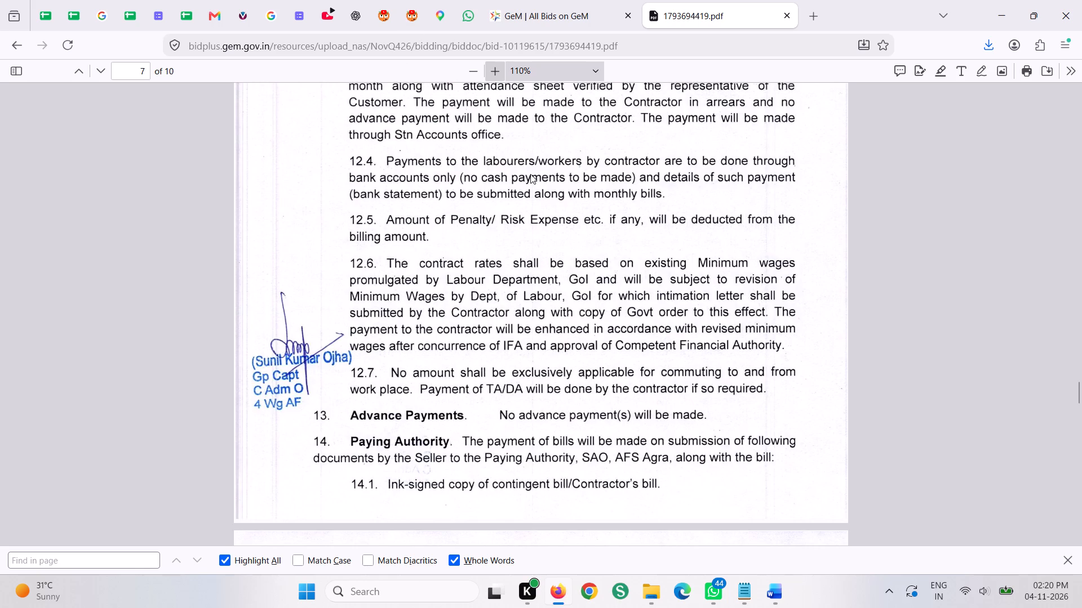
{"action": "scroll", "coordinate": [494, 194], "scroll_direction": "up", "scroll_amount": 3}
{"action": "scroll", "coordinate": [499, 222], "scroll_direction": "down", "scroll_amount": 1}
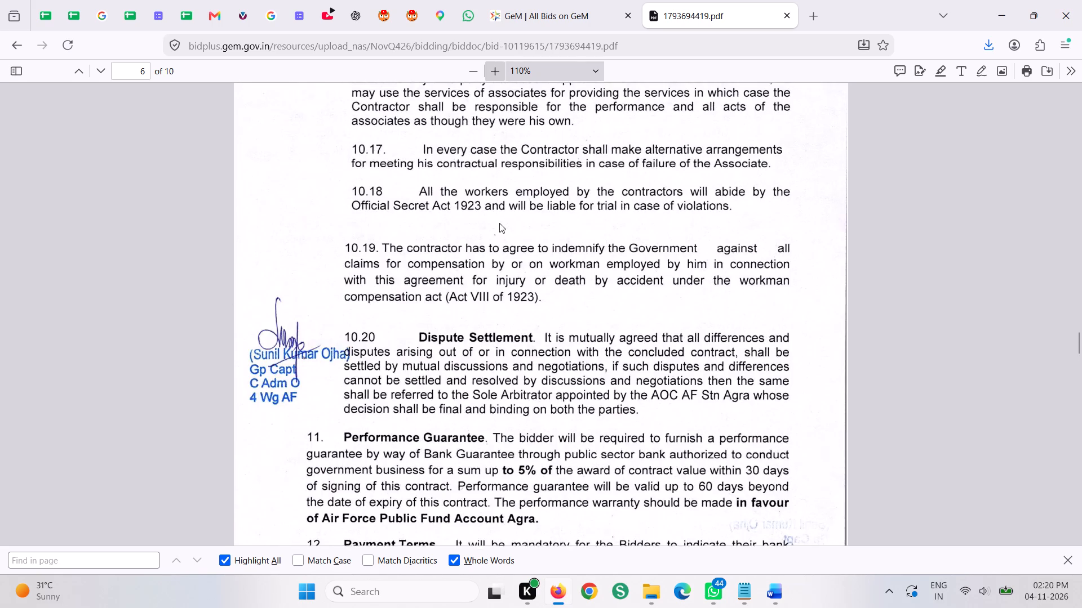
{"action": "scroll", "coordinate": [499, 223], "scroll_direction": "down", "scroll_amount": 3}
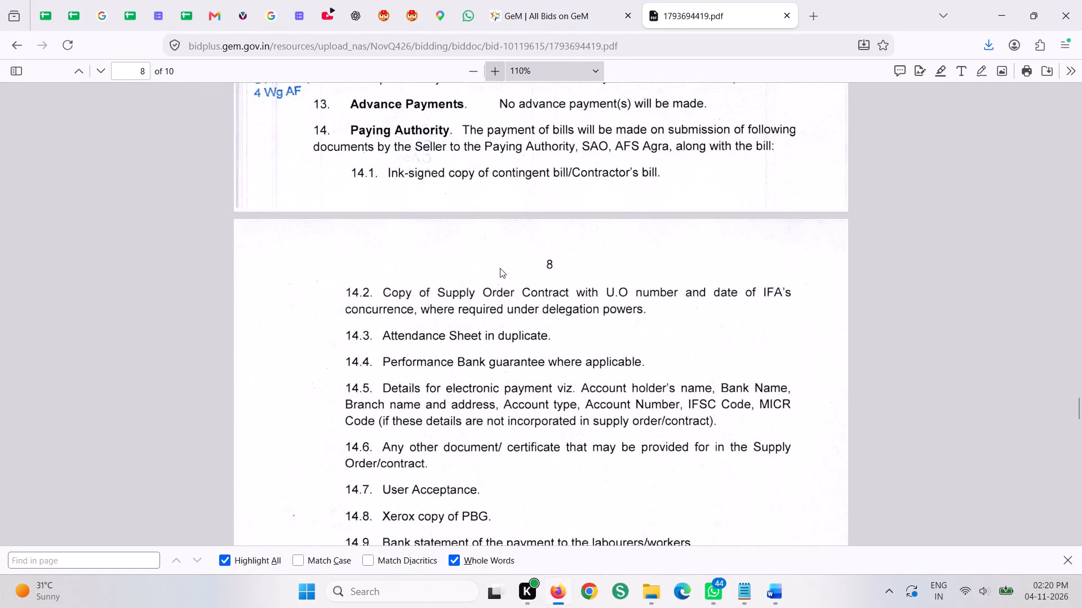
{"action": "scroll", "coordinate": [499, 267], "scroll_direction": "up", "scroll_amount": 8}
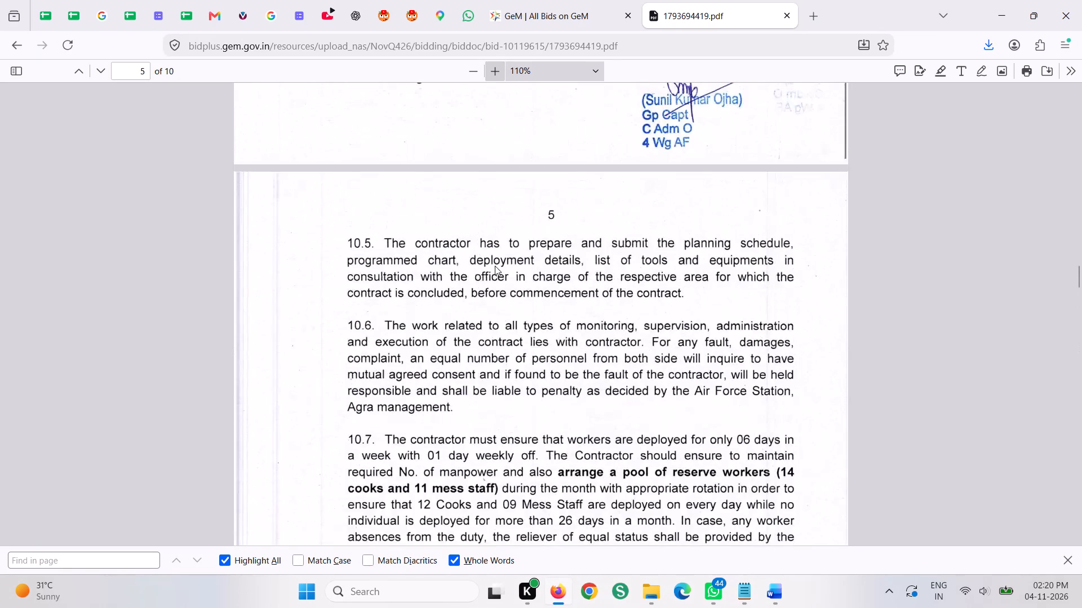
{"action": "scroll", "coordinate": [495, 266], "scroll_direction": "up", "scroll_amount": 3}
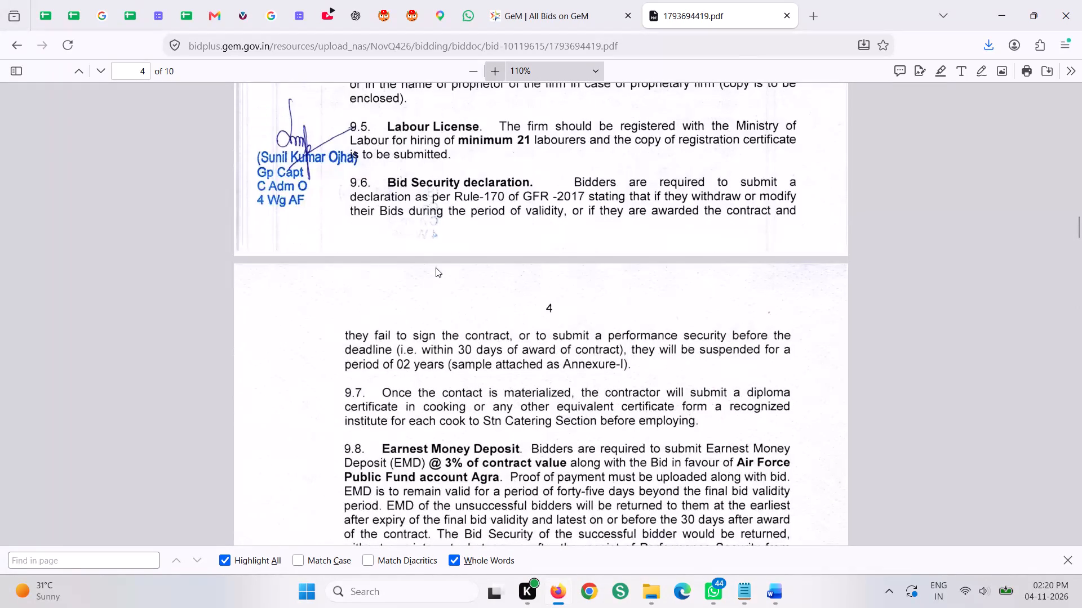
Review the attachment from clause 10.2 through to its final page for further required documents, comparing with the Word list.
{"action": "scroll", "coordinate": [466, 290], "scroll_direction": "down", "scroll_amount": 1}
{"action": "scroll", "coordinate": [527, 276], "scroll_direction": "down", "scroll_amount": 1}
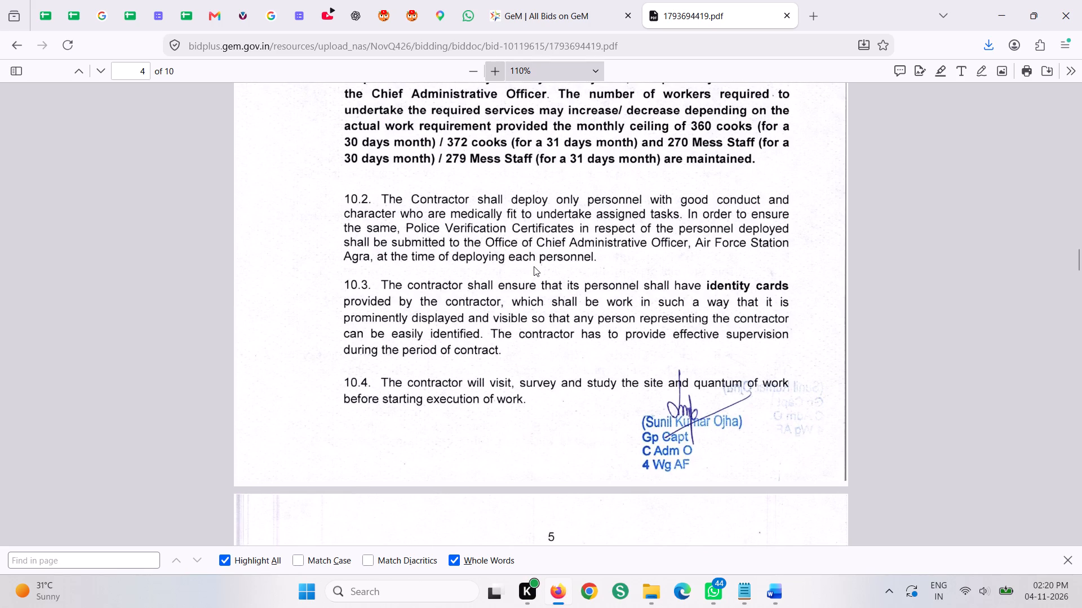
{"action": "scroll", "coordinate": [544, 310], "scroll_direction": "down", "scroll_amount": 2}
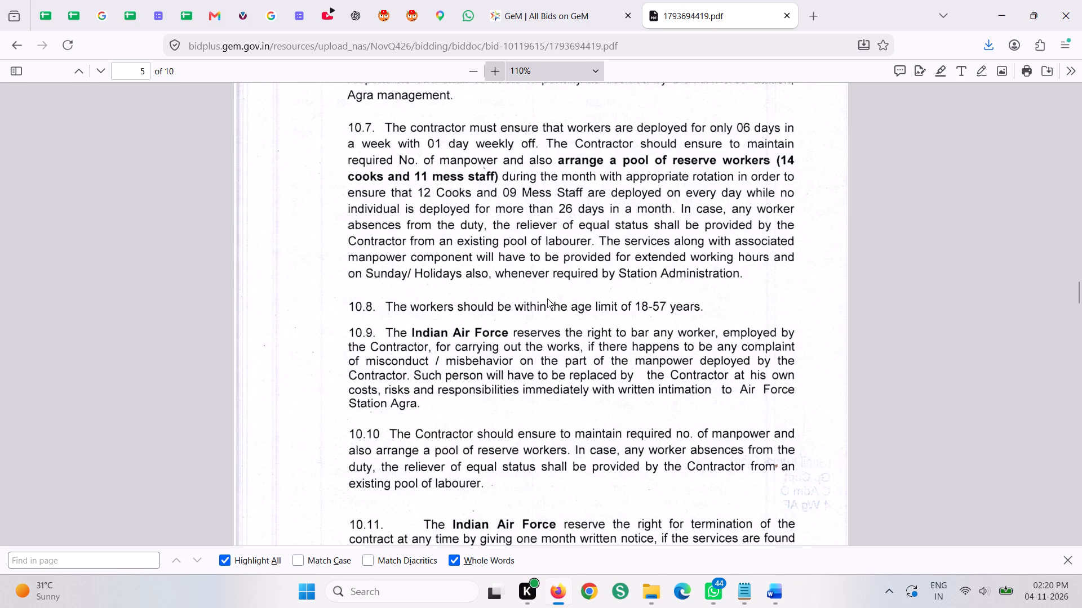
{"action": "scroll", "coordinate": [540, 281], "scroll_direction": "down", "scroll_amount": 2}
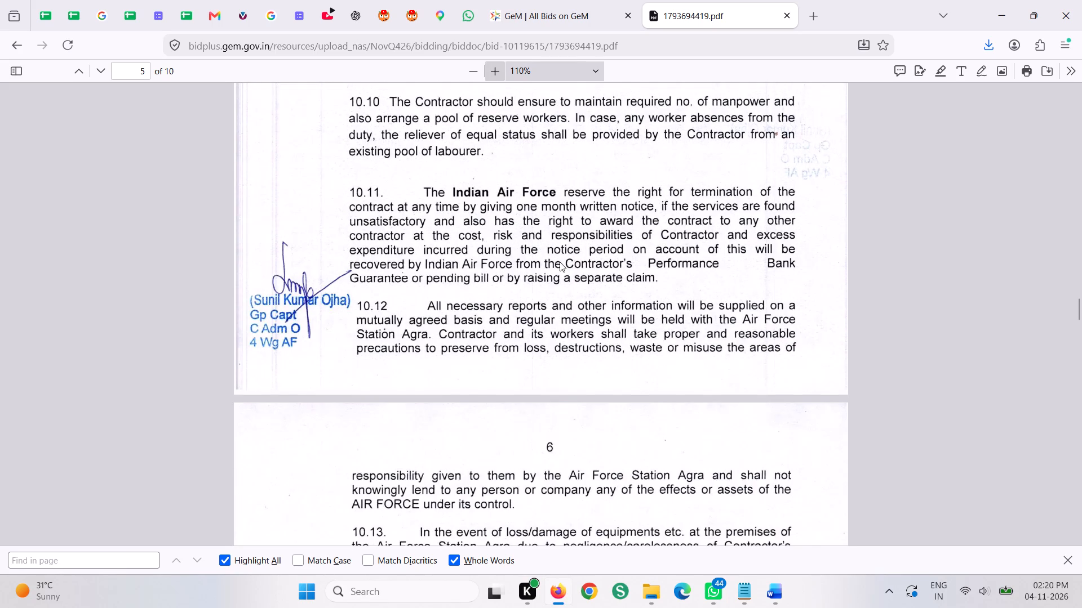
{"action": "scroll", "coordinate": [586, 262], "scroll_direction": "down", "scroll_amount": 2}
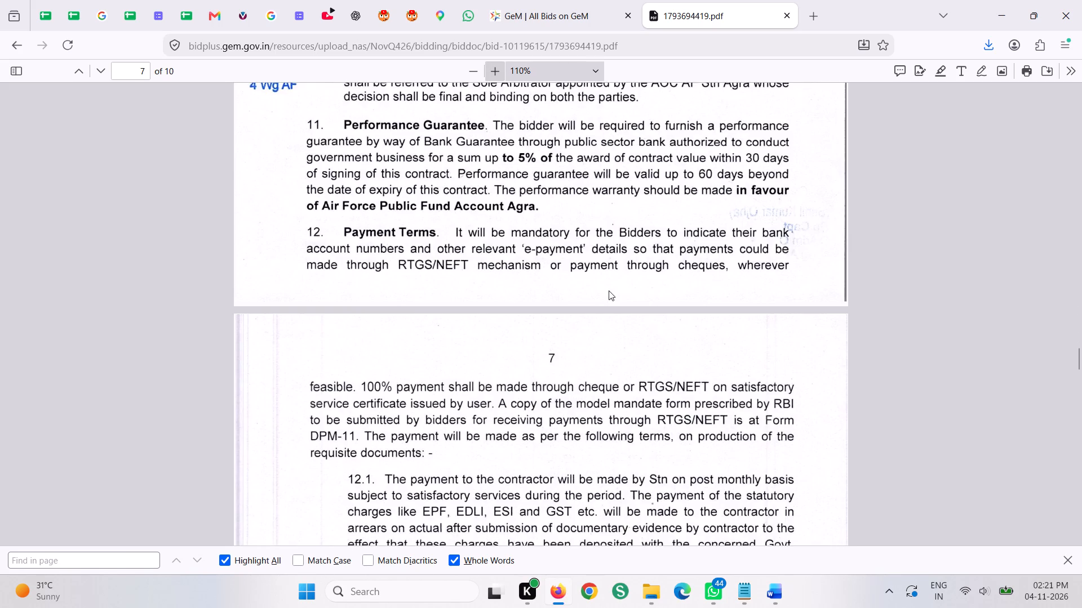
{"action": "scroll", "coordinate": [609, 290], "scroll_direction": "down", "scroll_amount": 2}
{"action": "key", "text": "alt+Tab"}
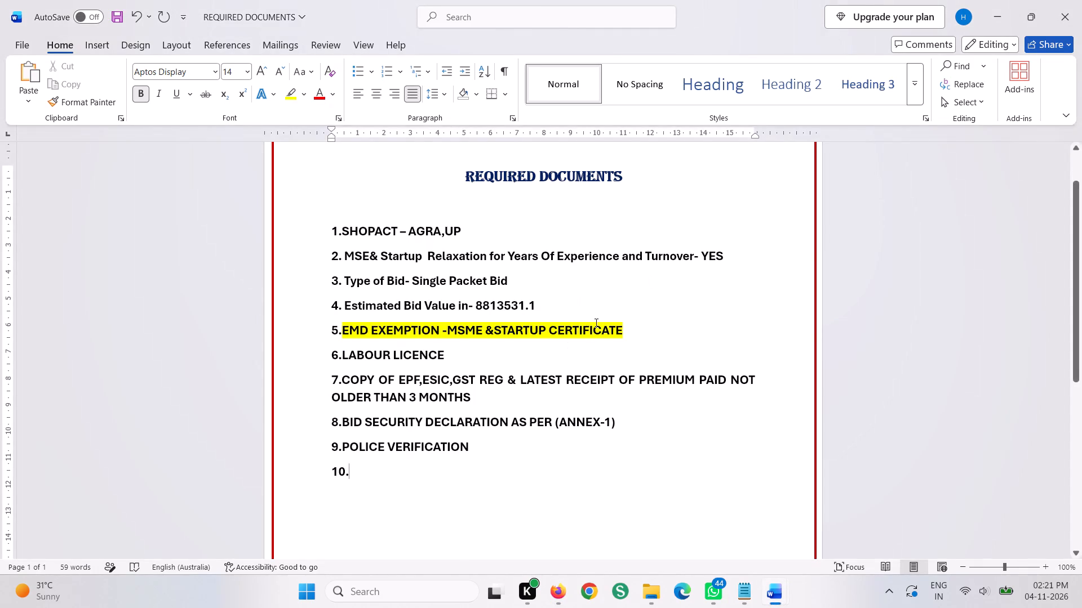
{"action": "key", "text": "alt+Tab"}
{"action": "scroll", "coordinate": [579, 334], "scroll_direction": "down", "scroll_amount": 2}
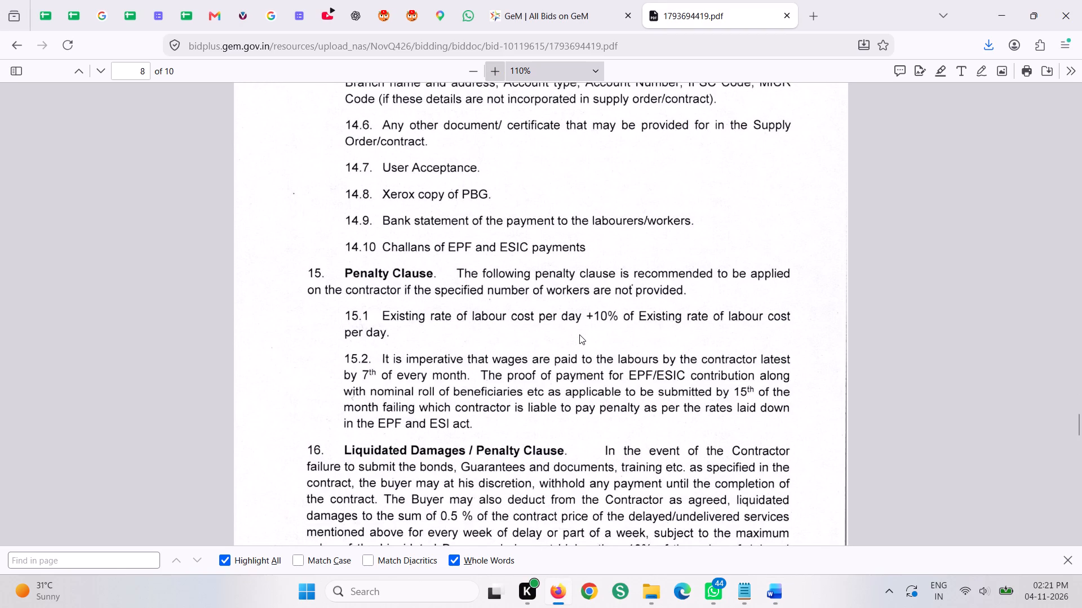
{"action": "scroll", "coordinate": [579, 334], "scroll_direction": "down", "scroll_amount": 6}
{"action": "scroll", "coordinate": [578, 336], "scroll_direction": "up", "scroll_amount": 1}
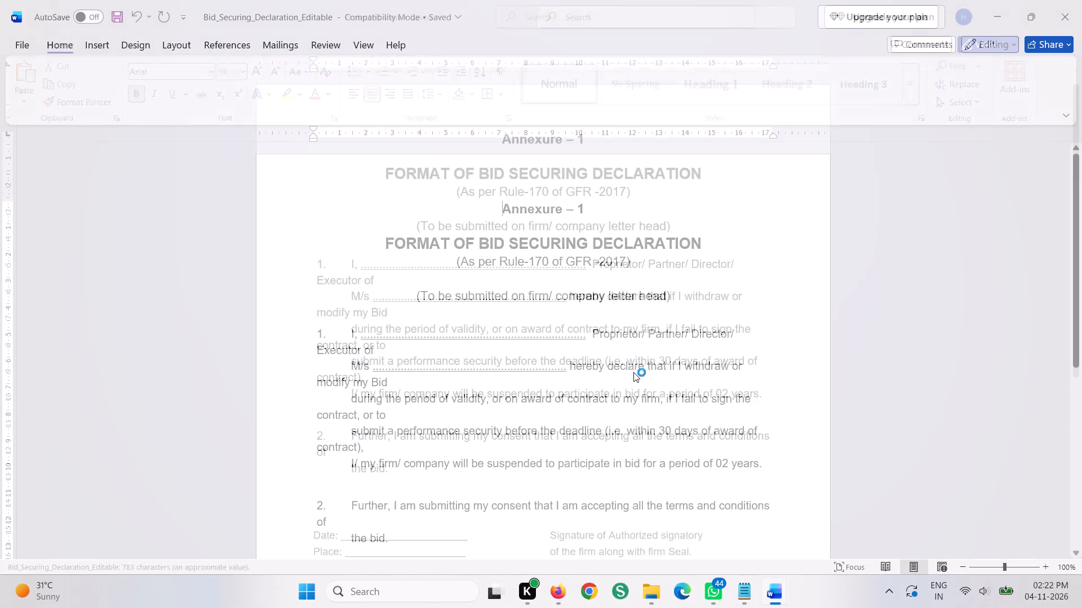
Justify the text of the declaration's two numbered clauses.
{"action": "left_click", "coordinate": [633, 372]}
{"action": "left_click_drag", "start_coordinate": [341, 329], "coordinate": [467, 538]}
{"action": "left_click", "coordinate": [412, 96]}
{"action": "left_click", "coordinate": [566, 428]}
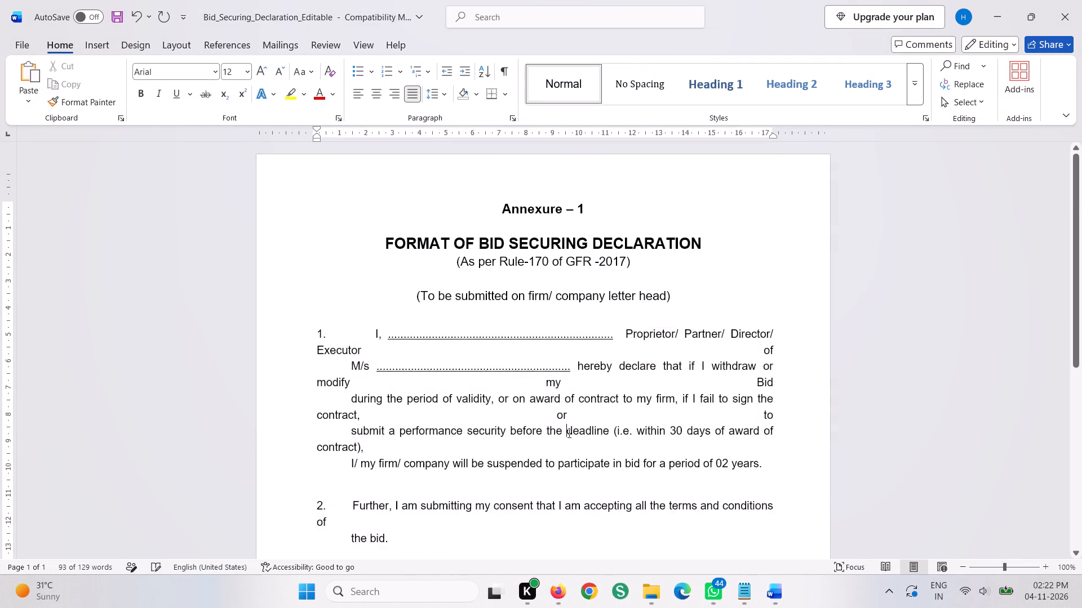
Delete backward from "the bid." in clause 2, through the indent and line break to "conditi", and undo the last edit.
{"action": "scroll", "coordinate": [517, 450], "scroll_direction": "down", "scroll_amount": 1}
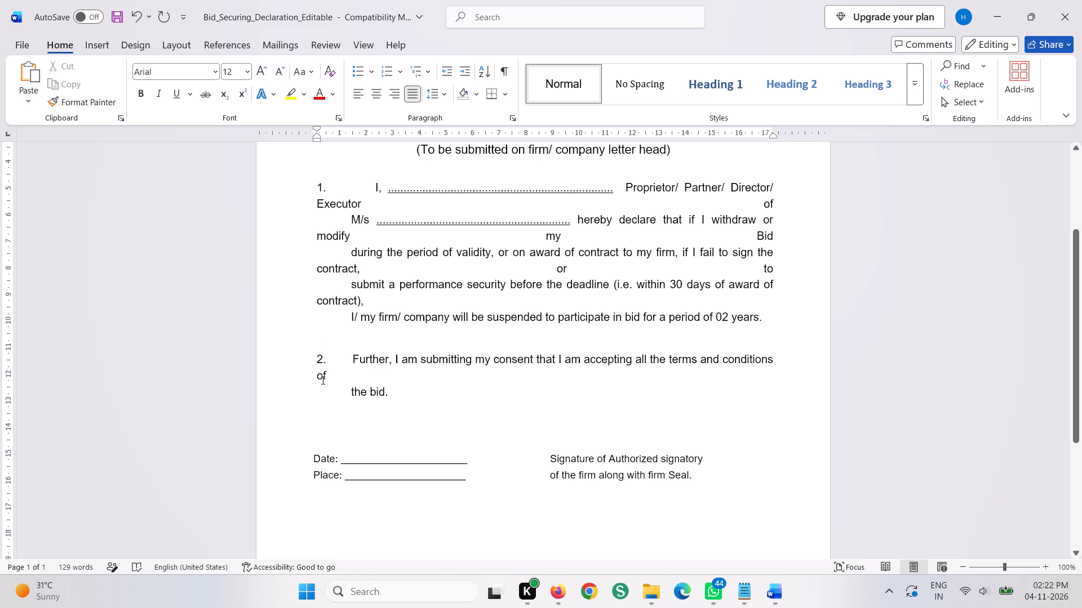
{"action": "left_click", "coordinate": [345, 386]}
{"action": "key", "text": "BackSpace"}
{"action": "key", "text": "BackSpace"}
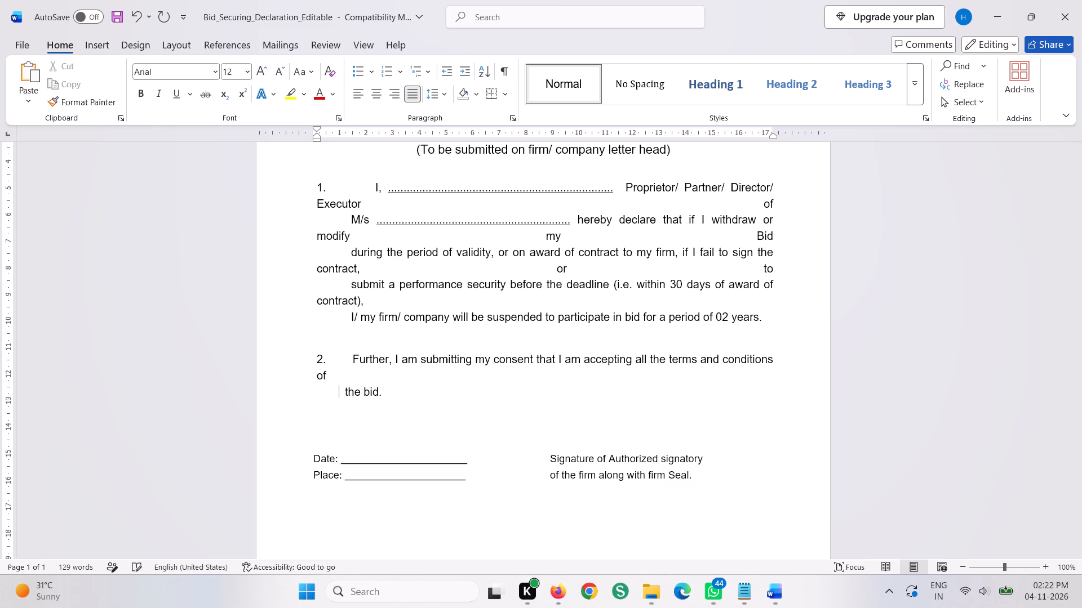
{"action": "key", "text": "BackSpace"}
{"action": "key", "text": "BackSpace"}
{"action": "key", "text": "BackSpace"}
{"action": "key", "text": "BackSpace"}
{"action": "key", "text": "BackSpace"}
{"action": "key", "text": "BackSpace"}
{"action": "key", "text": "BackSpace"}
{"action": "key", "text": "BackSpace"}
{"action": "key", "text": "BackSpace"}
{"action": "key", "text": "BackSpace"}
{"action": "key", "text": "BackSpace"}
{"action": "key", "text": "BackSpace"}
{"action": "key", "text": "BackSpace"}
{"action": "key", "text": "BackSpace"}
{"action": "key", "text": "BackSpace"}
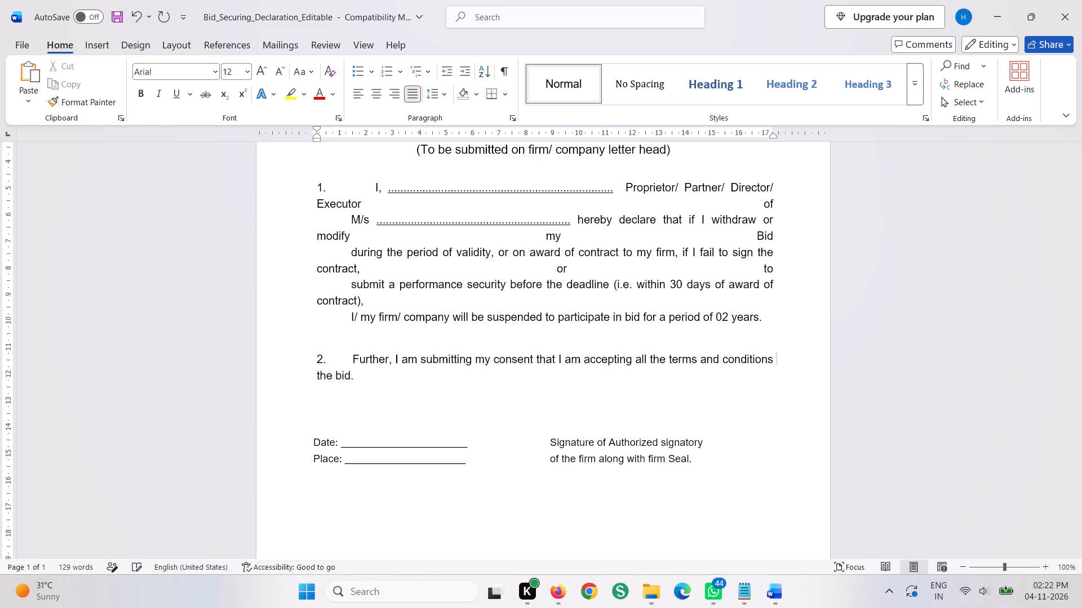
{"action": "key", "text": "ctrl+z"}
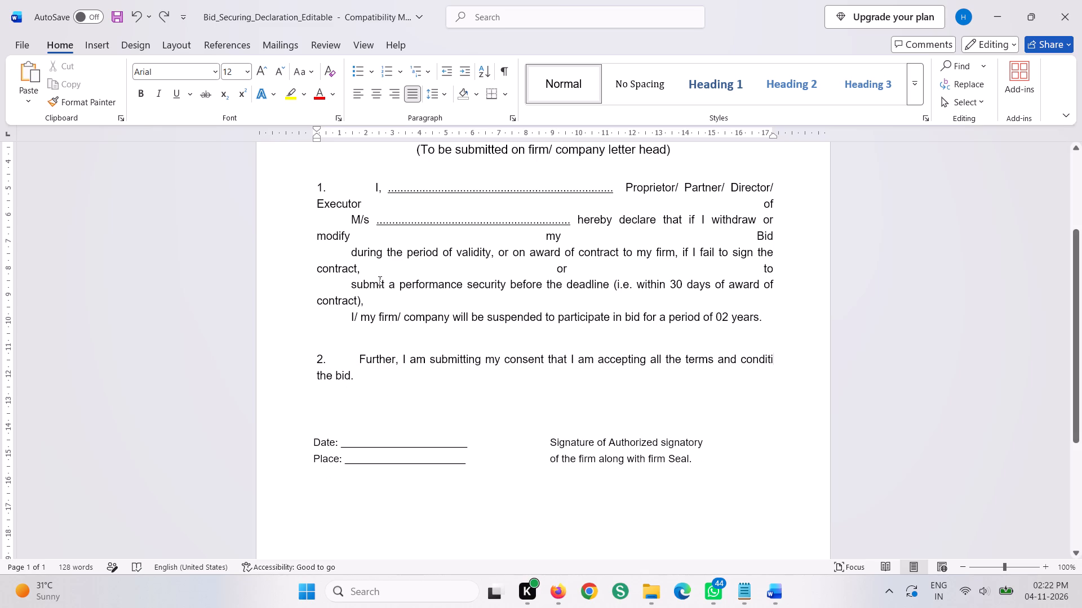
Widen the numbered clauses by moving their right indent to about 18.5 cm and hanging indent about 1 cm outside the left margin.
{"action": "left_click_drag", "start_coordinate": [311, 182], "coordinate": [485, 401]}
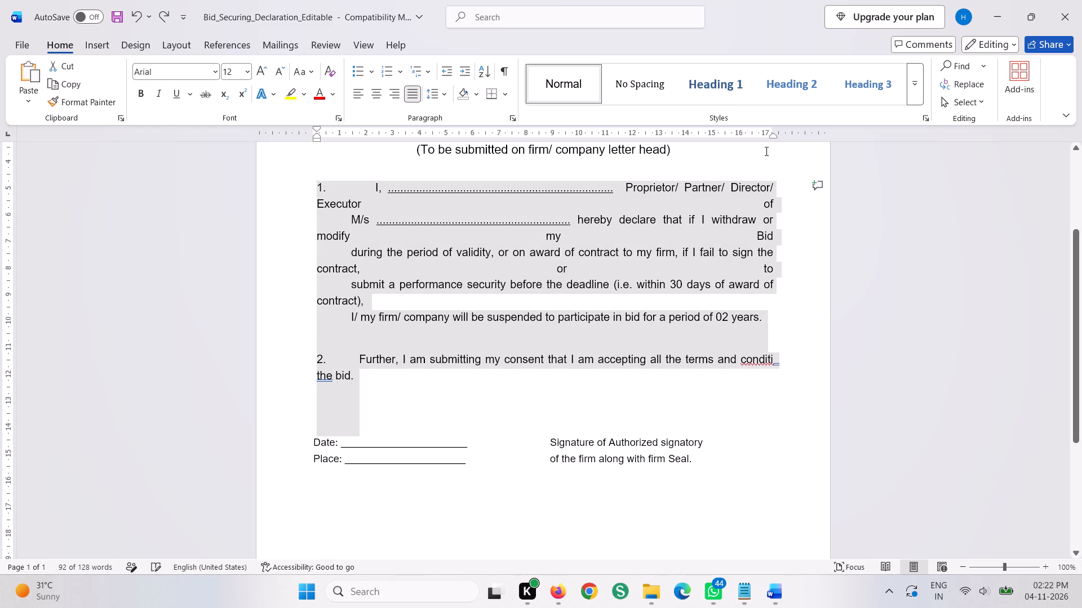
{"action": "left_click_drag", "start_coordinate": [775, 135], "coordinate": [795, 146]}
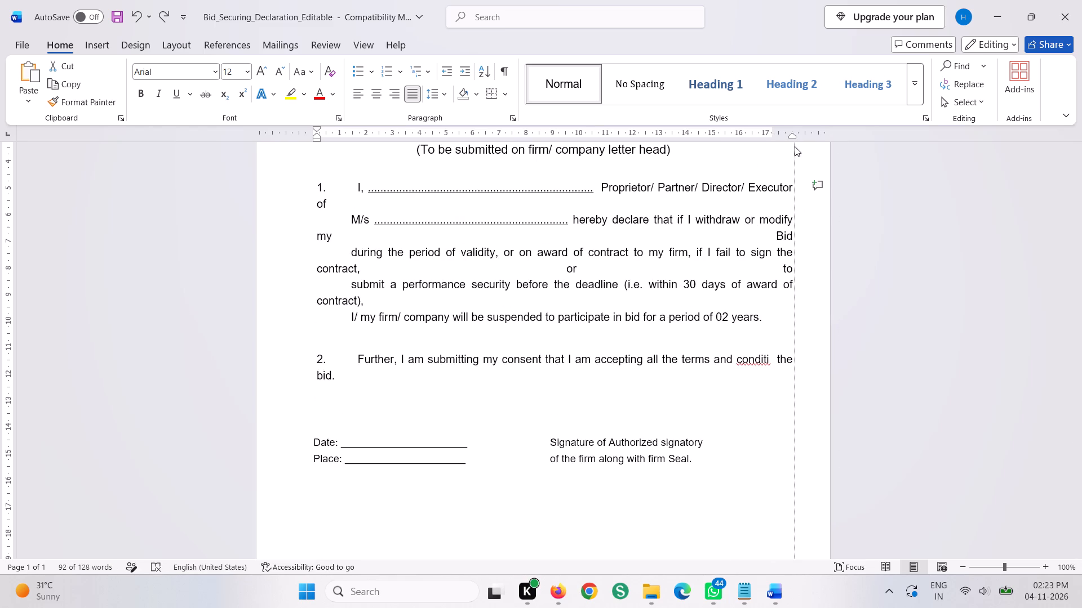
{"action": "left_click_drag", "start_coordinate": [795, 146], "coordinate": [797, 133]}
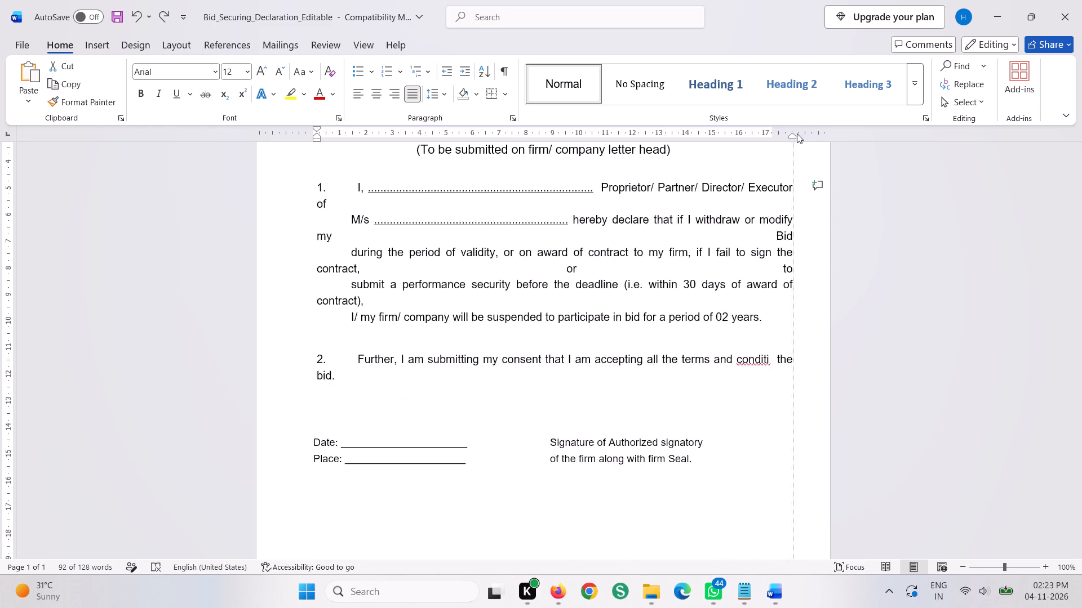
{"action": "left_click_drag", "start_coordinate": [797, 133], "coordinate": [808, 137]}
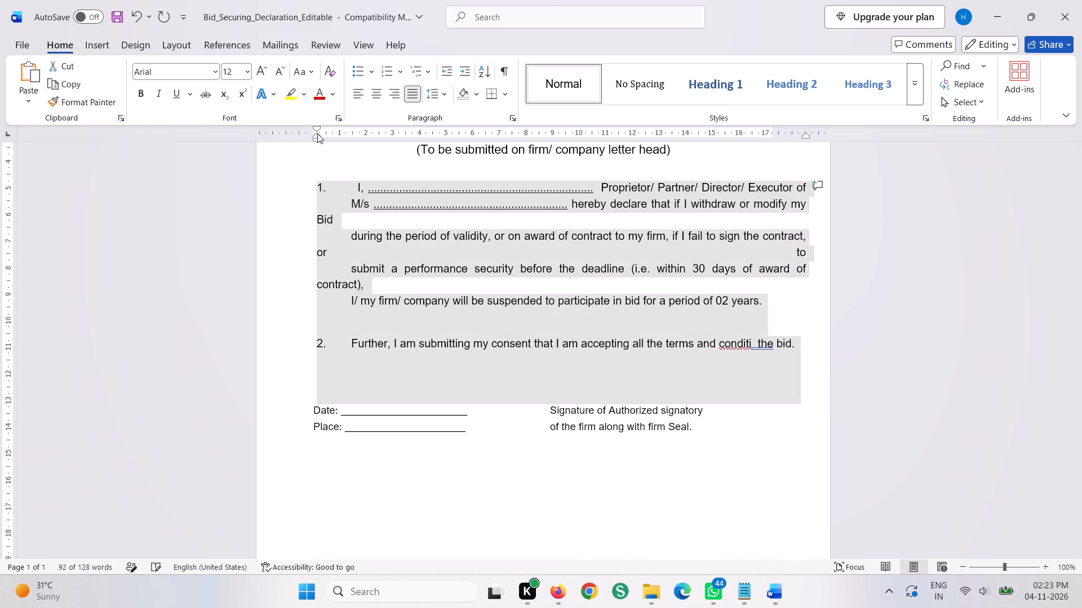
{"action": "left_click_drag", "start_coordinate": [315, 134], "coordinate": [267, 130]}
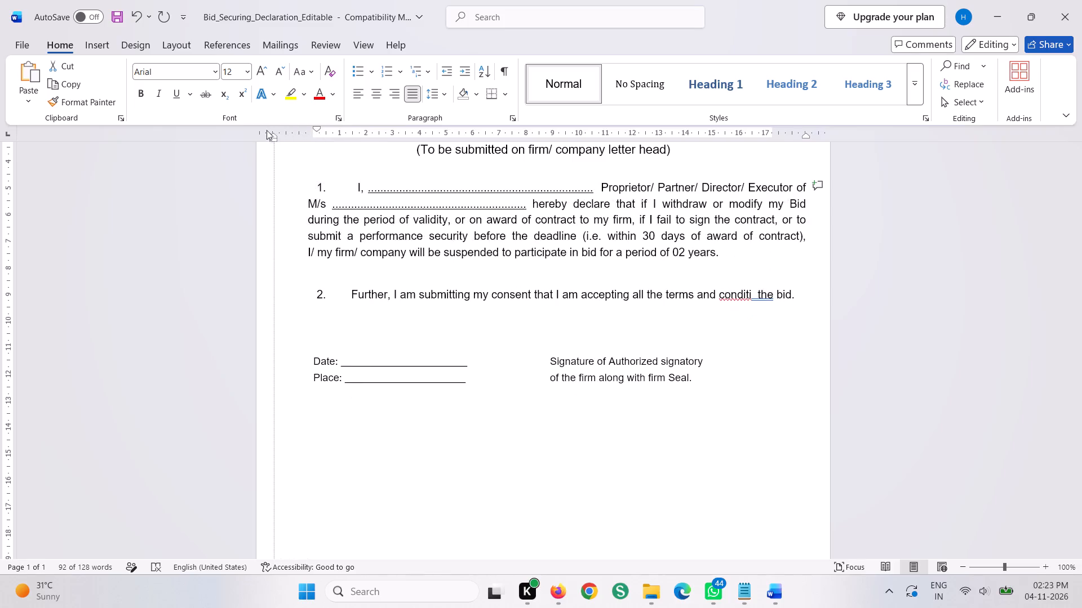
{"action": "left_click_drag", "start_coordinate": [267, 130], "coordinate": [283, 131]}
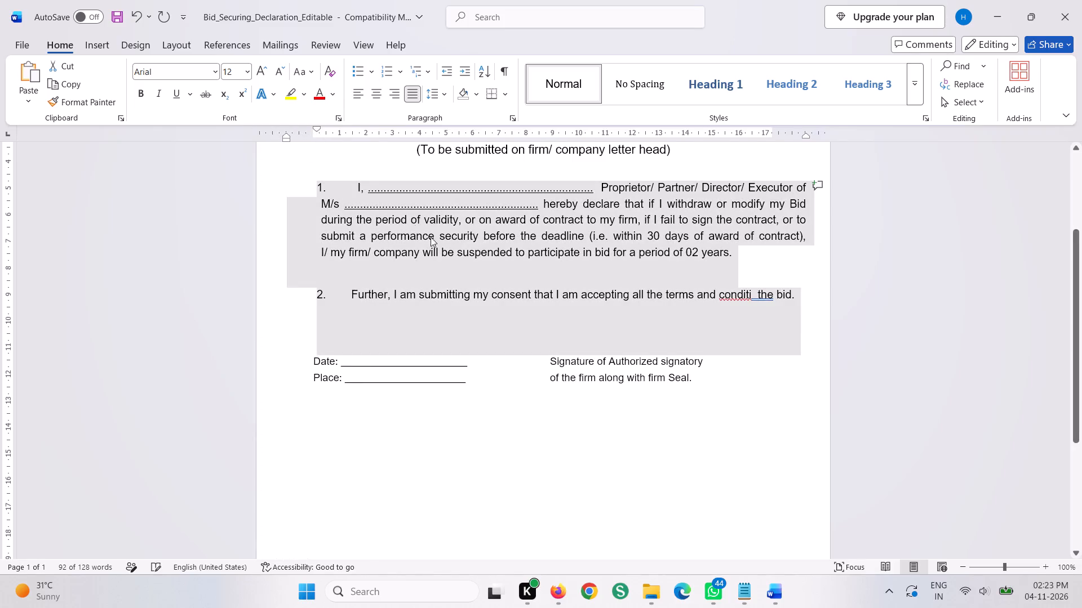
{"action": "left_click", "coordinate": [444, 290]}
{"action": "scroll", "coordinate": [454, 332], "scroll_direction": "up", "scroll_amount": 1}
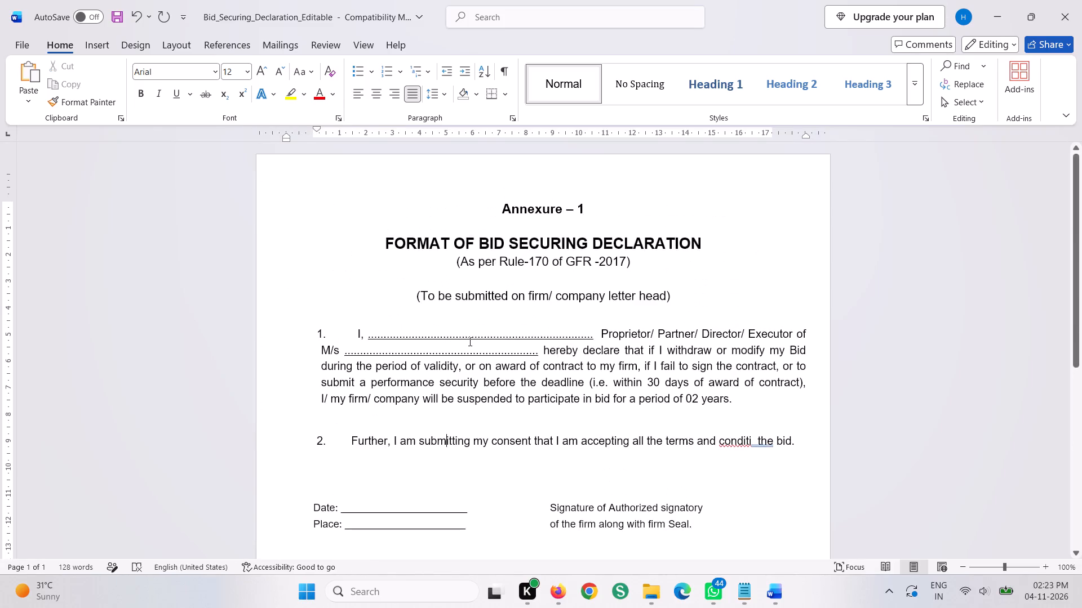
{"action": "scroll", "coordinate": [487, 348], "scroll_direction": "down", "scroll_amount": 4}
{"action": "scroll", "coordinate": [598, 367], "scroll_direction": "up", "scroll_amount": 2}
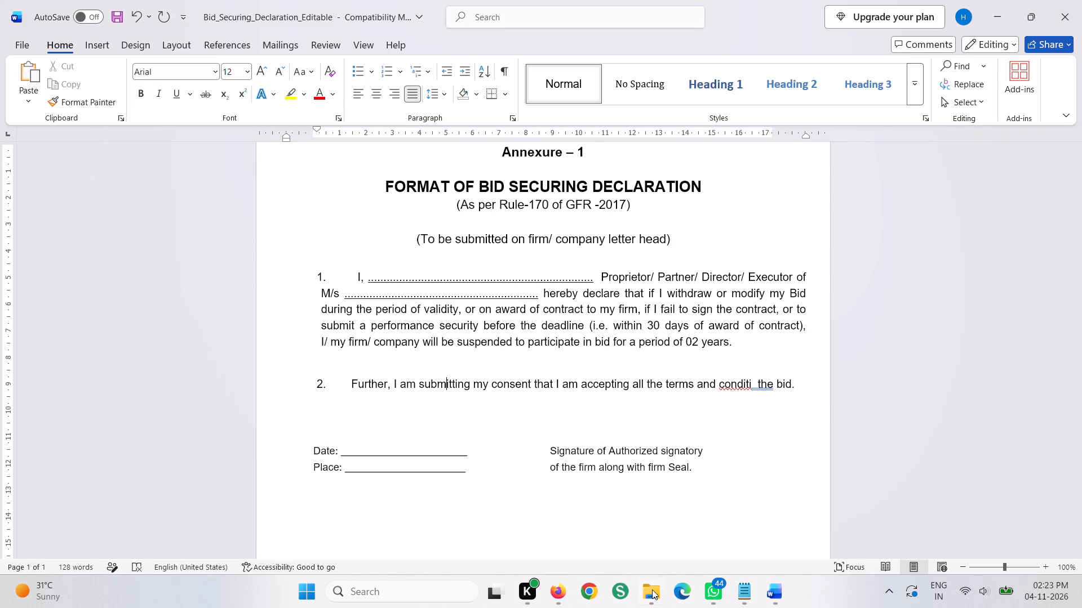
Save the edited declaration as Word document Bid_Securing_Declaration_Editable in DEV1's GEM2026B8233696 folder, accepting the upgrade to the newest file format.
{"action": "left_click", "coordinate": [653, 589]}
{"action": "left_click", "coordinate": [649, 589]}
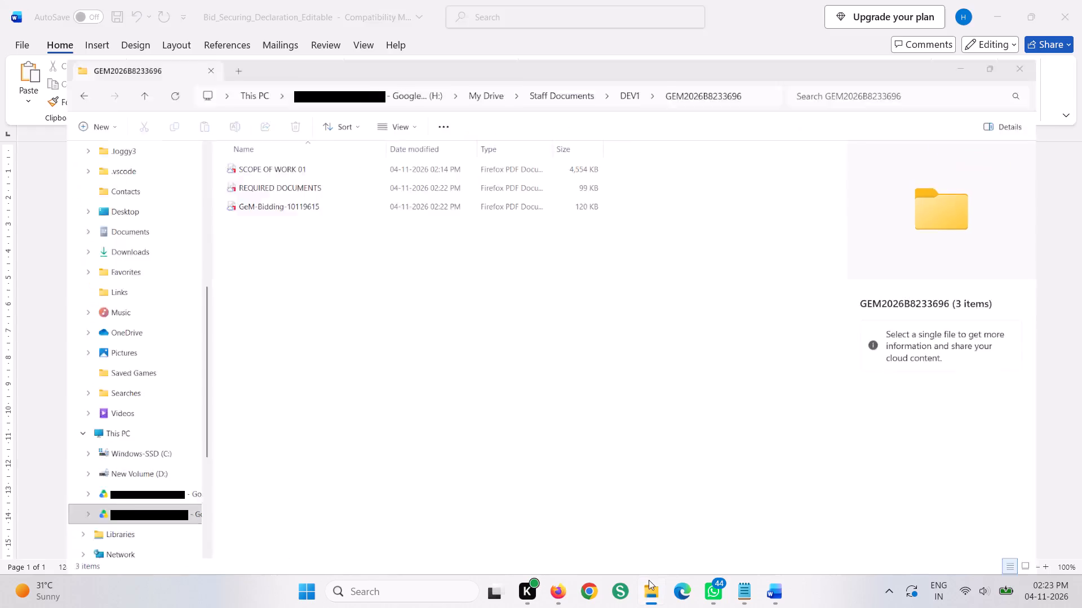
{"action": "left_click", "coordinate": [33, 43]}
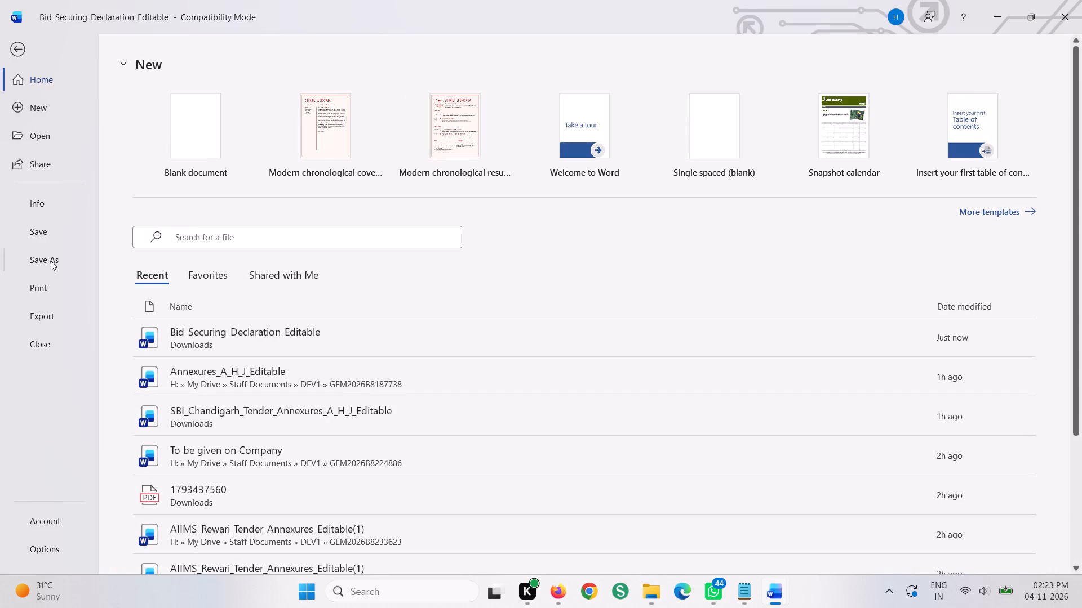
{"action": "left_click", "coordinate": [51, 261]}
{"action": "left_click", "coordinate": [174, 377]}
{"action": "scroll", "coordinate": [253, 228], "scroll_direction": "up", "scroll_amount": 2}
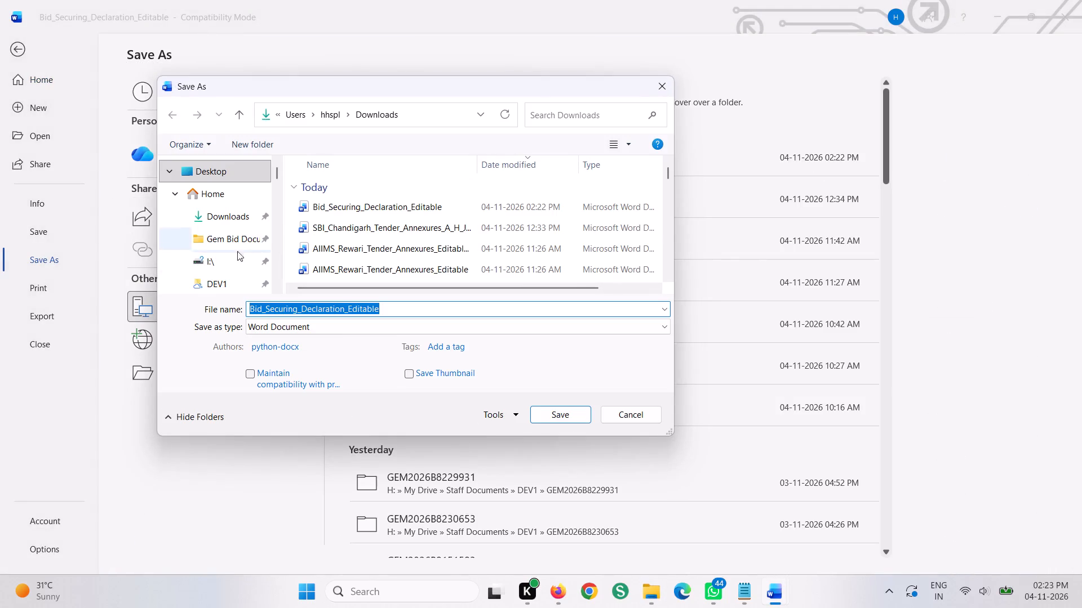
{"action": "left_click", "coordinate": [218, 281]}
{"action": "scroll", "coordinate": [335, 228], "scroll_direction": "up", "scroll_amount": 6}
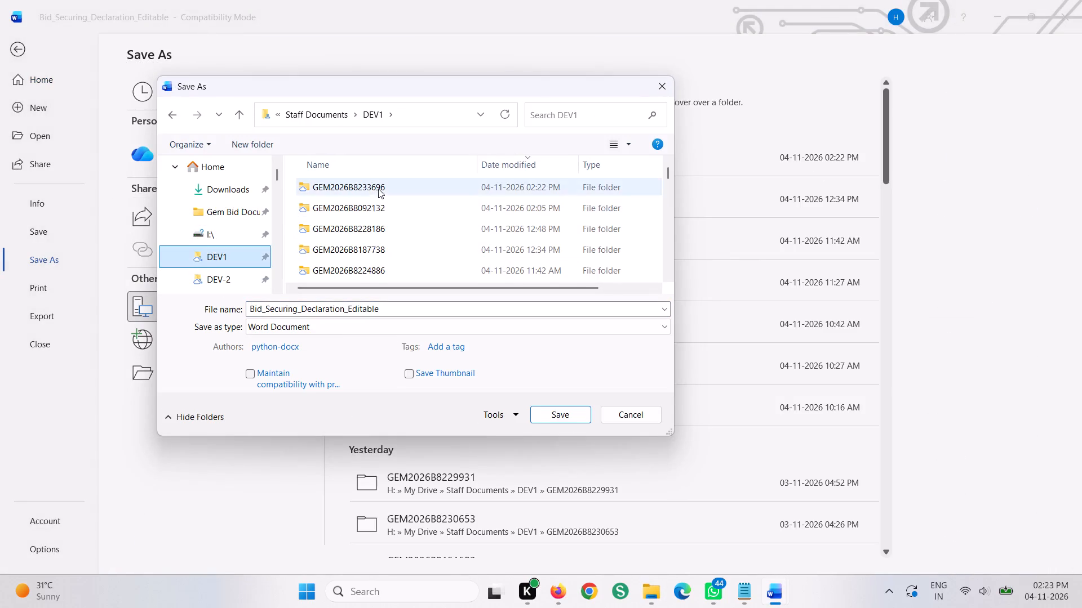
{"action": "double_click", "coordinate": [378, 189]}
{"action": "left_click", "coordinate": [367, 309]}
{"action": "left_click", "coordinate": [543, 414]}
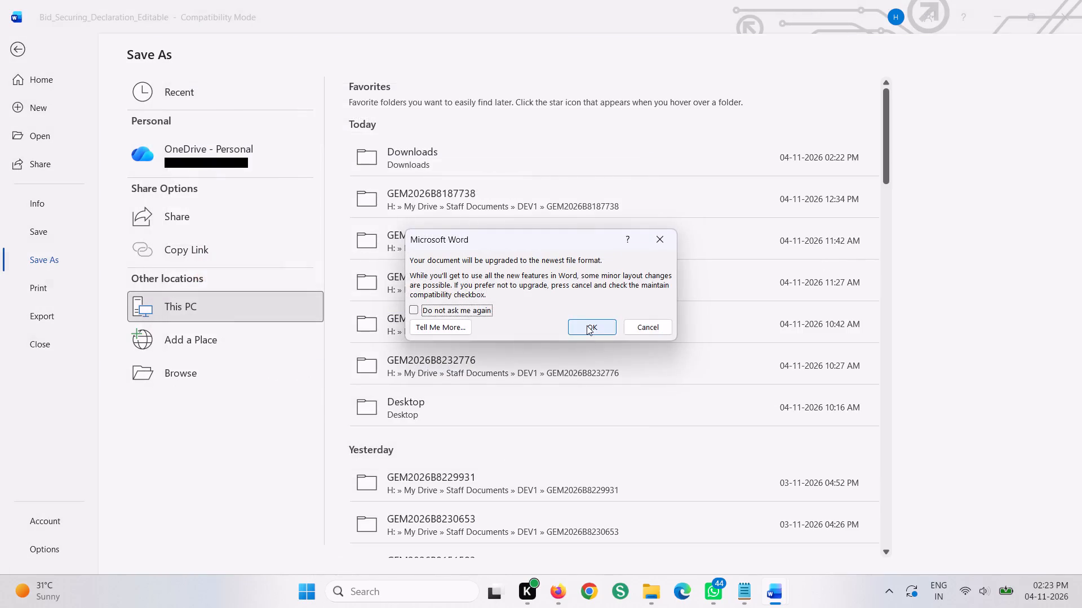
{"action": "left_click", "coordinate": [584, 320]}
Review the GeM-Bidding-10119615 bid PDF in Firefox, from the bid details through the manpower specifications to the closing terms.
{"action": "left_click", "coordinate": [567, 587]}
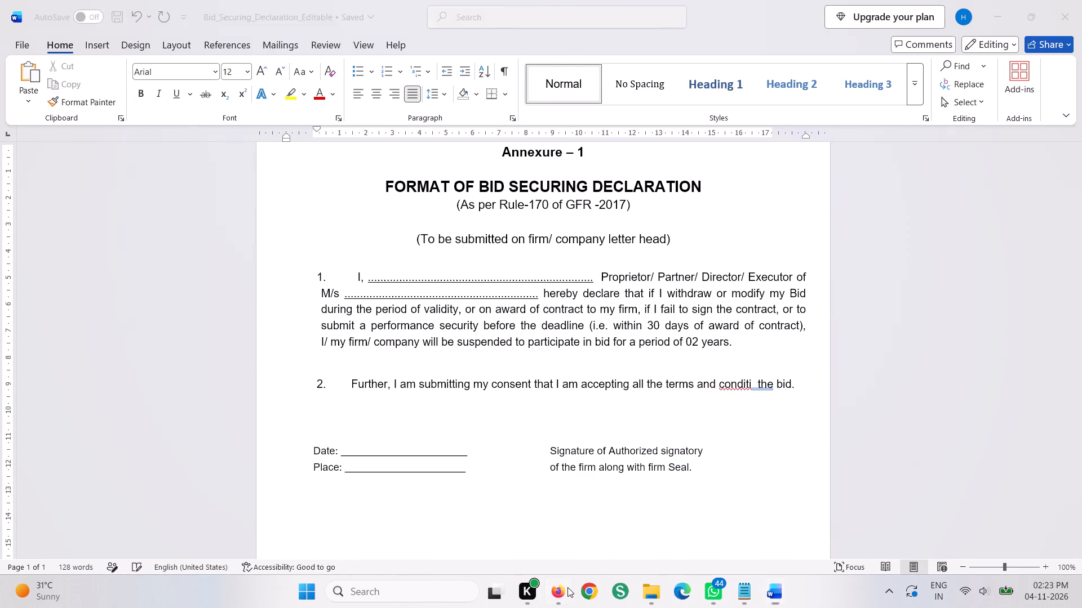
{"action": "scroll", "coordinate": [735, 107], "scroll_direction": "up", "scroll_amount": 1}
{"action": "left_click", "coordinate": [703, 0]}
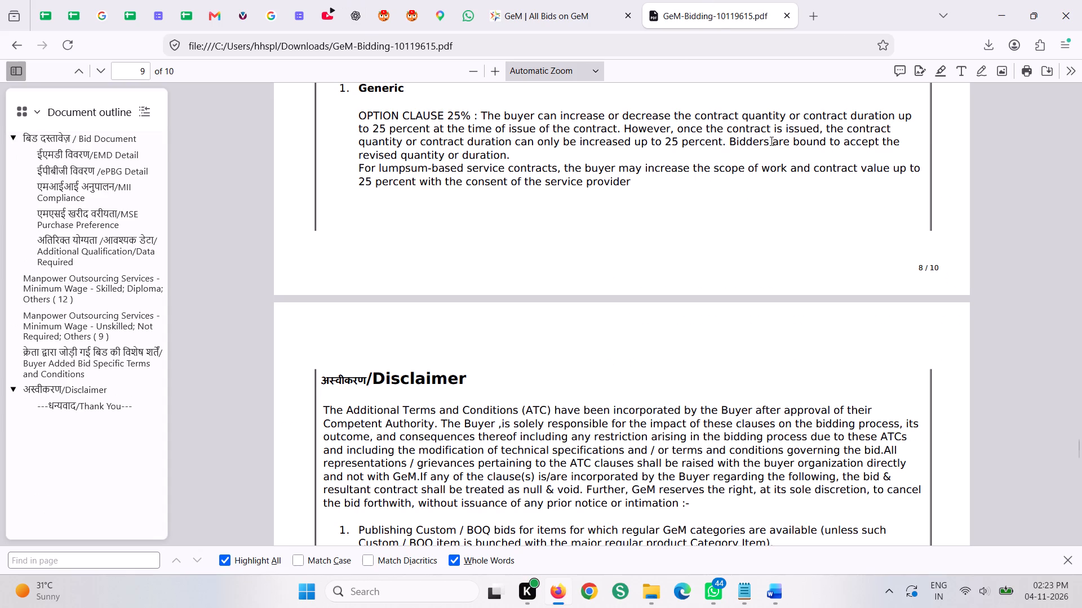
{"action": "scroll", "coordinate": [535, 328], "scroll_direction": "up", "scroll_amount": 5}
{"action": "scroll", "coordinate": [587, 279], "scroll_direction": "up", "scroll_amount": 1}
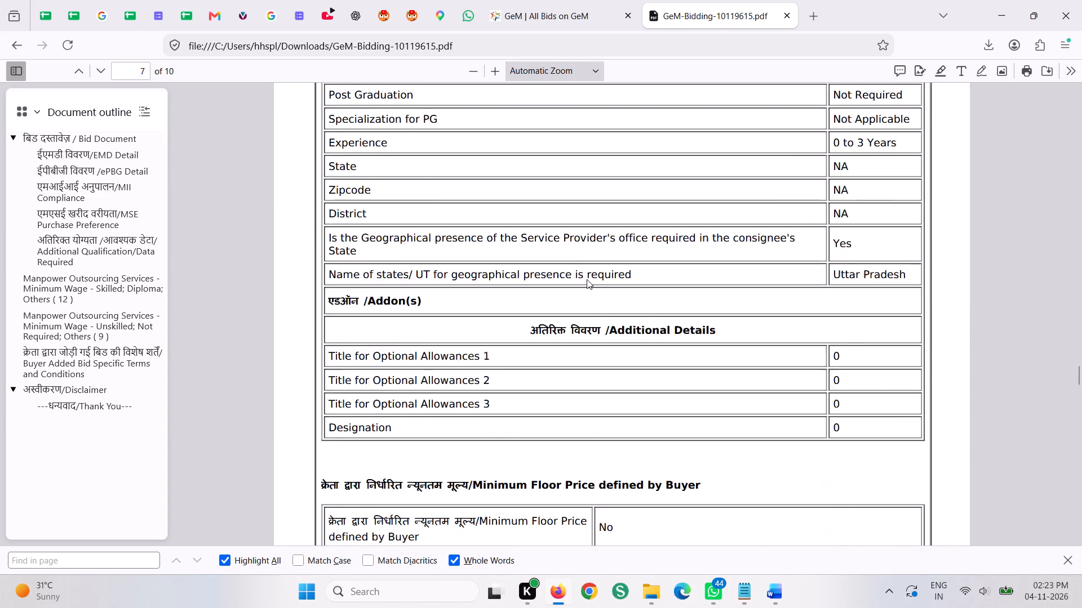
{"action": "scroll", "coordinate": [587, 279], "scroll_direction": "up", "scroll_amount": 1}
{"action": "scroll", "coordinate": [587, 284], "scroll_direction": "down", "scroll_amount": 8}
{"action": "scroll", "coordinate": [555, 299], "scroll_direction": "up", "scroll_amount": 8}
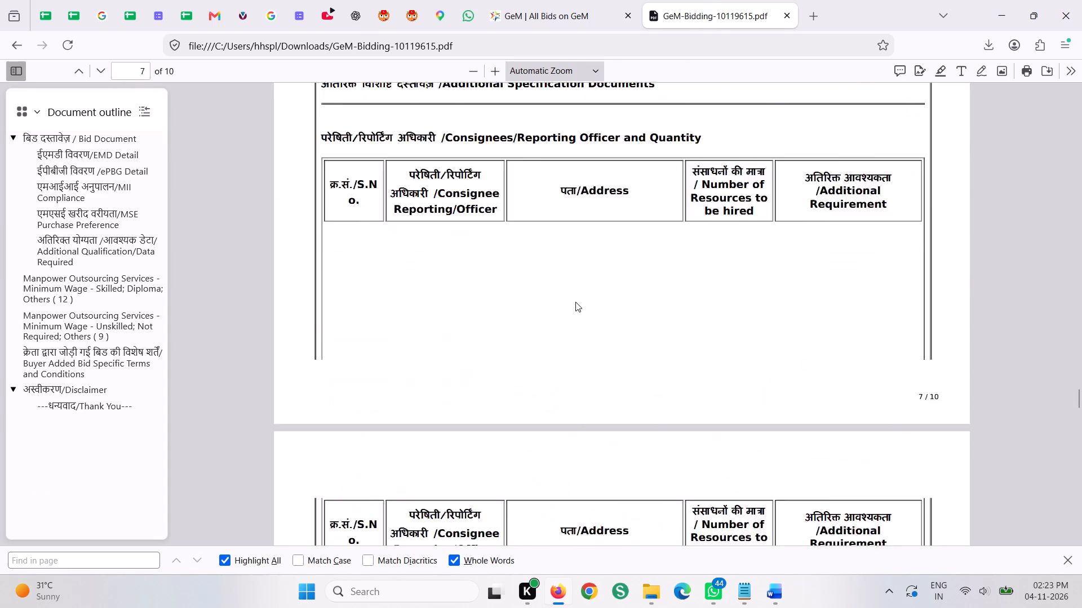
{"action": "scroll", "coordinate": [574, 304], "scroll_direction": "up", "scroll_amount": 12}
{"action": "scroll", "coordinate": [620, 306], "scroll_direction": "up", "scroll_amount": 3}
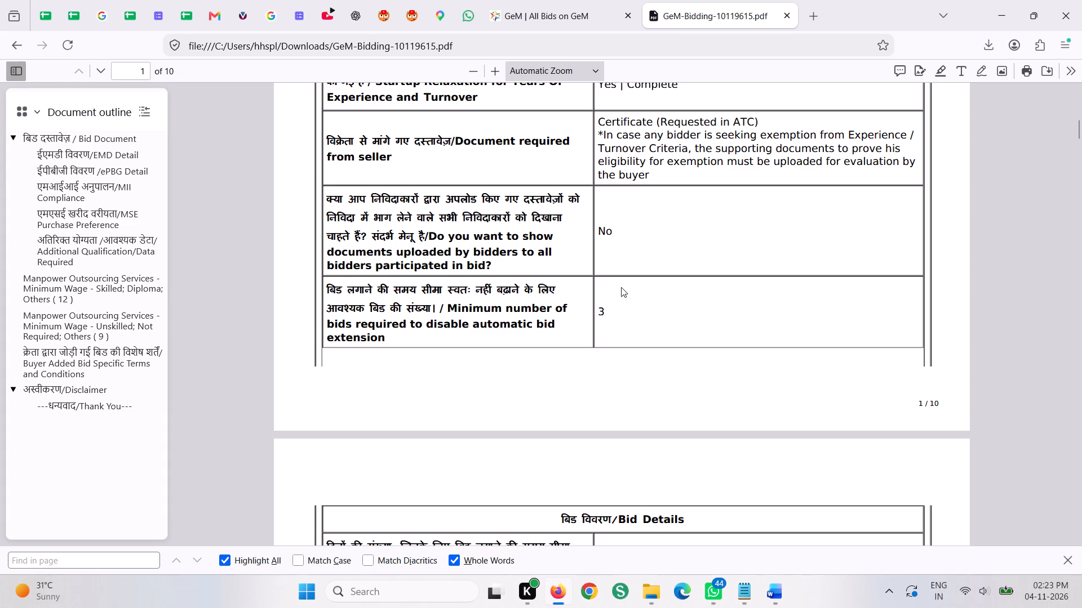
{"action": "scroll", "coordinate": [672, 303], "scroll_direction": "up", "scroll_amount": 2}
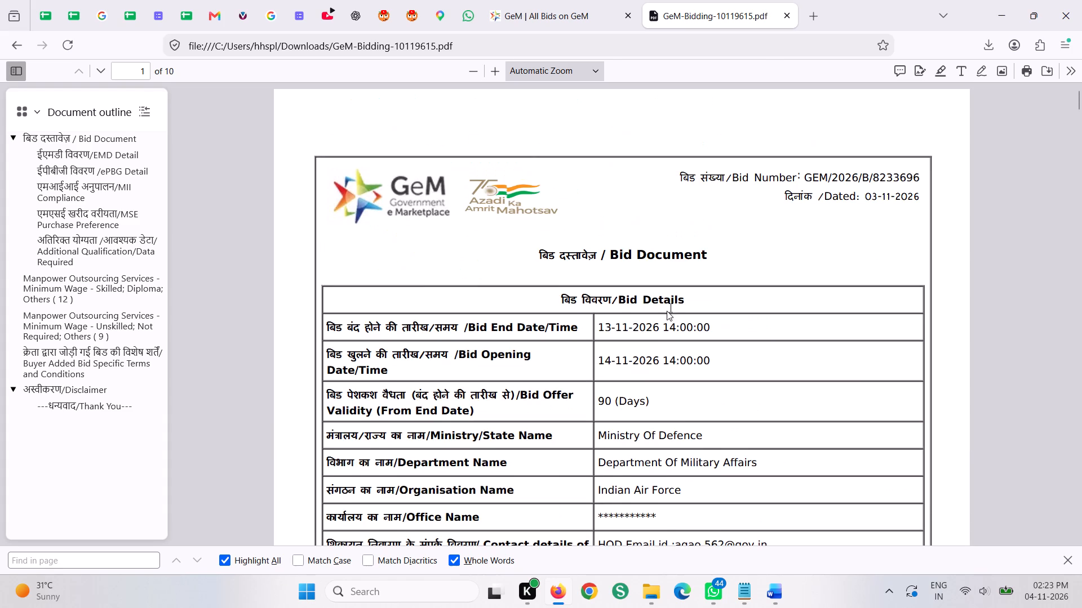
{"action": "scroll", "coordinate": [666, 313], "scroll_direction": "down", "scroll_amount": 11}
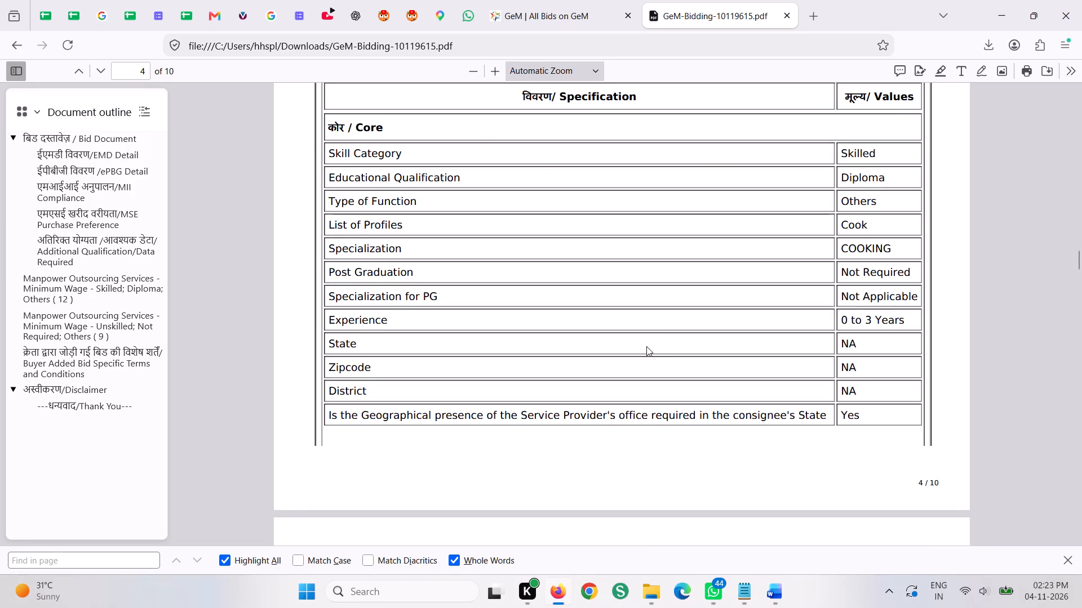
{"action": "scroll", "coordinate": [680, 354], "scroll_direction": "down", "scroll_amount": 16}
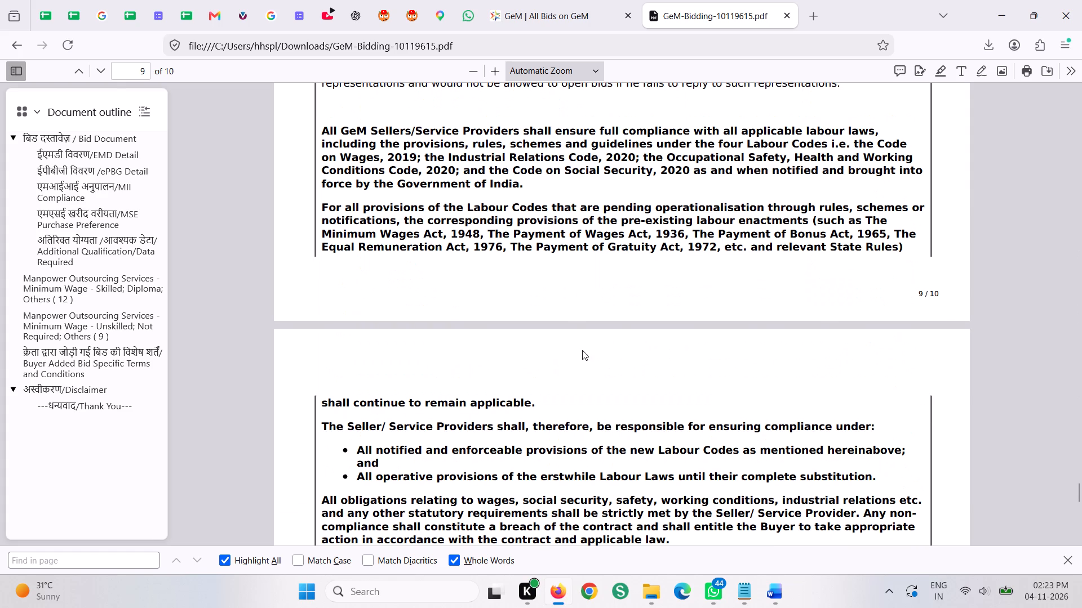
{"action": "scroll", "coordinate": [584, 350], "scroll_direction": "up", "scroll_amount": 20}
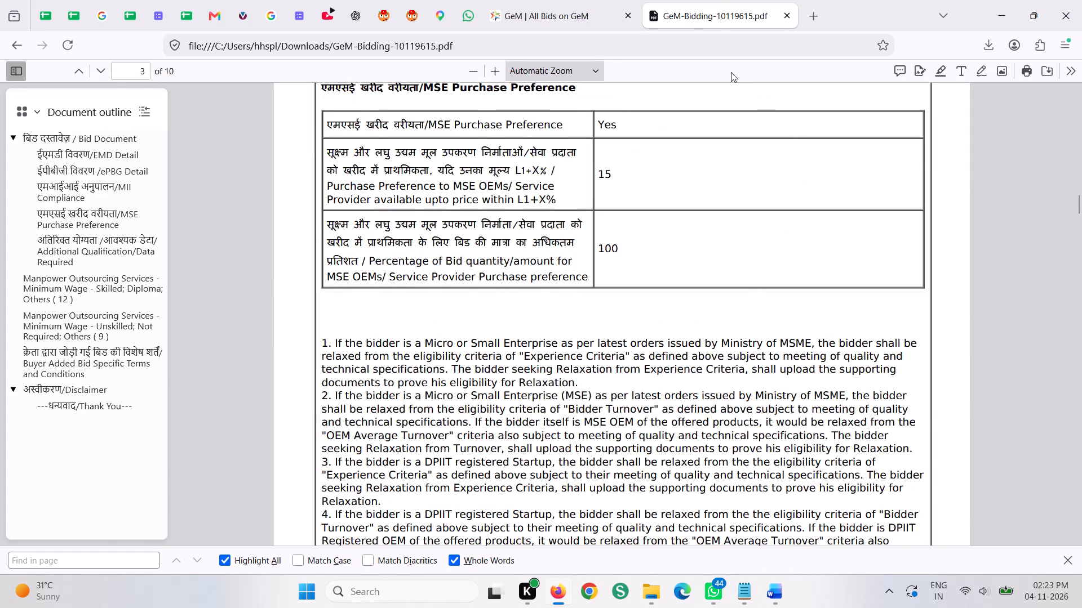
{"action": "left_click", "coordinate": [713, 0]}
{"action": "left_click", "coordinate": [587, 0]}
{"action": "left_click", "coordinate": [708, 0]}
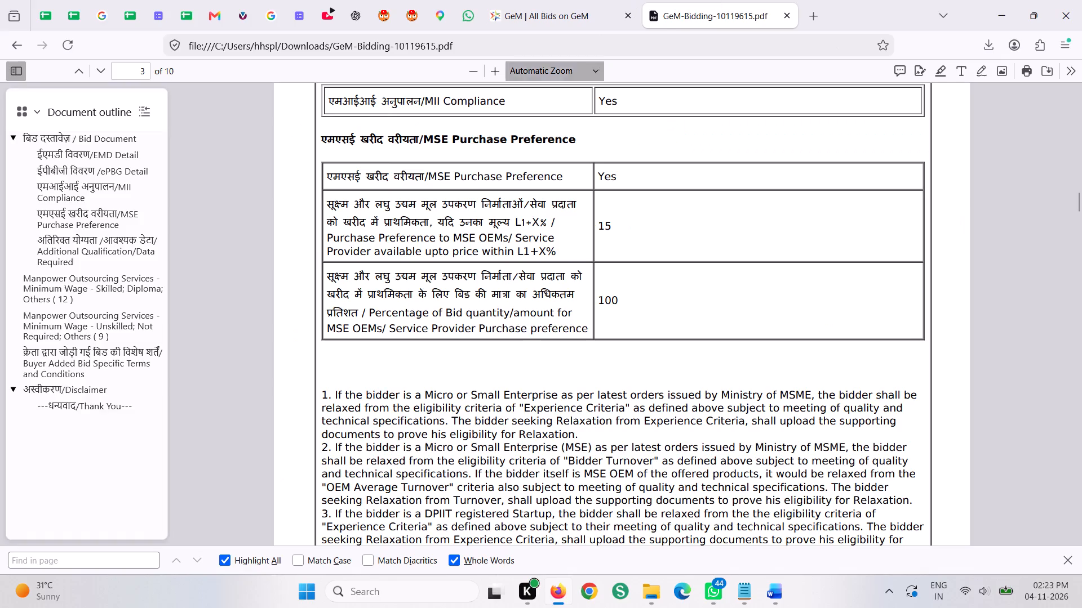
Check the files stored in the GEM2026B8233696 folder one by one and go back up to the DEV1 folder.
{"action": "left_click", "coordinate": [653, 592]}
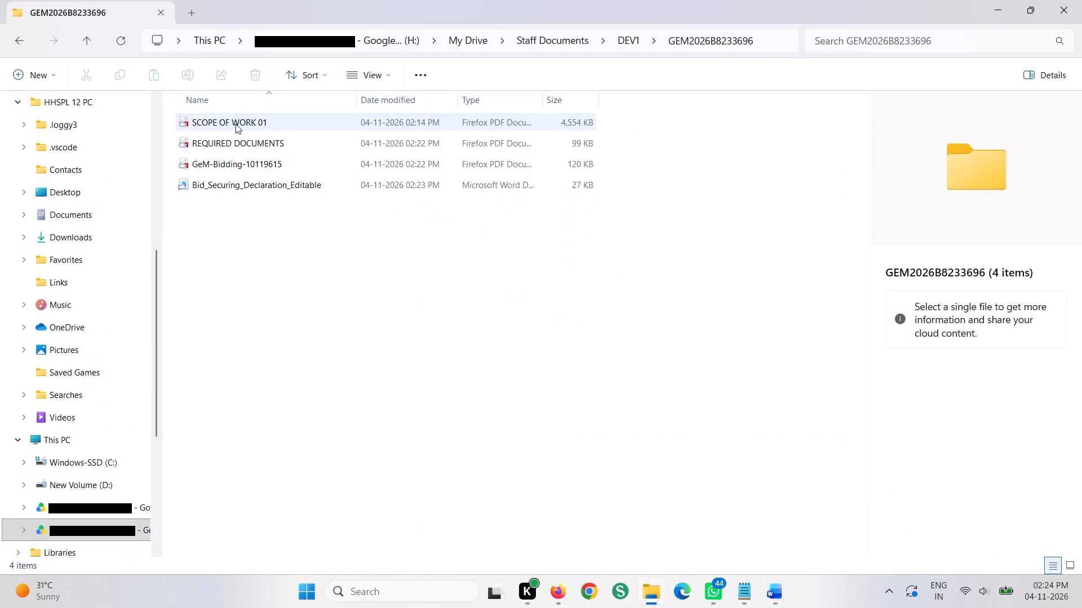
{"action": "left_click", "coordinate": [224, 139]}
{"action": "left_click", "coordinate": [224, 160]}
{"action": "left_click", "coordinate": [224, 189]}
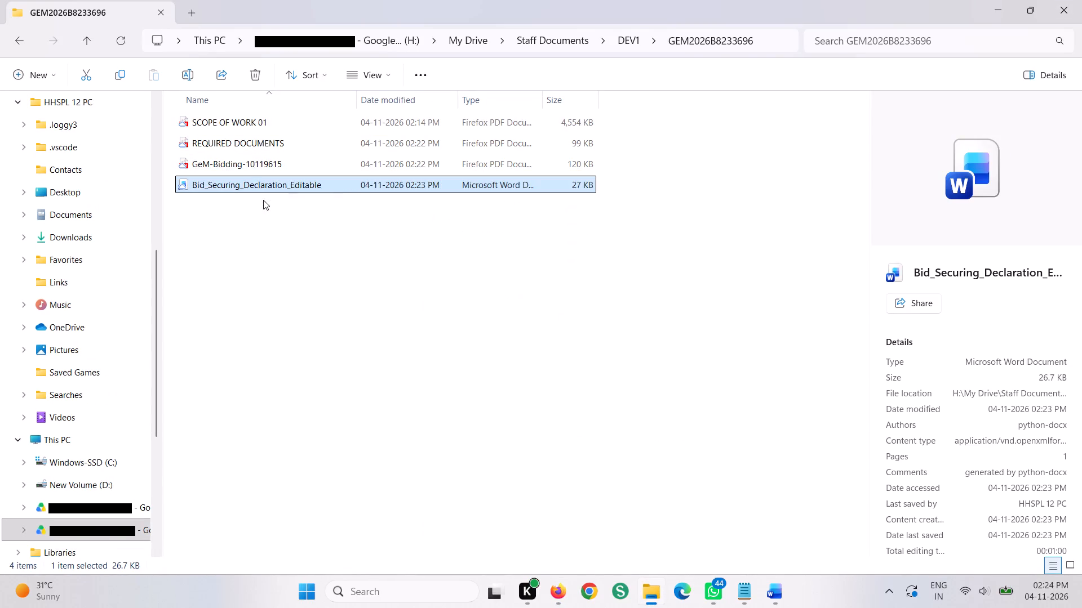
{"action": "left_click", "coordinate": [220, 124]}
{"action": "left_click", "coordinate": [215, 146]}
{"action": "left_click", "coordinate": [215, 158]}
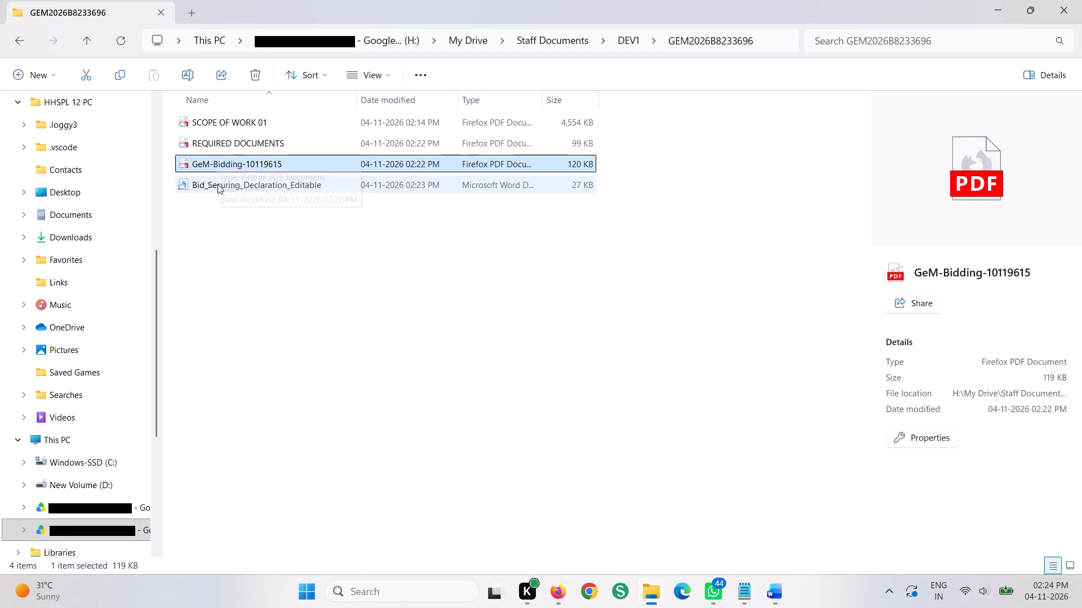
{"action": "left_click", "coordinate": [218, 184]}
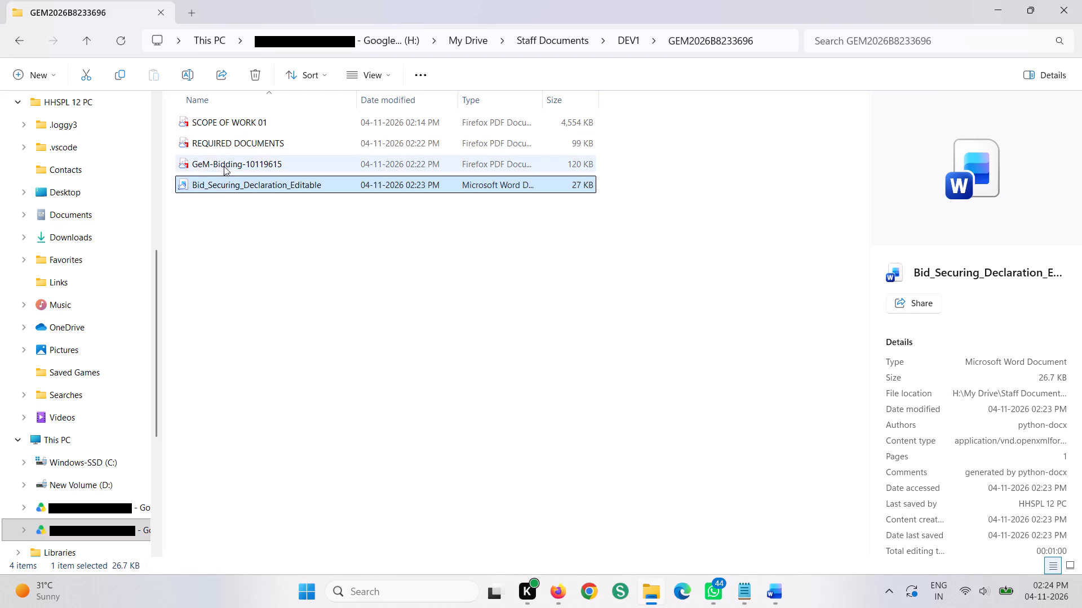
{"action": "left_click", "coordinate": [208, 163]}
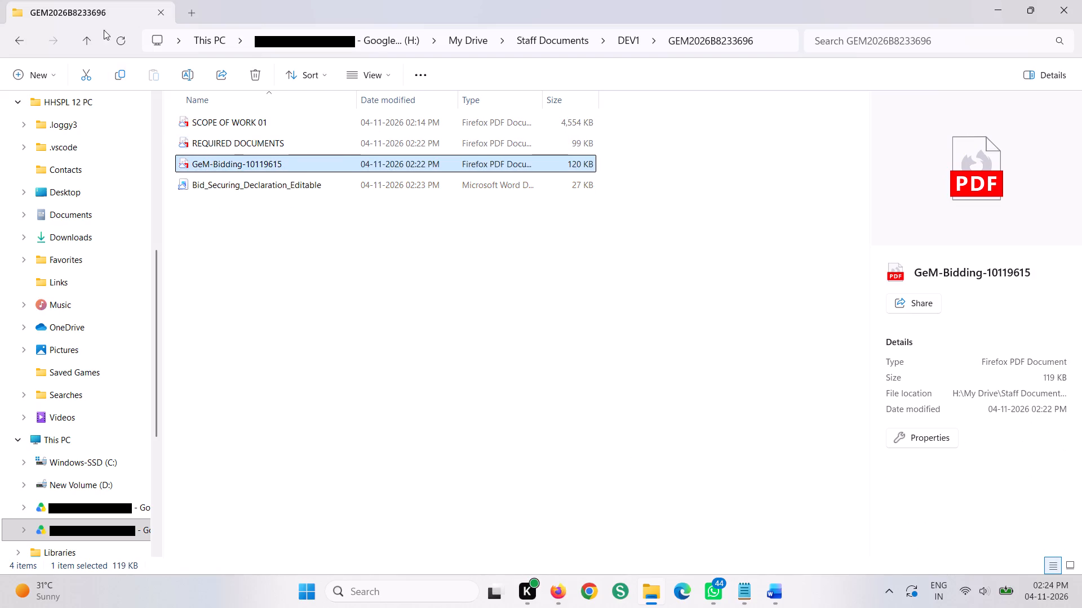
{"action": "left_click", "coordinate": [90, 42]}
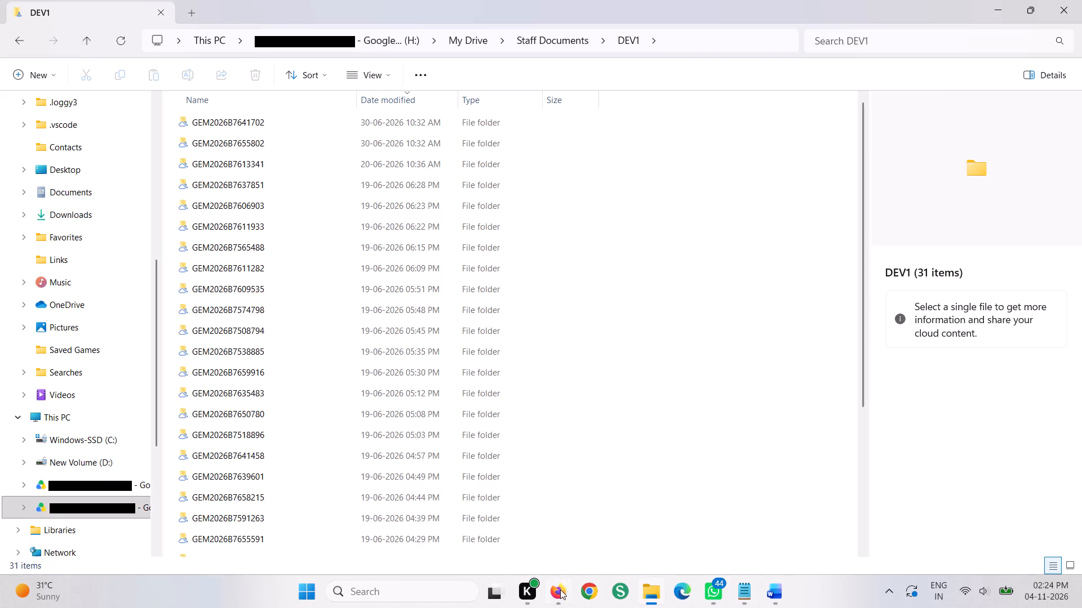
Close the GeM-Bidding-10119615 PDF in Firefox and go to the Daily Tender Sheet 2026.
{"action": "left_click", "coordinate": [560, 589]}
{"action": "left_click", "coordinate": [715, 0]}
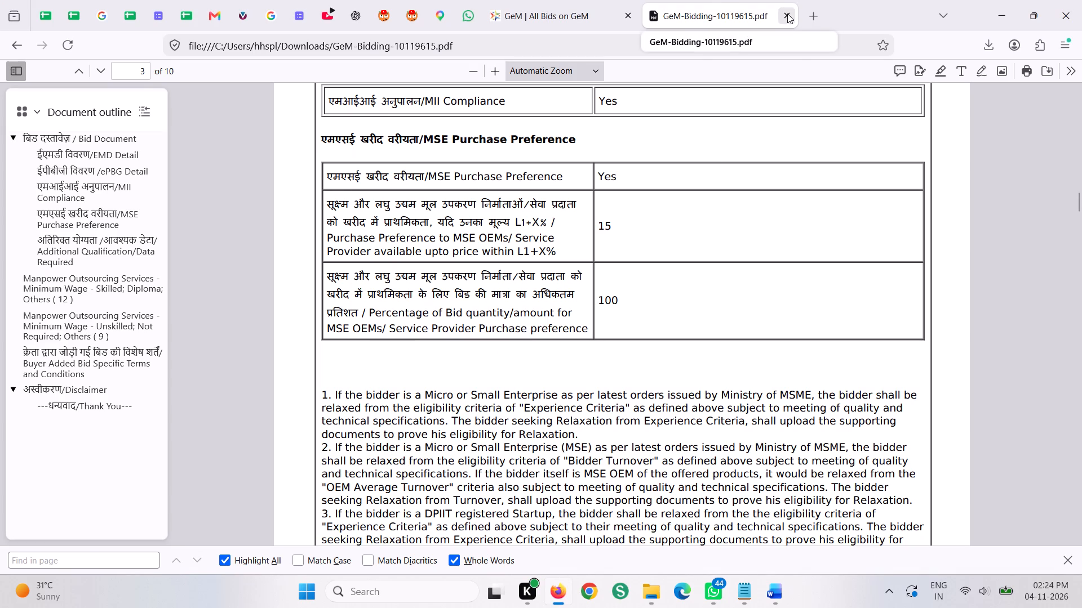
{"action": "left_click", "coordinate": [787, 14]}
{"action": "left_click", "coordinate": [186, 9]}
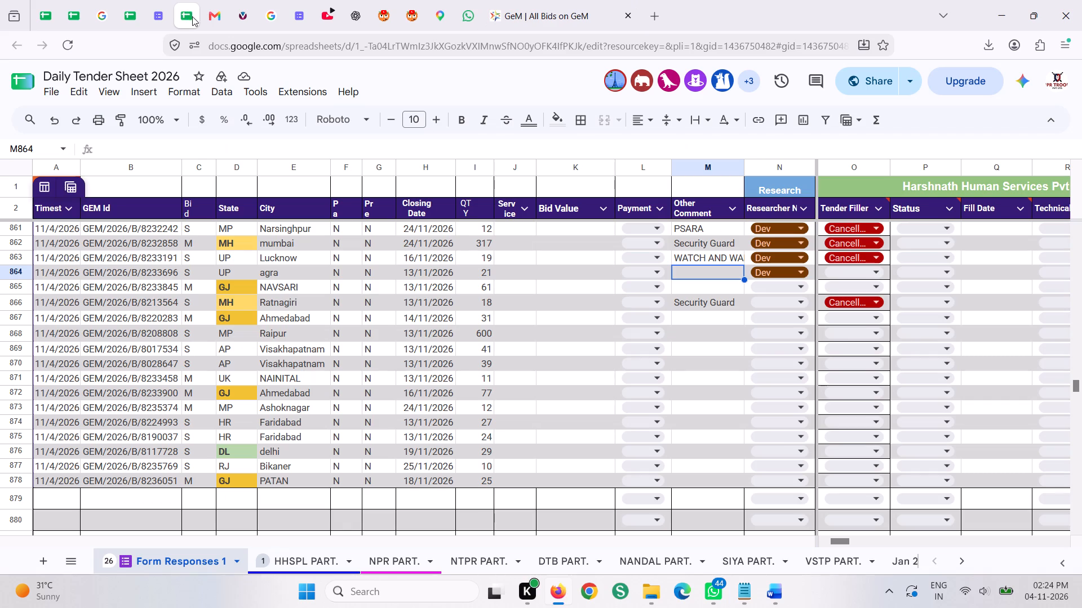
Switch to the Bid_Securing_Declaration_Editable document in Word and show the top of its page.
{"action": "left_click", "coordinate": [770, 593]}
{"action": "left_click", "coordinate": [995, 545]}
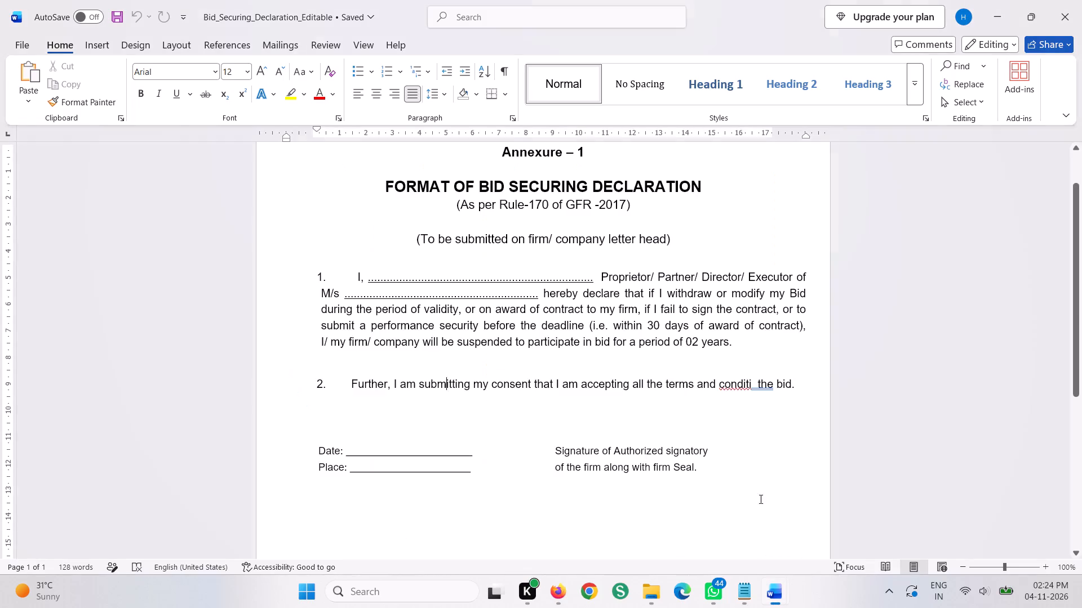
{"action": "scroll", "coordinate": [539, 440], "scroll_direction": "up", "scroll_amount": 1}
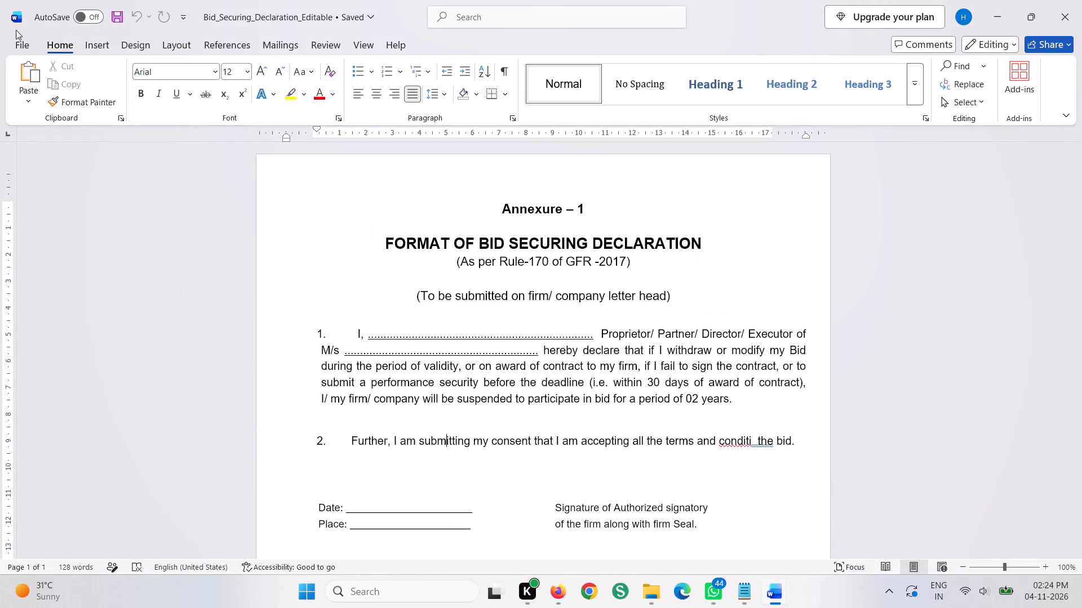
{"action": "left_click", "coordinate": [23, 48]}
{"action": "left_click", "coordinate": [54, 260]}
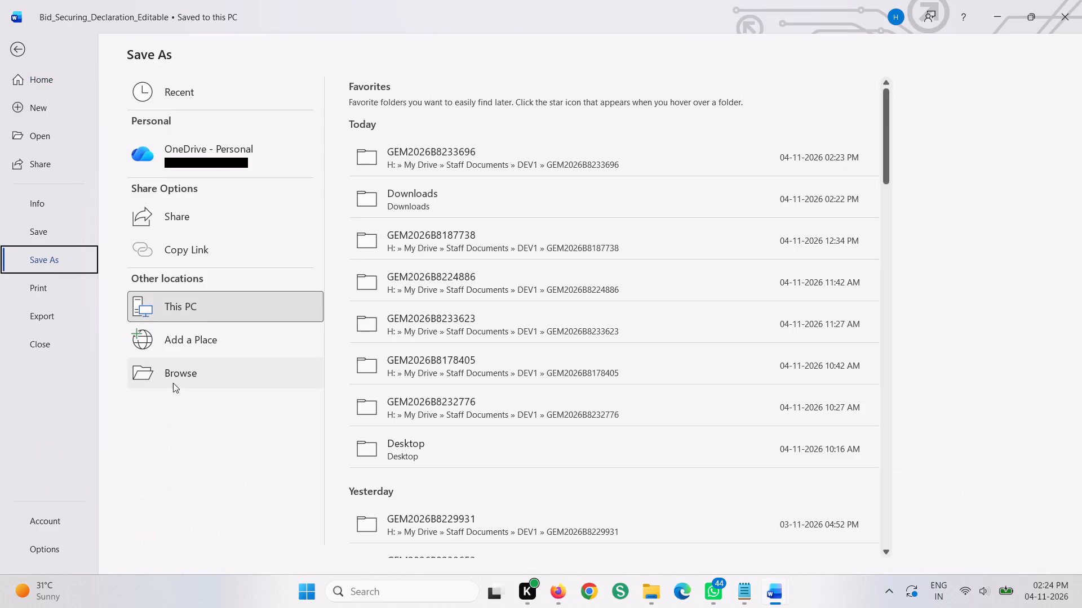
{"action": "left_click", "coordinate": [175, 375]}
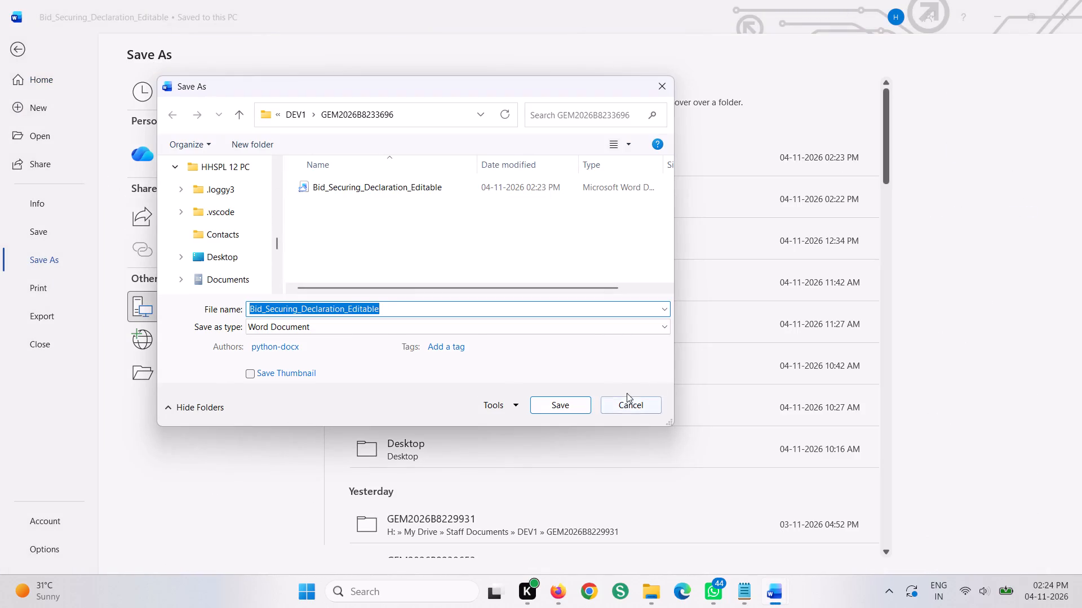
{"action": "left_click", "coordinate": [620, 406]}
Close the Bid_Securing_Declaration_Editable document.
{"action": "left_click", "coordinate": [1077, 17]}
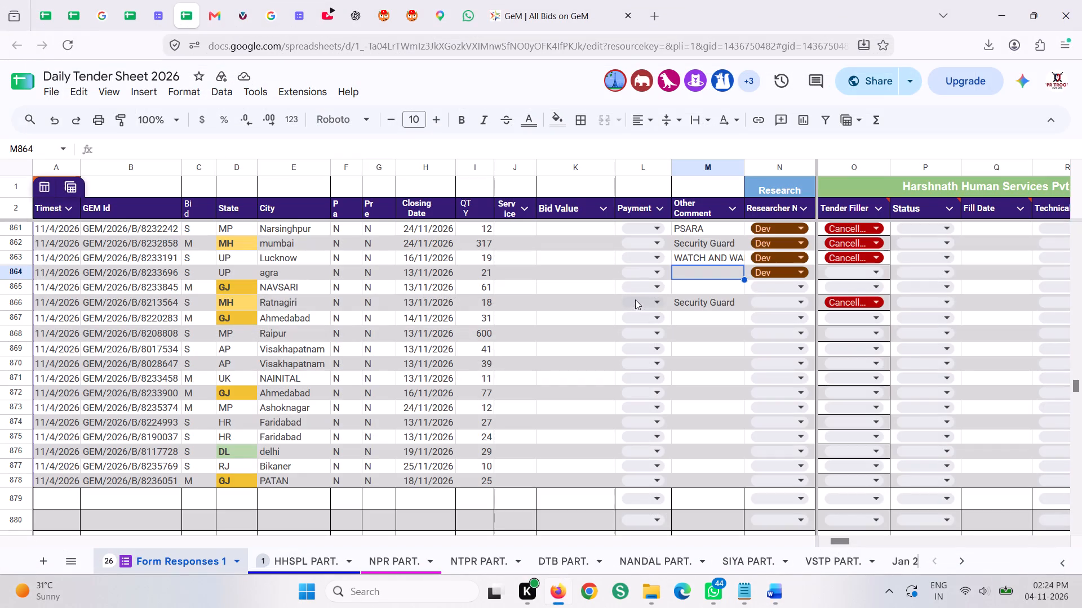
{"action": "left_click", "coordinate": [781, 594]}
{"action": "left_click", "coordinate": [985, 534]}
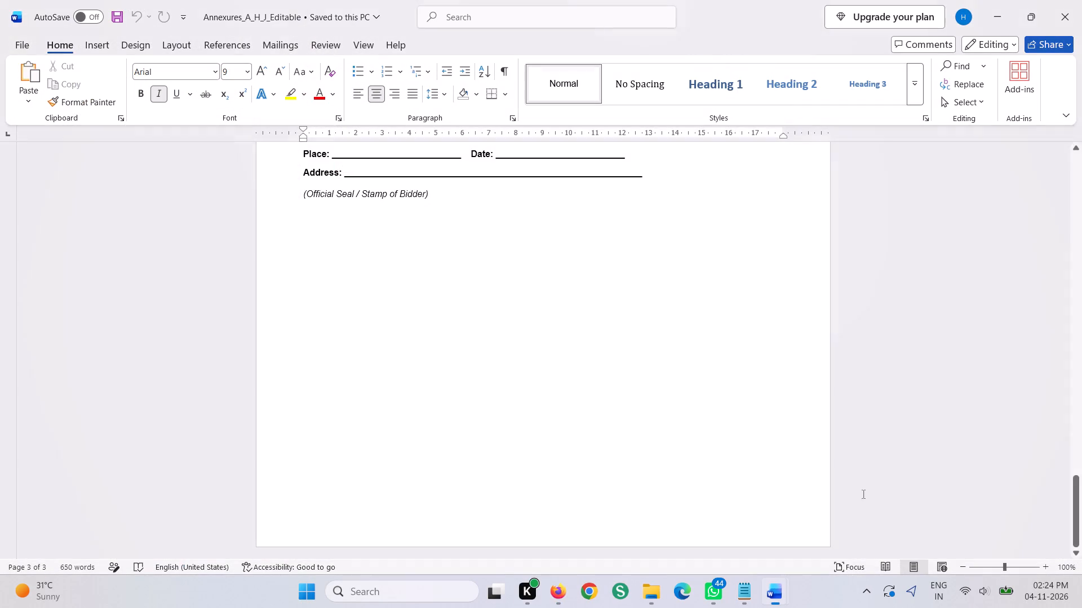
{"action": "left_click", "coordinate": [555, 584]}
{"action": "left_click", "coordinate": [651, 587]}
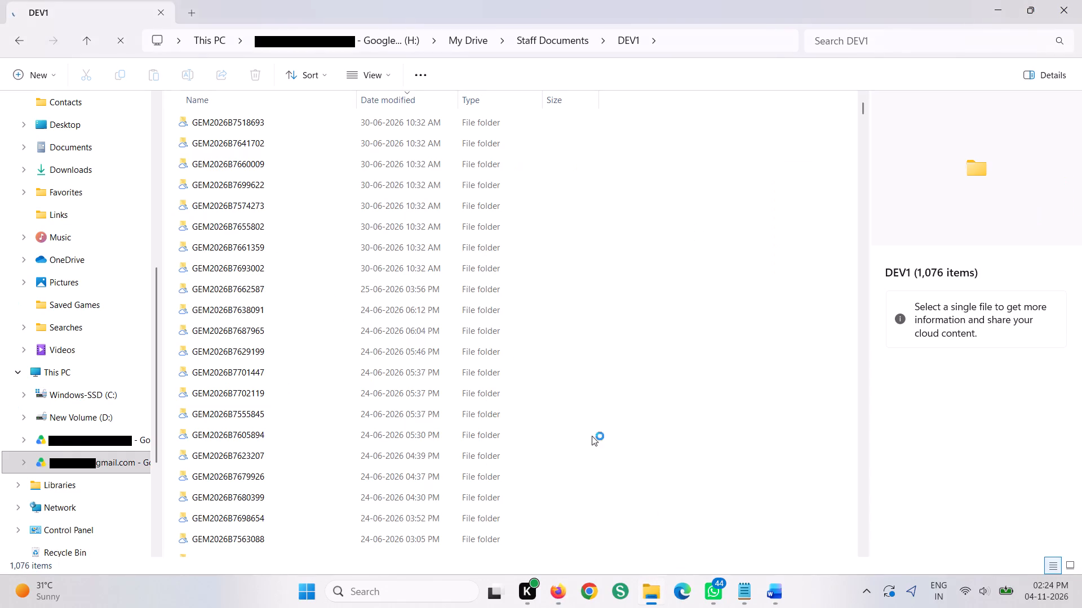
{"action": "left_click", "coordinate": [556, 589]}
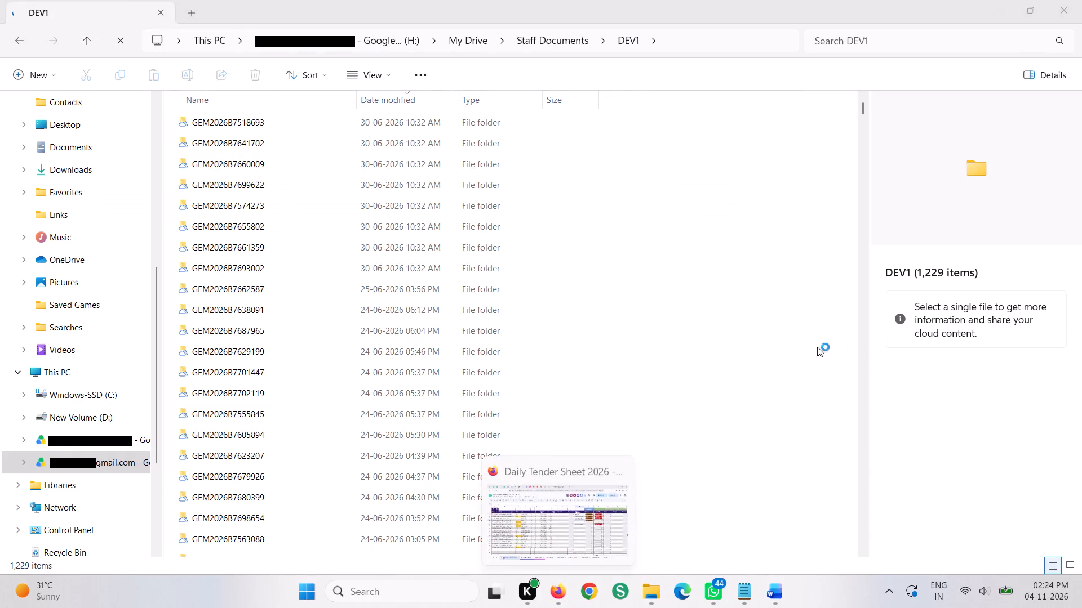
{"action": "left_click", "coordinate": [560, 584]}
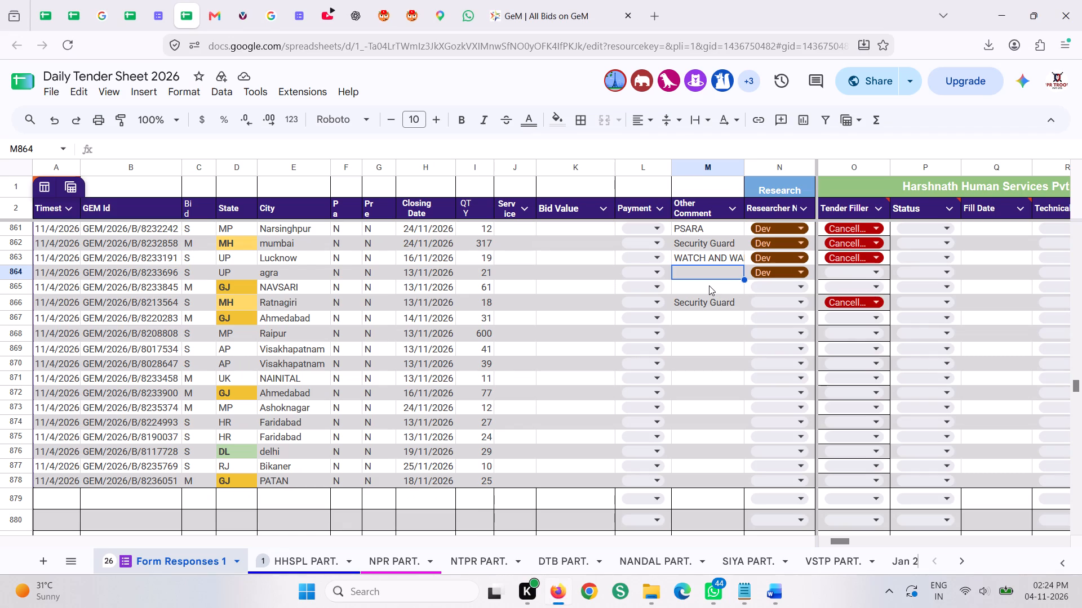
Copy the GeM Id GEM/2026/B/8233845 from row 865 of the Daily Tender Sheet 2026.
{"action": "key", "text": "Down"}
{"action": "key", "text": "Left"}
{"action": "key", "text": "Left"}
{"action": "key", "text": "Left"}
{"action": "key", "text": "Left"}
{"action": "key", "text": "Left"}
{"action": "key", "text": "Left"}
{"action": "key", "text": "Left"}
{"action": "key", "text": "Left"}
{"action": "key", "text": "Left"}
{"action": "key", "text": "Left"}
{"action": "key", "text": "Left"}
{"action": "key", "text": "Left"}
{"action": "key", "text": "Left"}
{"action": "key", "text": "Left"}
{"action": "key", "text": "Left"}
{"action": "key", "text": "Left"}
{"action": "key", "text": "Left"}
{"action": "key", "text": "Right"}
{"action": "key", "text": "ctrl+c"}
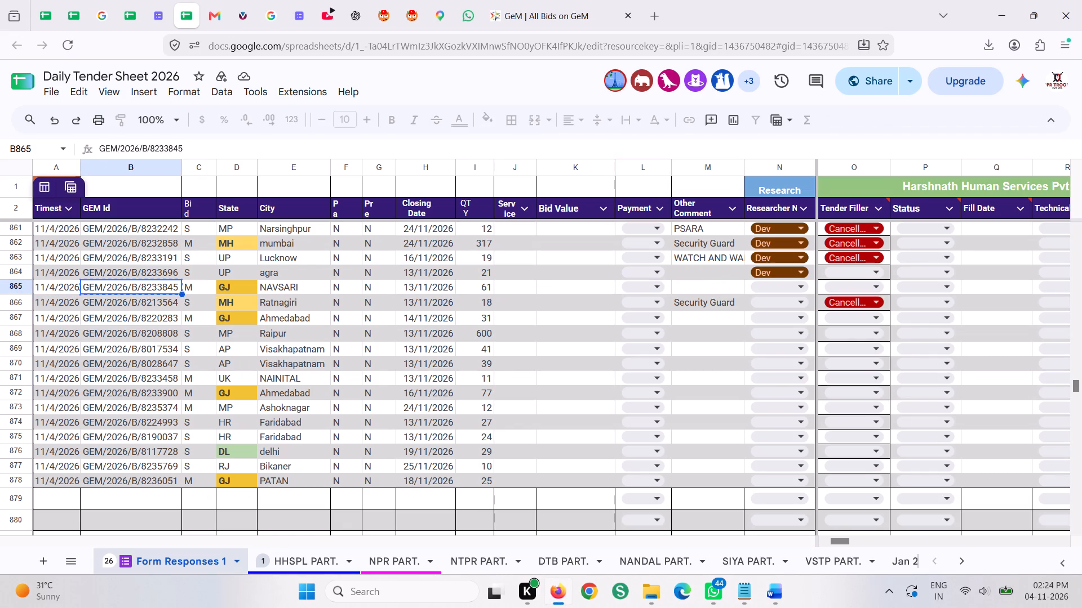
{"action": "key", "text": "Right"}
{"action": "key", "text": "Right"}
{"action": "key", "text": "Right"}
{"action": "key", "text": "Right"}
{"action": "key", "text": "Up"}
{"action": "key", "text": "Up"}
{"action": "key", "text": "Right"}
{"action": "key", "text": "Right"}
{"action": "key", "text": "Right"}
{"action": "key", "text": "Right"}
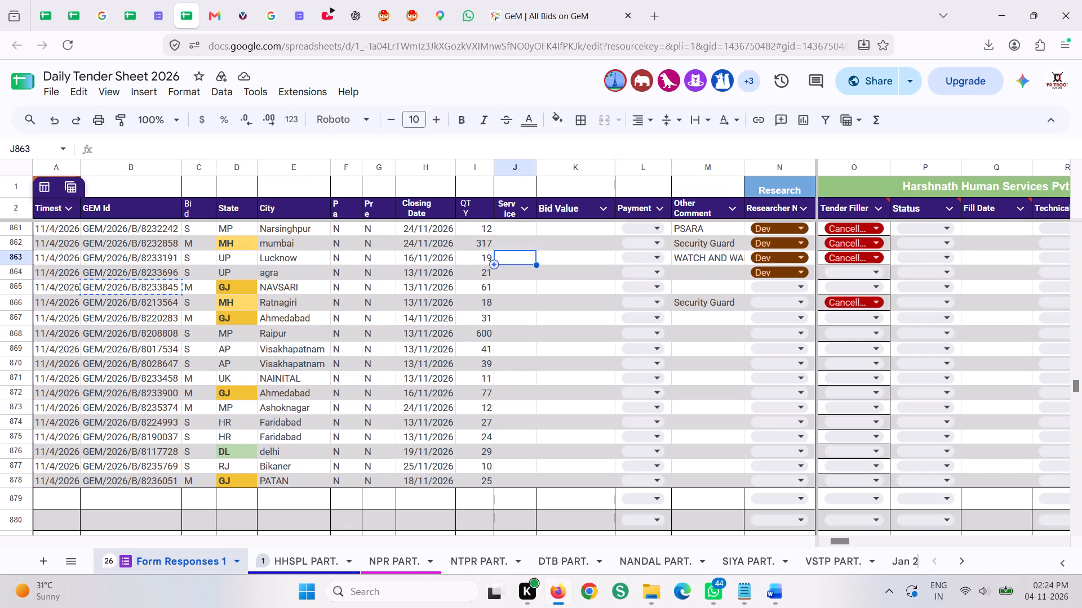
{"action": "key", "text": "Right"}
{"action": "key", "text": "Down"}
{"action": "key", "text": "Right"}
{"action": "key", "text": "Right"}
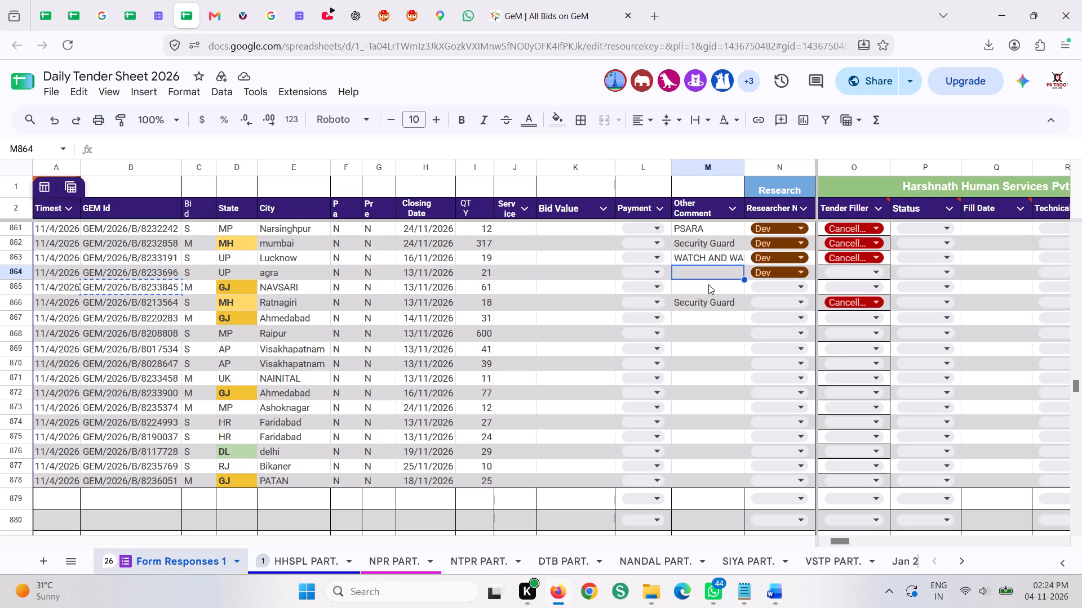
Search the GeM bid listing for GEM/2026/B/8233845 and open its bid document.
{"action": "left_click", "coordinate": [574, 0]}
{"action": "left_click_drag", "start_coordinate": [862, 232], "coordinate": [611, 233]}
{"action": "key", "text": "ctrl+v"}
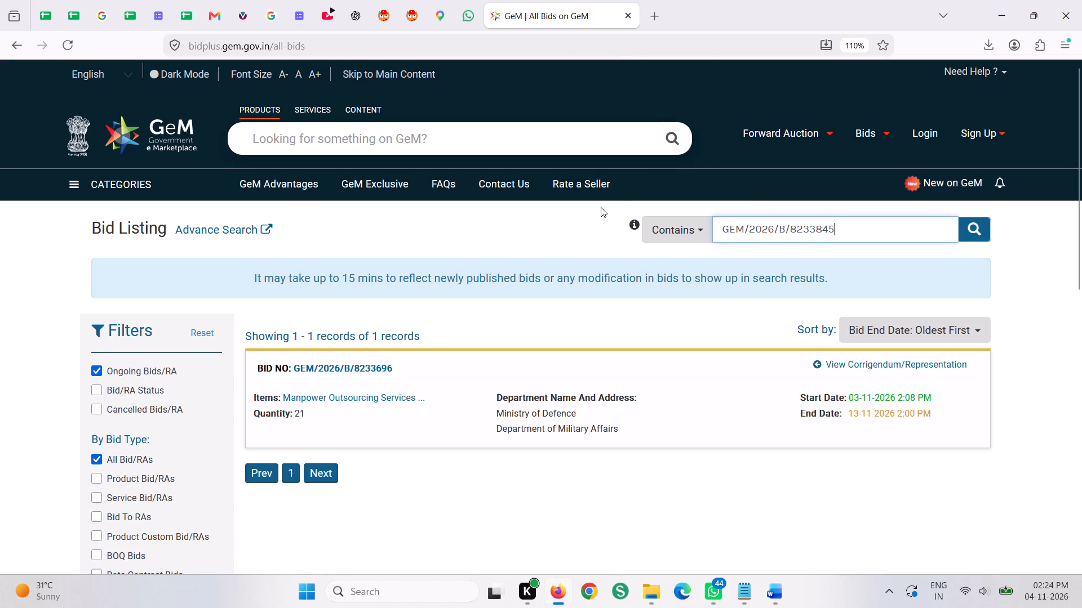
{"action": "key", "text": "Return"}
{"action": "left_click", "coordinate": [374, 365]}
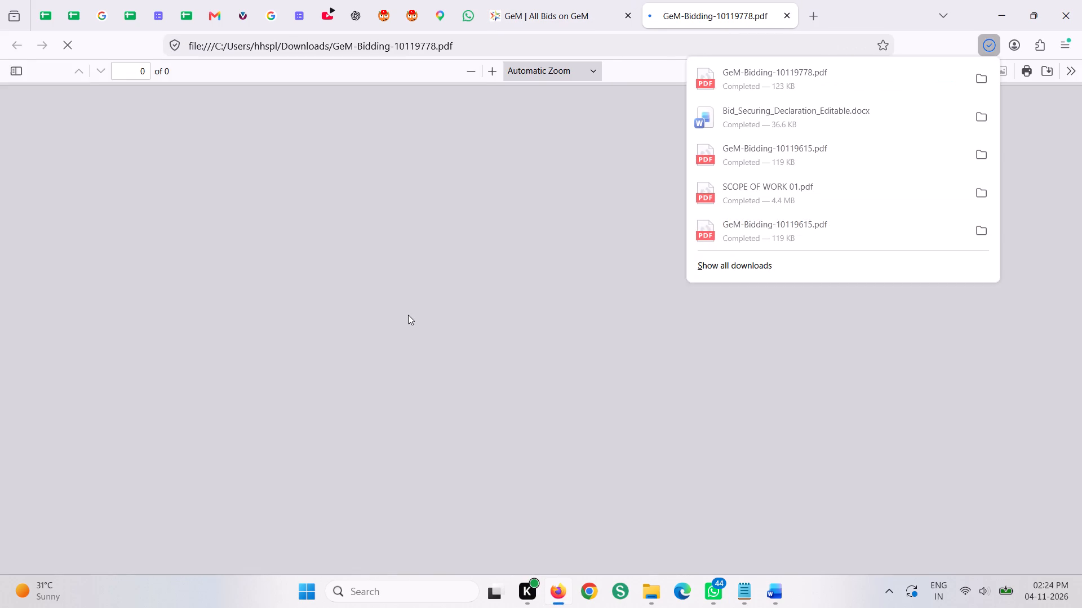
Search the GeM-Bidding-10119778 document for SECURITY and go through the matches.
{"action": "left_click", "coordinate": [410, 315]}
{"action": "scroll", "coordinate": [608, 369], "scroll_direction": "down", "scroll_amount": 1}
{"action": "left_click", "coordinate": [734, 381]}
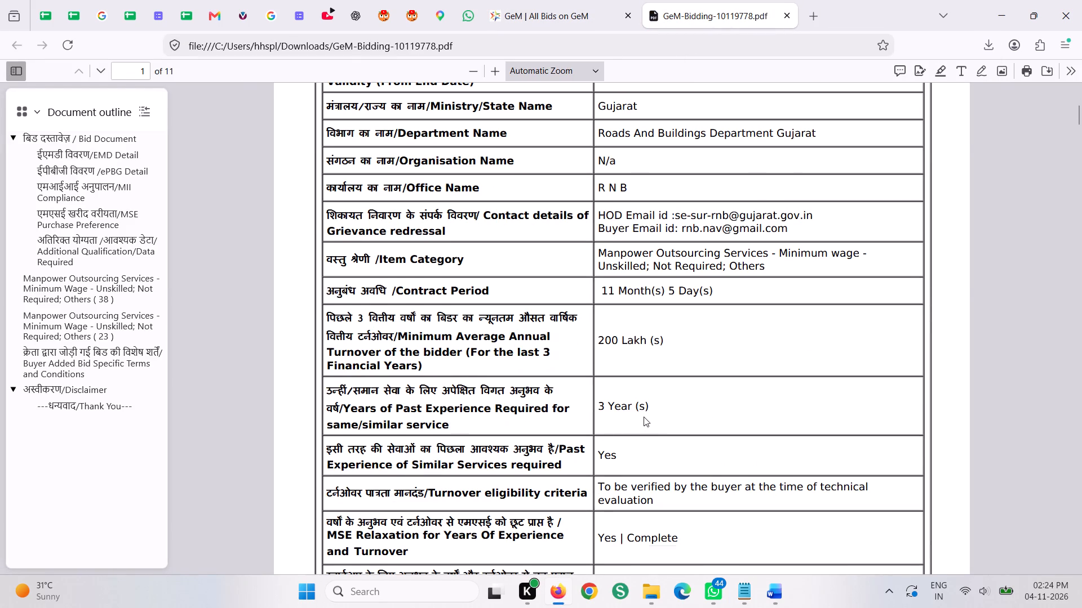
{"action": "key", "text": "ctrl+f"}
{"action": "type", "text": "SEC"}
{"action": "type", "text": "URITY"}
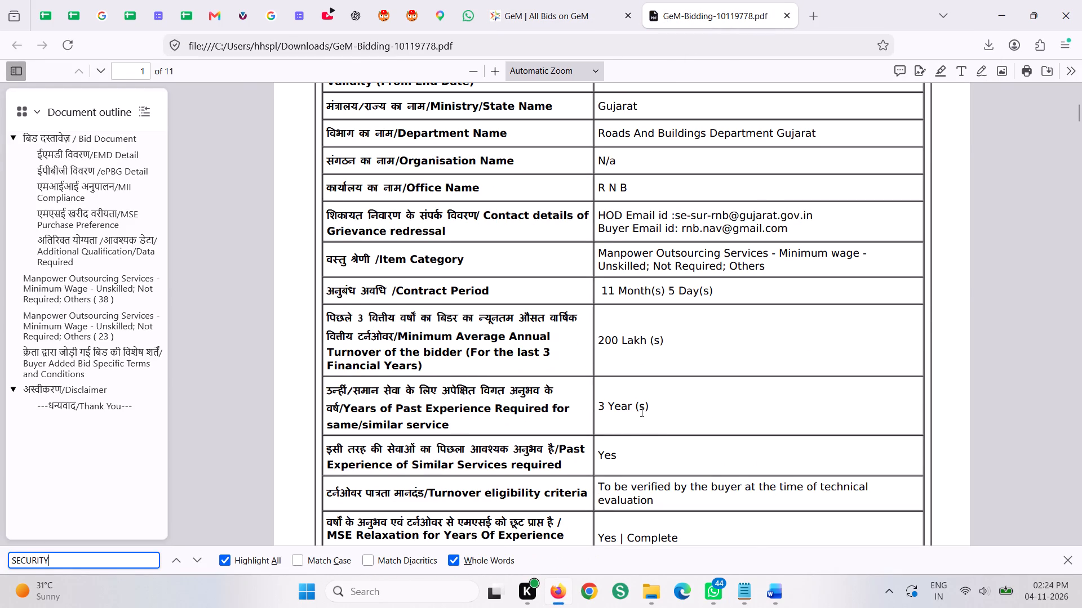
{"action": "key", "text": "Return"}
{"action": "key", "text": "Return"}
{"action": "key", "text": "Return"}
{"action": "key", "text": "Return"}
Search the bid document for WATCH.
{"action": "key", "text": "BackSpace"}
{"action": "key", "text": "BackSpace"}
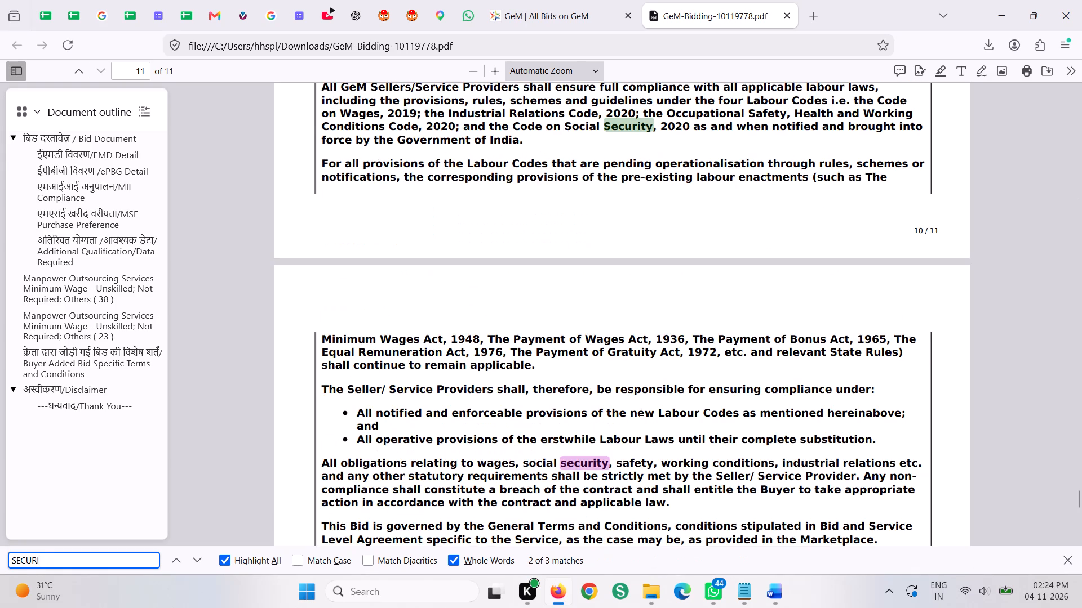
{"action": "key", "text": "BackSpace"}
{"action": "key", "text": "BackSpace"}
{"action": "key", "text": "BackSpace"}
{"action": "key", "text": "BackSpace"}
{"action": "key", "text": "BackSpace"}
{"action": "key", "text": "BackSpace"}
{"action": "key", "text": "BackSpace"}
{"action": "key", "text": "BackSpace"}
{"action": "type", "text": "WATCH"}
Search the bid document for CHOWKIDAR, then clear the search term.
{"action": "key", "text": "BackSpace"}
{"action": "key", "text": "BackSpace"}
{"action": "key", "text": "BackSpace"}
{"action": "key", "text": "BackSpace"}
{"action": "key", "text": "BackSpace"}
{"action": "key", "text": "BackSpace"}
{"action": "key", "text": "BackSpace"}
{"action": "key", "text": "BackSpace"}
{"action": "key", "text": "BackSpace"}
{"action": "key", "text": "BackSpace"}
{"action": "key", "text": "BackSpace"}
{"action": "key", "text": "BackSpace"}
{"action": "key", "text": "BackSpace"}
{"action": "type", "text": "CHOWKIDA"}
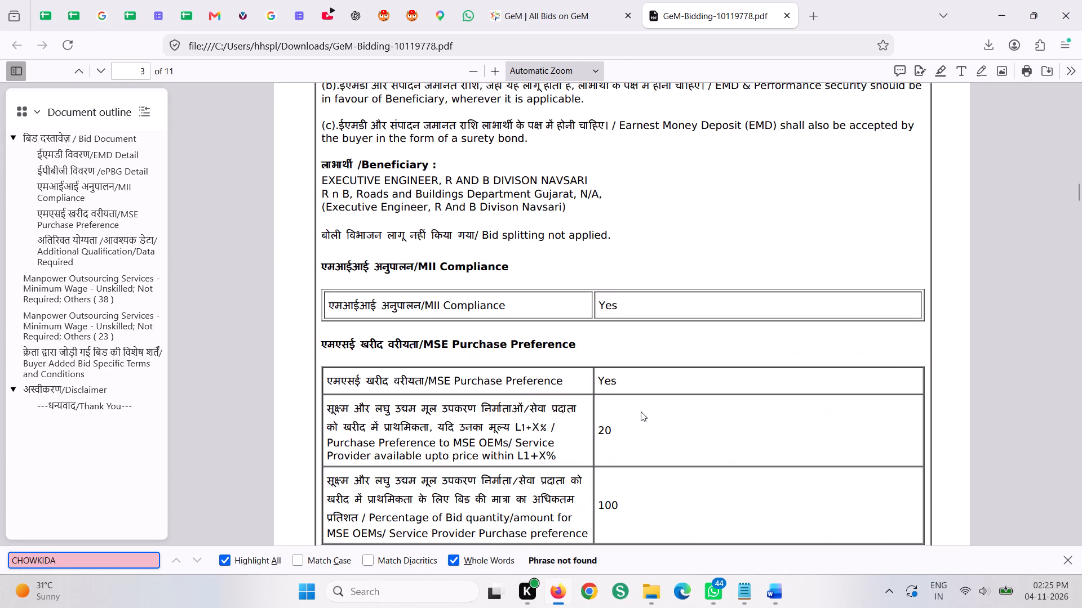
{"action": "key", "text": "r"}
{"action": "key", "text": "BackSpace"}
{"action": "key", "text": "BackSpace"}
{"action": "key", "text": "BackSpace"}
{"action": "key", "text": "BackSpace"}
{"action": "key", "text": "BackSpace"}
{"action": "key", "text": "BackSpace"}
{"action": "key", "text": "BackSpace"}
{"action": "key", "text": "BackSpace"}
{"action": "key", "text": "BackSpace"}
{"action": "key", "text": "BackSpace"}
{"action": "key", "text": "BackSpace"}
{"action": "key", "text": "BackSpace"}
{"action": "key", "text": "BackSpace"}
{"action": "key", "text": "BackSpace"}
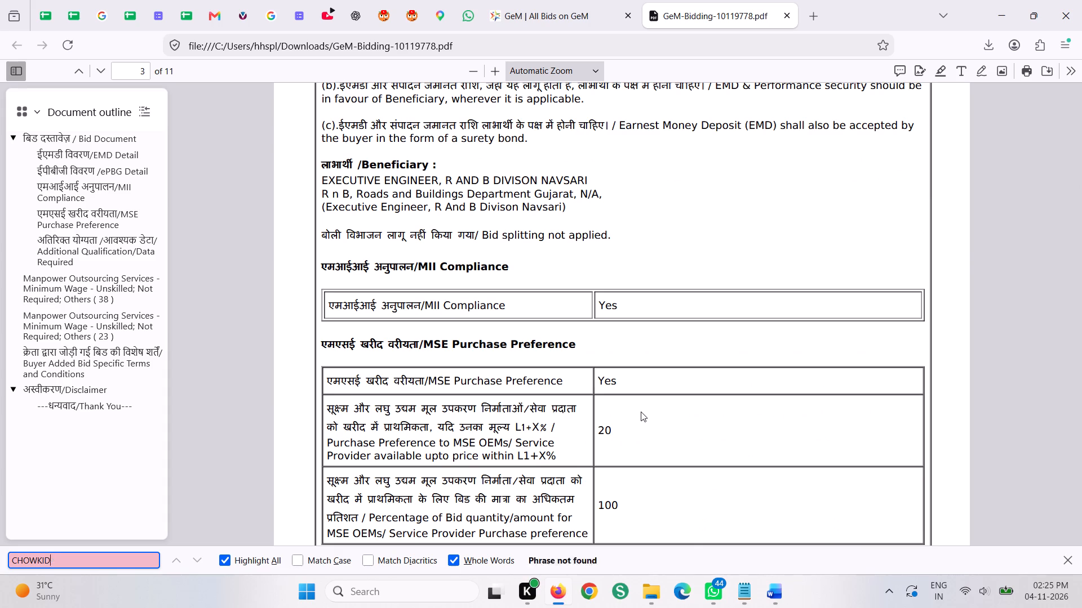
Open the Scope of work & Job description attachment 1793694538.pdf and examine its staffing tables.
{"action": "scroll", "coordinate": [619, 365], "scroll_direction": "down", "scroll_amount": 4}
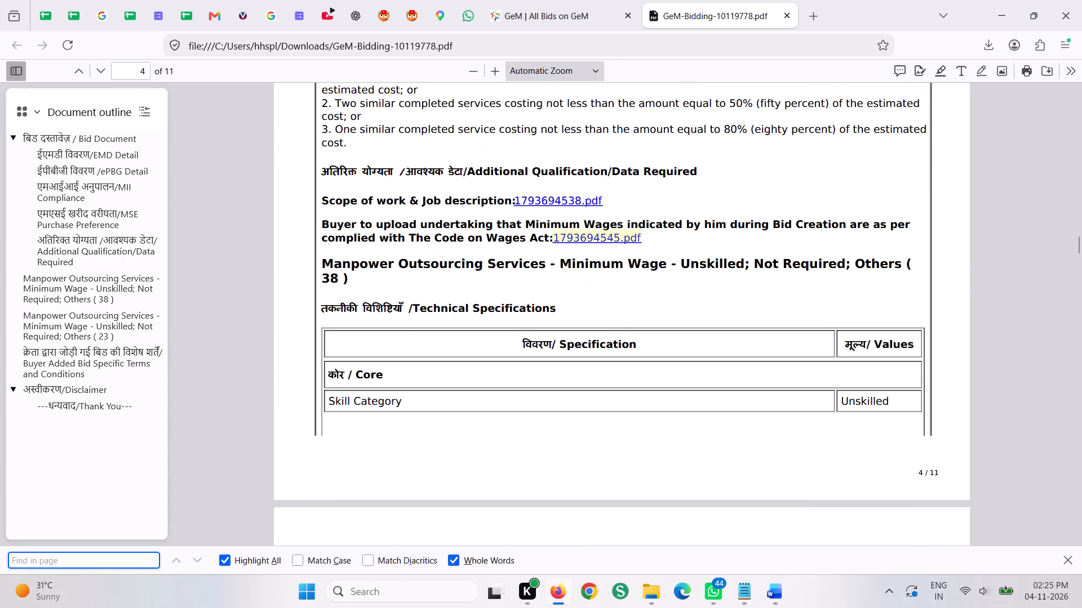
{"action": "left_click", "coordinate": [555, 195]}
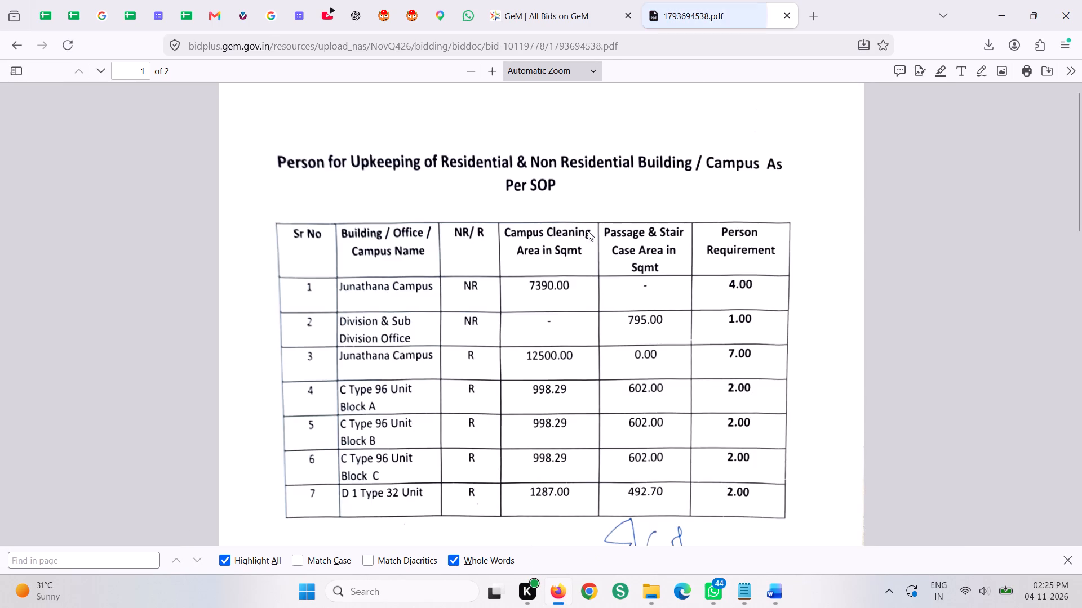
{"action": "left_click", "coordinate": [535, 247]}
{"action": "scroll", "coordinate": [552, 259], "scroll_direction": "down", "scroll_amount": 6}
{"action": "scroll", "coordinate": [598, 293], "scroll_direction": "down", "scroll_amount": 5}
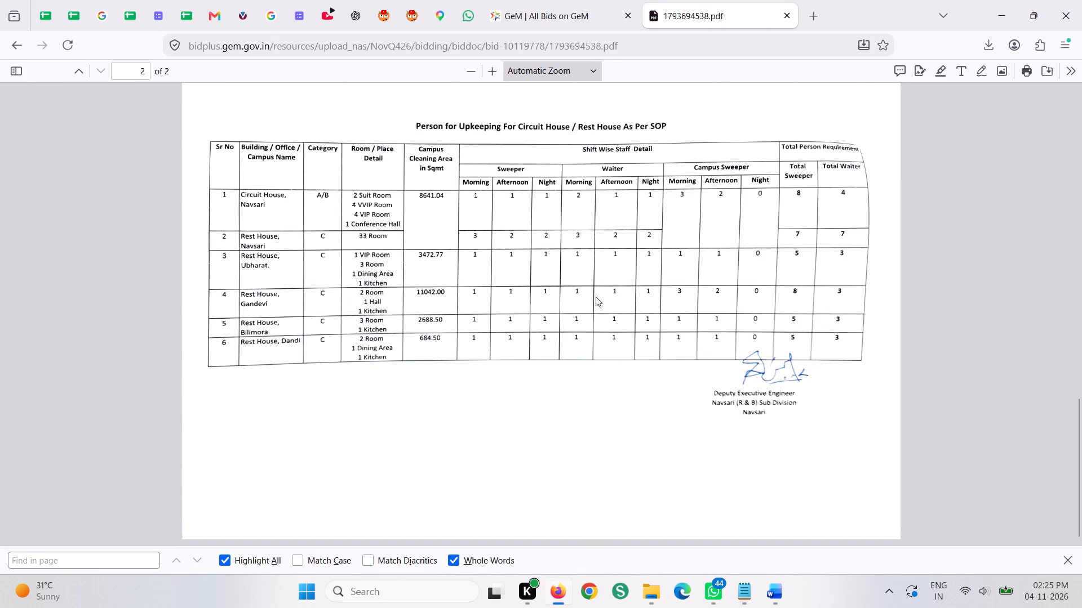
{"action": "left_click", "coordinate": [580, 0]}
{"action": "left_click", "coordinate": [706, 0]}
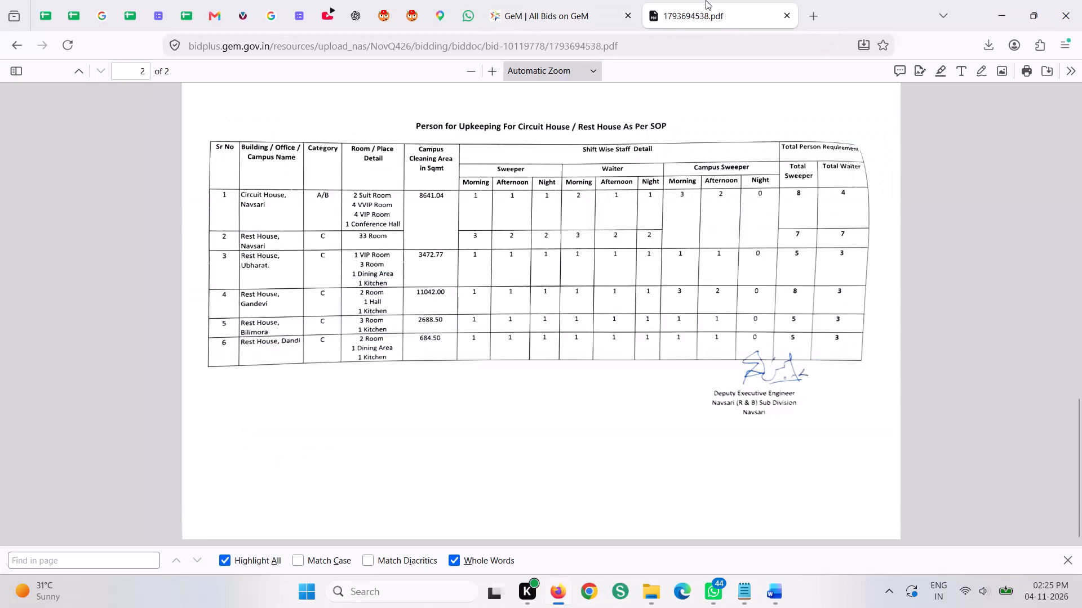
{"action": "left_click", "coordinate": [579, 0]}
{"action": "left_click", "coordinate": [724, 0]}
Copy the Google Drive link of the GEM2026B8233696 folder in DEV1 in File Explorer.
{"action": "left_click", "coordinate": [649, 592]}
{"action": "scroll", "coordinate": [244, 109], "scroll_direction": "up", "scroll_amount": 2}
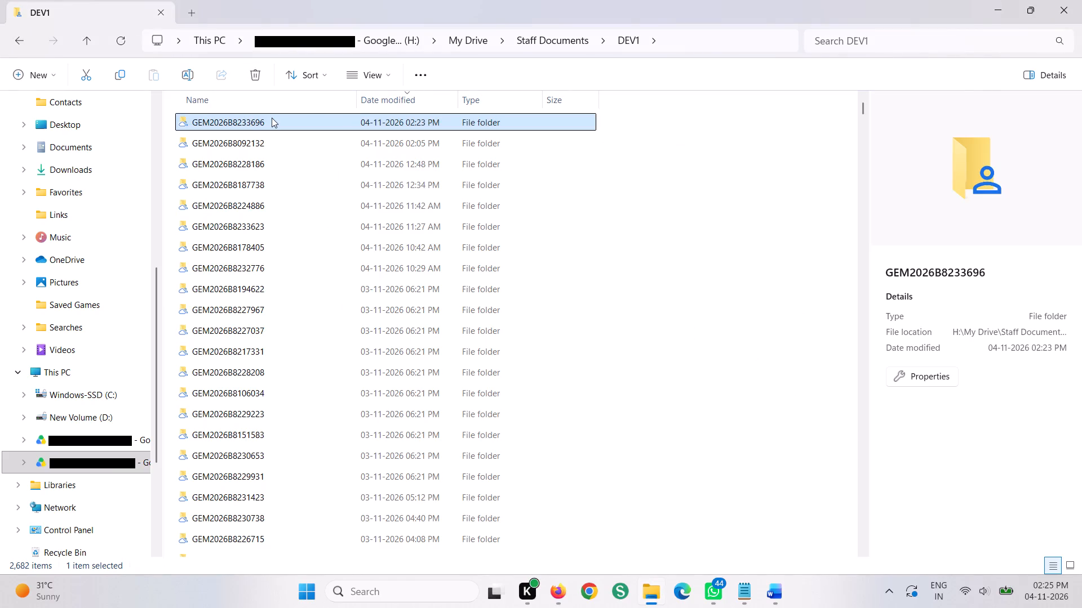
{"action": "right_click", "coordinate": [272, 118]}
{"action": "left_click", "coordinate": [331, 387]}
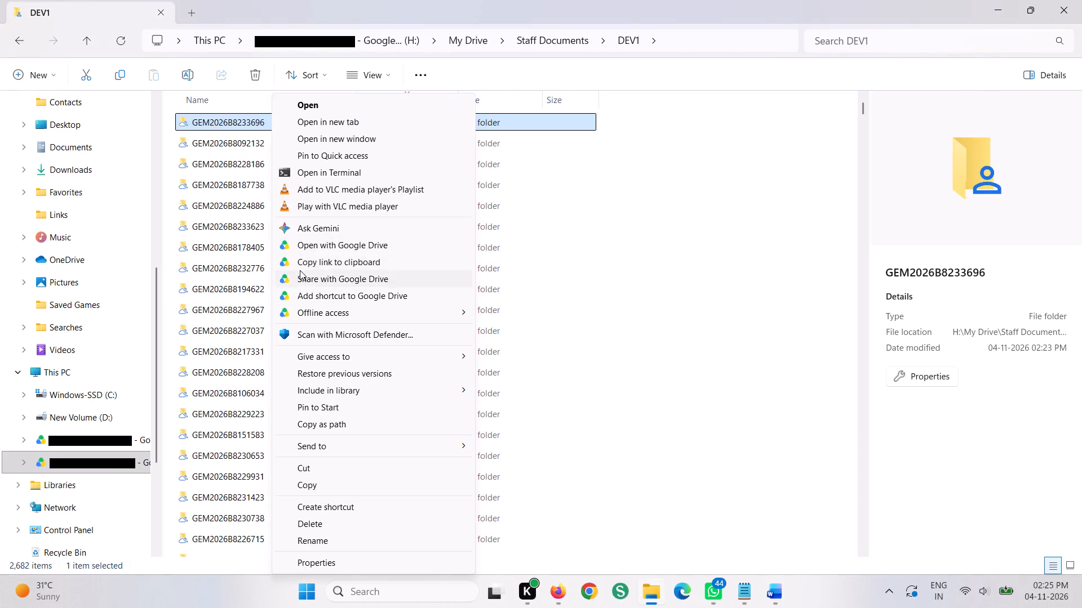
{"action": "left_click", "coordinate": [303, 265]}
Paste the folder link into Other Comment for row 864 of the Daily Tender Sheet 2026 and convert it to a file chip.
{"action": "left_click", "coordinate": [557, 588]}
{"action": "left_click", "coordinate": [184, 25]}
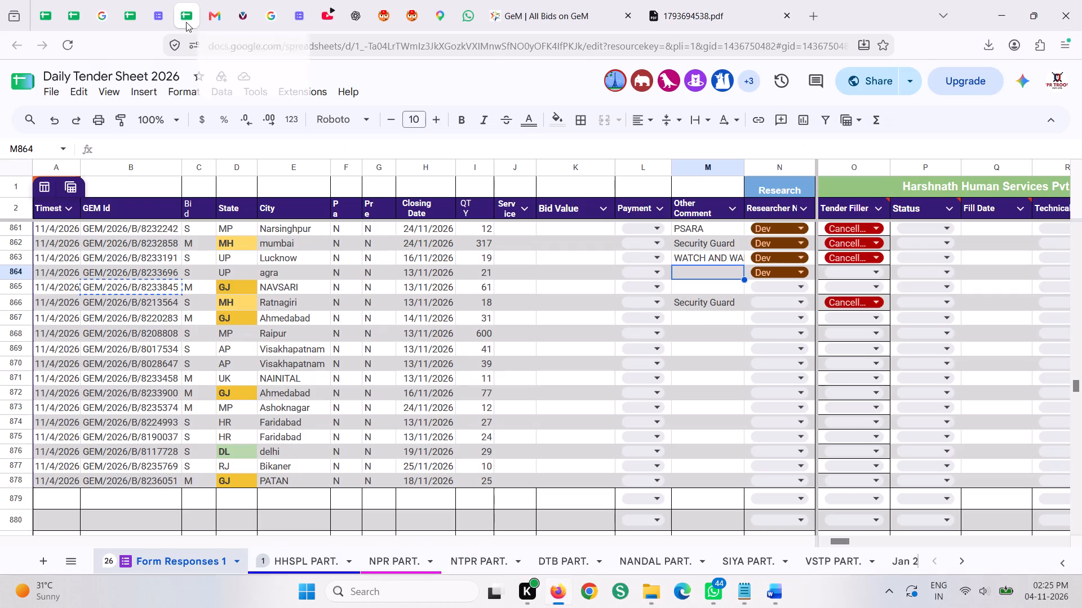
{"action": "double_click", "coordinate": [696, 271]}
{"action": "key", "text": "ctrl+v"}
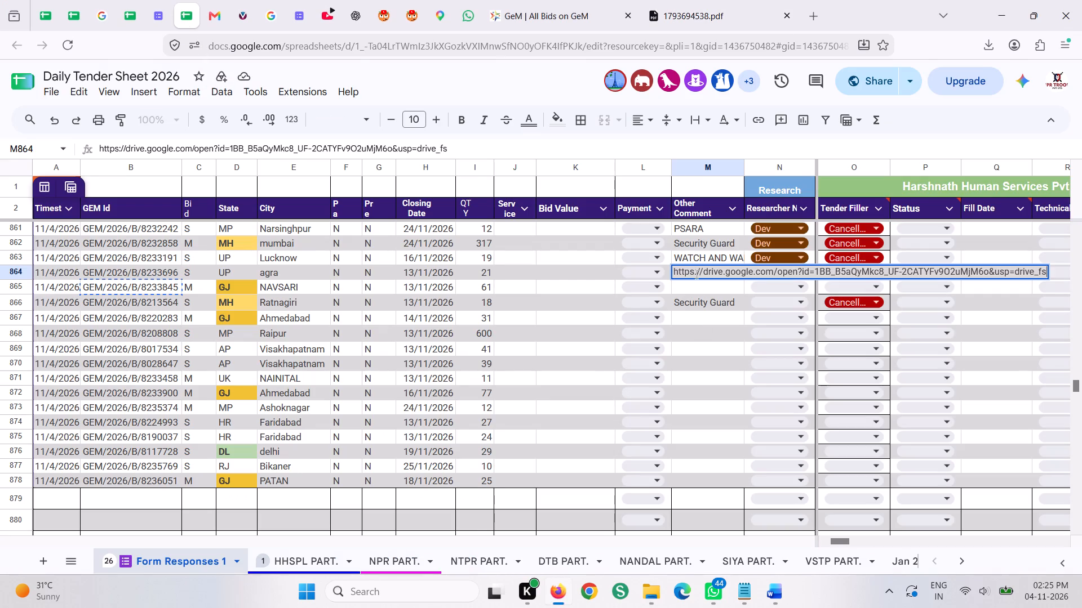
{"action": "key", "text": "Tab"}
{"action": "left_click", "coordinate": [474, 363]}
Set the researcher for GEM/2026/B/8233845 in row 865 to Dev.
{"action": "left_click", "coordinate": [765, 288]}
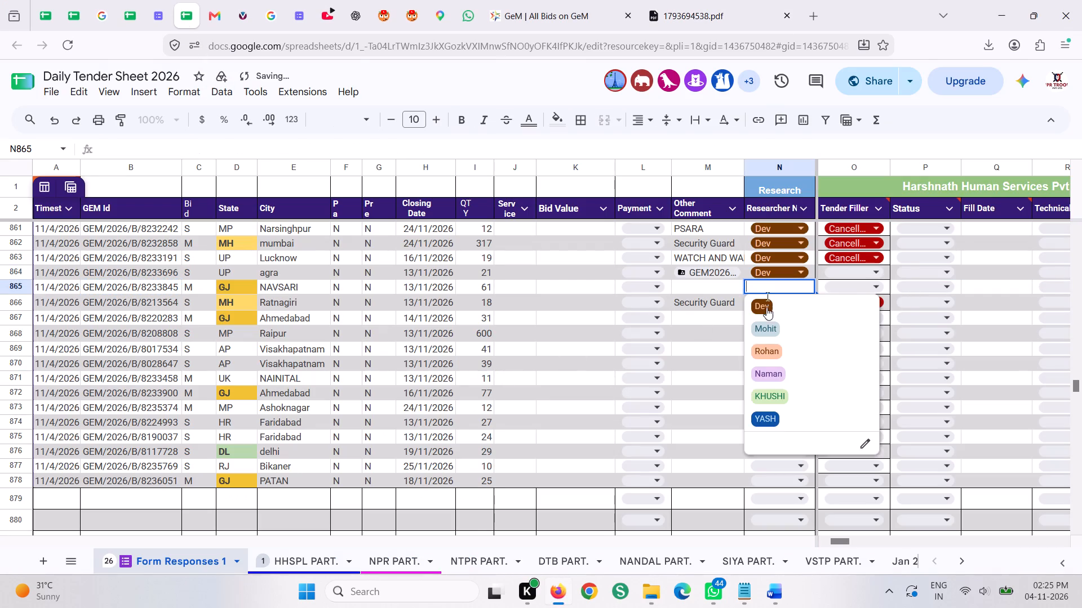
{"action": "left_click", "coordinate": [757, 303]}
{"action": "left_click", "coordinate": [698, 290]}
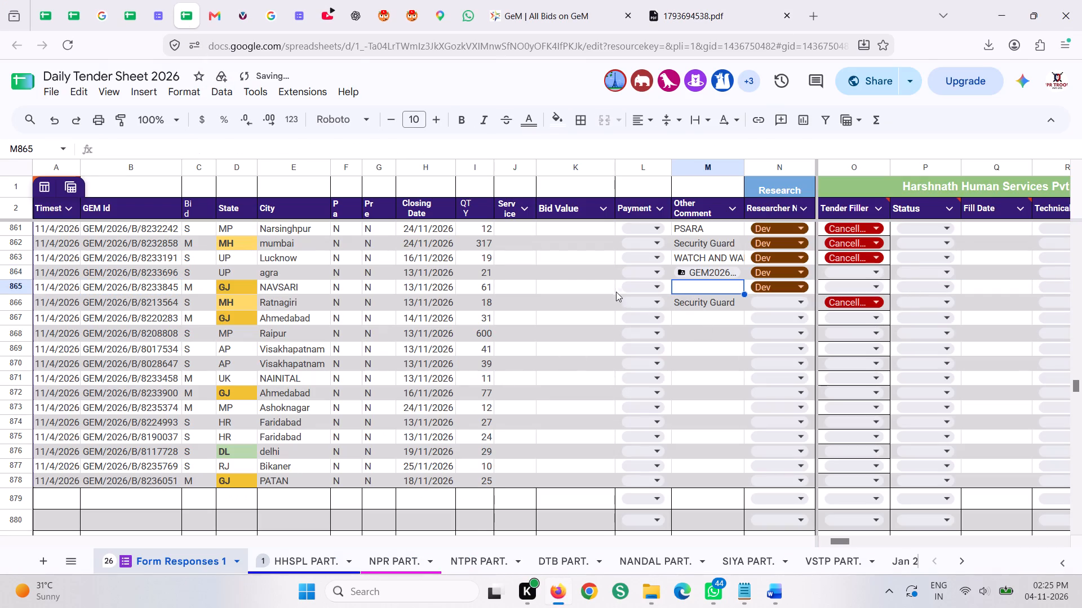
Copy the bid number from the GeM search, create a DEV1 folder named GEM2026B8233845 with it, and open the folder.
{"action": "left_click", "coordinate": [571, 6]}
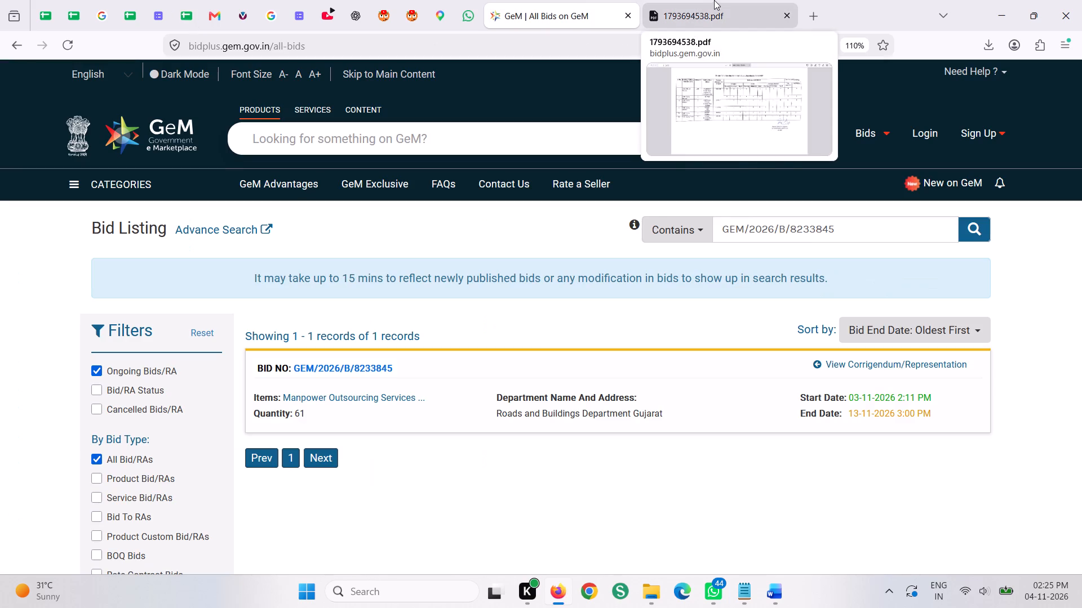
{"action": "triple_click", "coordinate": [853, 240]}
{"action": "left_click", "coordinate": [853, 238]}
{"action": "triple_click", "coordinate": [852, 234]}
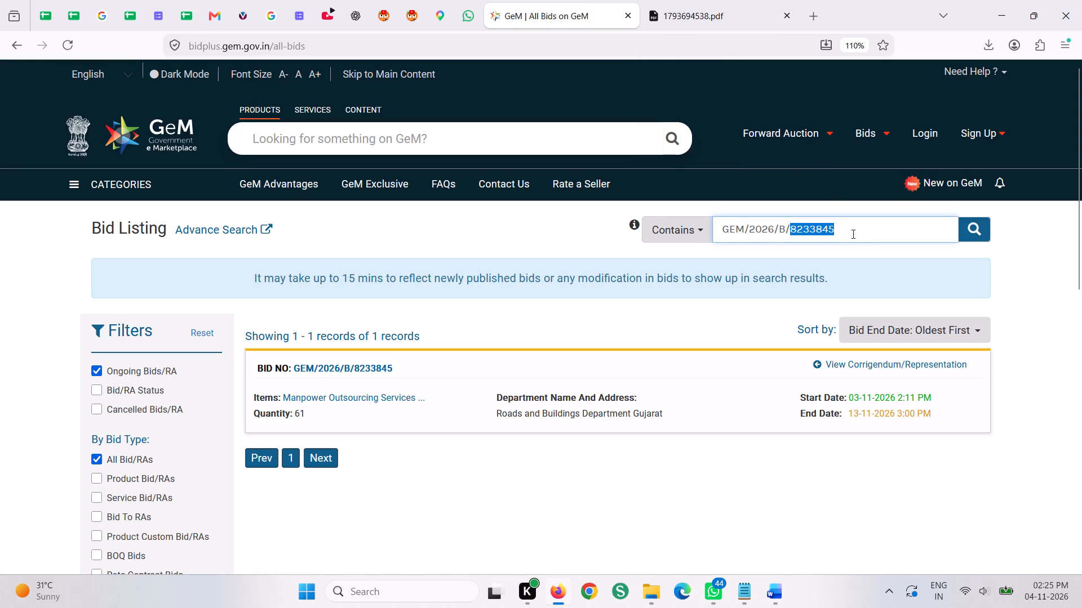
{"action": "key", "text": "ctrl+c"}
{"action": "key", "text": "ctrl+c"}
{"action": "left_click", "coordinate": [752, 0]}
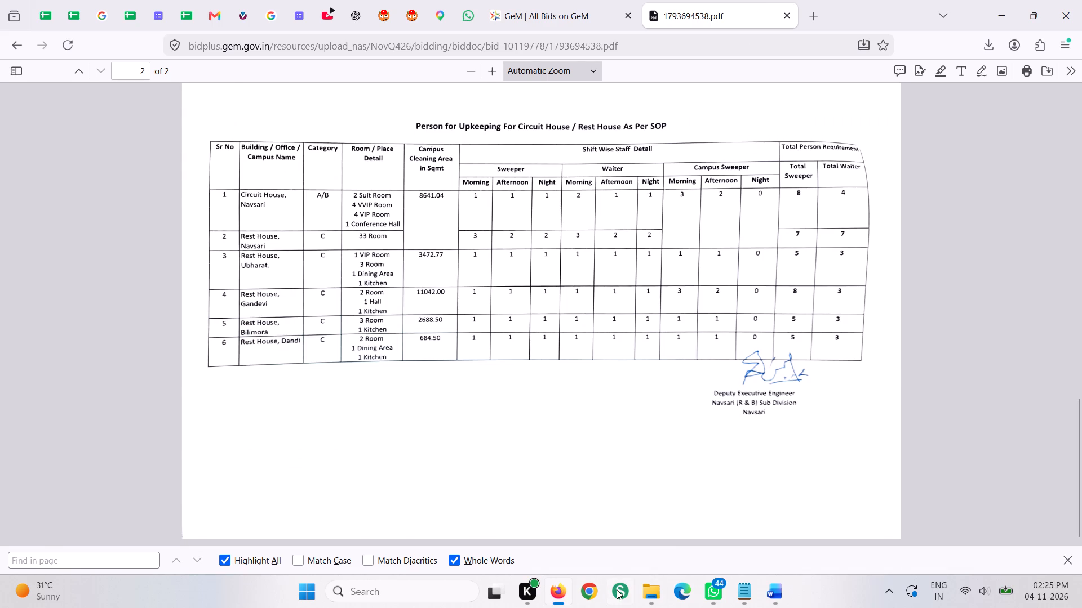
{"action": "left_click", "coordinate": [655, 596]}
{"action": "right_click", "coordinate": [631, 230]}
{"action": "left_click", "coordinate": [673, 339]}
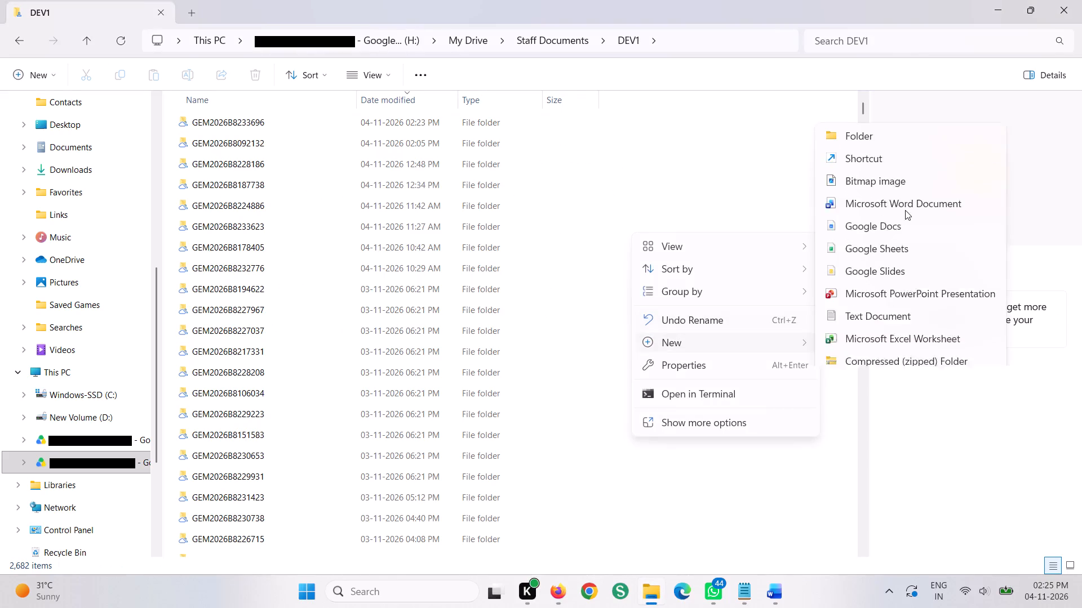
{"action": "left_click", "coordinate": [856, 117]}
{"action": "key", "text": "ctrl+v"}
{"action": "key", "text": "Return"}
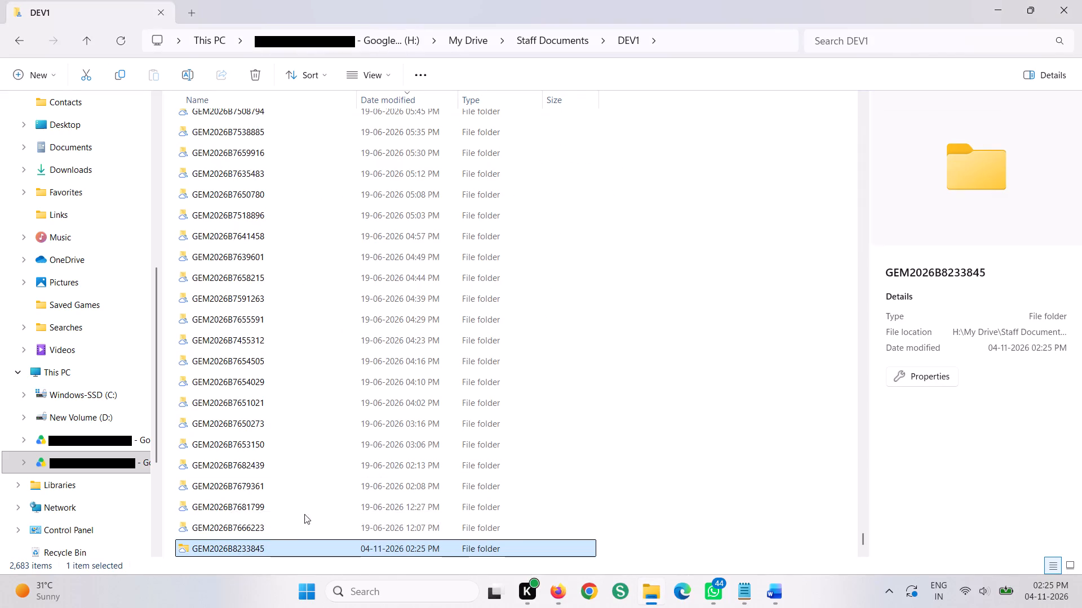
{"action": "double_click", "coordinate": [253, 549]}
Save the open 1793694538.pdf from Firefox into DEV1's GEM2026B8233845 folder as SCOPE OF WORK 01.
{"action": "left_click", "coordinate": [555, 584]}
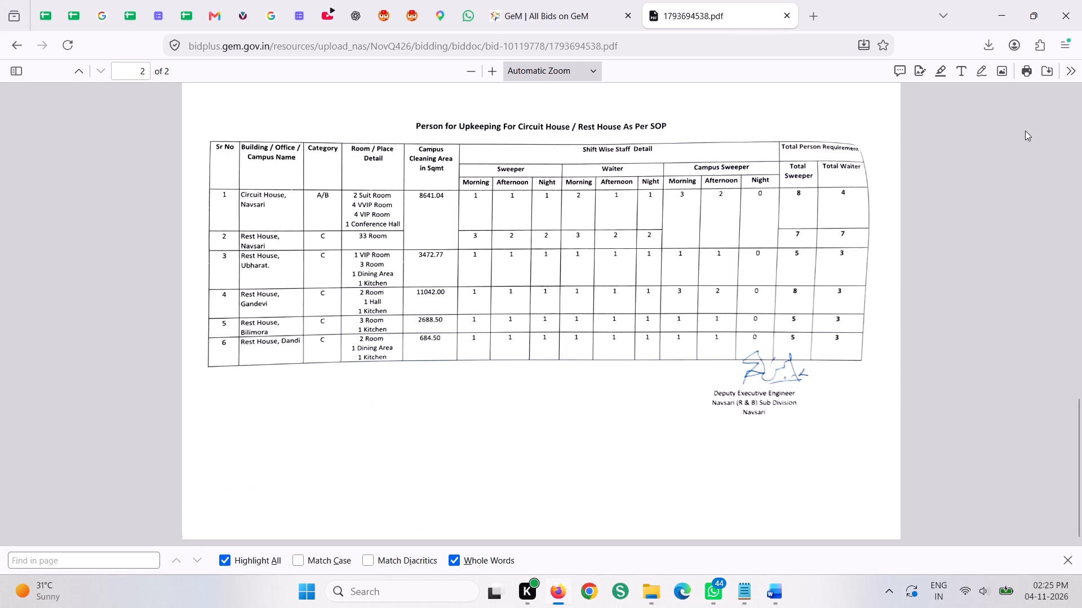
{"action": "left_click", "coordinate": [1040, 70]}
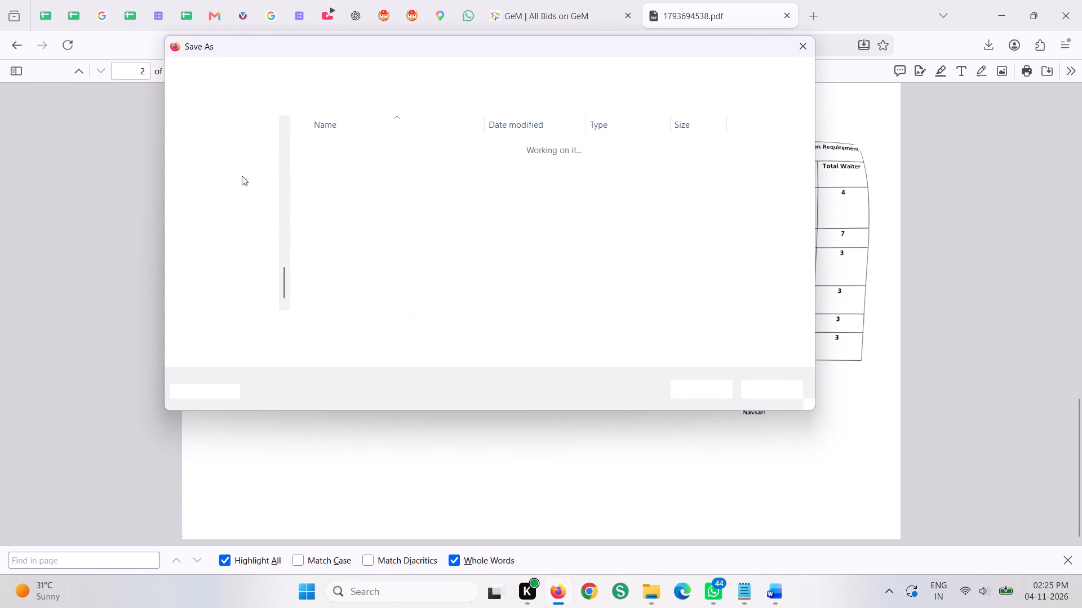
{"action": "left_click", "coordinate": [248, 83]}
{"action": "scroll", "coordinate": [373, 169], "scroll_direction": "up", "scroll_amount": 4}
{"action": "double_click", "coordinate": [372, 150]}
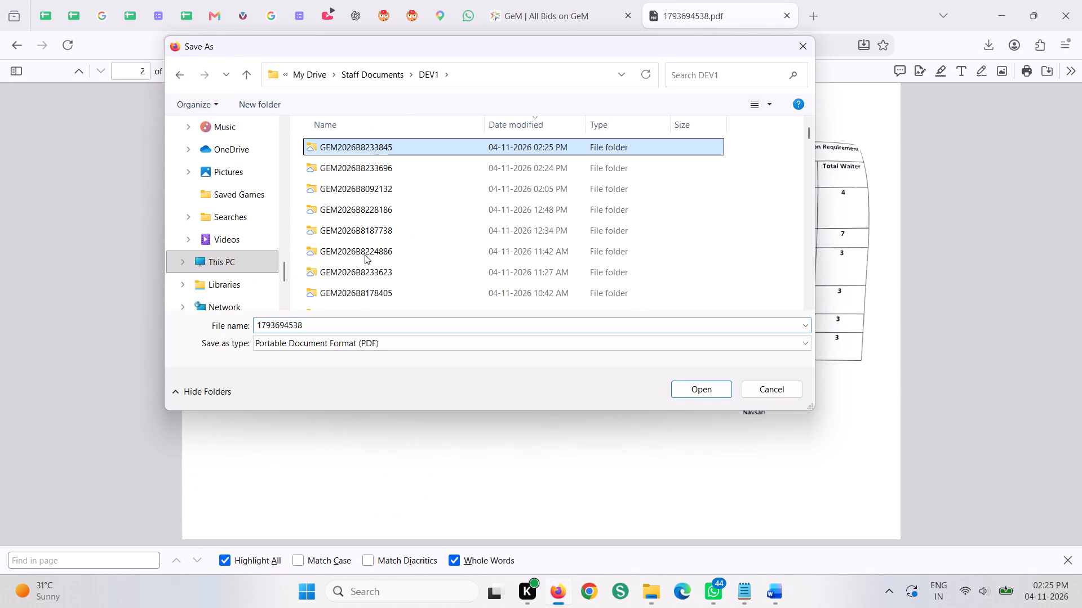
{"action": "left_click", "coordinate": [338, 325]}
{"action": "type", "text": "SCOPE OF OWR"}
{"action": "key", "text": "BackSpace"}
{"action": "key", "text": "BackSpace"}
{"action": "key", "text": "BackSpace"}
{"action": "key", "text": "BackSpace"}
{"action": "key", "text": "w"}
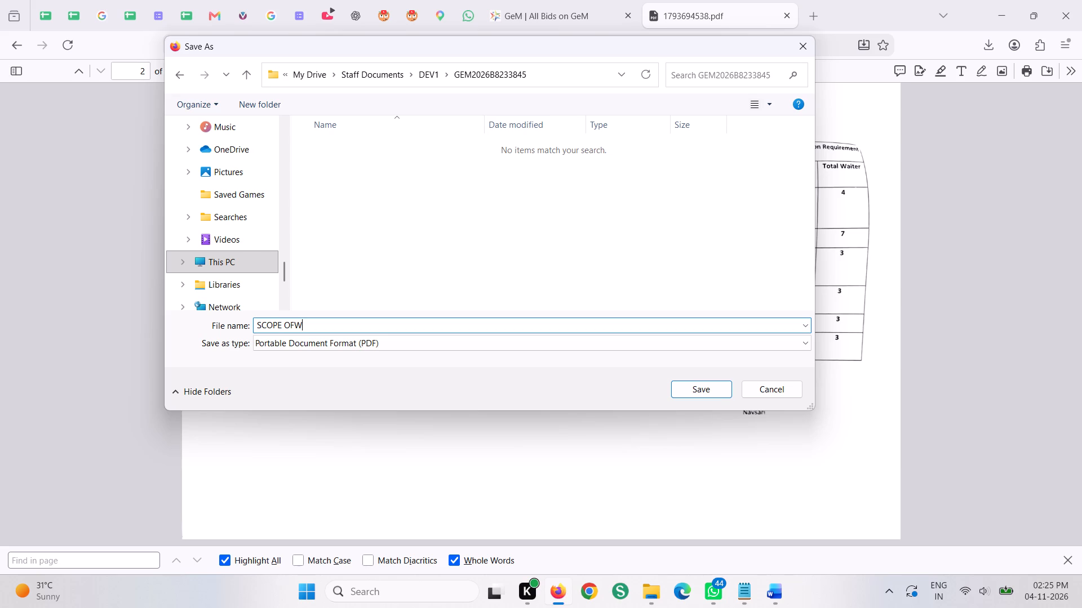
{"action": "key", "text": "BackSpace"}
{"action": "key", "text": "BackSpace"}
{"action": "key", "text": "space"}
{"action": "key", "text": "BackSpace"}
{"action": "type", "text": "F WORK 01"}
{"action": "key", "text": "Return"}
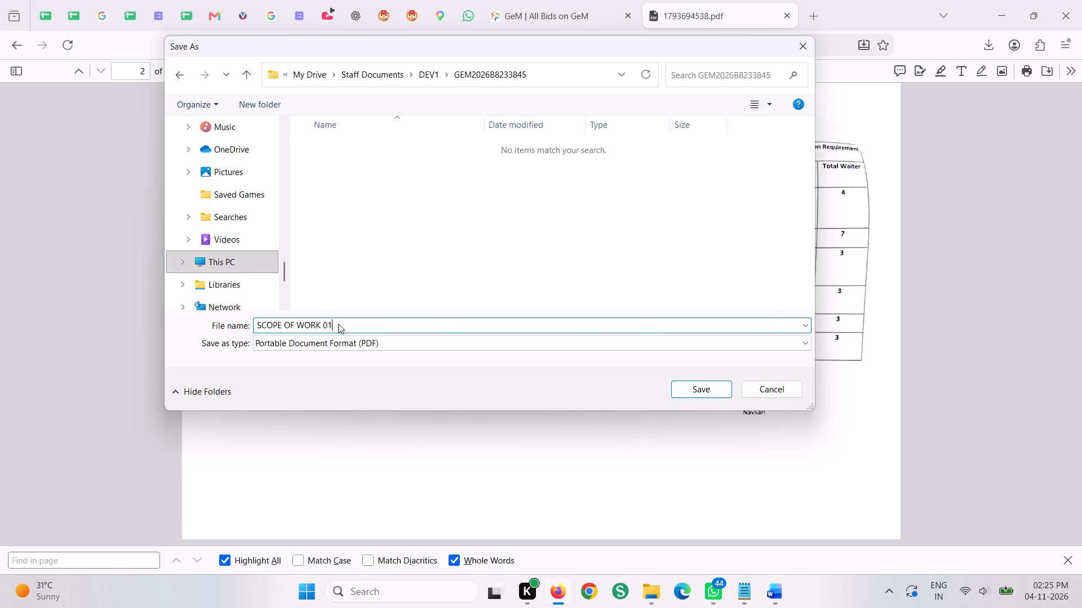
From the GeM-Bidding-10119778 bid document, open 1793694545.pdf and save it in DEV1's GEM2026B8233845 folder as MINIMUM WAGES 02.
{"action": "scroll", "coordinate": [382, 303], "scroll_direction": "down", "scroll_amount": 3}
{"action": "left_click", "coordinate": [14, 43]}
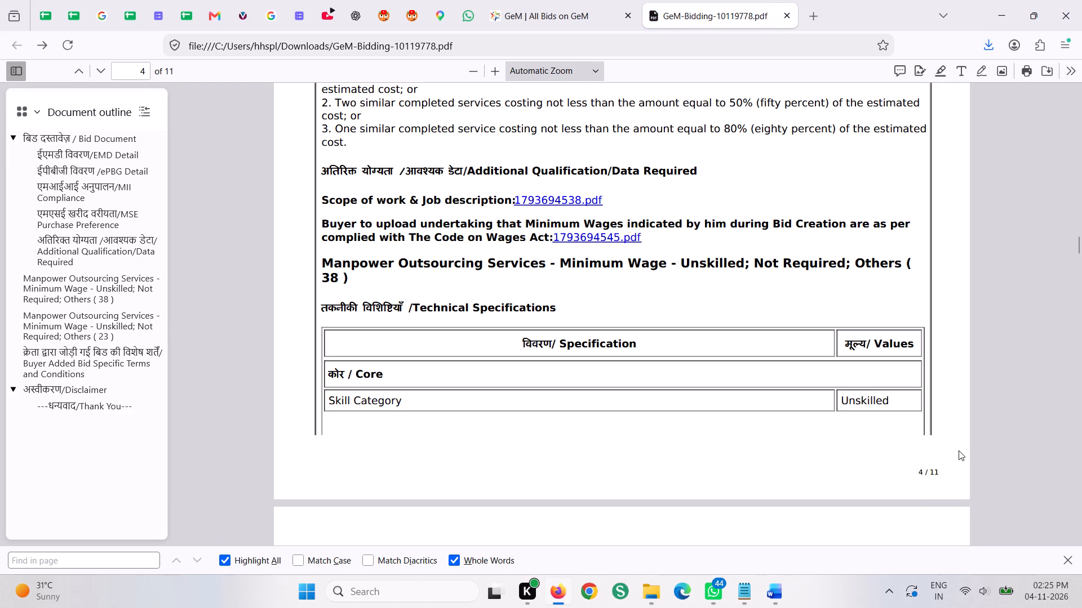
{"action": "left_click", "coordinate": [588, 234]}
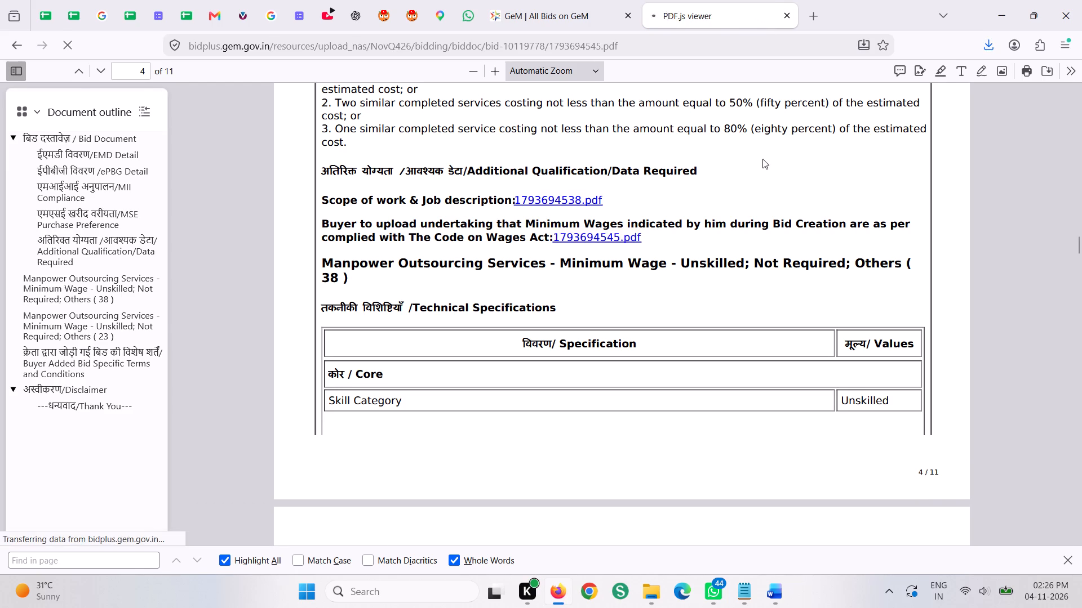
{"action": "left_click", "coordinate": [1050, 68]}
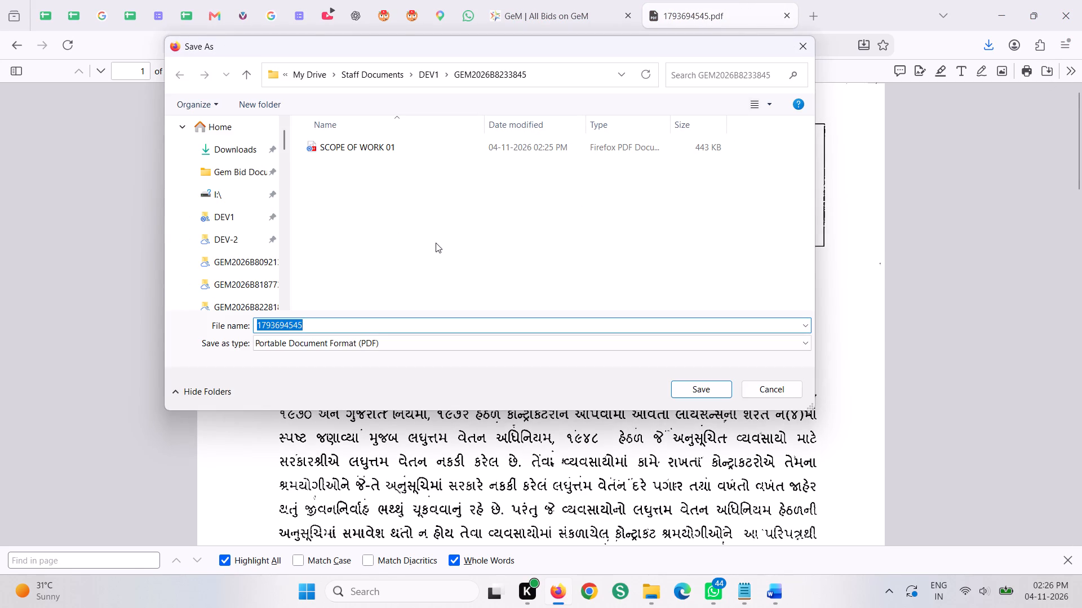
{"action": "type", "text": "MINIMUM WA"}
{"action": "type", "text": "GES"}
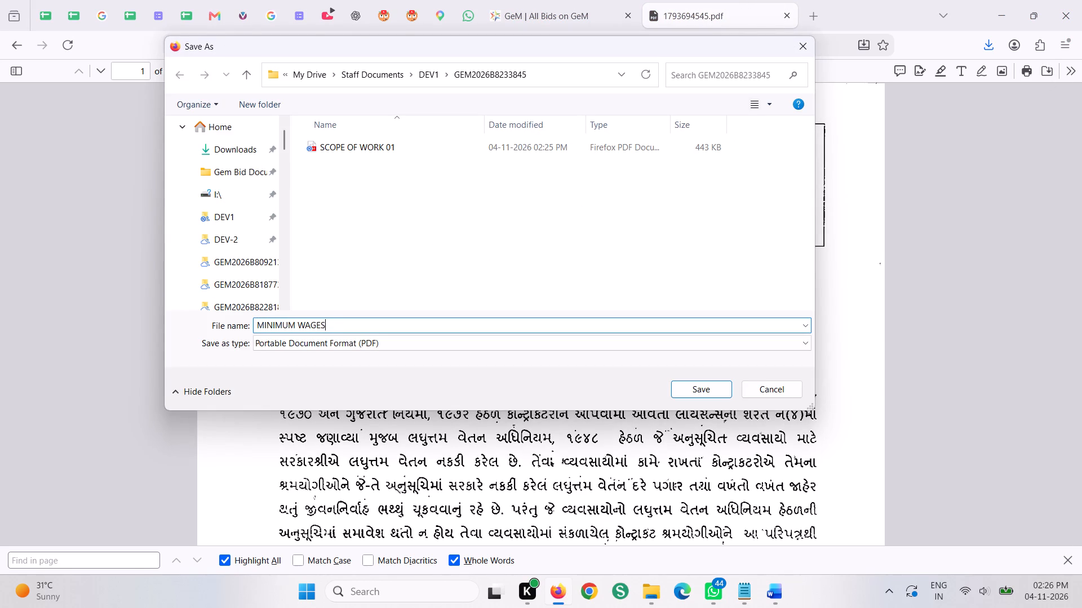
{"action": "key", "text": "space"}
{"action": "type", "text": "02"}
{"action": "key", "text": "Return"}
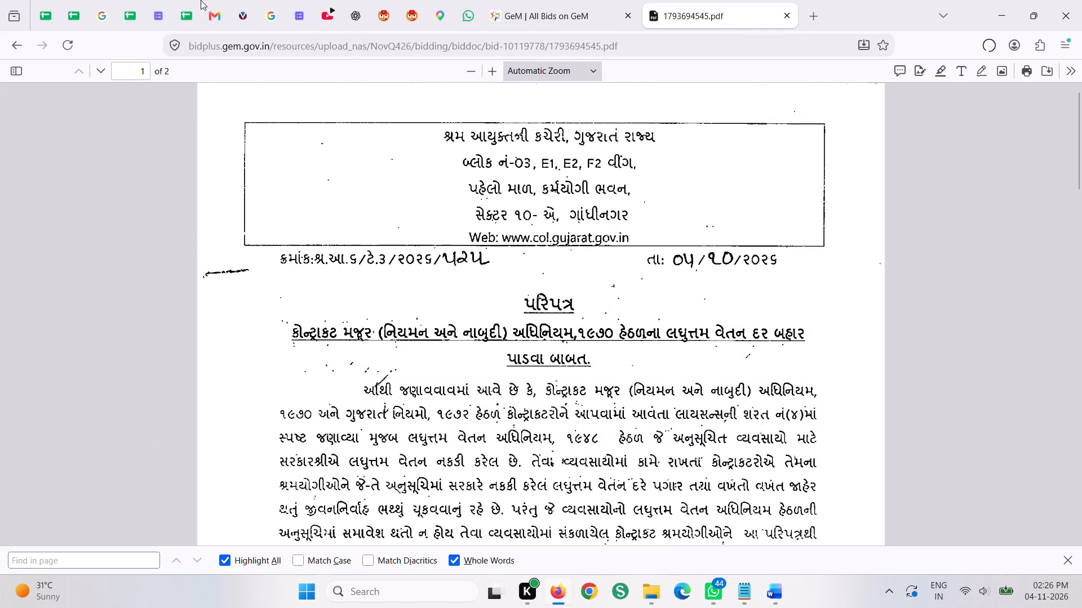
Return to the bid document and save it in DEV1's GEM2026B8233845 folder as GeM-Bidding-10119778.
{"action": "left_click", "coordinate": [13, 41]}
{"action": "left_click", "coordinate": [1043, 73]}
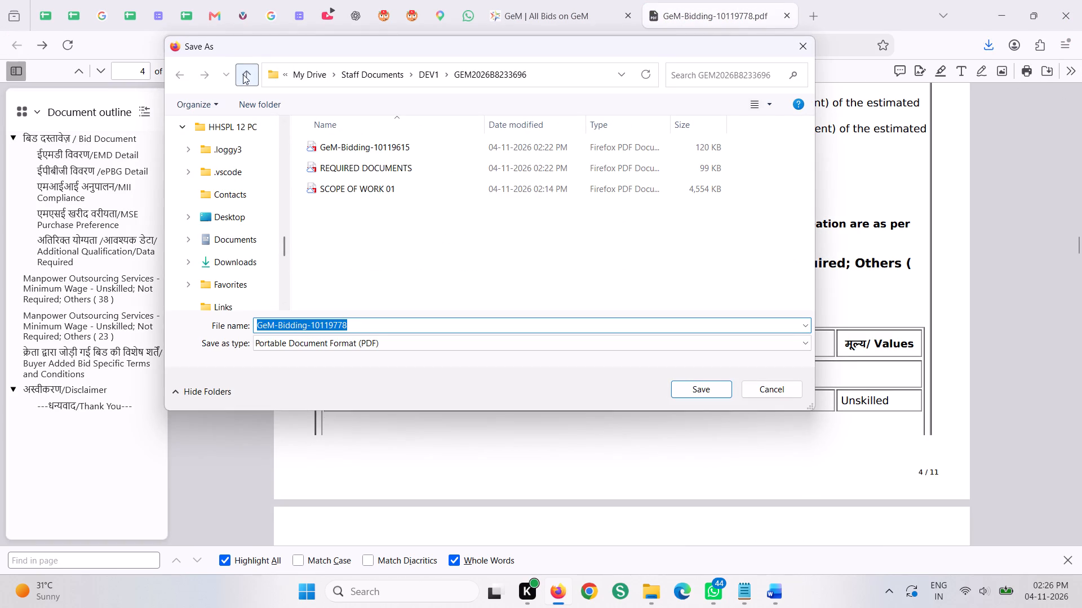
{"action": "left_click", "coordinate": [248, 75]}
{"action": "scroll", "coordinate": [380, 174], "scroll_direction": "up", "scroll_amount": 4}
{"action": "double_click", "coordinate": [379, 142]}
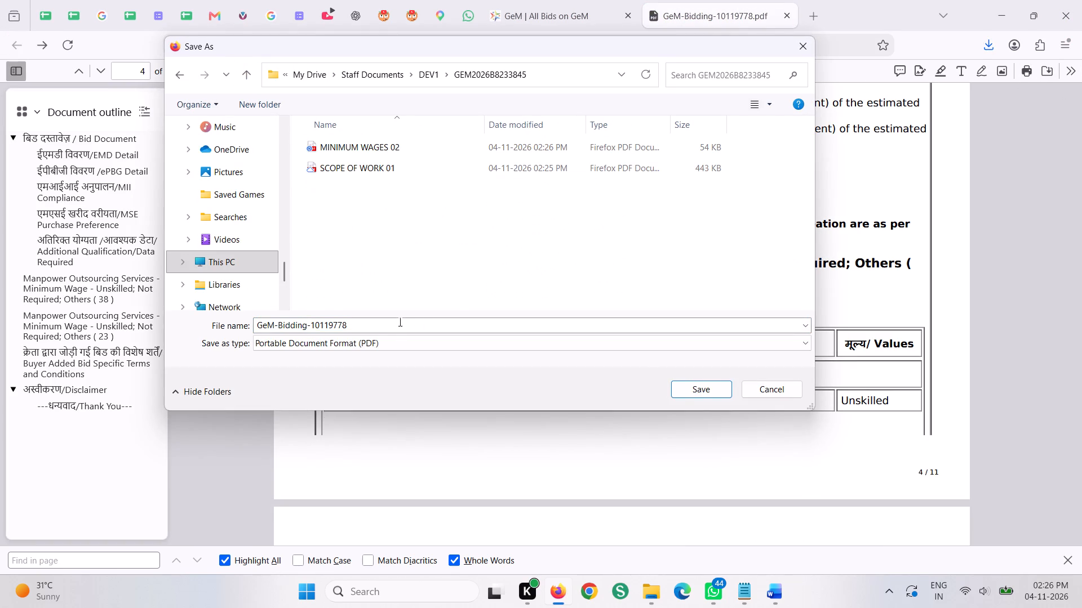
{"action": "left_click", "coordinate": [399, 321]}
{"action": "left_click", "coordinate": [695, 388]}
Search the web for the consignee's postal code from the bid document and copy "NAVSARI State: GUJARAT" from the result.
{"action": "scroll", "coordinate": [575, 327], "scroll_direction": "down", "scroll_amount": 6}
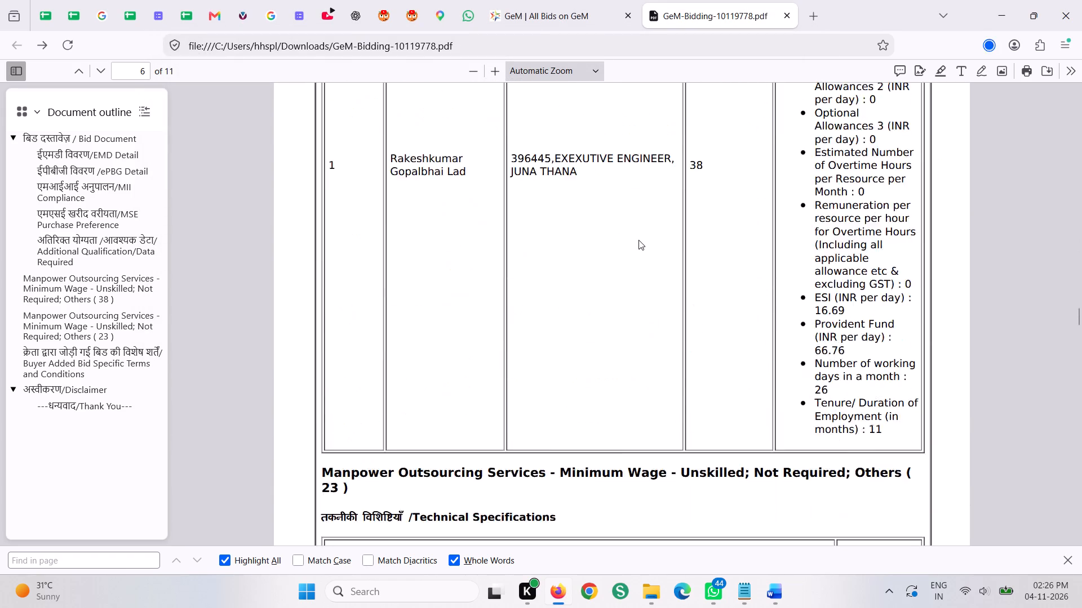
{"action": "scroll", "coordinate": [569, 248], "scroll_direction": "up", "scroll_amount": 1}
{"action": "double_click", "coordinate": [530, 298]}
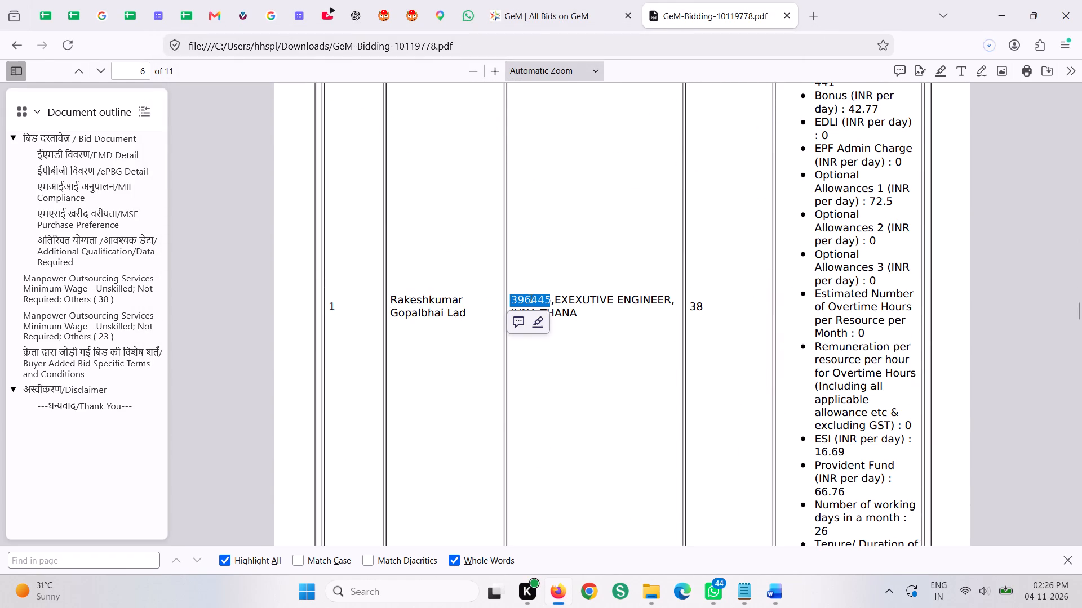
{"action": "right_click", "coordinate": [530, 298]}
{"action": "left_click", "coordinate": [628, 154]}
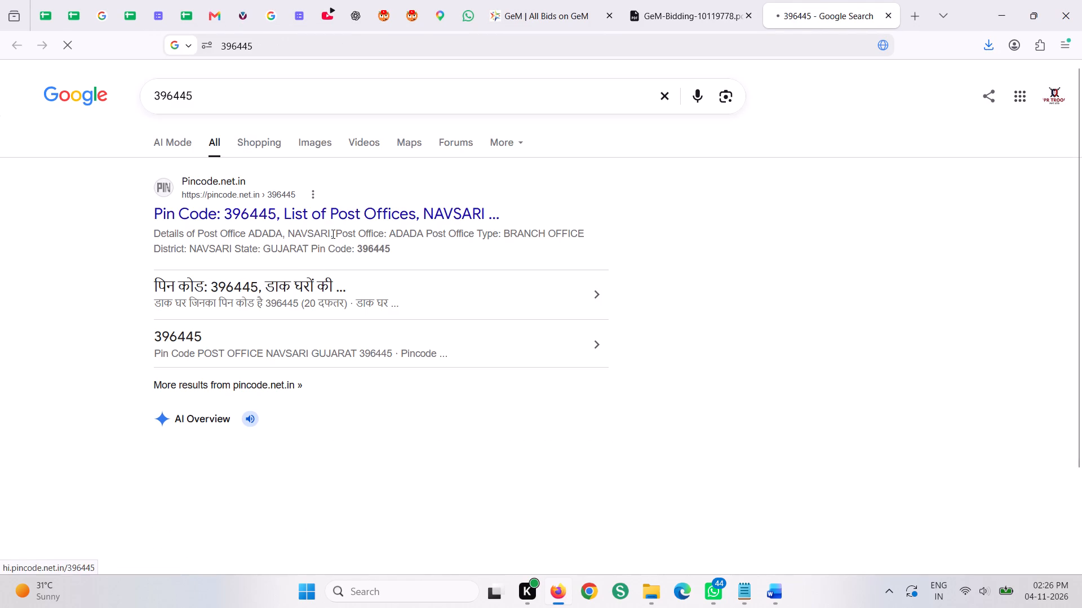
{"action": "left_click", "coordinate": [203, 244]}
{"action": "left_click_drag", "start_coordinate": [203, 244], "coordinate": [295, 248], "text": "ctrl"}
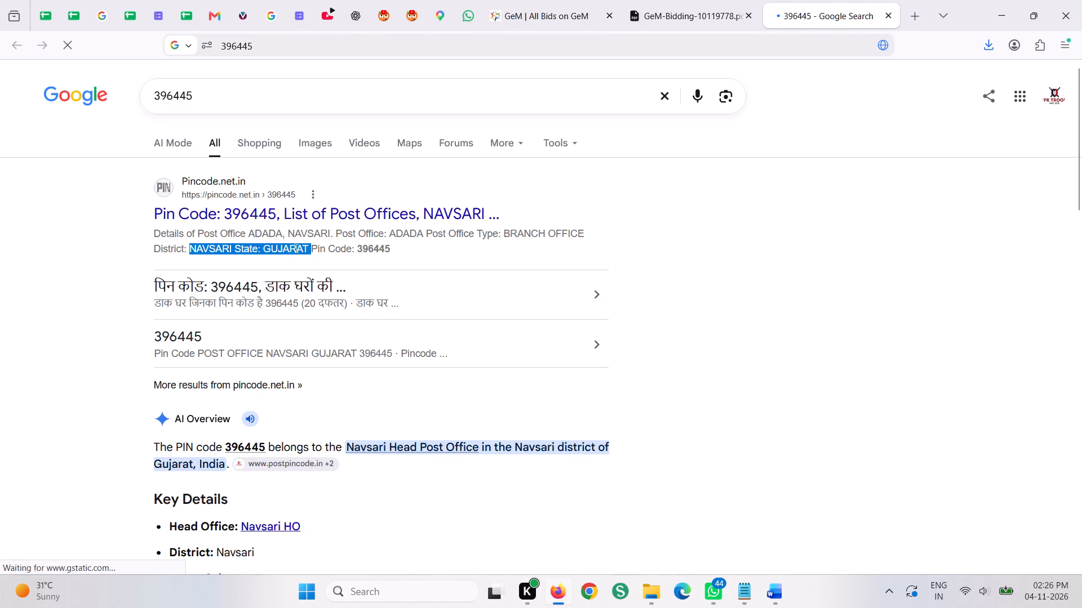
{"action": "left_click_drag", "start_coordinate": [295, 248], "coordinate": [304, 248], "text": "ctrl"}
{"action": "key", "text": "ctrl+c"}
{"action": "key", "text": "ctrl+c"}
{"action": "key", "text": "ctrl+c"}
{"action": "left_click", "coordinate": [834, 0]}
{"action": "left_click", "coordinate": [886, 14]}
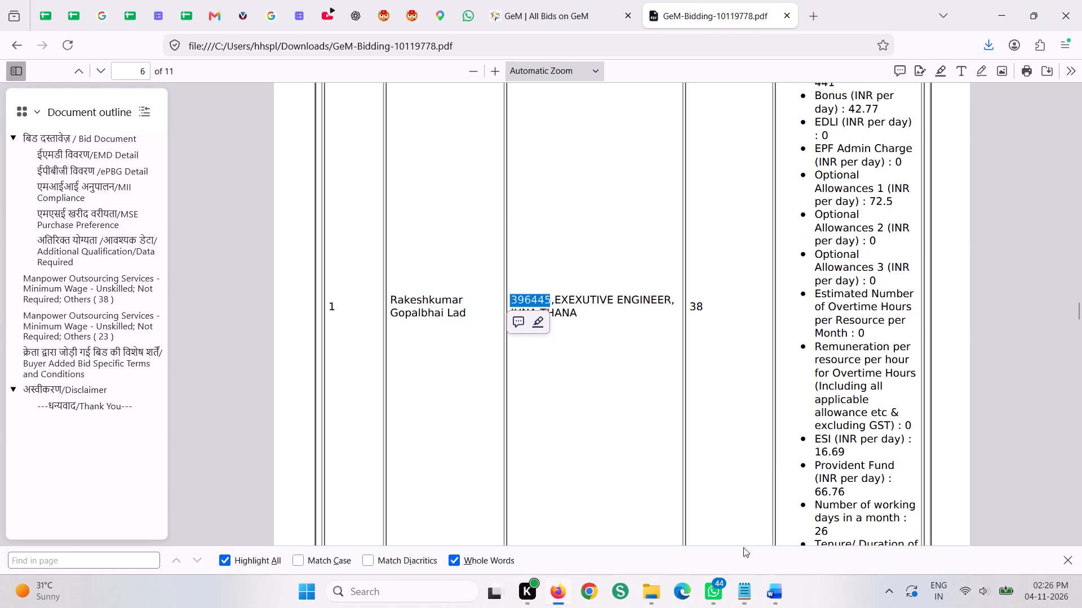
In Word's REQUIRED DOCUMENTS, clear everything after "1.SHOPACT –" and paste the copied NAVSARI State: GUJARAT there.
{"action": "left_click", "coordinate": [768, 579]}
{"action": "left_click_drag", "start_coordinate": [43, 535], "coordinate": [50, 535]}
{"action": "scroll", "coordinate": [475, 326], "scroll_direction": "up", "scroll_amount": 2}
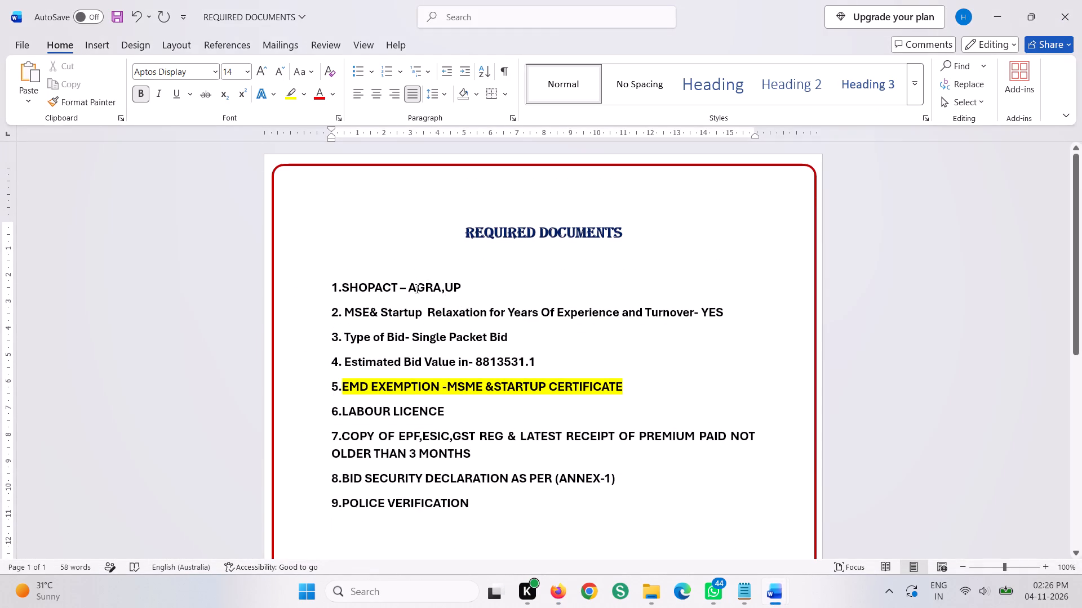
{"action": "left_click_drag", "start_coordinate": [411, 290], "coordinate": [618, 540]}
{"action": "key", "text": "BackSpace"}
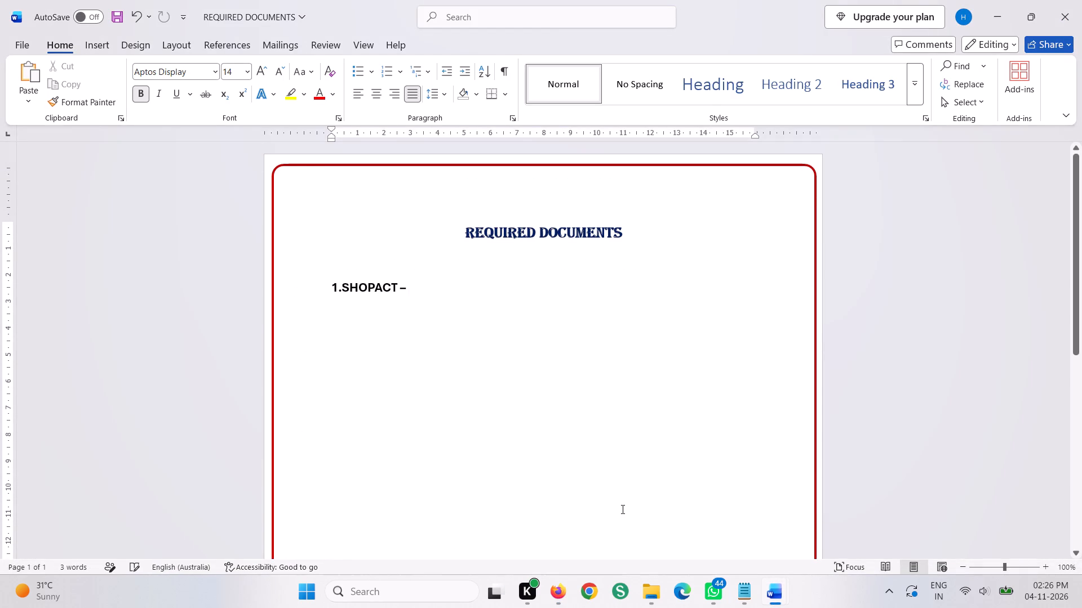
{"action": "key", "text": "ctrl+v"}
{"action": "key", "text": "ctrl+z"}
{"action": "key", "text": "BackSpace"}
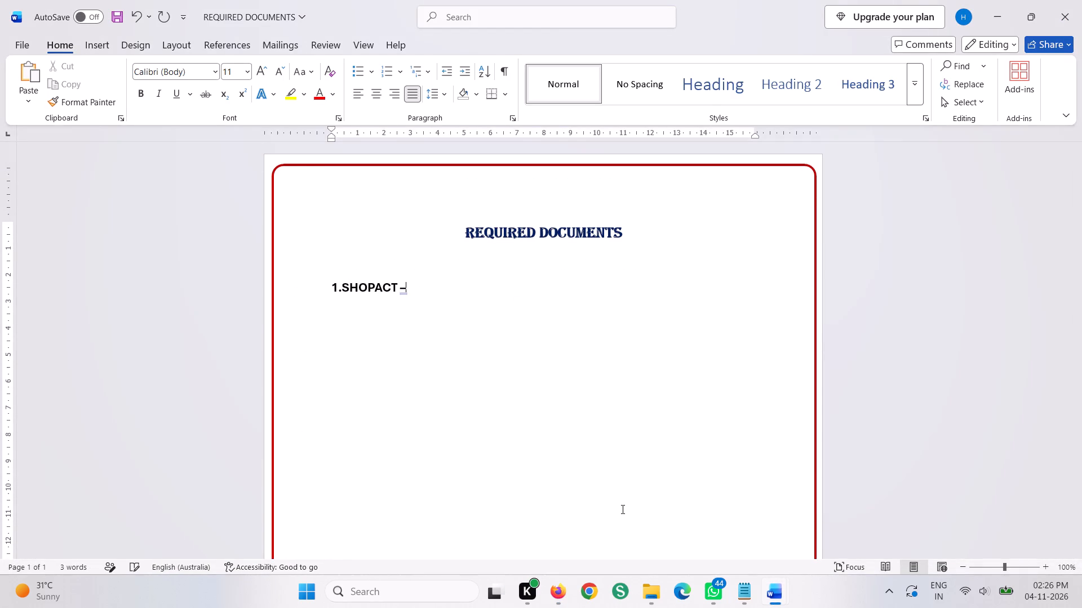
{"action": "key", "text": "ctrl+v"}
{"action": "key", "text": "Return"}
Add item 2 to the list, copying the "Type of Bid" label from the bid document and completing it with "- TWO PACKET BID".
{"action": "type", "text": "2."}
{"action": "key", "text": "alt+Tab"}
{"action": "scroll", "coordinate": [693, 321], "scroll_direction": "up", "scroll_amount": 7}
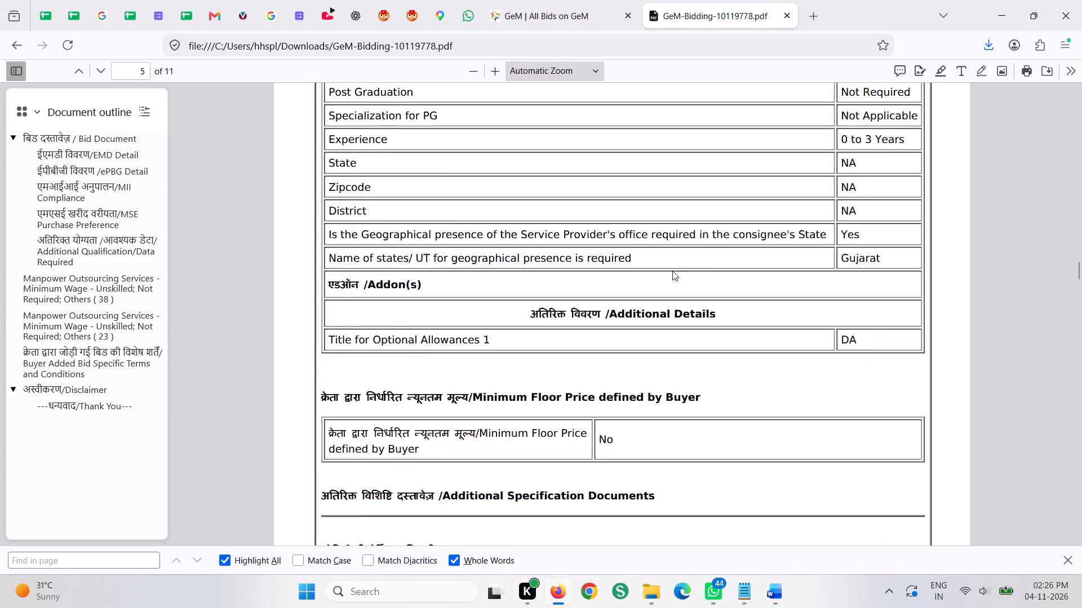
{"action": "scroll", "coordinate": [672, 271], "scroll_direction": "up", "scroll_amount": 5}
{"action": "left_click", "coordinate": [391, 278]}
{"action": "left_click_drag", "start_coordinate": [391, 278], "coordinate": [472, 277]}
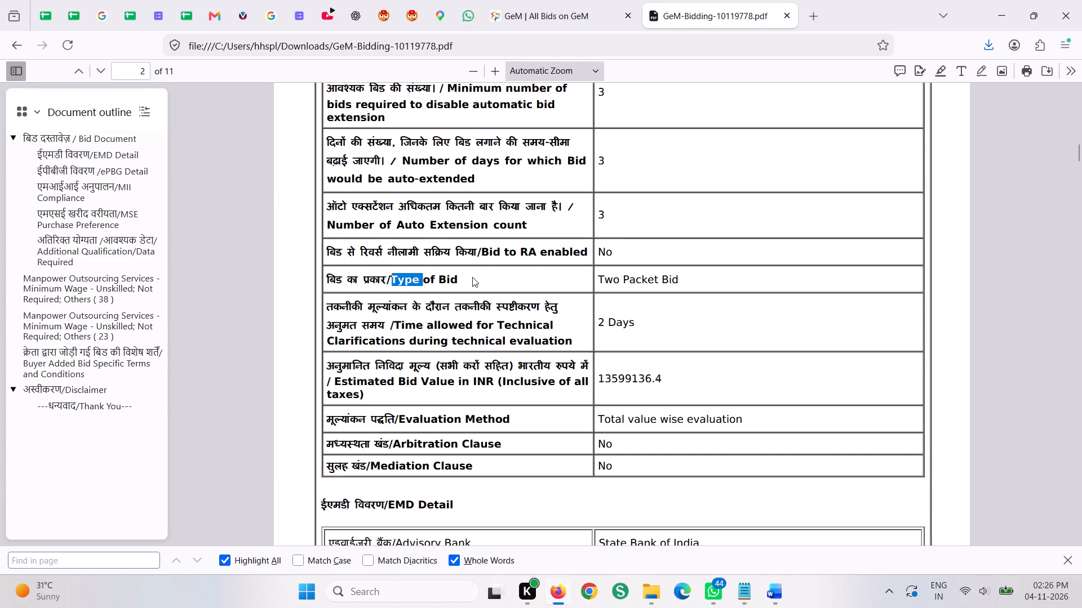
{"action": "left_click_drag", "start_coordinate": [472, 277], "coordinate": [473, 277]}
{"action": "key", "text": "ctrl+c"}
{"action": "key", "text": "ctrl+c"}
{"action": "key", "text": "alt+Tab"}
{"action": "key", "text": "ctrl+v"}
{"action": "type", "text": "- TWO PACKET BID"}
{"action": "key", "text": "space"}
{"action": "key", "text": "Return"}
Start item 3 of the list with the label "ESTIMATD BID VALUE-".
{"action": "type", "text": "3."}
{"action": "key", "text": "alt+Tab"}
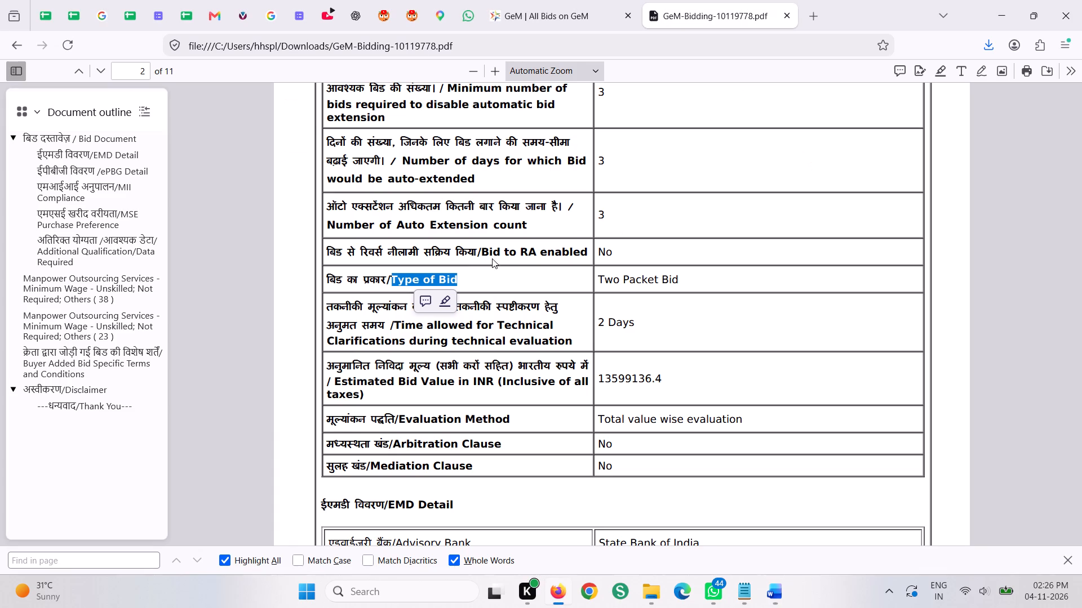
{"action": "key", "text": "alt+Tab"}
{"action": "type", "text": "ESTIMATE"}
{"action": "key", "text": "space"}
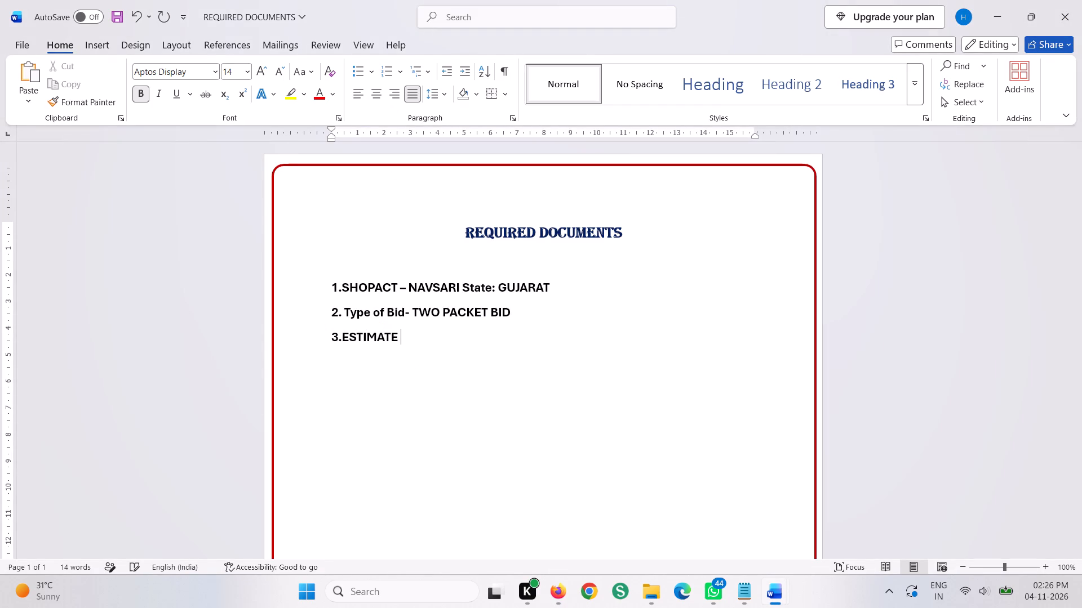
{"action": "key", "text": "BackSpace"}
{"action": "key", "text": "BackSpace"}
{"action": "type", "text": "D BUID"}
{"action": "key", "text": "BackSpace"}
{"action": "key", "text": "BackSpace"}
{"action": "key", "text": "BackSpace"}
{"action": "type", "text": "ID VALUE-"}
Complete item 3 with the estimated value 13599136.4, read from the bid document, and start a new line.
{"action": "key", "text": "alt+Tab"}
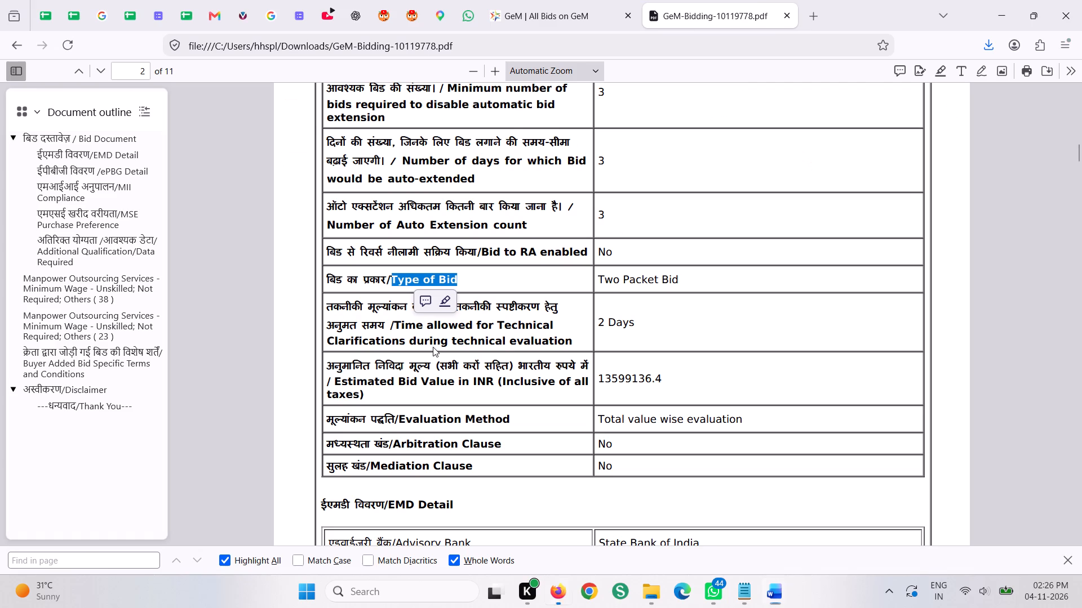
{"action": "key", "text": "alt+Tab"}
{"action": "type", "text": "135"}
{"action": "key", "text": "alt+Tab"}
{"action": "key", "text": "alt+Tab"}
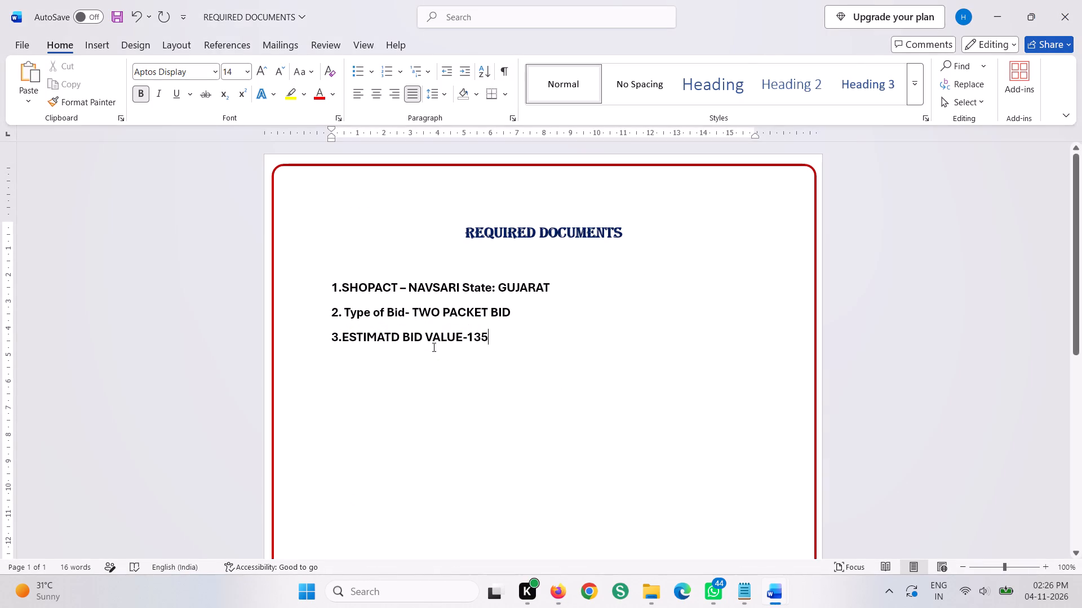
{"action": "type", "text": "991"}
{"action": "key", "text": "alt+Tab"}
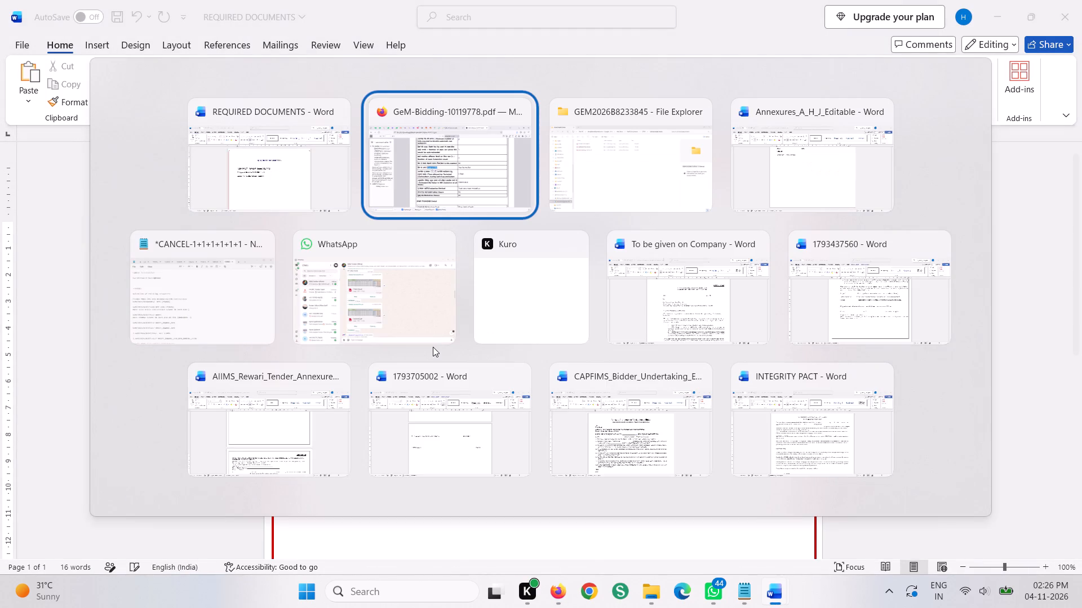
{"action": "key", "text": "Return"}
{"action": "key", "text": "alt+Tab"}
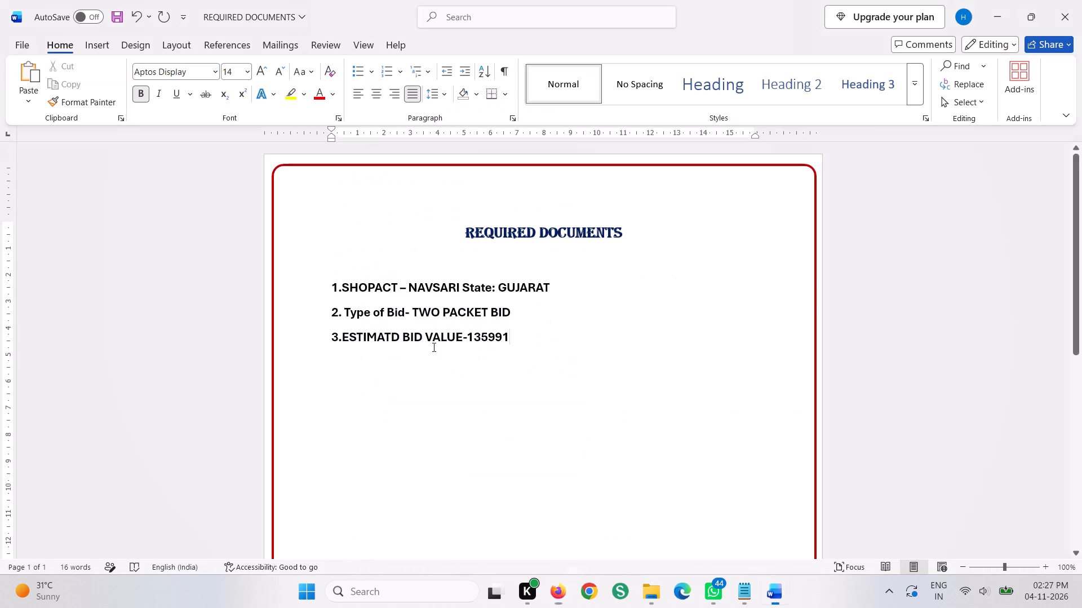
{"action": "type", "text": "63"}
{"action": "key", "text": "BackSpace"}
{"action": "key", "text": "BackSpace"}
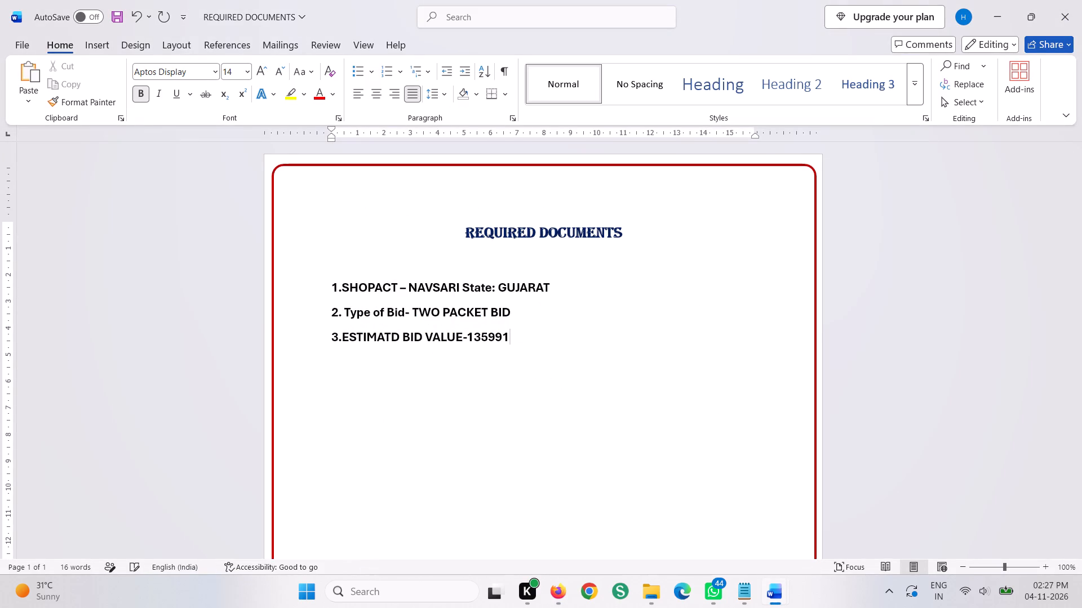
{"action": "key", "text": "period"}
{"action": "key", "text": "BackSpace"}
{"action": "type", "text": "36"}
{"action": "key", "text": "period"}
{"action": "key", "text": "alt+Tab"}
{"action": "key", "text": "alt+Tab"}
{"action": "key", "text": "4"}
{"action": "key", "text": "Return"}
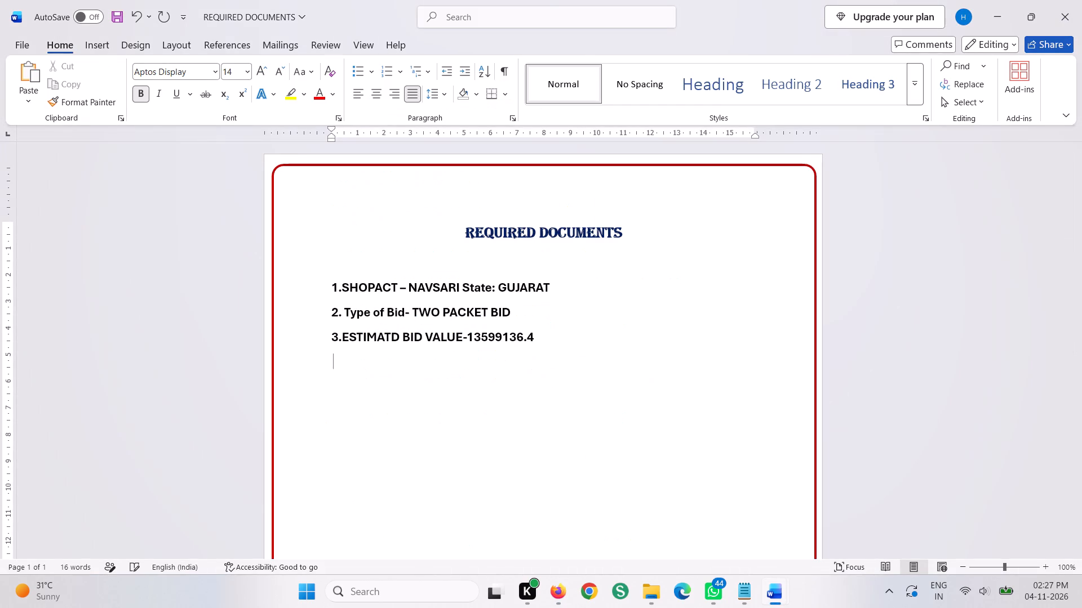
Add item 4 from the bid document's turnover requirement as "TURNOVER-2 CR FOR 3 YEARS" and start a new line.
{"action": "type", "text": "4."}
{"action": "key", "text": "alt+Tab"}
{"action": "scroll", "coordinate": [481, 298], "scroll_direction": "up", "scroll_amount": 2}
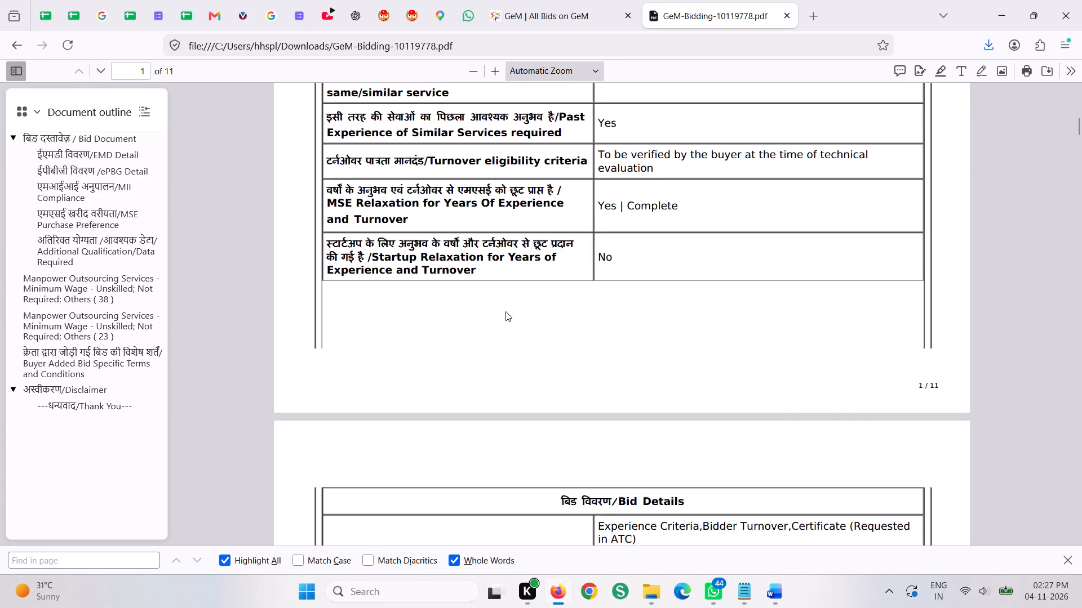
{"action": "scroll", "coordinate": [506, 311], "scroll_direction": "up", "scroll_amount": 1}
{"action": "key", "text": "alt+Tab"}
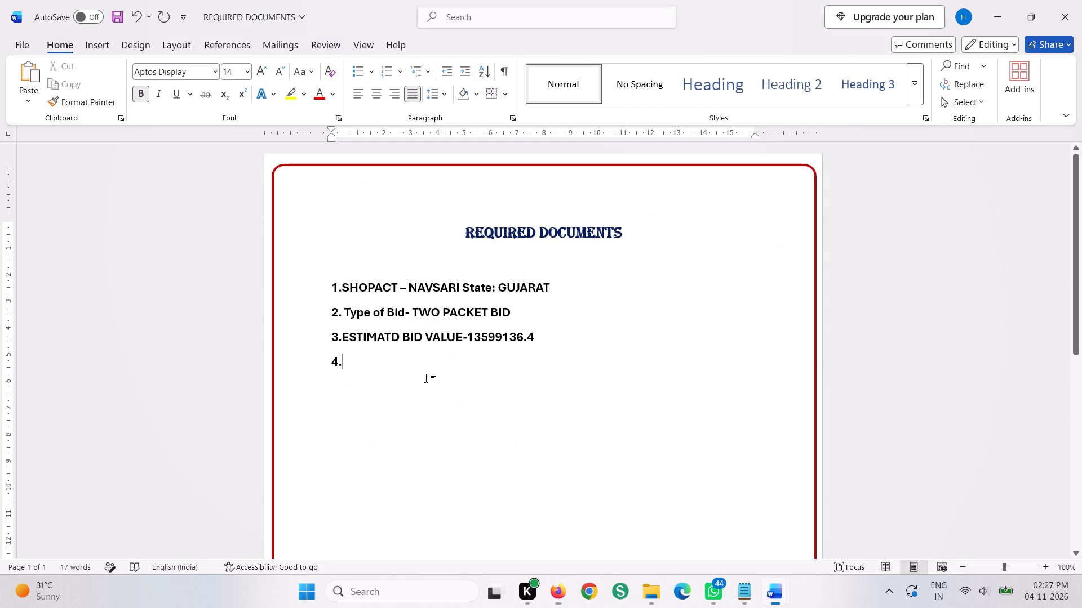
{"action": "type", "text": "TURNOVER-"}
{"action": "key", "text": "alt+Tab"}
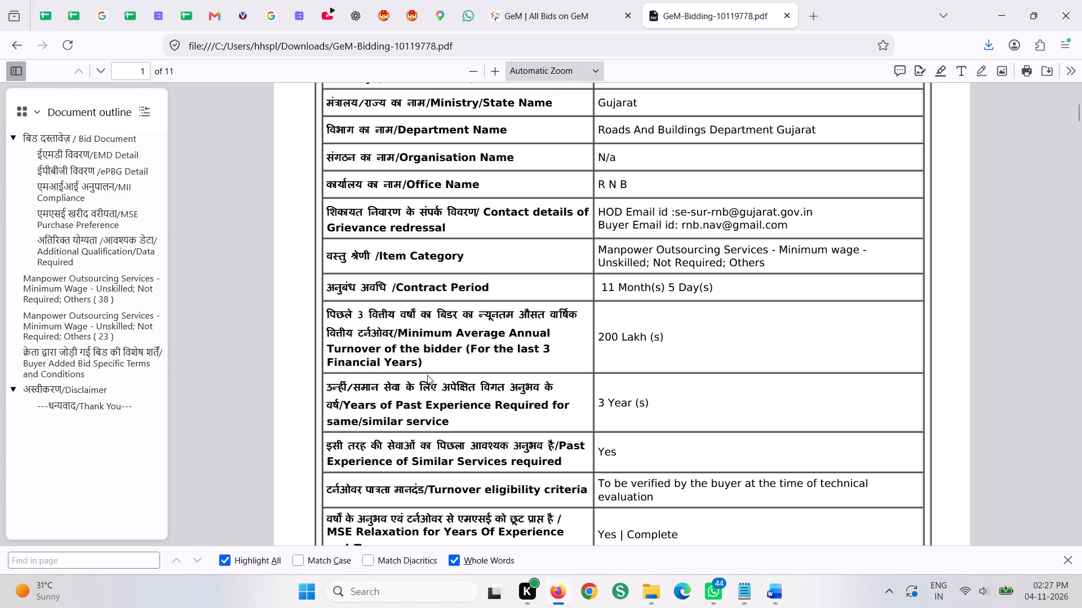
{"action": "key", "text": "alt+Tab"}
{"action": "type", "text": "2 CR FOE"}
{"action": "key", "text": "BackSpace"}
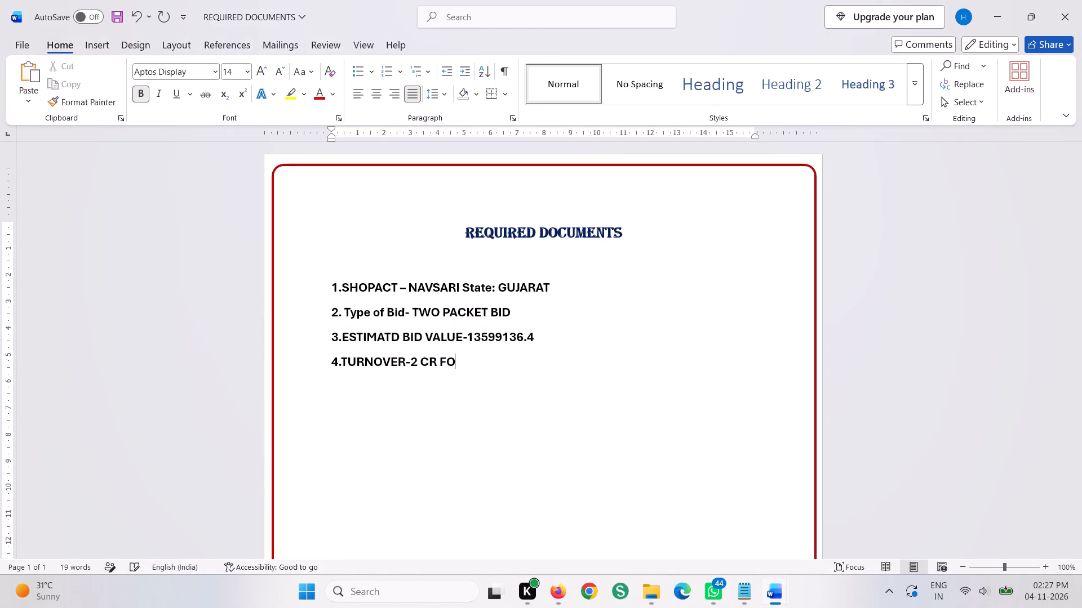
{"action": "key", "text": "r"}
{"action": "key", "text": "space"}
{"action": "type", "text": "3 YEARS"}
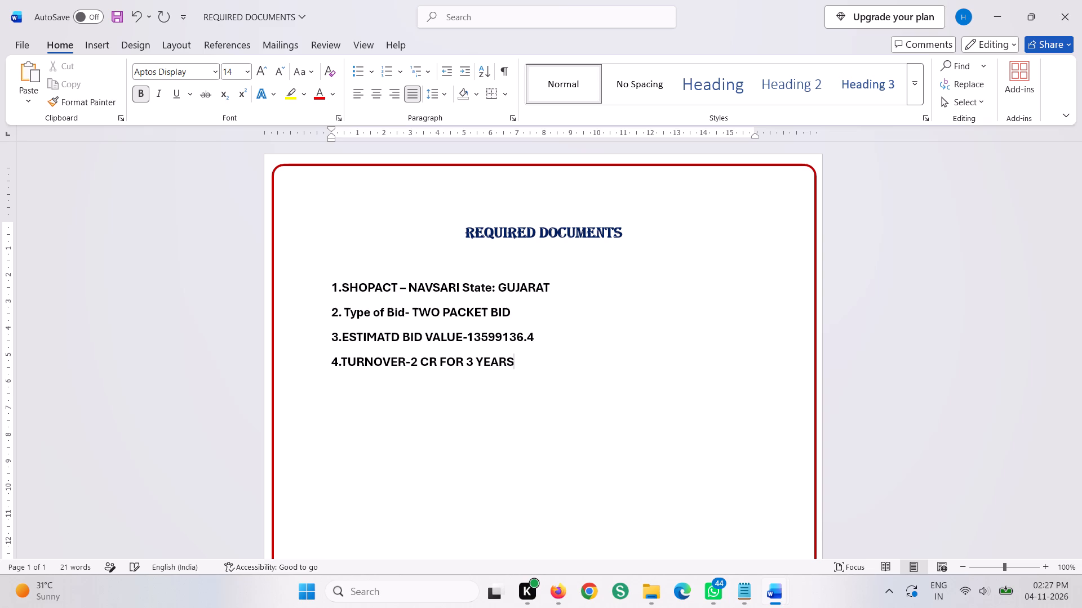
{"action": "key", "text": "space"}
{"action": "key", "text": "Return"}
Add item 5 to the list, copying the "MSE Relaxation for Years Of Experience and Turnover" label from the bid document onto one line.
{"action": "type", "text": "5."}
{"action": "key", "text": "alt+Tab"}
{"action": "scroll", "coordinate": [448, 386], "scroll_direction": "down", "scroll_amount": 1}
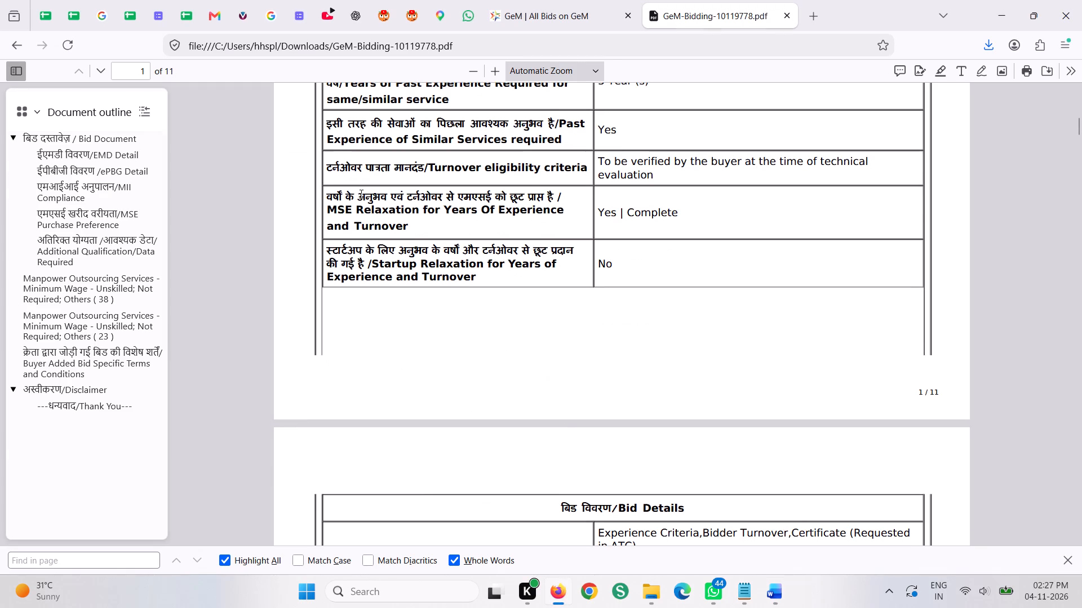
{"action": "left_click", "coordinate": [340, 208]}
{"action": "left_click_drag", "start_coordinate": [340, 208], "coordinate": [426, 227]}
{"action": "key", "text": "ctrl+c"}
{"action": "key", "text": "alt+Tab"}
{"action": "key", "text": "ctrl+v"}
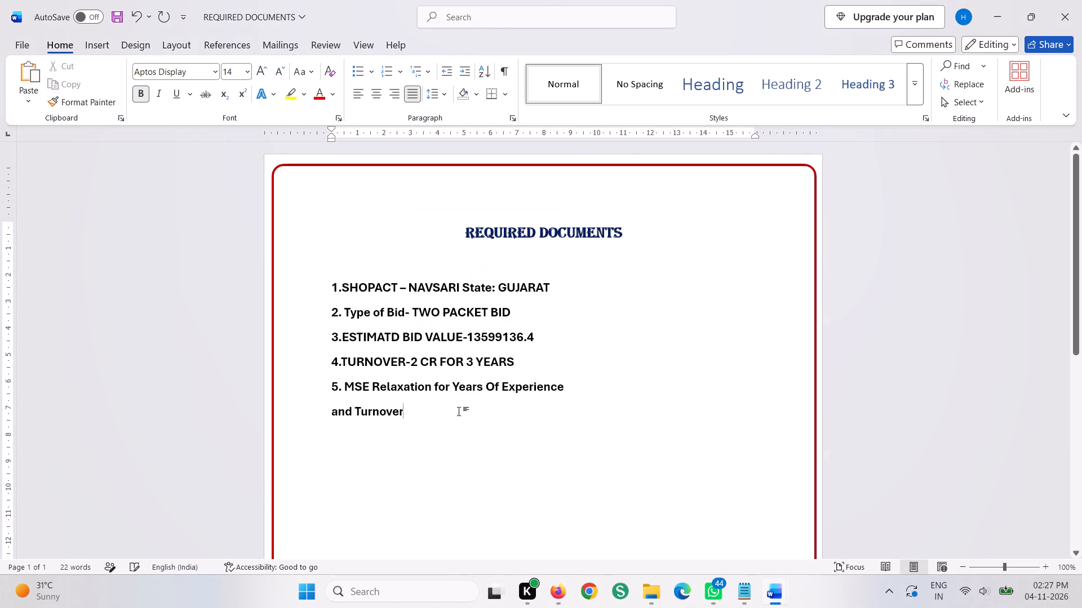
{"action": "left_click", "coordinate": [328, 409]}
{"action": "key", "text": "BackSpace"}
{"action": "key", "text": "space"}
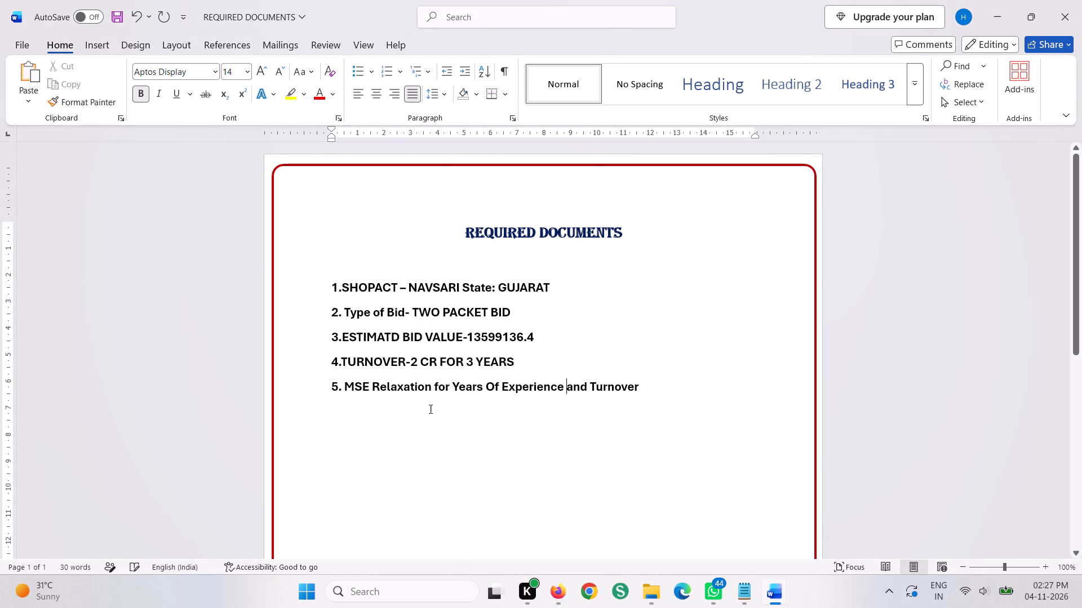
Complete item 5 with "-YES" from the bid document's MSE relaxation entry and start a new line.
{"action": "key", "text": "alt+Tab"}
{"action": "key", "text": "alt+Tab"}
{"action": "left_click", "coordinate": [655, 391]}
{"action": "key", "text": "minus"}
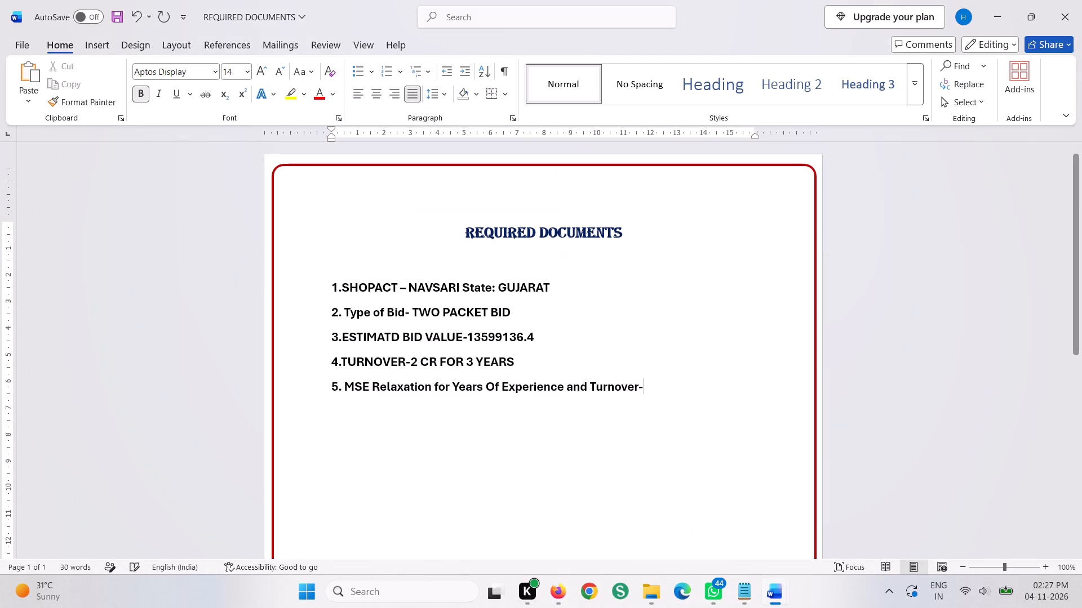
{"action": "type", "text": "YE"}
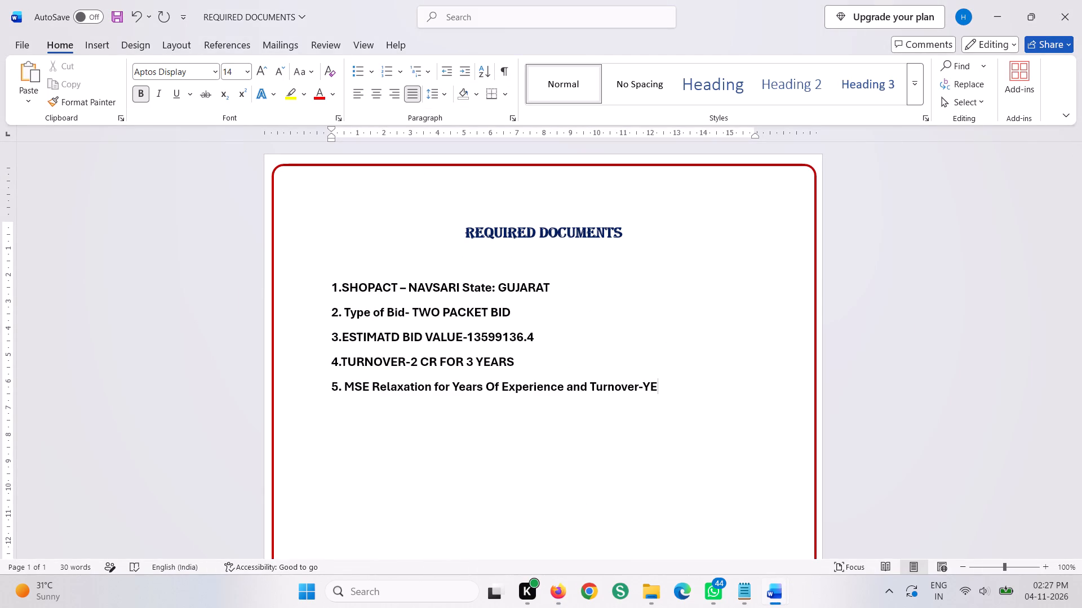
{"action": "key", "text": "d"}
{"action": "key", "text": "BackSpace"}
{"action": "key", "text": "s"}
{"action": "key", "text": "Return"}
Add item 6, copying the bid document's "Startup Relaxation for Years of Experience and Turnover" label onto one line and completing it with "- NO".
{"action": "type", "text": "6."}
{"action": "key", "text": "alt+Tab"}
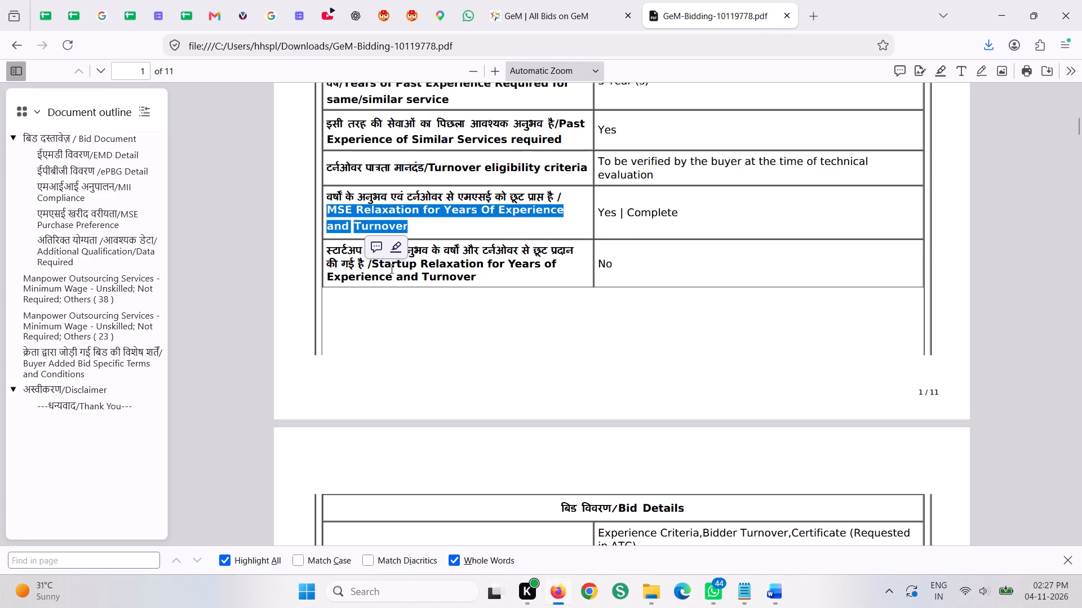
{"action": "left_click", "coordinate": [395, 264]}
{"action": "left_click_drag", "start_coordinate": [395, 264], "coordinate": [461, 283]}
{"action": "key", "text": "ctrl+c"}
{"action": "key", "text": "alt+Tab"}
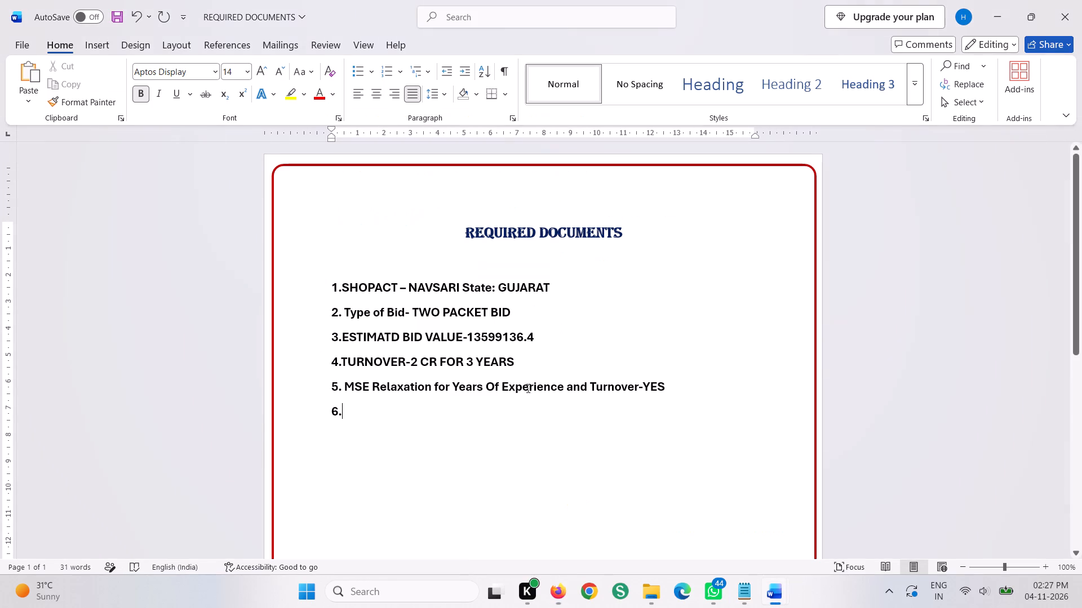
{"action": "key", "text": "ctrl+v"}
{"action": "left_click", "coordinate": [327, 430]}
{"action": "key", "text": "BackSpace"}
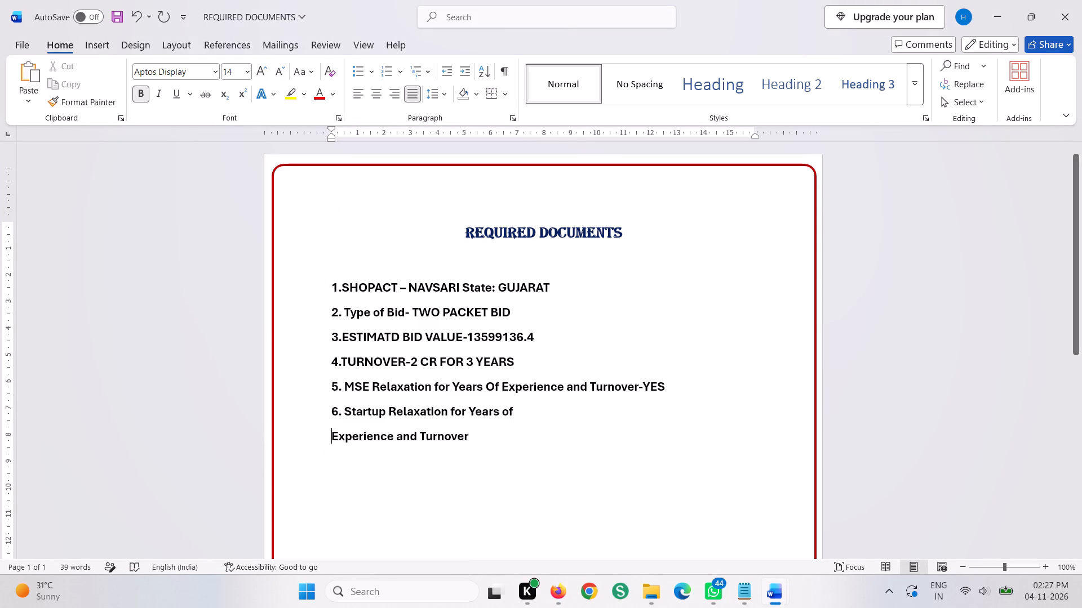
{"action": "key", "text": "space"}
{"action": "left_click", "coordinate": [671, 407]}
{"action": "type", "text": "- NO"}
{"action": "key", "text": "space"}
Examine the bid document's further requirements and its attached minimum wages undertaking, and return to the bid document.
{"action": "key", "text": "alt+Tab"}
{"action": "scroll", "coordinate": [366, 209], "scroll_direction": "down", "scroll_amount": 2}
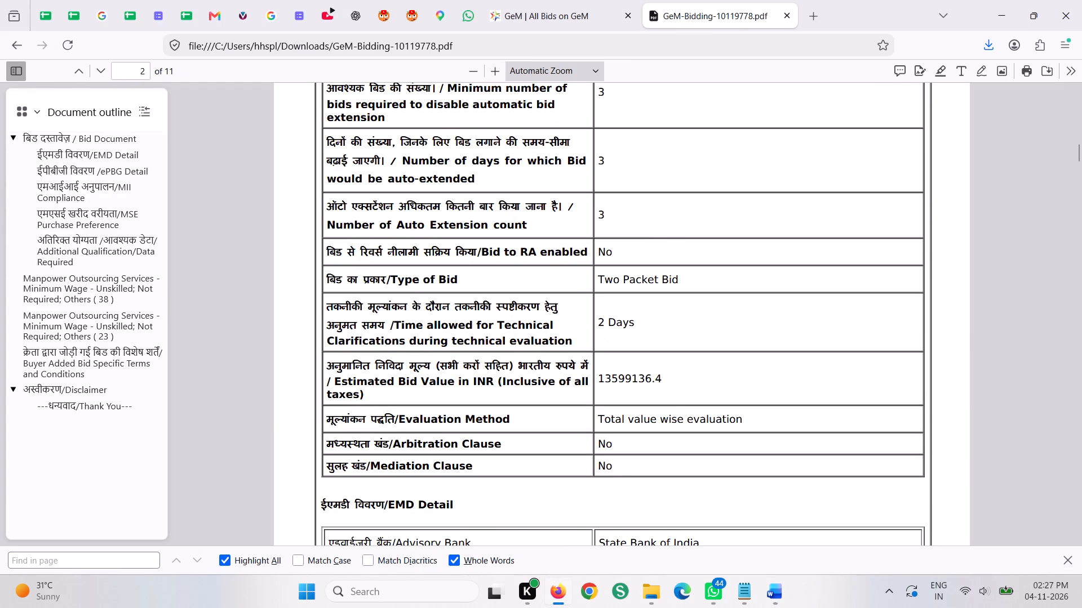
{"action": "key", "text": "alt+Tab"}
{"action": "key", "text": "alt+Tab"}
{"action": "scroll", "coordinate": [596, 399], "scroll_direction": "down", "scroll_amount": 7}
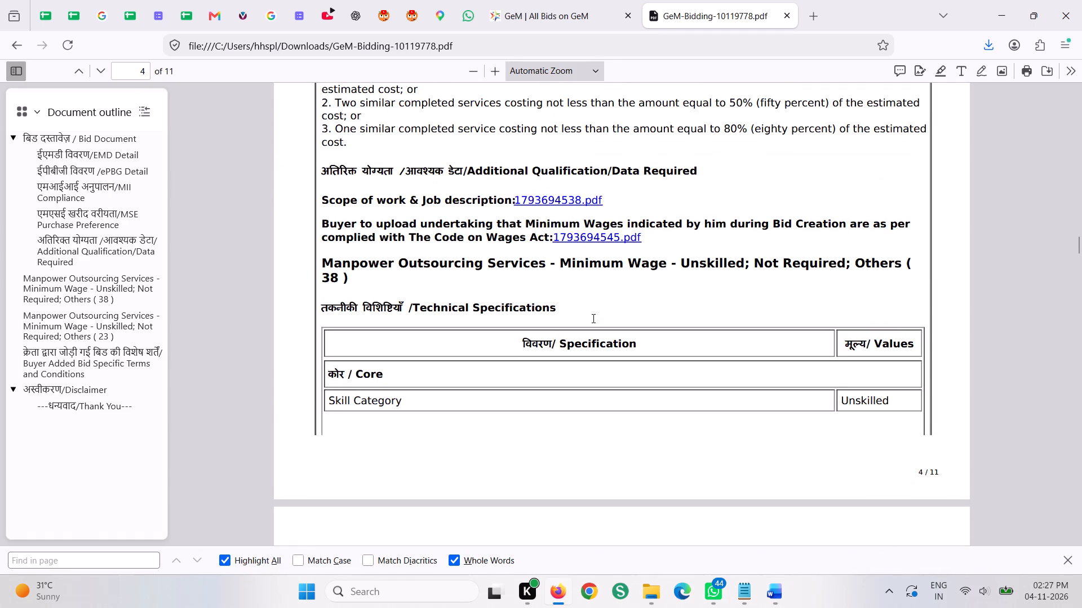
{"action": "left_click", "coordinate": [576, 235]}
{"action": "scroll", "coordinate": [508, 312], "scroll_direction": "up", "scroll_amount": 2}
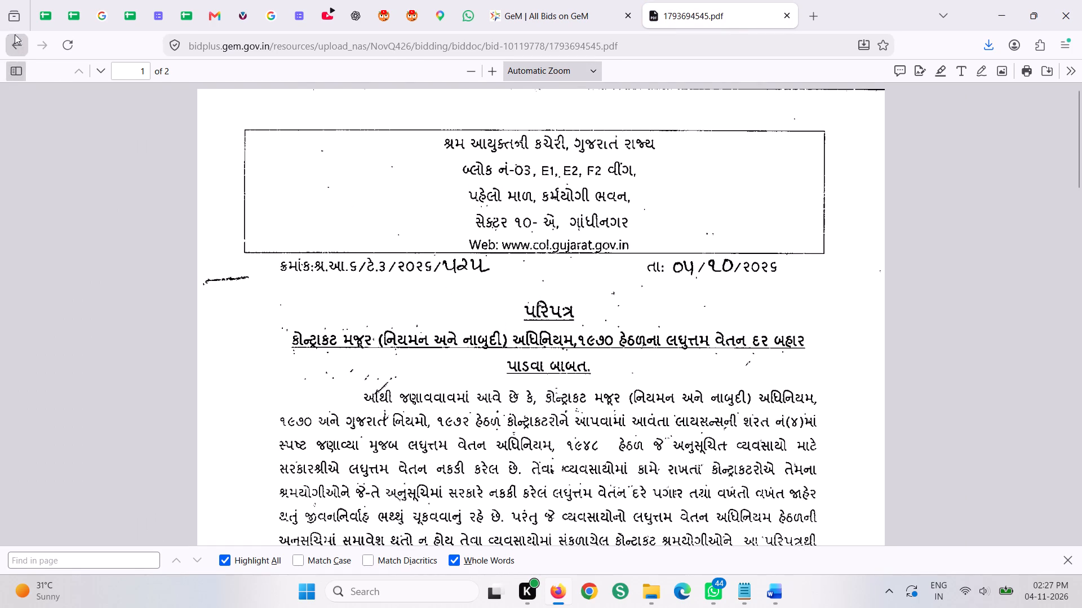
{"action": "left_click", "coordinate": [15, 34]}
Copy the certificate list, from ATC CERTIFICATE to WORKING CAPITAL CERTIFICATE, from the buyer-added ATC into the list as item 7, and start item 8.
{"action": "scroll", "coordinate": [751, 332], "scroll_direction": "down", "scroll_amount": 11}
{"action": "scroll", "coordinate": [650, 329], "scroll_direction": "down", "scroll_amount": 8}
{"action": "scroll", "coordinate": [573, 302], "scroll_direction": "up", "scroll_amount": 3}
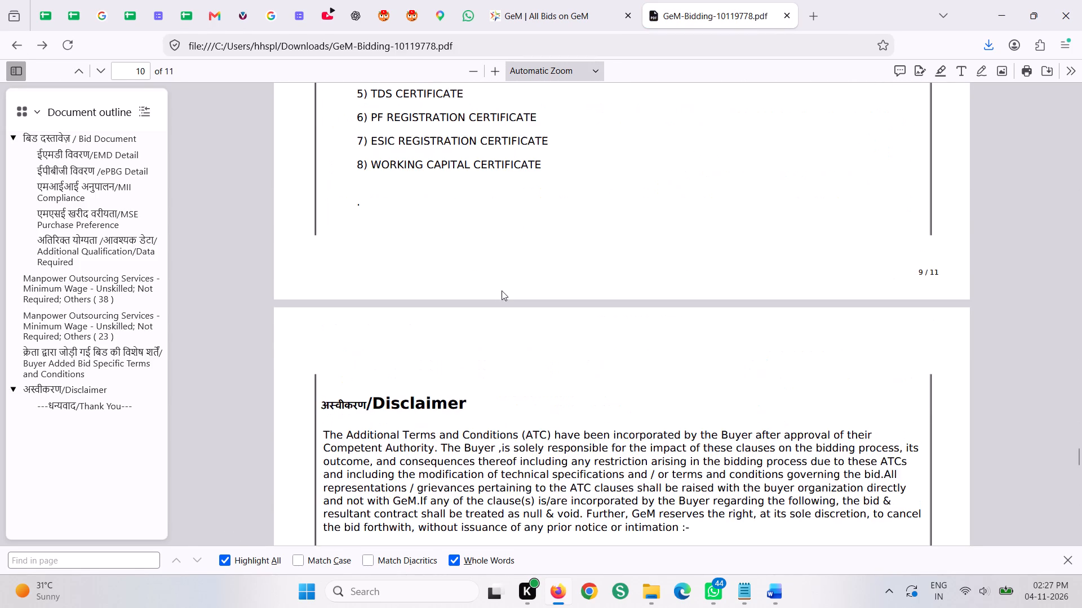
{"action": "scroll", "coordinate": [512, 293], "scroll_direction": "up", "scroll_amount": 1}
{"action": "left_click", "coordinate": [377, 333]}
{"action": "left_click_drag", "start_coordinate": [377, 332], "coordinate": [435, 378]}
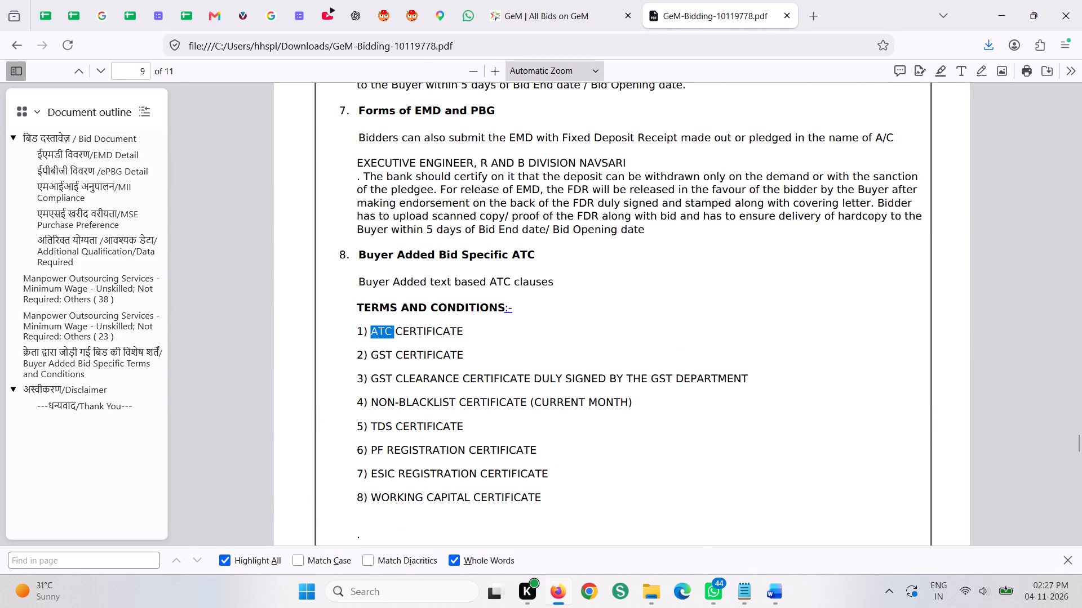
{"action": "left_click_drag", "start_coordinate": [435, 378], "coordinate": [549, 503]}
{"action": "key", "text": "ctrl+c"}
{"action": "key", "text": "ctrl+c"}
{"action": "key", "text": "ctrl+c"}
{"action": "key", "text": "ctrl+c"}
{"action": "key", "text": "ctrl+c"}
{"action": "key", "text": "alt+Tab"}
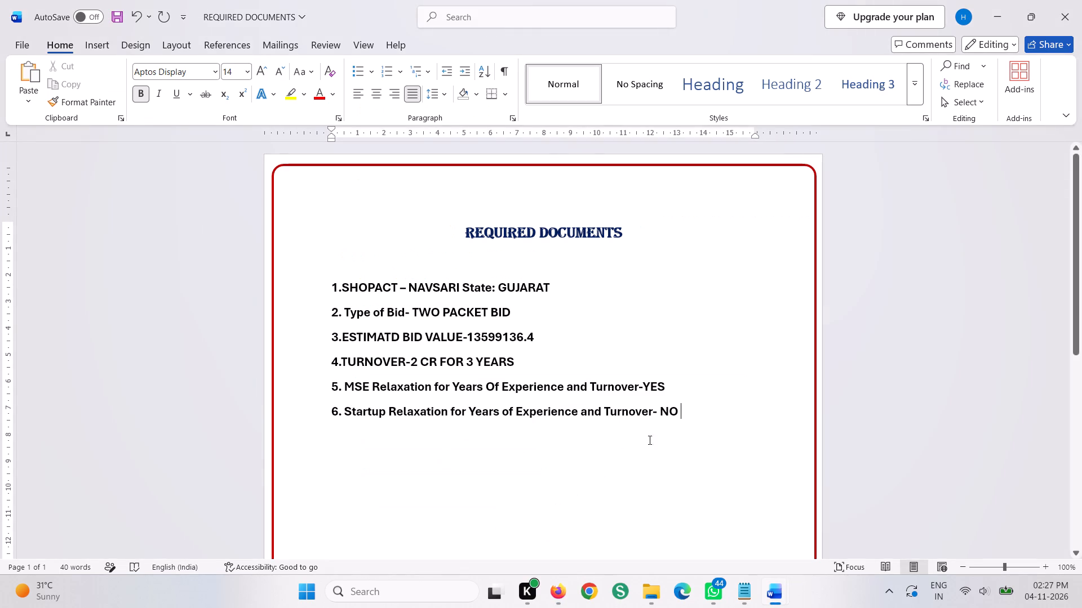
{"action": "key", "text": "Return"}
{"action": "type", "text": "7."}
{"action": "key", "text": "ctrl+v"}
{"action": "key", "text": "Return"}
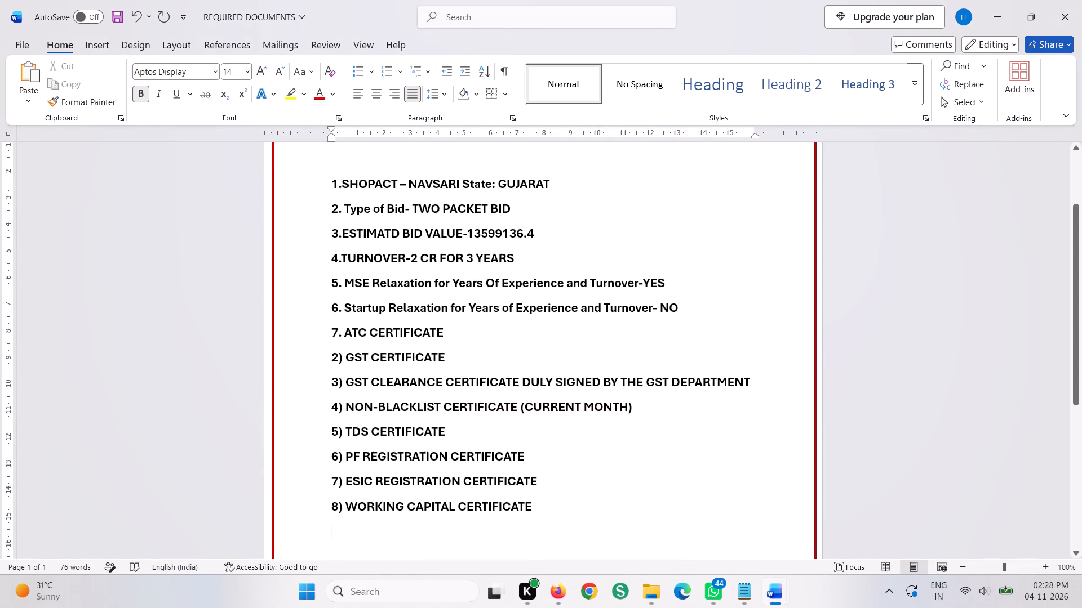
{"action": "type", "text": "8."}
Examine the bid document's buyer-added terms, consignee tables and technical specifications for further document requirements.
{"action": "key", "text": "alt+Tab"}
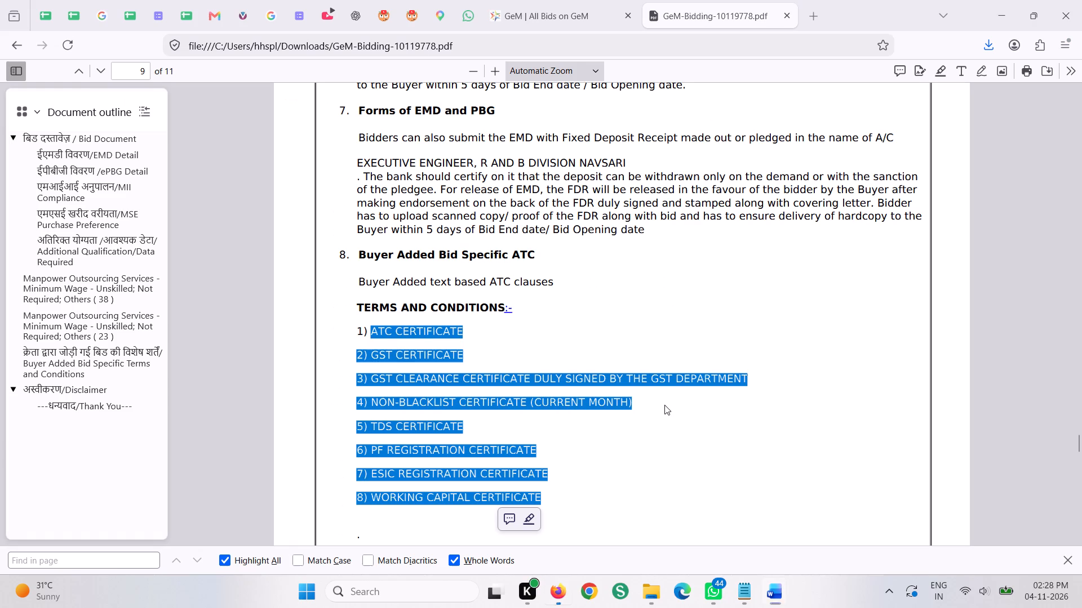
{"action": "scroll", "coordinate": [639, 369], "scroll_direction": "down", "scroll_amount": 1}
{"action": "scroll", "coordinate": [574, 382], "scroll_direction": "up", "scroll_amount": 2}
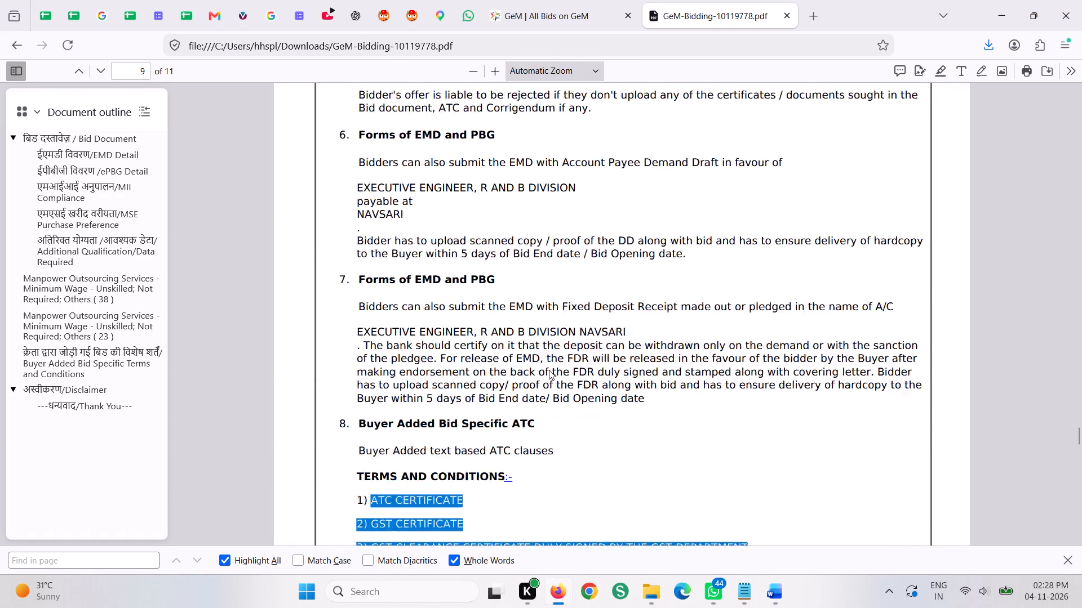
{"action": "scroll", "coordinate": [447, 376], "scroll_direction": "up", "scroll_amount": 1}
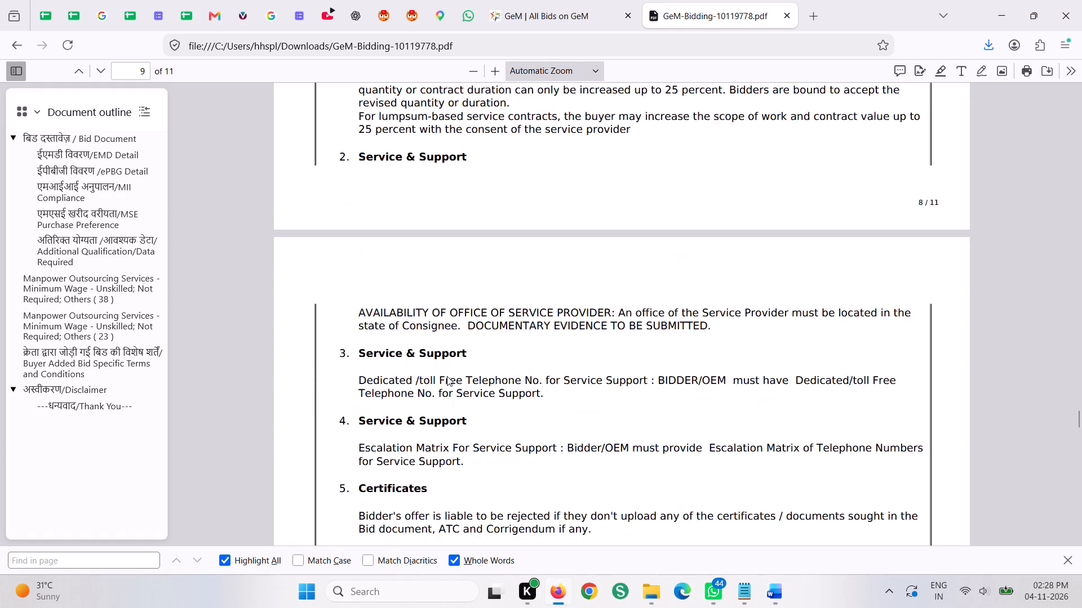
{"action": "scroll", "coordinate": [454, 392], "scroll_direction": "up", "scroll_amount": 2}
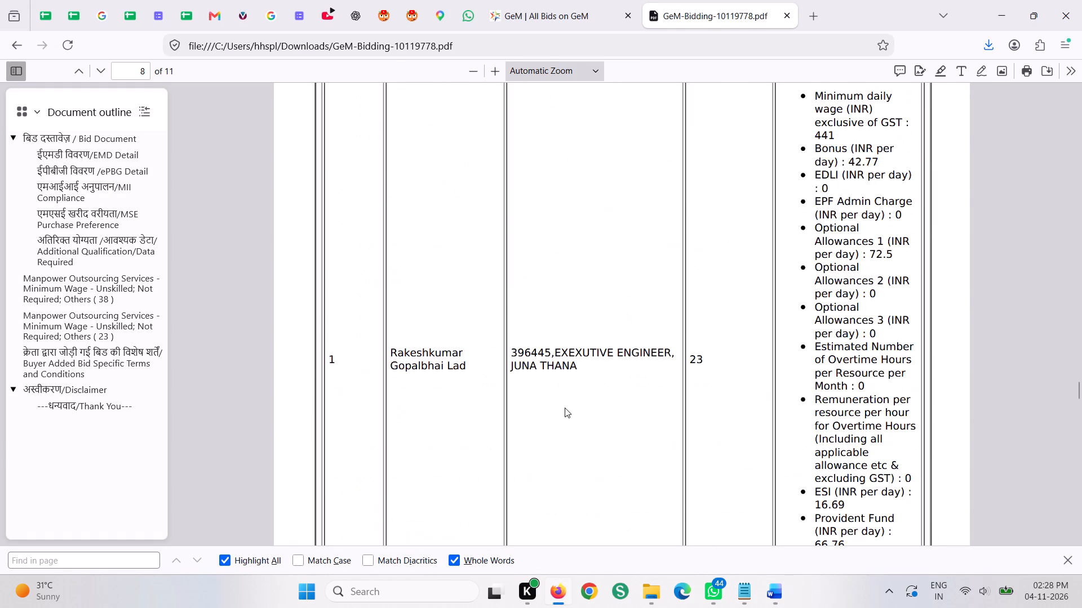
{"action": "scroll", "coordinate": [565, 408], "scroll_direction": "down", "scroll_amount": 2}
{"action": "scroll", "coordinate": [504, 390], "scroll_direction": "up", "scroll_amount": 1}
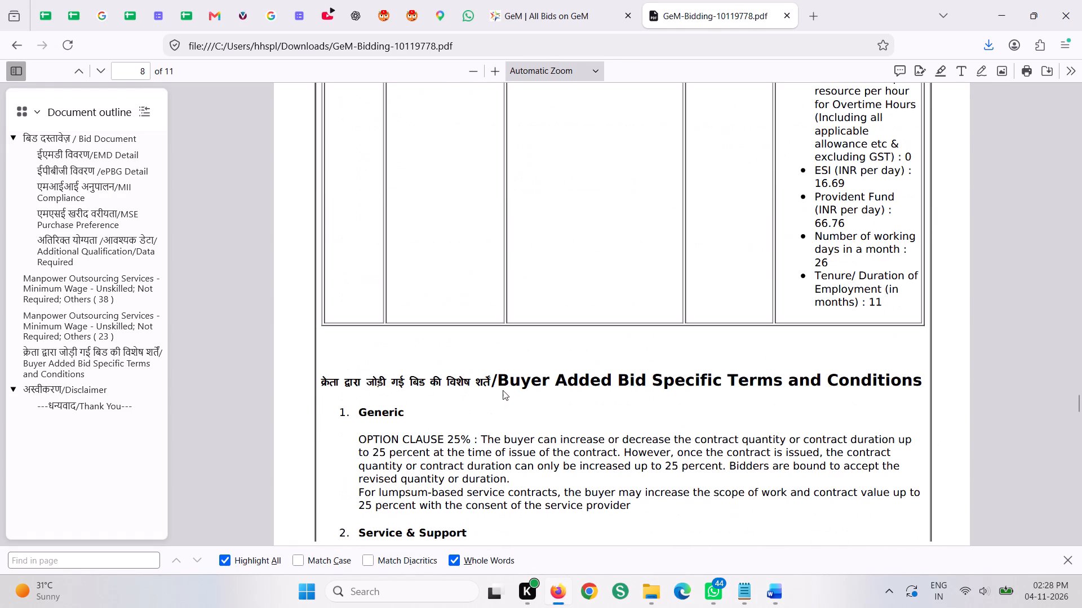
{"action": "scroll", "coordinate": [504, 394], "scroll_direction": "down", "scroll_amount": 2}
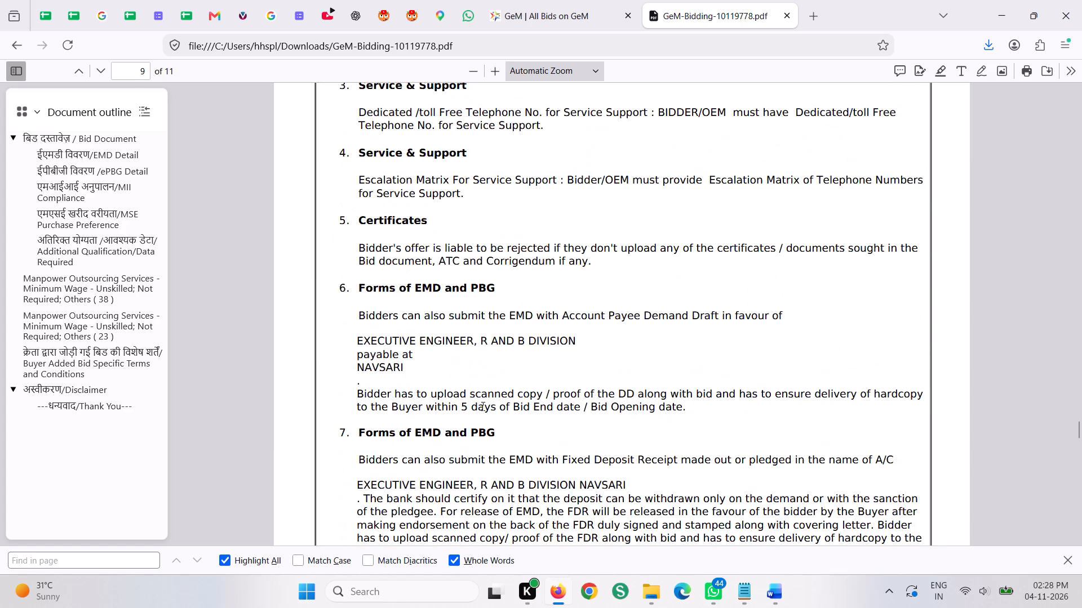
{"action": "scroll", "coordinate": [508, 424], "scroll_direction": "down", "scroll_amount": 1}
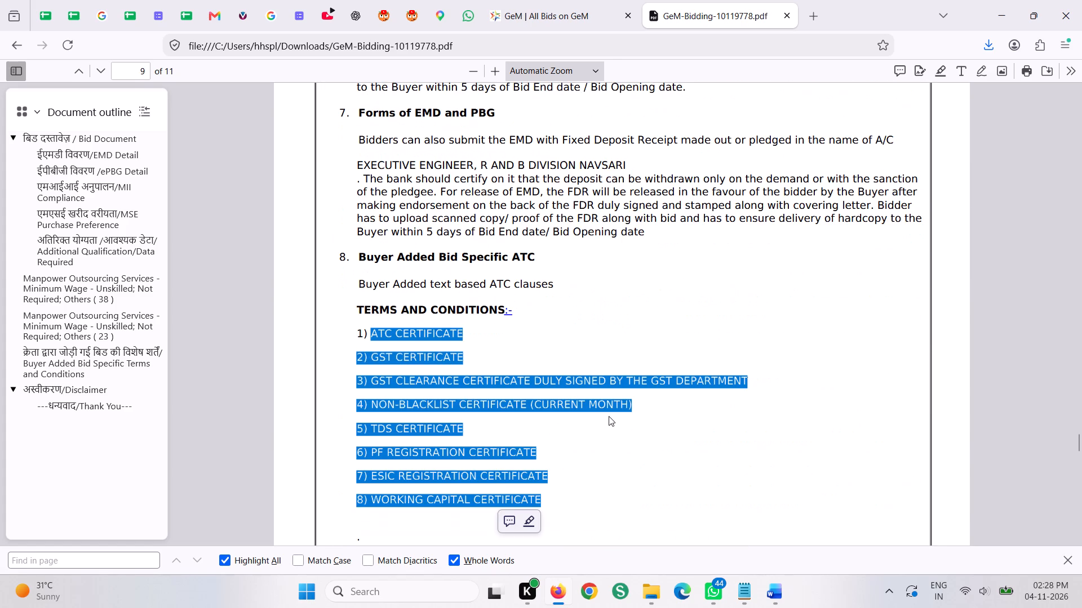
{"action": "scroll", "coordinate": [609, 416], "scroll_direction": "down", "scroll_amount": 1}
{"action": "scroll", "coordinate": [657, 413], "scroll_direction": "up", "scroll_amount": 4}
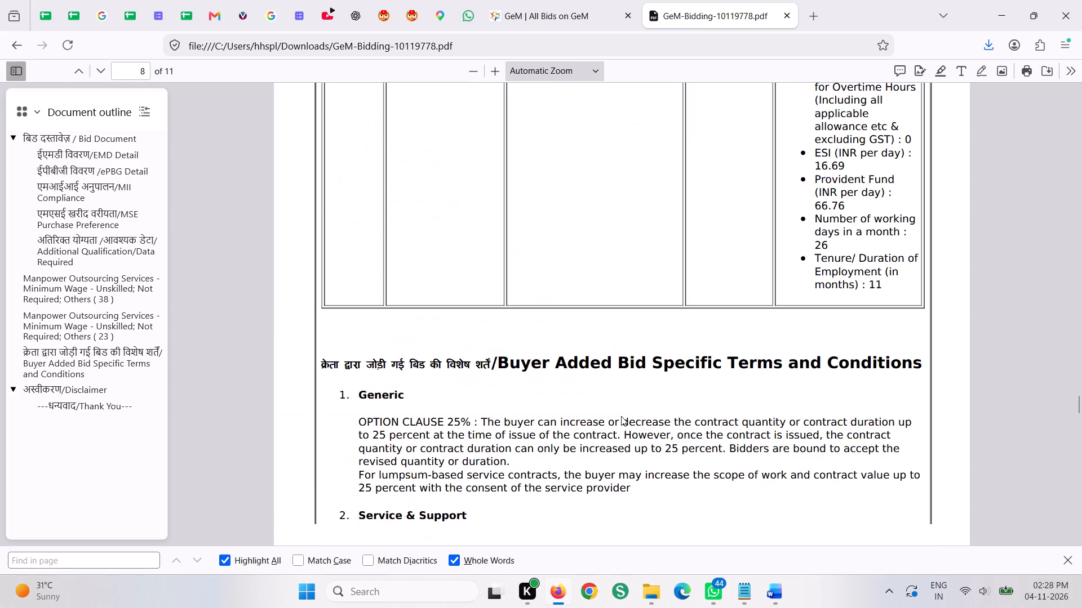
{"action": "scroll", "coordinate": [620, 414], "scroll_direction": "up", "scroll_amount": 4}
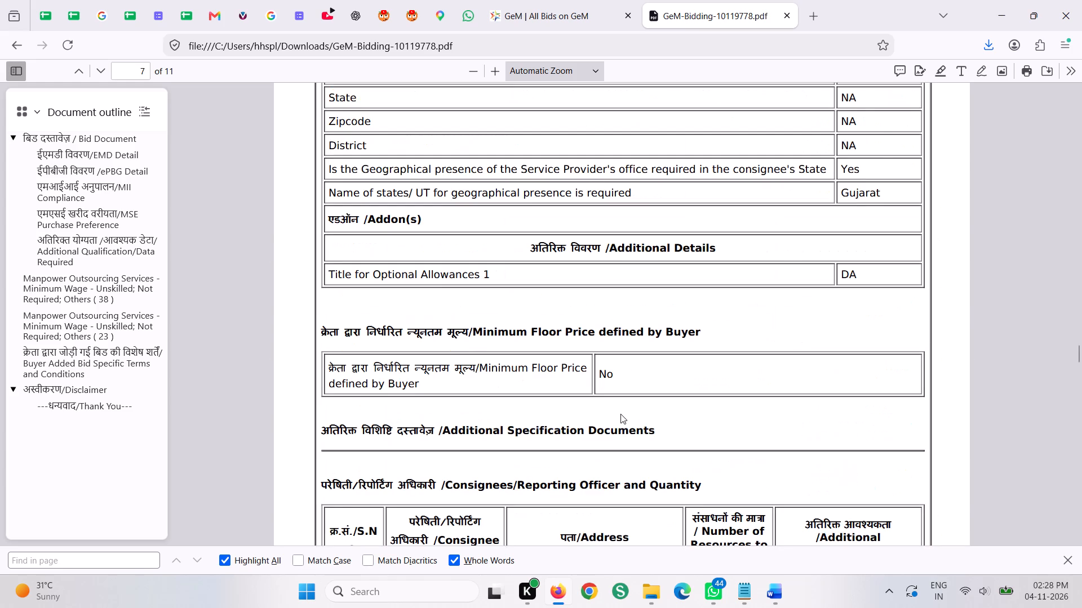
{"action": "scroll", "coordinate": [620, 414], "scroll_direction": "up", "scroll_amount": 6}
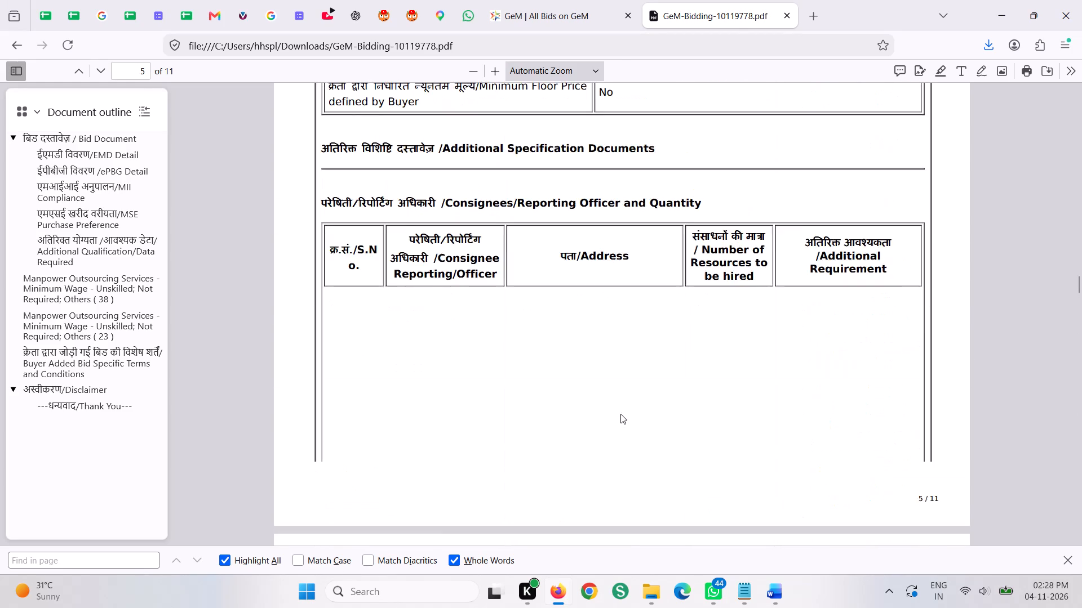
{"action": "scroll", "coordinate": [620, 414], "scroll_direction": "up", "scroll_amount": 2}
Review the bid's attached minimum wages undertaking and scope of work files, and return to the bid document.
{"action": "left_click", "coordinate": [578, 236]}
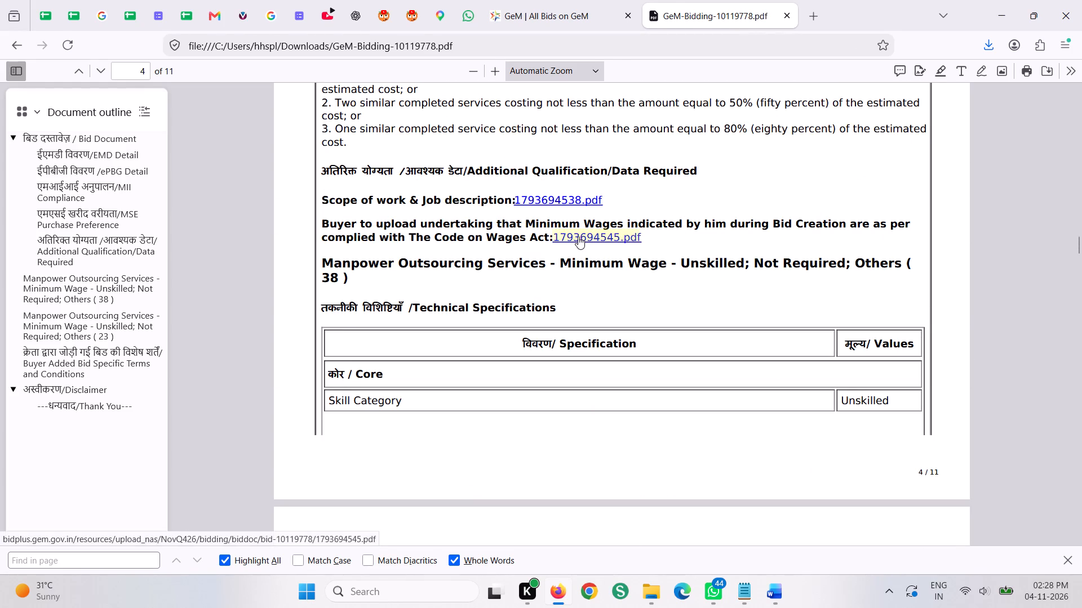
{"action": "left_click", "coordinate": [9, 38]}
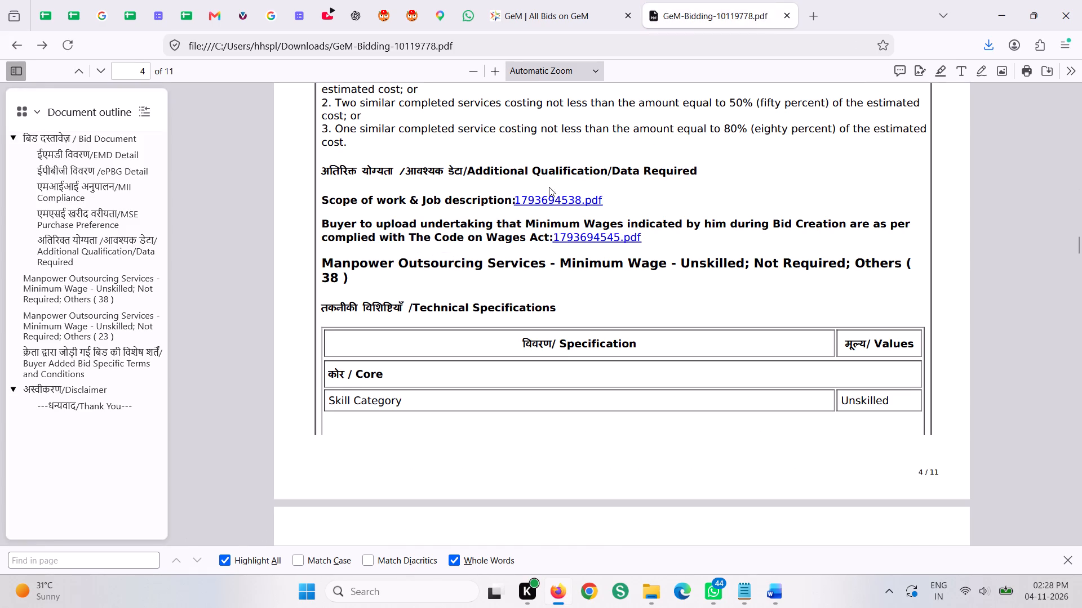
{"action": "left_click", "coordinate": [542, 198]}
{"action": "scroll", "coordinate": [565, 281], "scroll_direction": "up", "scroll_amount": 10}
{"action": "scroll", "coordinate": [552, 294], "scroll_direction": "down", "scroll_amount": 4}
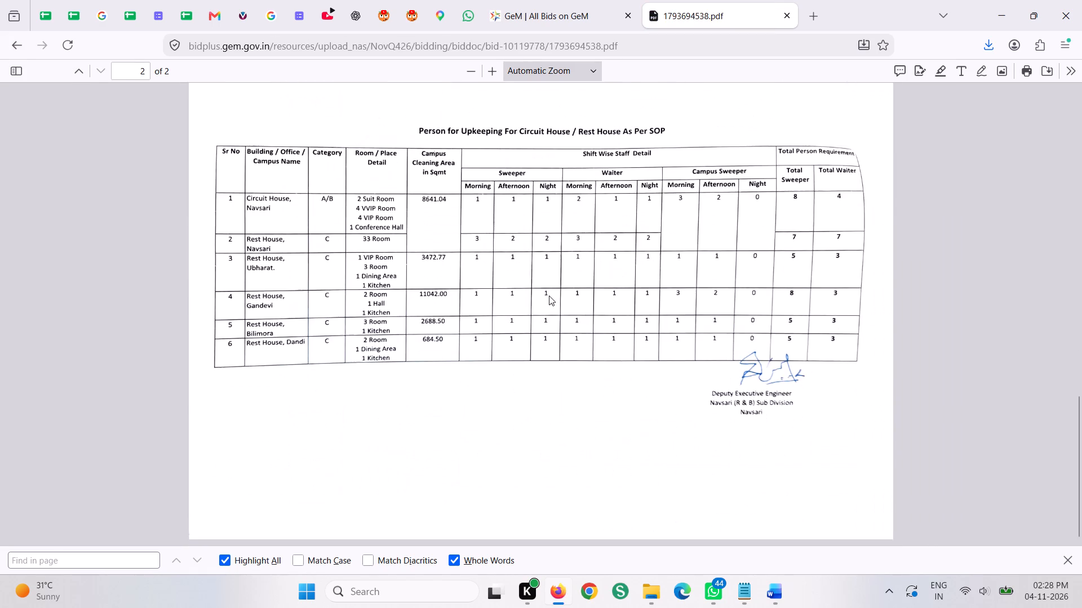
{"action": "scroll", "coordinate": [549, 296], "scroll_direction": "down", "scroll_amount": 8}
{"action": "left_click", "coordinate": [9, 46]}
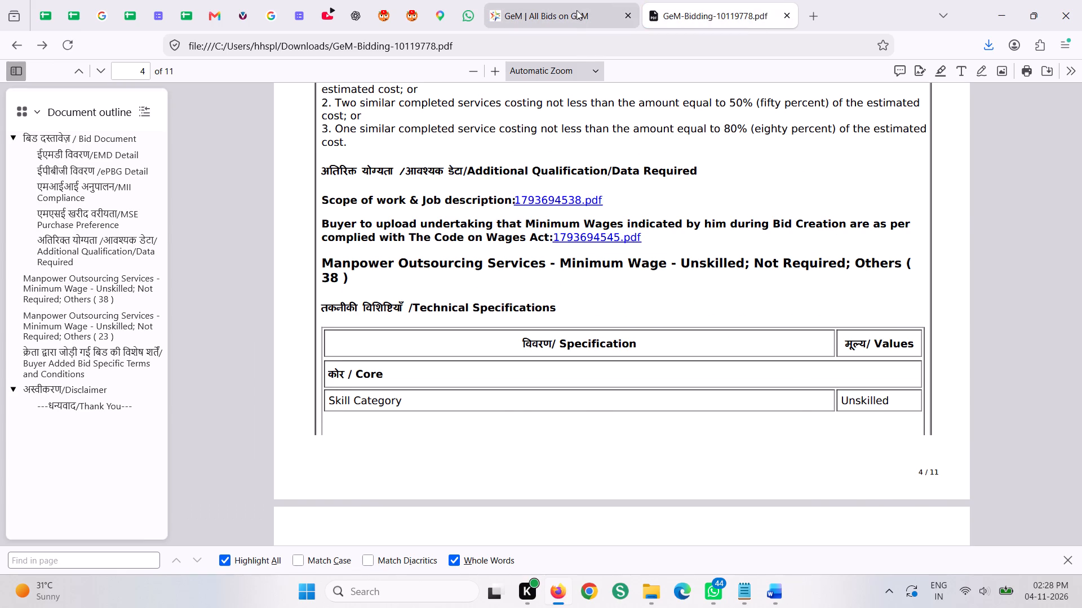
Review the bid document's details, technical specifications and consignee tables once more for remaining document requirements.
{"action": "left_click", "coordinate": [577, 10]}
{"action": "left_click", "coordinate": [728, 0]}
{"action": "scroll", "coordinate": [584, 280], "scroll_direction": "up", "scroll_amount": 12}
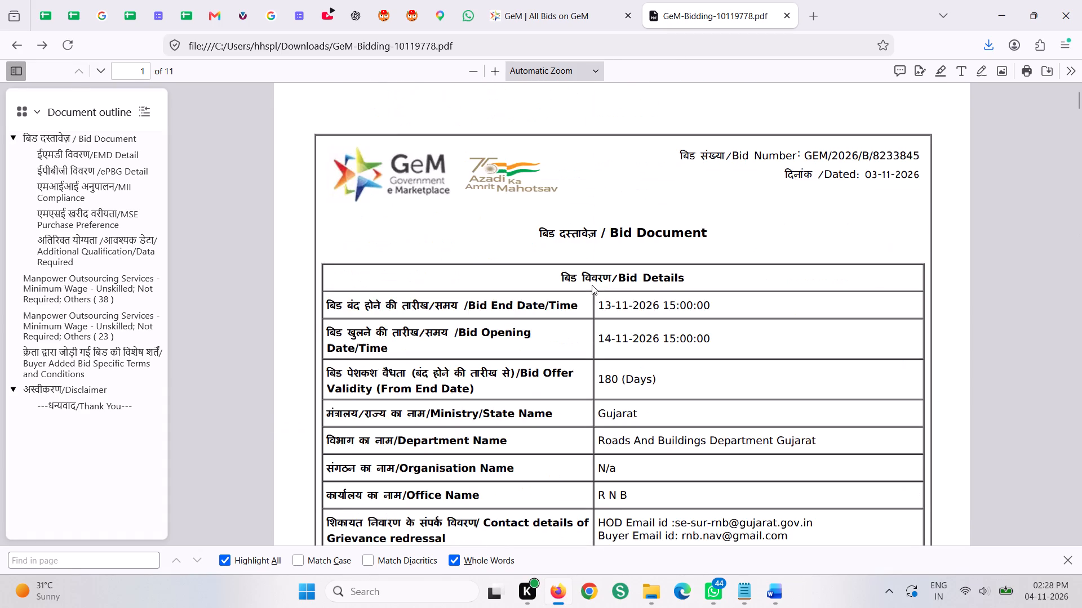
{"action": "scroll", "coordinate": [592, 285], "scroll_direction": "down", "scroll_amount": 2}
{"action": "scroll", "coordinate": [611, 270], "scroll_direction": "up", "scroll_amount": 1}
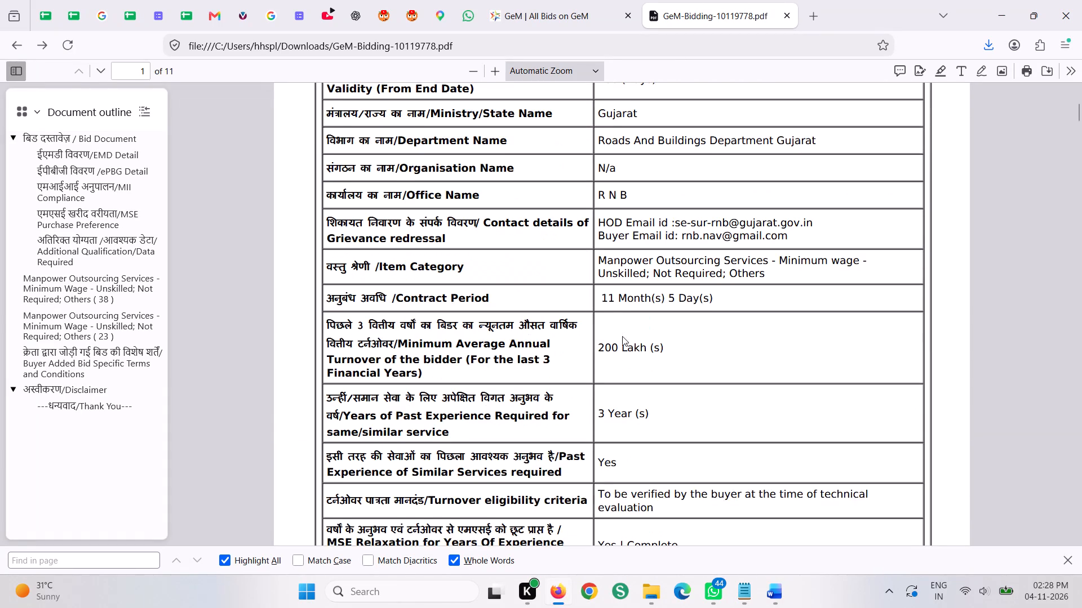
{"action": "scroll", "coordinate": [622, 338], "scroll_direction": "down", "scroll_amount": 10}
{"action": "scroll", "coordinate": [688, 285], "scroll_direction": "down", "scroll_amount": 4}
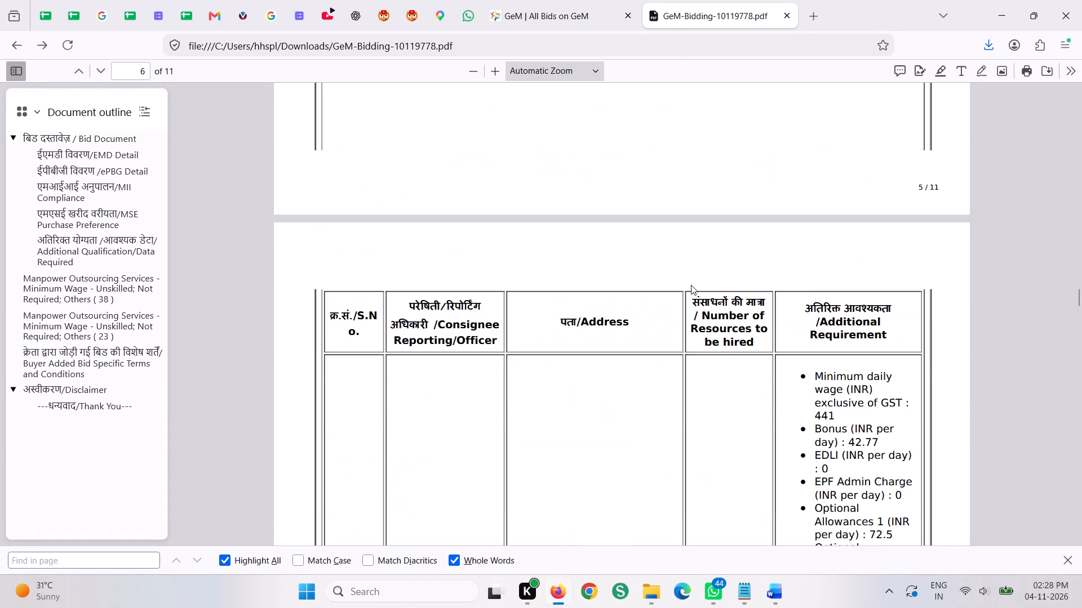
{"action": "scroll", "coordinate": [689, 287], "scroll_direction": "down", "scroll_amount": 2}
{"action": "scroll", "coordinate": [668, 279], "scroll_direction": "up", "scroll_amount": 2}
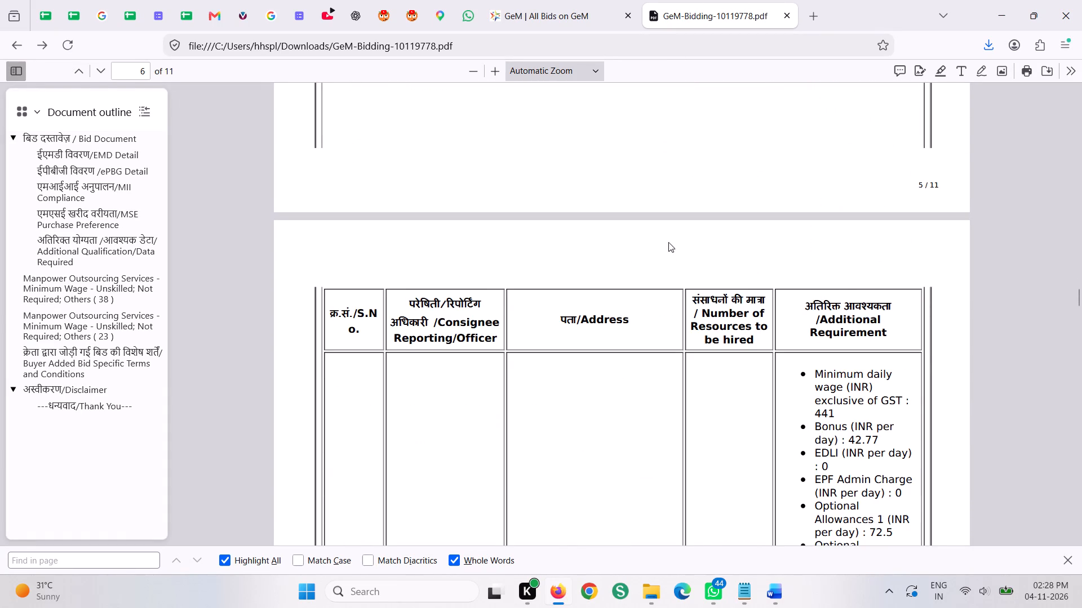
Remove the empty item 8 from the end of the required-documents list in Word.
{"action": "left_click", "coordinate": [778, 596]}
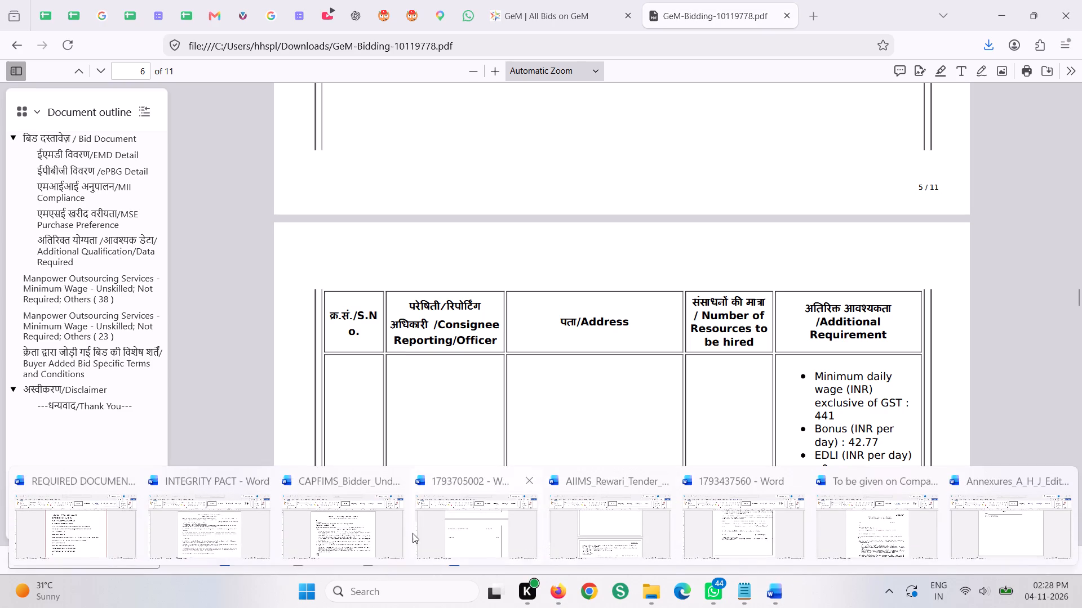
{"action": "left_click", "coordinate": [97, 530]}
{"action": "key", "text": "BackSpace"}
{"action": "key", "text": "BackSpace"}
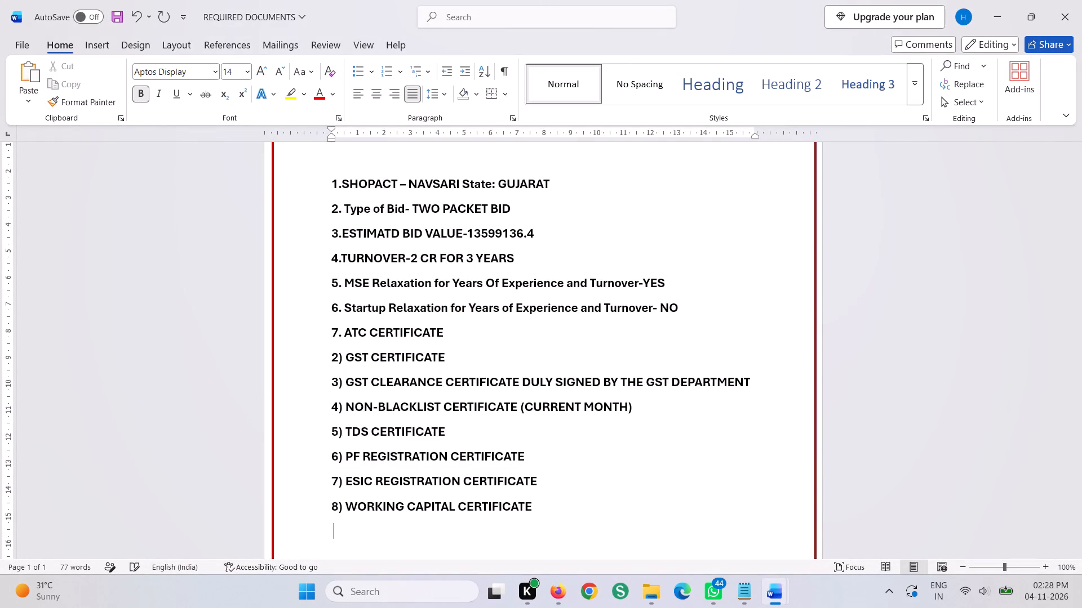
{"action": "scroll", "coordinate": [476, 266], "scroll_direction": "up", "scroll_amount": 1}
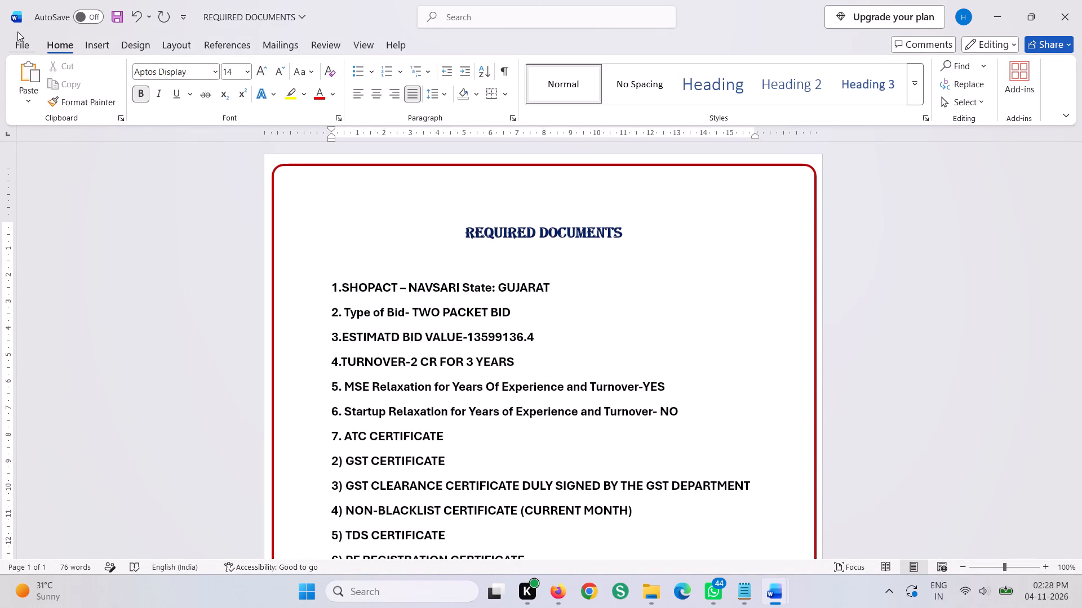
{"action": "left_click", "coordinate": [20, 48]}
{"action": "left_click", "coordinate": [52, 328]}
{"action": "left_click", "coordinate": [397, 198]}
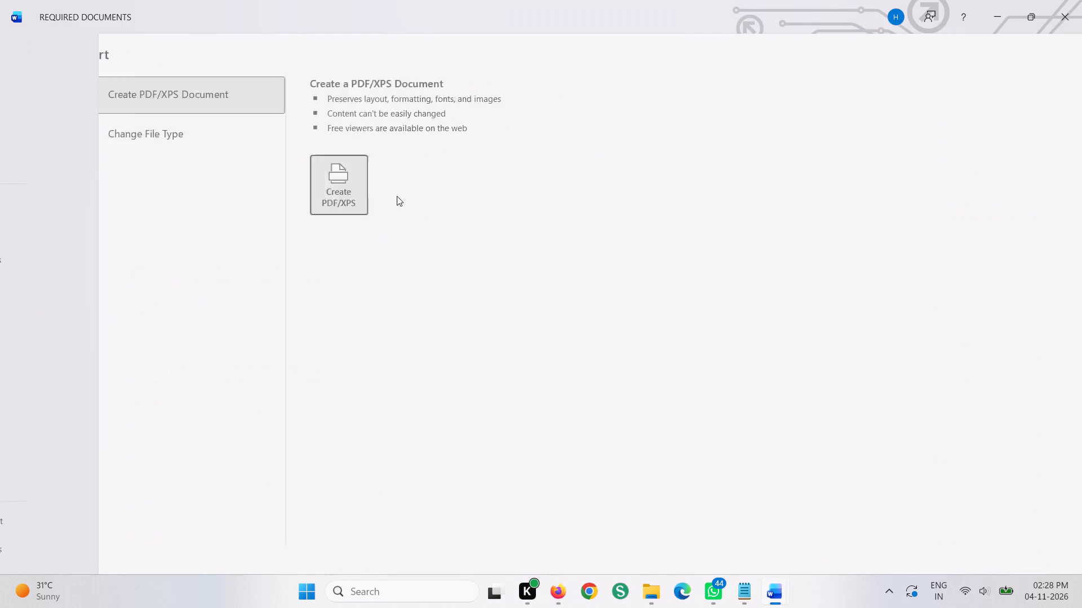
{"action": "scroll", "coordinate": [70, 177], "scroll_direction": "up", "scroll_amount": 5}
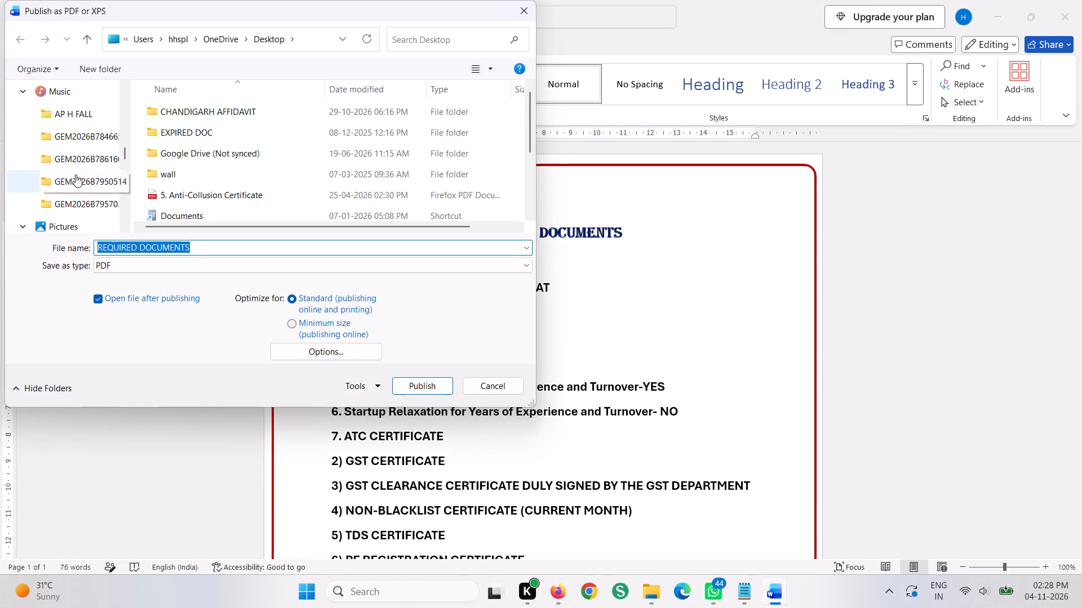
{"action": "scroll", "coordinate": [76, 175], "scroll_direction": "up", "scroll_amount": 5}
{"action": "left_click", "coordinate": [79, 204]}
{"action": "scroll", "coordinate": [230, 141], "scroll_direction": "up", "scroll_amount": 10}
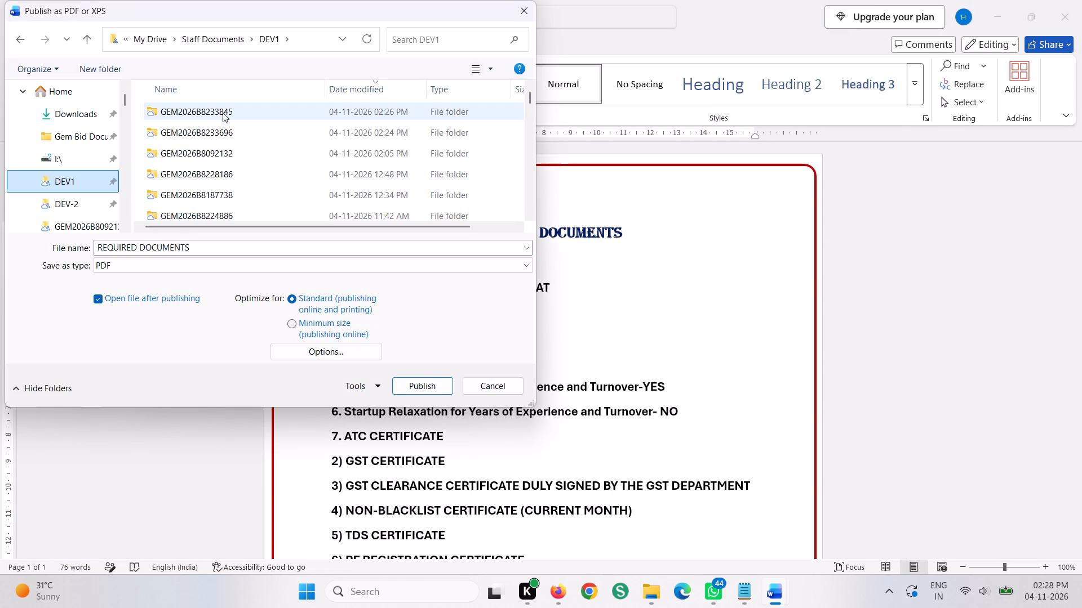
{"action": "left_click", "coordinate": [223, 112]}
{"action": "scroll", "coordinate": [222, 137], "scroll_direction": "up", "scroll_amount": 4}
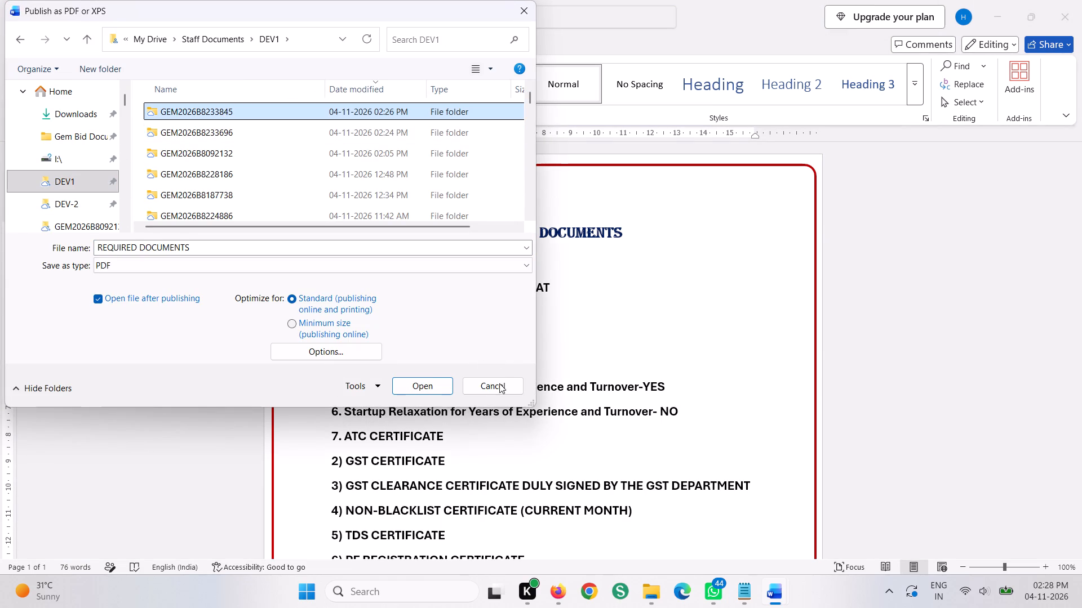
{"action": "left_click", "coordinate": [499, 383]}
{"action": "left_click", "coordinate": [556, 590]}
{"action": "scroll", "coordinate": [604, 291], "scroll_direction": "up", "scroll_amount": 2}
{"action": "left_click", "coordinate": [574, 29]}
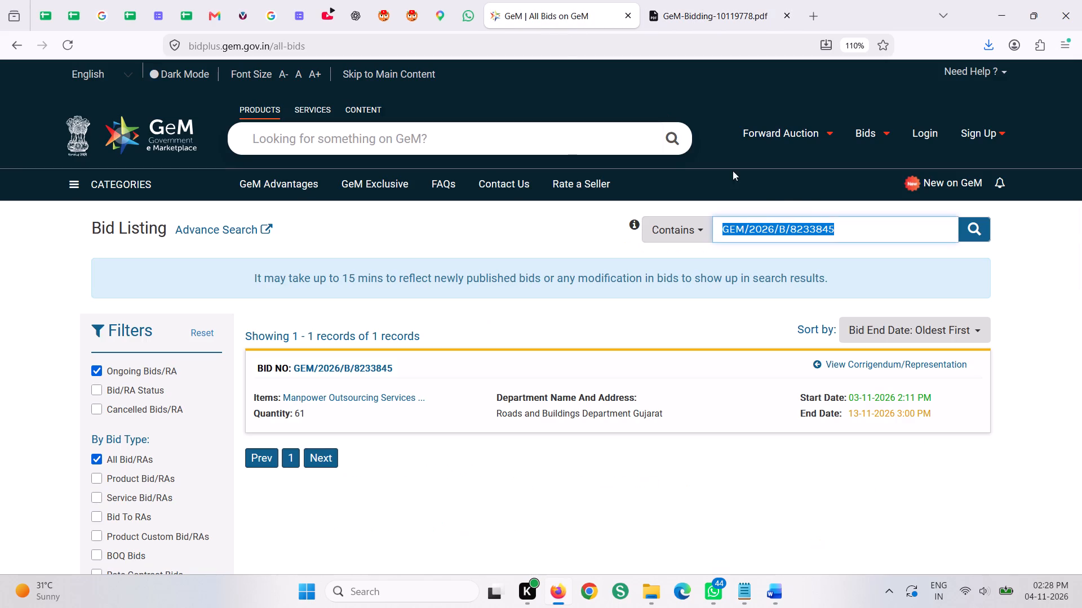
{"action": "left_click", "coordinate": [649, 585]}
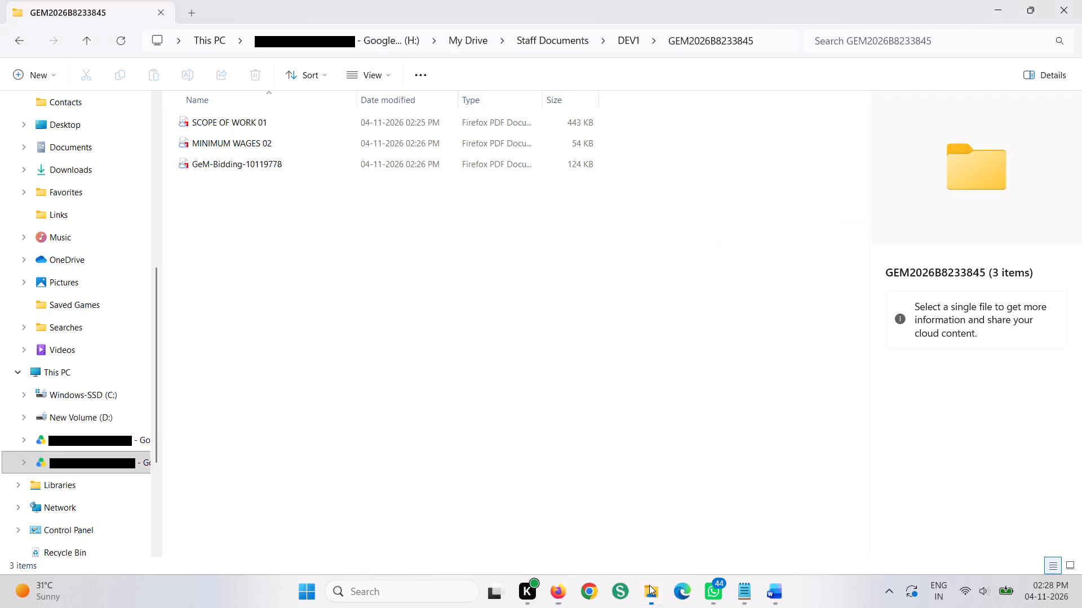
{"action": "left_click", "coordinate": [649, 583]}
Publish the list from Word as a PDF named REQUIRED DOCUMENTS in the GEM2026B8233845 folder within DEV1.
{"action": "left_click", "coordinate": [779, 591]}
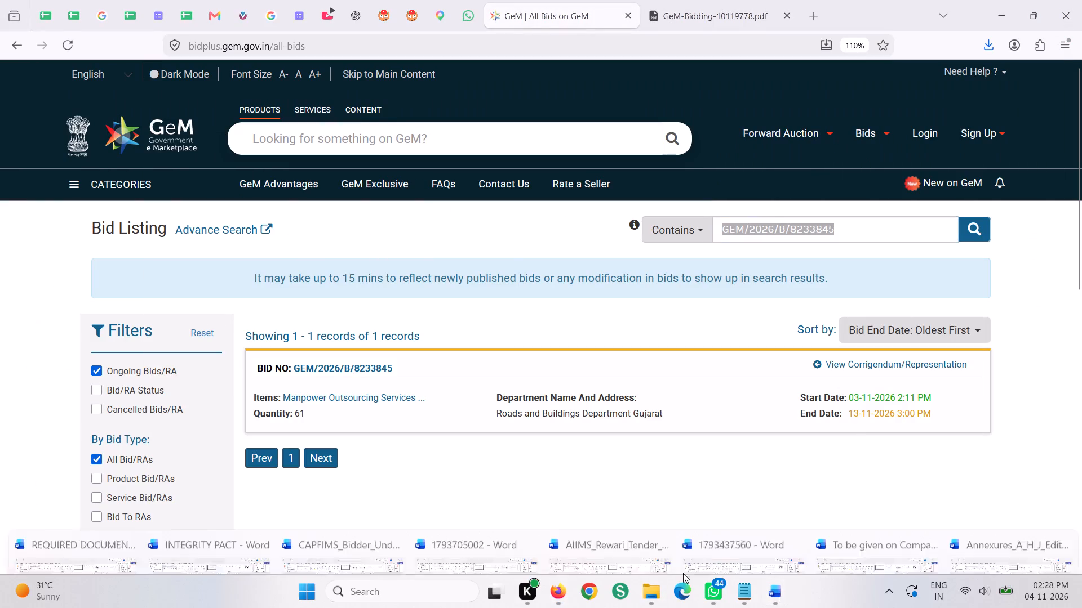
{"action": "left_click", "coordinate": [129, 519]}
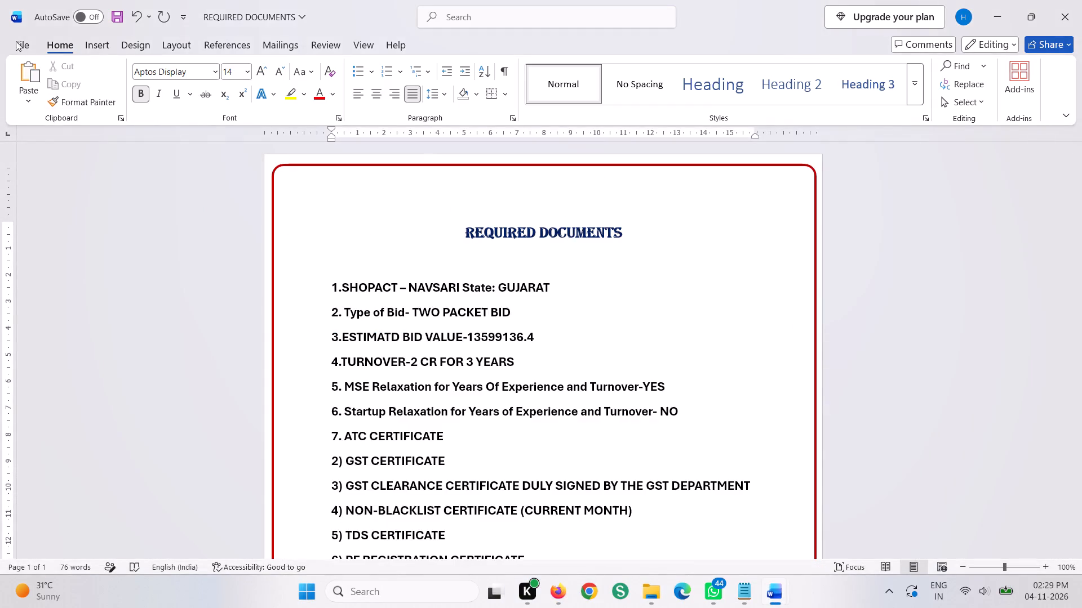
{"action": "left_click", "coordinate": [17, 40]}
{"action": "left_click", "coordinate": [40, 321]}
{"action": "left_click", "coordinate": [374, 193]}
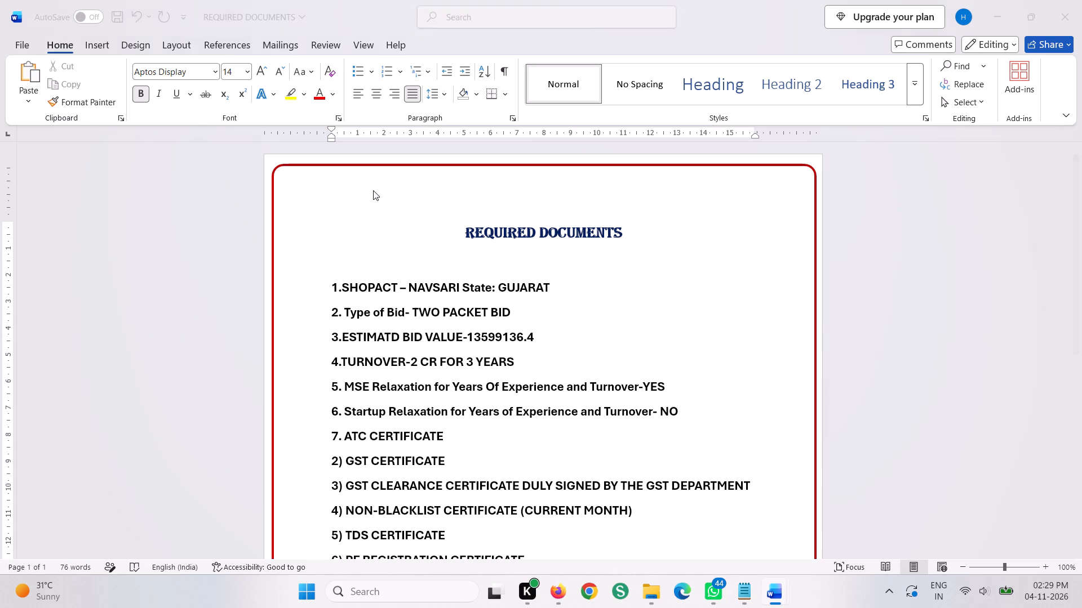
{"action": "scroll", "coordinate": [72, 184], "scroll_direction": "up", "scroll_amount": 13}
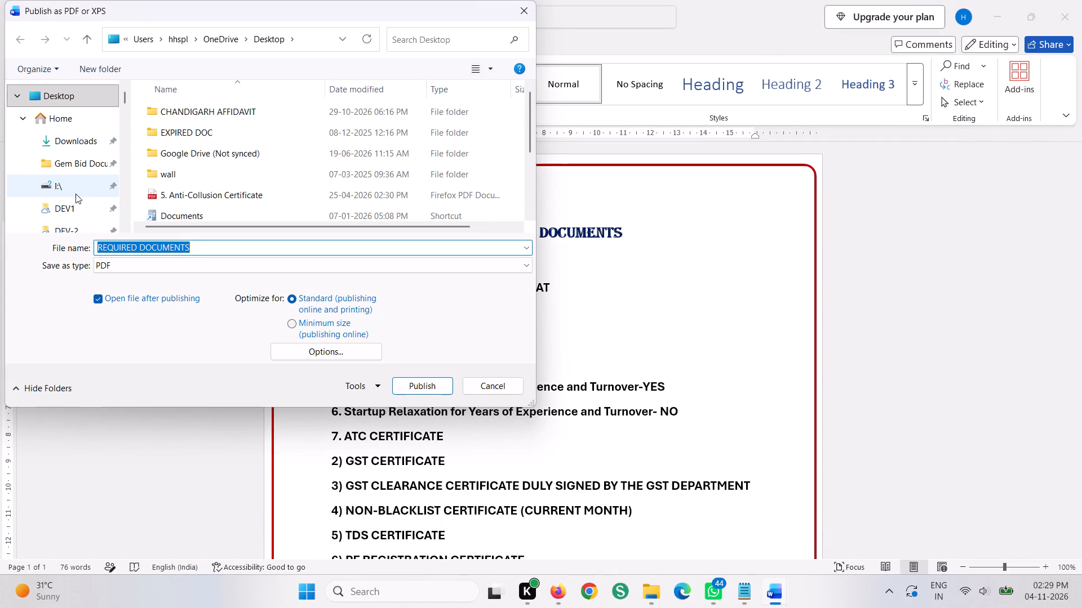
{"action": "left_click", "coordinate": [72, 208]}
{"action": "scroll", "coordinate": [259, 144], "scroll_direction": "up", "scroll_amount": 10}
{"action": "double_click", "coordinate": [229, 111]}
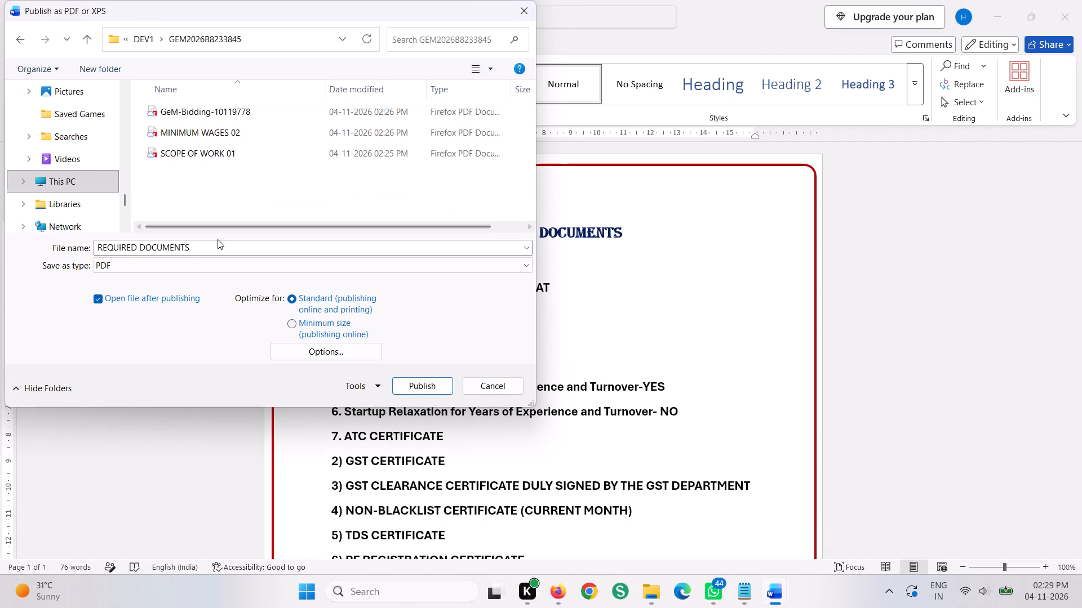
{"action": "left_click", "coordinate": [217, 240]}
{"action": "left_click", "coordinate": [423, 388]}
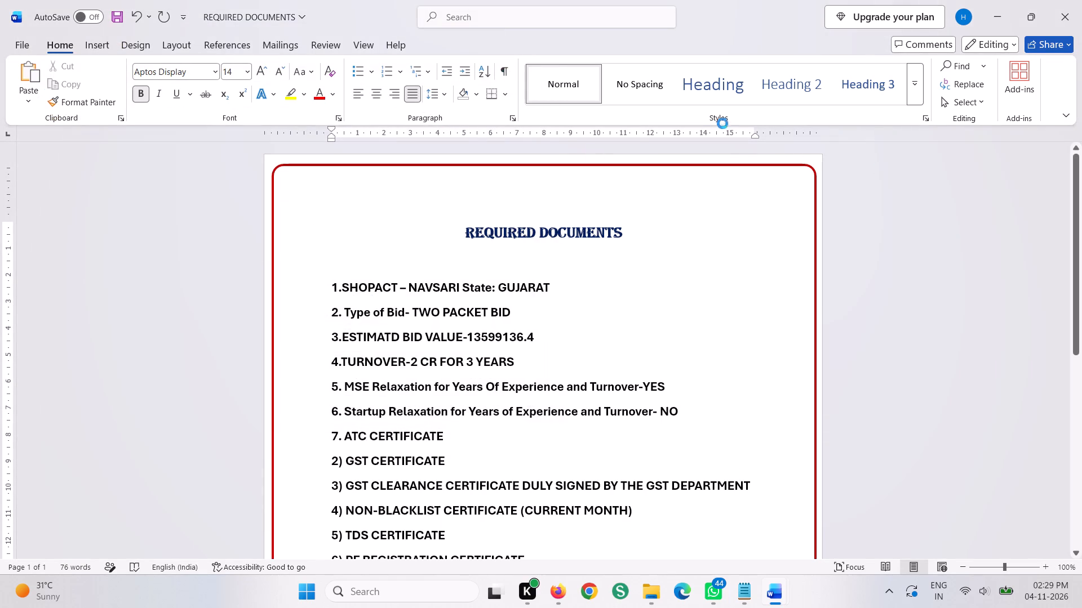
Close the published list and the GeM-Bidding-10119778 bid document in the browser.
{"action": "left_click", "coordinate": [827, 0]}
{"action": "left_click", "coordinate": [895, 14]}
{"action": "left_click", "coordinate": [750, 0]}
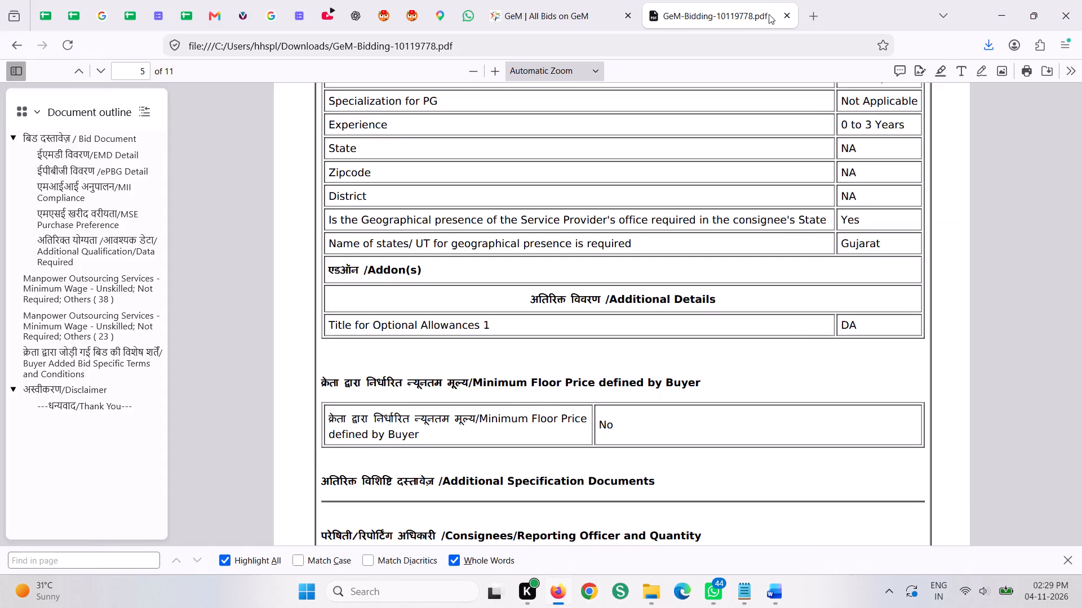
{"action": "left_click", "coordinate": [786, 17]}
Check the files in the GEM2026B8233845 folder and go up to its parent folder.
{"action": "left_click", "coordinate": [654, 587]}
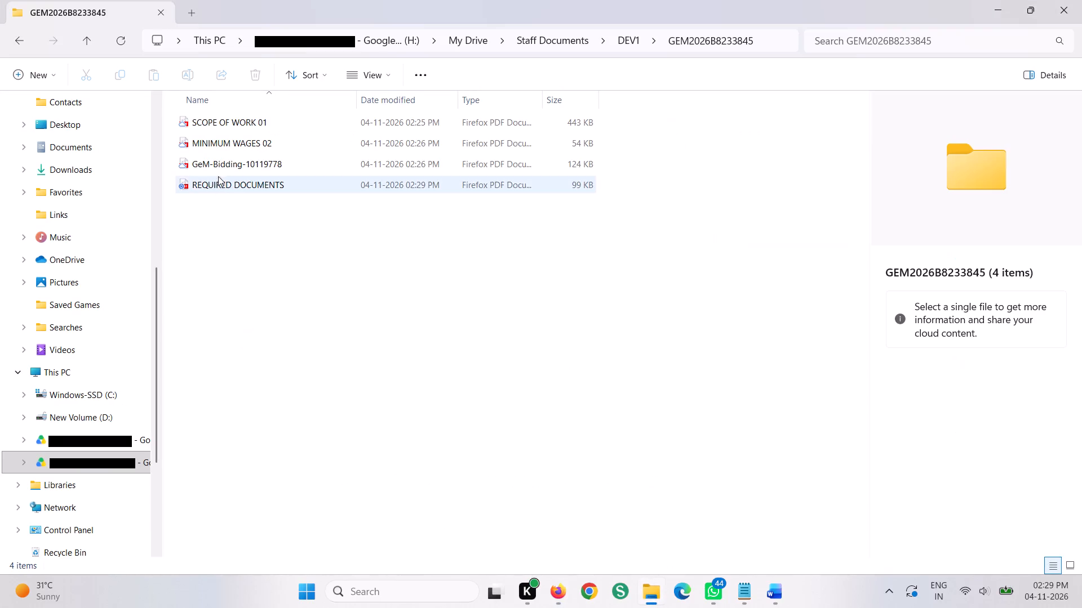
{"action": "left_click", "coordinate": [217, 164]}
{"action": "left_click", "coordinate": [218, 144]}
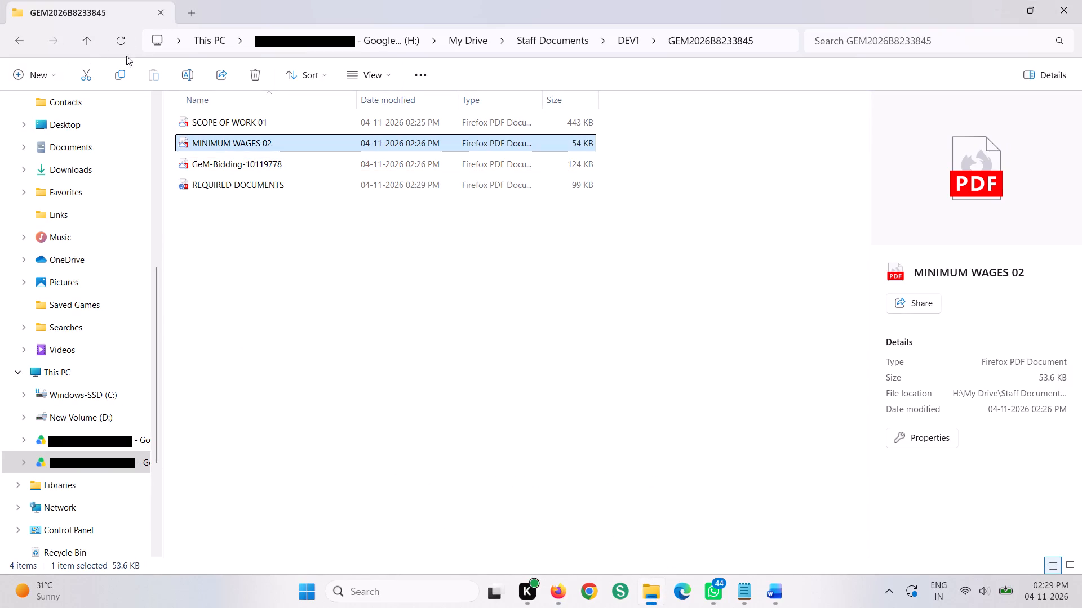
{"action": "left_click", "coordinate": [84, 35]}
Copy GEM/2026/B/8220283 from the Daily Tender Sheet's Ahmedabad row, search for it in GeM's bid listing, and open its bid document.
{"action": "left_click", "coordinate": [554, 591]}
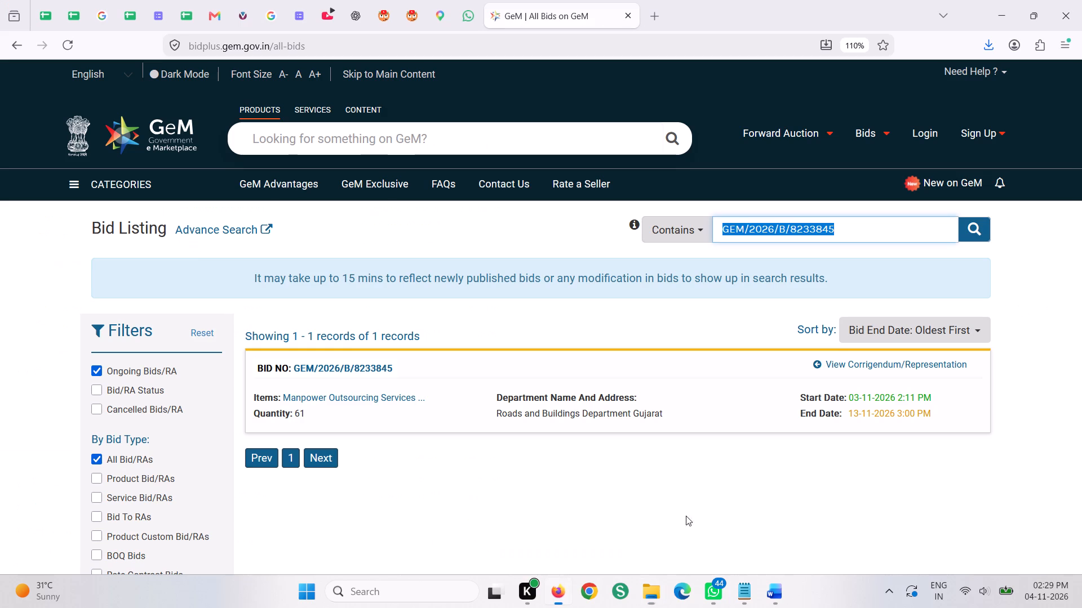
{"action": "left_click", "coordinate": [188, 18]}
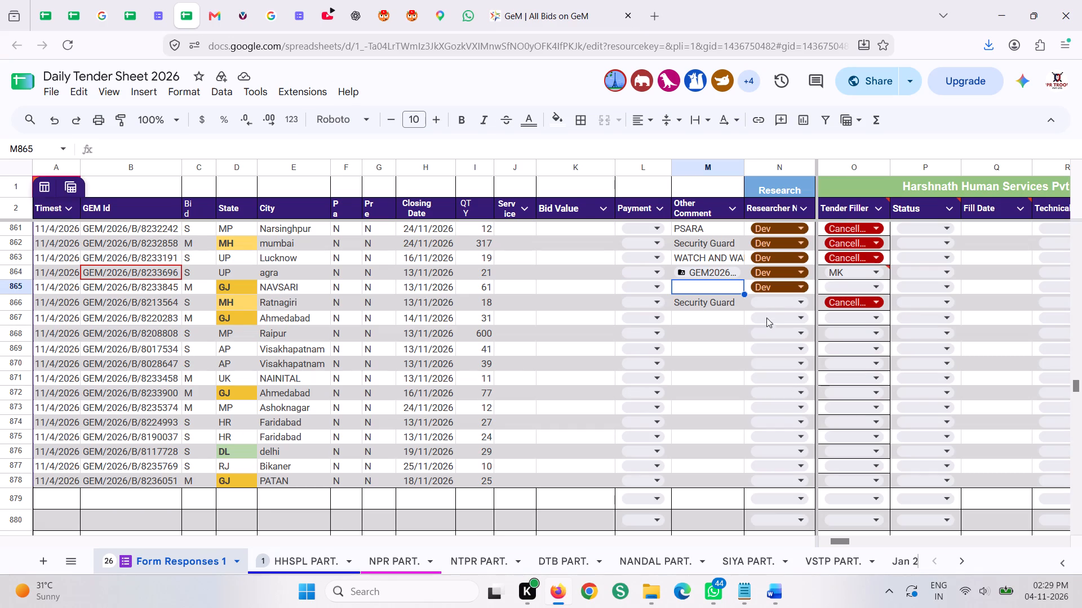
{"action": "left_click", "coordinate": [685, 316]}
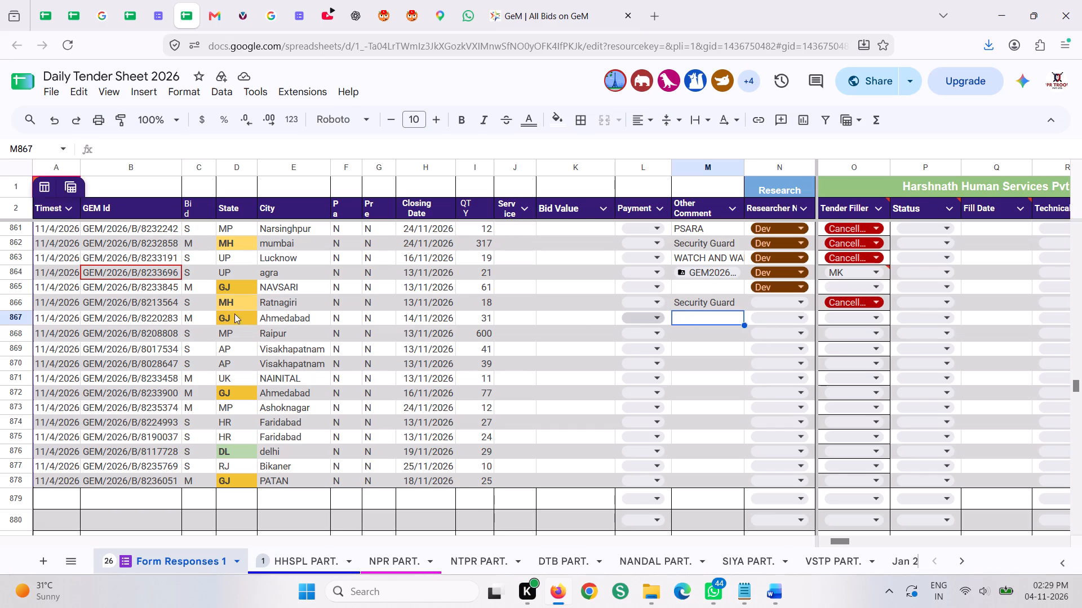
{"action": "left_click", "coordinate": [153, 320]}
{"action": "key", "text": "ctrl+c"}
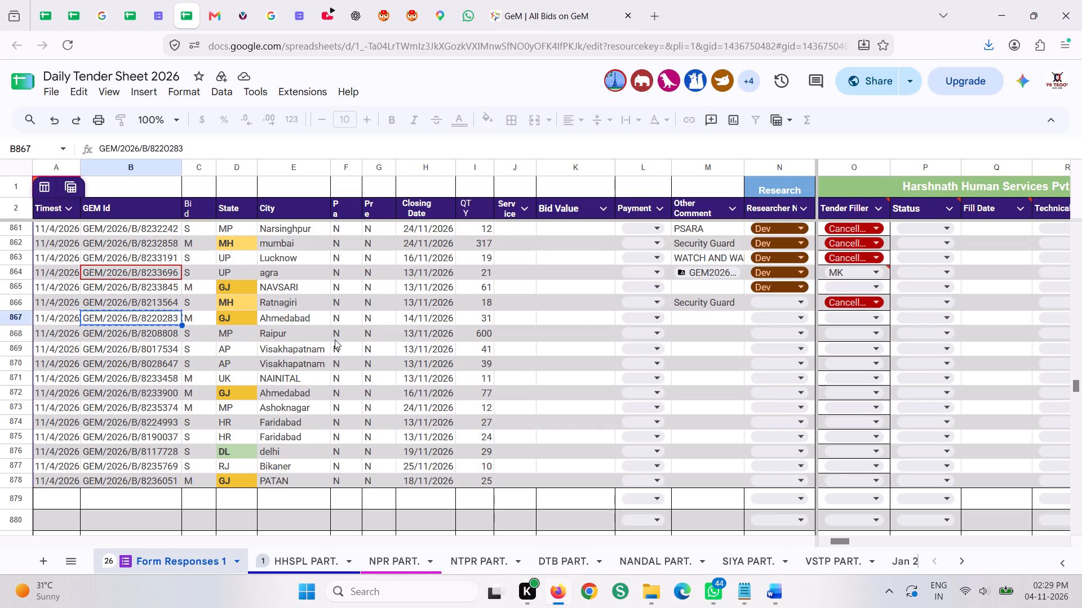
{"action": "left_click", "coordinate": [691, 316]}
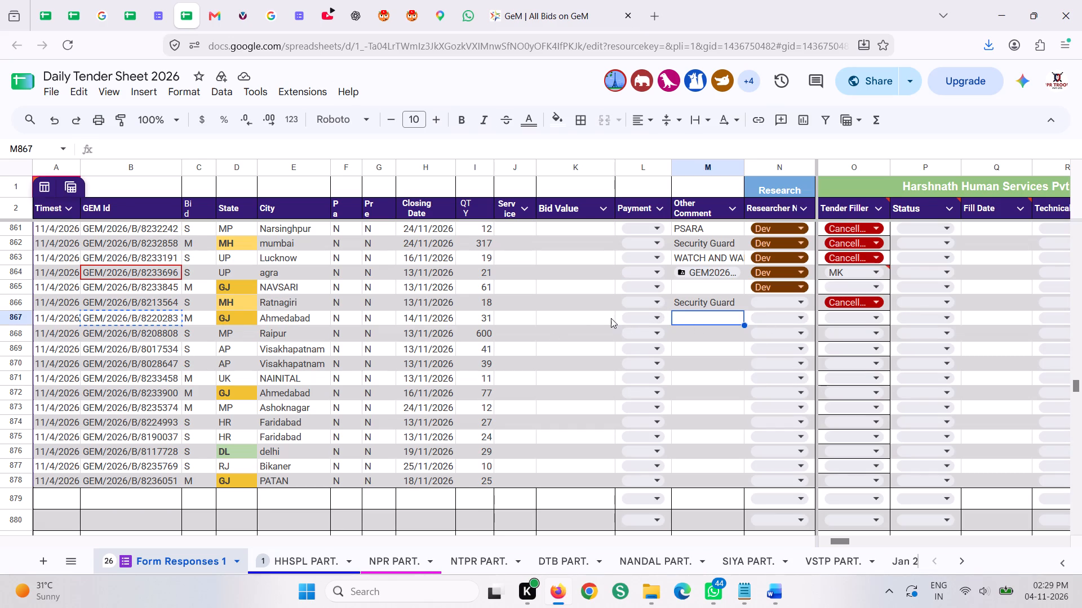
{"action": "left_click", "coordinate": [611, 318]}
{"action": "left_click", "coordinate": [594, 286]}
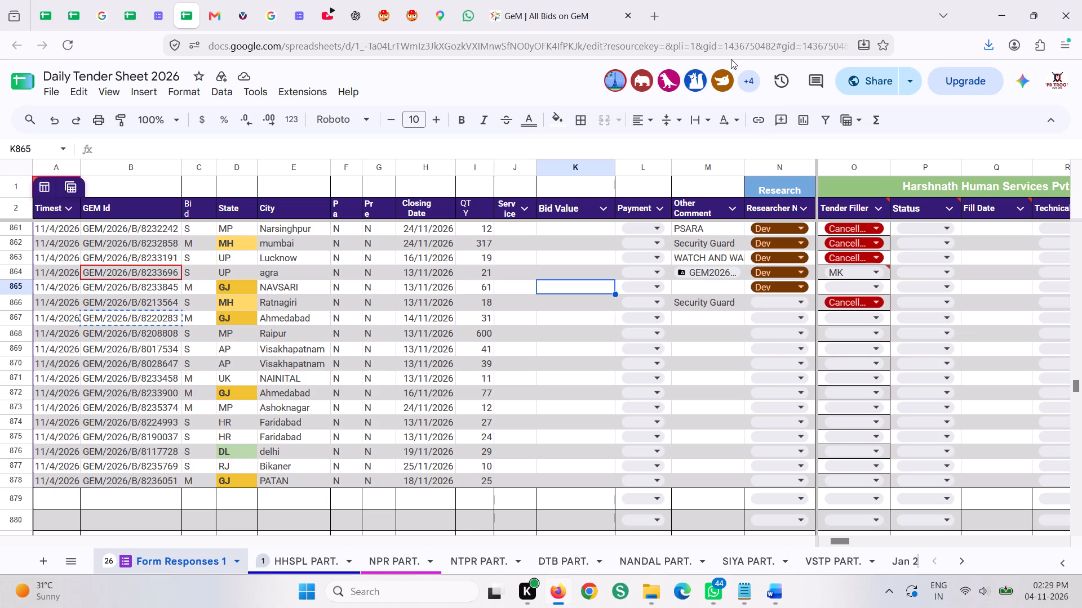
{"action": "left_click", "coordinate": [541, 0]}
{"action": "key", "text": "ctrl+v"}
{"action": "key", "text": "Return"}
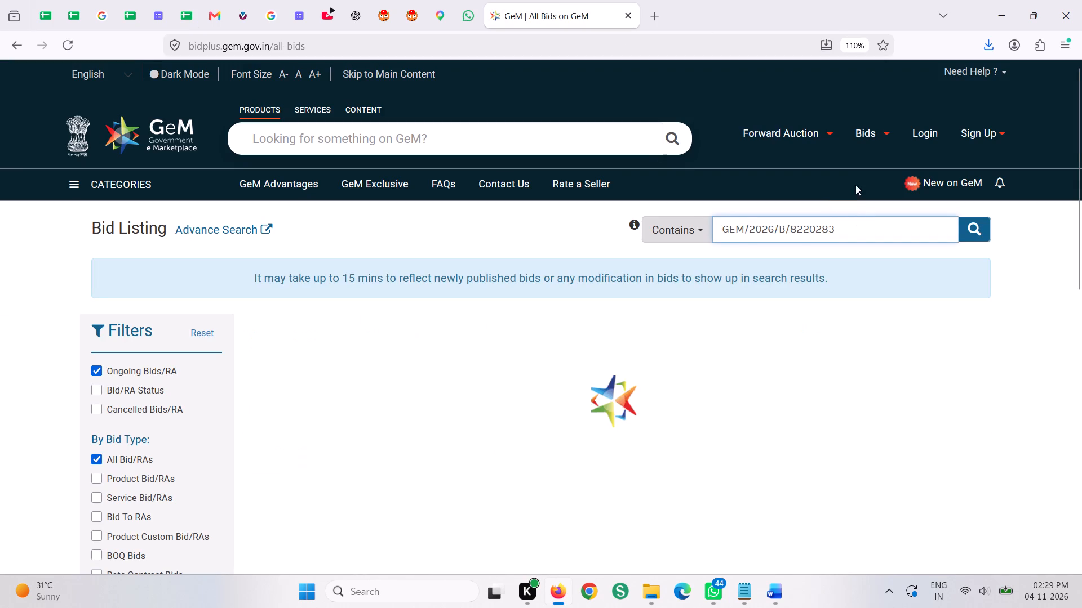
{"action": "left_click", "coordinate": [355, 370]}
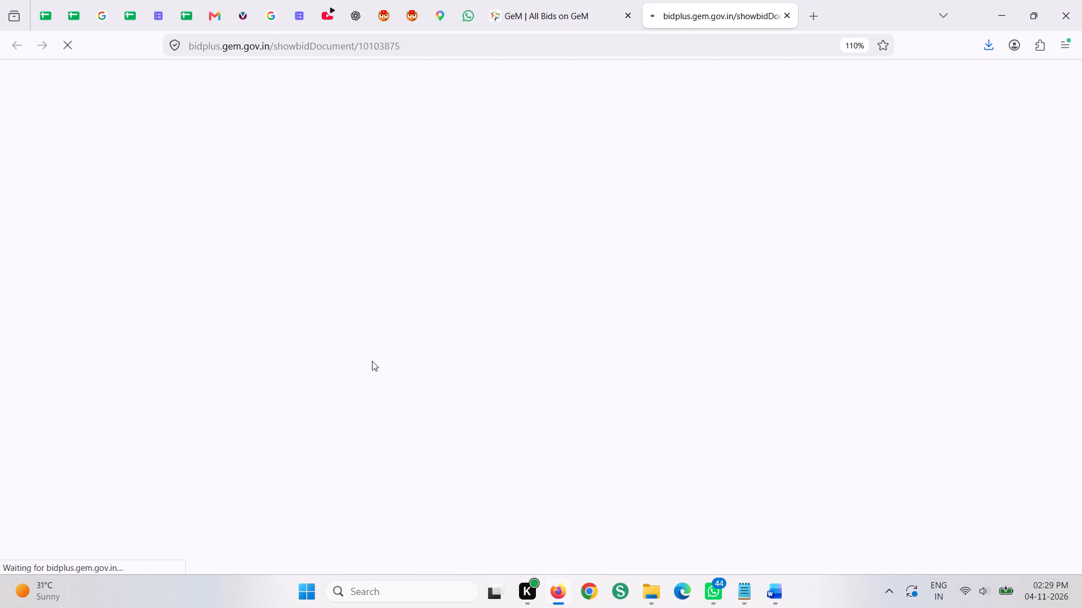
{"action": "left_click", "coordinate": [344, 255]}
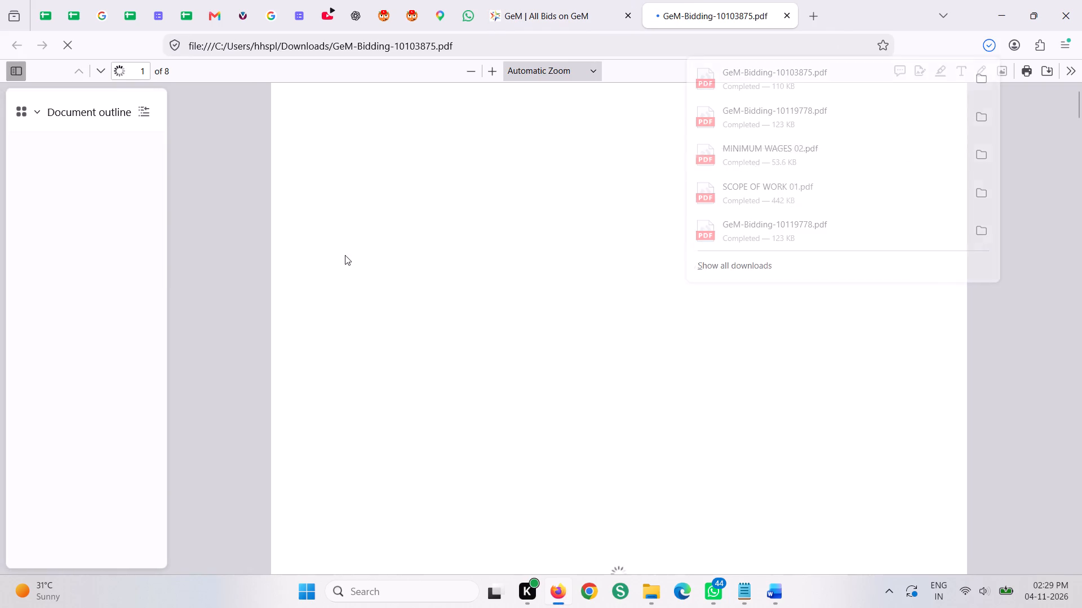
Search the bid document for SECURITY and go through the matches.
{"action": "scroll", "coordinate": [577, 314], "scroll_direction": "down", "scroll_amount": 1}
{"action": "left_click", "coordinate": [626, 318]}
{"action": "key", "text": "ctrl+f"}
{"action": "key", "text": "s"}
{"action": "key", "text": "e"}
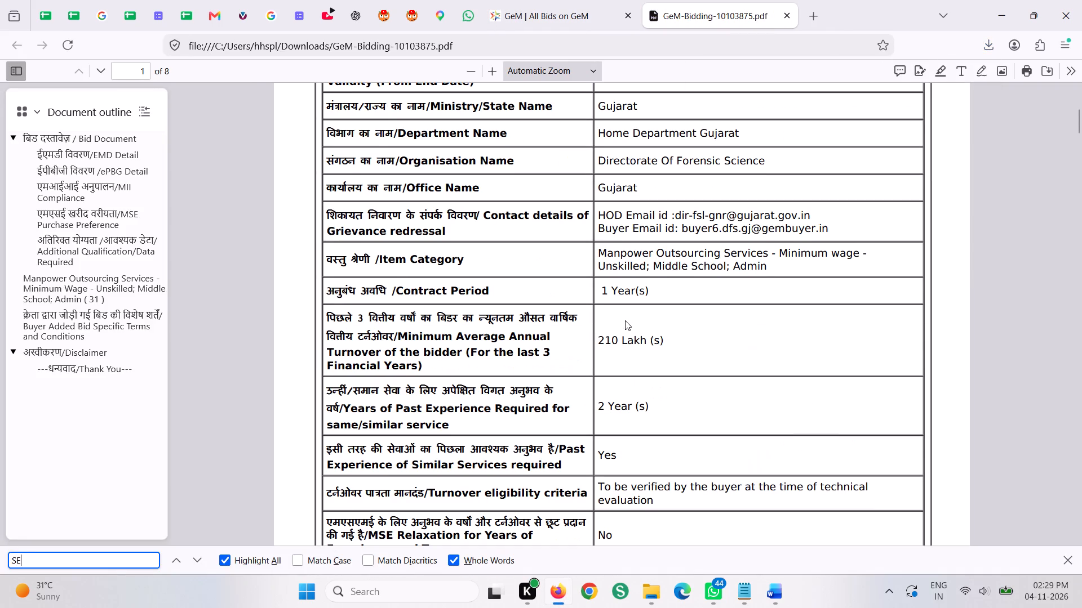
{"action": "key", "text": "c"}
{"action": "key", "text": "u"}
{"action": "key", "text": "r"}
{"action": "key", "text": "i"}
{"action": "key", "text": "t"}
{"action": "key", "text": "y"}
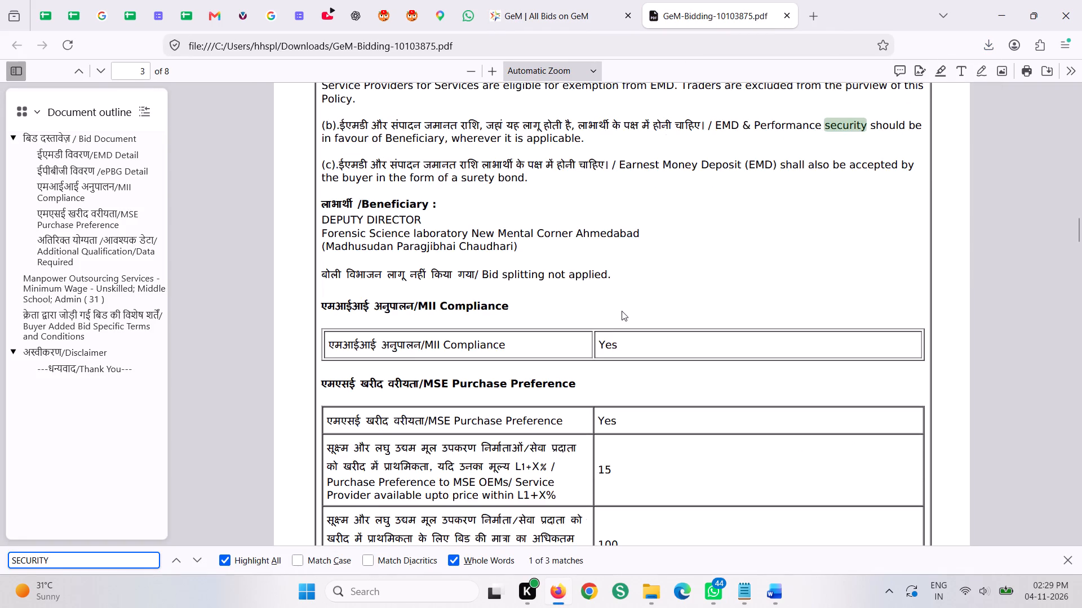
{"action": "key", "text": "Return"}
{"action": "key", "text": "Return"}
{"action": "key", "text": "Return"}
{"action": "key", "text": "Return"}
{"action": "key", "text": "Return"}
Search the bid document for WATCH.
{"action": "key", "text": "BackSpace"}
{"action": "key", "text": "BackSpace"}
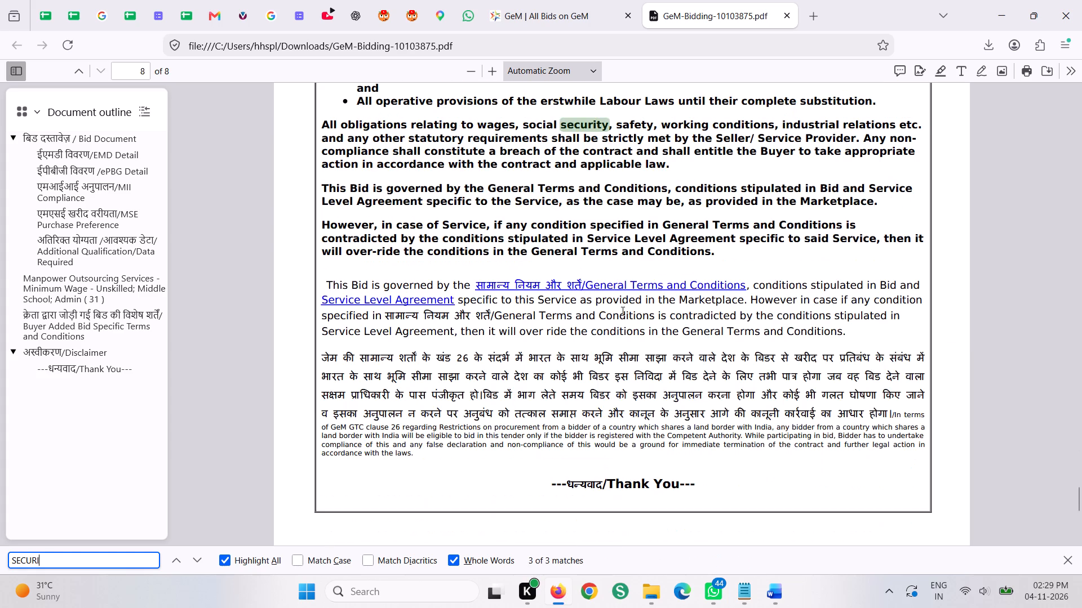
{"action": "key", "text": "BackSpace"}
{"action": "key", "text": "BackSpace"}
{"action": "key", "text": "BackSpace"}
{"action": "key", "text": "BackSpace"}
{"action": "key", "text": "BackSpace"}
{"action": "key", "text": "BackSpace"}
{"action": "key", "text": "BackSpace"}
{"action": "key", "text": "w"}
{"action": "key", "text": "a"}
{"action": "key", "text": "t"}
{"action": "key", "text": "c"}
{"action": "key", "text": "h"}
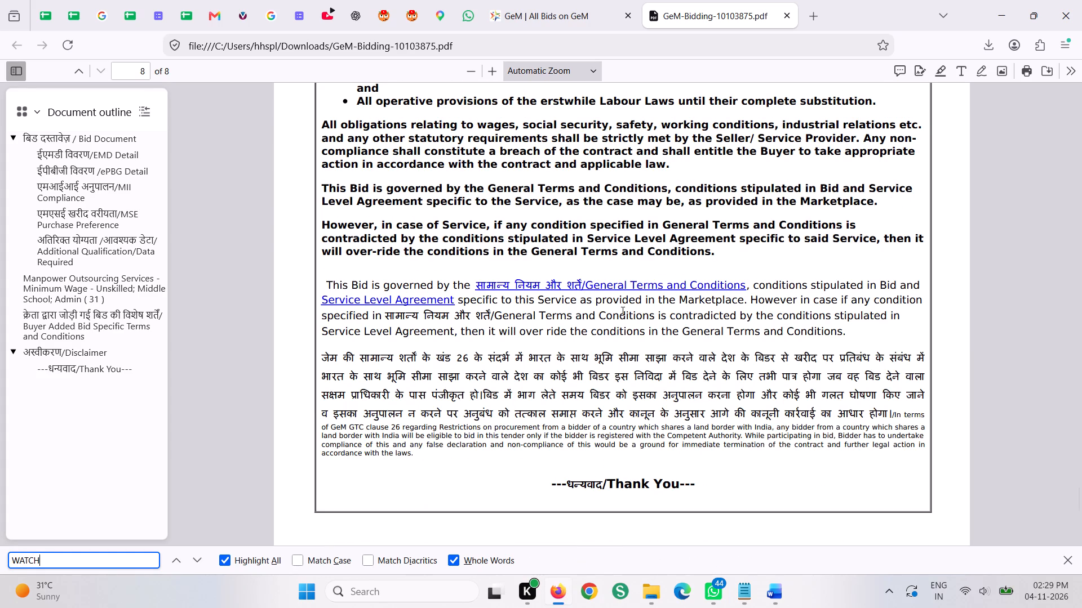
Search the bid document for CHOWKIDAR and clear the search term.
{"action": "key", "text": "BackSpace"}
{"action": "key", "text": "BackSpace"}
{"action": "key", "text": "BackSpace"}
{"action": "key", "text": "BackSpace"}
{"action": "key", "text": "BackSpace"}
{"action": "key", "text": "BackSpace"}
{"action": "key", "text": "BackSpace"}
{"action": "key", "text": "c"}
{"action": "key", "text": "h"}
{"action": "key", "text": "o"}
{"action": "key", "text": "w"}
{"action": "key", "text": "k"}
{"action": "key", "text": "i"}
{"action": "key", "text": "d"}
{"action": "key", "text": "a"}
{"action": "key", "text": "r"}
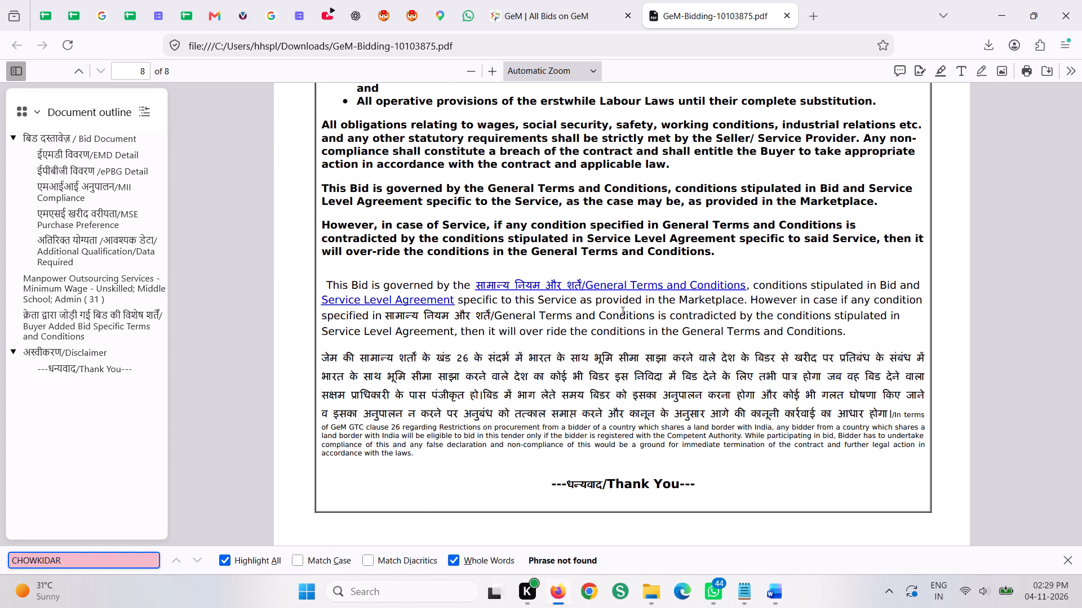
{"action": "key", "text": "BackSpace"}
{"action": "key", "text": "BackSpace"}
{"action": "key", "text": "BackSpace"}
{"action": "key", "text": "BackSpace"}
{"action": "key", "text": "BackSpace"}
{"action": "key", "text": "BackSpace"}
{"action": "key", "text": "BackSpace"}
{"action": "key", "text": "BackSpace"}
{"action": "key", "text": "BackSpace"}
{"action": "key", "text": "BackSpace"}
{"action": "key", "text": "BackSpace"}
{"action": "key", "text": "BackSpace"}
{"action": "key", "text": "BackSpace"}
Open the bid's Scope of work & Job description attachment, 1793689973.pdf, and look through its pages.
{"action": "scroll", "coordinate": [635, 294], "scroll_direction": "down", "scroll_amount": 3}
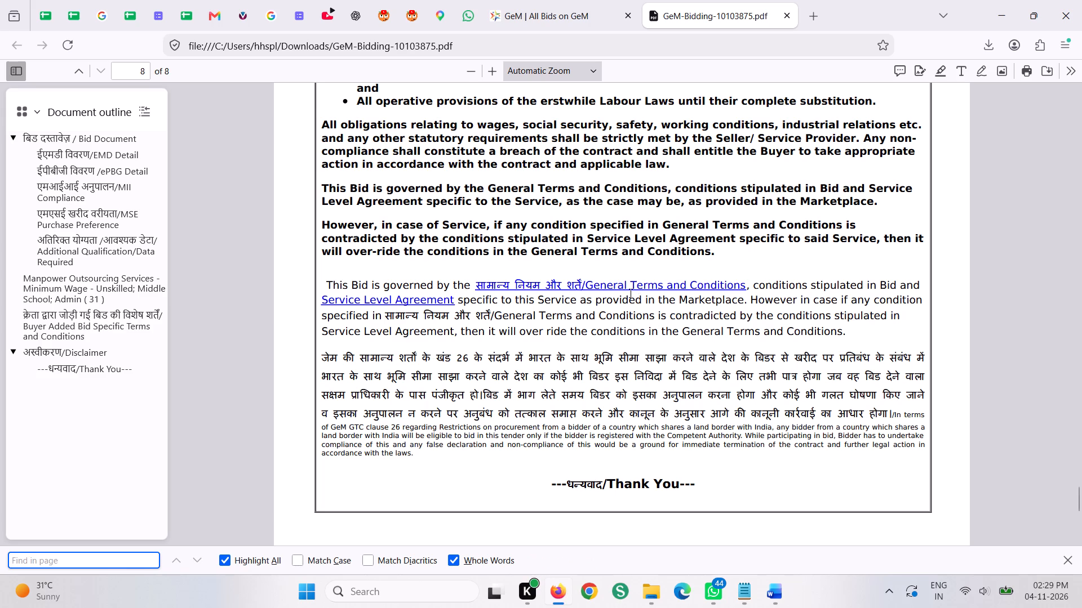
{"action": "scroll", "coordinate": [565, 273], "scroll_direction": "up", "scroll_amount": 14}
{"action": "scroll", "coordinate": [595, 320], "scroll_direction": "down", "scroll_amount": 1}
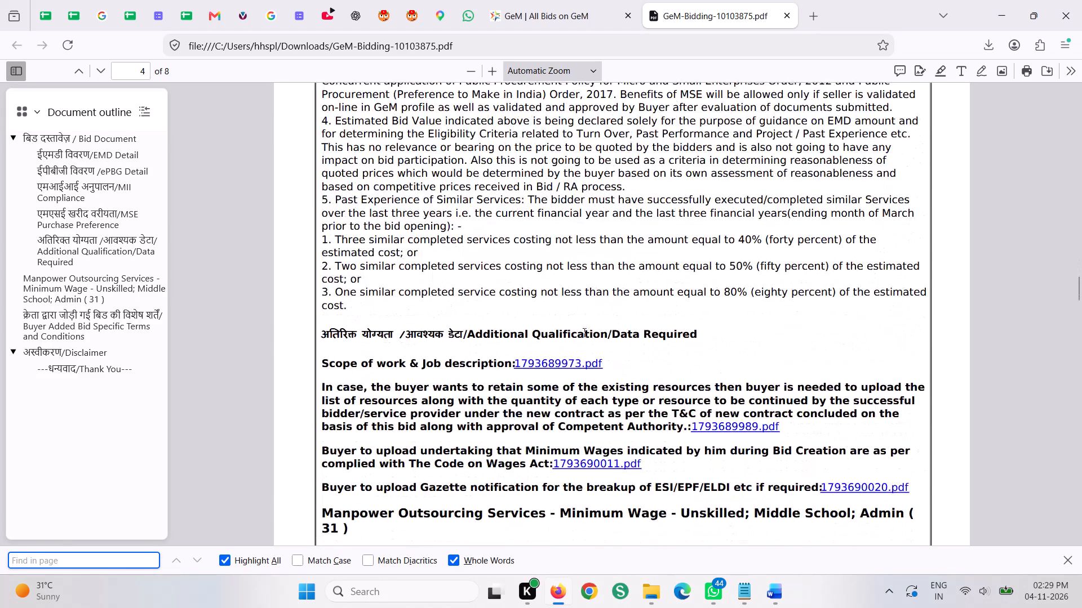
{"action": "left_click", "coordinate": [553, 363]}
{"action": "left_click", "coordinate": [636, 225]}
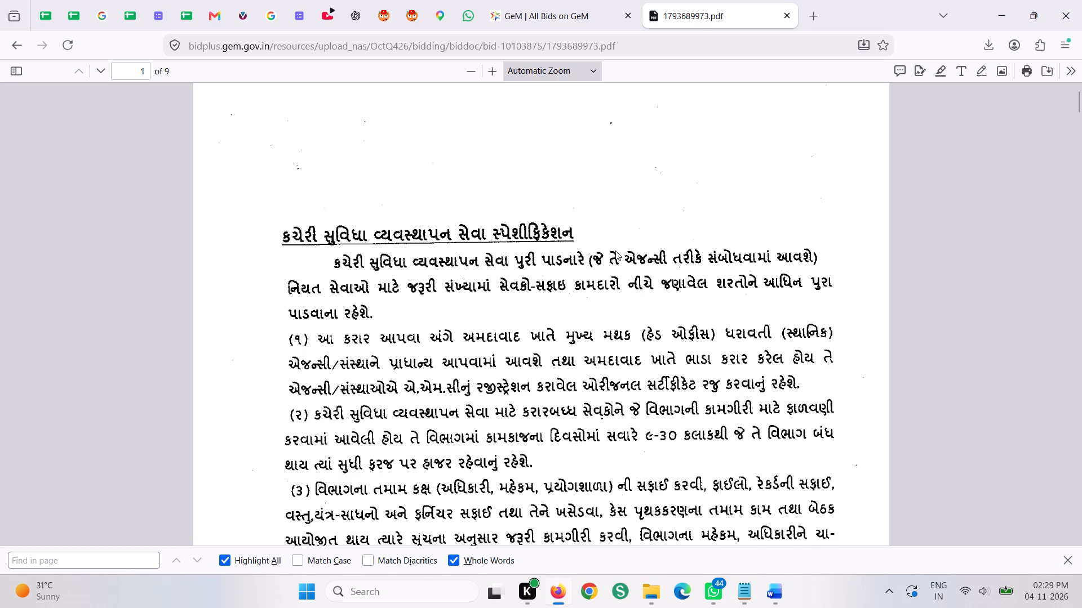
{"action": "scroll", "coordinate": [551, 302], "scroll_direction": "down", "scroll_amount": 20}
{"action": "scroll", "coordinate": [551, 302], "scroll_direction": "down", "scroll_amount": 13}
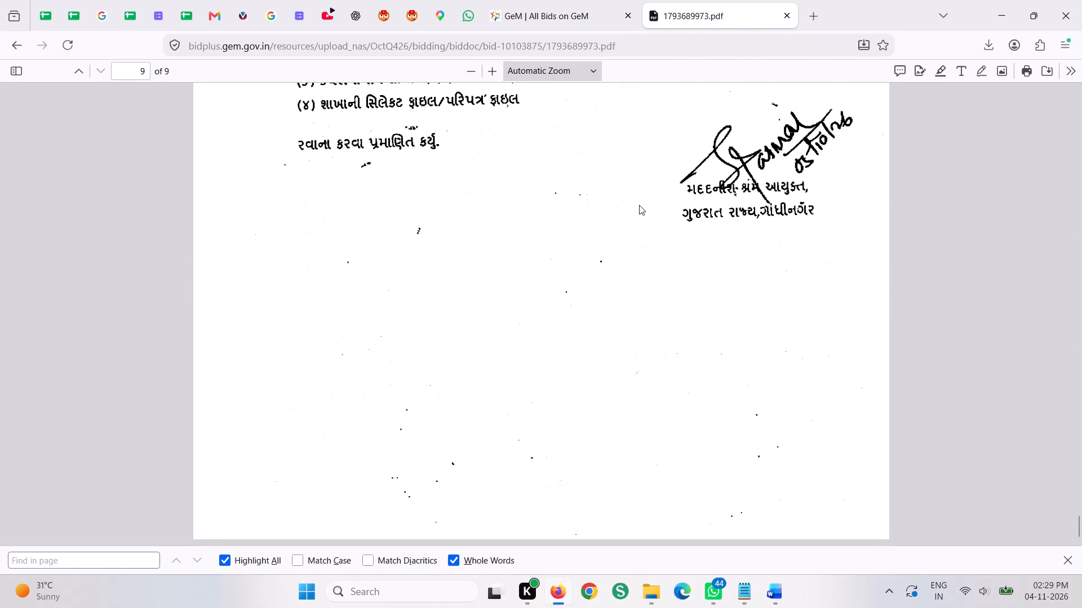
{"action": "scroll", "coordinate": [639, 205], "scroll_direction": "down", "scroll_amount": 4}
{"action": "left_click", "coordinate": [580, 0]}
{"action": "left_click", "coordinate": [700, 0]}
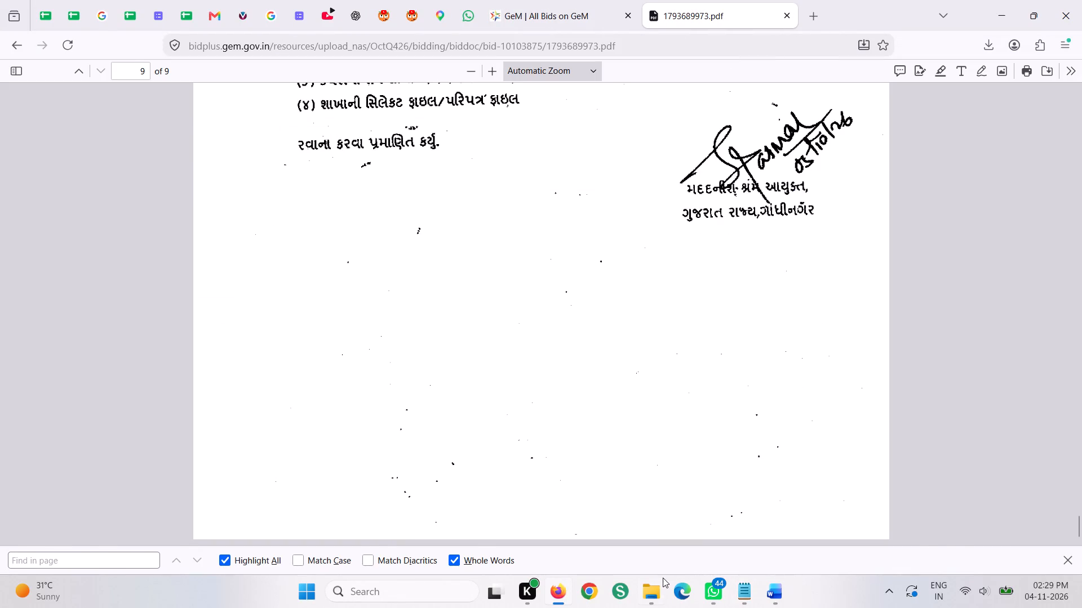
In File Explorer, create a folder named GEM2026B8220283 in DEV1 and open it.
{"action": "left_click", "coordinate": [659, 589]}
{"action": "right_click", "coordinate": [602, 239]}
{"action": "left_click", "coordinate": [648, 343]}
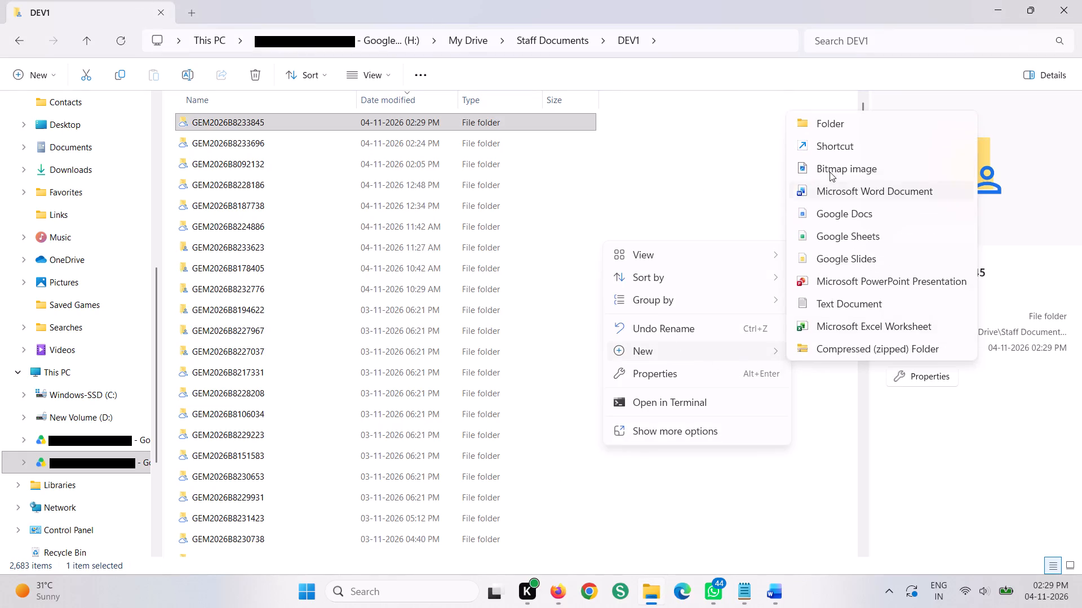
{"action": "left_click", "coordinate": [830, 122]}
{"action": "key", "text": "ctrl+v"}
{"action": "key", "text": "Return"}
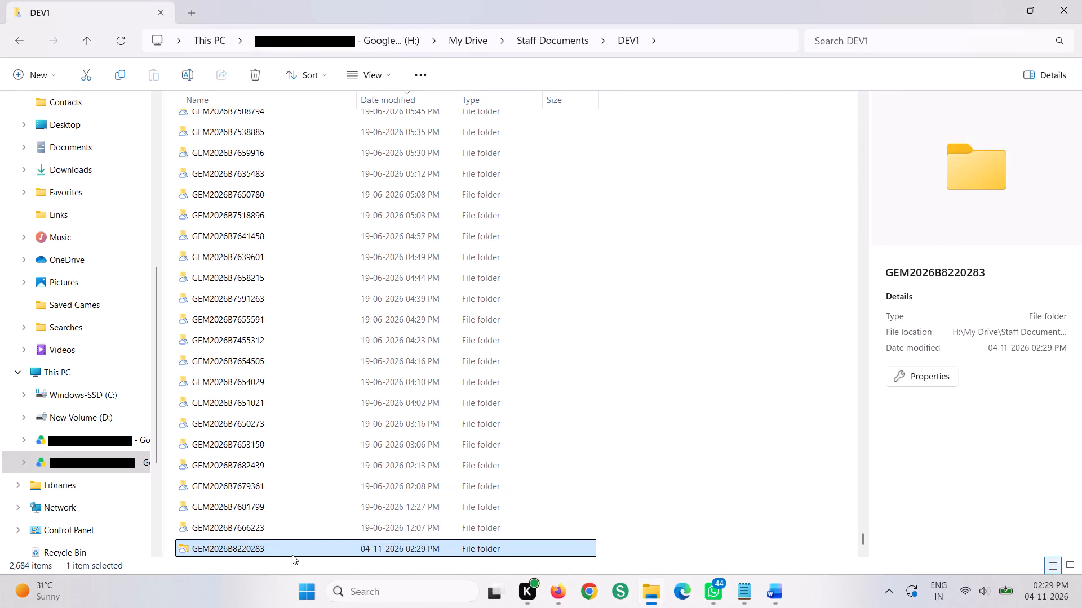
{"action": "double_click", "coordinate": [267, 549]}
Back in the browser, save the scope of work PDF as SCOPE OF WORK 01 in the GEM2026B8220283 folder.
{"action": "left_click", "coordinate": [566, 589]}
{"action": "scroll", "coordinate": [731, 323], "scroll_direction": "up", "scroll_amount": 2}
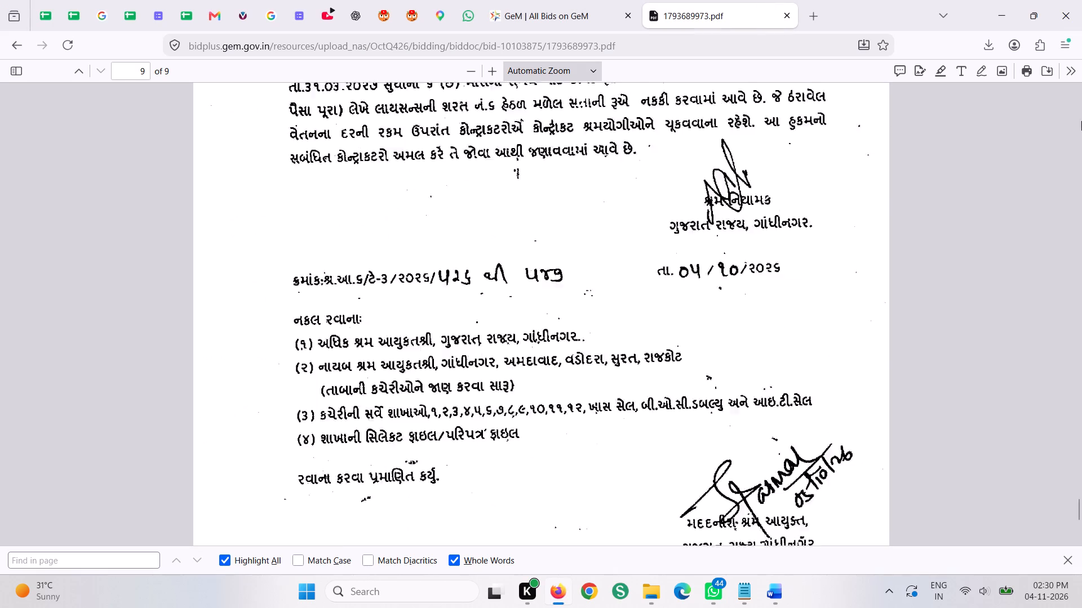
{"action": "scroll", "coordinate": [1081, 121], "scroll_direction": "up", "scroll_amount": 4}
{"action": "left_click", "coordinate": [1046, 71]}
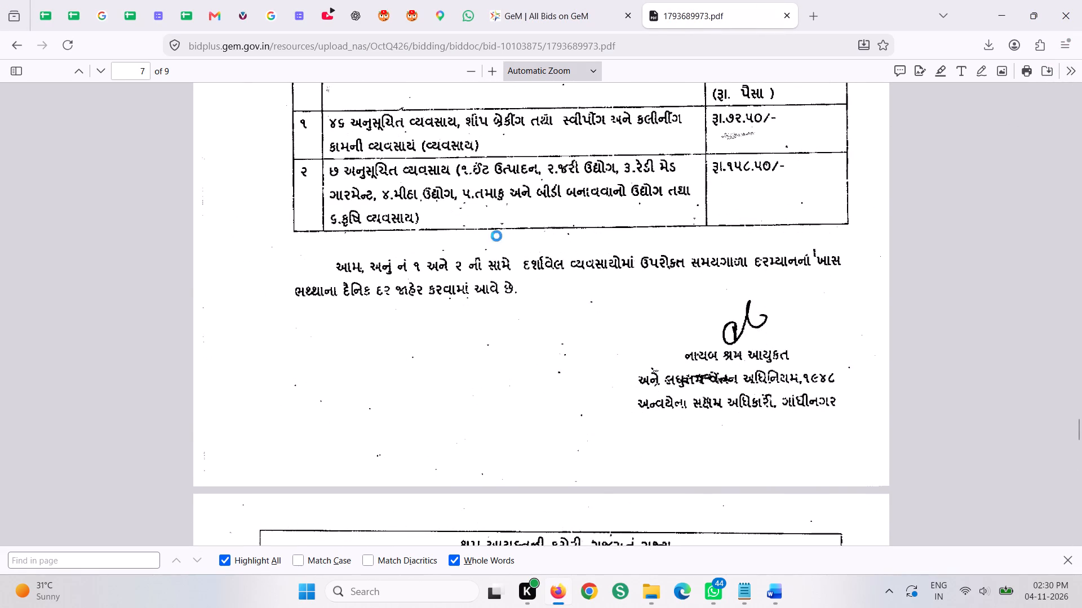
{"action": "scroll", "coordinate": [484, 254], "scroll_direction": "up", "scroll_amount": 17}
{"action": "left_click", "coordinate": [230, 237]}
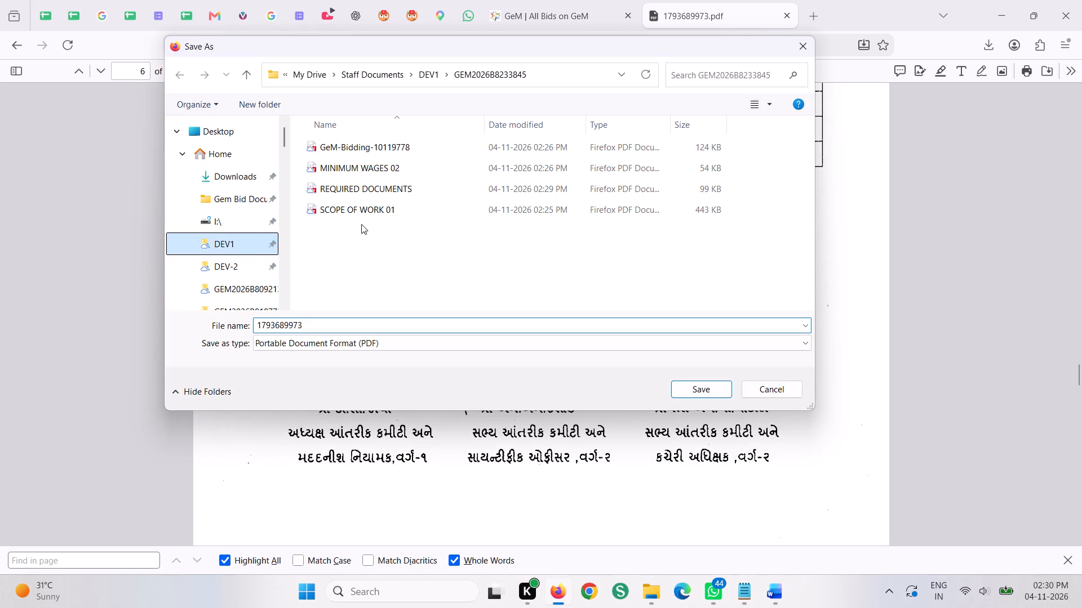
{"action": "scroll", "coordinate": [375, 176], "scroll_direction": "up", "scroll_amount": 10}
{"action": "double_click", "coordinate": [365, 150]}
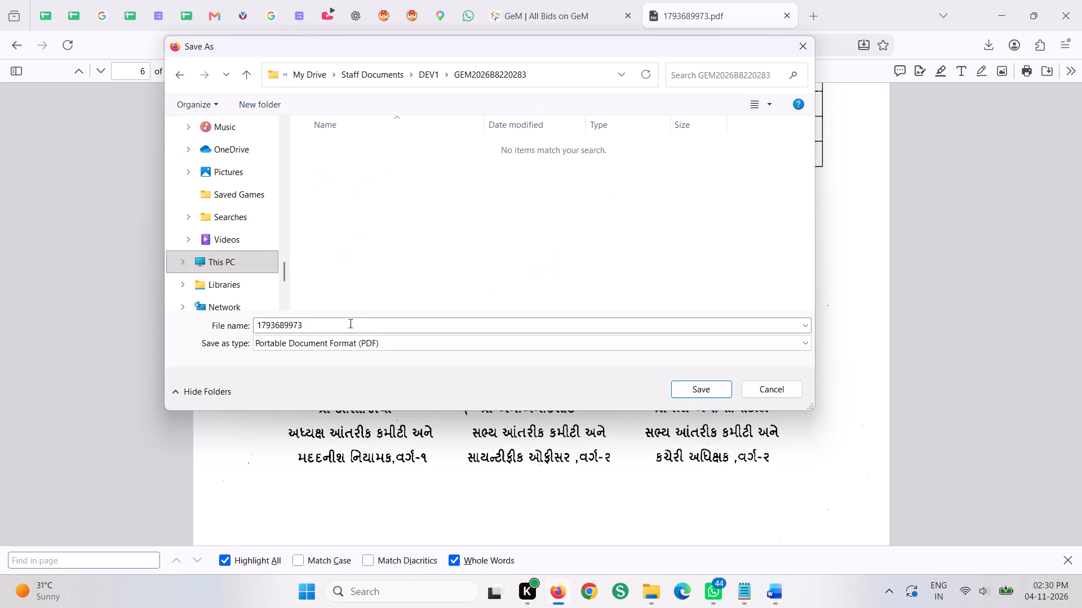
{"action": "left_click", "coordinate": [349, 324]}
{"action": "type", "text": "SCOPE OF WORK 01"}
{"action": "key", "text": "Return"}
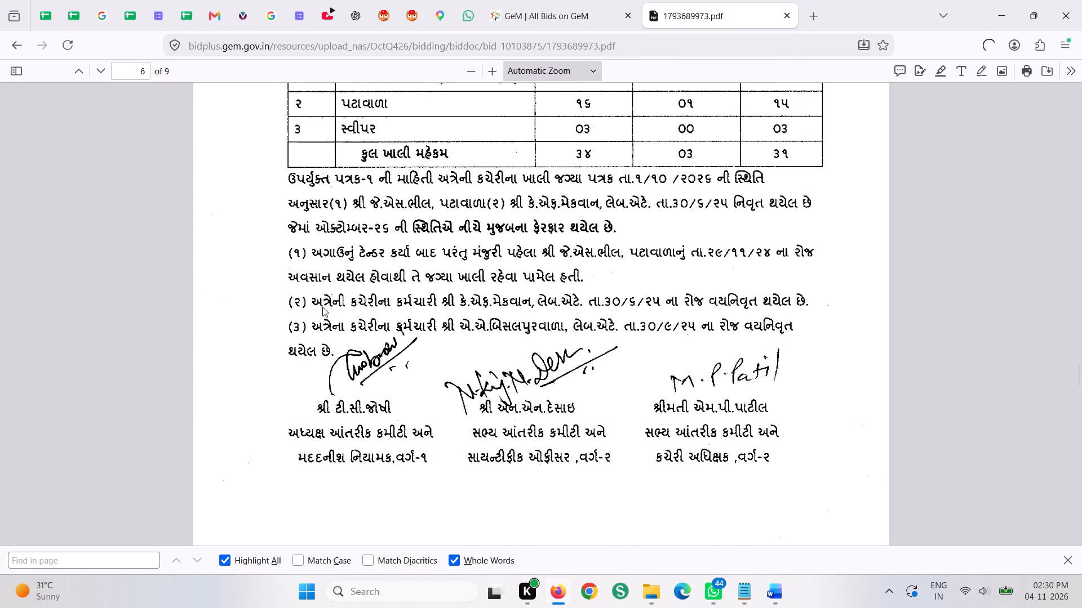
Return to the bid document and check attachments 1793689989.pdf, 1793690011.pdf and 1793690020.pdf one after another.
{"action": "scroll", "coordinate": [322, 307], "scroll_direction": "up", "scroll_amount": 4}
{"action": "left_click", "coordinate": [18, 40]}
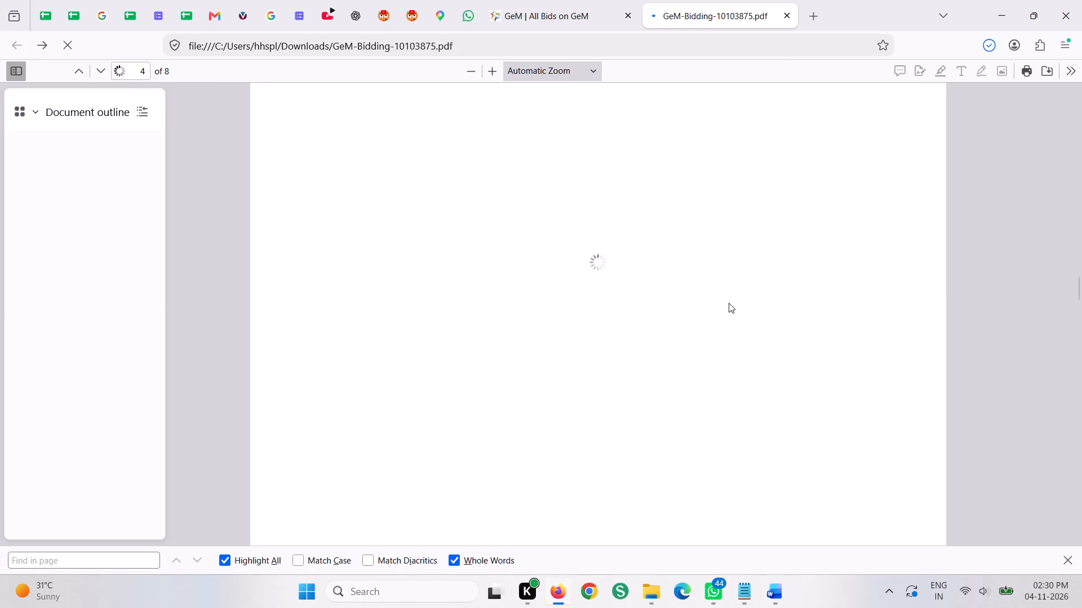
{"action": "left_click", "coordinate": [713, 427]}
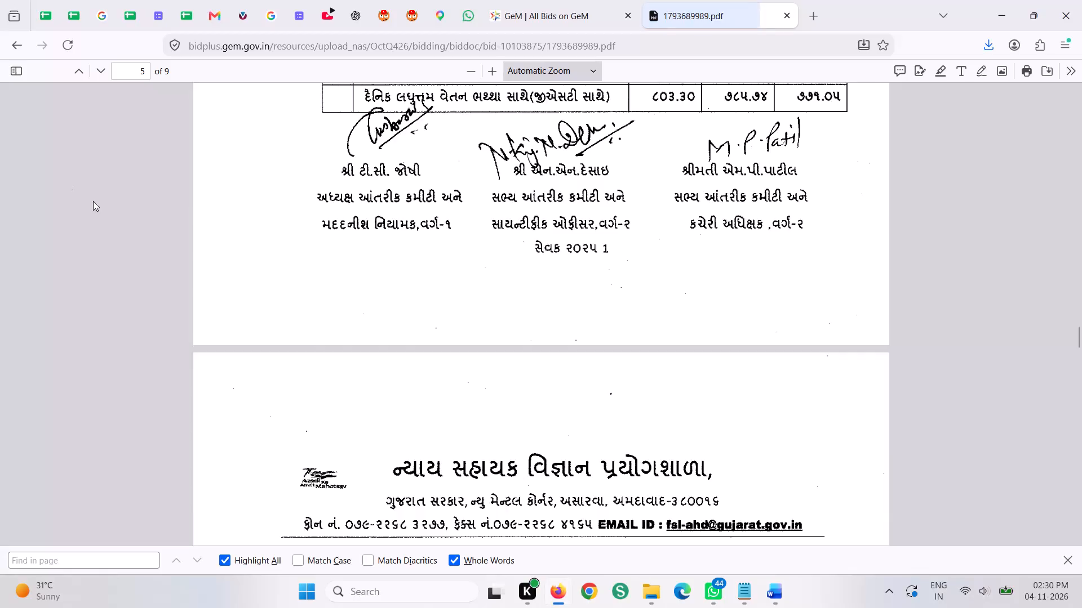
{"action": "scroll", "coordinate": [215, 141], "scroll_direction": "up", "scroll_amount": 2}
{"action": "left_click", "coordinate": [24, 46]}
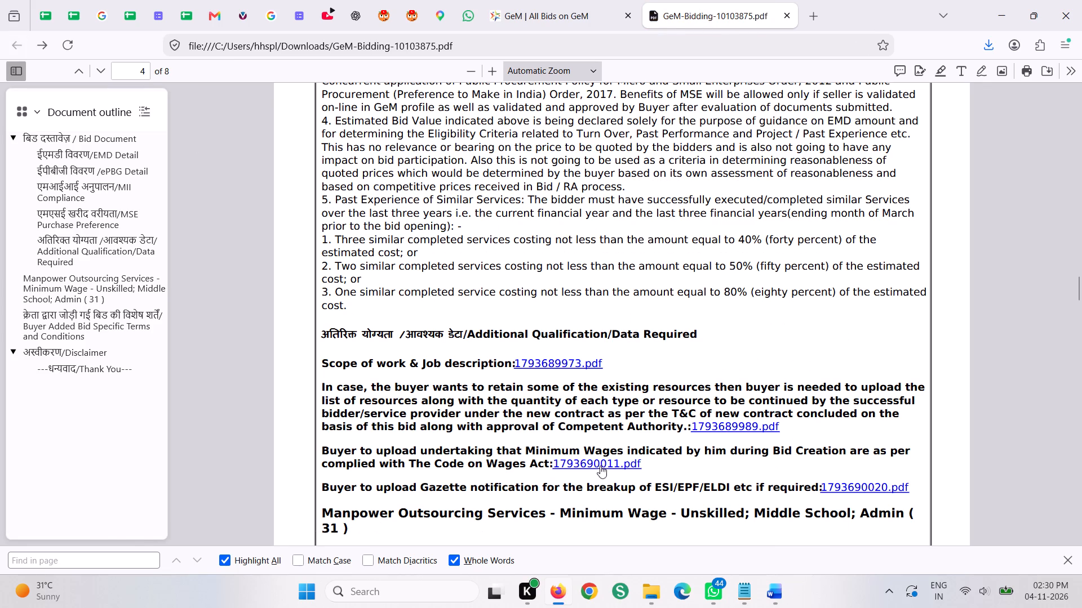
{"action": "left_click", "coordinate": [601, 465]}
{"action": "left_click", "coordinate": [11, 46]}
{"action": "left_click", "coordinate": [838, 489]}
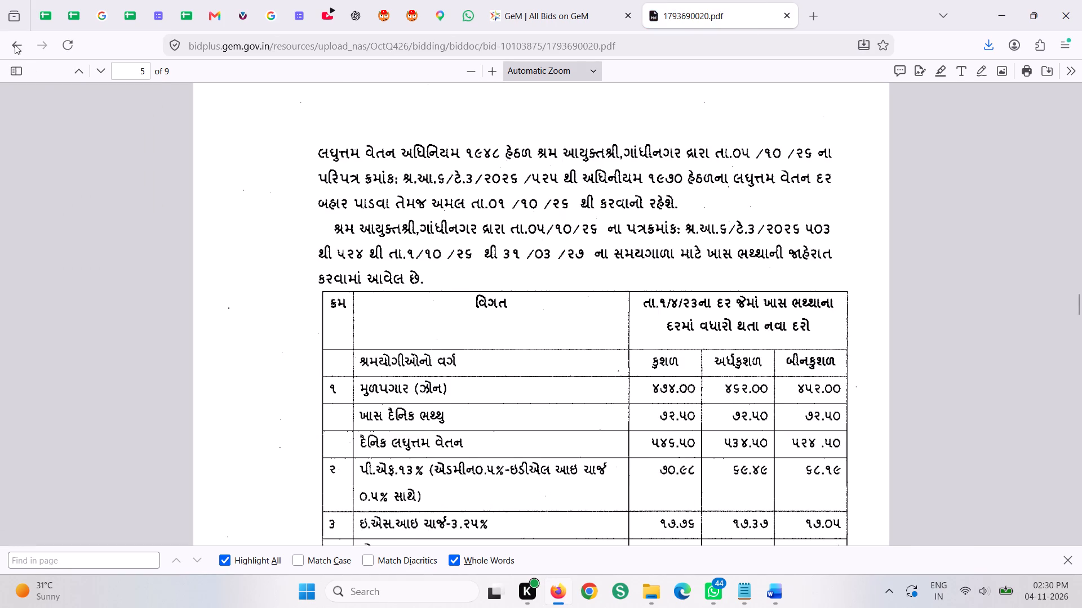
{"action": "left_click", "coordinate": [15, 44]}
Copy Ahmedabad from the consignee address and replace everything after SHOPACT – in Word's REQUIRED DOCUMENTS list with Ahmedabad,GJ.
{"action": "scroll", "coordinate": [642, 333], "scroll_direction": "down", "scroll_amount": 3}
{"action": "scroll", "coordinate": [691, 287], "scroll_direction": "down", "scroll_amount": 2}
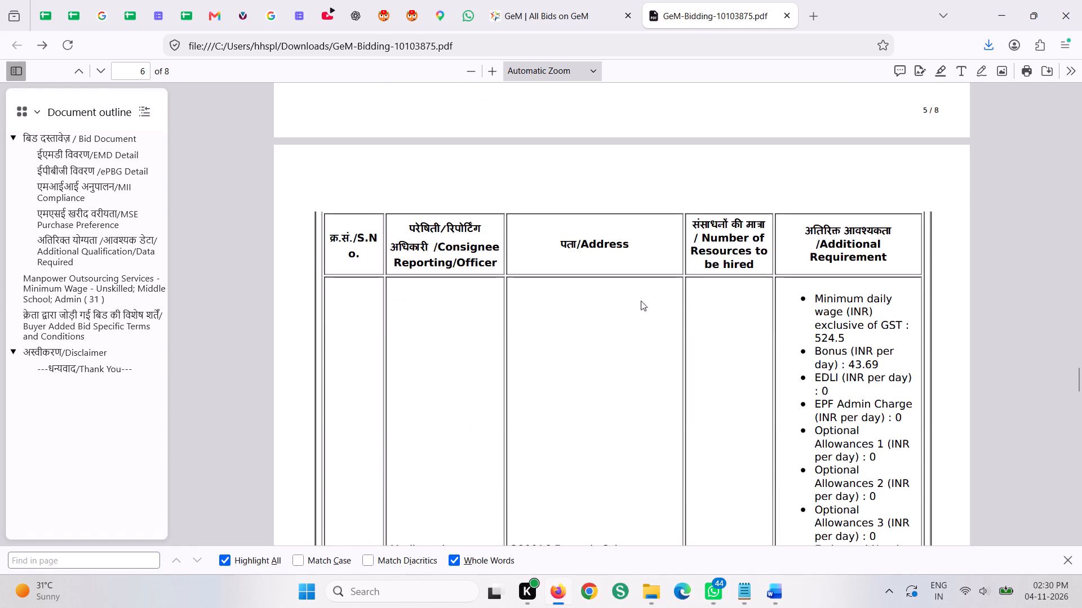
{"action": "scroll", "coordinate": [631, 322], "scroll_direction": "down", "scroll_amount": 1}
{"action": "double_click", "coordinate": [587, 252]}
{"action": "key", "text": "ctrl+c"}
{"action": "left_click", "coordinate": [779, 593]}
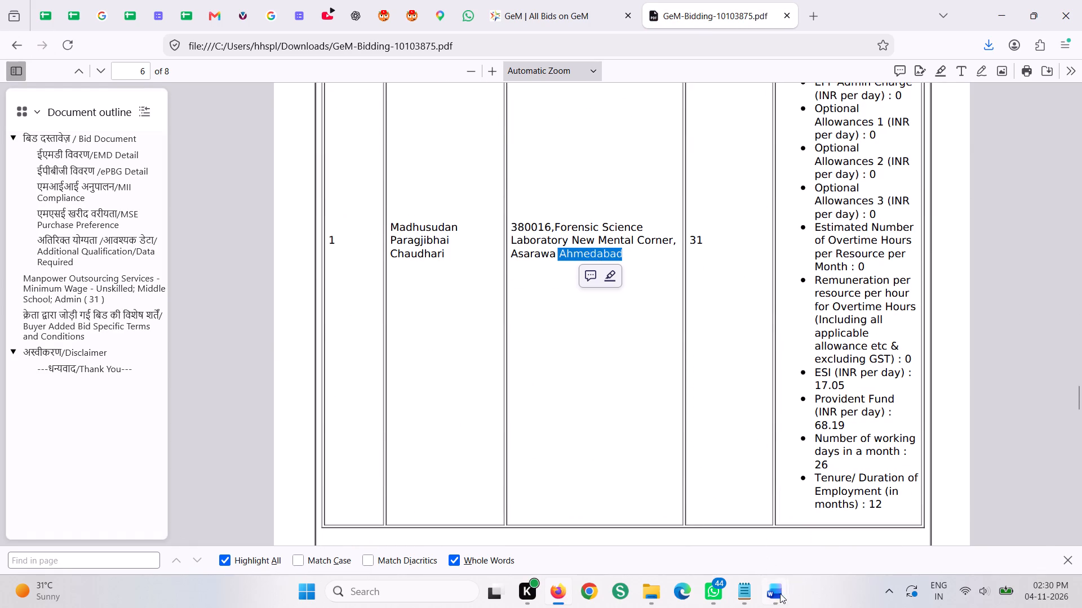
{"action": "left_click", "coordinate": [96, 533]}
{"action": "scroll", "coordinate": [419, 367], "scroll_direction": "up", "scroll_amount": 2}
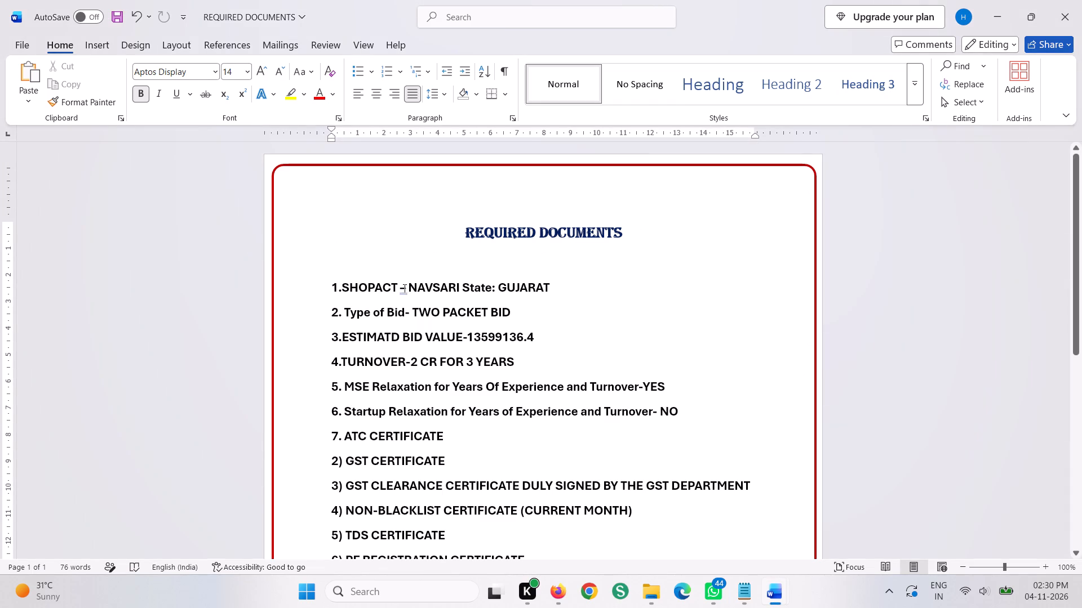
{"action": "left_click_drag", "start_coordinate": [407, 288], "coordinate": [664, 574]}
{"action": "key", "text": "ctrl+v"}
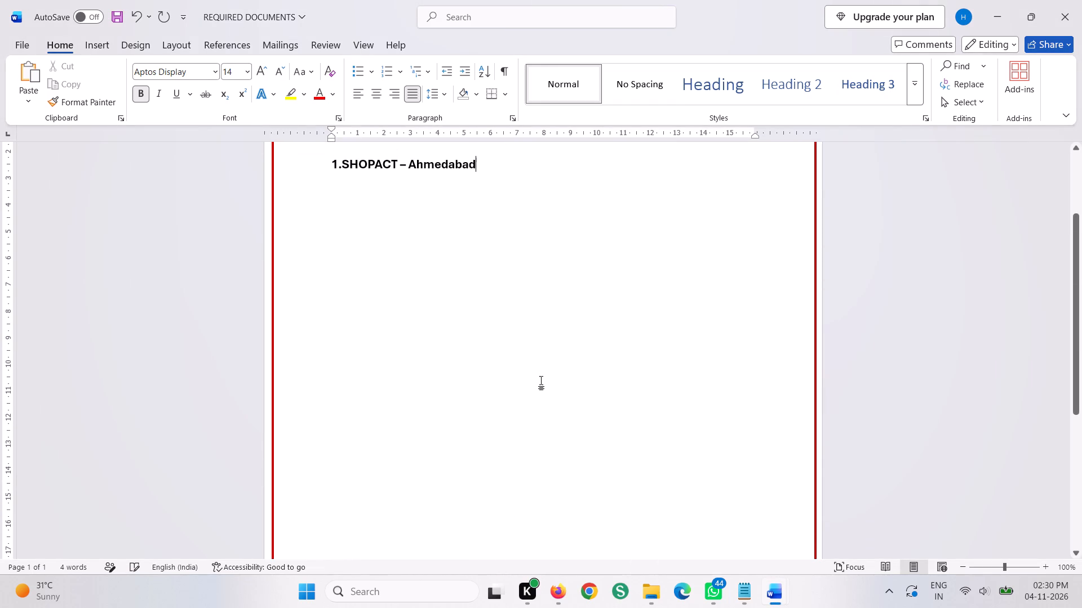
{"action": "type", "text": ",GJ"}
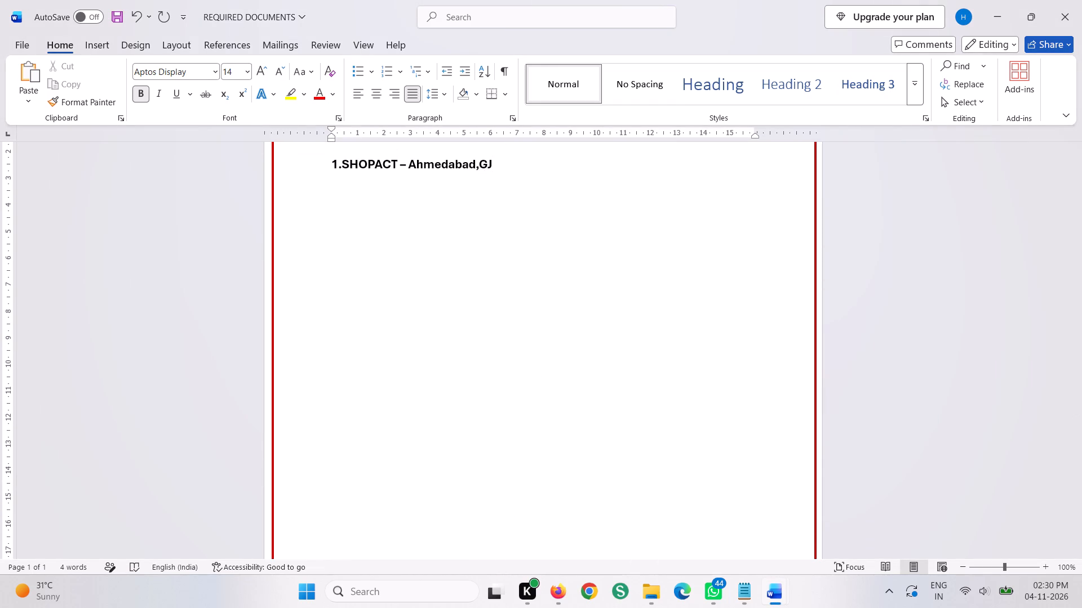
Add item 2 to the list as Turnover-210 LAKH FOR 3 YEARS, copying the Turnover label from the bid document.
{"action": "key", "text": "Return"}
{"action": "type", "text": "2."}
{"action": "key", "text": "alt+Tab"}
{"action": "scroll", "coordinate": [555, 363], "scroll_direction": "up", "scroll_amount": 15}
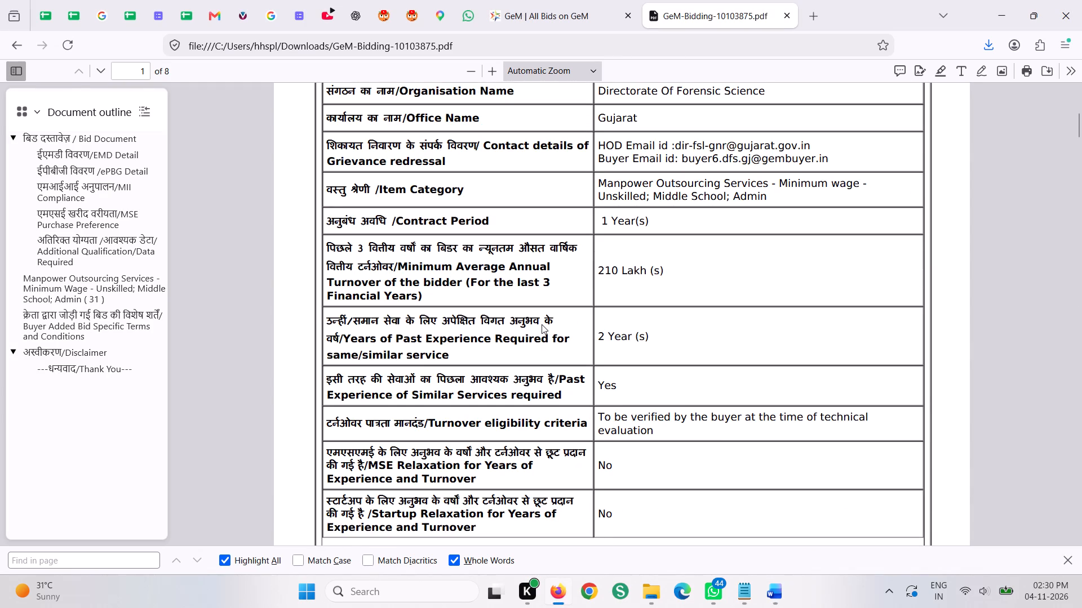
{"action": "double_click", "coordinate": [369, 275]}
{"action": "double_click", "coordinate": [357, 288], "text": "ctrl"}
{"action": "double_click", "coordinate": [354, 276], "text": "ctrl"}
{"action": "key", "text": "ctrl+c"}
{"action": "key", "text": "alt+Tab"}
{"action": "key", "text": "ctrl+v"}
{"action": "type", "text": "-210 LAKH FOR 3 YEARS"}
{"action": "key", "text": "space"}
Add item 3 with the label MSE Relaxation for Years of Experience and Turnover copied from the bid, joined onto one line.
{"action": "key", "text": "Return"}
{"action": "type", "text": "3."}
{"action": "key", "text": "alt+Tab"}
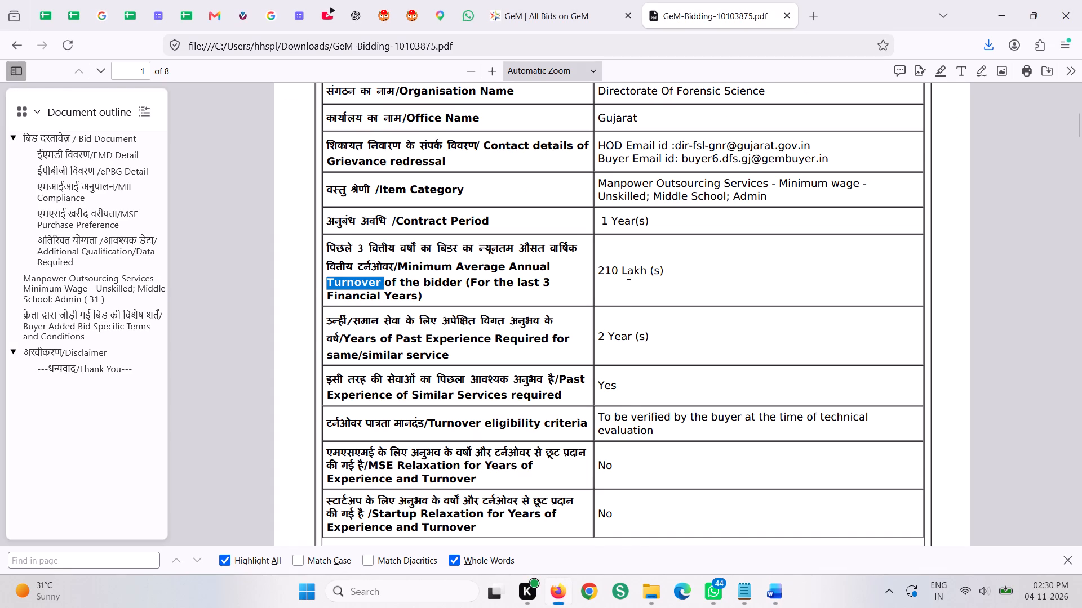
{"action": "scroll", "coordinate": [625, 298], "scroll_direction": "down", "scroll_amount": 1}
{"action": "left_click", "coordinate": [375, 138]}
{"action": "left_click_drag", "start_coordinate": [375, 138], "coordinate": [475, 167]}
{"action": "key", "text": "ctrl+c"}
{"action": "key", "text": "alt+Tab"}
{"action": "key", "text": "ctrl+v"}
{"action": "left_click", "coordinate": [325, 240]}
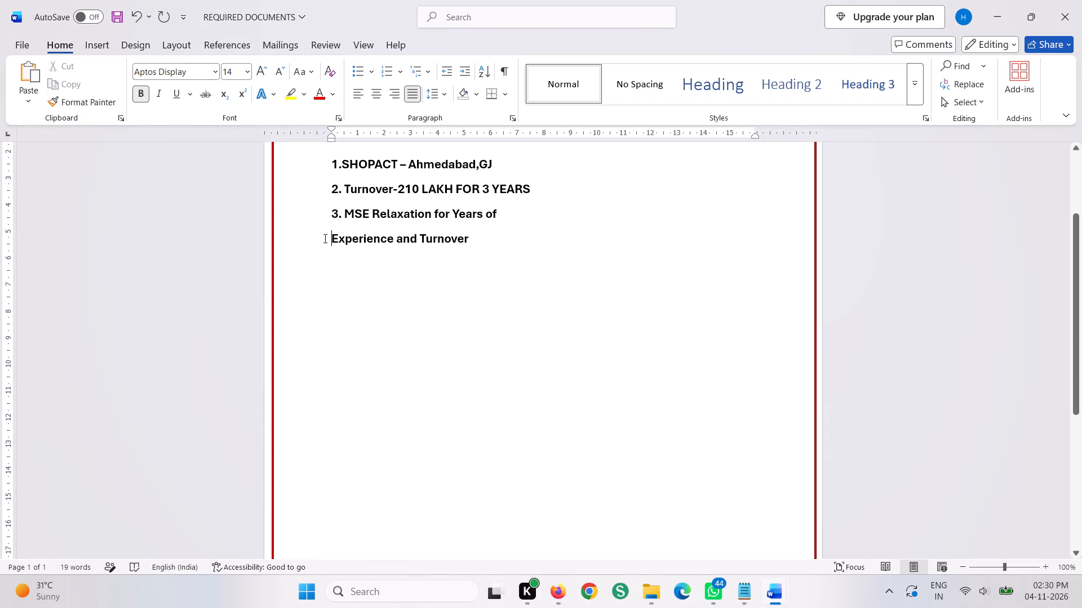
{"action": "key", "text": "BackSpace"}
{"action": "key", "text": "space"}
Extend item 3 with & Startup after MSE, copying Startup from the bid, and end the line with - NO.
{"action": "key", "text": "alt+Tab"}
{"action": "double_click", "coordinate": [393, 189]}
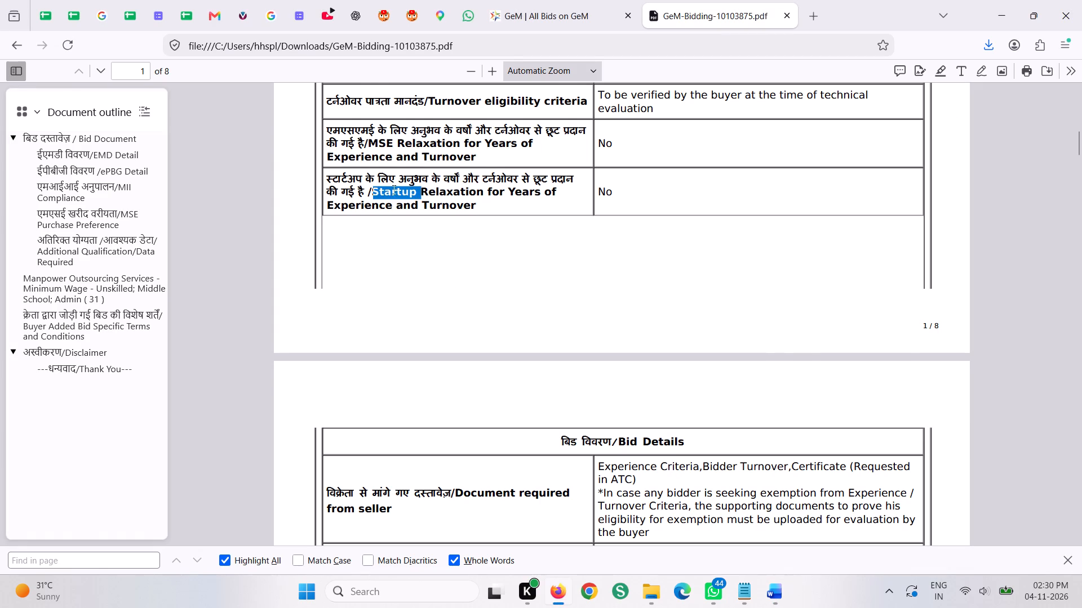
{"action": "key", "text": "ctrl+c"}
{"action": "key", "text": "ctrl+c"}
{"action": "key", "text": "alt+Tab"}
{"action": "left_click", "coordinate": [371, 211]}
{"action": "type", "text": "&"}
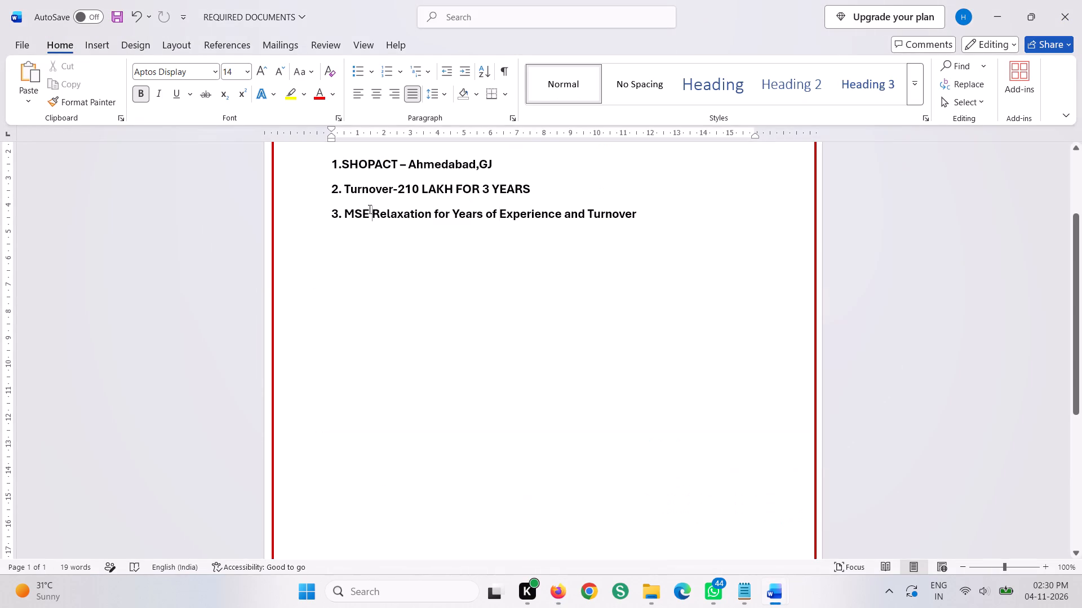
{"action": "key", "text": "space"}
{"action": "key", "text": "ctrl+v"}
{"action": "left_click_drag", "start_coordinate": [735, 203], "coordinate": [734, 211]}
{"action": "left_click", "coordinate": [728, 218]}
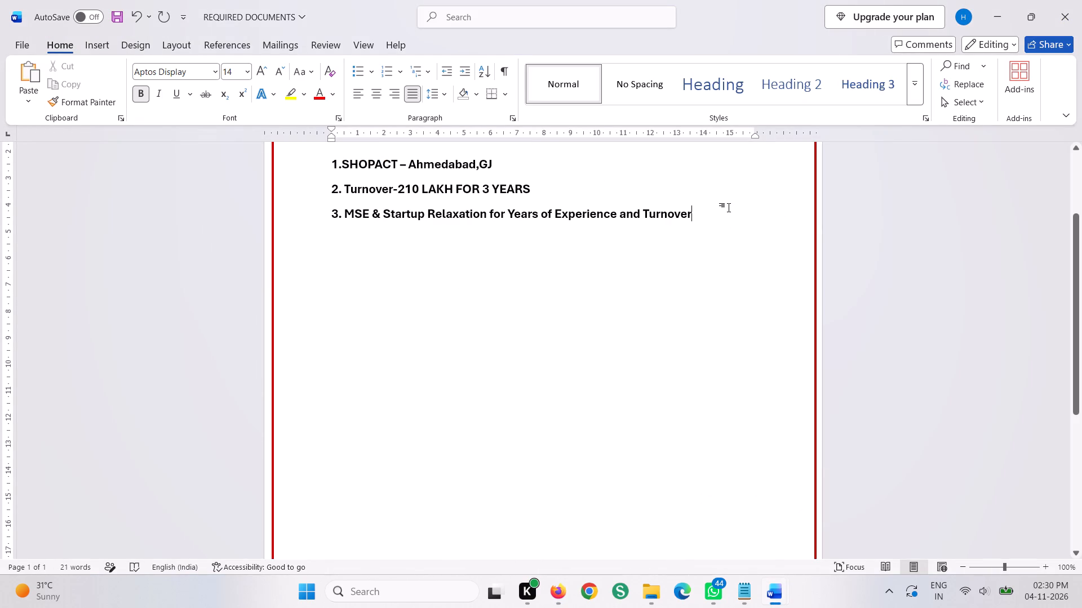
{"action": "type", "text": "- NO"}
{"action": "key", "text": "space"}
Add item 4 to the REQUIRED DOCUMENTS list with the label Type of Bid copied from the bid document, followed by a hyphen.
{"action": "key", "text": "Return"}
{"action": "type", "text": "4."}
{"action": "key", "text": "alt+Tab"}
{"action": "scroll", "coordinate": [615, 291], "scroll_direction": "down", "scroll_amount": 2}
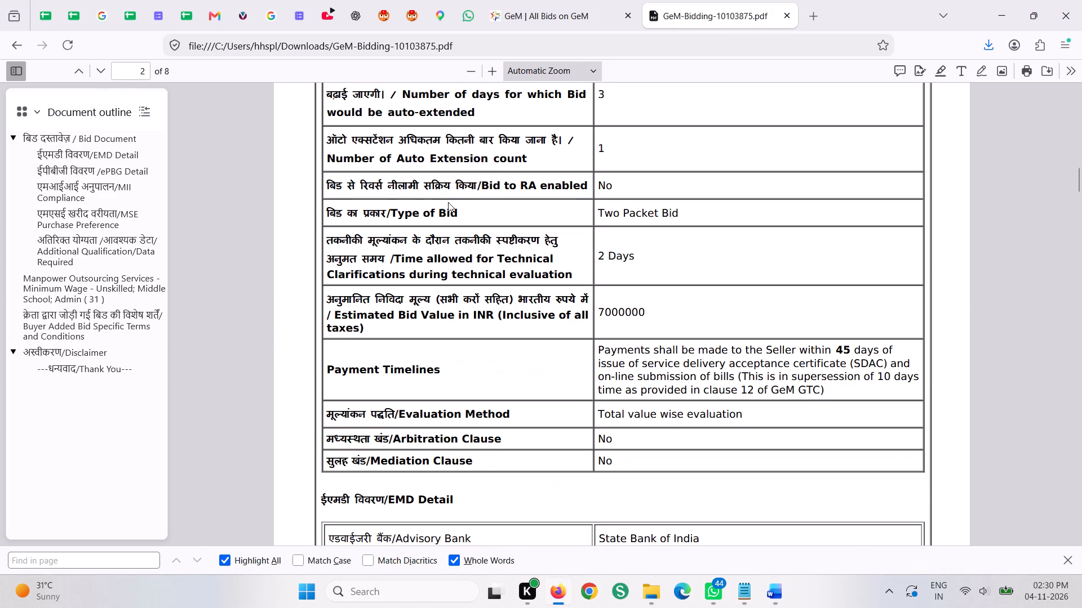
{"action": "left_click", "coordinate": [397, 213]}
{"action": "left_click_drag", "start_coordinate": [397, 213], "coordinate": [454, 213], "text": "ctrl"}
{"action": "key", "text": "ctrl+c"}
{"action": "key", "text": "ctrl+c"}
{"action": "key", "text": "alt+Tab"}
{"action": "key", "text": "ctrl+v"}
{"action": "key", "text": "minus"}
Complete item 4 with Two Packet Bid copied from the bid document.
{"action": "key", "text": "alt+Tab"}
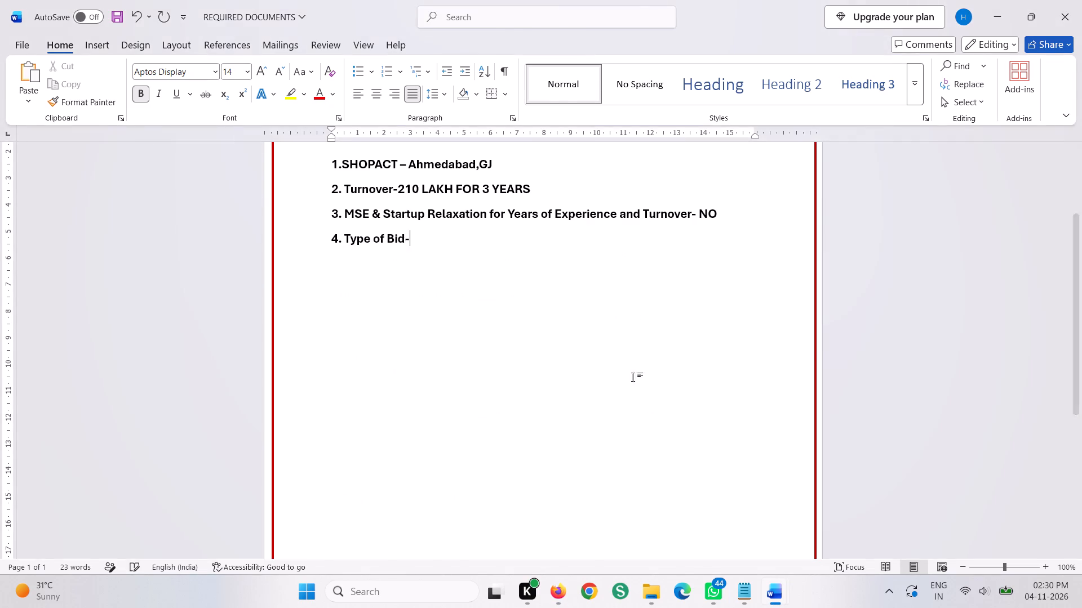
{"action": "triple_click", "coordinate": [636, 211]}
{"action": "key", "text": "ctrl+c"}
{"action": "key", "text": "ctrl+c"}
{"action": "key", "text": "alt+Tab"}
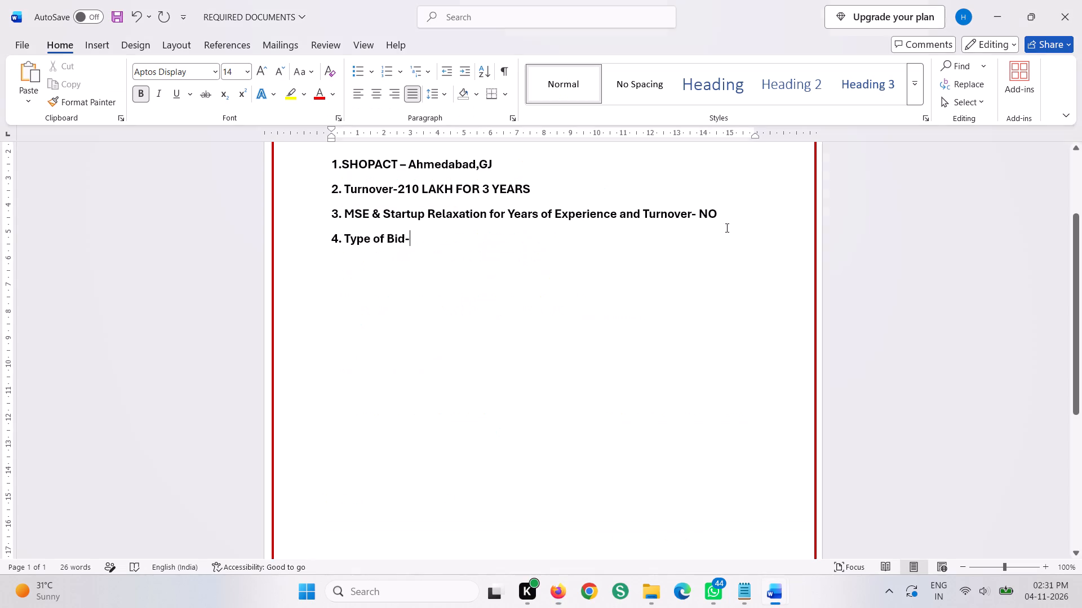
{"action": "key", "text": "ctrl+v"}
Add item 5 as ESTIMATED BID VALUE- followed by 7000000 copied from the bid document.
{"action": "key", "text": "Return"}
{"action": "type", "text": "5."}
{"action": "key", "text": "alt+Tab"}
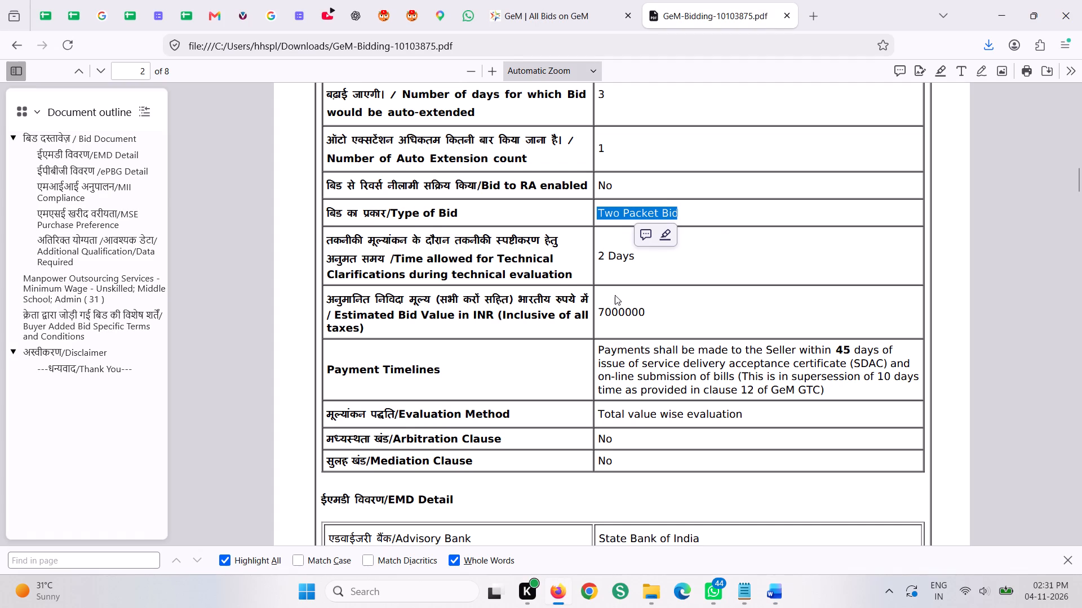
{"action": "key", "text": "alt+Tab"}
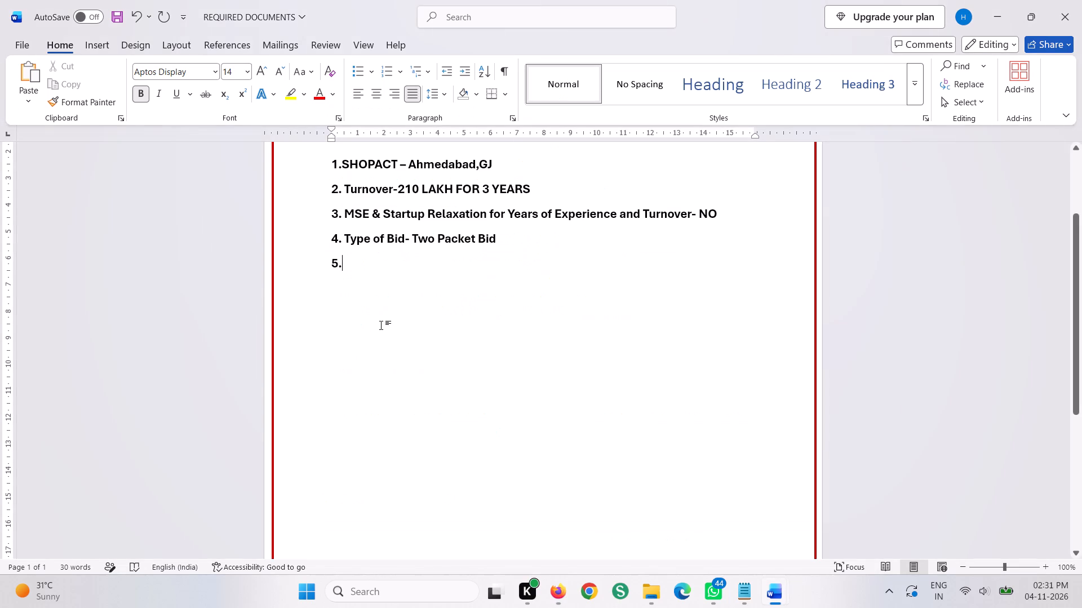
{"action": "type", "text": "ESTIMATED BID VALUE"}
{"action": "key", "text": "minus"}
{"action": "key", "text": "alt+Tab"}
{"action": "key", "text": "alt+Tab"}
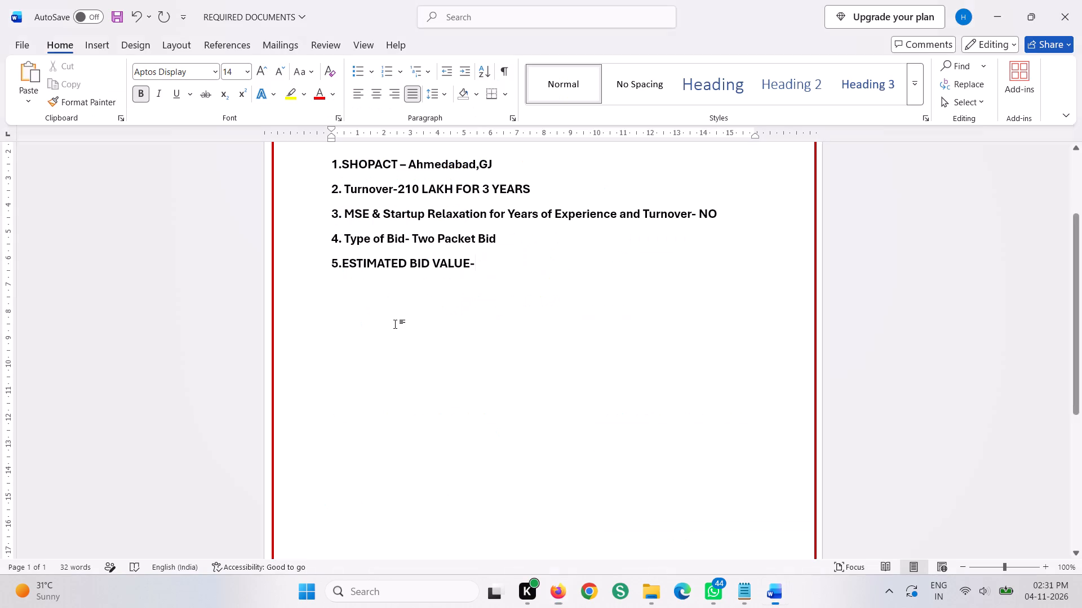
{"action": "key", "text": "alt+Tab"}
{"action": "double_click", "coordinate": [618, 314]}
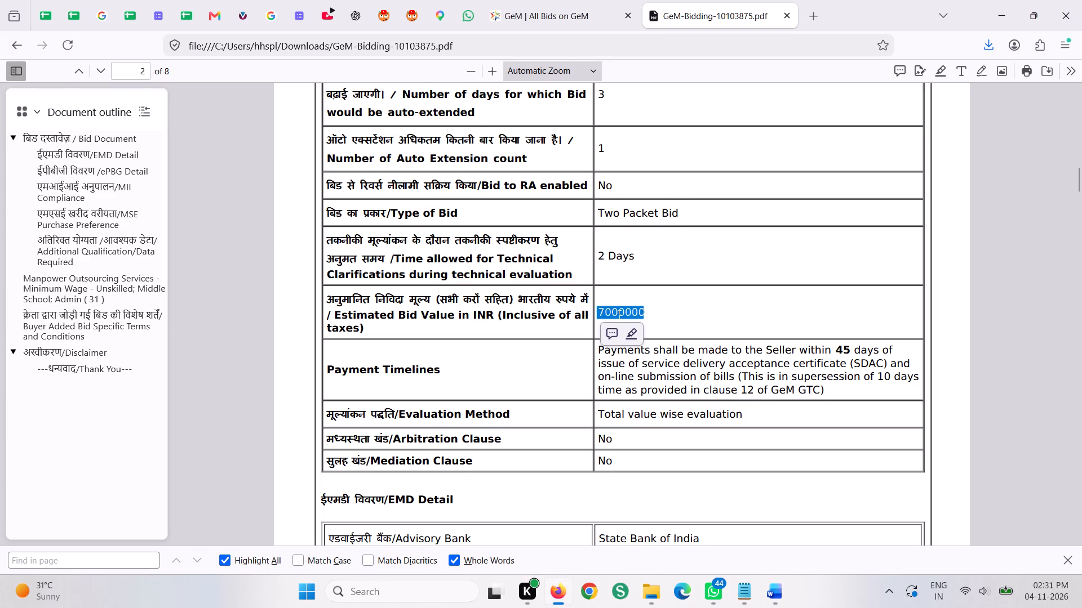
{"action": "key", "text": "ctrl+c"}
{"action": "key", "text": "alt+Tab"}
{"action": "key", "text": "ctrl+v"}
Start item 6 on a new line of the list.
{"action": "key", "text": "Return"}
{"action": "type", "text": "6."}
Look through the rest of the bid document and open the buyer uploaded ATC file from the Buyer Added Bid Specific Terms.
{"action": "key", "text": "alt+Tab"}
{"action": "scroll", "coordinate": [621, 349], "scroll_direction": "down", "scroll_amount": 5}
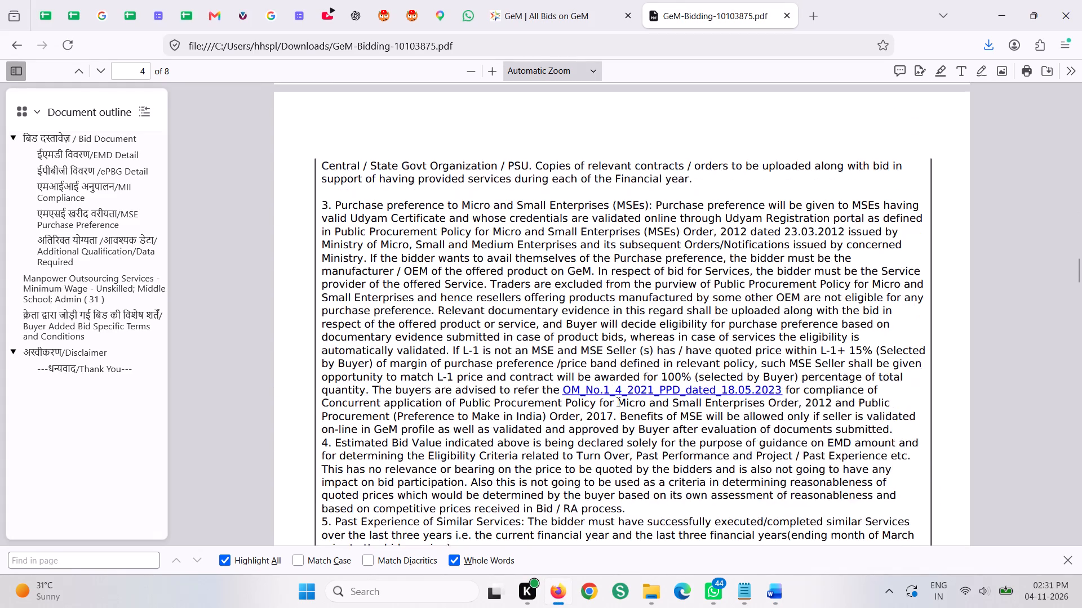
{"action": "scroll", "coordinate": [622, 398], "scroll_direction": "down", "scroll_amount": 1}
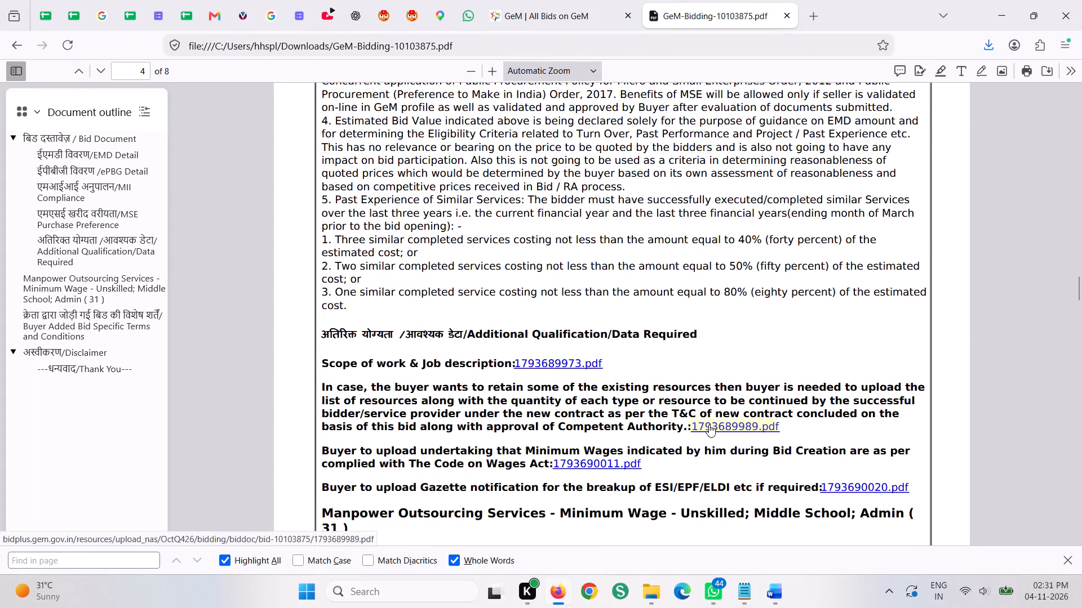
{"action": "left_click", "coordinate": [709, 424]}
{"action": "left_click", "coordinate": [24, 50]}
{"action": "scroll", "coordinate": [818, 392], "scroll_direction": "down", "scroll_amount": 3}
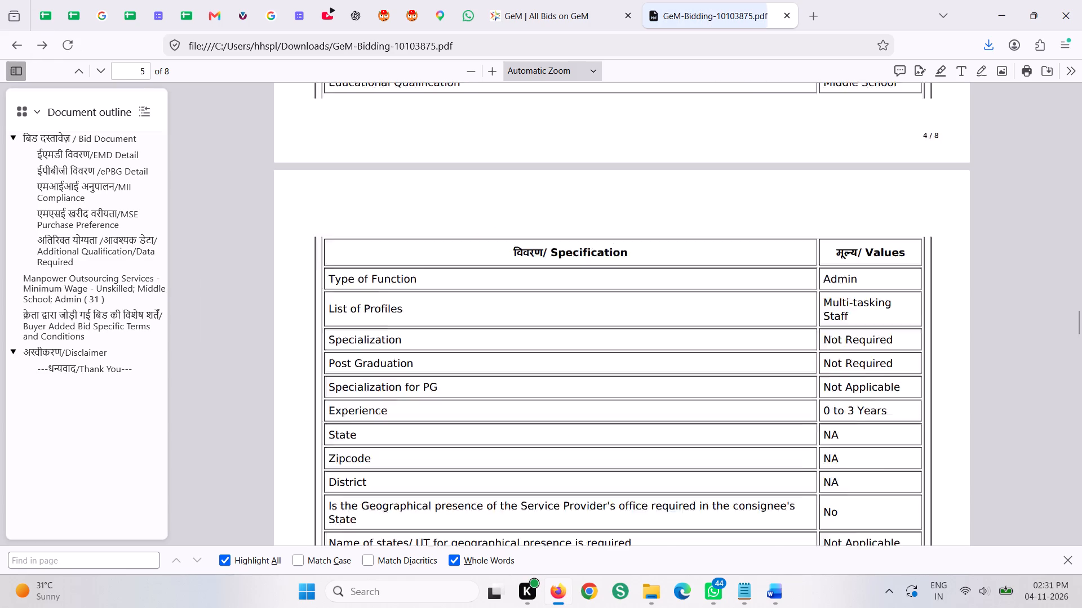
{"action": "scroll", "coordinate": [825, 385], "scroll_direction": "down", "scroll_amount": 5}
{"action": "scroll", "coordinate": [786, 342], "scroll_direction": "up", "scroll_amount": 2}
{"action": "scroll", "coordinate": [692, 324], "scroll_direction": "down", "scroll_amount": 2}
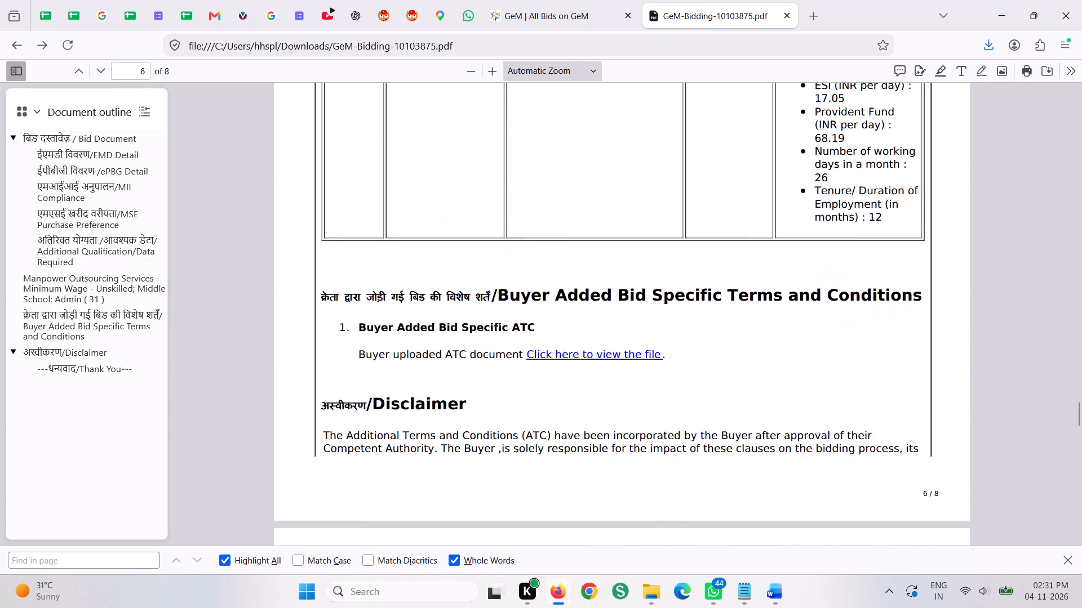
{"action": "scroll", "coordinate": [645, 292], "scroll_direction": "up", "scroll_amount": 1}
{"action": "left_click", "coordinate": [539, 319]}
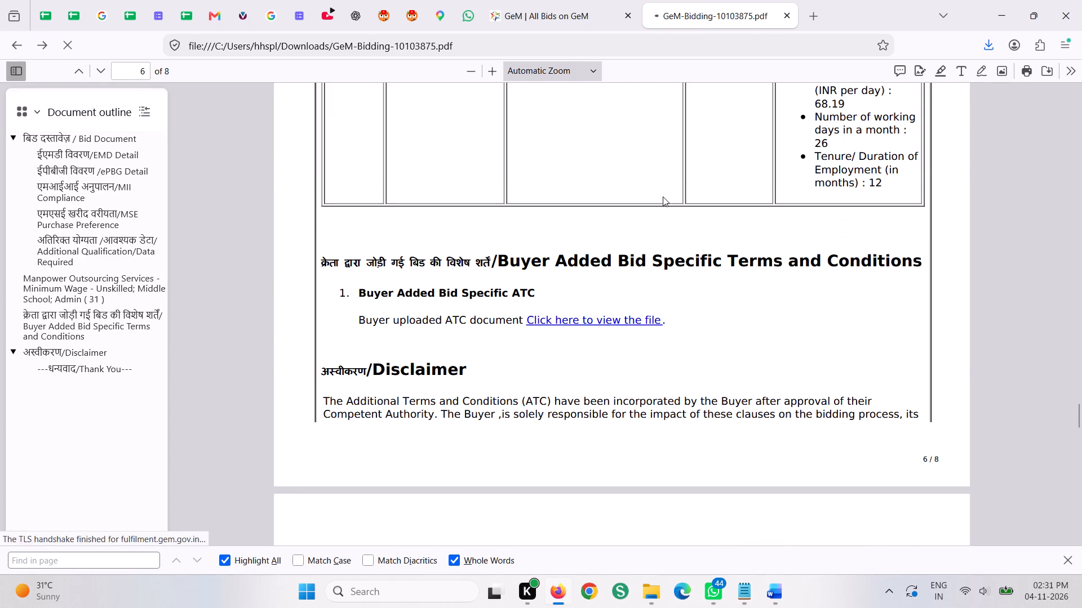
{"action": "left_click", "coordinate": [407, 287]}
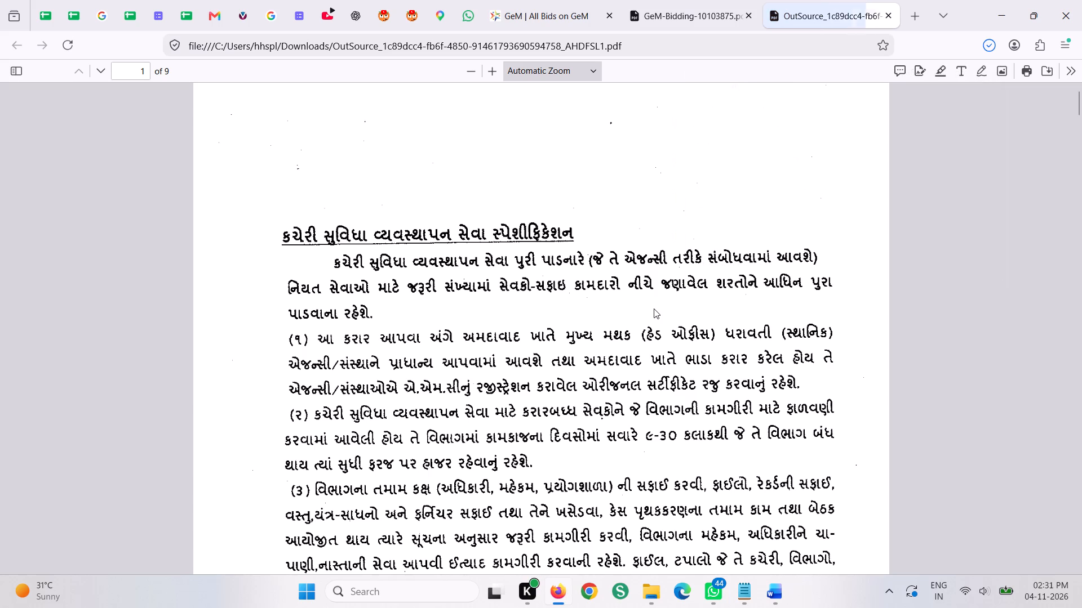
Read the Gujarati ATC document through page 3 and copy a screenshot of the area with clauses 28 to 30.
{"action": "scroll", "coordinate": [636, 353], "scroll_direction": "down", "scroll_amount": 2}
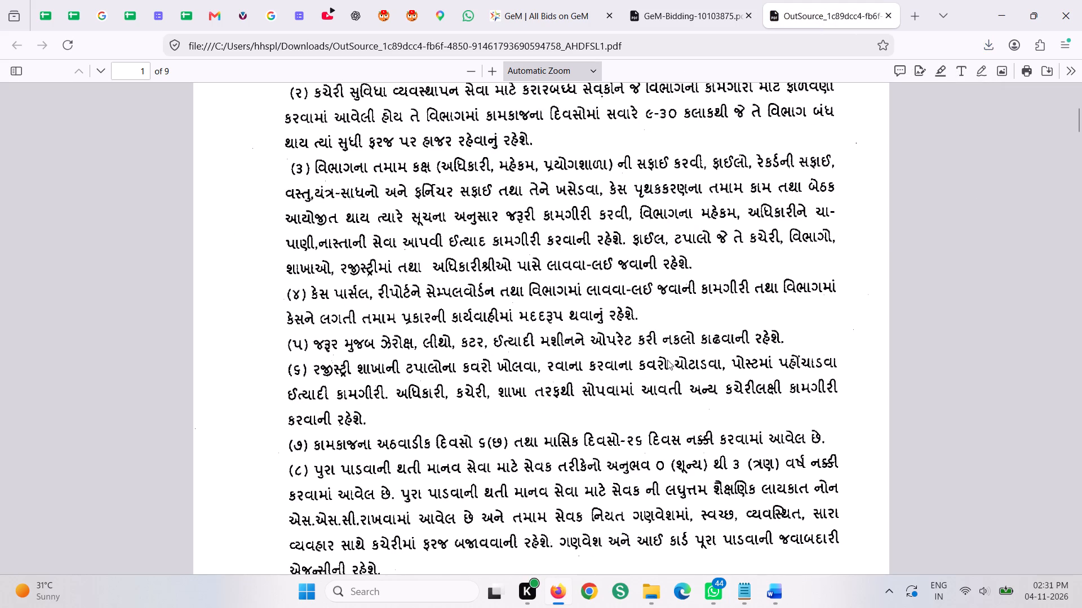
{"action": "scroll", "coordinate": [626, 357], "scroll_direction": "down", "scroll_amount": 2}
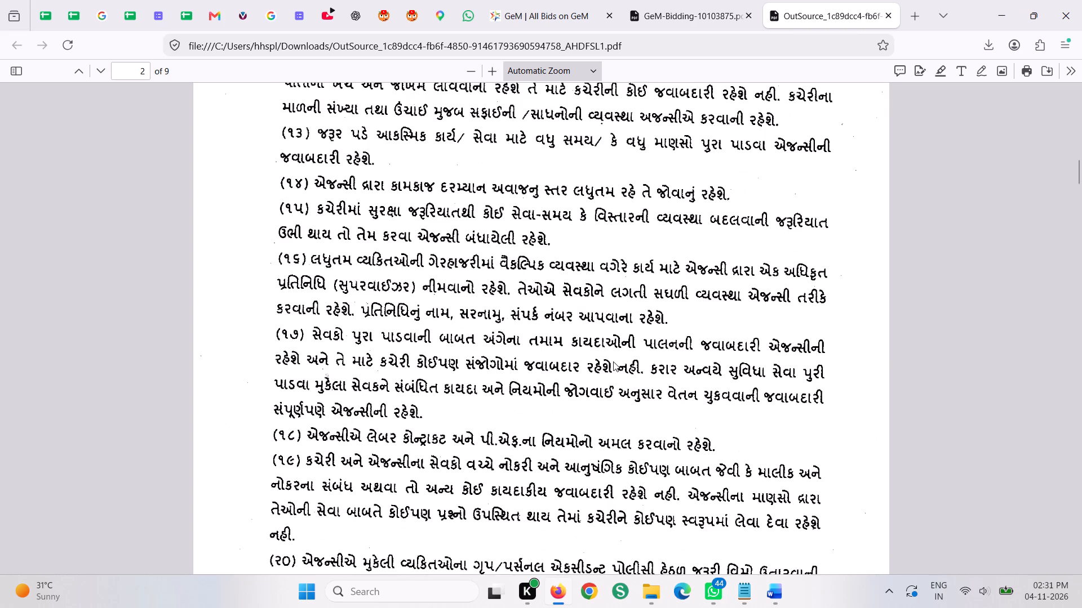
{"action": "scroll", "coordinate": [613, 361], "scroll_direction": "down", "scroll_amount": 3}
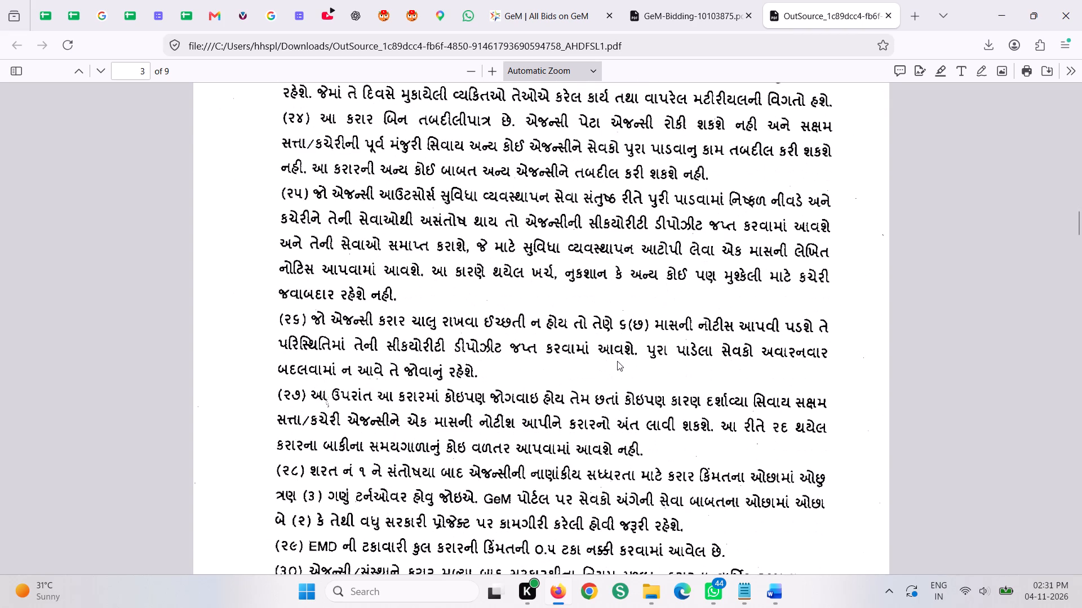
{"action": "scroll", "coordinate": [617, 361], "scroll_direction": "down", "scroll_amount": 1}
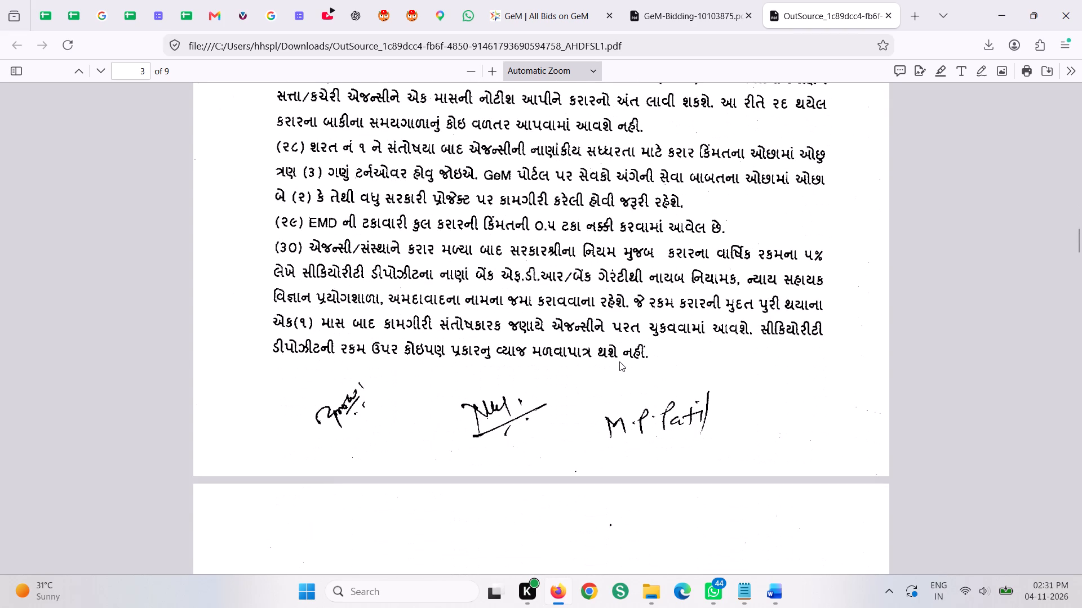
{"action": "key", "text": "ctrl+shift+s"}
{"action": "left_click_drag", "start_coordinate": [221, 122], "coordinate": [946, 403]}
{"action": "left_click", "coordinate": [839, 422]}
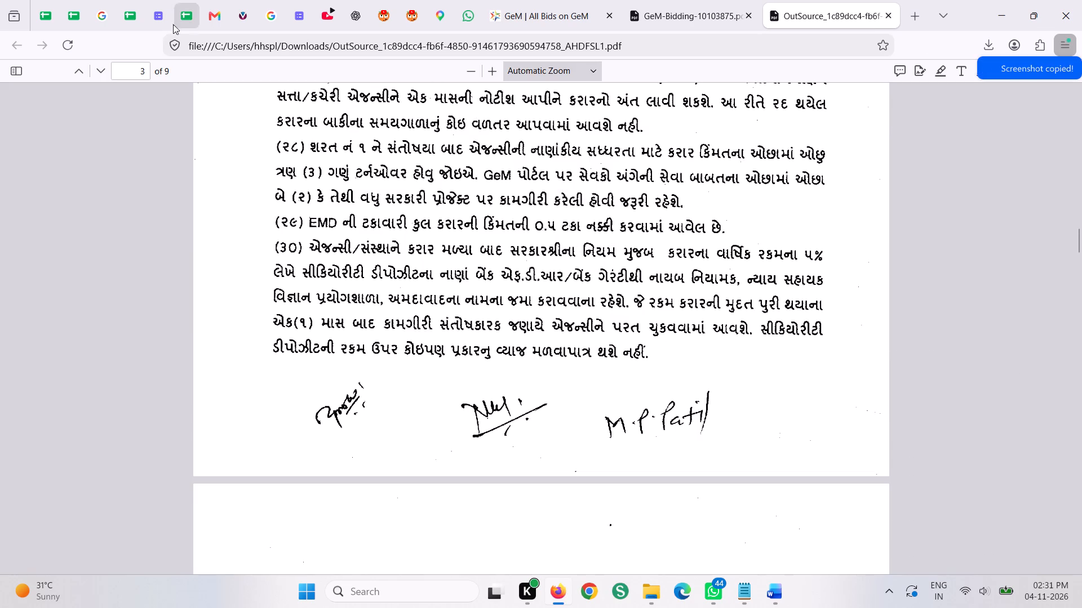
Run a Google image search on the copied screenshot and translate its Gujarati text into English.
{"action": "left_click", "coordinate": [263, 14]}
{"action": "scroll", "coordinate": [641, 145], "scroll_direction": "up", "scroll_amount": 9}
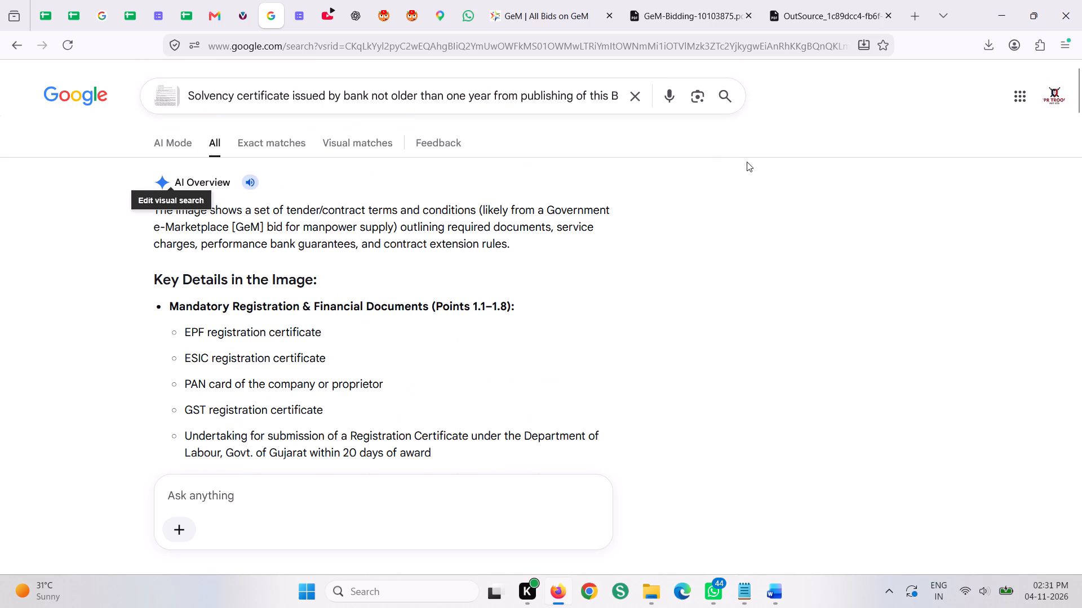
{"action": "scroll", "coordinate": [747, 162], "scroll_direction": "up", "scroll_amount": 1}
{"action": "left_click", "coordinate": [699, 92]}
{"action": "left_click", "coordinate": [568, 296]}
{"action": "key", "text": "ctrl+v"}
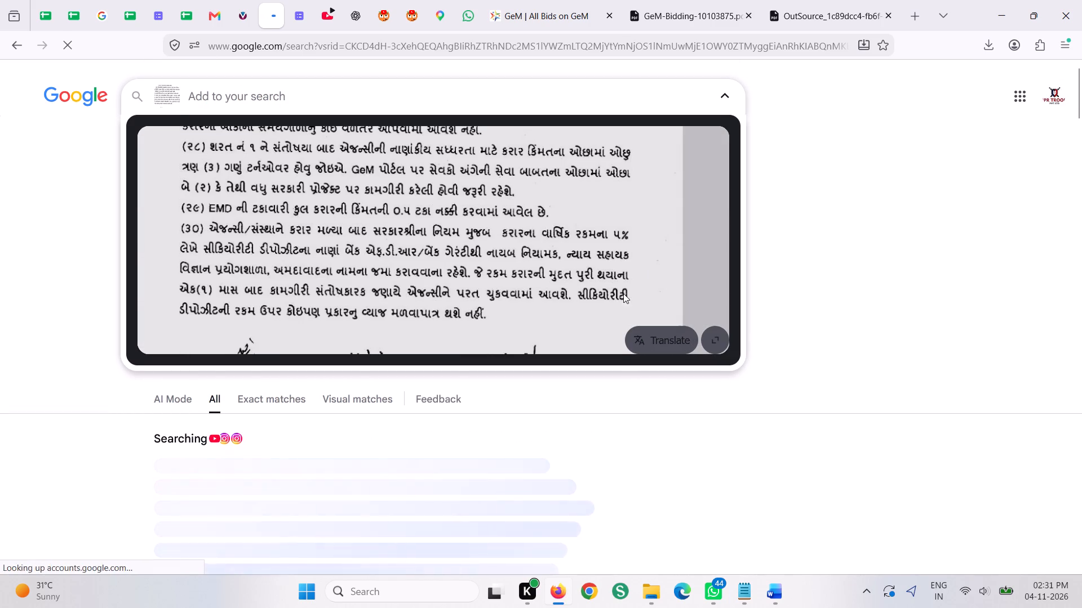
{"action": "left_click", "coordinate": [656, 336]}
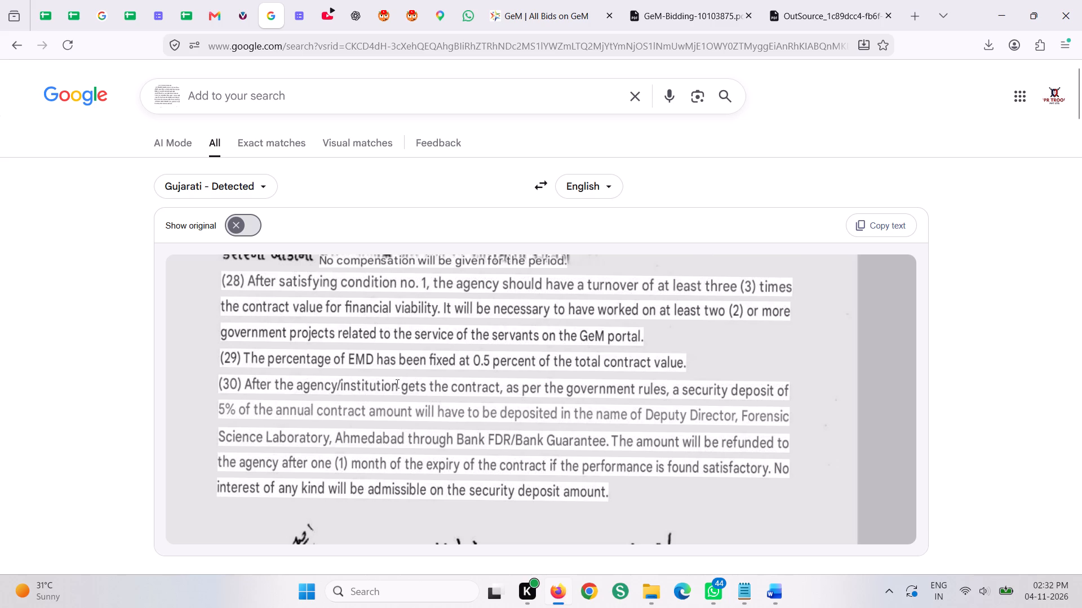
Examine the remaining pages 4 to 9 of the ATC document for eligibility conditions and required documents.
{"action": "left_click", "coordinate": [834, 0]}
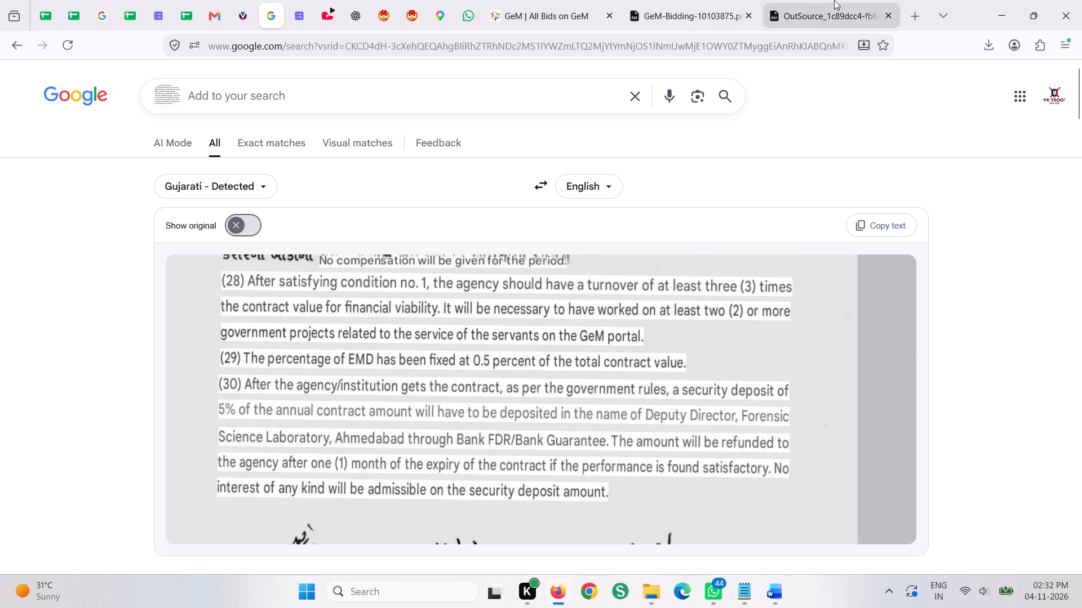
{"action": "scroll", "coordinate": [633, 257], "scroll_direction": "down", "scroll_amount": 1}
{"action": "scroll", "coordinate": [561, 283], "scroll_direction": "down", "scroll_amount": 1}
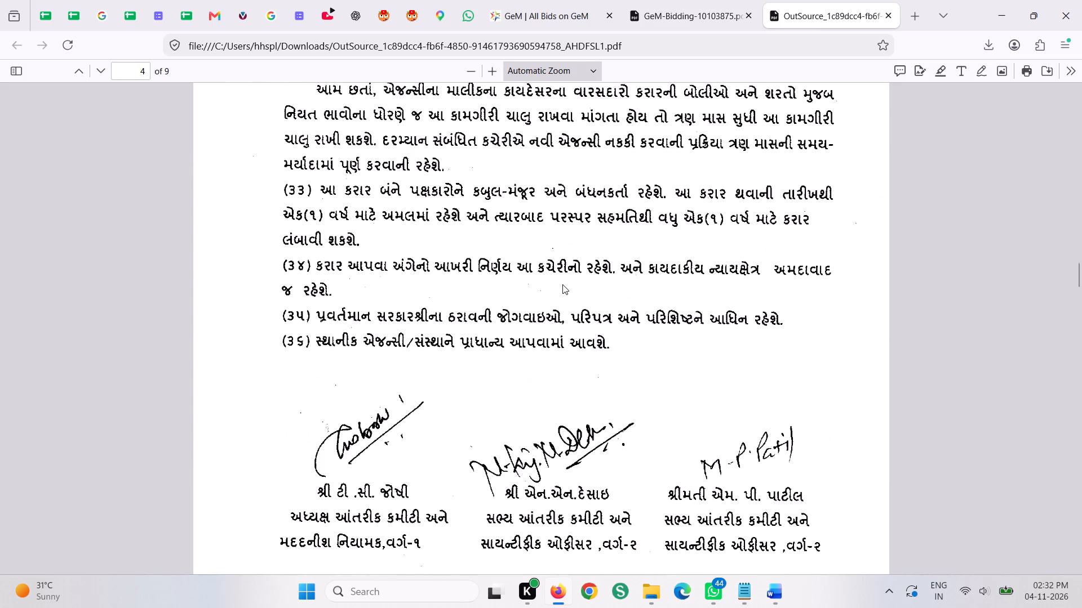
{"action": "scroll", "coordinate": [562, 284], "scroll_direction": "down", "scroll_amount": 4}
{"action": "scroll", "coordinate": [567, 286], "scroll_direction": "up", "scroll_amount": 1}
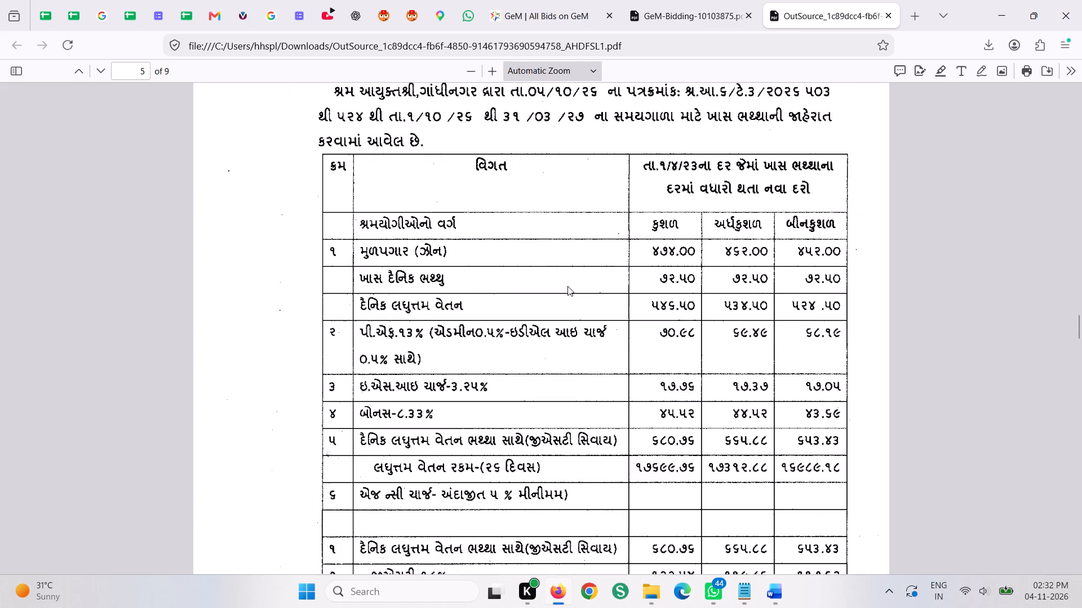
{"action": "scroll", "coordinate": [567, 287], "scroll_direction": "down", "scroll_amount": 4}
{"action": "scroll", "coordinate": [569, 289], "scroll_direction": "up", "scroll_amount": 1}
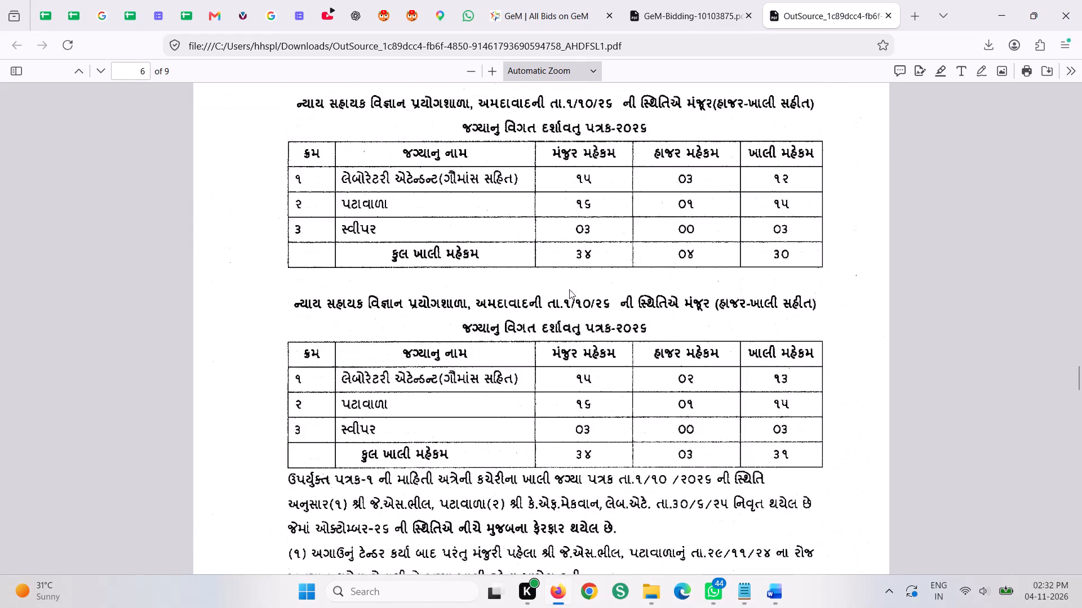
{"action": "scroll", "coordinate": [569, 289], "scroll_direction": "down", "scroll_amount": 7}
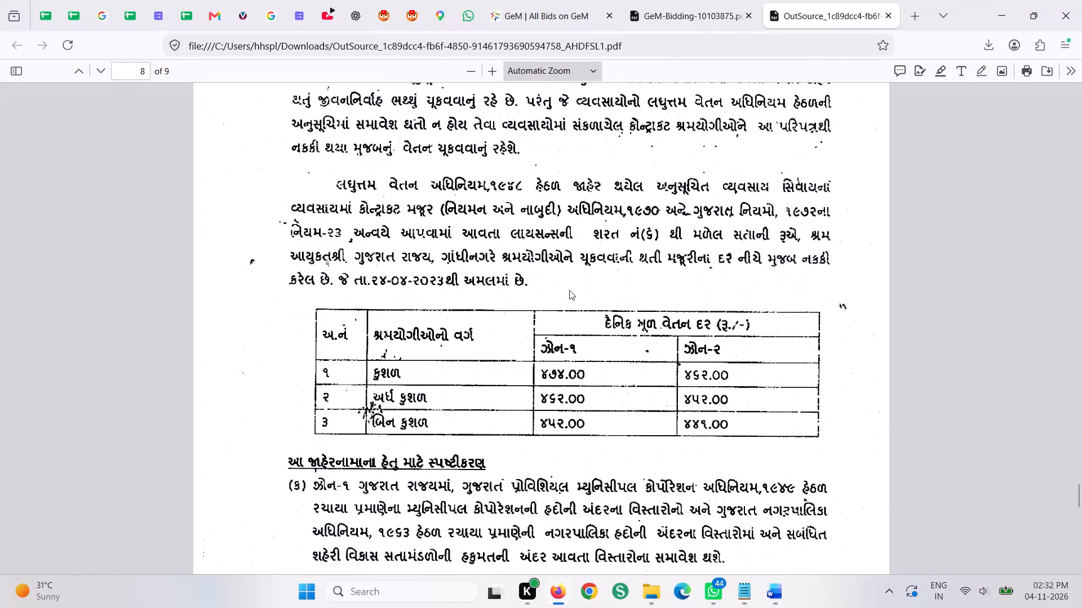
{"action": "scroll", "coordinate": [569, 290], "scroll_direction": "up", "scroll_amount": 1}
{"action": "scroll", "coordinate": [569, 292], "scroll_direction": "down", "scroll_amount": 4}
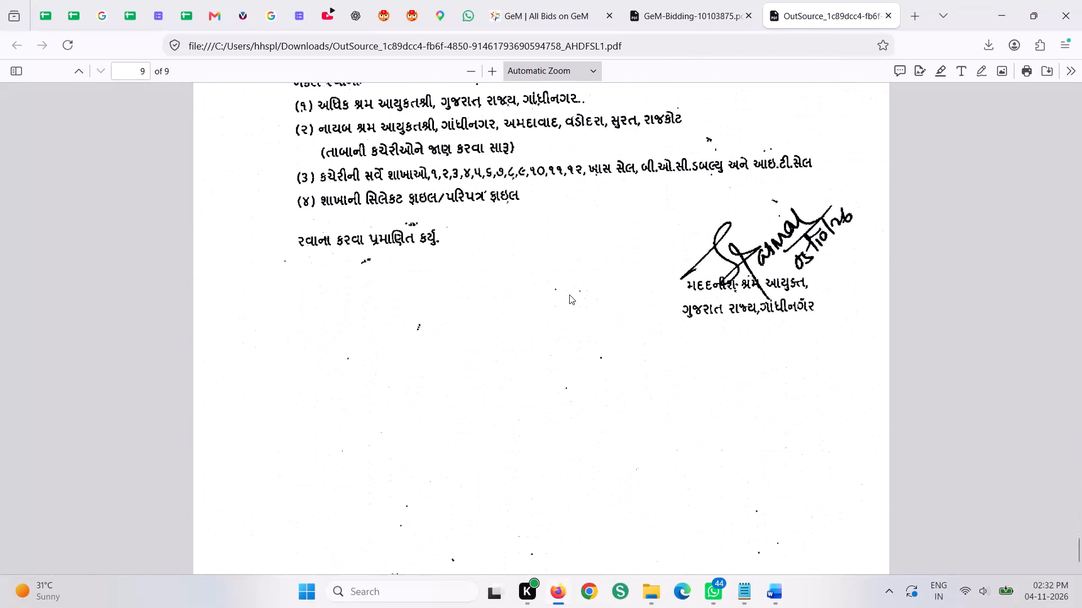
{"action": "scroll", "coordinate": [569, 294], "scroll_direction": "up", "scroll_amount": 3}
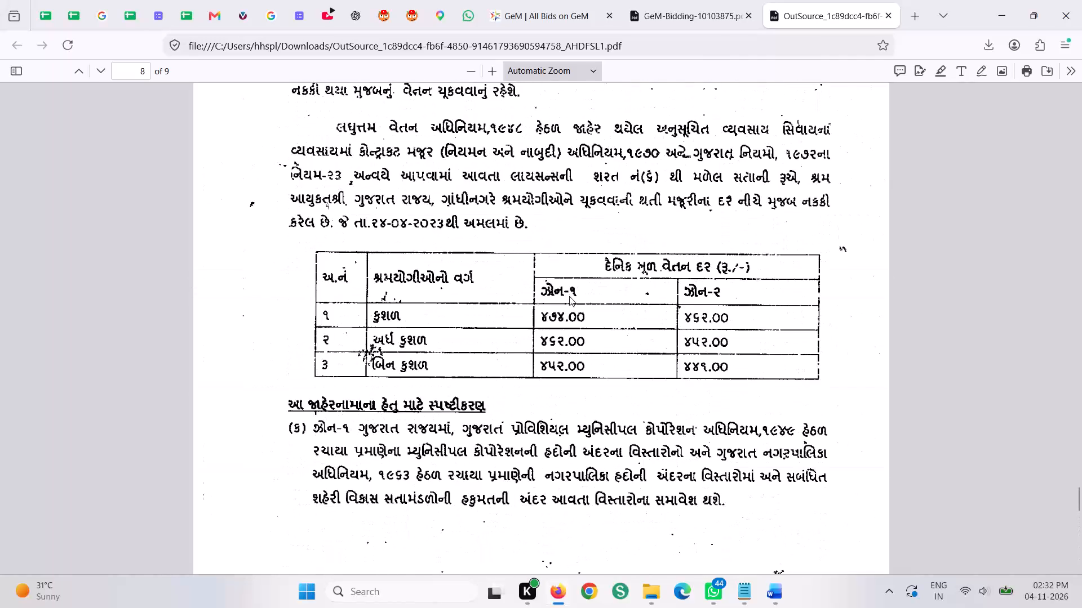
{"action": "scroll", "coordinate": [566, 307], "scroll_direction": "down", "scroll_amount": 2}
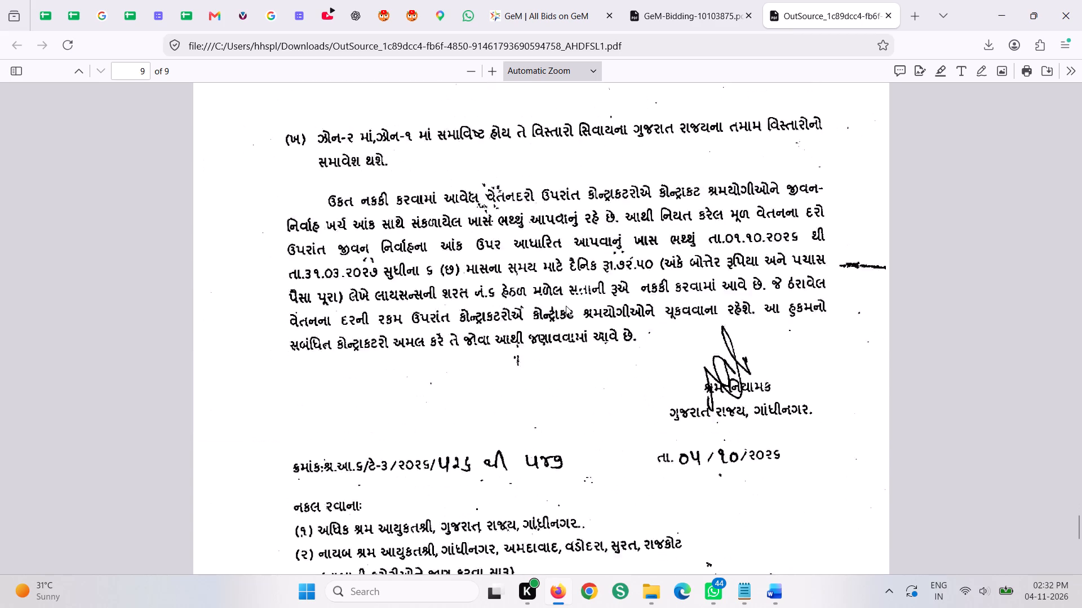
{"action": "scroll", "coordinate": [567, 329], "scroll_direction": "down", "scroll_amount": 4}
{"action": "scroll", "coordinate": [577, 328], "scroll_direction": "up", "scroll_amount": 3}
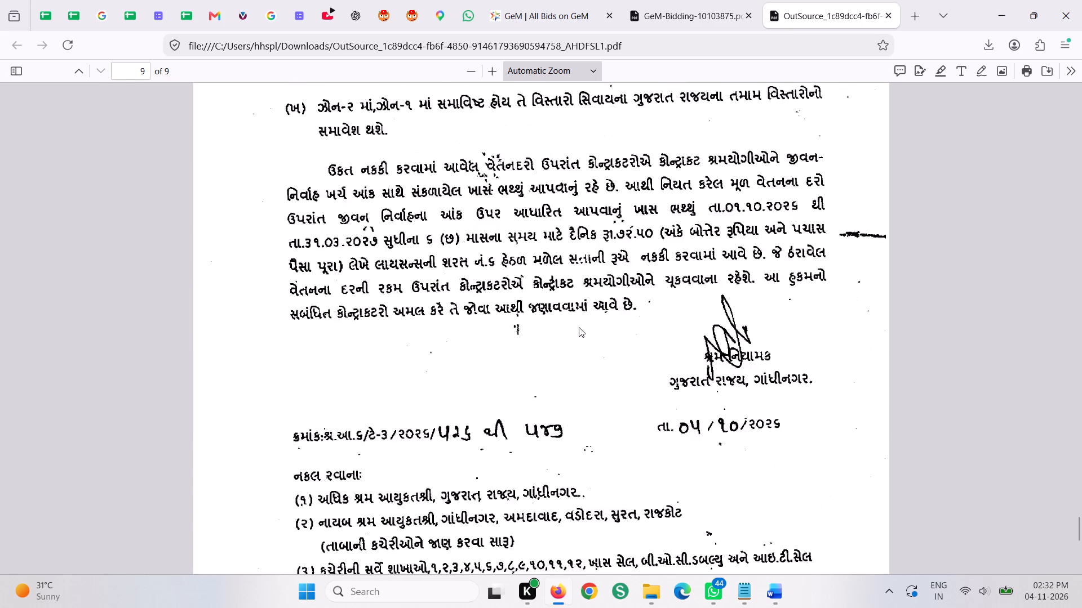
{"action": "scroll", "coordinate": [579, 327], "scroll_direction": "down", "scroll_amount": 1}
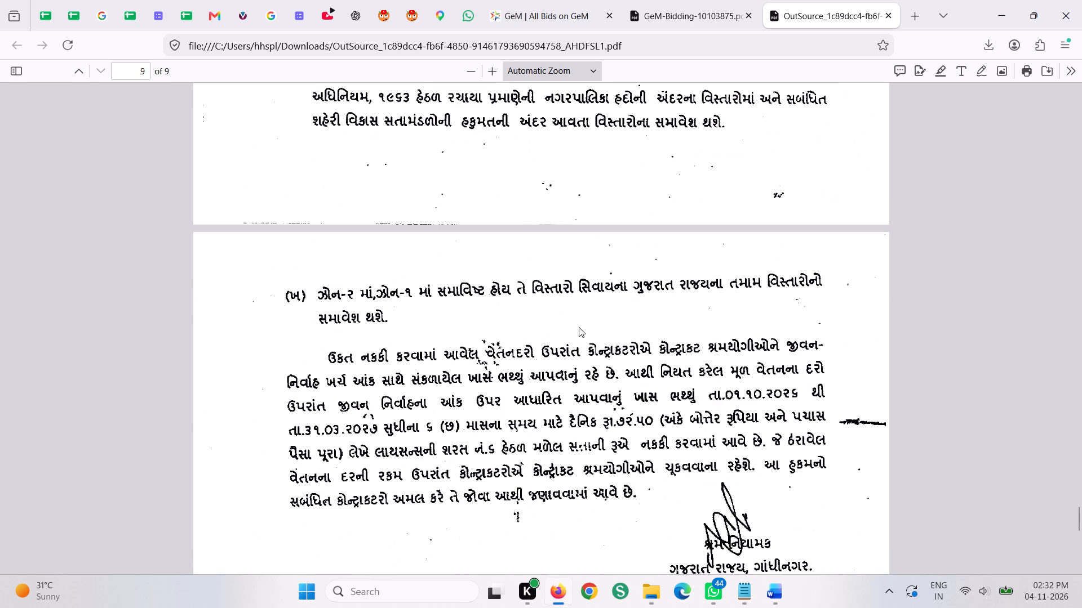
Return to page 1 of the ATC document, zoom out to 60%, and copy a screenshot of clauses 1 to 9.
{"action": "scroll", "coordinate": [579, 327], "scroll_direction": "up", "scroll_amount": 13}
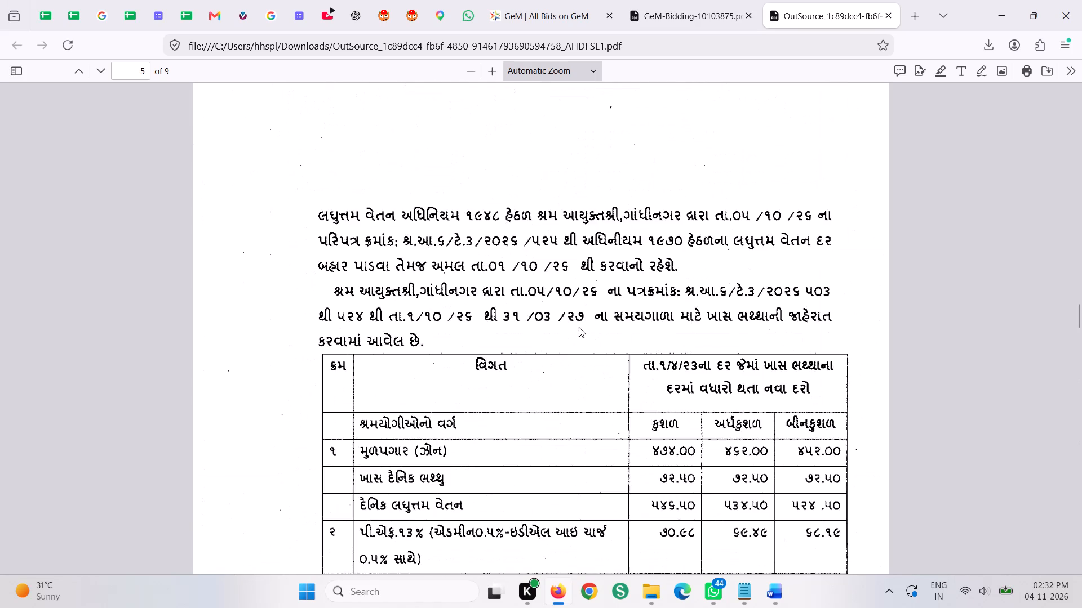
{"action": "scroll", "coordinate": [579, 327], "scroll_direction": "up", "scroll_amount": 10}
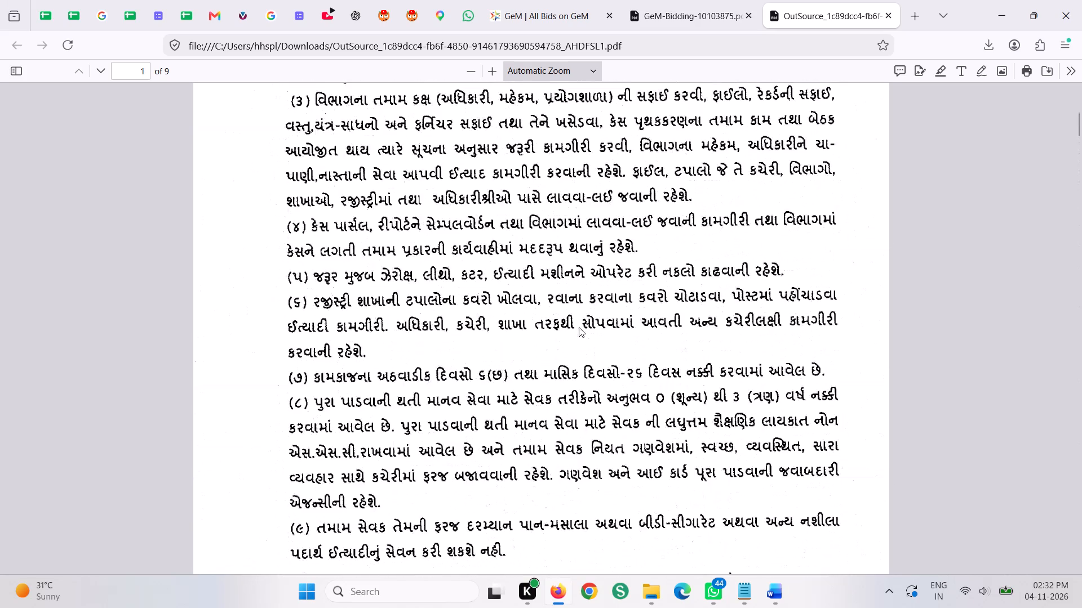
{"action": "scroll", "coordinate": [579, 327], "scroll_direction": "up", "scroll_amount": 4}
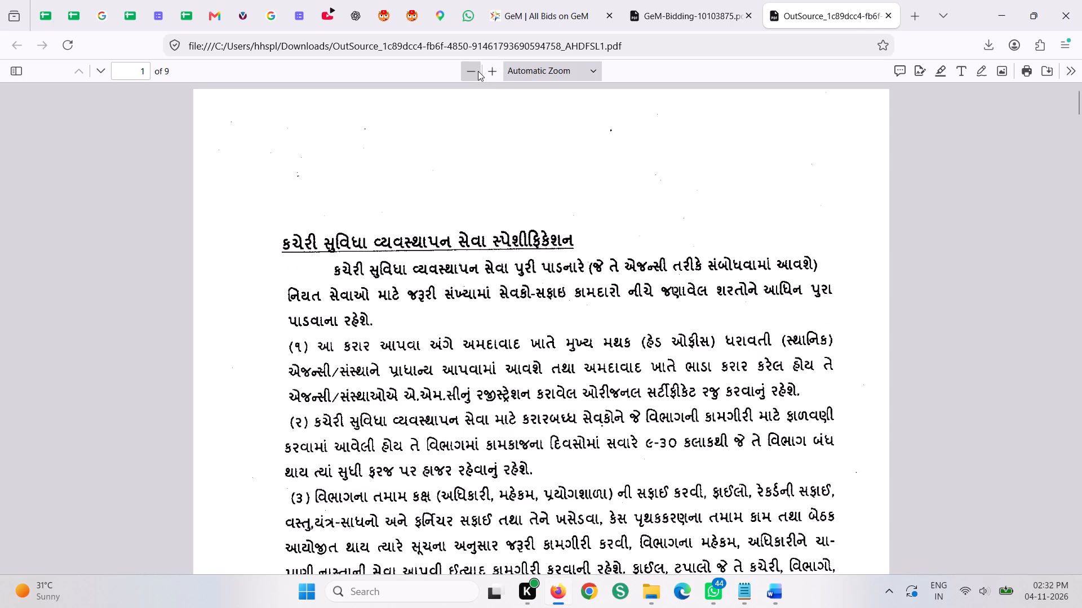
{"action": "triple_click", "coordinate": [478, 71]}
{"action": "double_click", "coordinate": [477, 71]}
{"action": "left_click", "coordinate": [476, 71]}
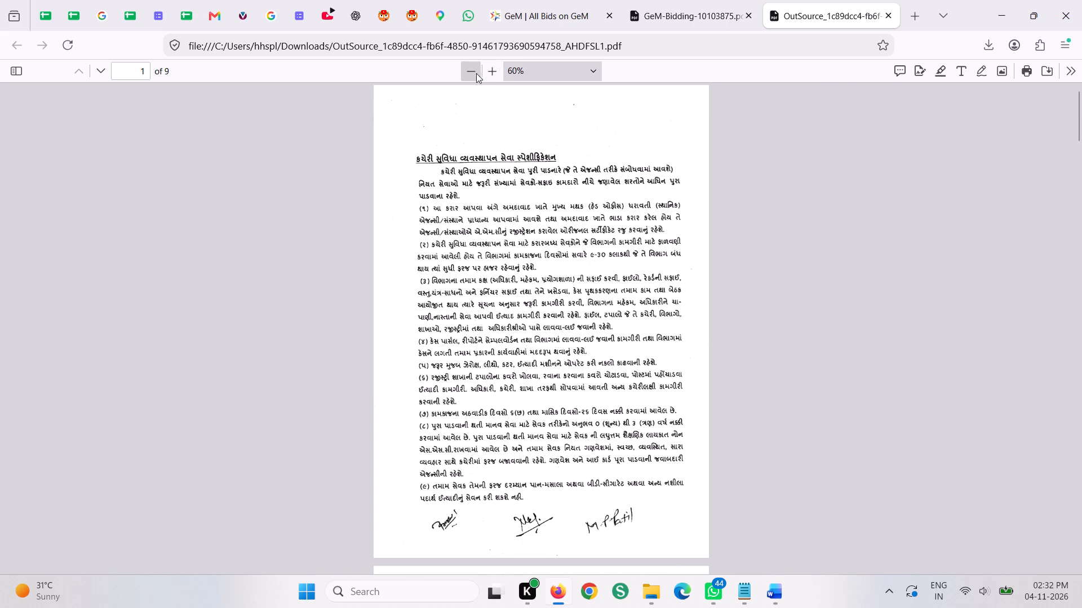
{"action": "key", "text": "ctrl+shift+s"}
{"action": "left_click_drag", "start_coordinate": [375, 141], "coordinate": [748, 429]}
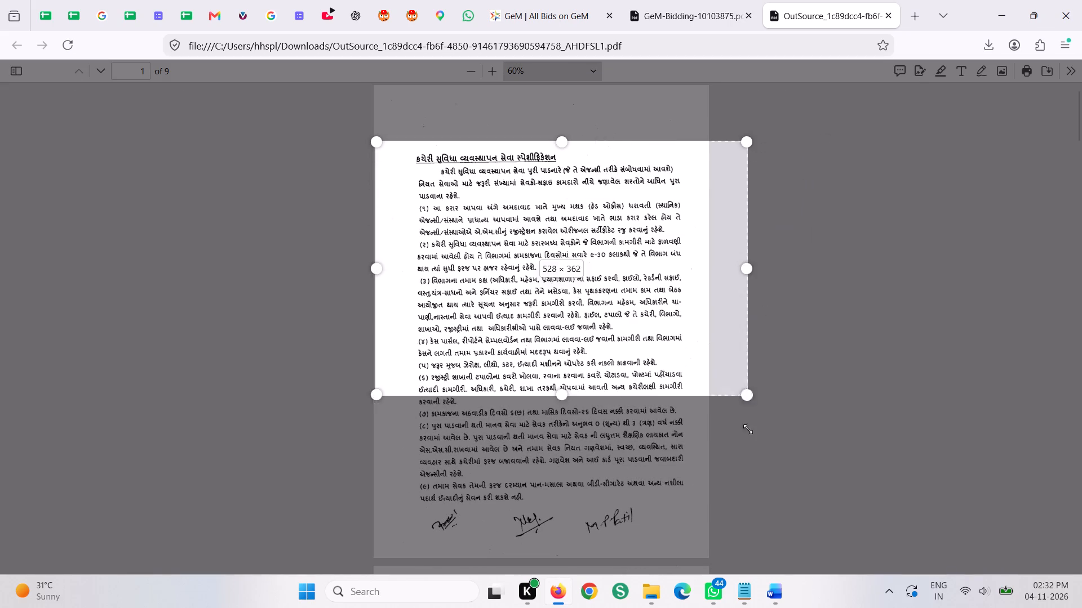
{"action": "left_click_drag", "start_coordinate": [748, 429], "coordinate": [757, 499]}
{"action": "left_click", "coordinate": [657, 518]}
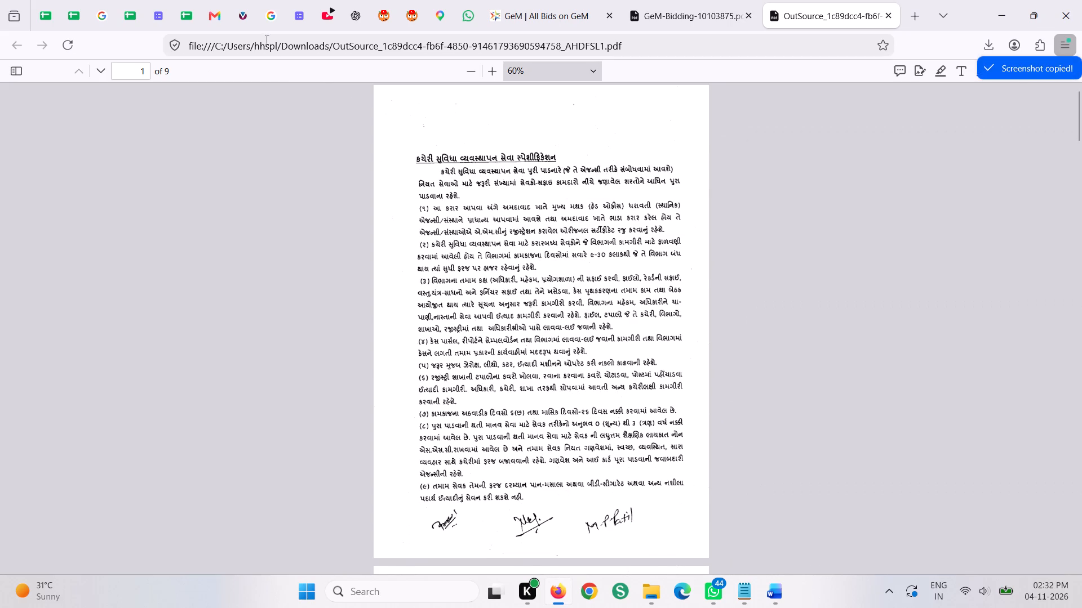
Run a Google image search on the page 1 screenshot, translate it into English, and read clauses 1 to 9.
{"action": "left_click", "coordinate": [267, 15]}
{"action": "left_click", "coordinate": [698, 95]}
{"action": "left_click", "coordinate": [605, 276]}
{"action": "key", "text": "ctrl+v"}
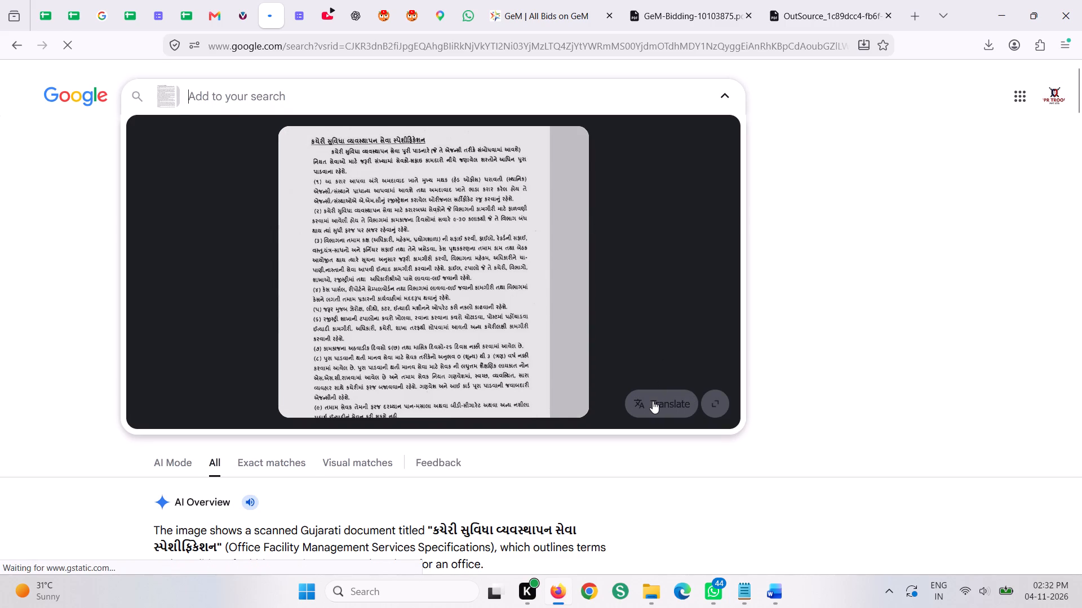
{"action": "left_click", "coordinate": [653, 401]}
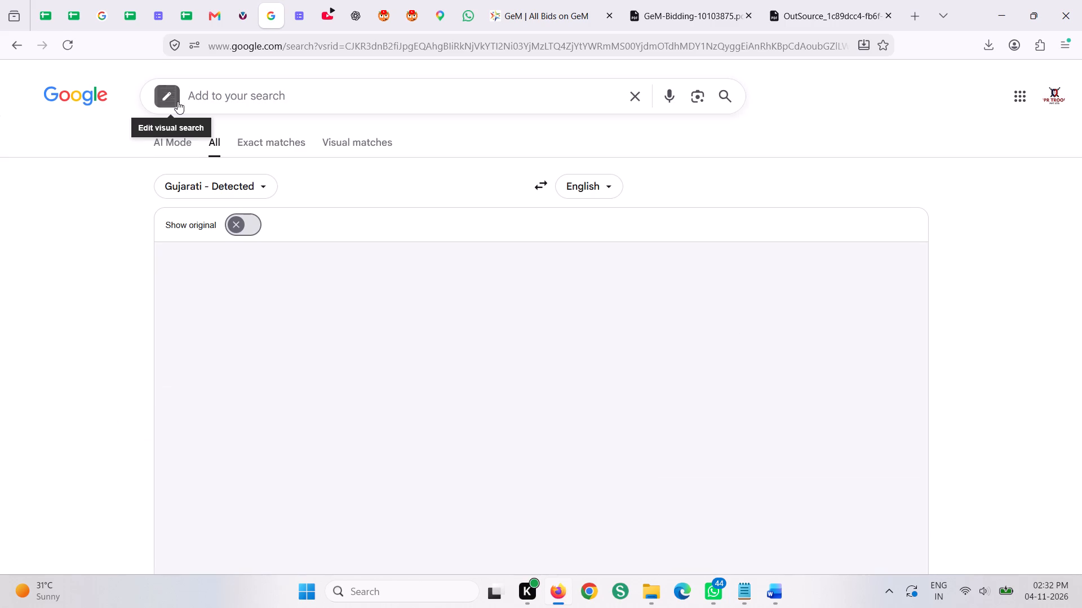
{"action": "left_click", "coordinate": [180, 101]}
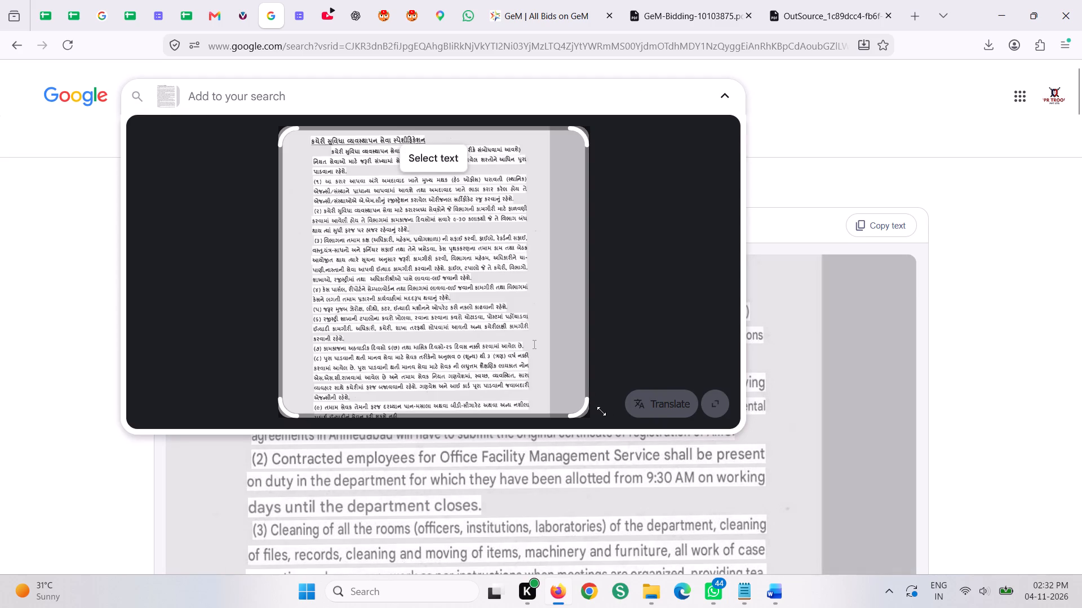
{"action": "left_click", "coordinate": [663, 405]}
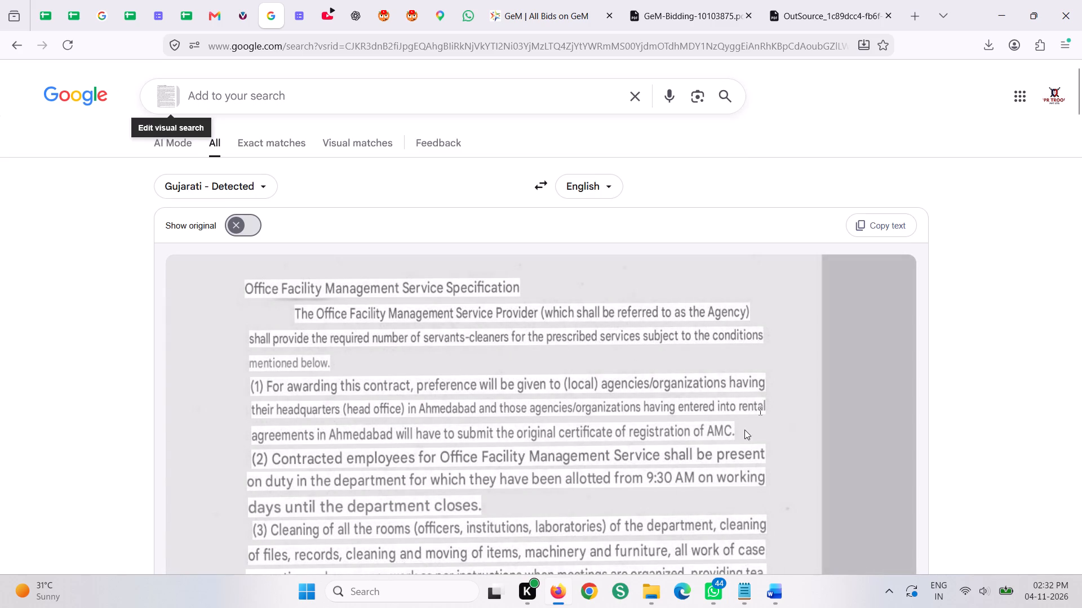
{"action": "scroll", "coordinate": [695, 453], "scroll_direction": "down", "scroll_amount": 1}
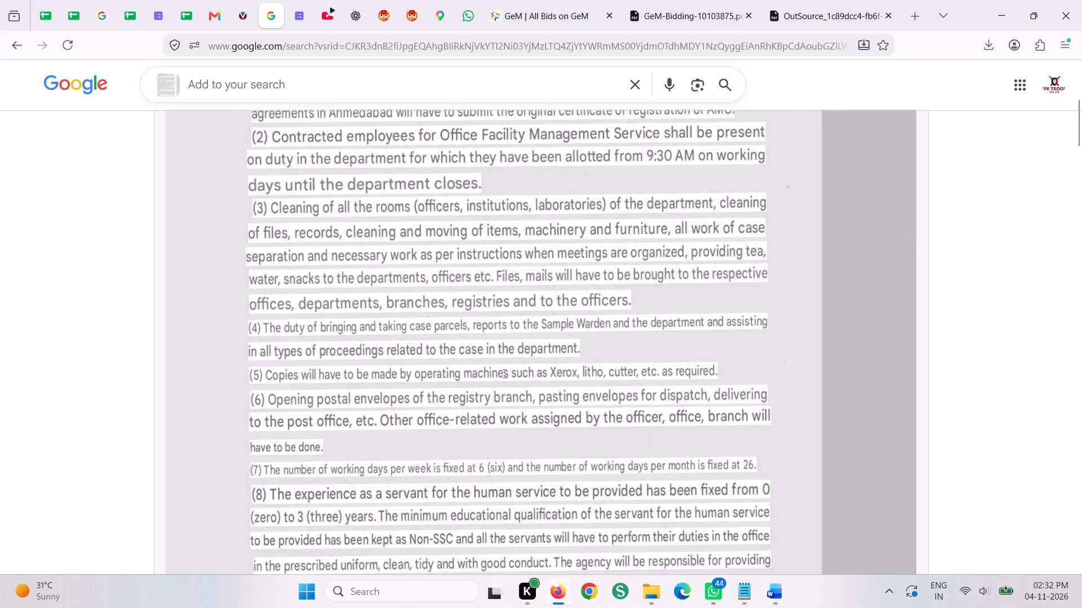
{"action": "scroll", "coordinate": [606, 371], "scroll_direction": "down", "scroll_amount": 1}
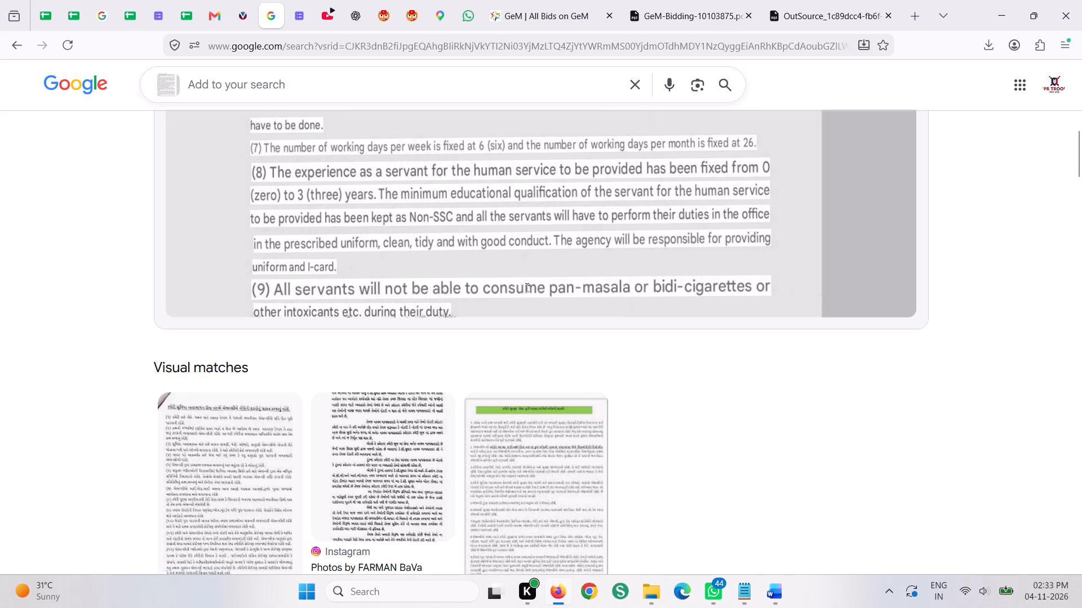
{"action": "scroll", "coordinate": [526, 287], "scroll_direction": "up", "scroll_amount": 1}
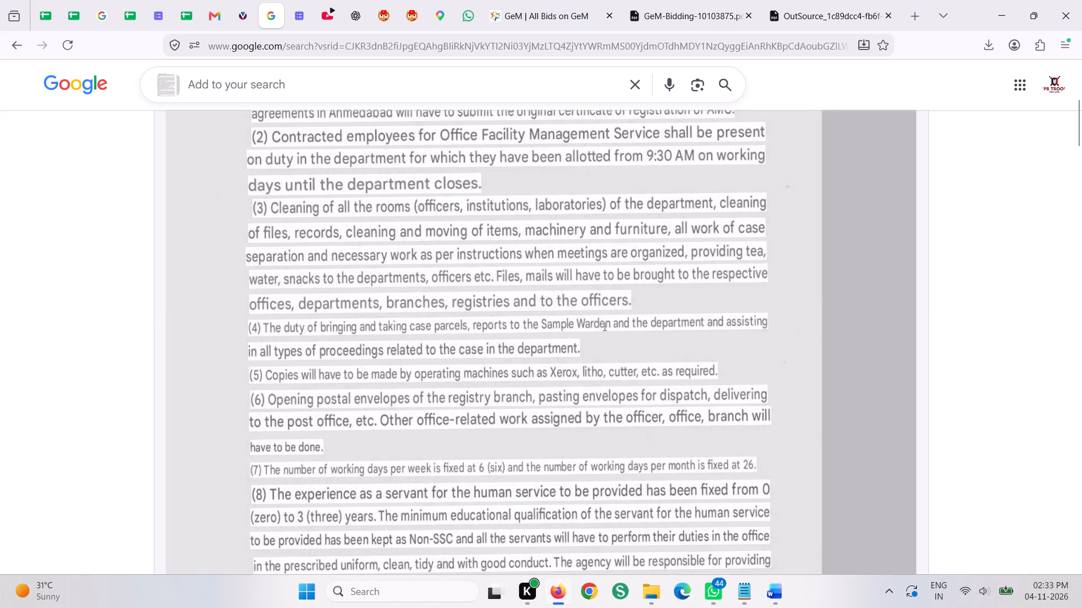
{"action": "scroll", "coordinate": [646, 338], "scroll_direction": "up", "scroll_amount": 1}
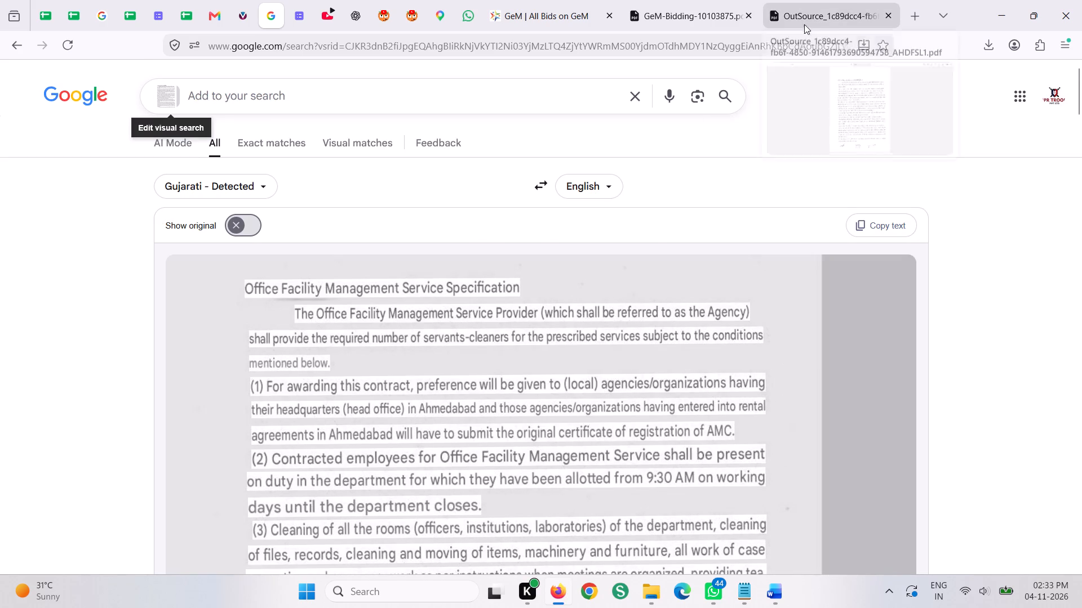
Copy a screenshot of clauses 10 to 21 on page 2 of the ATC document.
{"action": "left_click", "coordinate": [827, 0]}
{"action": "scroll", "coordinate": [666, 221], "scroll_direction": "down", "scroll_amount": 3}
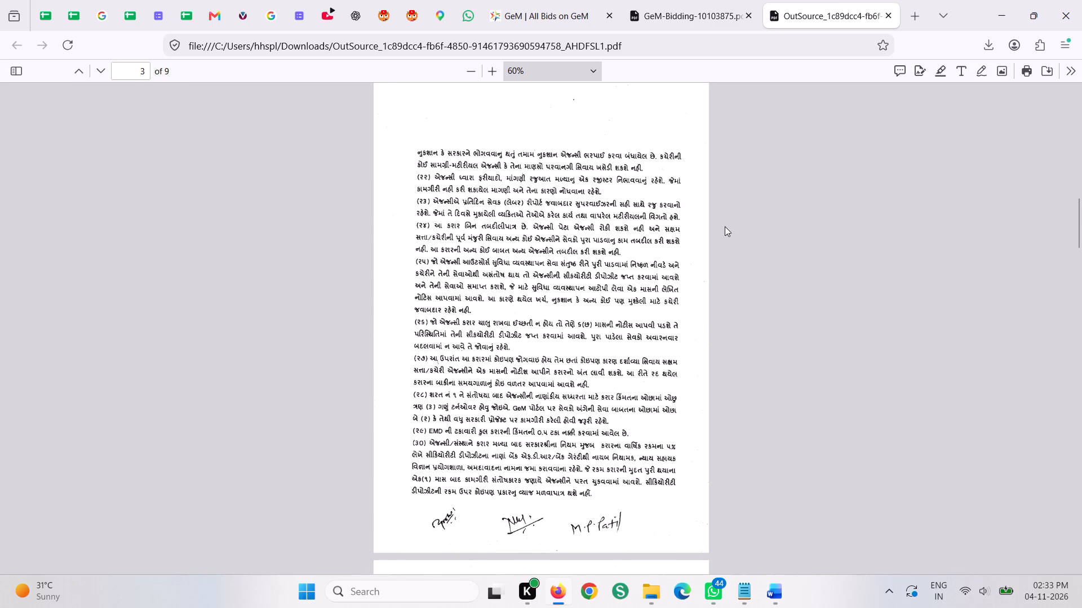
{"action": "scroll", "coordinate": [725, 226], "scroll_direction": "up", "scroll_amount": 6}
{"action": "scroll", "coordinate": [712, 230], "scroll_direction": "down", "scroll_amount": 2}
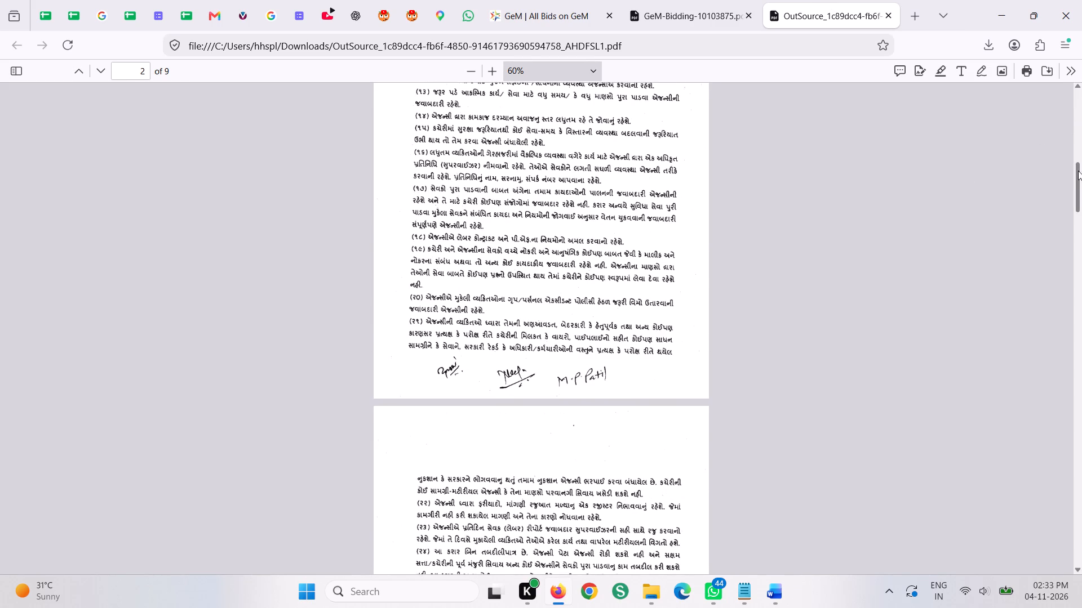
{"action": "left_click_drag", "start_coordinate": [1079, 171], "coordinate": [1066, 152]}
{"action": "key", "text": "ctrl+shift+s"}
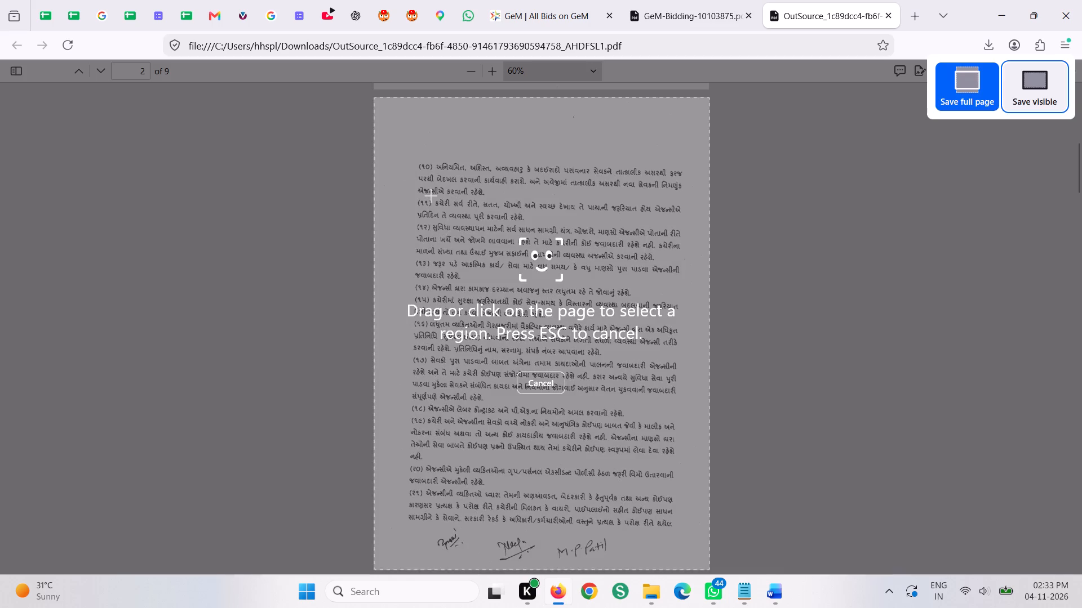
{"action": "left_click_drag", "start_coordinate": [378, 138], "coordinate": [786, 519]}
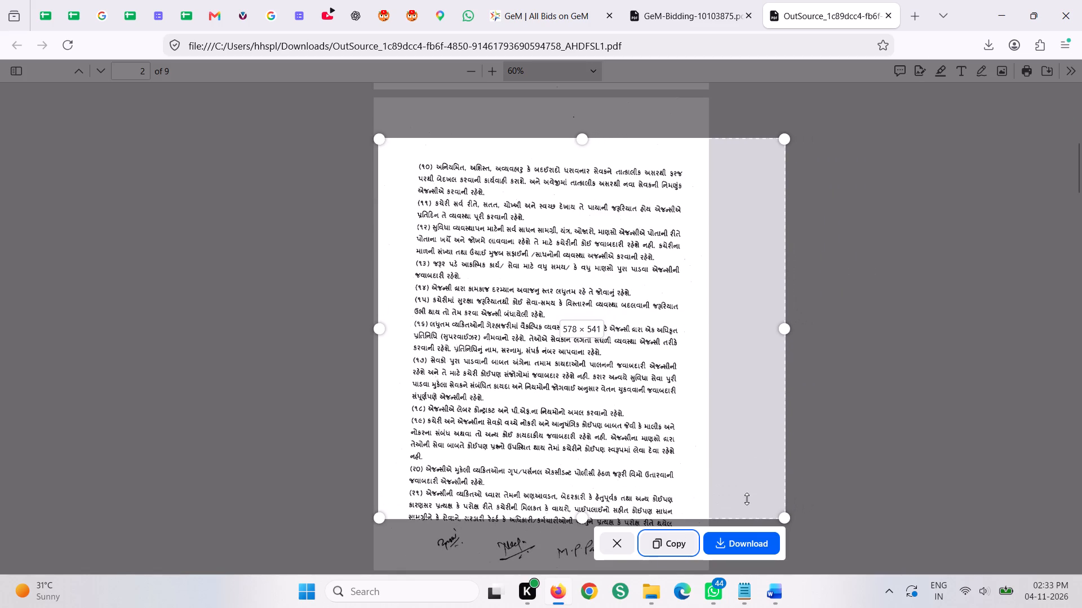
{"action": "left_click_drag", "start_coordinate": [584, 521], "coordinate": [595, 535]}
{"action": "left_click", "coordinate": [677, 517]}
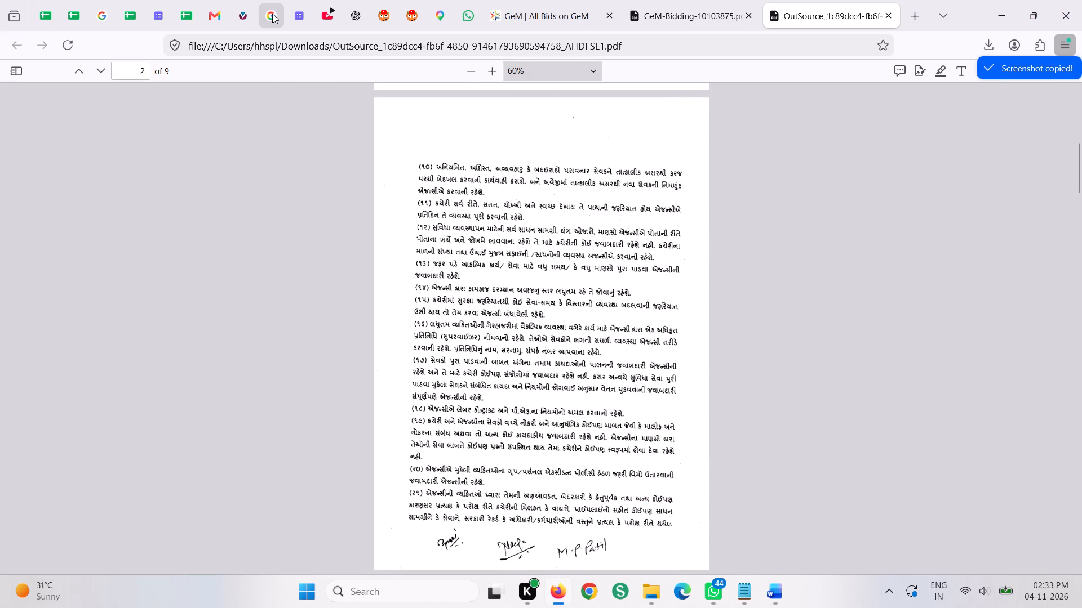
Run a Google image search on the page 2 screenshot, translate it into English, and read clauses 10 to 21.
{"action": "left_click", "coordinate": [272, 14]}
{"action": "left_click", "coordinate": [703, 90]}
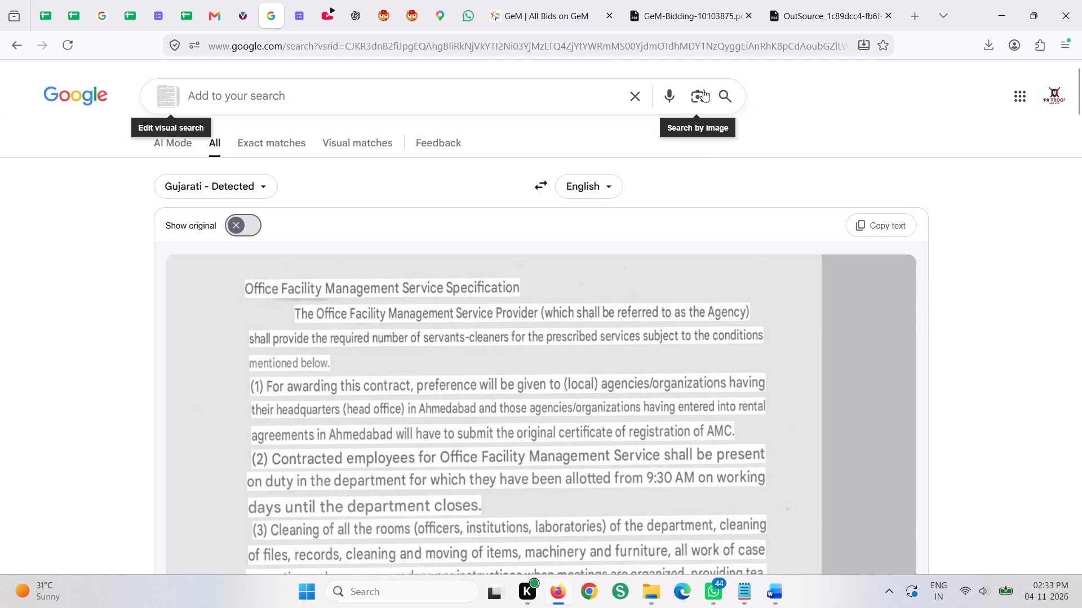
{"action": "left_click", "coordinate": [587, 276], "text": "ctrl"}
{"action": "key", "text": "ctrl+v"}
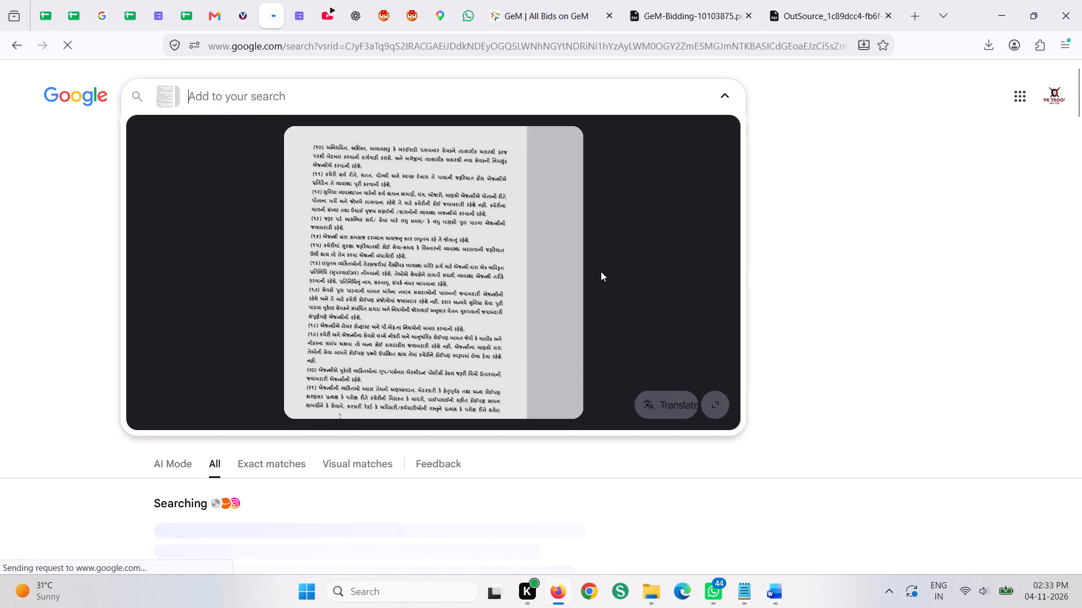
{"action": "left_click", "coordinate": [657, 404]}
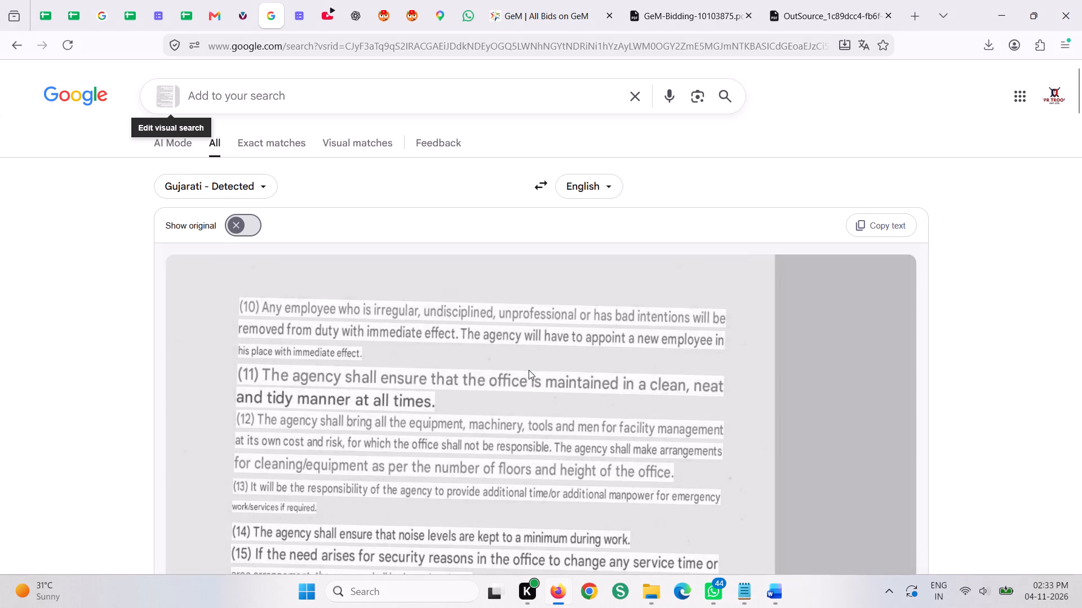
{"action": "scroll", "coordinate": [564, 408], "scroll_direction": "down", "scroll_amount": 1}
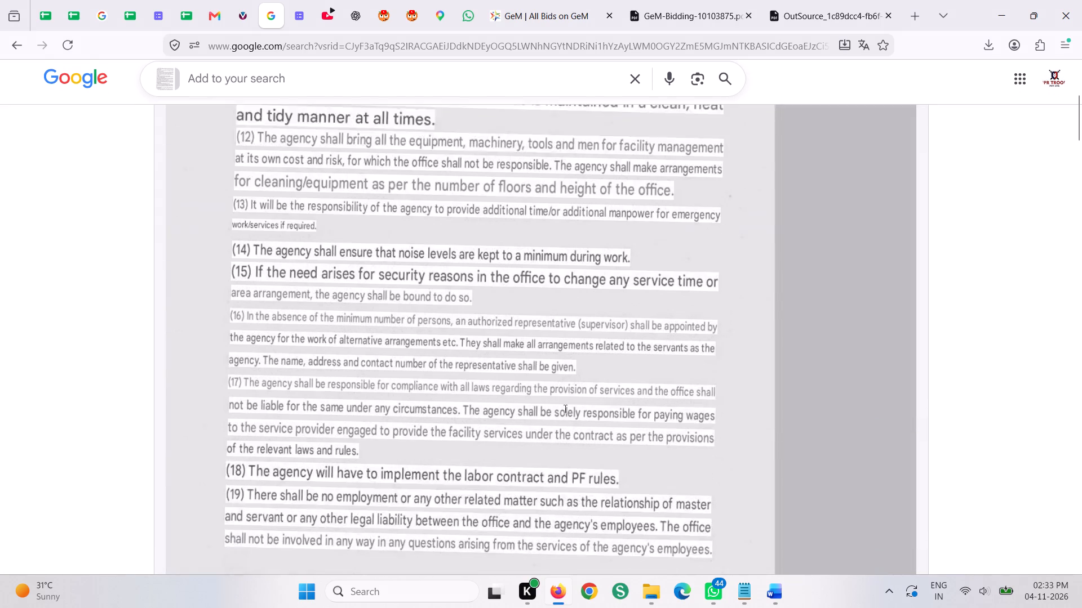
{"action": "scroll", "coordinate": [547, 395], "scroll_direction": "down", "scroll_amount": 1}
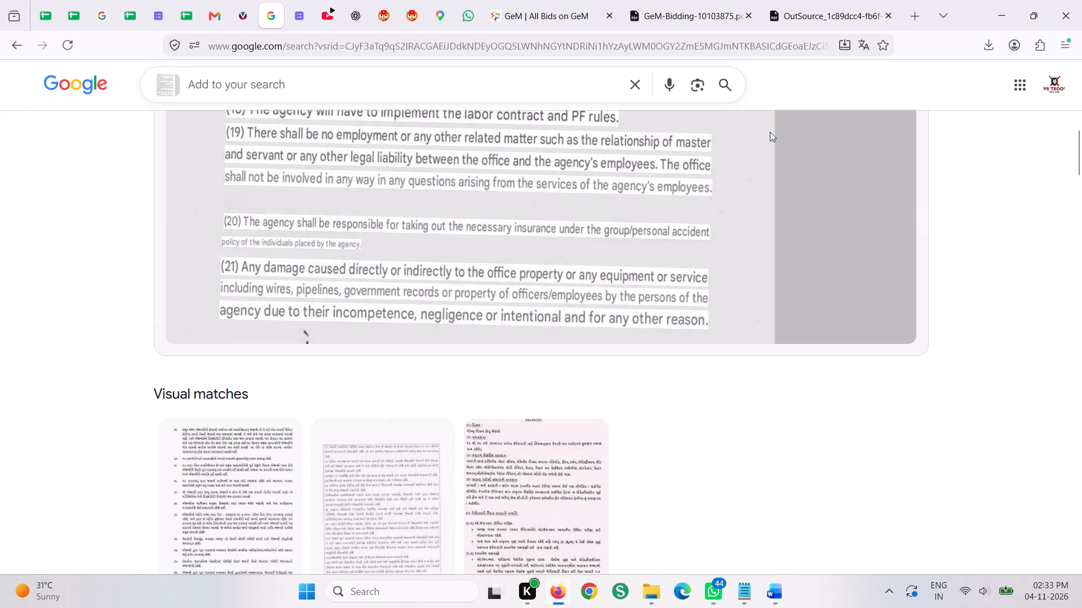
Copy a screenshot of the full clause text on page 3 of the ATC document, through clause 30.
{"action": "left_click", "coordinate": [839, 0]}
{"action": "scroll", "coordinate": [726, 303], "scroll_direction": "down", "scroll_amount": 2}
{"action": "scroll", "coordinate": [623, 293], "scroll_direction": "down", "scroll_amount": 3}
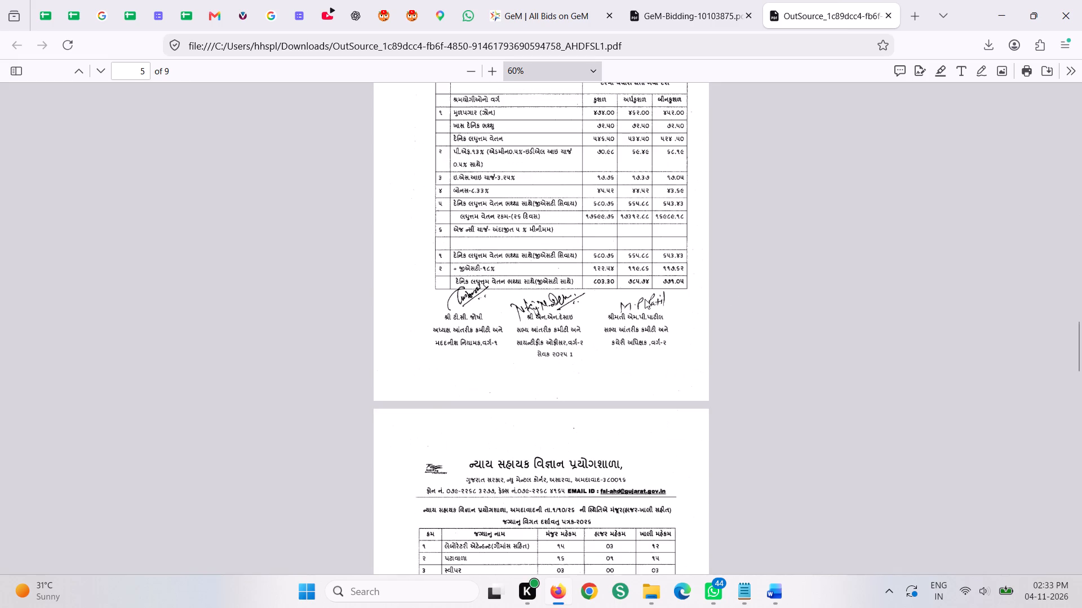
{"action": "scroll", "coordinate": [645, 299], "scroll_direction": "up", "scroll_amount": 3}
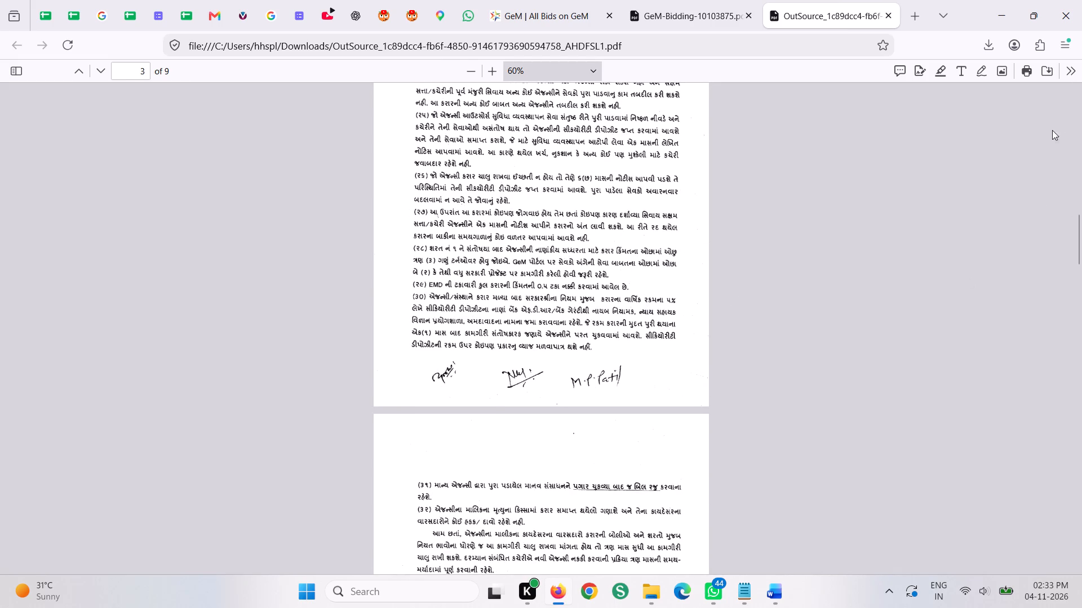
{"action": "triple_click", "coordinate": [1077, 87]}
{"action": "left_click", "coordinate": [1077, 87]}
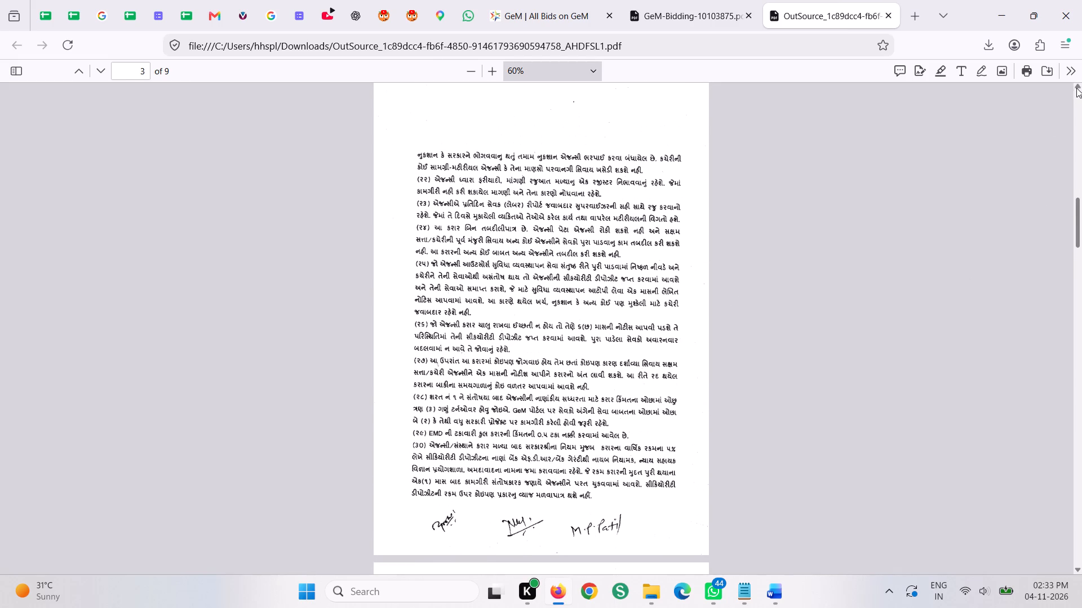
{"action": "key", "text": "ctrl+shift+s"}
{"action": "left_click_drag", "start_coordinate": [388, 123], "coordinate": [728, 453]}
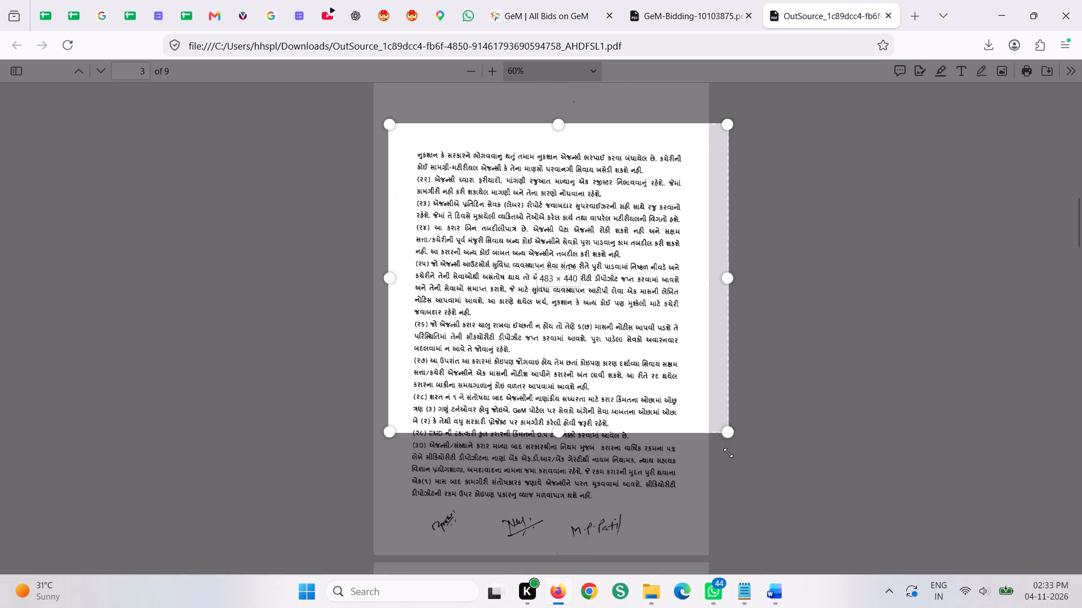
{"action": "left_click_drag", "start_coordinate": [728, 453], "coordinate": [726, 503]}
{"action": "left_click", "coordinate": [599, 522]}
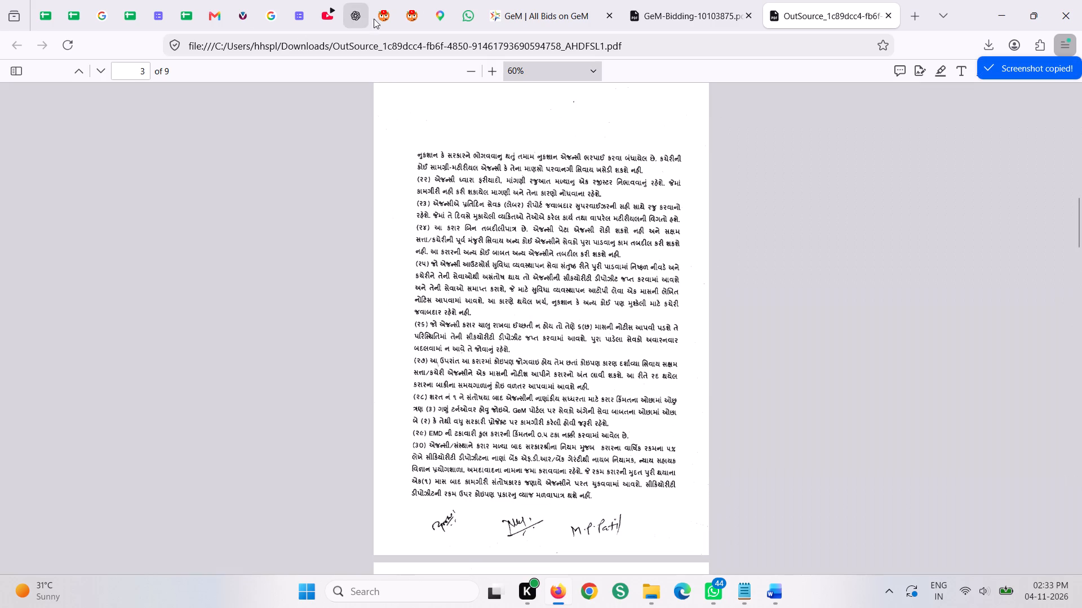
Run a Google image search on the page 3 screenshot, translate it into English, and read through clause 30.
{"action": "left_click", "coordinate": [263, 23]}
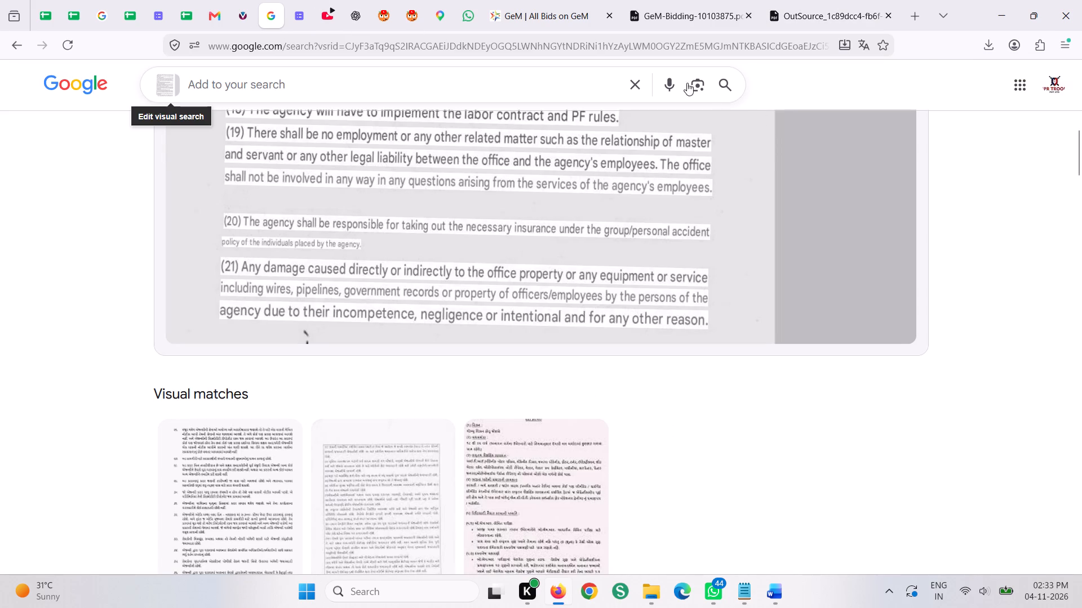
{"action": "left_click", "coordinate": [683, 79]}
{"action": "left_click", "coordinate": [735, 204]}
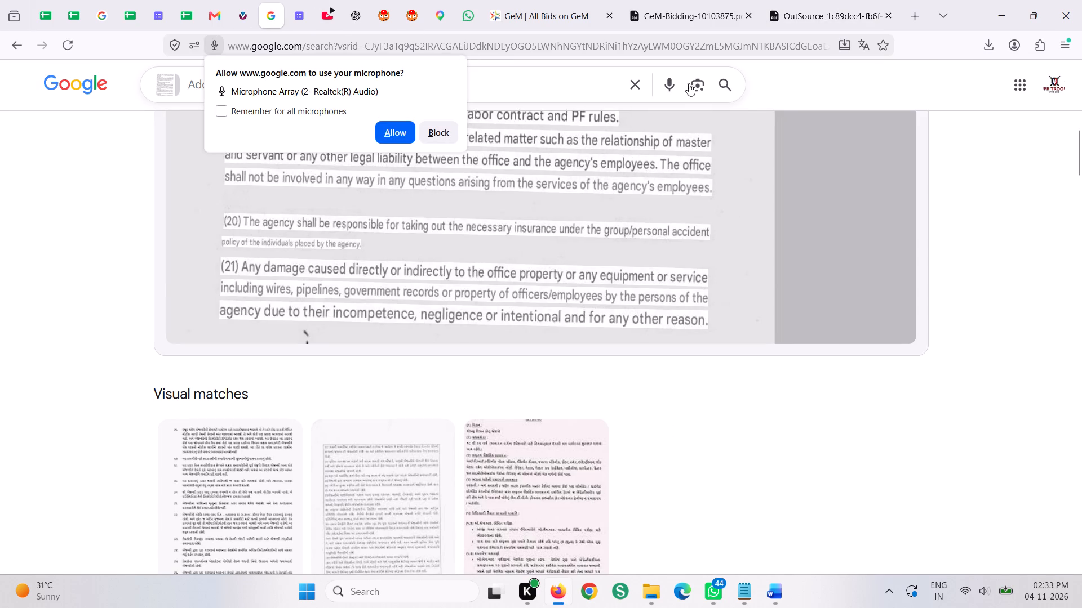
{"action": "left_click", "coordinate": [700, 82]}
{"action": "left_click", "coordinate": [517, 278]}
{"action": "key", "text": "ctrl+v"}
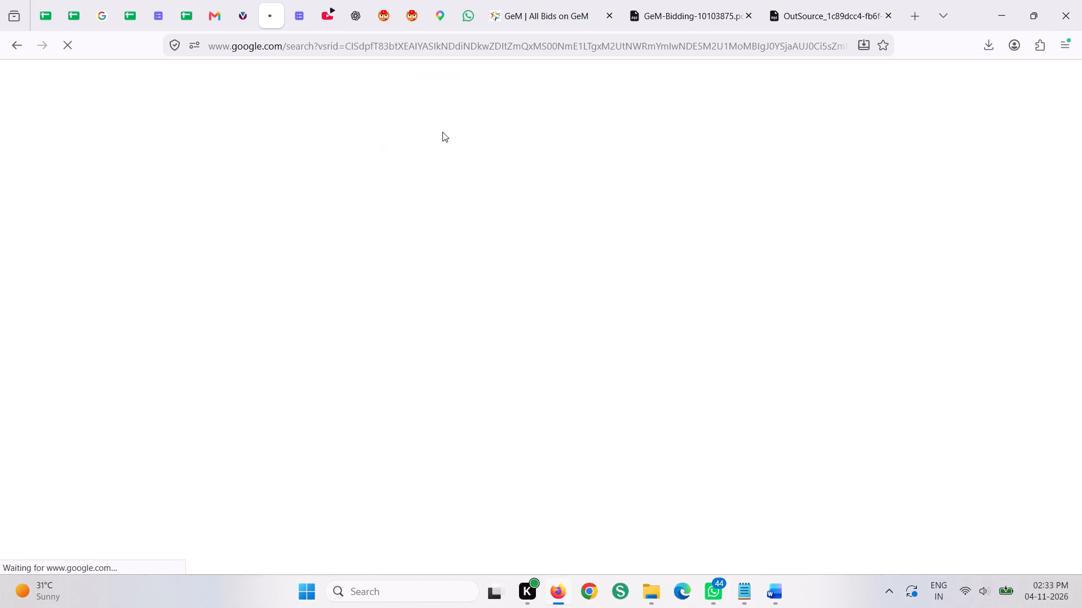
{"action": "left_click", "coordinate": [676, 397]}
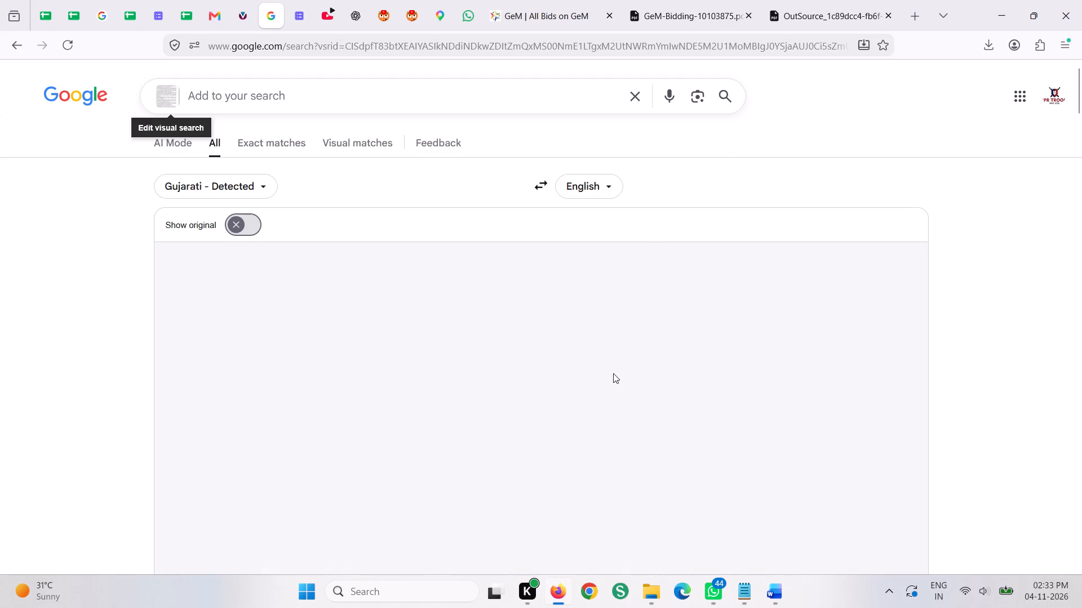
{"action": "scroll", "coordinate": [529, 390], "scroll_direction": "down", "scroll_amount": 1}
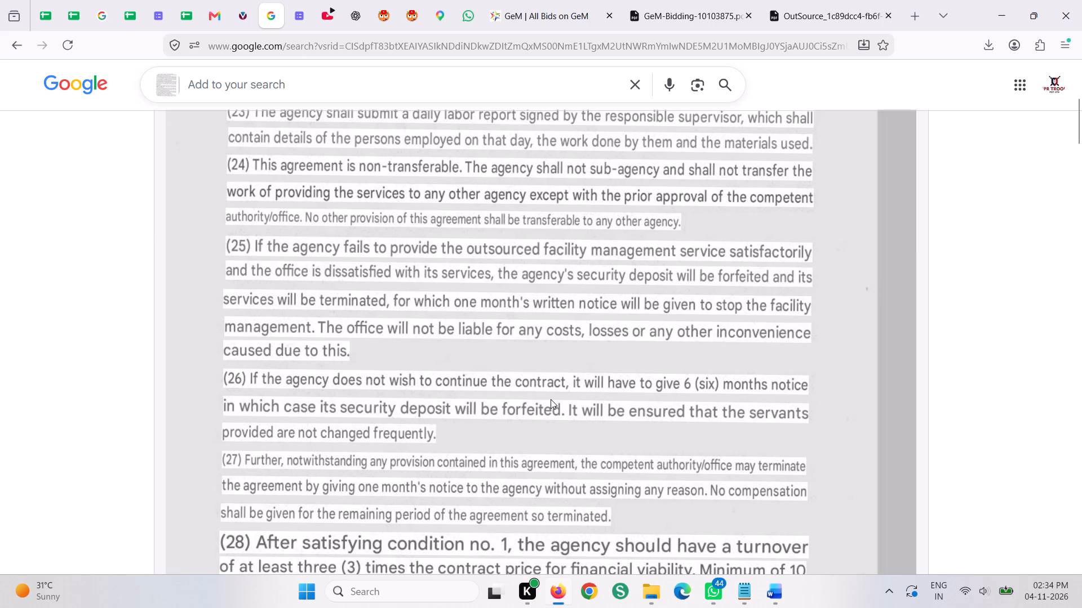
{"action": "scroll", "coordinate": [551, 399], "scroll_direction": "up", "scroll_amount": 1}
{"action": "scroll", "coordinate": [551, 399], "scroll_direction": "down", "scroll_amount": 1}
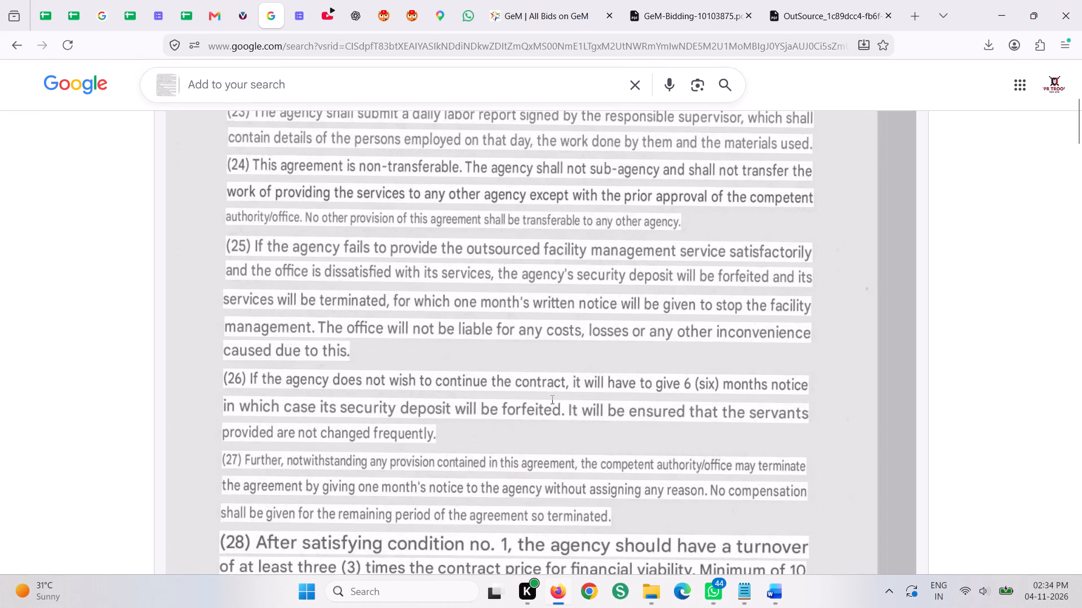
{"action": "scroll", "coordinate": [551, 399], "scroll_direction": "down", "scroll_amount": 1}
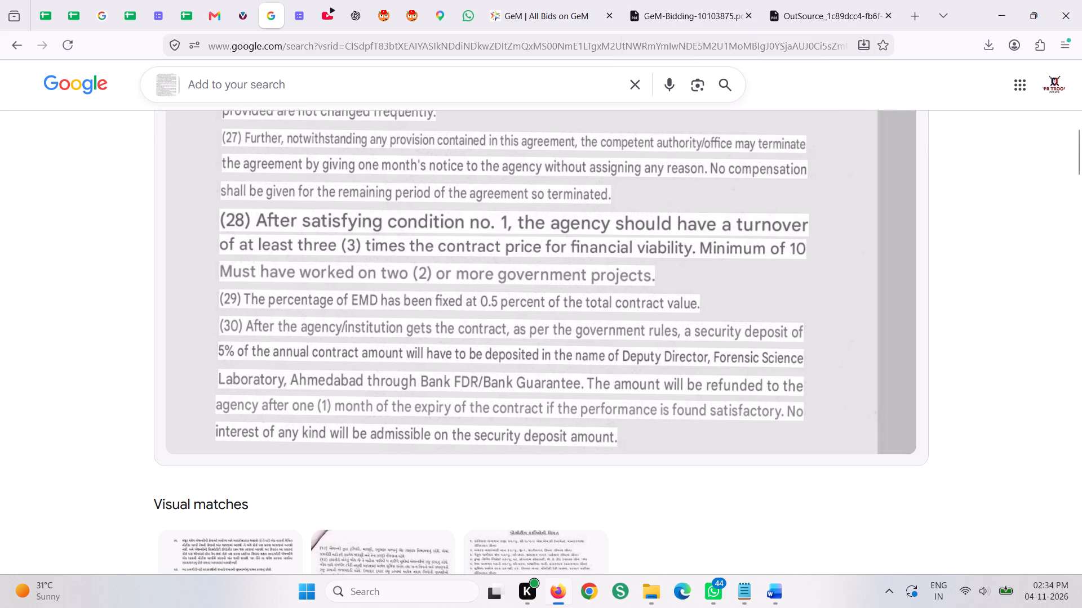
Look through the remaining pages of the ATC document, from page 4 to page 9.
{"action": "left_click", "coordinate": [818, 0]}
{"action": "scroll", "coordinate": [700, 177], "scroll_direction": "down", "scroll_amount": 3}
{"action": "scroll", "coordinate": [655, 199], "scroll_direction": "up", "scroll_amount": 1}
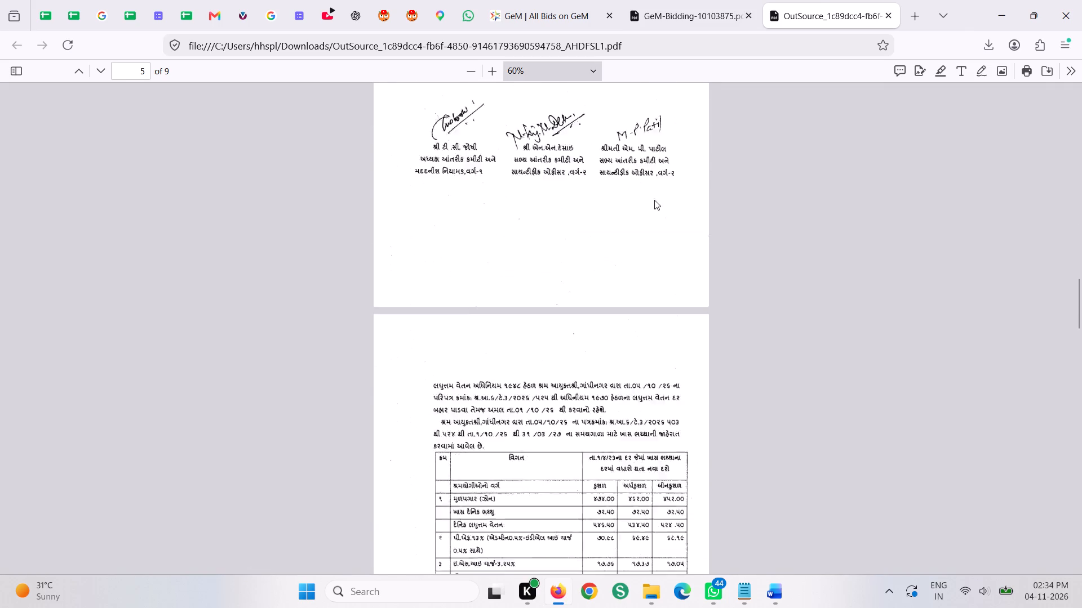
{"action": "scroll", "coordinate": [648, 196], "scroll_direction": "up", "scroll_amount": 1}
{"action": "scroll", "coordinate": [561, 256], "scroll_direction": "up", "scroll_amount": 1, "text": "ctrl"}
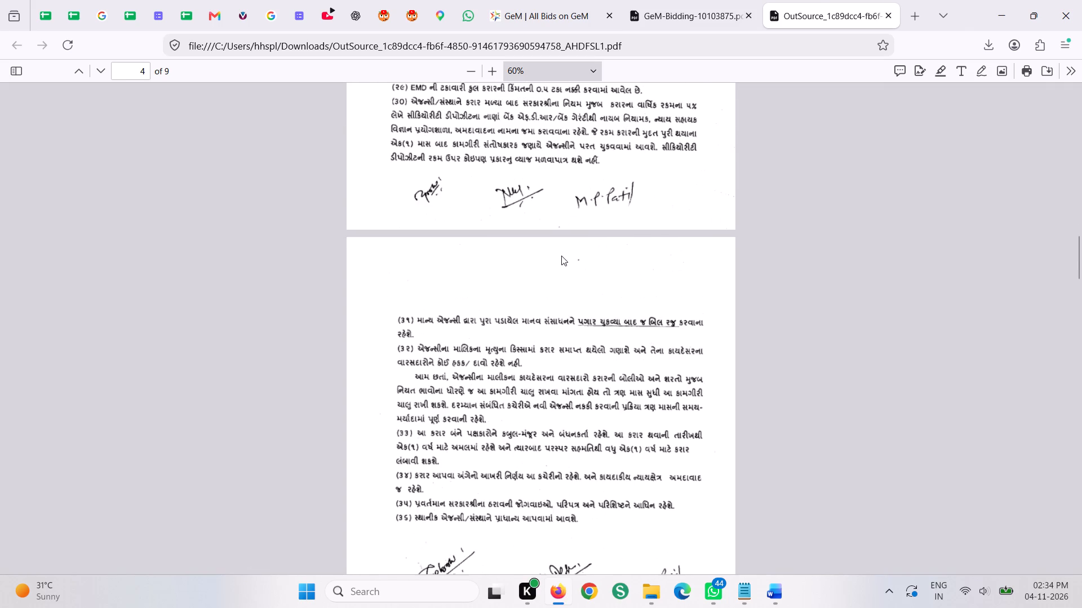
{"action": "scroll", "coordinate": [567, 256], "scroll_direction": "up", "scroll_amount": 1, "text": "ctrl"}
{"action": "scroll", "coordinate": [574, 239], "scroll_direction": "down", "scroll_amount": 1}
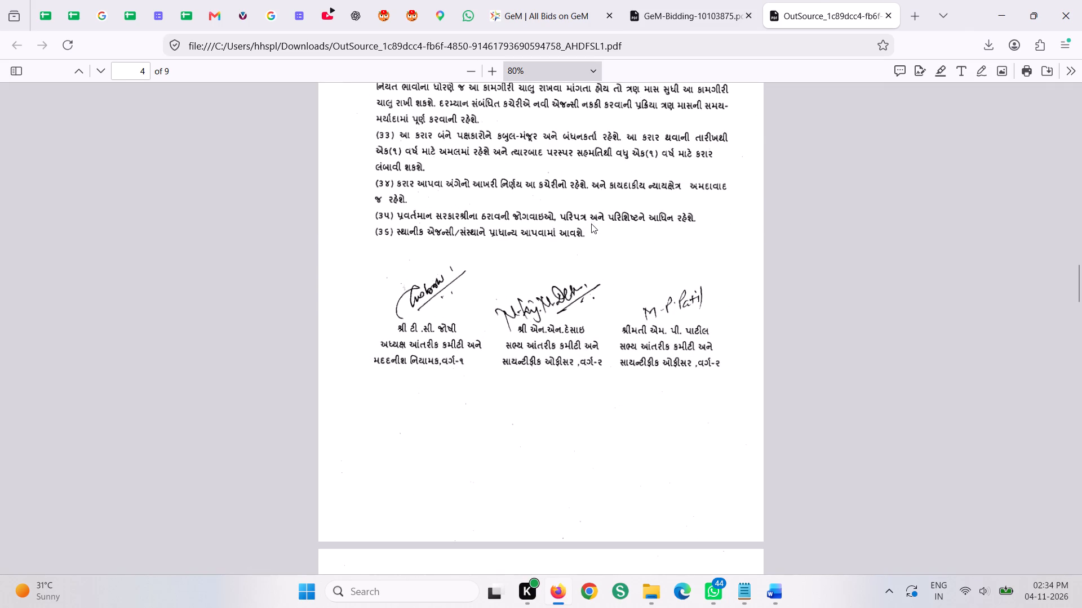
{"action": "scroll", "coordinate": [591, 225], "scroll_direction": "down", "scroll_amount": 13}
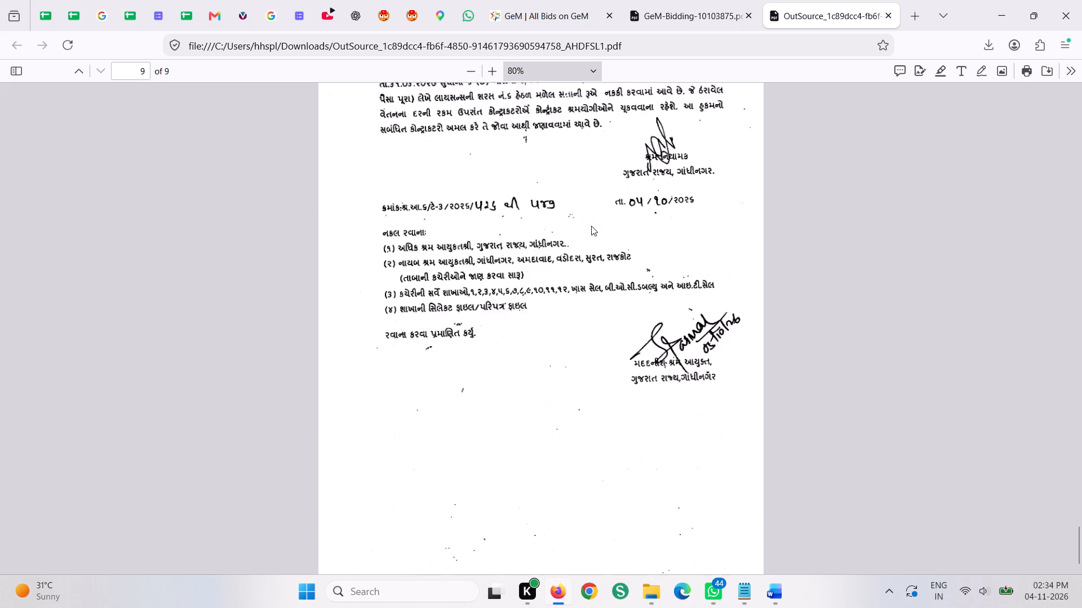
{"action": "scroll", "coordinate": [591, 226], "scroll_direction": "down", "scroll_amount": 4}
{"action": "scroll", "coordinate": [748, 192], "scroll_direction": "up", "scroll_amount": 10}
{"action": "scroll", "coordinate": [567, 230], "scroll_direction": "up", "scroll_amount": 1}
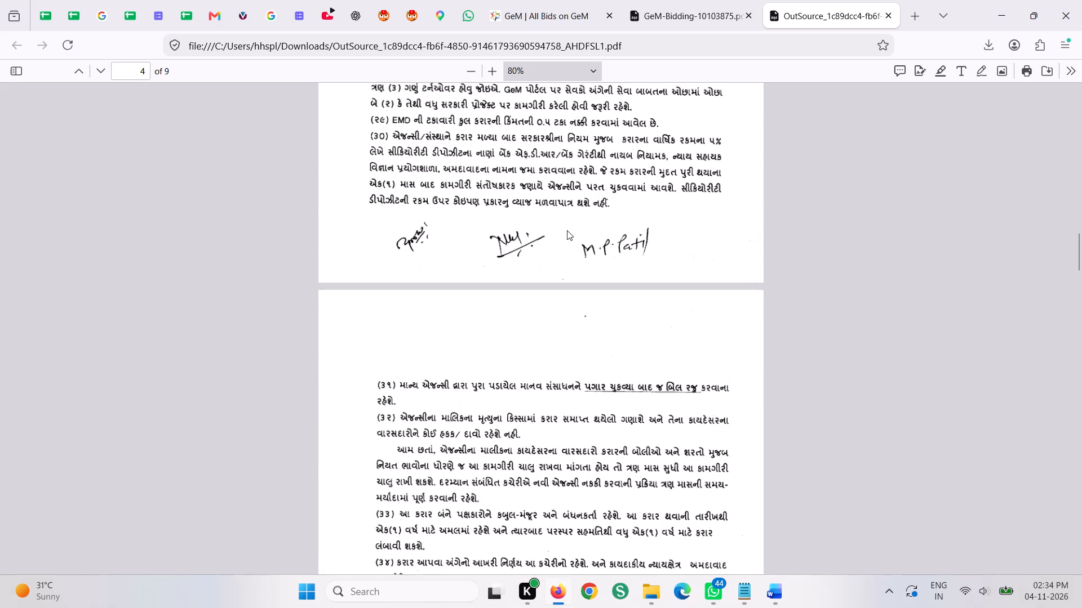
Copy a screenshot of clauses 31 to 36 on page 4 of the ATC document.
{"action": "scroll", "coordinate": [567, 230], "scroll_direction": "down", "scroll_amount": 1}
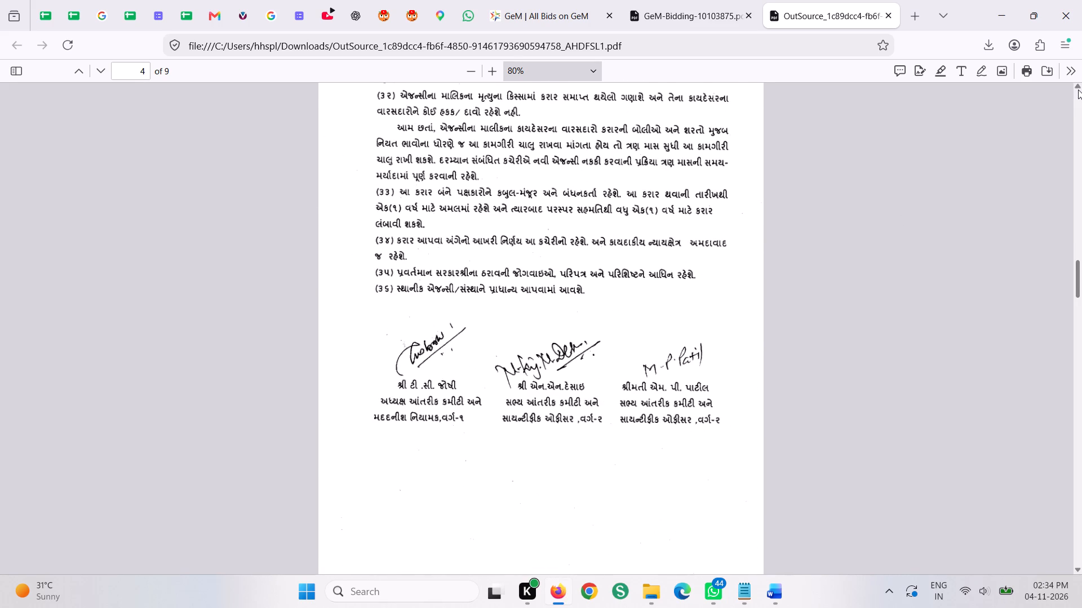
{"action": "double_click", "coordinate": [1078, 87]}
{"action": "key", "text": "ctrl+shift+s"}
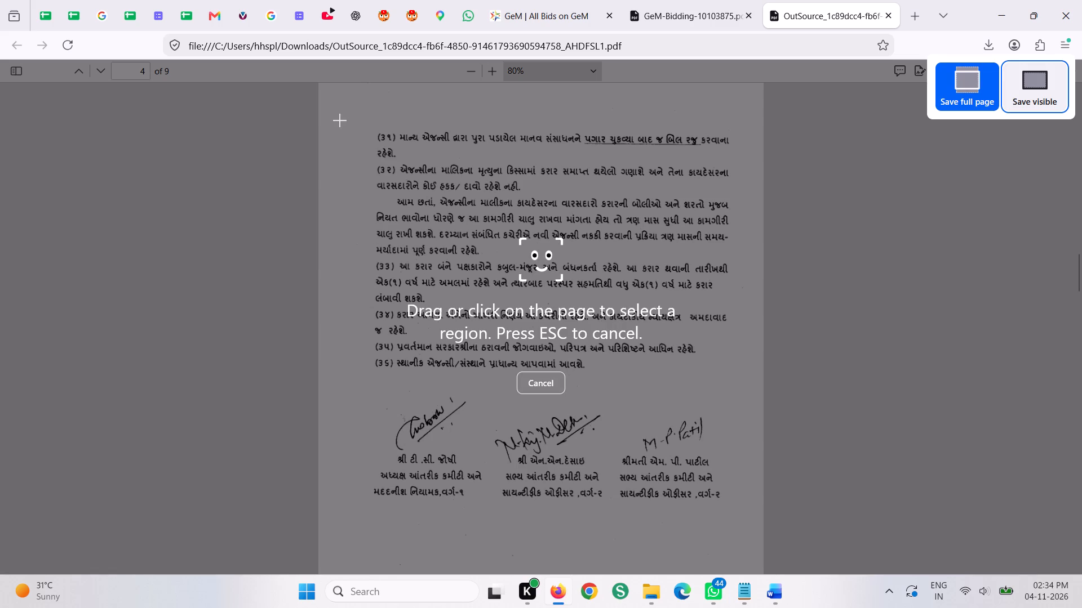
{"action": "left_click_drag", "start_coordinate": [340, 106], "coordinate": [814, 380]}
{"action": "left_click", "coordinate": [814, 380]}
{"action": "left_click", "coordinate": [713, 394]}
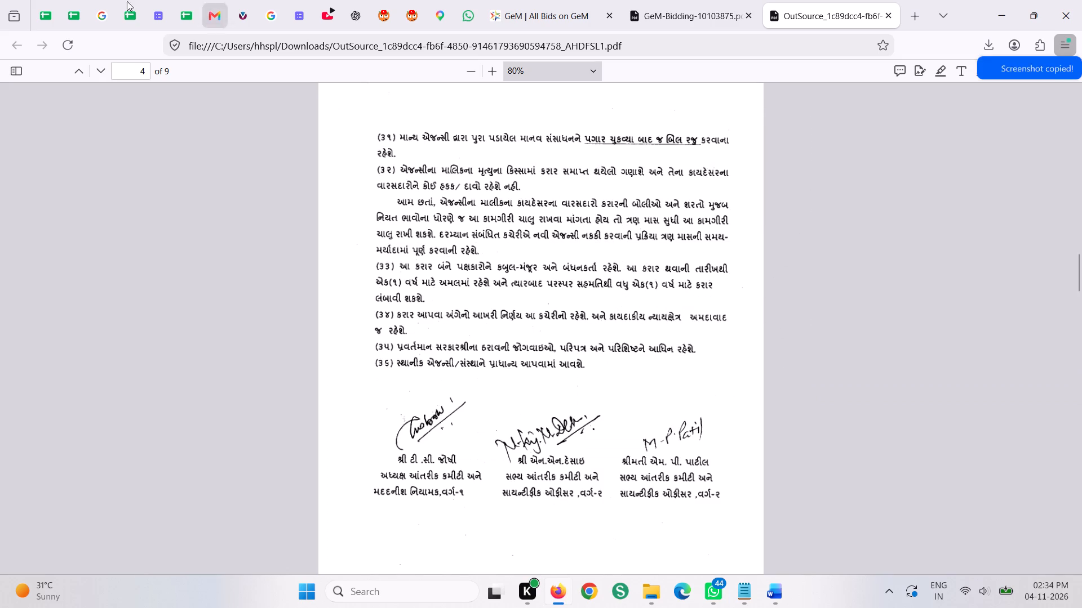
Run a Google image search on the page 4 screenshot, translate it into English, and read clauses 31 to 36.
{"action": "left_click", "coordinate": [273, 24]}
{"action": "left_click", "coordinate": [705, 88]}
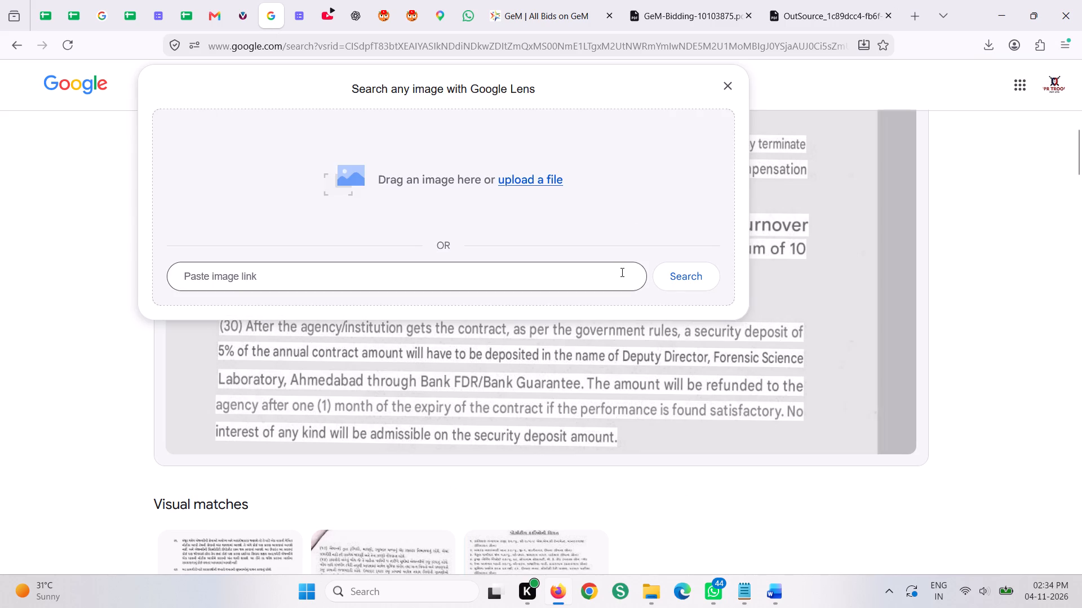
{"action": "left_click", "coordinate": [620, 274]}
{"action": "key", "text": "ctrl+v"}
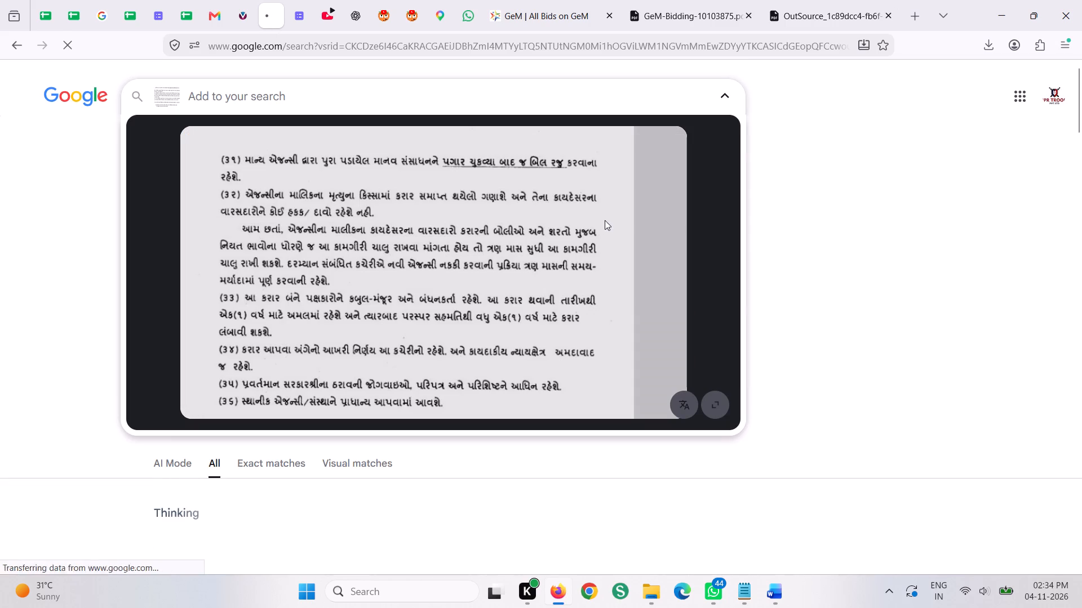
{"action": "left_click", "coordinate": [668, 395]}
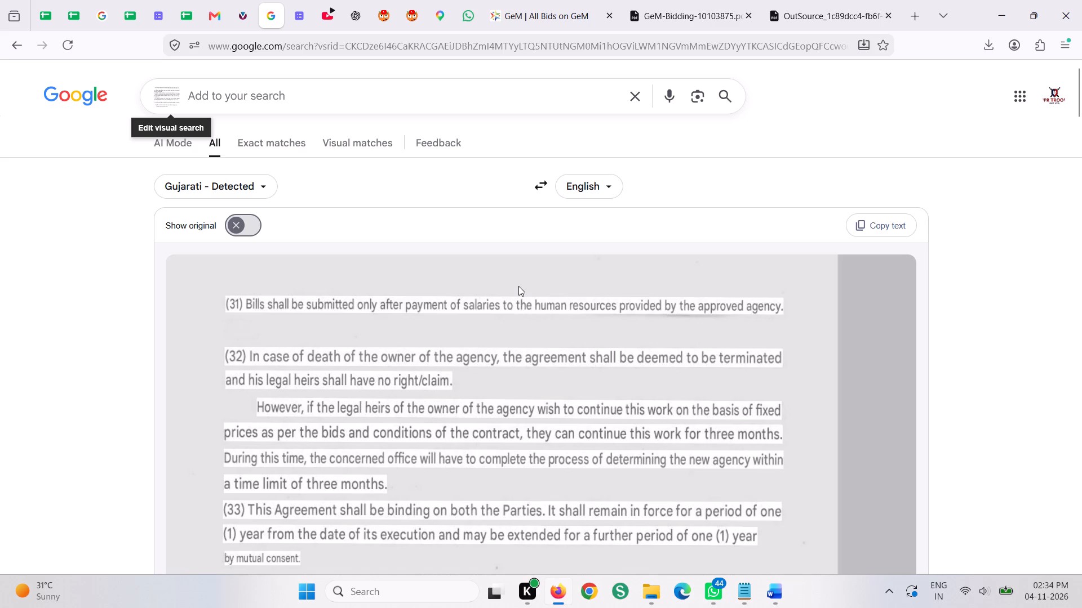
{"action": "scroll", "coordinate": [458, 336], "scroll_direction": "down", "scroll_amount": 1}
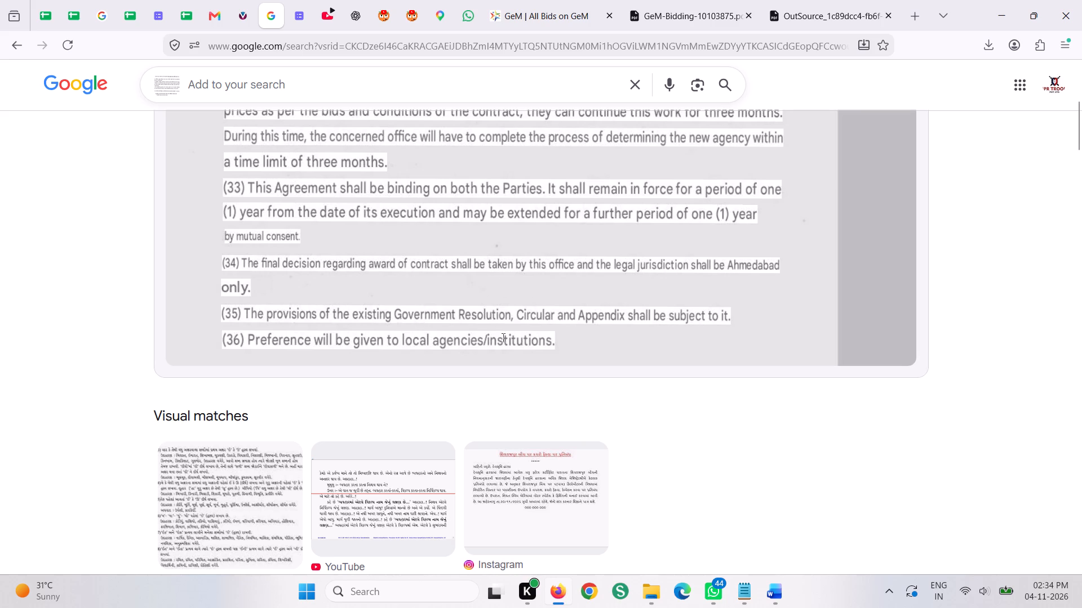
{"action": "scroll", "coordinate": [548, 333], "scroll_direction": "up", "scroll_amount": 1}
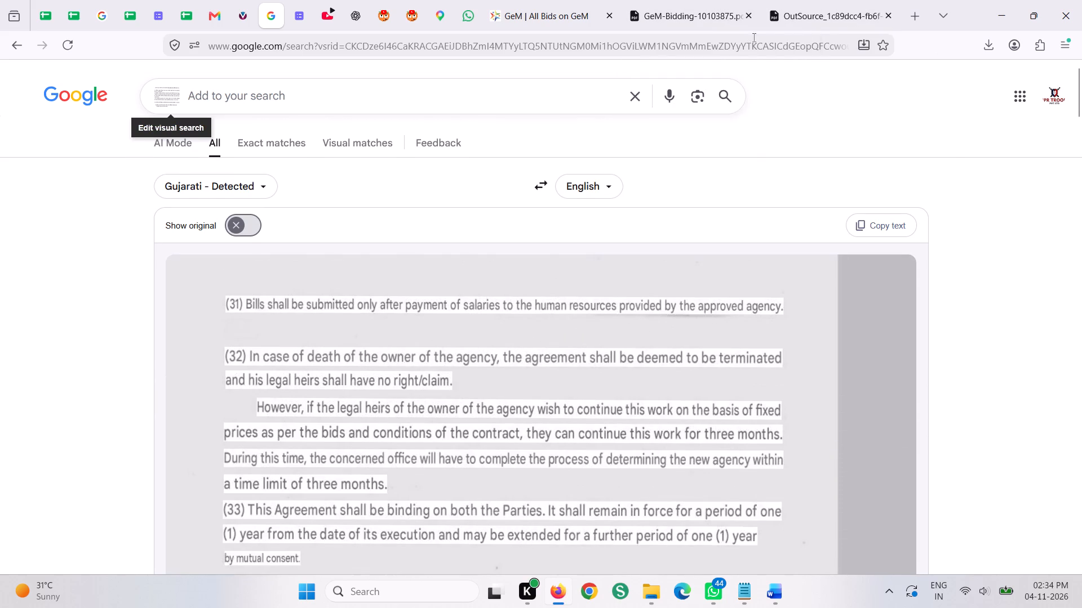
Skim the ATC document through its last page and close it.
{"action": "left_click", "coordinate": [851, 0]}
{"action": "scroll", "coordinate": [724, 261], "scroll_direction": "down", "scroll_amount": 18}
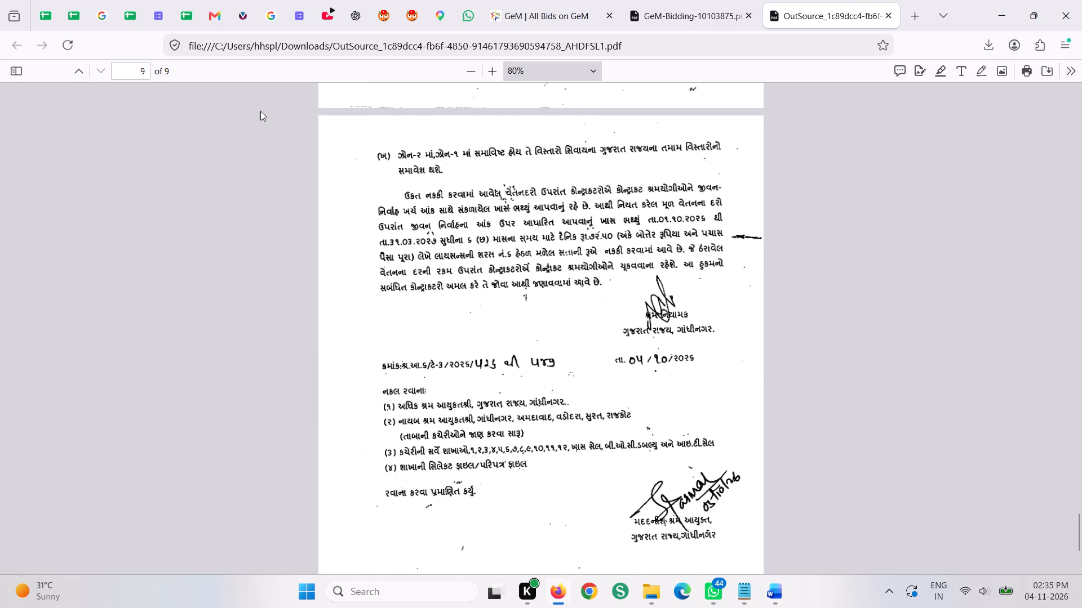
{"action": "scroll", "coordinate": [260, 111], "scroll_direction": "down", "scroll_amount": 1}
{"action": "left_click", "coordinate": [799, 0]}
{"action": "left_click", "coordinate": [893, 15]}
Check the bid document's first-page requirements against the REQUIRED DOCUMENTS list in Word.
{"action": "scroll", "coordinate": [770, 196], "scroll_direction": "up", "scroll_amount": 3}
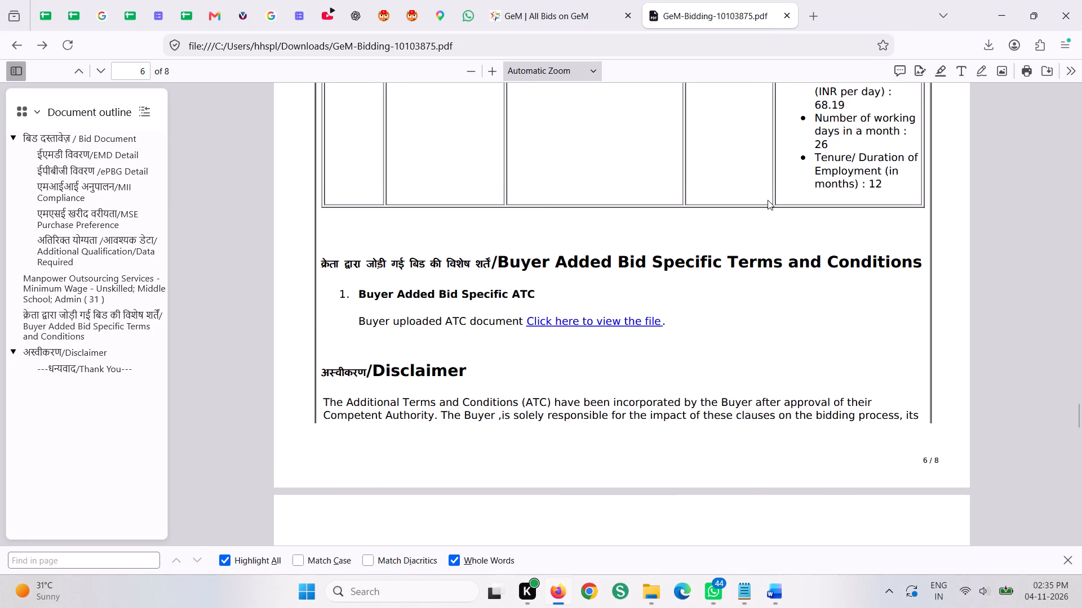
{"action": "scroll", "coordinate": [768, 200], "scroll_direction": "up", "scroll_amount": 15}
{"action": "scroll", "coordinate": [617, 252], "scroll_direction": "down", "scroll_amount": 1}
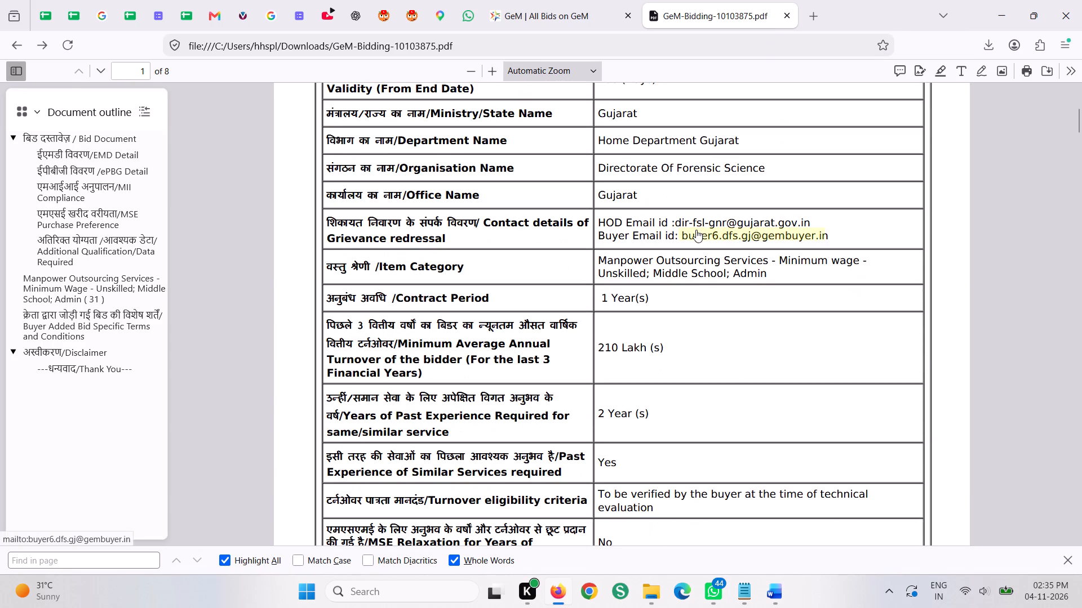
{"action": "key", "text": "alt+Tab"}
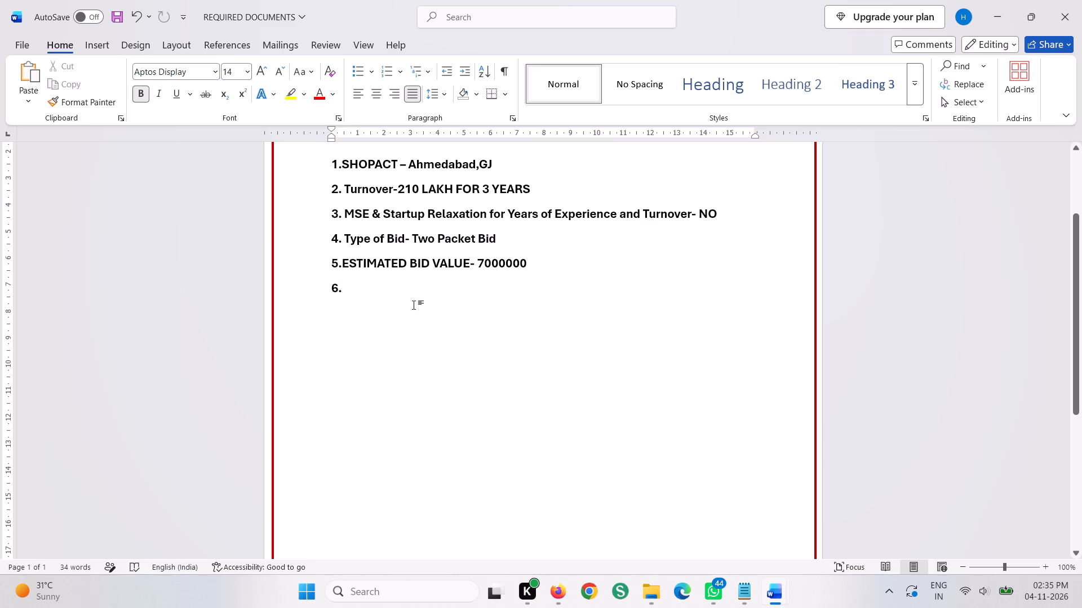
{"action": "key", "text": "alt+Tab"}
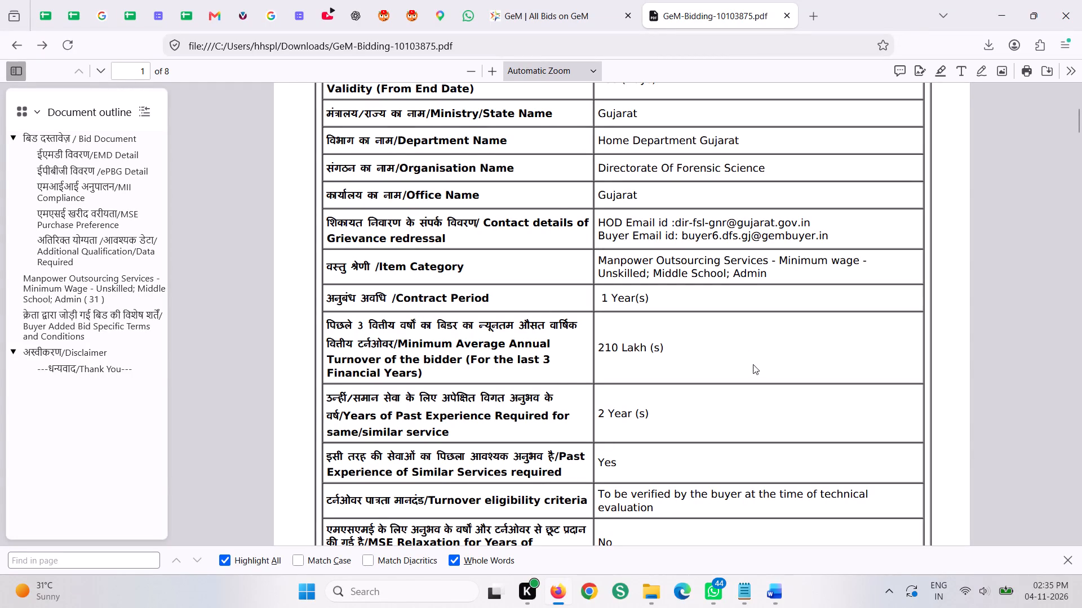
Delete the empty item number 6 from the end of the REQUIRED DOCUMENTS list in Word.
{"action": "left_click", "coordinate": [766, 596]}
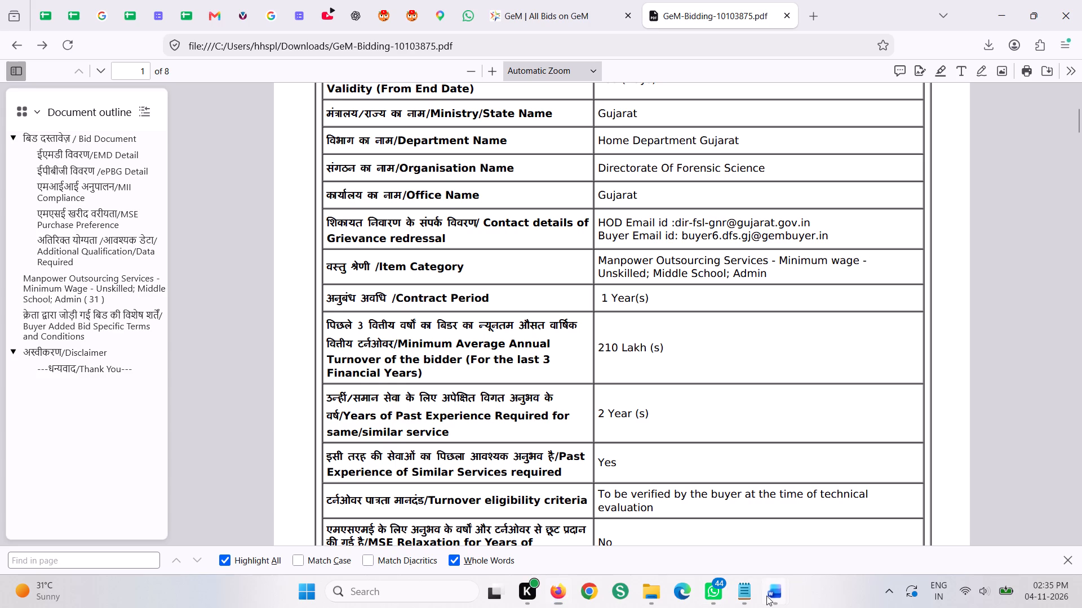
{"action": "left_click", "coordinate": [37, 531]}
{"action": "scroll", "coordinate": [504, 406], "scroll_direction": "up", "scroll_amount": 2}
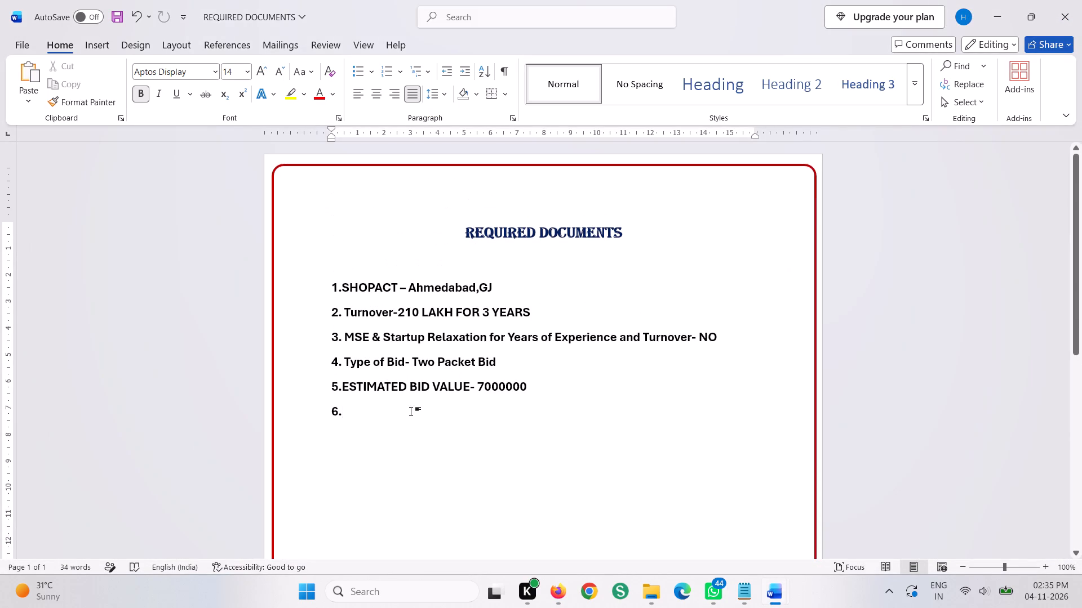
{"action": "left_click", "coordinate": [401, 417]}
{"action": "key", "text": "BackSpace"}
{"action": "key", "text": "BackSpace"}
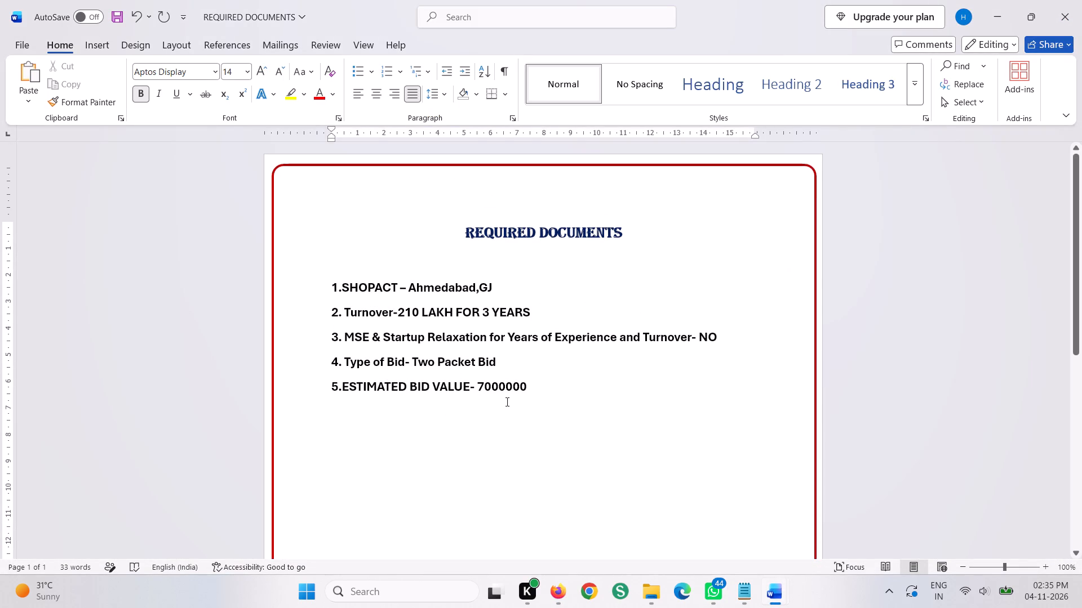
Export the list as a PDF named REQUIRED DOCUMENTS into the GEM2026B8220283 folder in DEV1.
{"action": "left_click", "coordinate": [654, 588]}
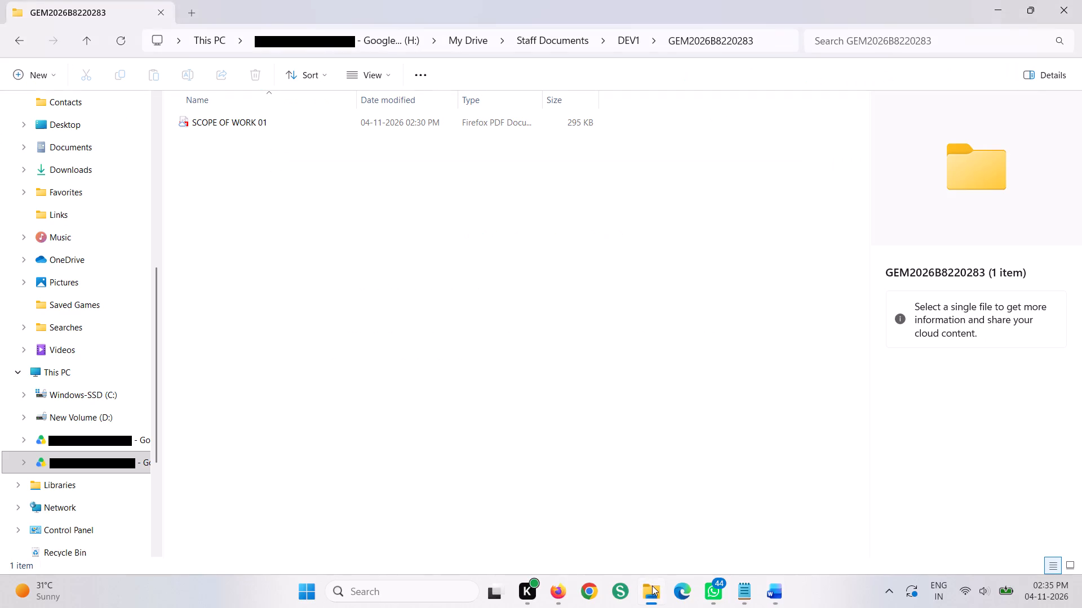
{"action": "left_click", "coordinate": [652, 585]}
{"action": "left_click", "coordinate": [24, 47]}
{"action": "left_click", "coordinate": [45, 319]}
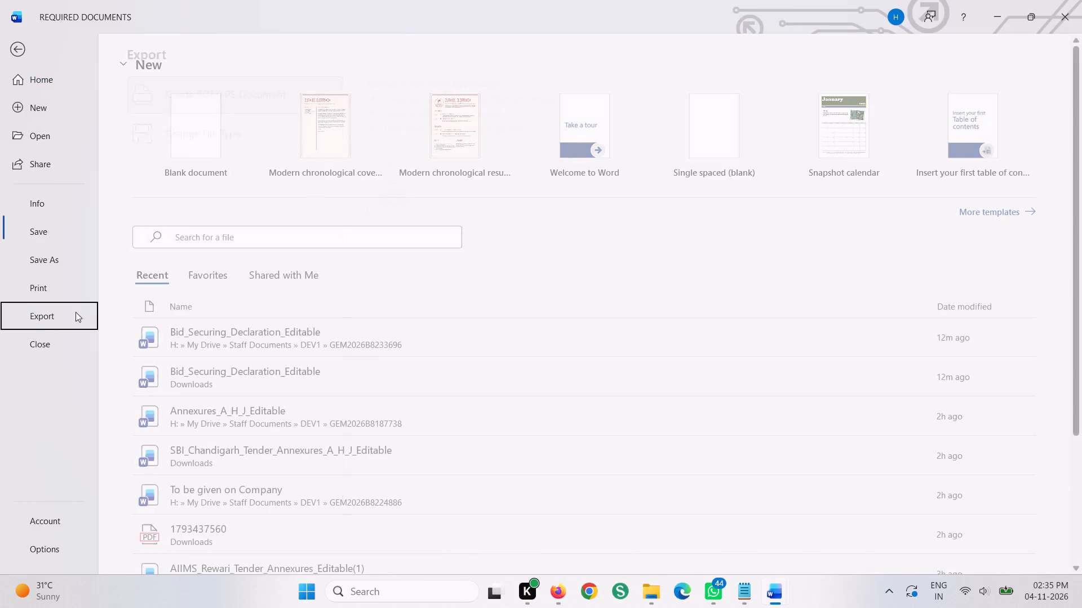
{"action": "left_click", "coordinate": [380, 212]}
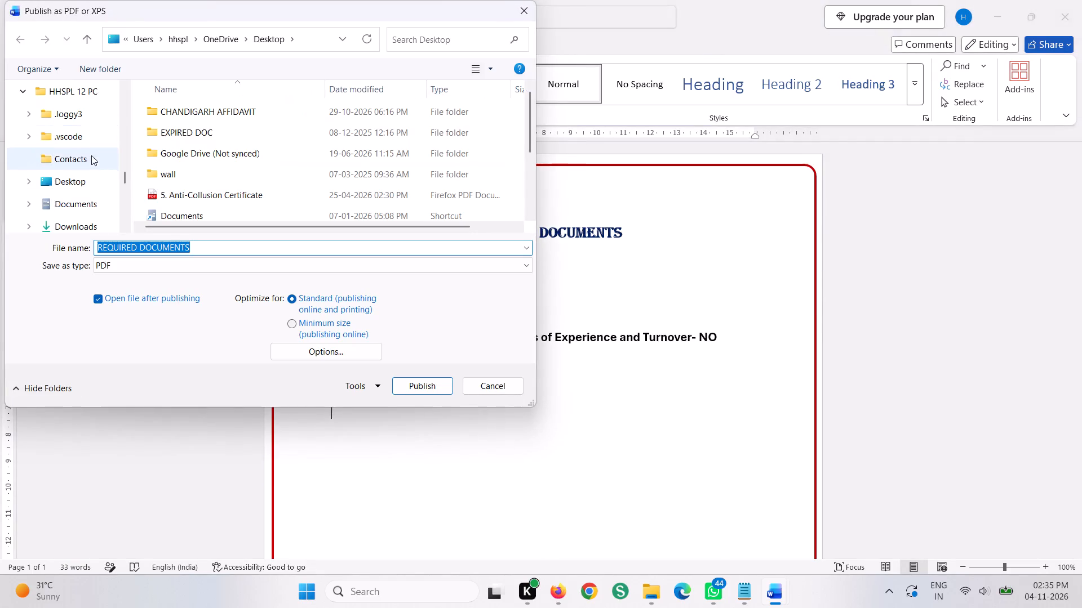
{"action": "scroll", "coordinate": [91, 158], "scroll_direction": "up", "scroll_amount": 11}
{"action": "left_click", "coordinate": [71, 206]}
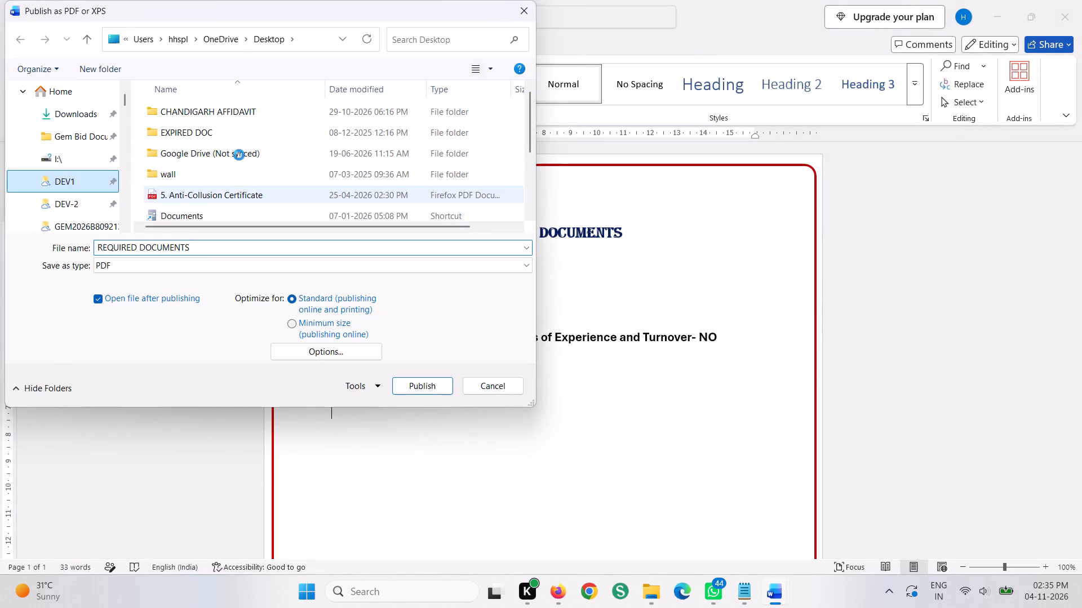
{"action": "scroll", "coordinate": [190, 145], "scroll_direction": "up", "scroll_amount": 7}
{"action": "double_click", "coordinate": [216, 111]}
{"action": "left_click", "coordinate": [207, 244]}
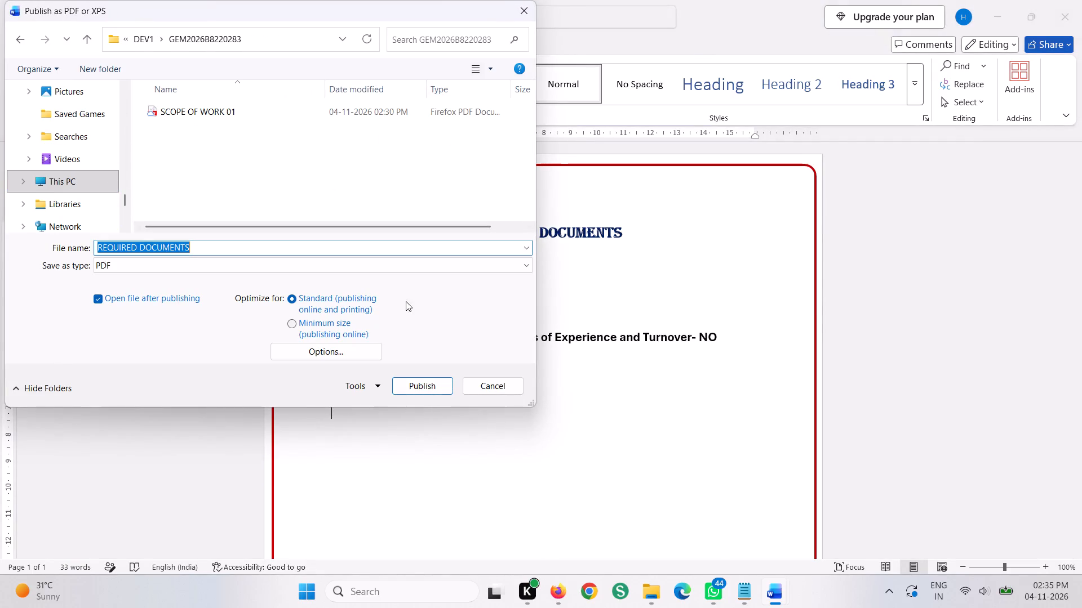
{"action": "left_click", "coordinate": [412, 384]}
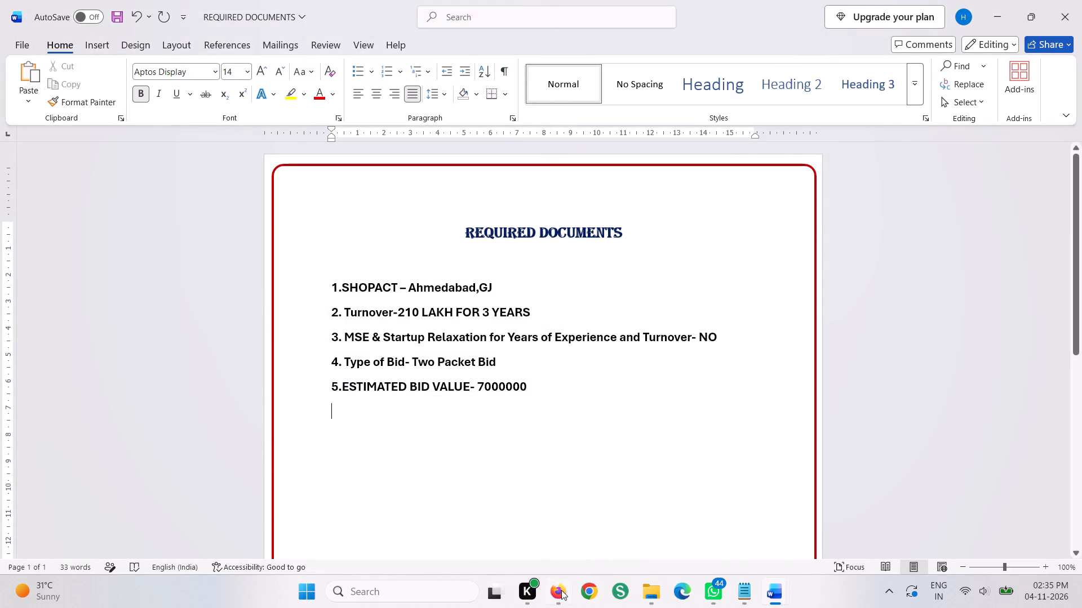
Save the bid document GeM-Bidding-10103875 as a PDF into the GEM2026B8220283 folder in DEV1.
{"action": "left_click", "coordinate": [562, 590]}
{"action": "left_click", "coordinate": [562, 589]}
{"action": "left_click", "coordinate": [703, 0]}
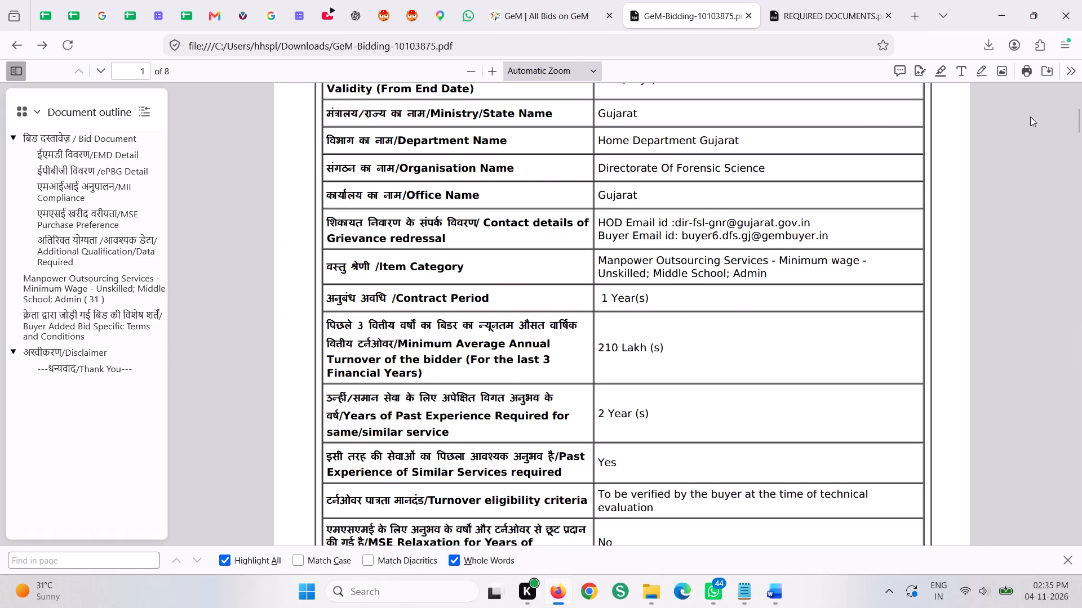
{"action": "left_click", "coordinate": [1045, 70]}
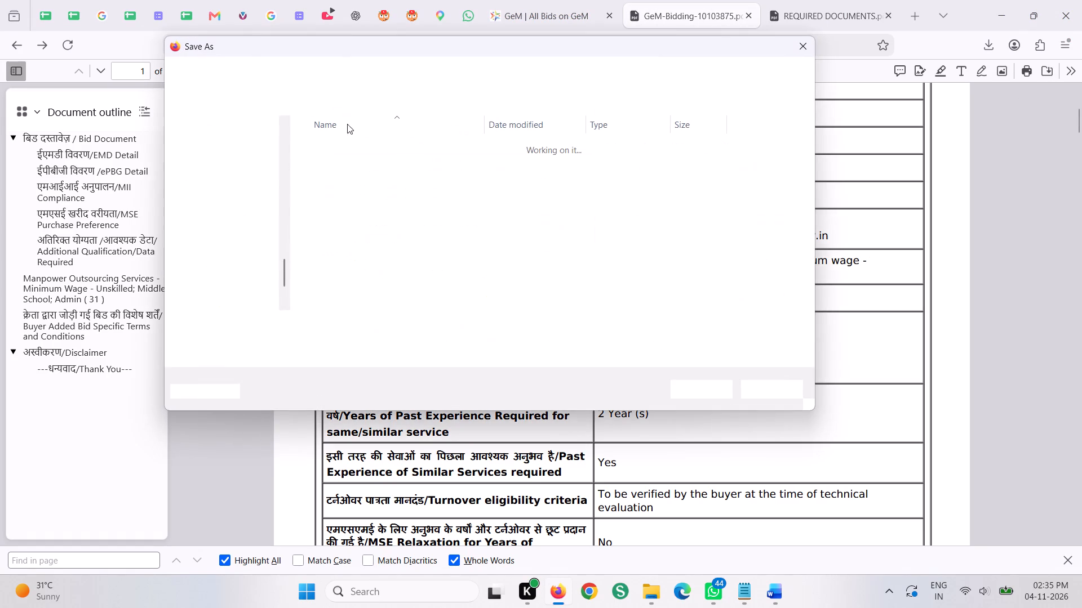
{"action": "left_click", "coordinate": [247, 82]}
{"action": "scroll", "coordinate": [366, 193], "scroll_direction": "up", "scroll_amount": 4}
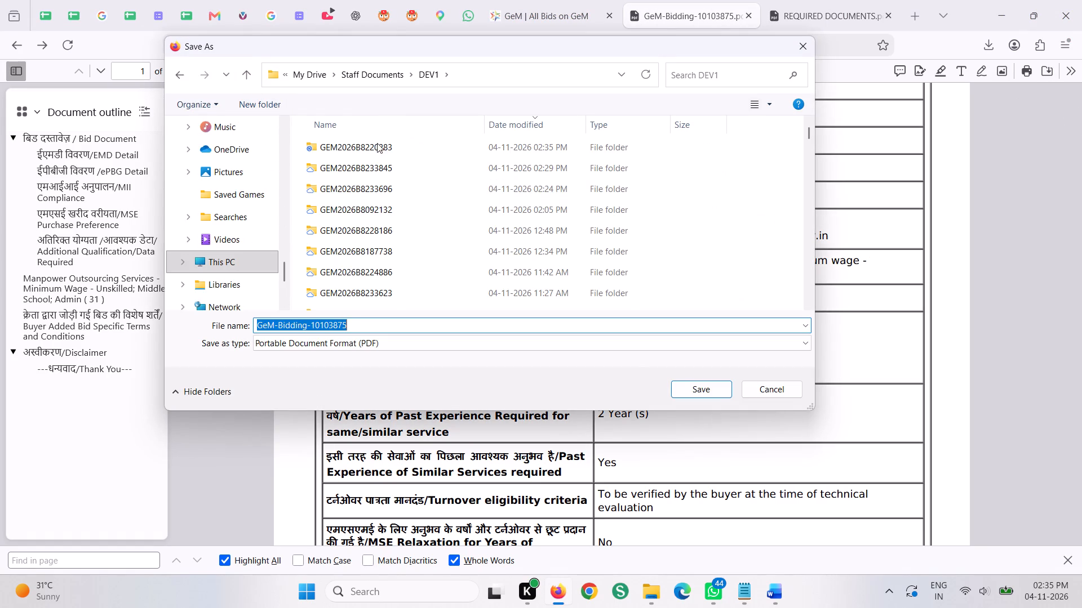
{"action": "double_click", "coordinate": [377, 143]}
{"action": "left_click", "coordinate": [397, 327]}
{"action": "left_click", "coordinate": [695, 387]}
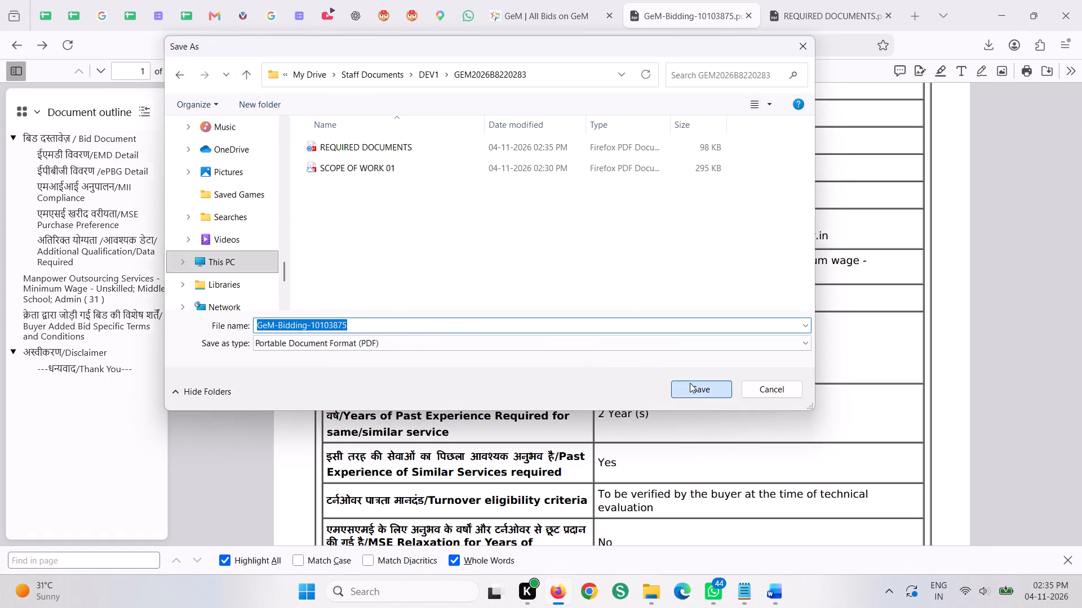
Check the files saved in the GEM2026B8220283 folder in File Explorer and go back up to DEV1.
{"action": "left_click", "coordinate": [648, 588]}
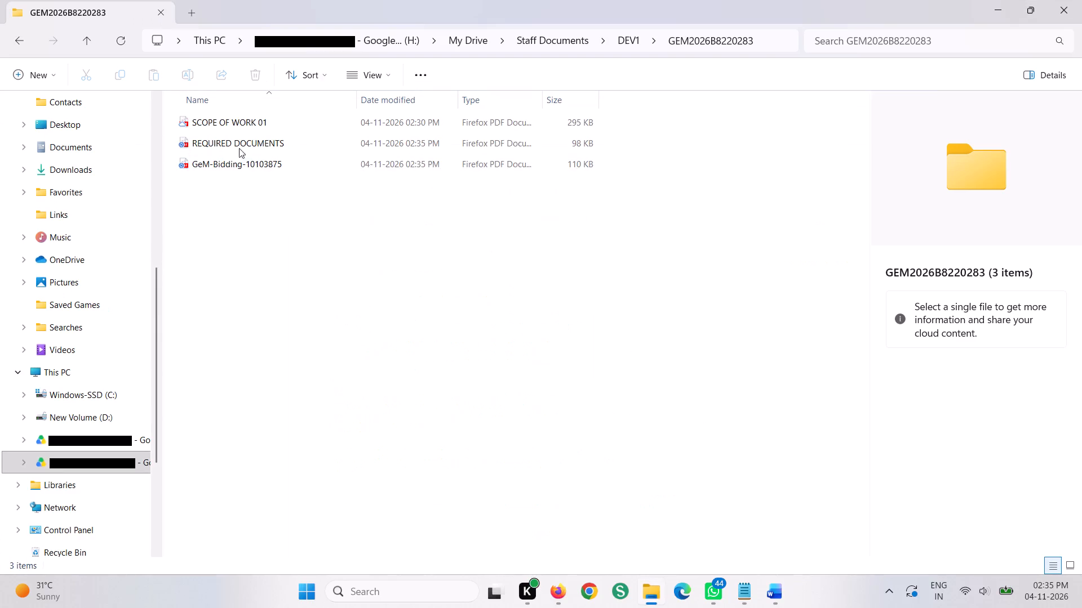
{"action": "left_click", "coordinate": [239, 144]}
{"action": "left_click", "coordinate": [236, 164]}
{"action": "left_click", "coordinate": [88, 35]}
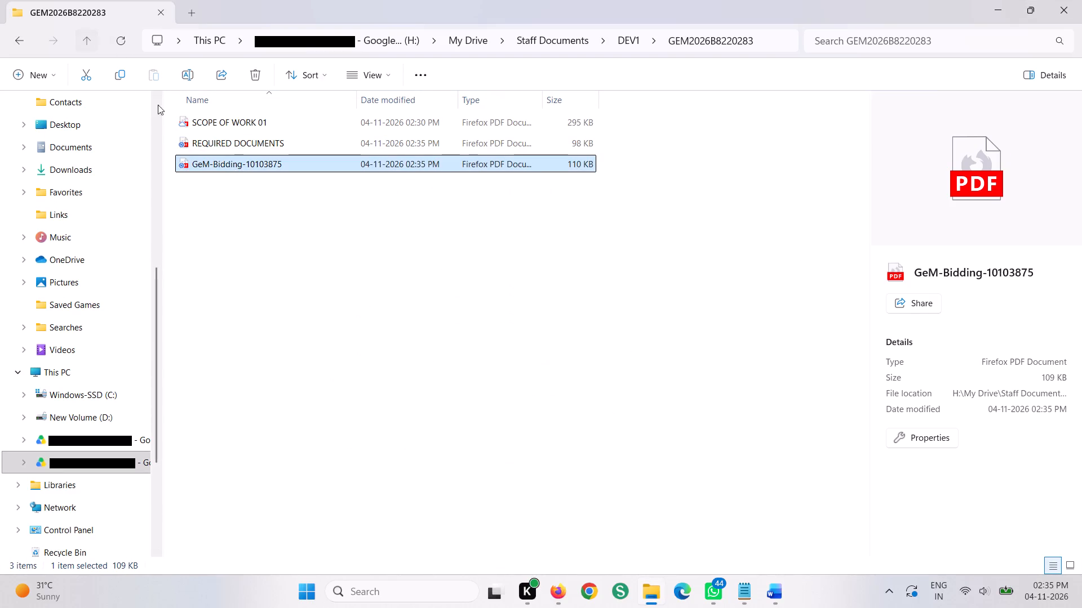
Switch back to Firefox and close the REQUIRED DOCUMENTS PDF.
{"action": "left_click", "coordinate": [561, 591]}
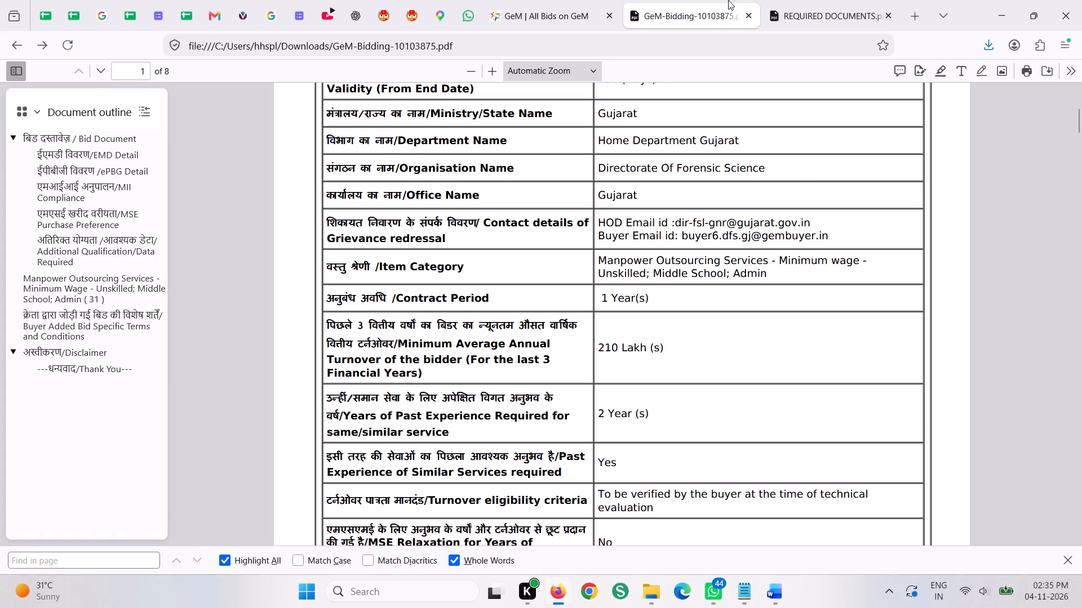
{"action": "left_click", "coordinate": [824, 0]}
{"action": "left_click", "coordinate": [883, 14]}
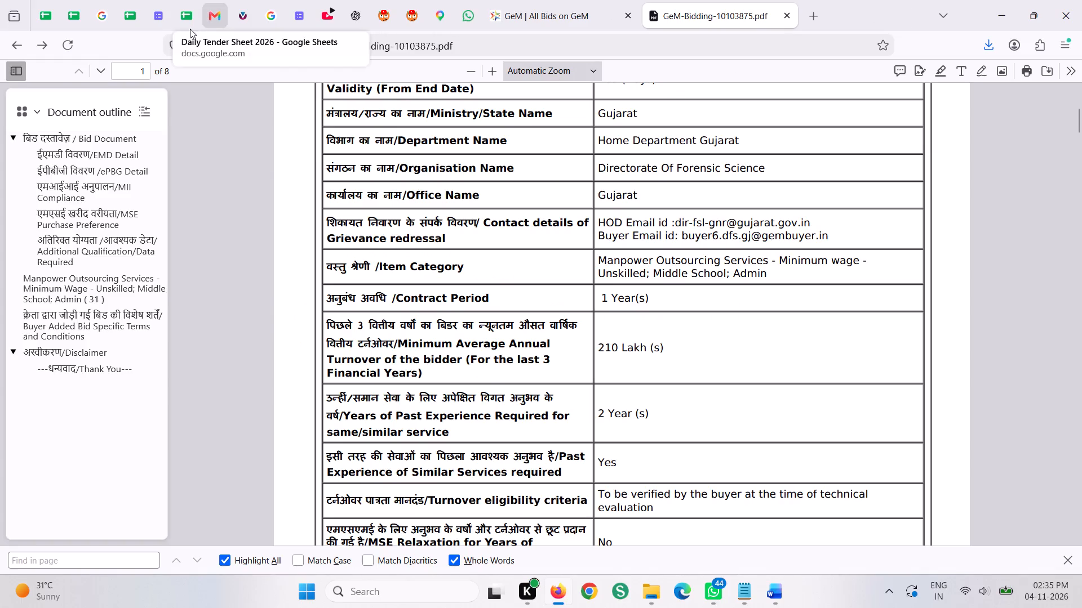
Set the researcher to Dev for GEM/2026/B/8213564 in the Daily Tender Sheet 2026.
{"action": "left_click", "coordinate": [191, 23]}
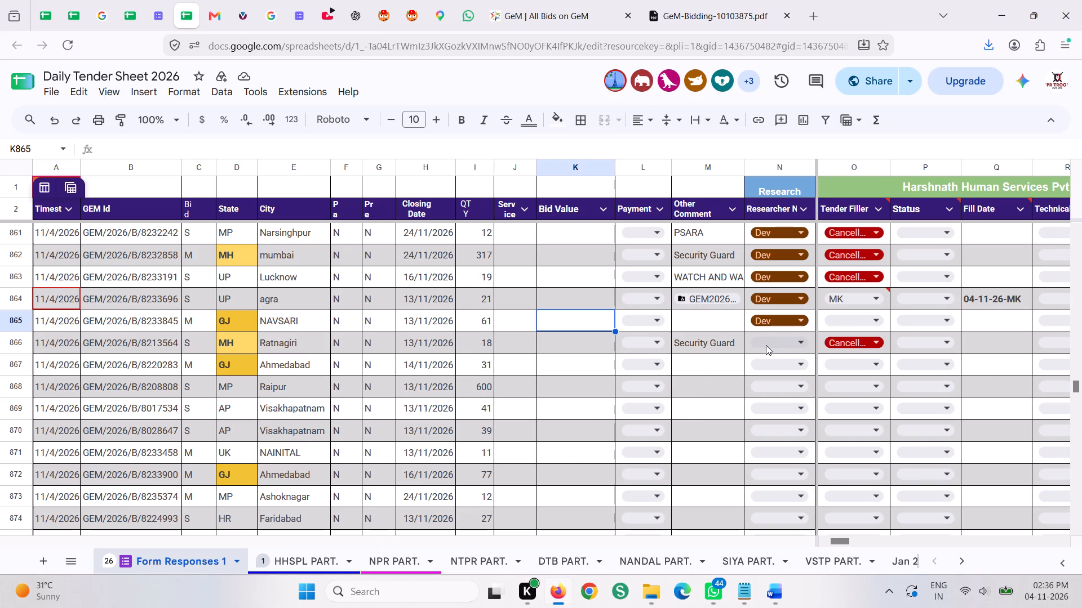
{"action": "left_click", "coordinate": [709, 321]}
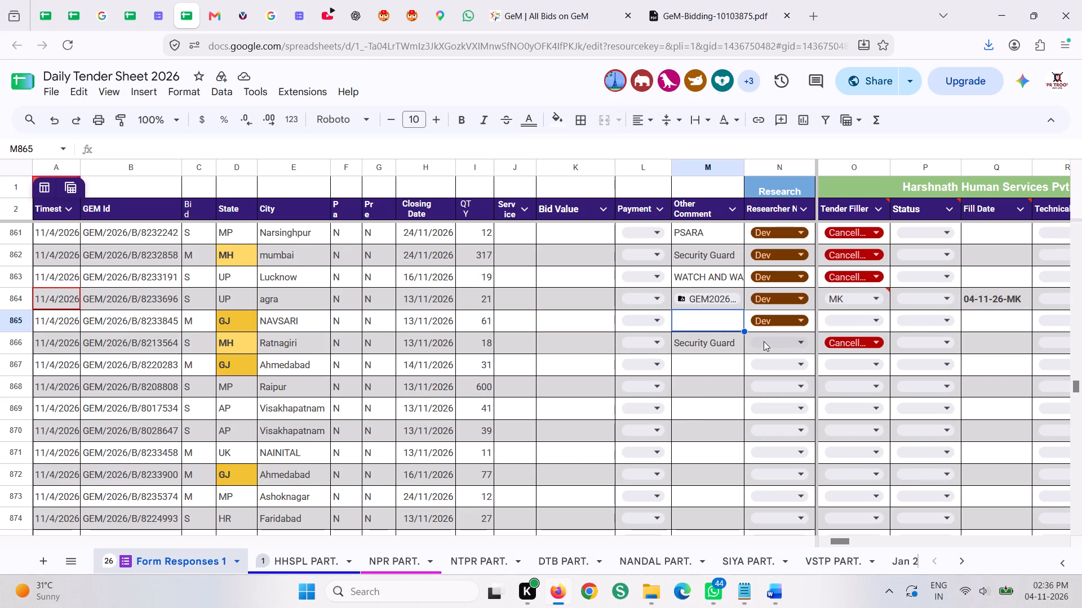
{"action": "left_click", "coordinate": [764, 341]}
{"action": "left_click", "coordinate": [760, 362]}
{"action": "left_click", "coordinate": [724, 341]}
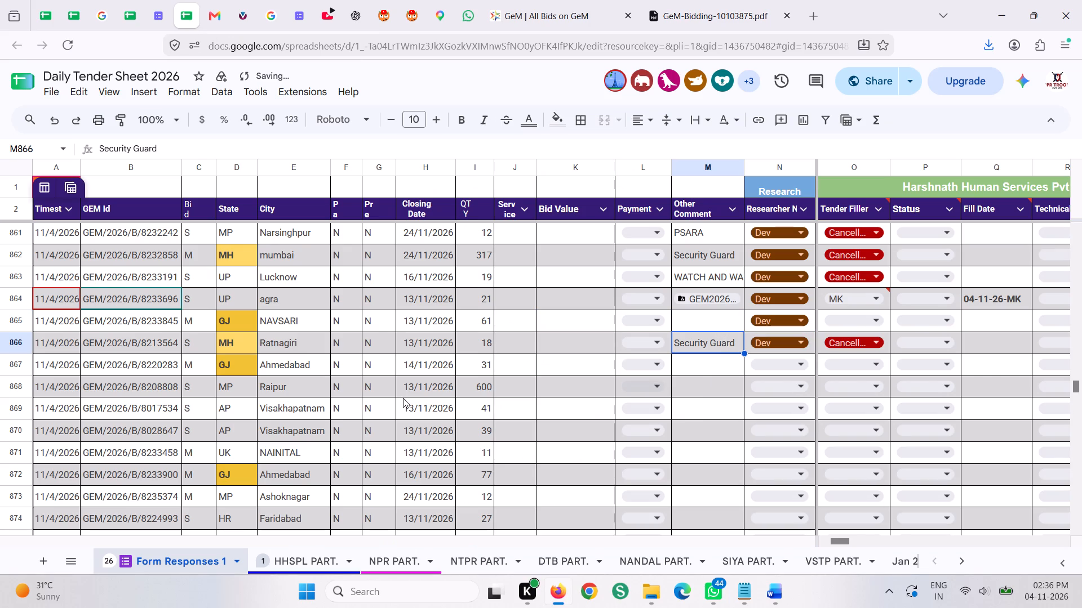
Copy bid number GEM/2026/B/8213564 from the sheet, search for it on GeM and open its bid document.
{"action": "left_click", "coordinate": [153, 345]}
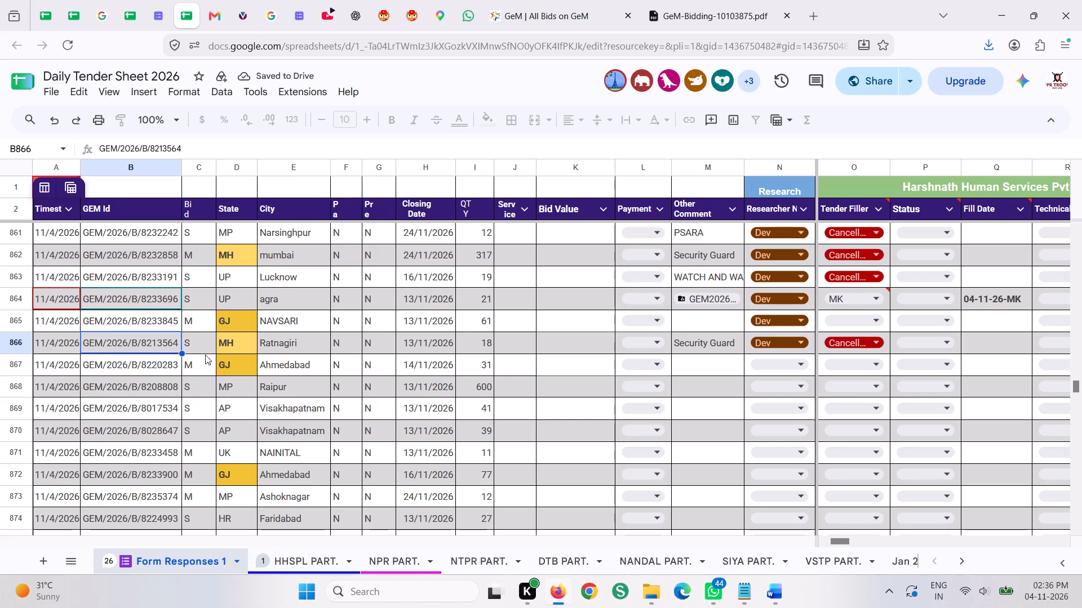
{"action": "key", "text": "ctrl+c"}
{"action": "left_click", "coordinate": [709, 0]}
{"action": "left_click", "coordinate": [783, 15]}
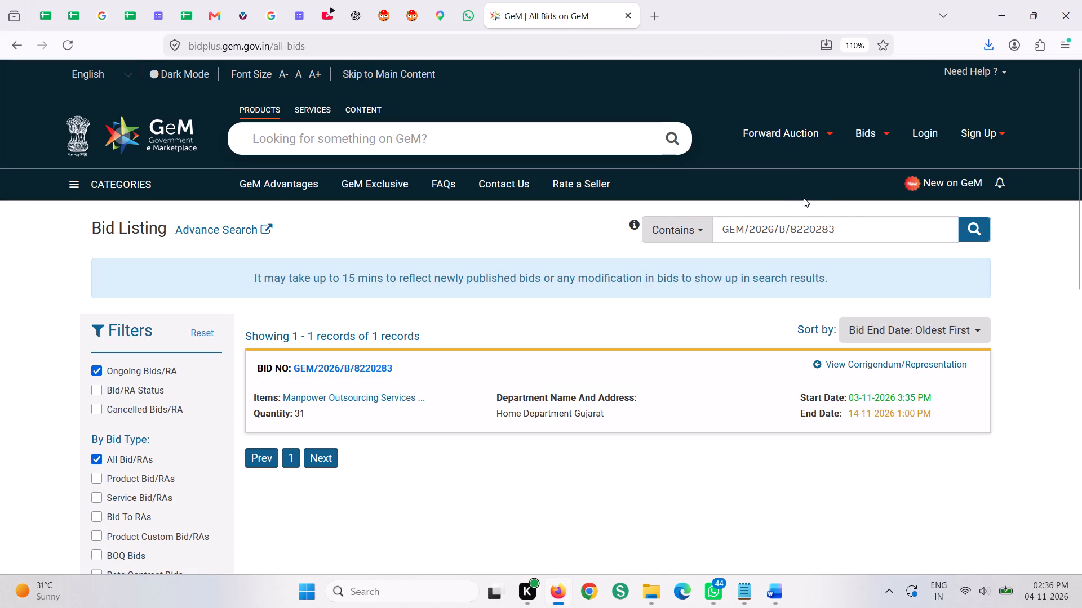
{"action": "left_click_drag", "start_coordinate": [851, 222], "coordinate": [638, 231]}
{"action": "key", "text": "ctrl+v"}
{"action": "key", "text": "Return"}
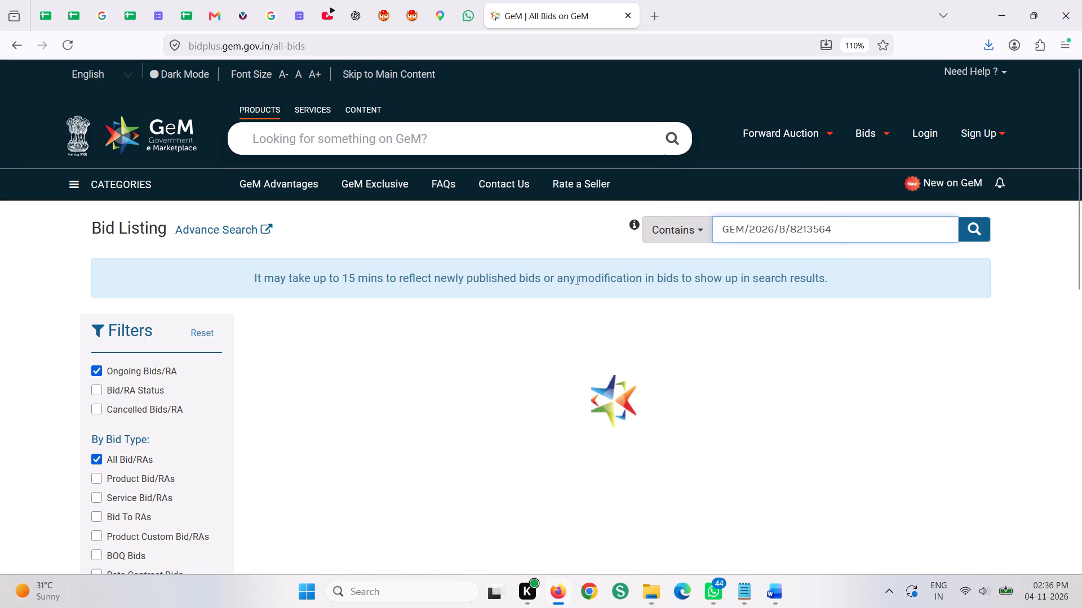
{"action": "left_click", "coordinate": [365, 368]}
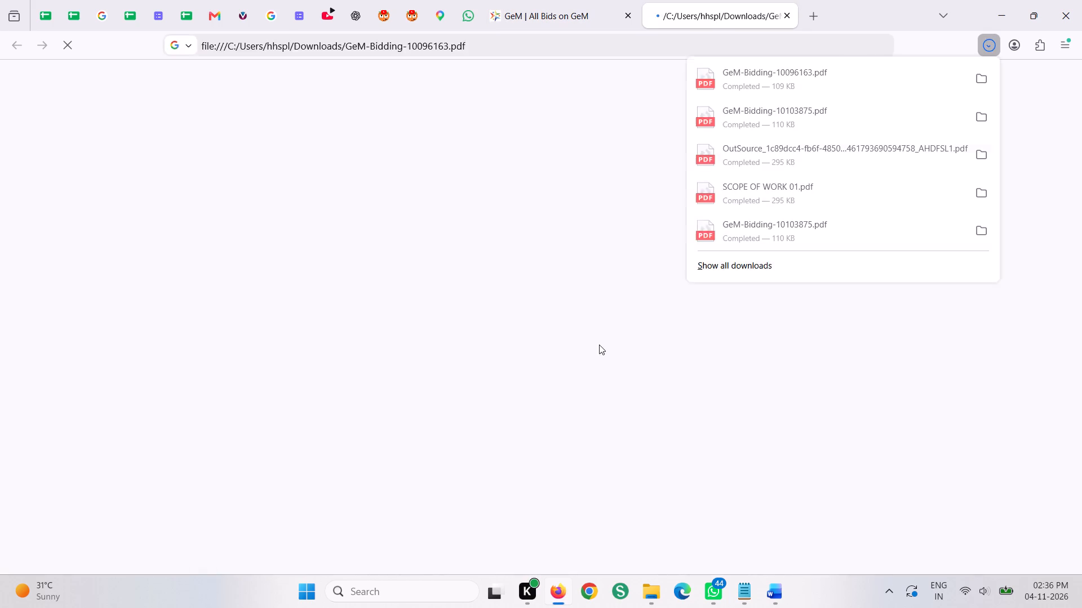
Search the GEM/2026/B/8213564 bid document for the word SECURITY.
{"action": "left_click", "coordinate": [367, 285]}
{"action": "scroll", "coordinate": [664, 344], "scroll_direction": "down", "scroll_amount": 1}
{"action": "left_click", "coordinate": [685, 353]}
{"action": "key", "text": "ctrl+f"}
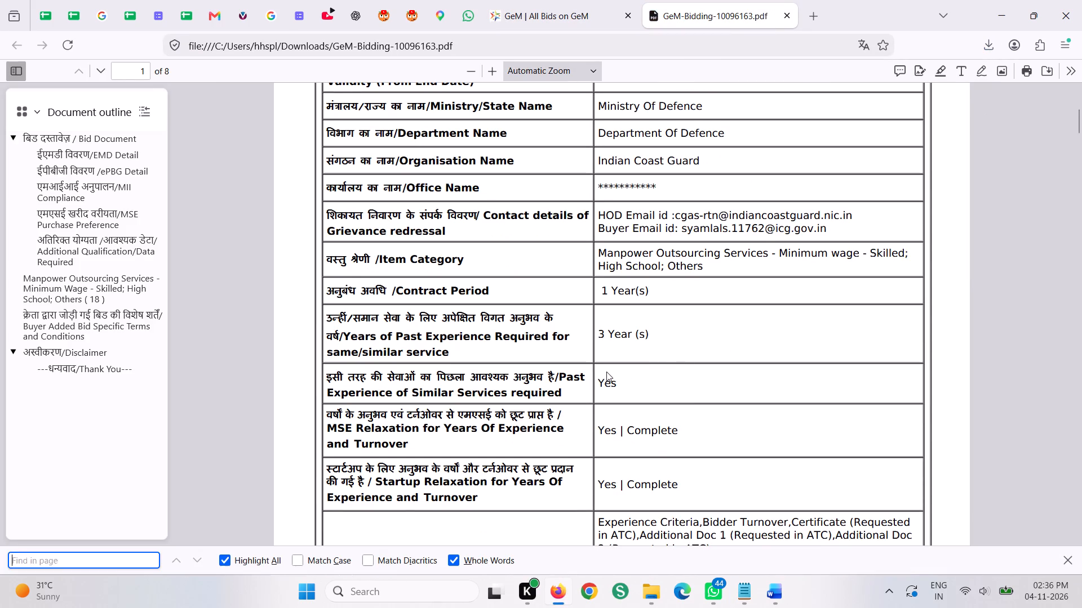
{"action": "key", "text": "s"}
{"action": "key", "text": "e"}
{"action": "key", "text": "c"}
{"action": "type", "text": "URITY"}
{"action": "key", "text": "Return"}
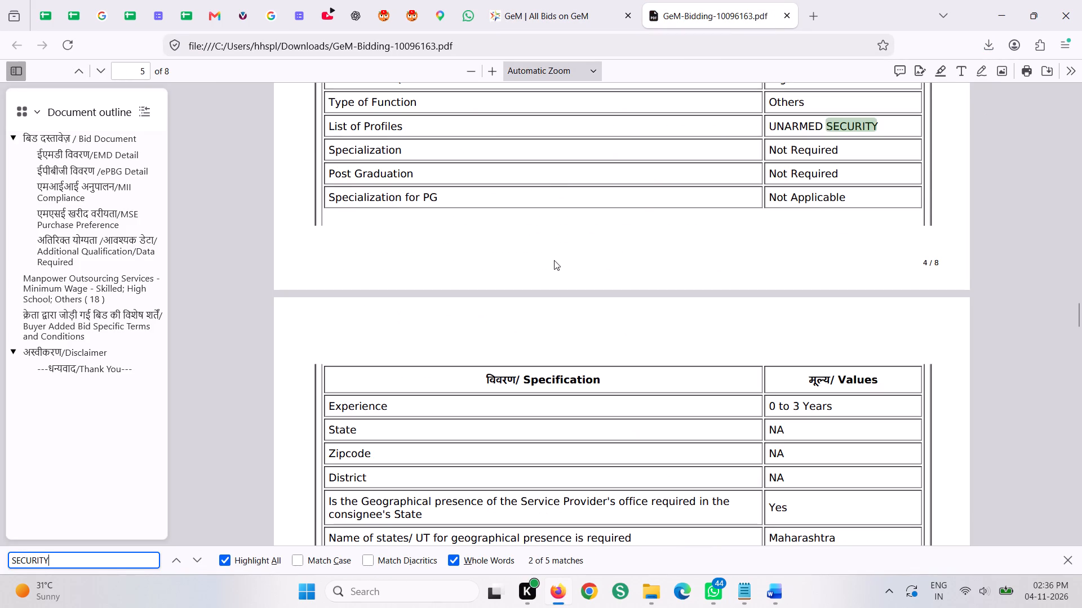
Append +1 to the CANCEL tally in Notepad.
{"action": "left_click", "coordinate": [187, 14]}
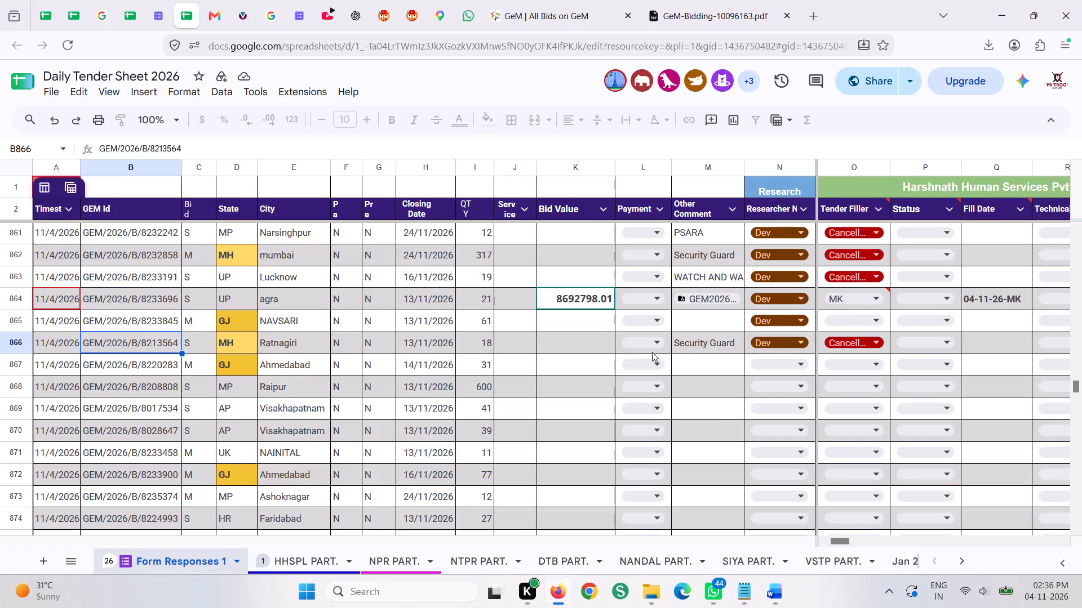
{"action": "left_click", "coordinate": [565, 334]}
{"action": "left_click", "coordinate": [743, 591]}
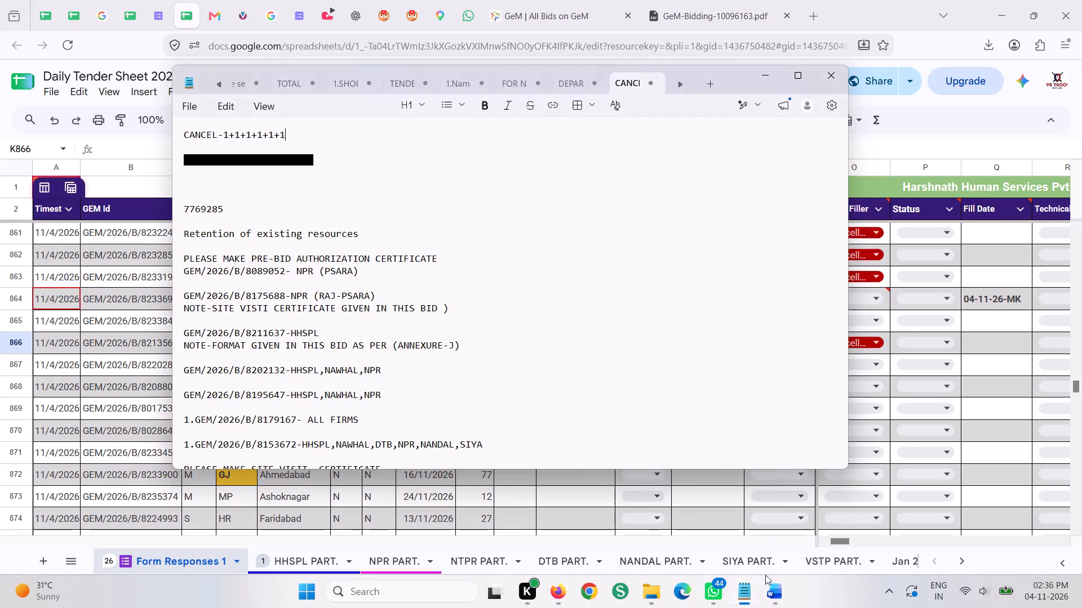
{"action": "key", "text": "plus"}
{"action": "key", "text": "1"}
{"action": "key", "text": "alt+Tab"}
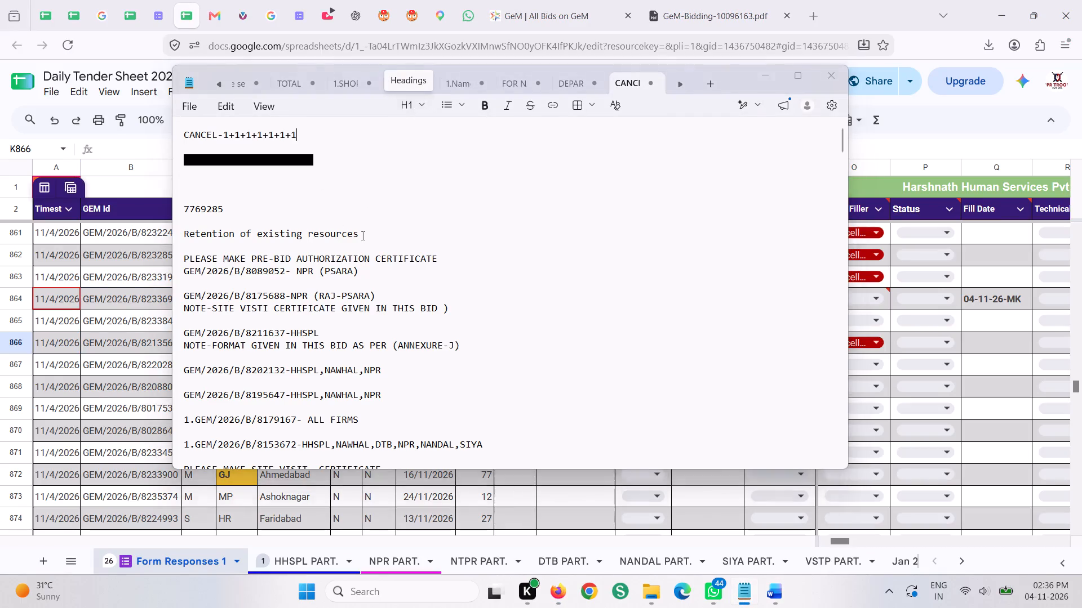
Paste the Google Drive link of the GEM2026B8233845 folder into the Other Comment cell for GEM/2026/B/8233845.
{"action": "left_click", "coordinate": [690, 314]}
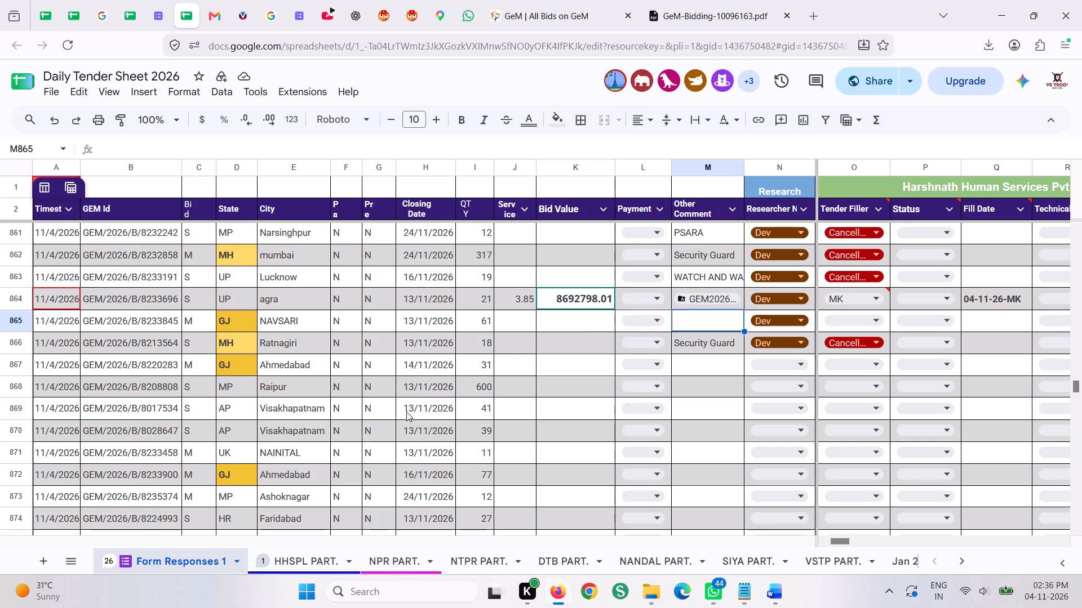
{"action": "left_click", "coordinate": [654, 597]}
{"action": "scroll", "coordinate": [251, 171], "scroll_direction": "up", "scroll_amount": 4}
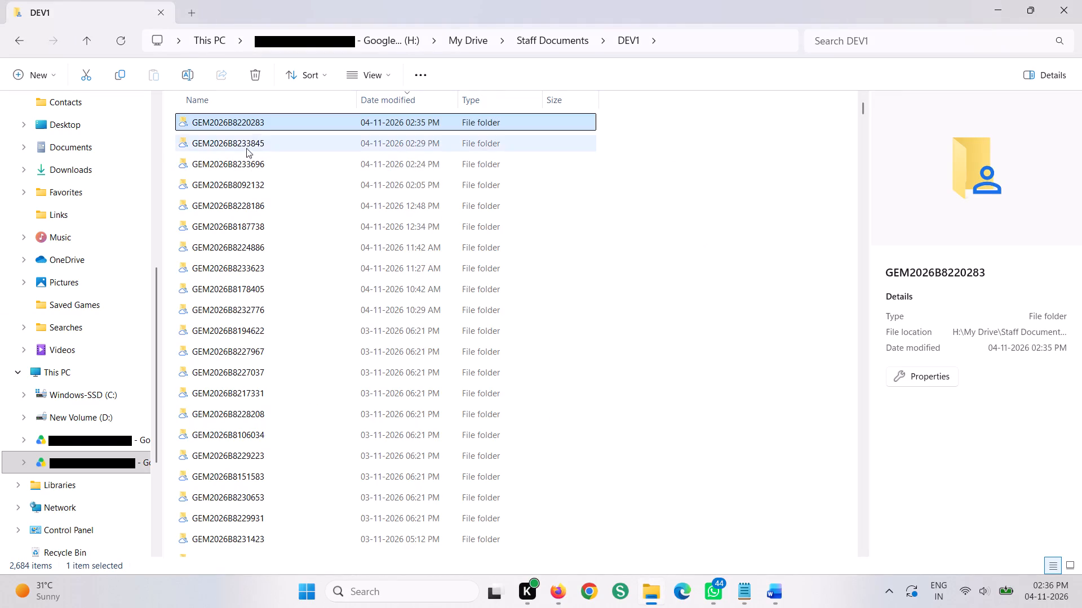
{"action": "right_click", "coordinate": [250, 143]}
{"action": "left_click", "coordinate": [289, 410]}
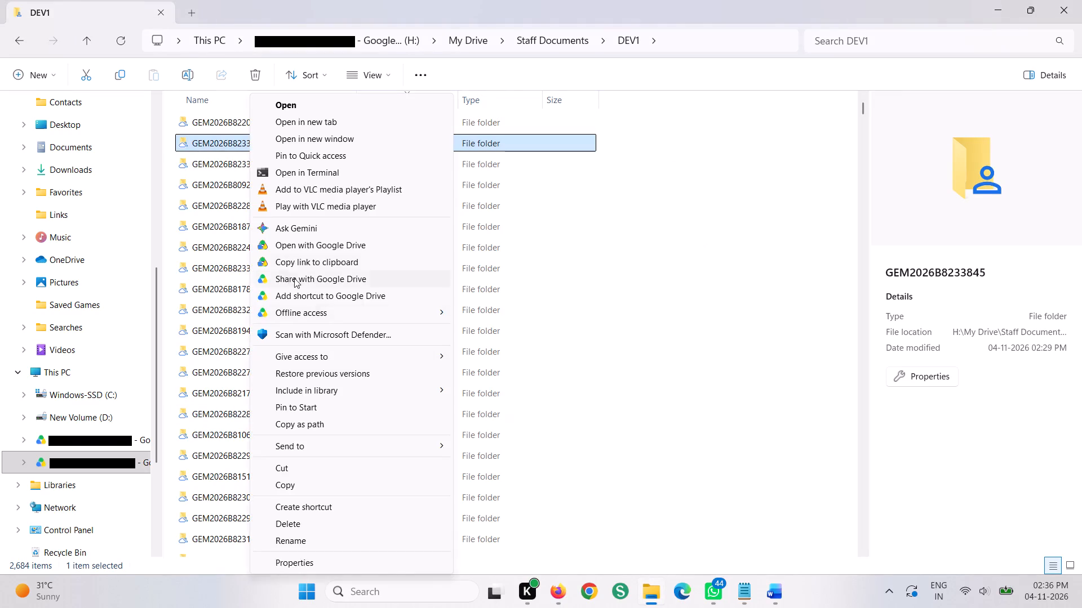
{"action": "left_click", "coordinate": [286, 264]}
{"action": "key", "text": "alt+Tab"}
{"action": "double_click", "coordinate": [702, 319]}
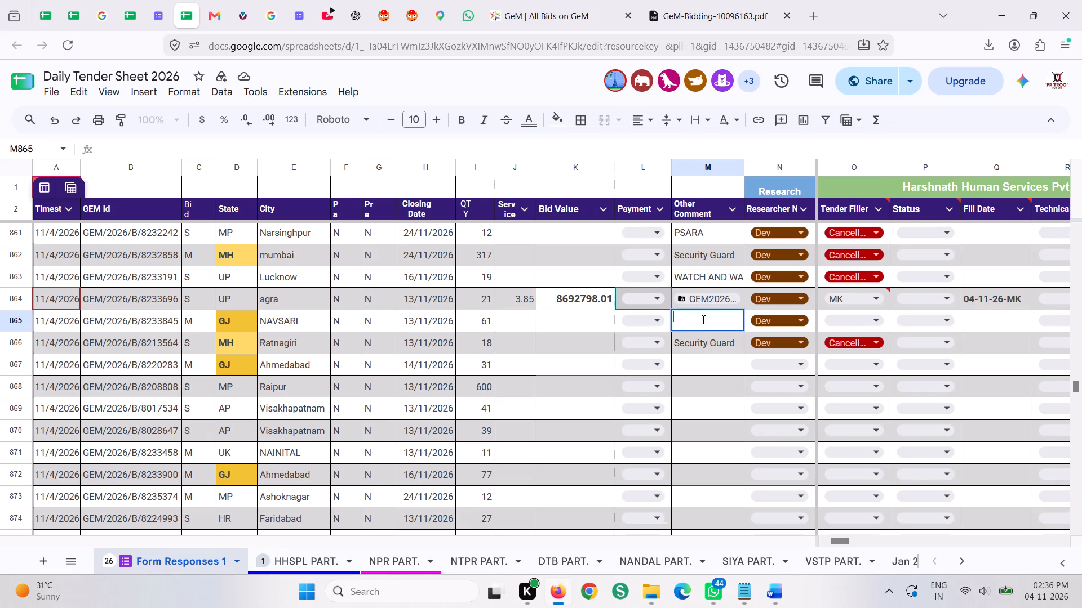
{"action": "key", "text": "ctrl+v"}
{"action": "key", "text": "Tab"}
Set the researcher to Dev for GEM/2026/B/8220283 in the tender sheet.
{"action": "left_click", "coordinate": [471, 391]}
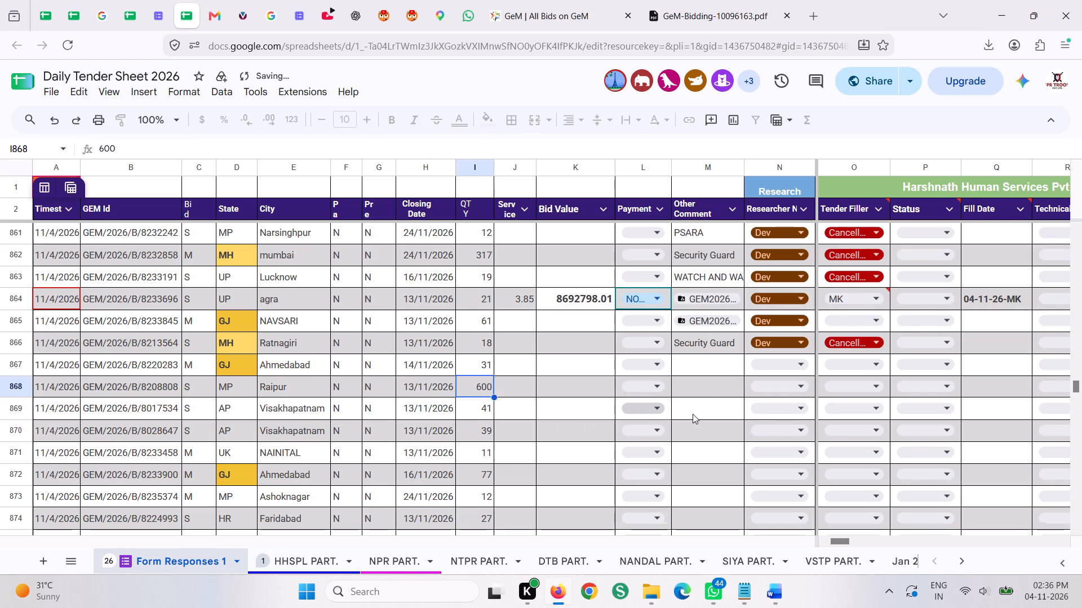
{"action": "left_click", "coordinate": [756, 364]}
{"action": "left_click", "coordinate": [763, 382]}
{"action": "left_click", "coordinate": [722, 370]}
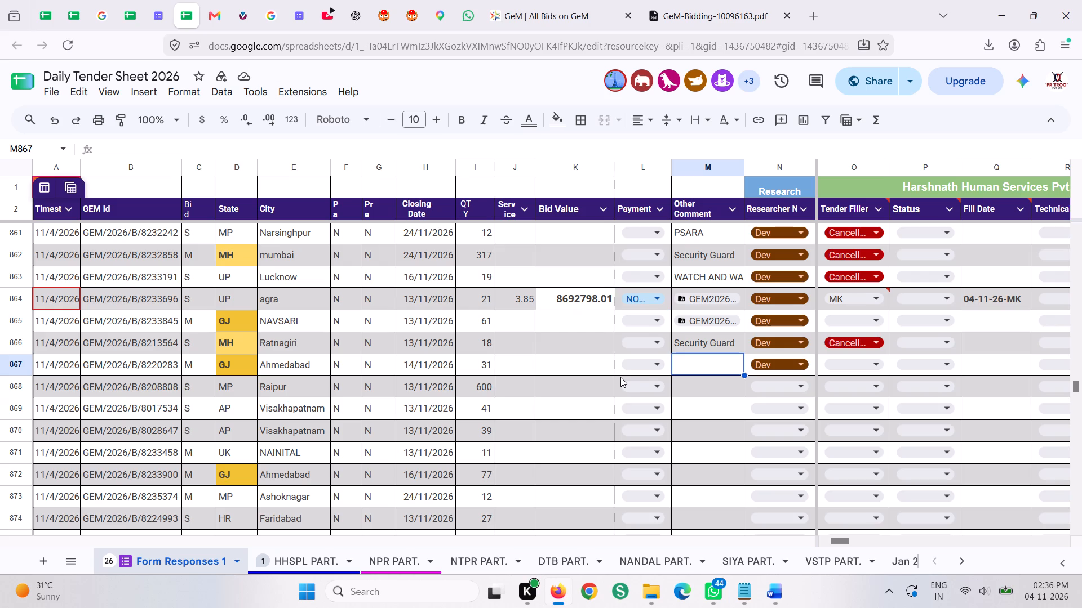
Copy bid number GEM/2026/B/8208808 from the sheet, close the open bid document and search GeM for the number.
{"action": "scroll", "coordinate": [613, 413], "scroll_direction": "down", "scroll_amount": 1}
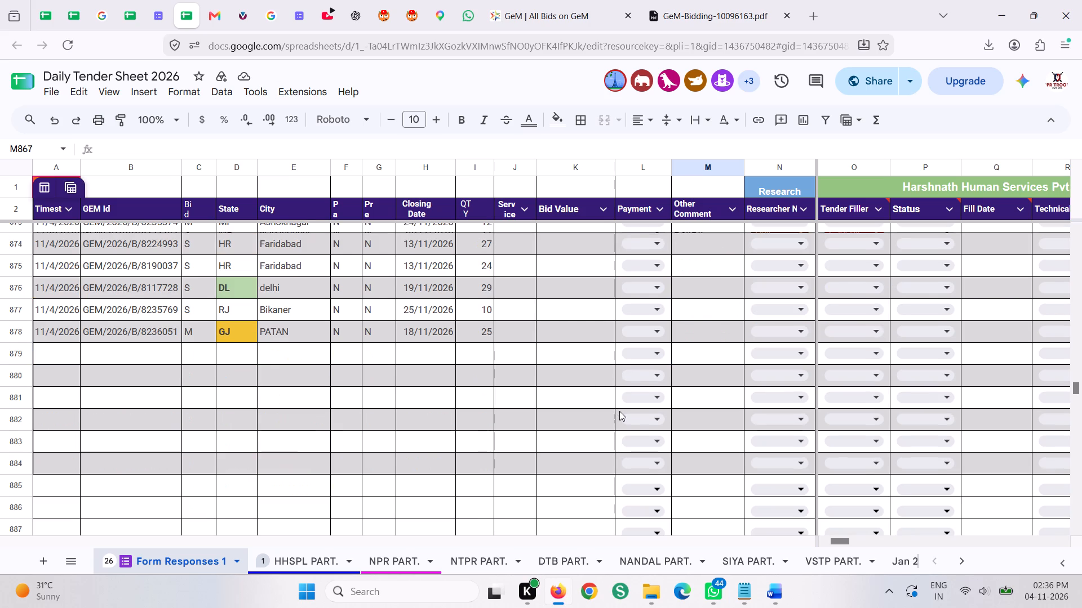
{"action": "scroll", "coordinate": [619, 412], "scroll_direction": "up", "scroll_amount": 1}
{"action": "scroll", "coordinate": [671, 401], "scroll_direction": "down", "scroll_amount": 1}
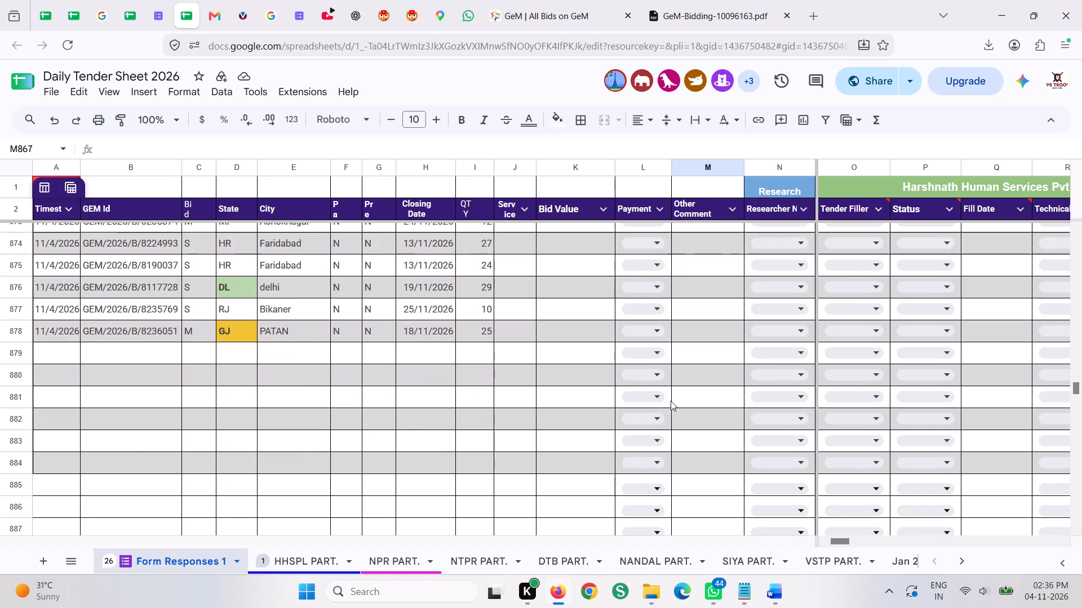
{"action": "scroll", "coordinate": [629, 382], "scroll_direction": "up", "scroll_amount": 1}
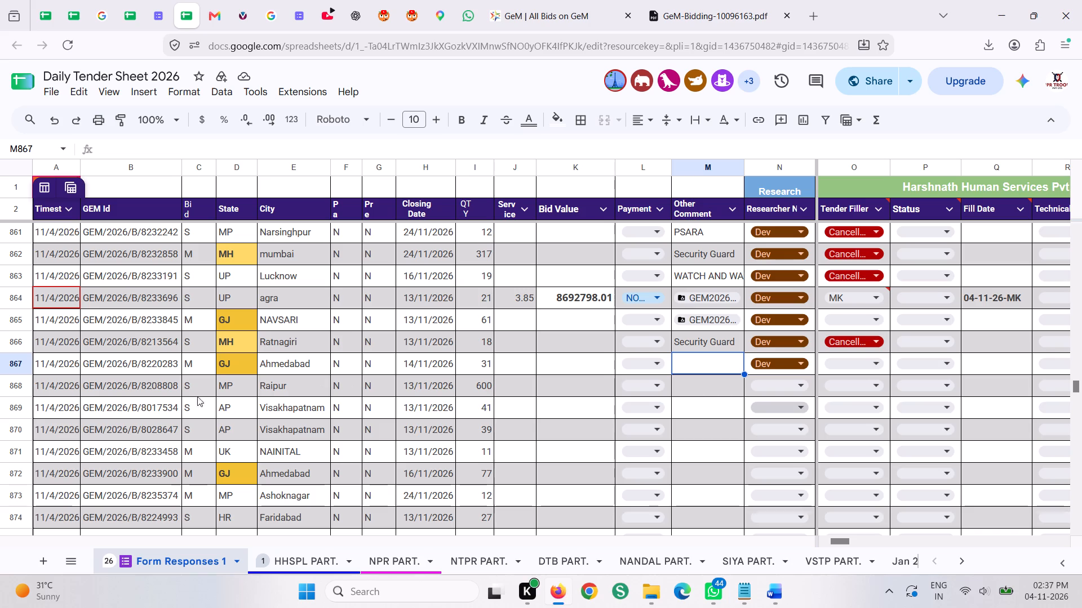
{"action": "left_click", "coordinate": [161, 385]}
{"action": "key", "text": "ctrl+c"}
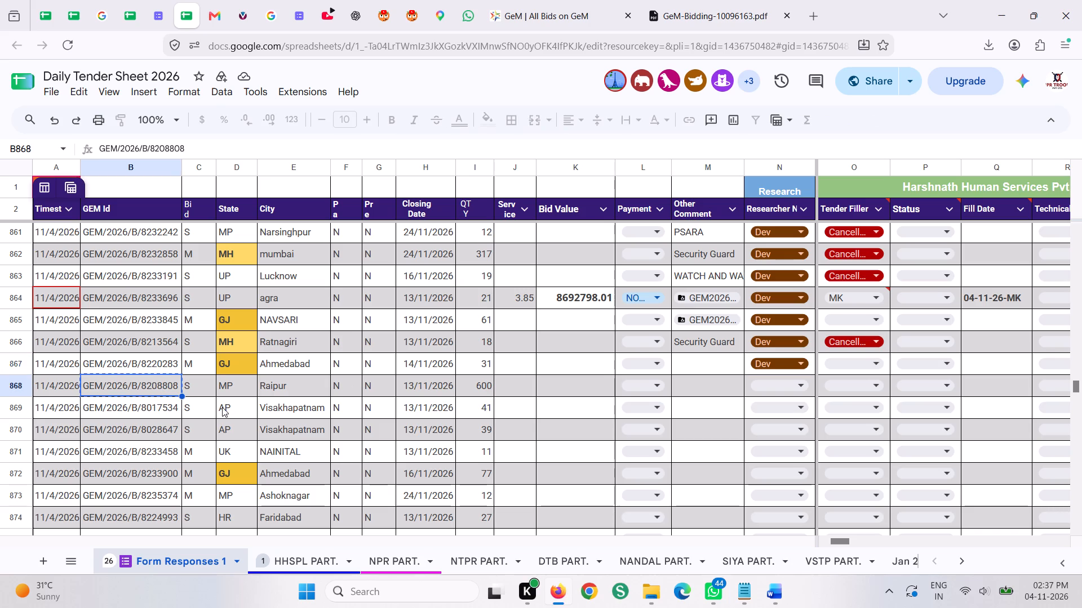
{"action": "left_click", "coordinate": [712, 378]}
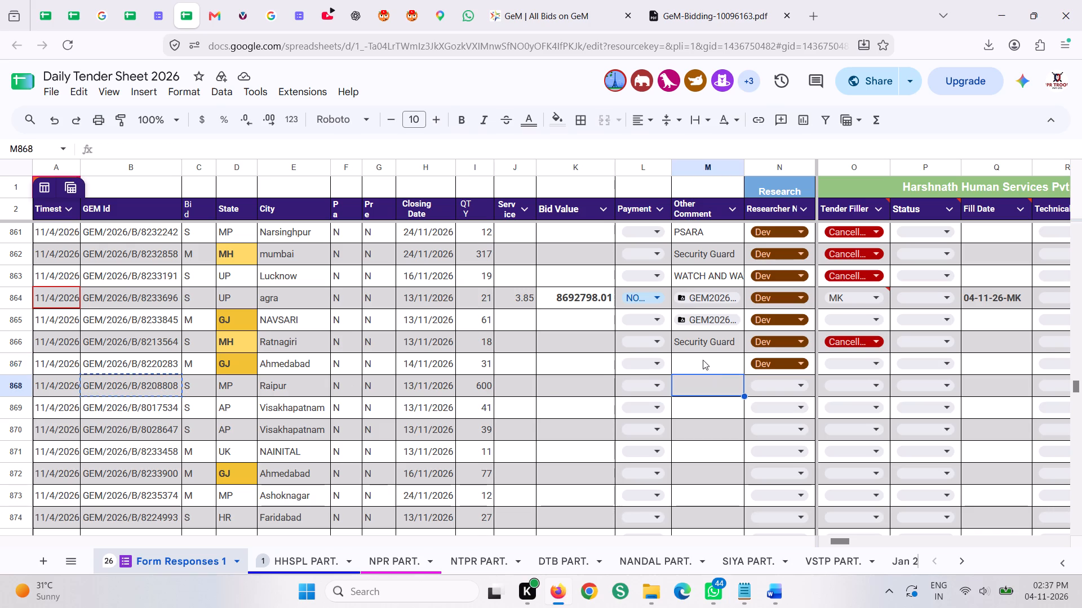
{"action": "left_click", "coordinate": [703, 360]}
{"action": "left_click", "coordinate": [787, 0]}
{"action": "left_click", "coordinate": [787, 16]}
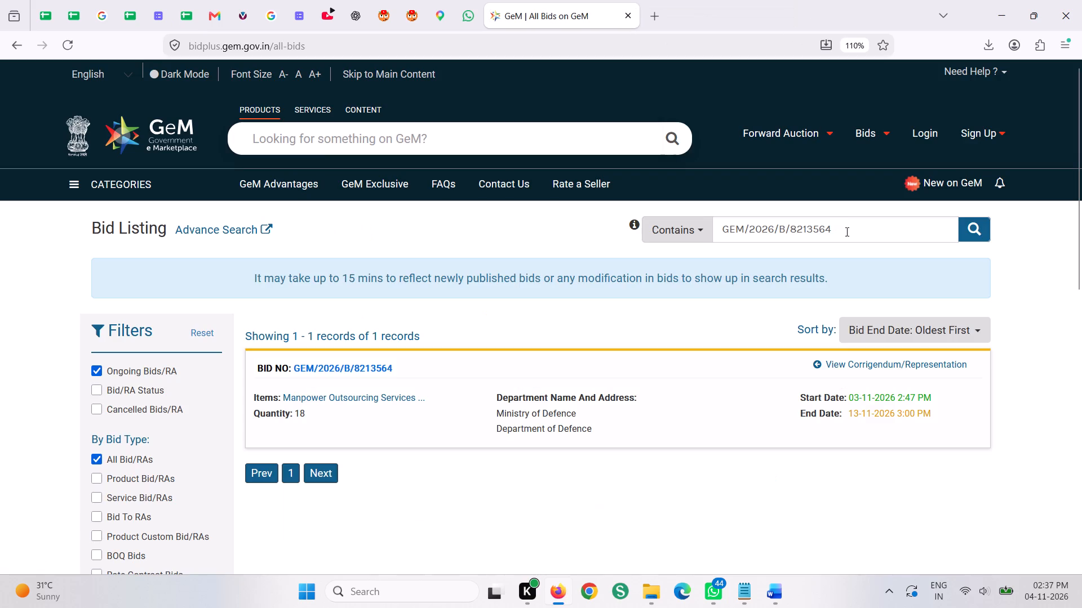
{"action": "left_click_drag", "start_coordinate": [852, 231], "coordinate": [610, 211]}
{"action": "key", "text": "ctrl+v"}
{"action": "key", "text": "Return"}
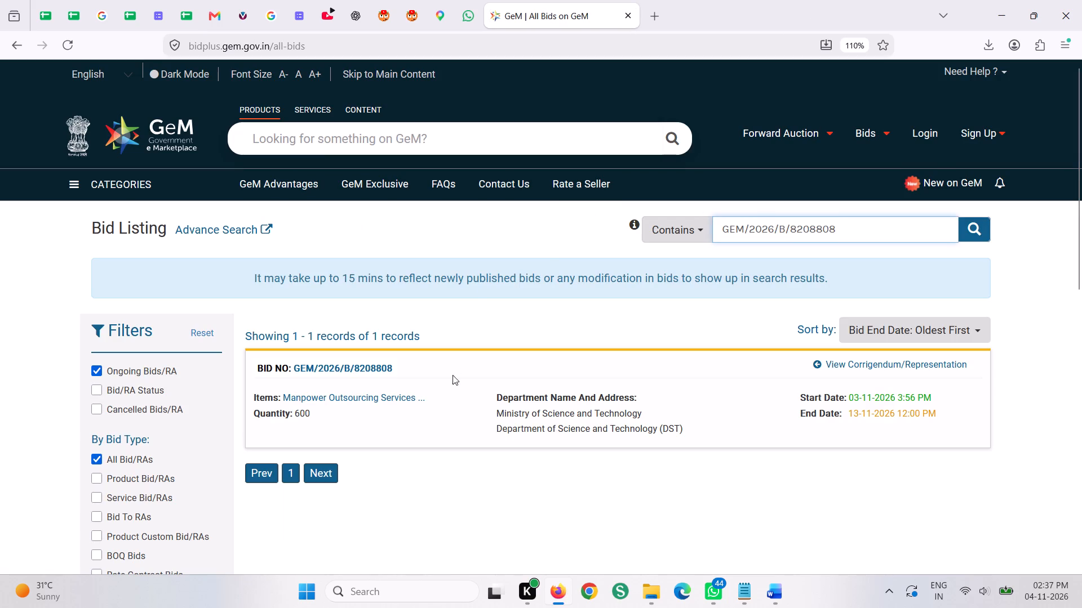
Open the bid document of GEM/2026/B/8208808 and examine its eligibility details and the consignee table.
{"action": "left_click", "coordinate": [388, 370]}
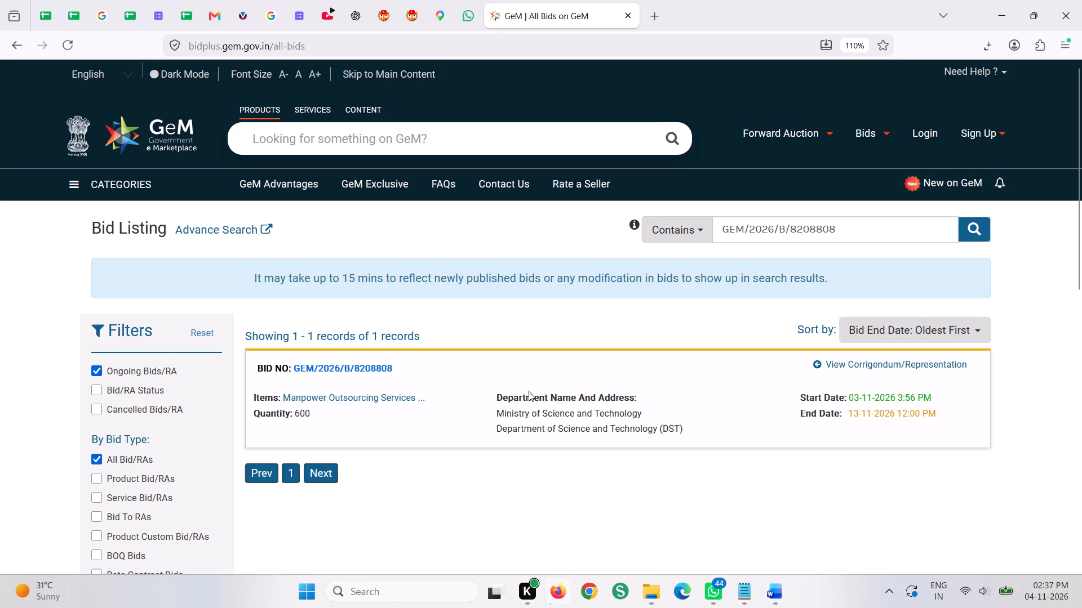
{"action": "left_click", "coordinate": [422, 359]}
{"action": "scroll", "coordinate": [657, 395], "scroll_direction": "down", "scroll_amount": 1}
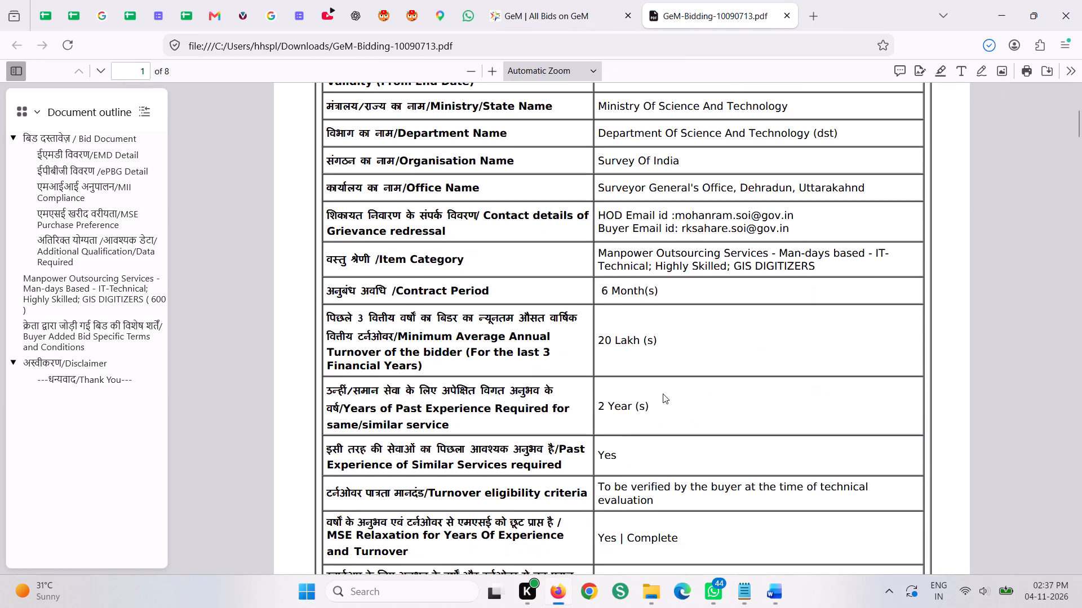
{"action": "scroll", "coordinate": [663, 394], "scroll_direction": "down", "scroll_amount": 13}
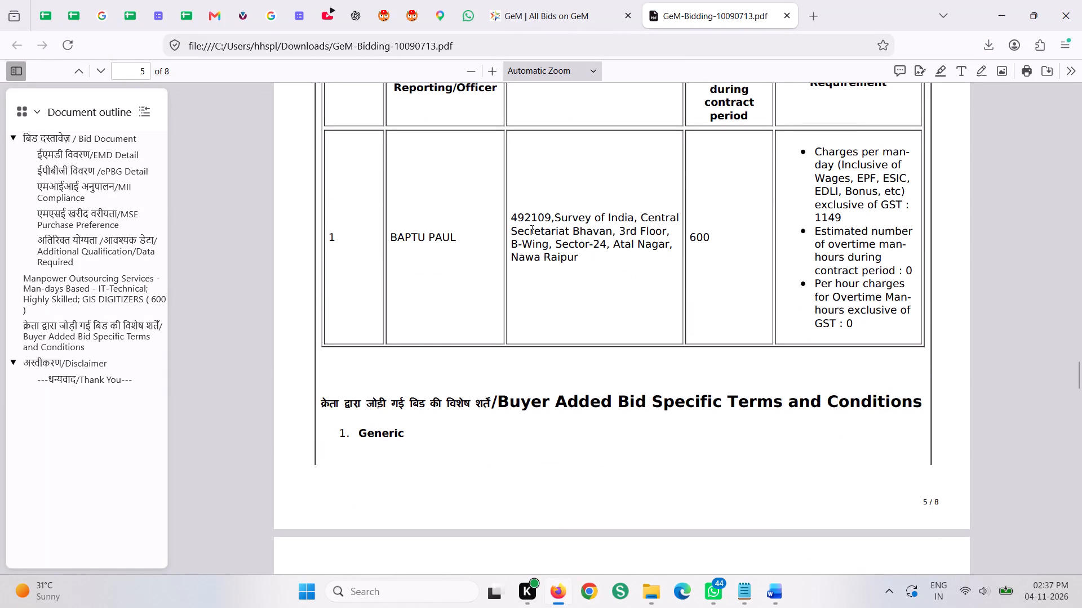
Search Google for the consignee pincode 492109, copy the state name CHHATTISGARH from the results and close the search page.
{"action": "double_click", "coordinate": [529, 215]}
{"action": "right_click", "coordinate": [527, 214]}
{"action": "left_click", "coordinate": [610, 361]}
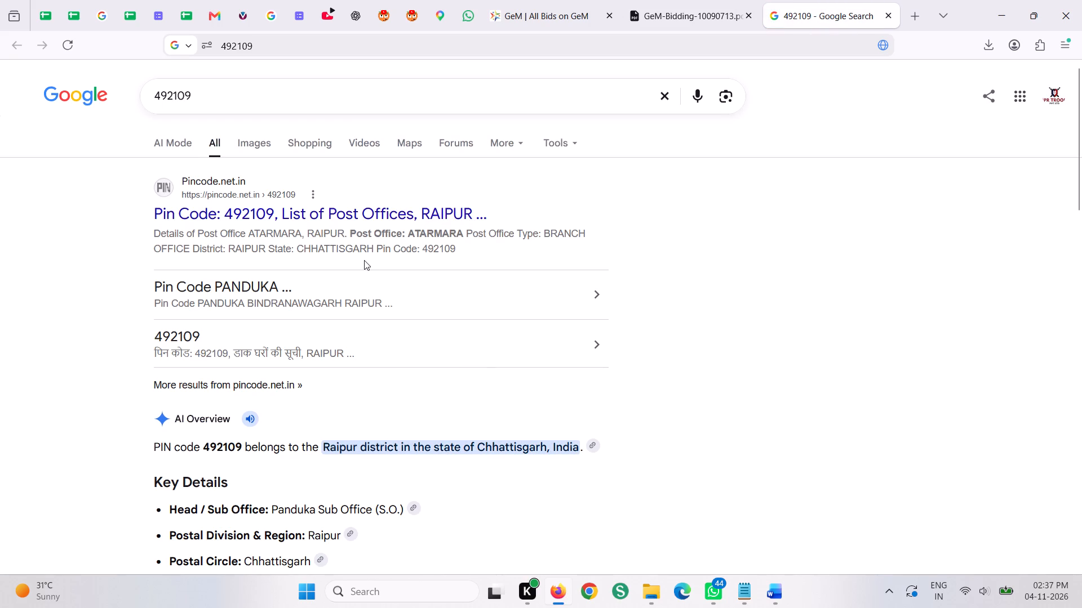
{"action": "double_click", "coordinate": [339, 242]}
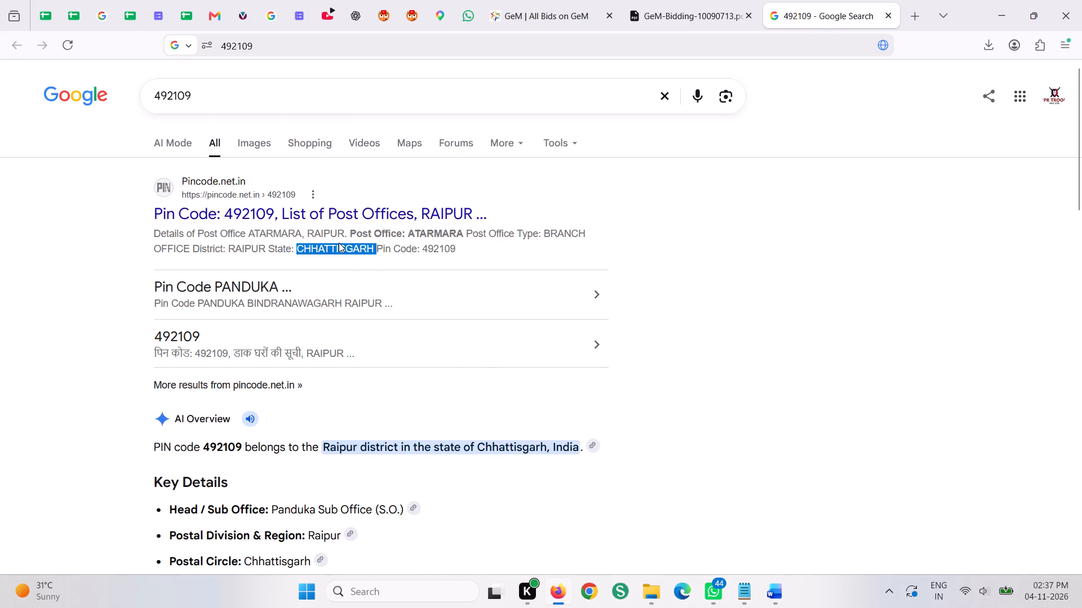
{"action": "key", "text": "ctrl+c"}
{"action": "key", "text": "ctrl+c"}
{"action": "key", "text": "ctrl+c"}
{"action": "key", "text": "ctrl+c"}
{"action": "left_click", "coordinate": [816, 0]}
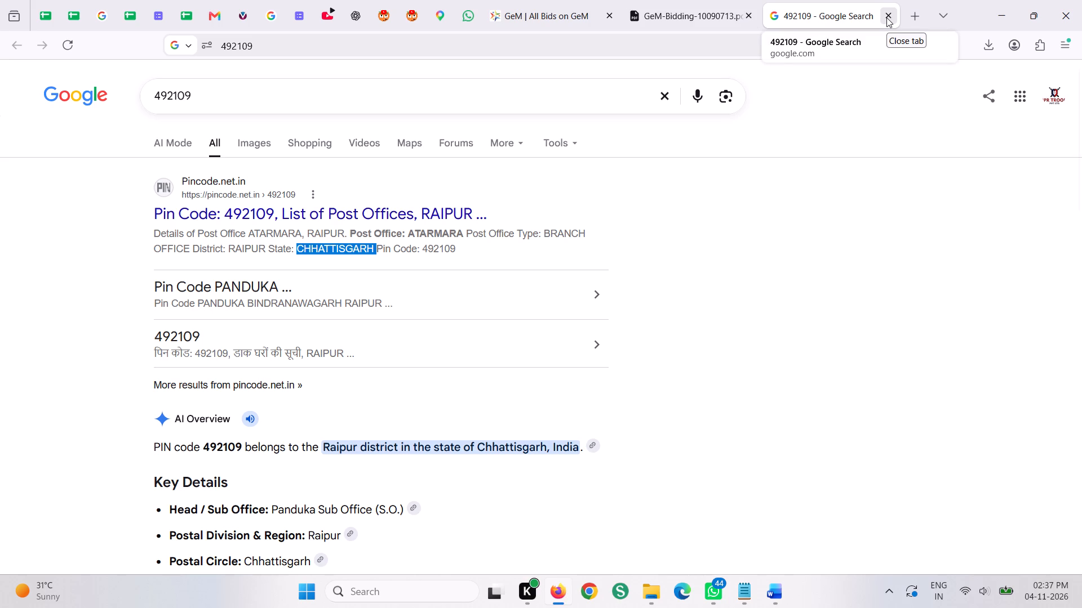
{"action": "left_click", "coordinate": [886, 17]}
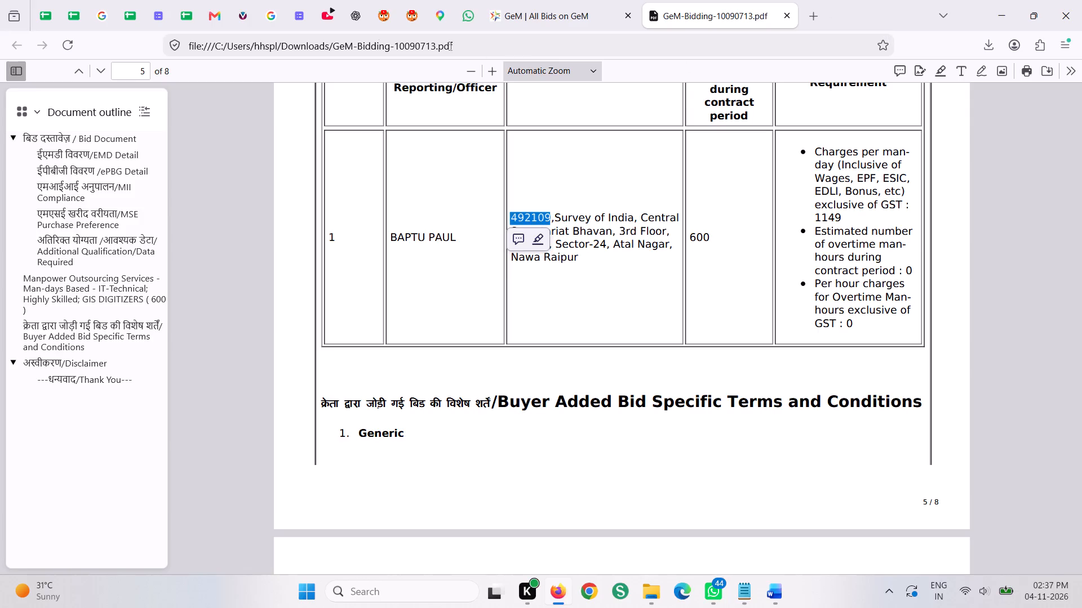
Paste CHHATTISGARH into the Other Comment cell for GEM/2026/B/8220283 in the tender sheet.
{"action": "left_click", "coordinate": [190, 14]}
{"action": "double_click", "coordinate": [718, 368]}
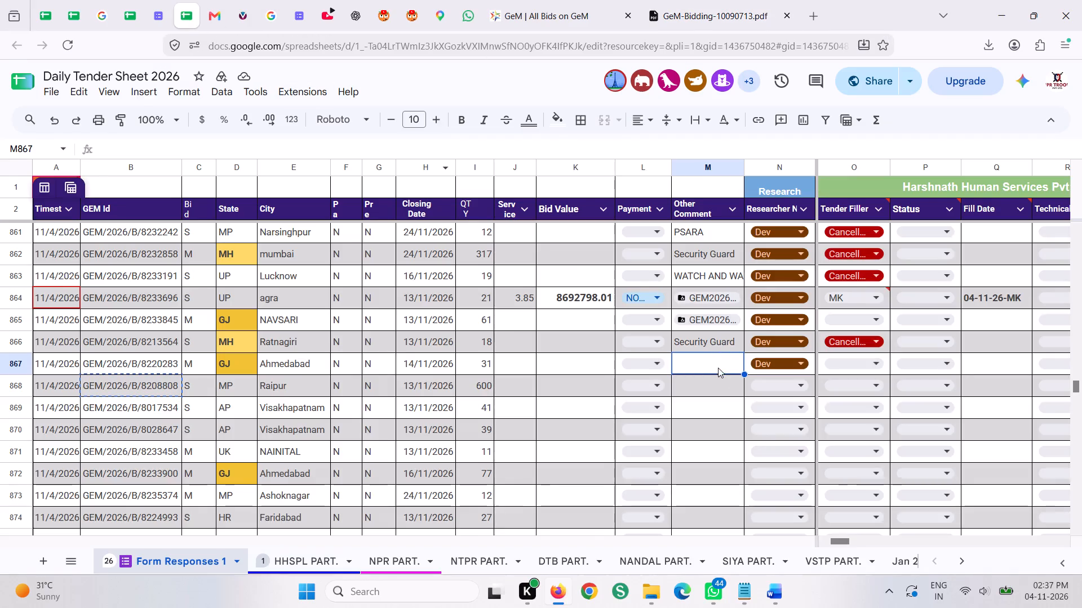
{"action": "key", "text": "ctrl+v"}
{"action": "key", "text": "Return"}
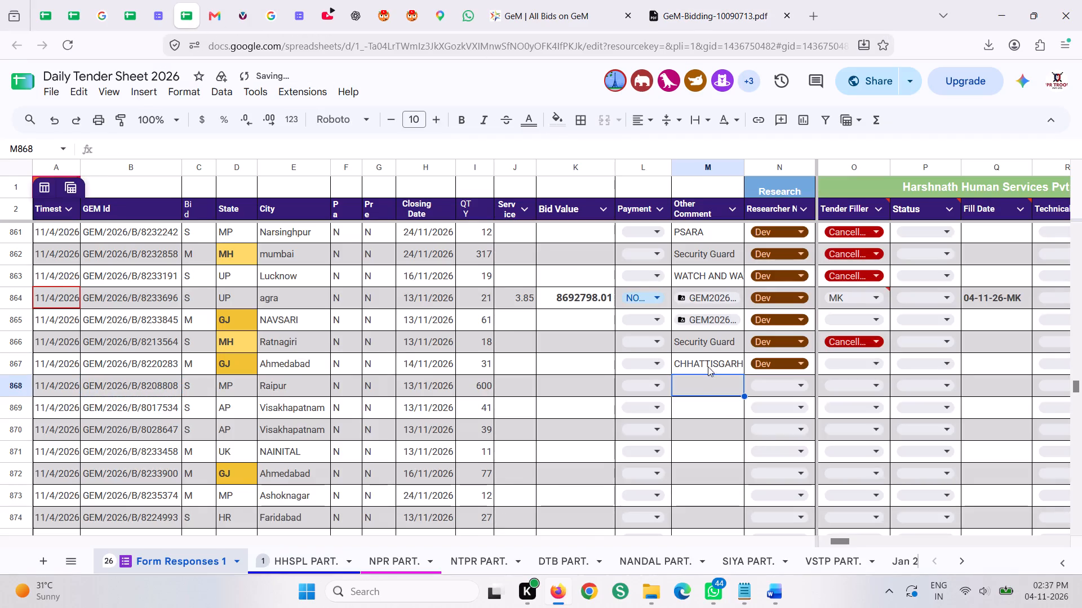
Append +1 to the CANCEL tally in Notepad, return to the tender sheet and dismiss the WhatsApp notification.
{"action": "left_click", "coordinate": [740, 589]}
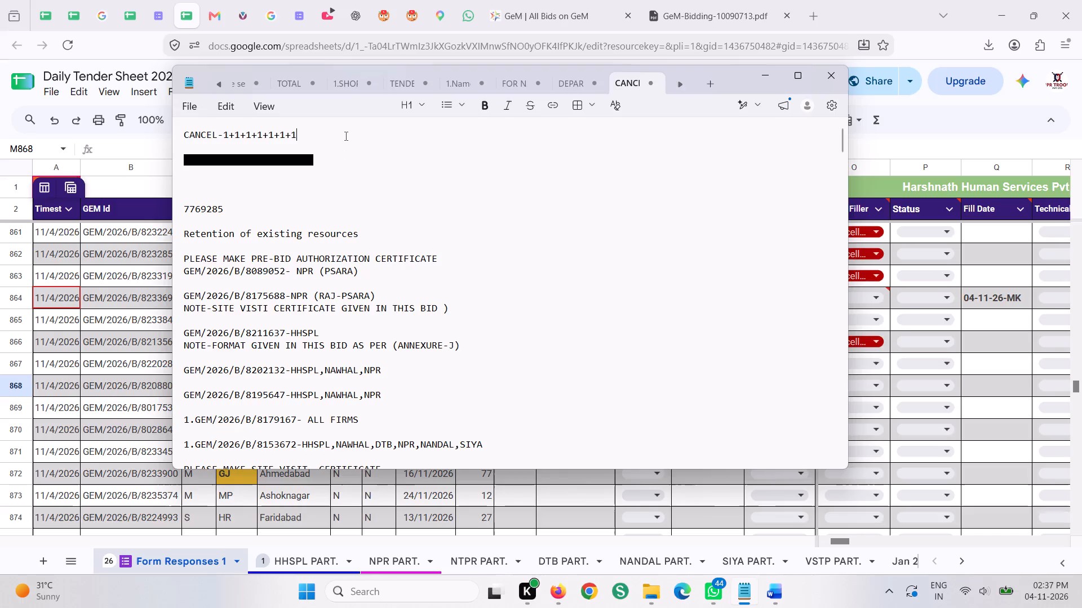
{"action": "key", "text": "plus"}
{"action": "key", "text": "1"}
{"action": "key", "text": "alt+Tab"}
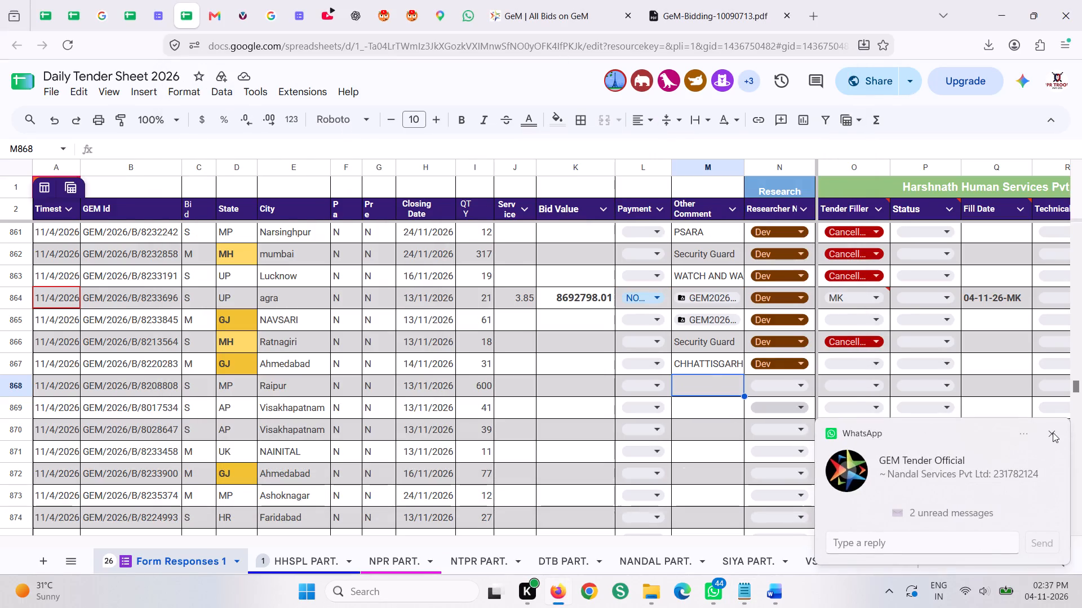
{"action": "left_click", "coordinate": [1053, 432]}
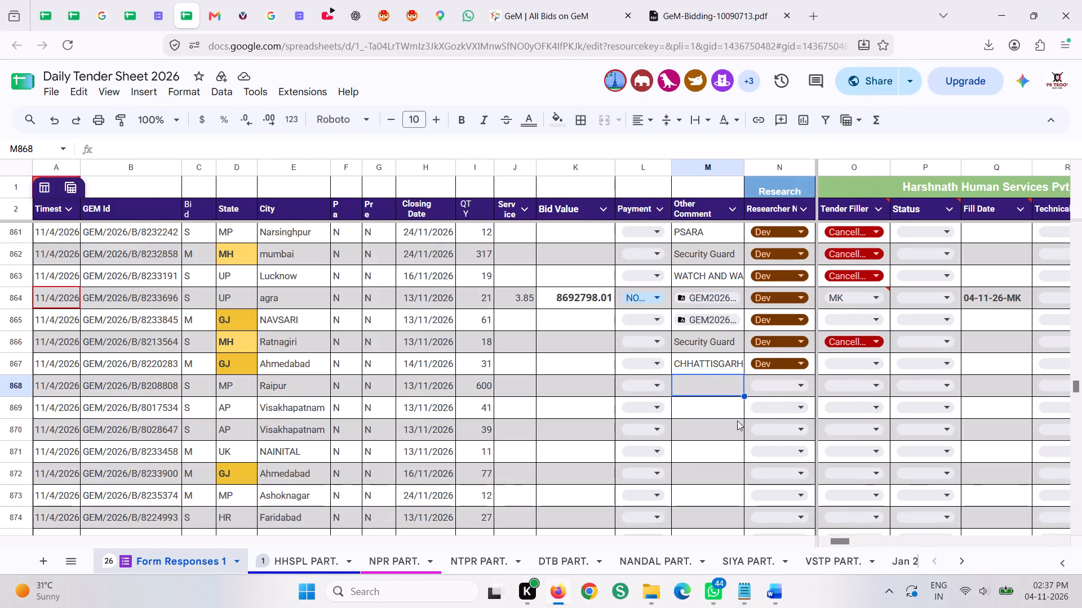
Cut CHHATTISGARH from the Other Comment cell for GEM/2026/B/8220283.
{"action": "left_click", "coordinate": [759, 385]}
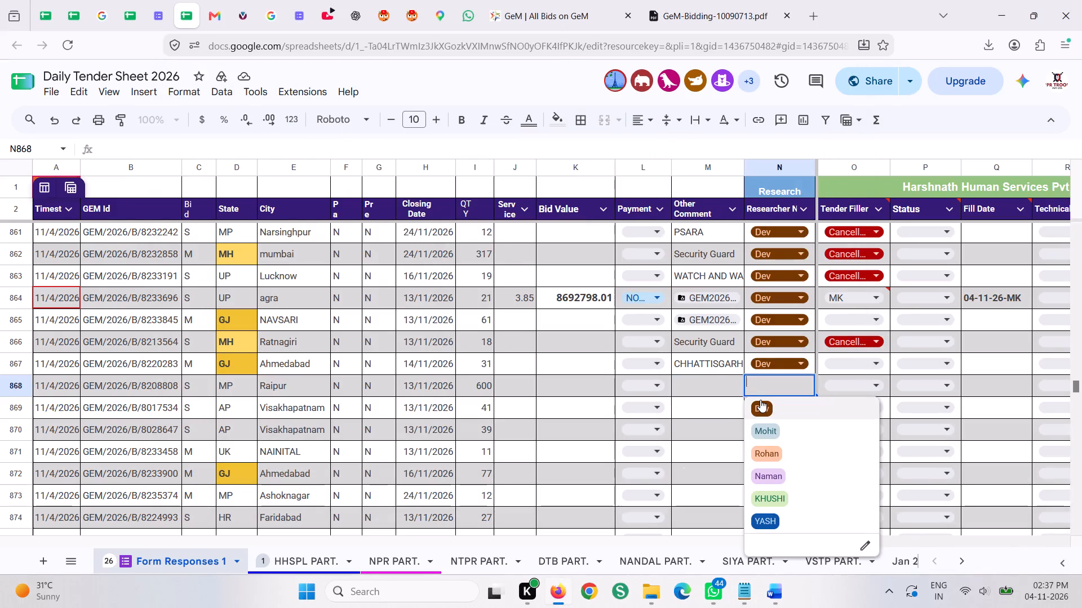
{"action": "left_click", "coordinate": [690, 359]}
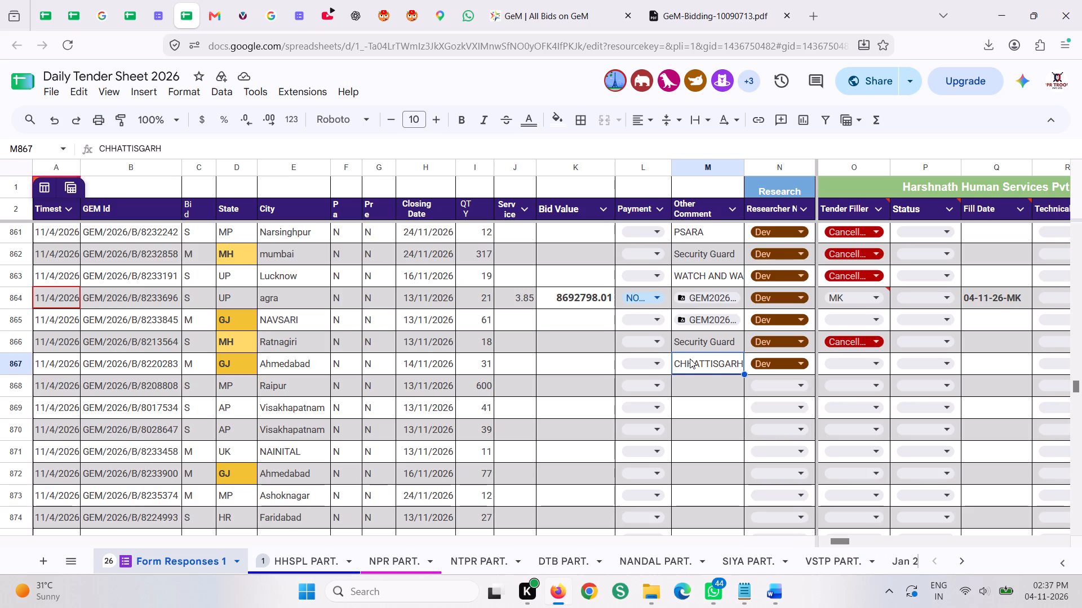
{"action": "key", "text": "ctrl+x"}
{"action": "key", "text": "BackSpace"}
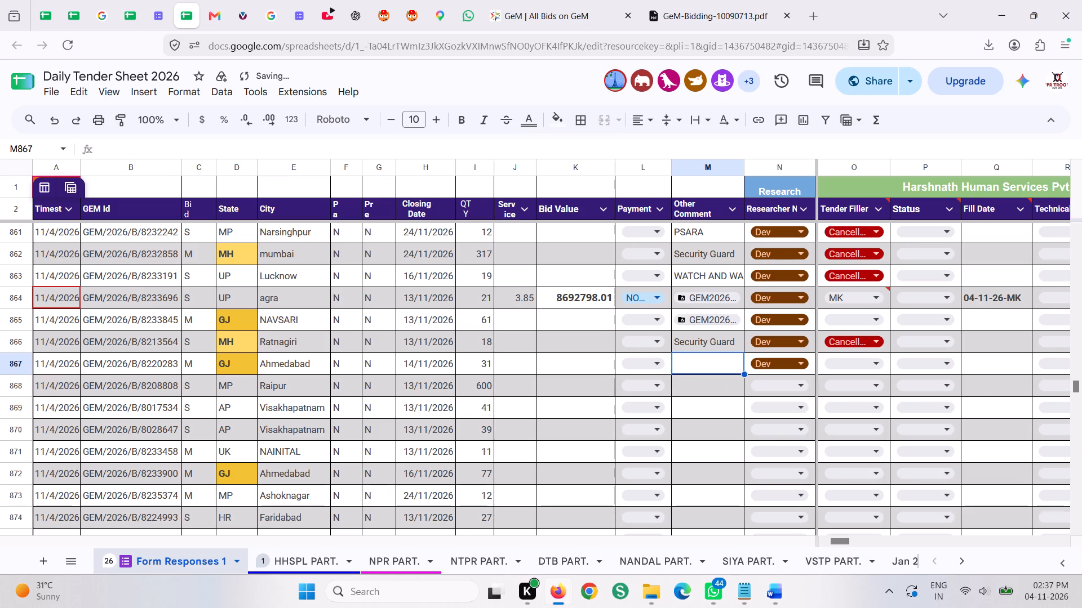
For GEM/2026/B/8208808, set the researcher to Dev and paste CHHATTISGARH as the Other Comment.
{"action": "left_click", "coordinate": [761, 384]}
{"action": "left_click", "coordinate": [763, 406]}
{"action": "double_click", "coordinate": [712, 389]}
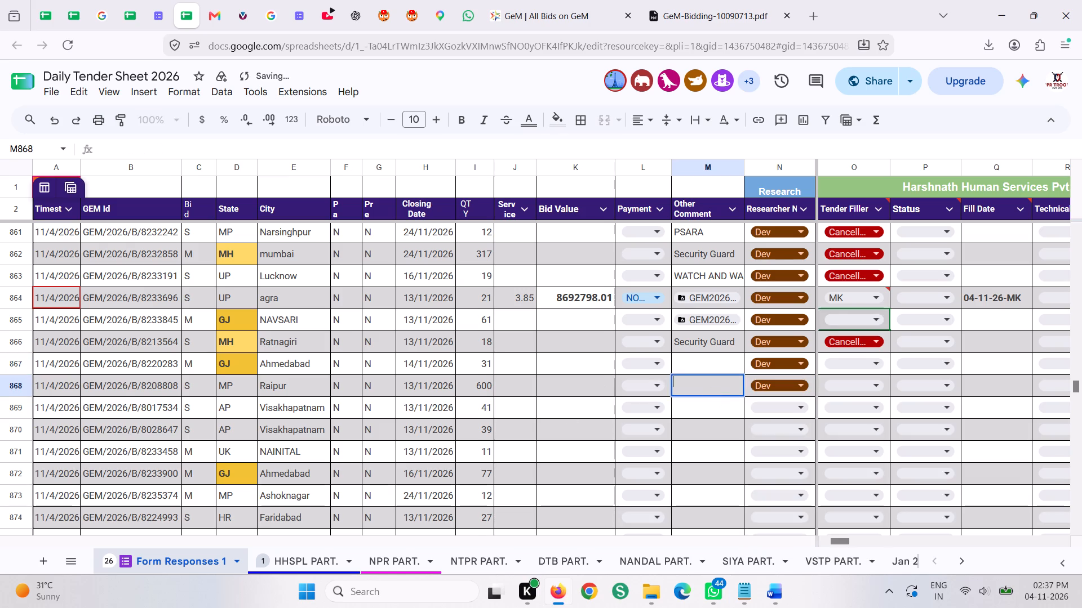
{"action": "key", "text": "ctrl+v"}
{"action": "left_click", "coordinate": [530, 403]}
Copy the Google Drive link of the GEM2026B8220283 folder in DEV1 and paste it as a chip into the Other Comment cell for GEM/2026/B/8220283.
{"action": "left_click", "coordinate": [694, 367]}
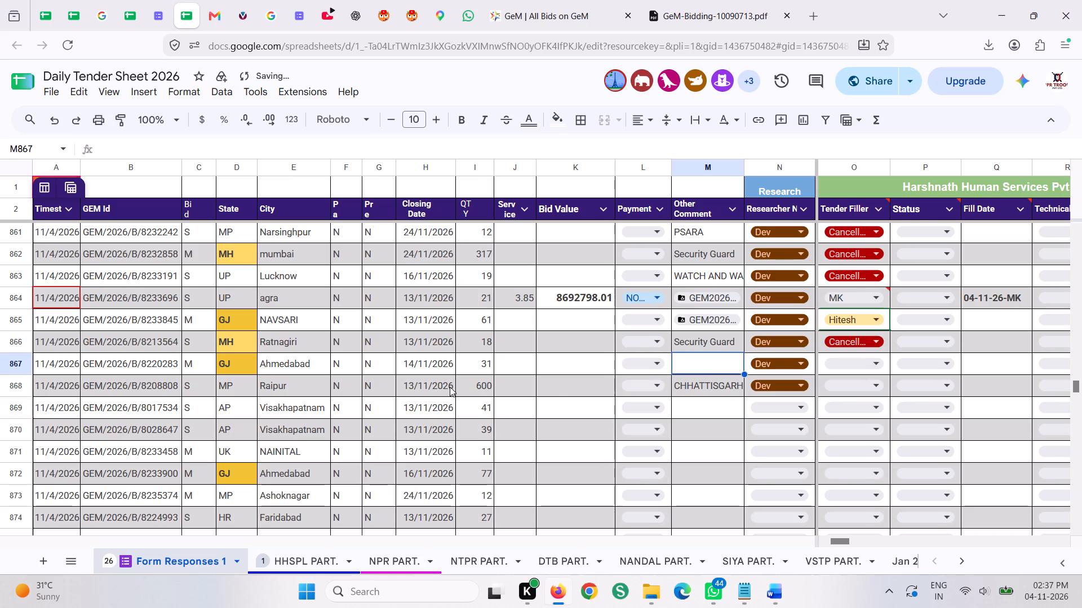
{"action": "left_click", "coordinate": [651, 593]}
{"action": "scroll", "coordinate": [350, 244], "scroll_direction": "up", "scroll_amount": 1}
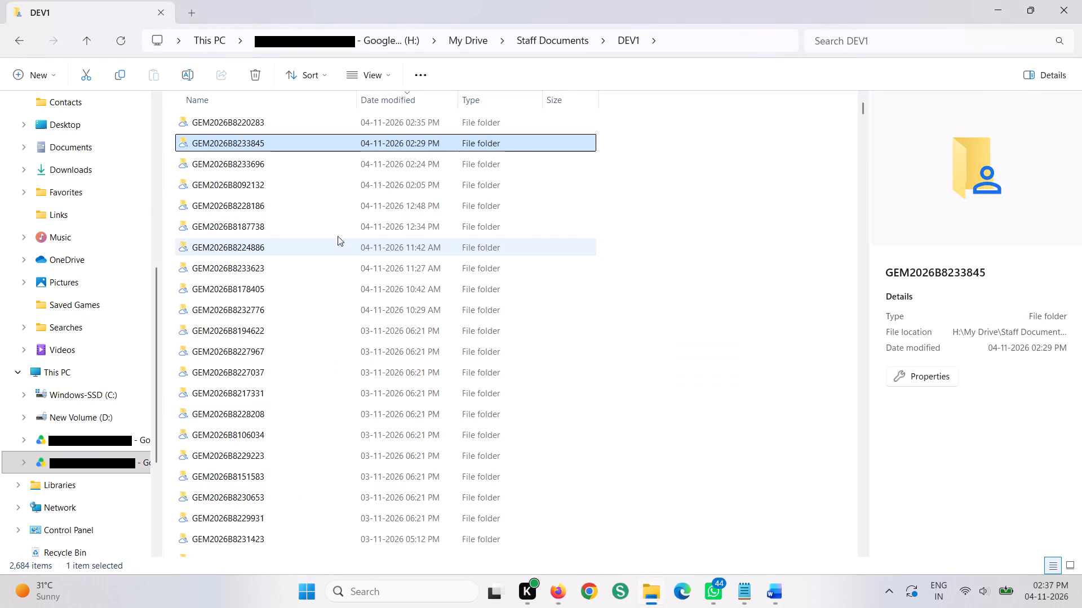
{"action": "scroll", "coordinate": [338, 236], "scroll_direction": "up", "scroll_amount": 1}
{"action": "right_click", "coordinate": [254, 122]}
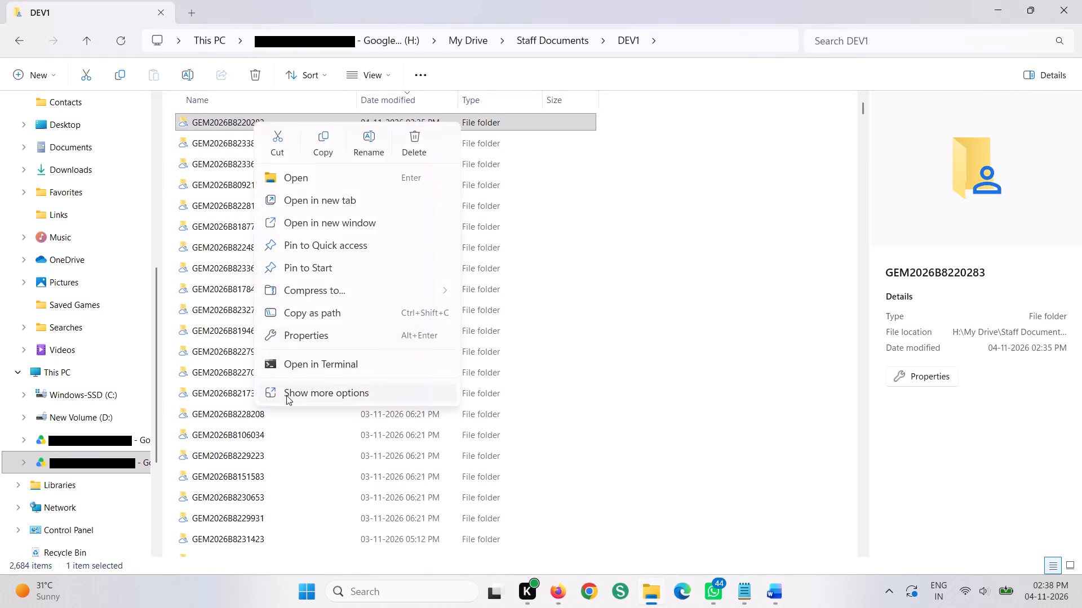
{"action": "left_click", "coordinate": [286, 395]}
{"action": "left_click", "coordinate": [290, 264]}
{"action": "key", "text": "alt+Tab"}
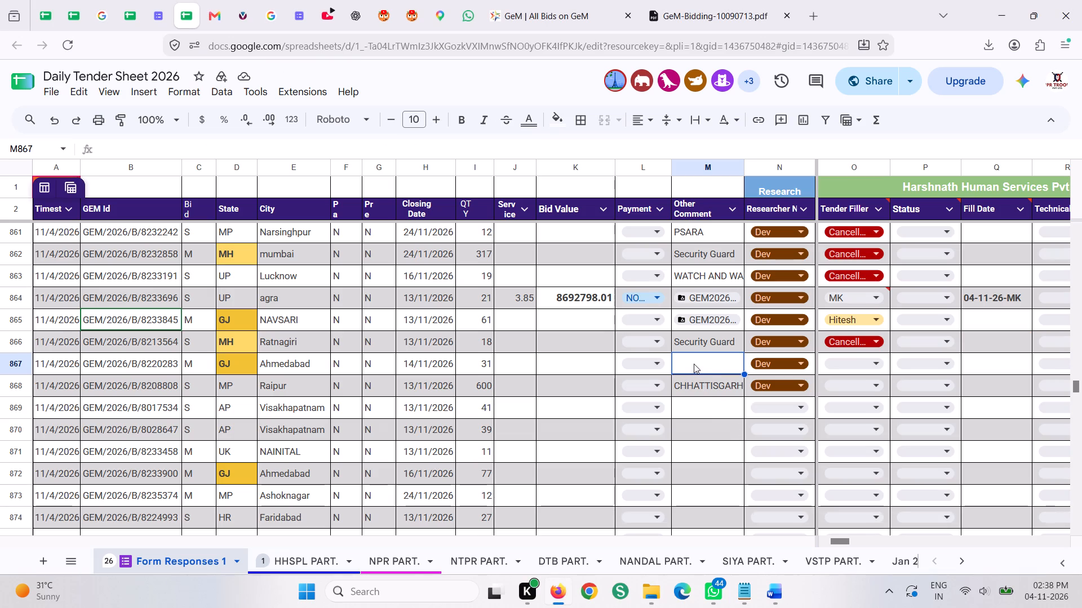
{"action": "double_click", "coordinate": [688, 364]}
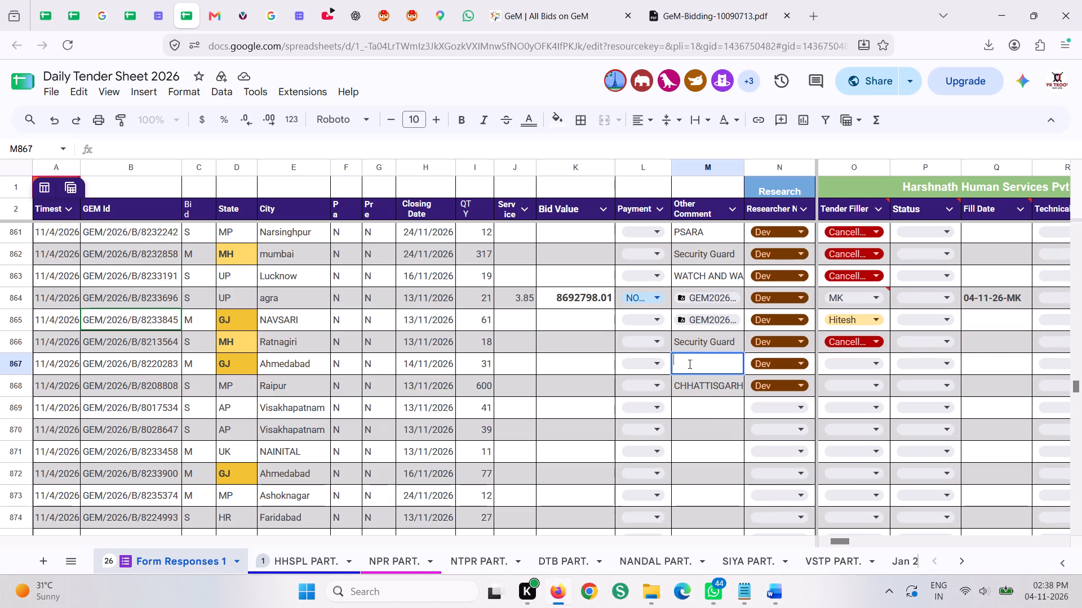
{"action": "key", "text": "ctrl+v"}
{"action": "key", "text": "Tab"}
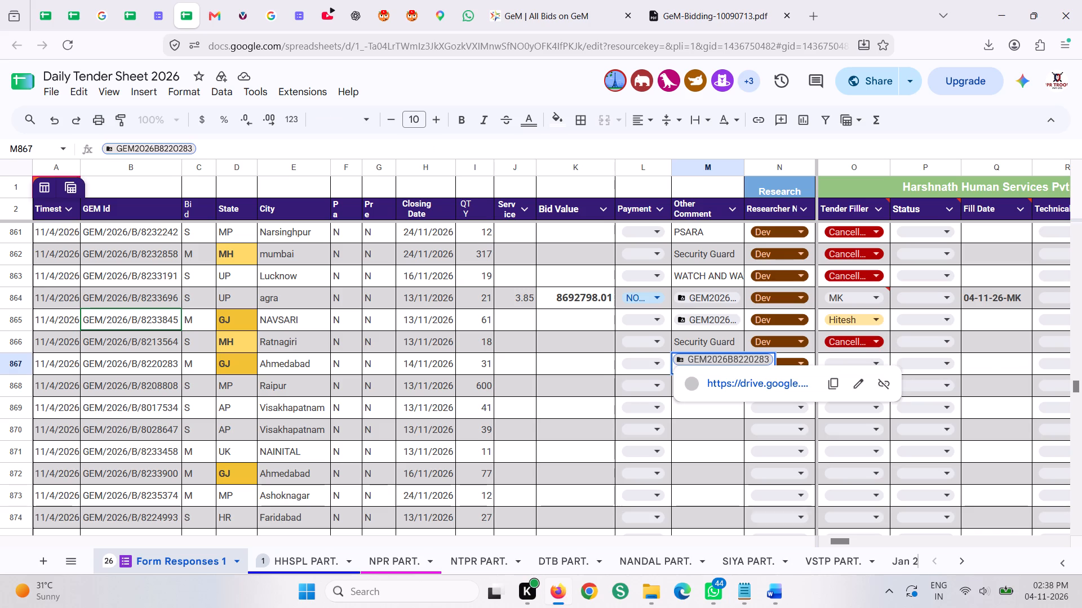
{"action": "key", "text": "Return"}
Set the researcher to Dev for GEM/2026/B/8017534 in the tender sheet.
{"action": "left_click", "coordinate": [758, 407]}
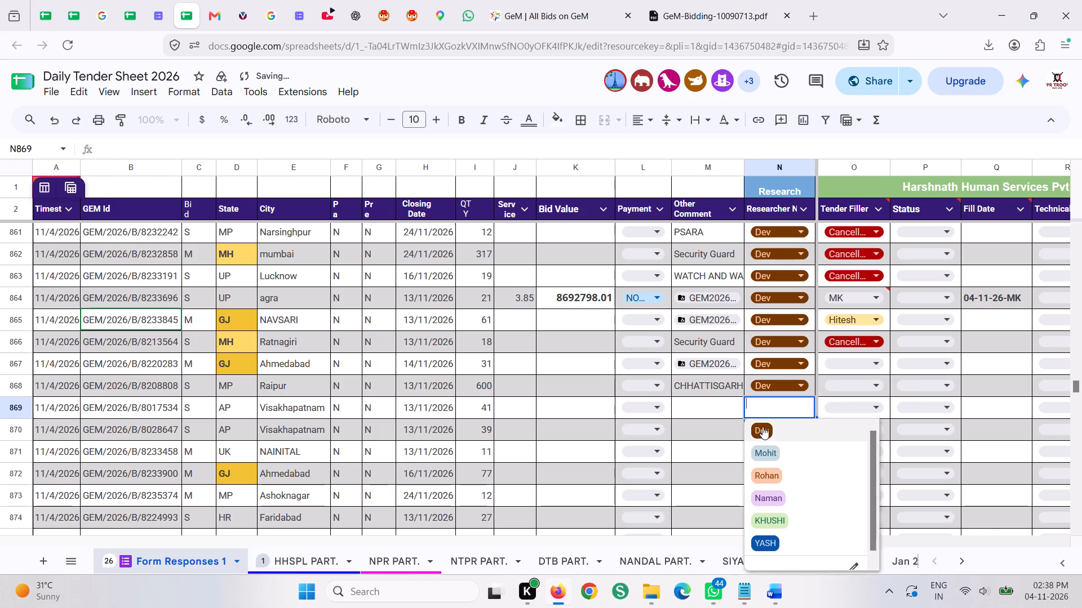
{"action": "left_click", "coordinate": [762, 427]}
Copy bid number GEM/2026/B/8017534 from the sheet and return to that row's Other Comment cell.
{"action": "left_click", "coordinate": [703, 414]}
{"action": "key", "text": "Left"}
{"action": "key", "text": "Left"}
{"action": "key", "text": "Left"}
{"action": "key", "text": "Left"}
{"action": "key", "text": "Left"}
{"action": "key", "text": "Left"}
{"action": "key", "text": "Left"}
{"action": "key", "text": "Left"}
{"action": "key", "text": "Left"}
{"action": "key", "text": "Left"}
{"action": "key", "text": "Left"}
{"action": "key", "text": "Left"}
{"action": "key", "text": "Left"}
{"action": "key", "text": "Left"}
{"action": "key", "text": "Left"}
{"action": "key", "text": "Left"}
{"action": "key", "text": "Left"}
{"action": "key", "text": "Left"}
{"action": "key", "text": "Left"}
{"action": "key", "text": "Left"}
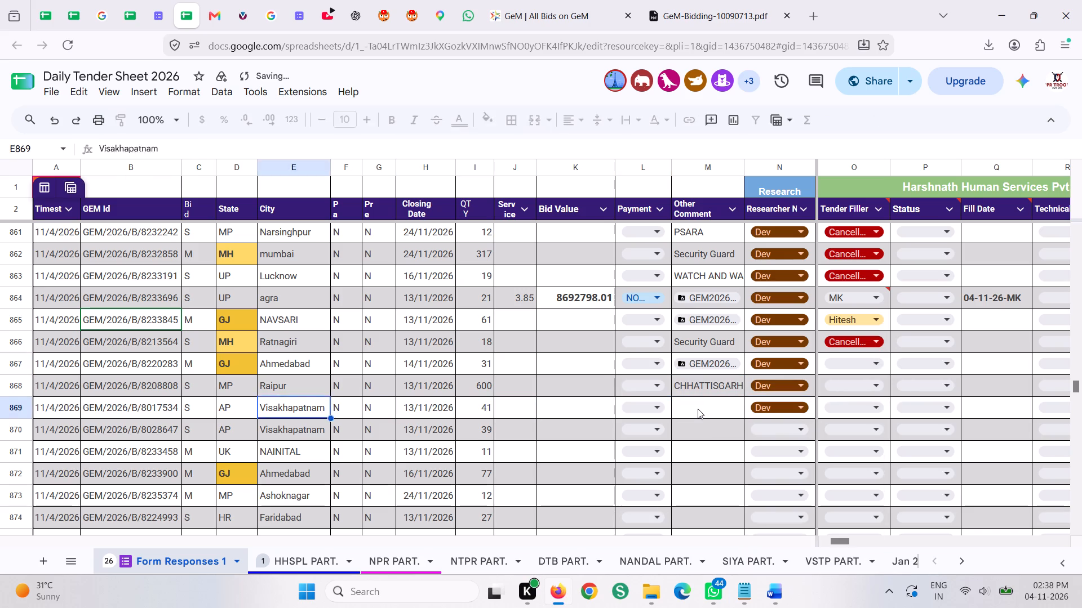
{"action": "key", "text": "Right"}
{"action": "key", "text": "ctrl+c"}
{"action": "key", "text": "Right"}
{"action": "key", "text": "Right"}
{"action": "key", "text": "Right"}
{"action": "key", "text": "Right"}
{"action": "key", "text": "Right"}
{"action": "key", "text": "Right"}
{"action": "key", "text": "Right"}
{"action": "key", "text": "Right"}
{"action": "key", "text": "Right"}
{"action": "key", "text": "Right"}
{"action": "key", "text": "Right"}
{"action": "key", "text": "Right"}
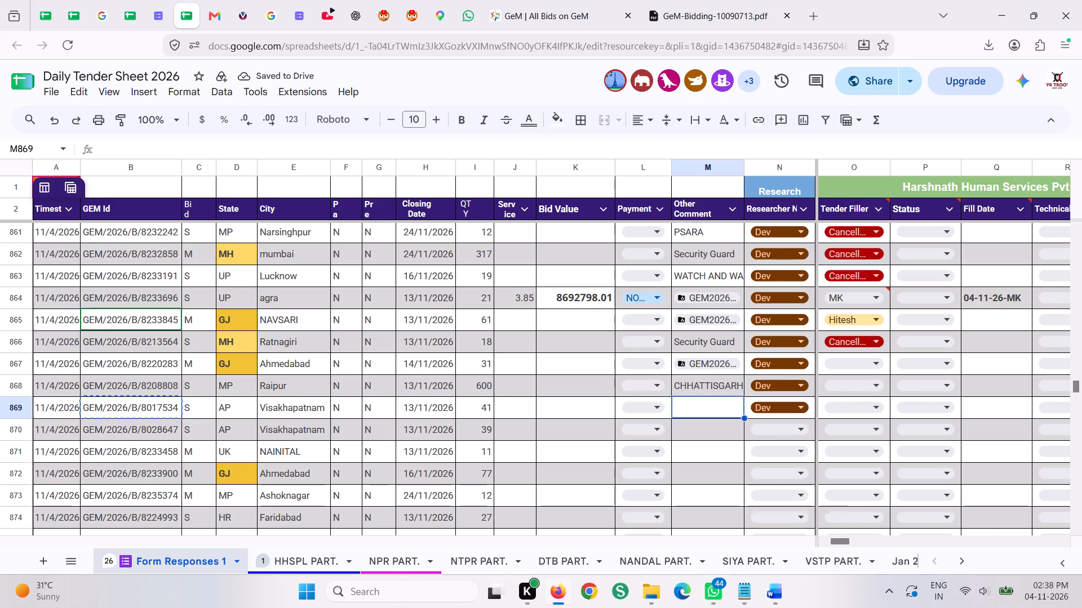
{"action": "key", "text": "Right"}
{"action": "key", "text": "Left"}
Close the open bid document and search GeM for GEM/2026/B/8017534.
{"action": "left_click", "coordinate": [716, 0]}
{"action": "left_click", "coordinate": [782, 15]}
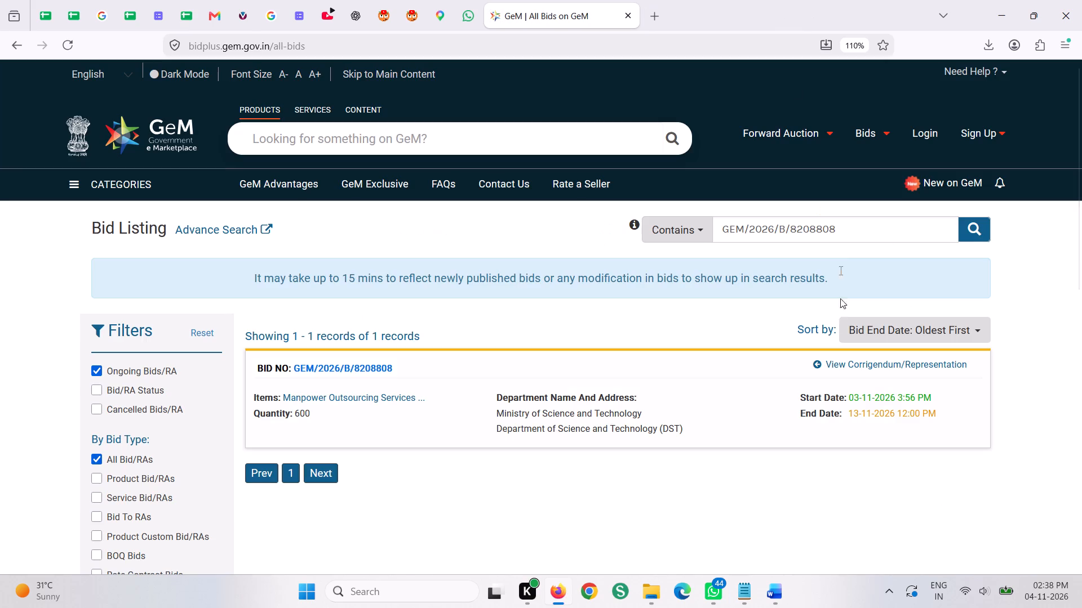
{"action": "left_click_drag", "start_coordinate": [862, 236], "coordinate": [702, 220]}
{"action": "key", "text": "ctrl+v"}
{"action": "key", "text": "Return"}
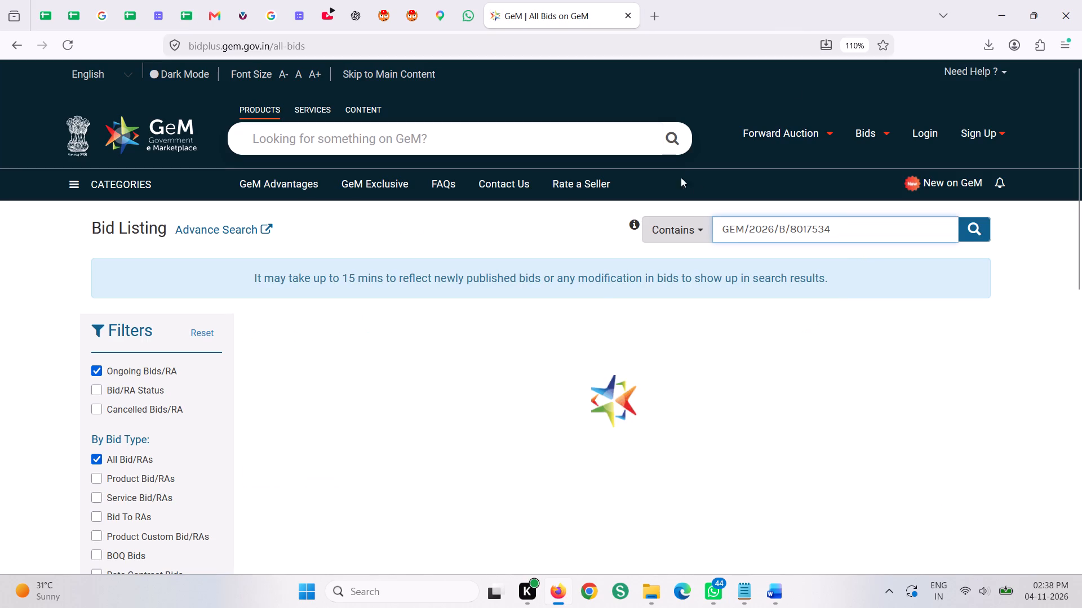
Open the bid document of GEM/2026/B/8017534 and view its item category and eligibility details.
{"action": "left_click", "coordinate": [381, 365]}
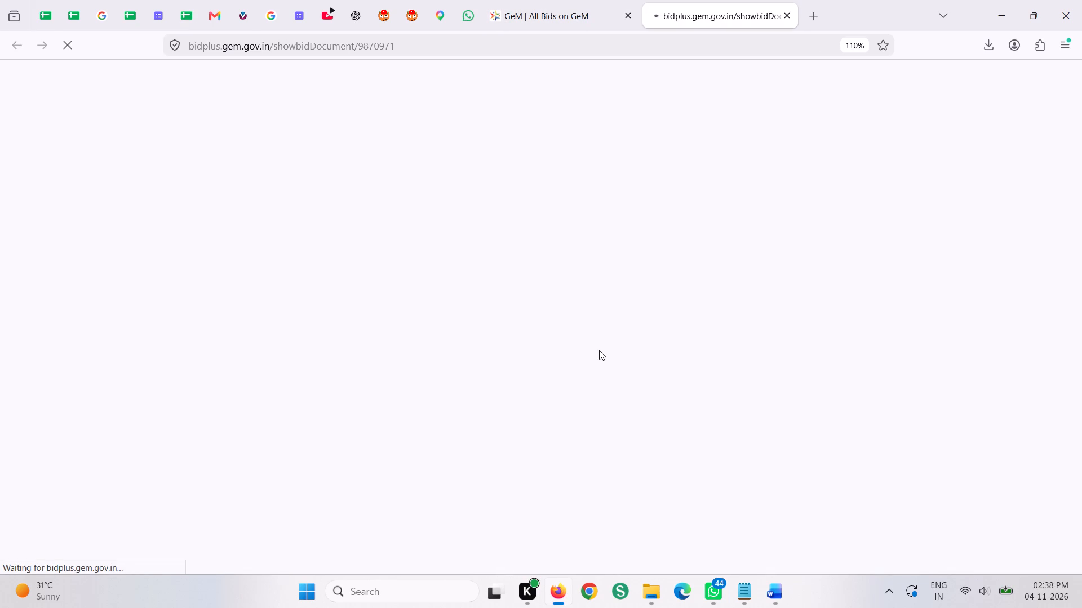
{"action": "left_click", "coordinate": [434, 314]}
{"action": "scroll", "coordinate": [624, 395], "scroll_direction": "down", "scroll_amount": 1}
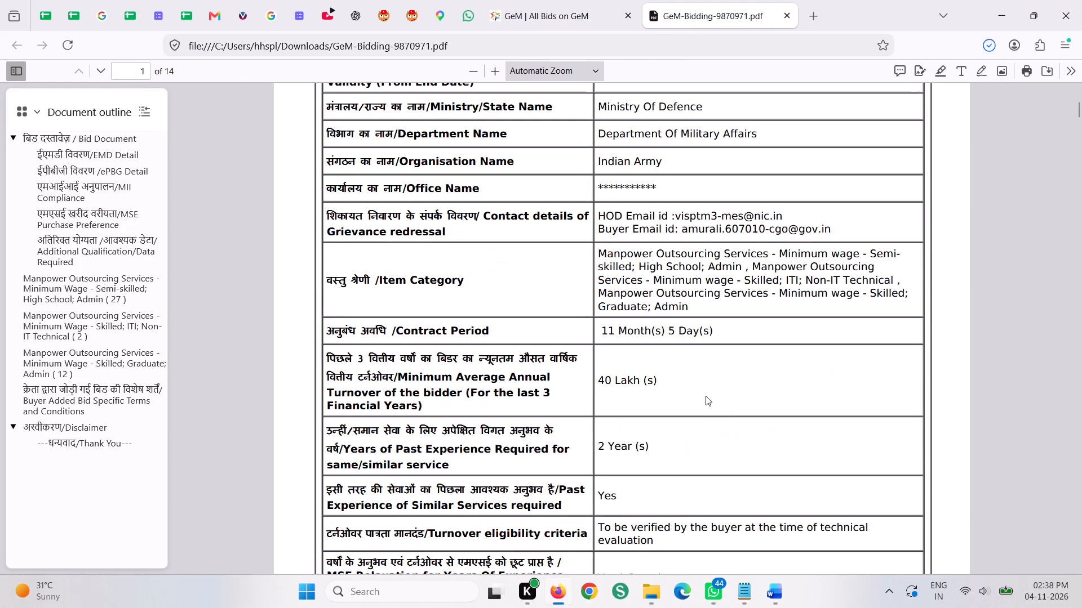
Search the bid document for SECURITY and go through each occurrence to check for security guard work.
{"action": "left_click", "coordinate": [706, 396]}
{"action": "key", "text": "ctrl+f"}
{"action": "type", "text": "SE"}
{"action": "key", "text": "c"}
{"action": "type", "text": "URITY"}
{"action": "key", "text": "Return"}
{"action": "key", "text": "Return"}
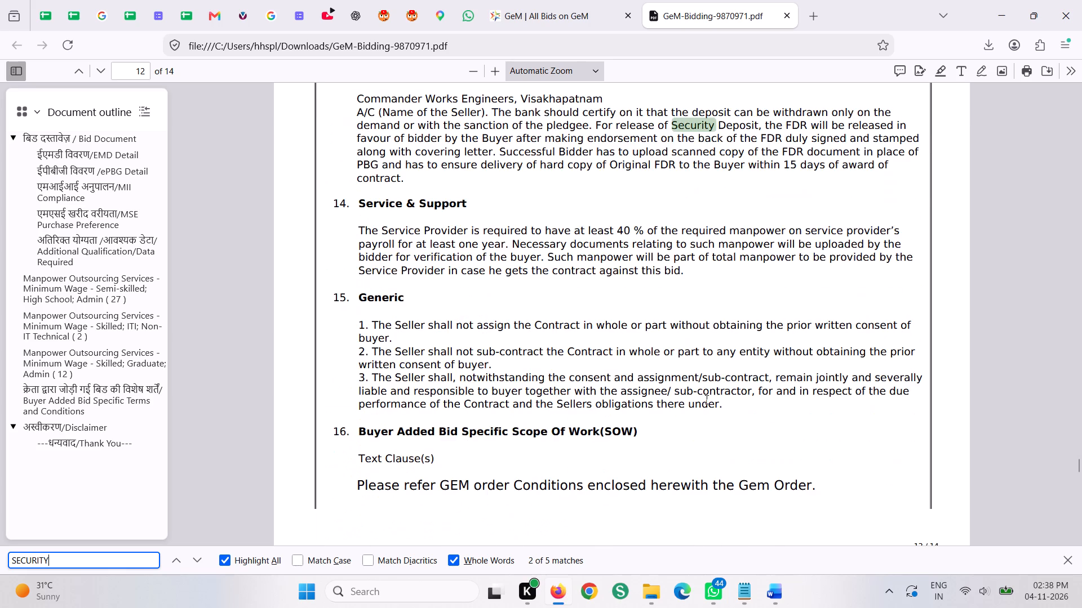
{"action": "key", "text": "Return"}
{"action": "key", "text": "Return"}
{"action": "key", "text": "Return"}
{"action": "key", "text": "Return"}
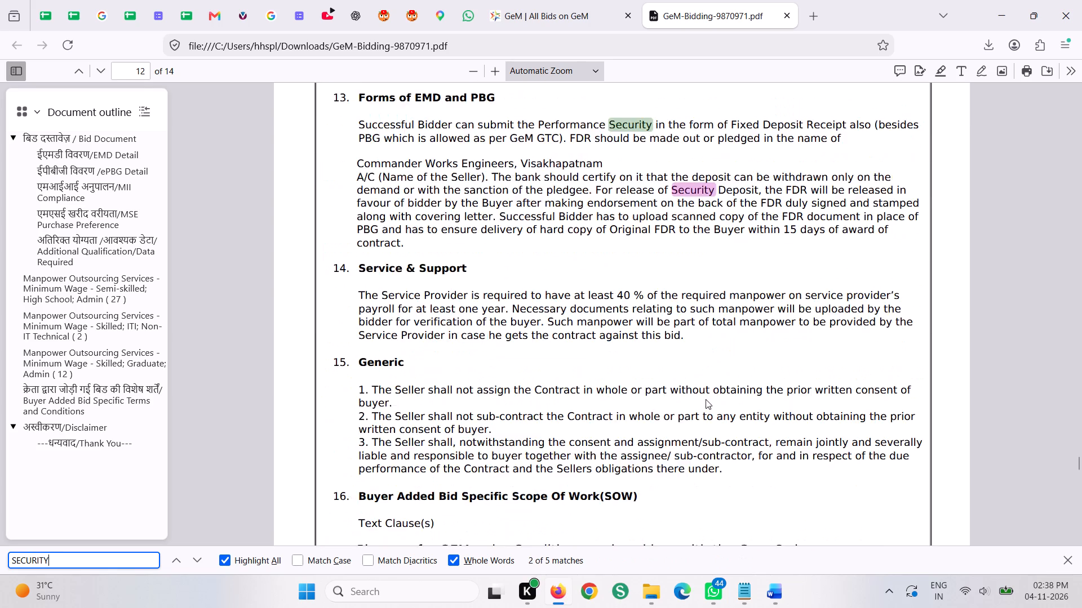
{"action": "key", "text": "Return"}
{"action": "key", "text": "Return"}
{"action": "key", "text": "Return"}
{"action": "key", "text": "Return"}
Search the bid document for WATCH.
{"action": "key", "text": "BackSpace"}
{"action": "key", "text": "BackSpace"}
{"action": "key", "text": "BackSpace"}
{"action": "key", "text": "BackSpace"}
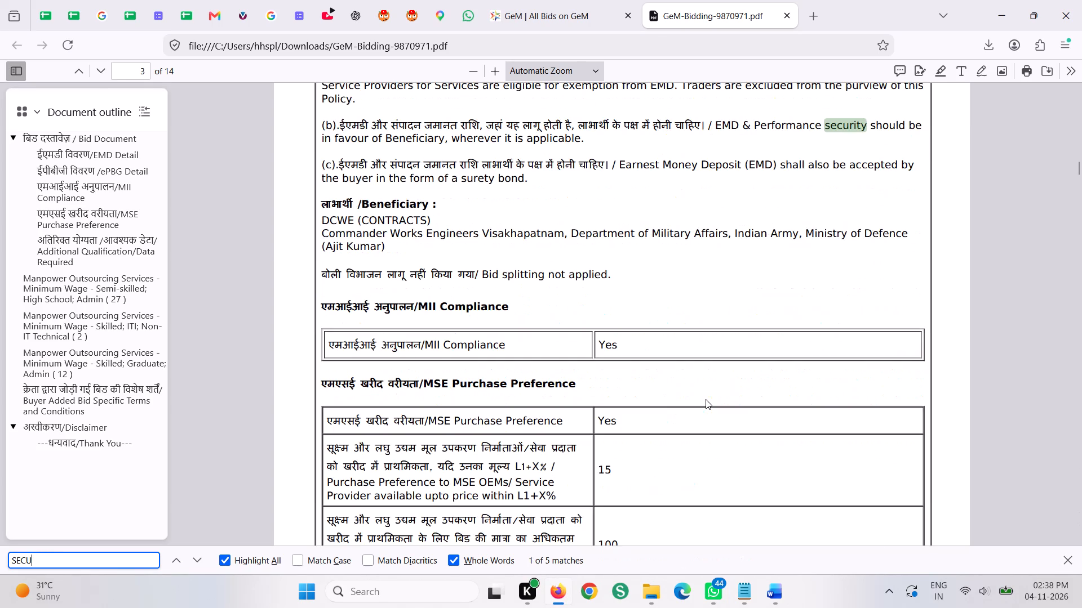
{"action": "key", "text": "BackSpace"}
{"action": "key", "text": "BackSpace"}
{"action": "key", "text": "BackSpace"}
{"action": "key", "text": "BackSpace"}
{"action": "key", "text": "BackSpace"}
{"action": "key", "text": "BackSpace"}
{"action": "type", "text": "WATCH"}
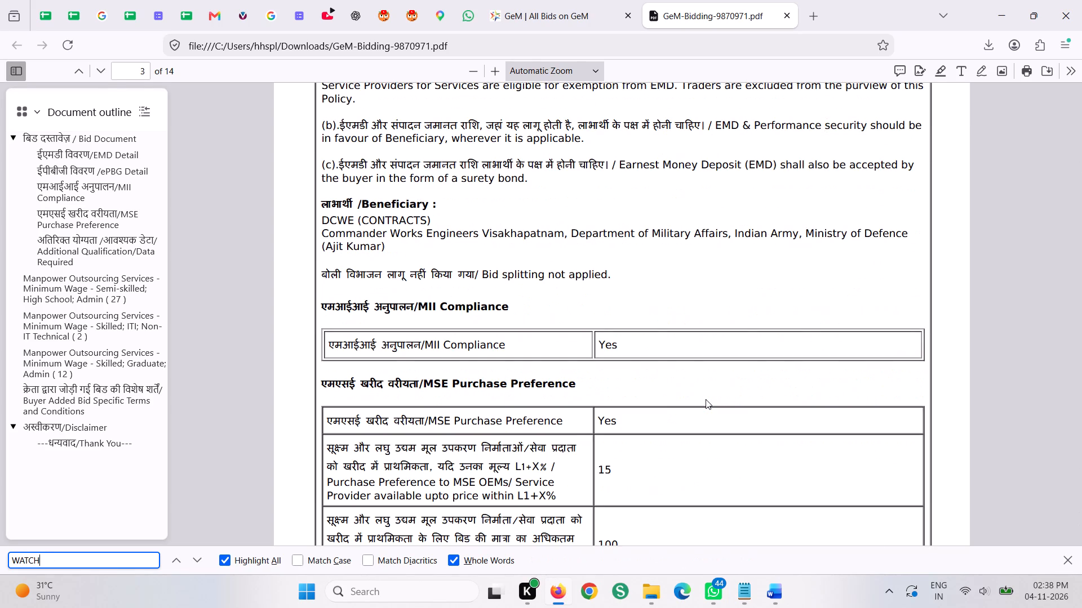
Replace the search term in the bid document with CHOWKIDA, check for matches, and clear the search.
{"action": "key", "text": "BackSpace"}
{"action": "key", "text": "BackSpace"}
{"action": "key", "text": "BackSpace"}
{"action": "key", "text": "BackSpace"}
{"action": "key", "text": "BackSpace"}
{"action": "key", "text": "BackSpace"}
{"action": "key", "text": "BackSpace"}
{"action": "key", "text": "BackSpace"}
{"action": "key", "text": "BackSpace"}
{"action": "key", "text": "BackSpace"}
{"action": "key", "text": "BackSpace"}
{"action": "key", "text": "BackSpace"}
{"action": "key", "text": "BackSpace"}
{"action": "type", "text": "CHOWKIDAT"}
{"action": "key", "text": "BackSpace"}
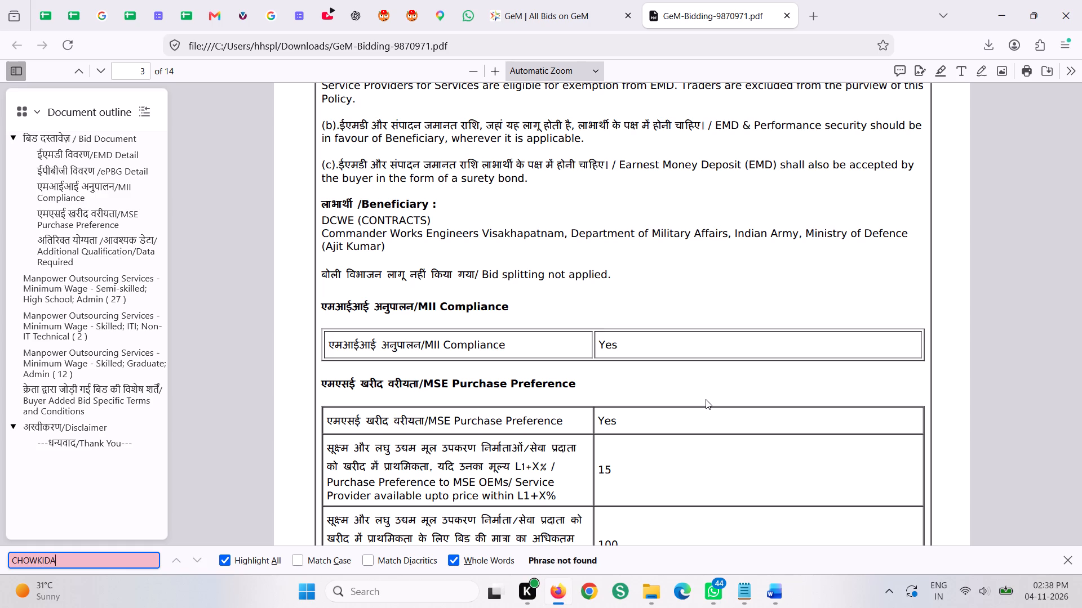
{"action": "key", "text": "BackSpace"}
{"action": "key", "text": "BackSpace"}
{"action": "key", "text": "BackSpace"}
{"action": "key", "text": "BackSpace"}
{"action": "key", "text": "BackSpace"}
{"action": "key", "text": "BackSpace"}
{"action": "key", "text": "BackSpace"}
{"action": "key", "text": "BackSpace"}
{"action": "key", "text": "BackSpace"}
{"action": "key", "text": "BackSpace"}
{"action": "key", "text": "BackSpace"}
{"action": "key", "text": "BackSpace"}
{"action": "key", "text": "BackSpace"}
{"action": "key", "text": "BackSpace"}
Open the buyer's tender document linked in the GEM/2026/B/8017534 bid, check the name of the work, and close it.
{"action": "scroll", "coordinate": [703, 145], "scroll_direction": "up", "scroll_amount": 4}
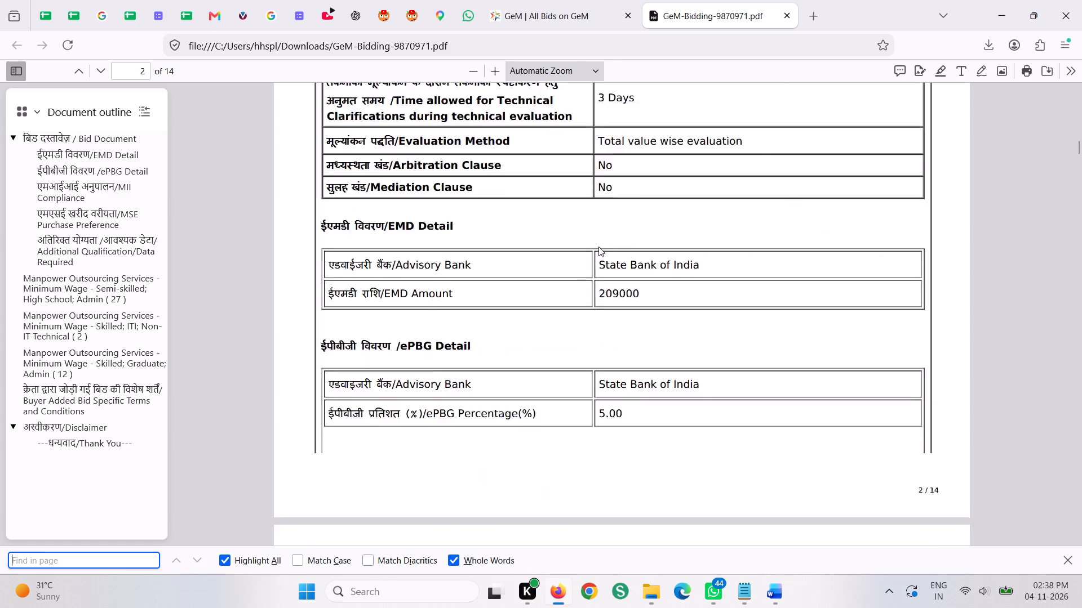
{"action": "scroll", "coordinate": [598, 247], "scroll_direction": "up", "scroll_amount": 4}
{"action": "scroll", "coordinate": [539, 234], "scroll_direction": "down", "scroll_amount": 1}
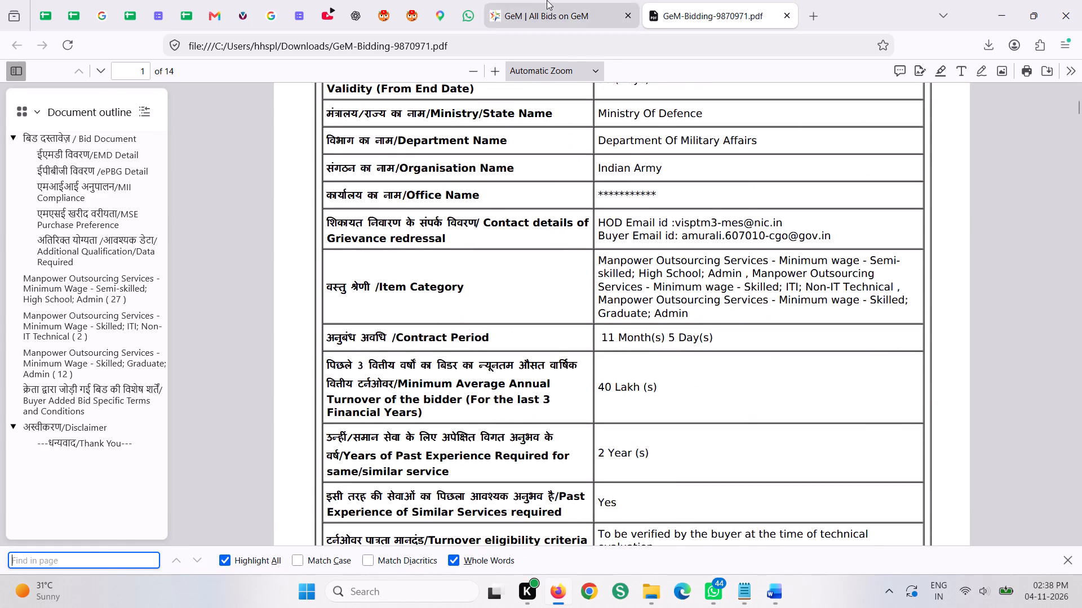
{"action": "left_click", "coordinate": [547, 0]}
{"action": "left_click", "coordinate": [704, 0]}
{"action": "scroll", "coordinate": [650, 306], "scroll_direction": "down", "scroll_amount": 7}
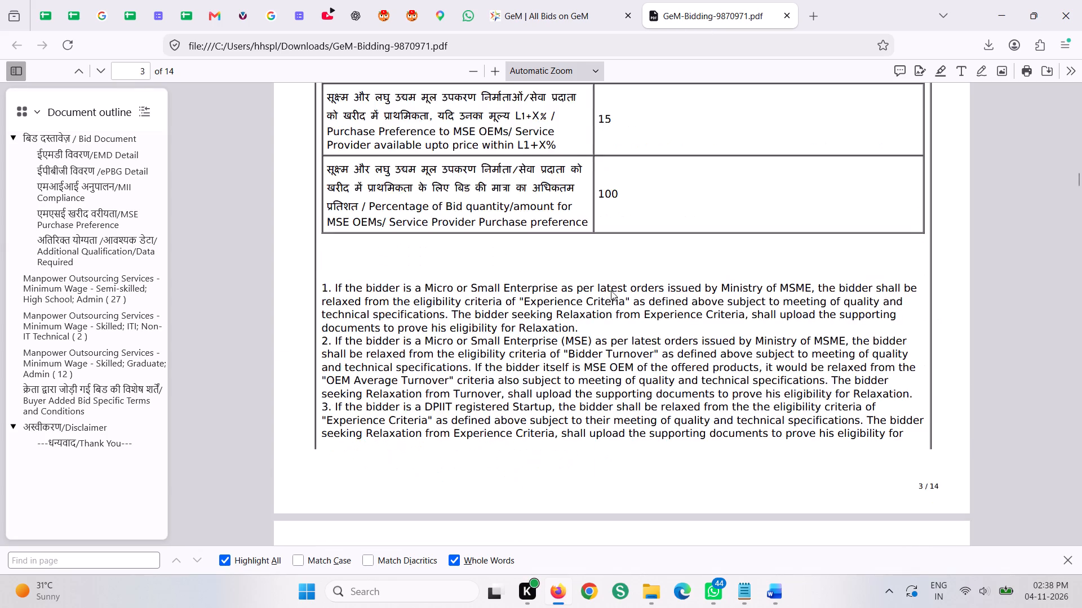
{"action": "scroll", "coordinate": [610, 287], "scroll_direction": "down", "scroll_amount": 3}
{"action": "left_click", "coordinate": [575, 350]}
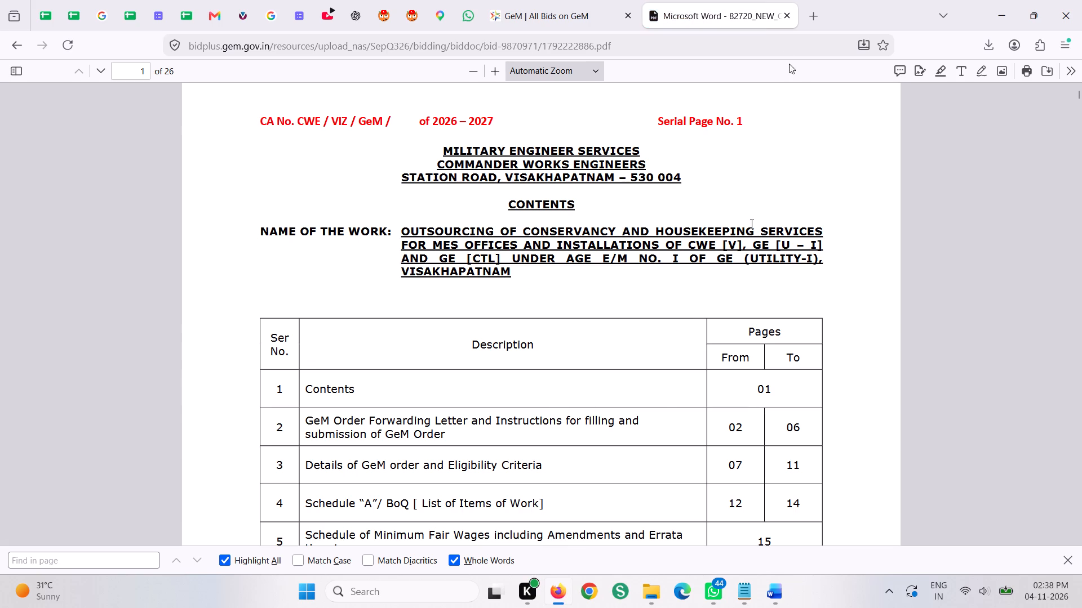
{"action": "left_click", "coordinate": [811, 0]}
{"action": "left_click", "coordinate": [885, 16]}
{"action": "left_click", "coordinate": [768, 0]}
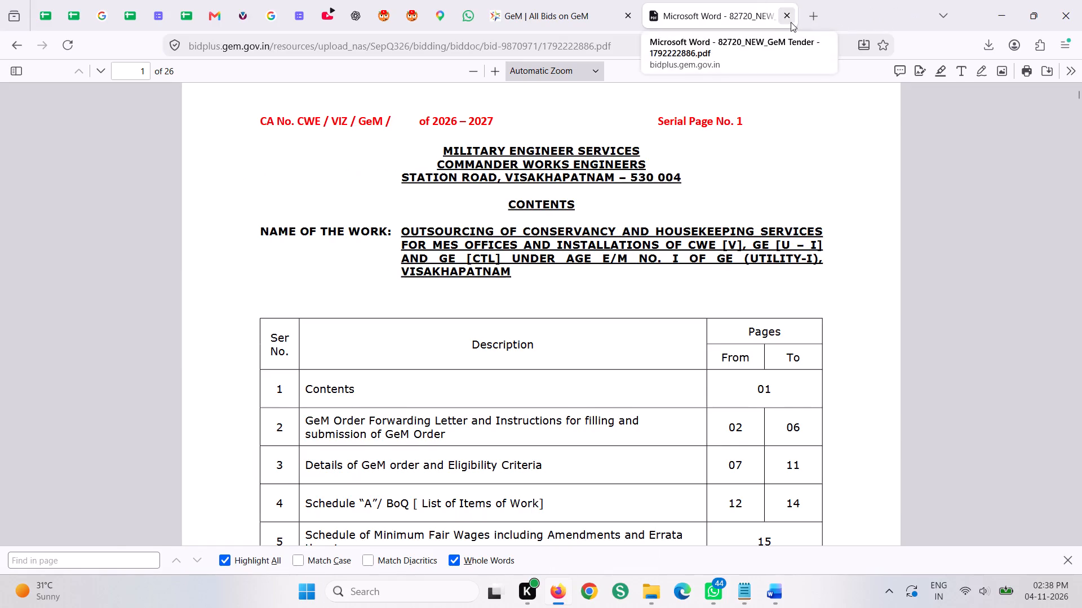
{"action": "left_click", "coordinate": [788, 16]}
Enter MES as the Other Comment for GEM/2026/B/8017534 in row 869 of the Daily Tender Sheet.
{"action": "left_click", "coordinate": [192, 17]}
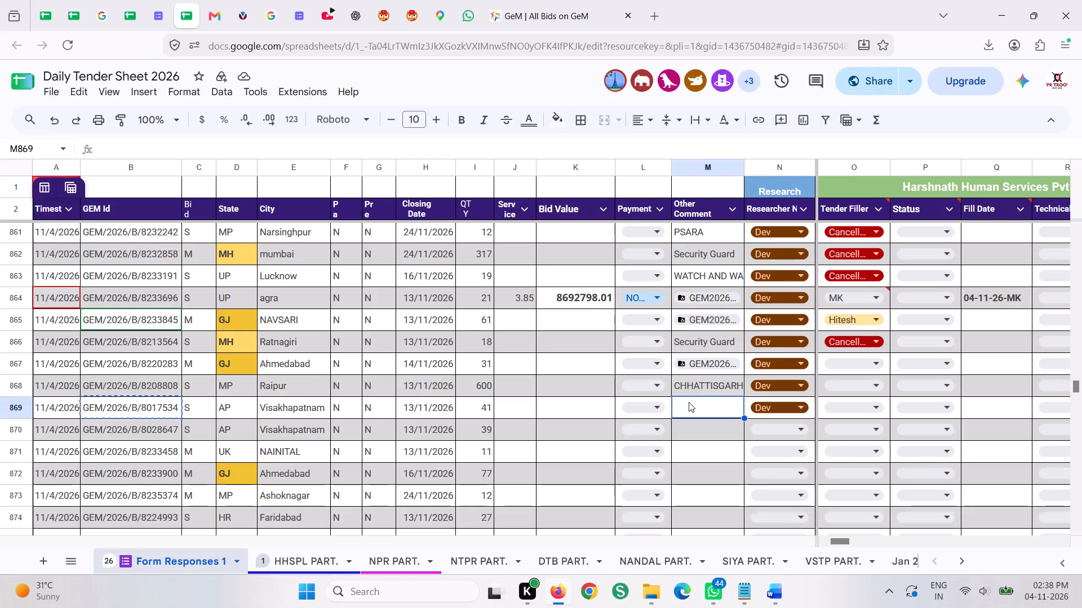
{"action": "double_click", "coordinate": [693, 406]}
{"action": "type", "text": "MES"}
{"action": "key", "text": "Return"}
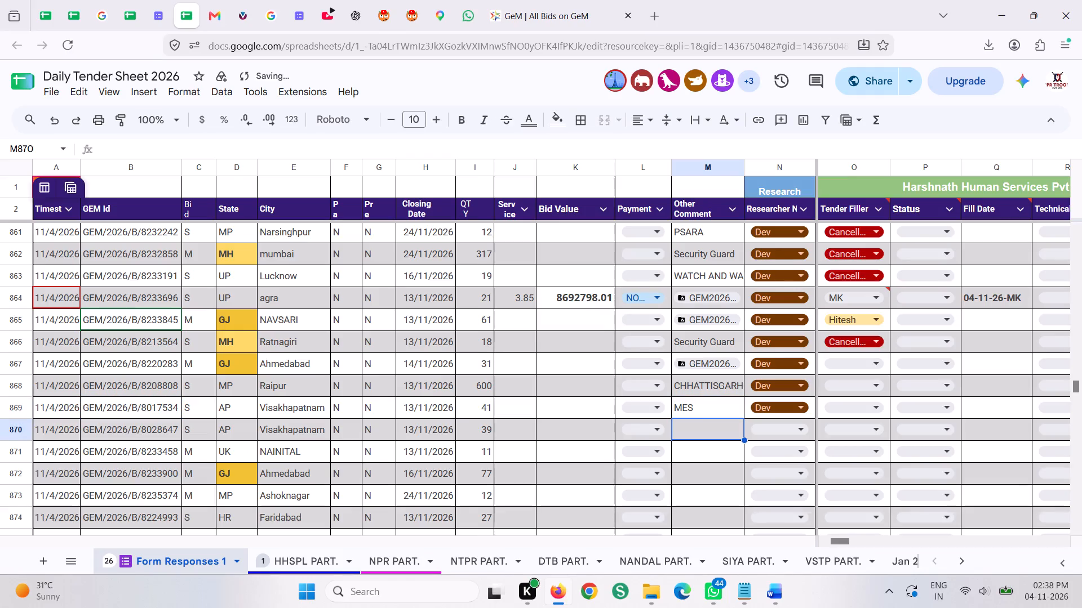
Add +1 to the CANCEL tally in the Notepad notes and return to the Daily Tender Sheet.
{"action": "left_click", "coordinate": [748, 580]}
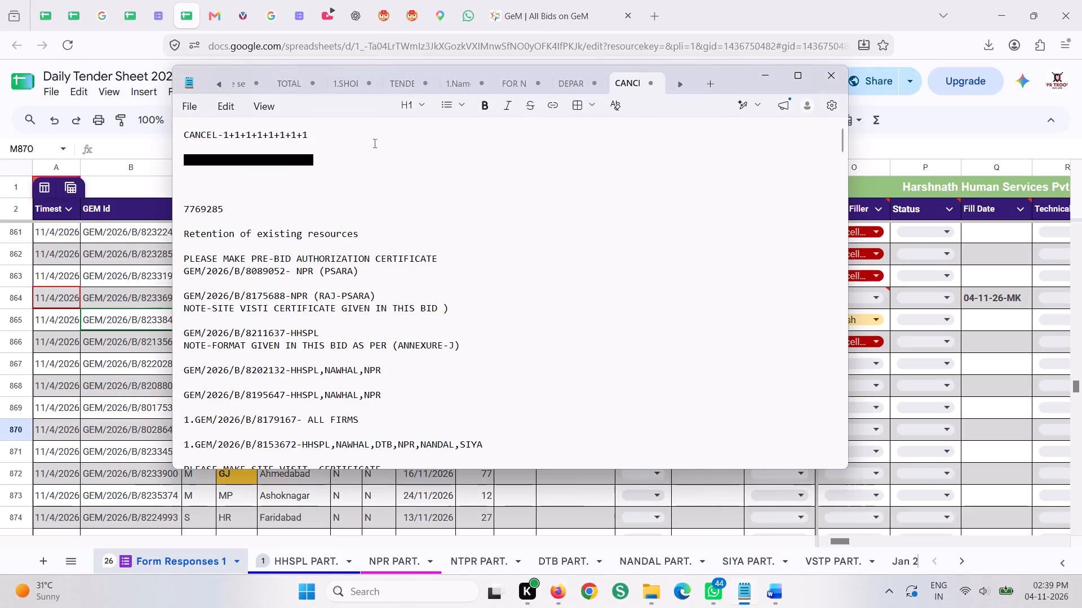
{"action": "type", "text": "+1"}
{"action": "key", "text": "alt+Tab"}
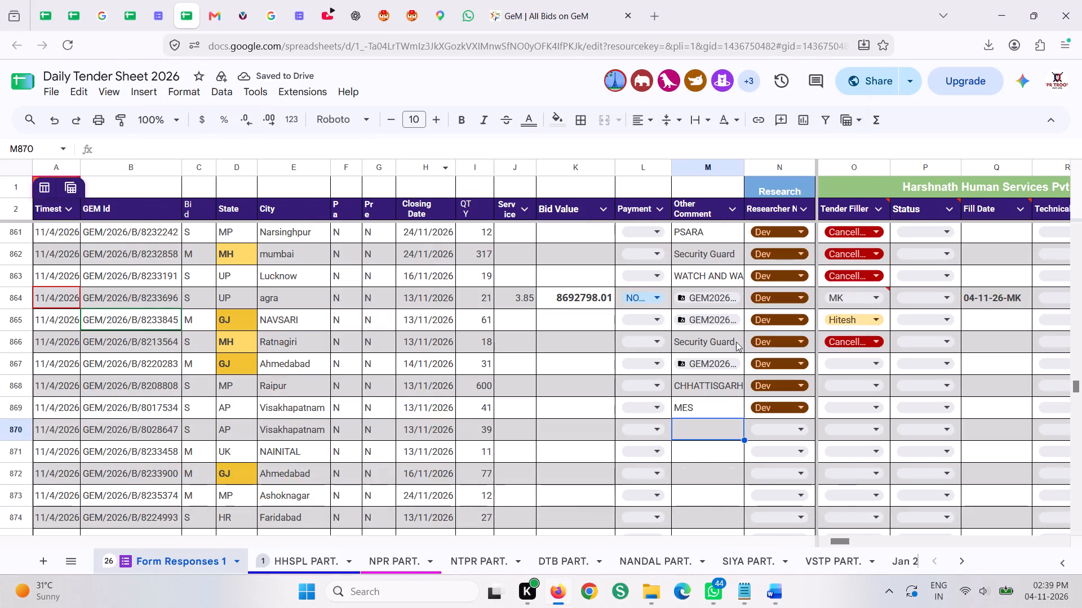
Set the researcher name to Dev for GEM/2026/B/8028647 in row 870.
{"action": "left_click", "coordinate": [775, 431]}
{"action": "left_click", "coordinate": [769, 445]}
Copy the GEM Id GEM/2026/B/8028647 from row 870 and search the GeM bid listing for it.
{"action": "left_click", "coordinate": [712, 436]}
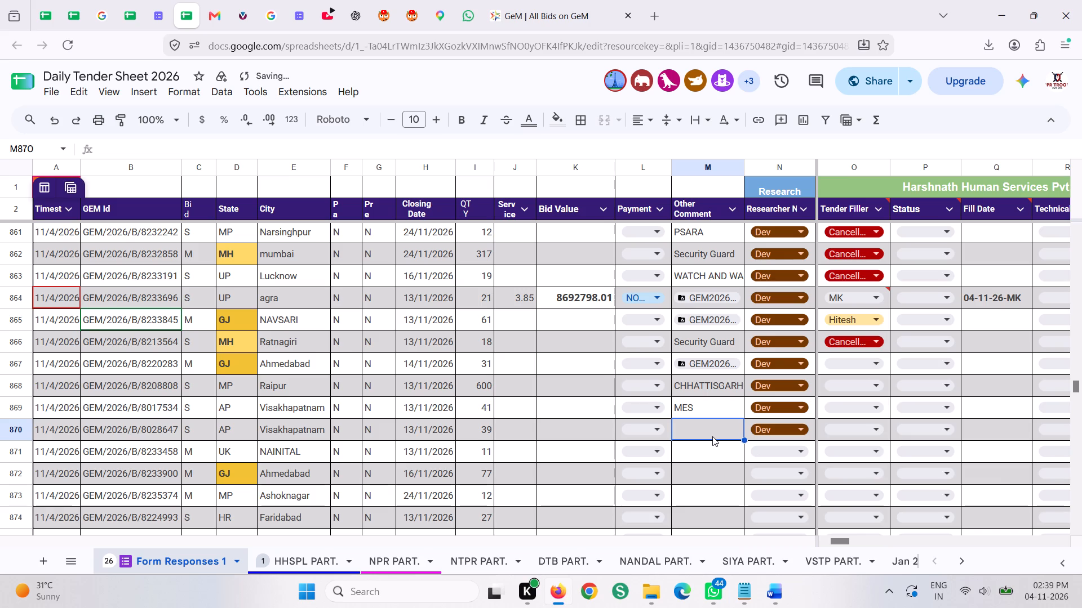
{"action": "key", "text": "Left"}
{"action": "key", "text": "Left"}
{"action": "key", "text": "Left"}
{"action": "key", "text": "Left"}
{"action": "key", "text": "Left"}
{"action": "key", "text": "Left"}
{"action": "key", "text": "Left"}
{"action": "key", "text": "Left"}
{"action": "key", "text": "Left"}
{"action": "key", "text": "Left"}
{"action": "key", "text": "Left"}
{"action": "key", "text": "Left"}
{"action": "key", "text": "Left"}
{"action": "key", "text": "Left"}
{"action": "key", "text": "Left"}
{"action": "key", "text": "Left"}
{"action": "key", "text": "Left"}
{"action": "key", "text": "Right"}
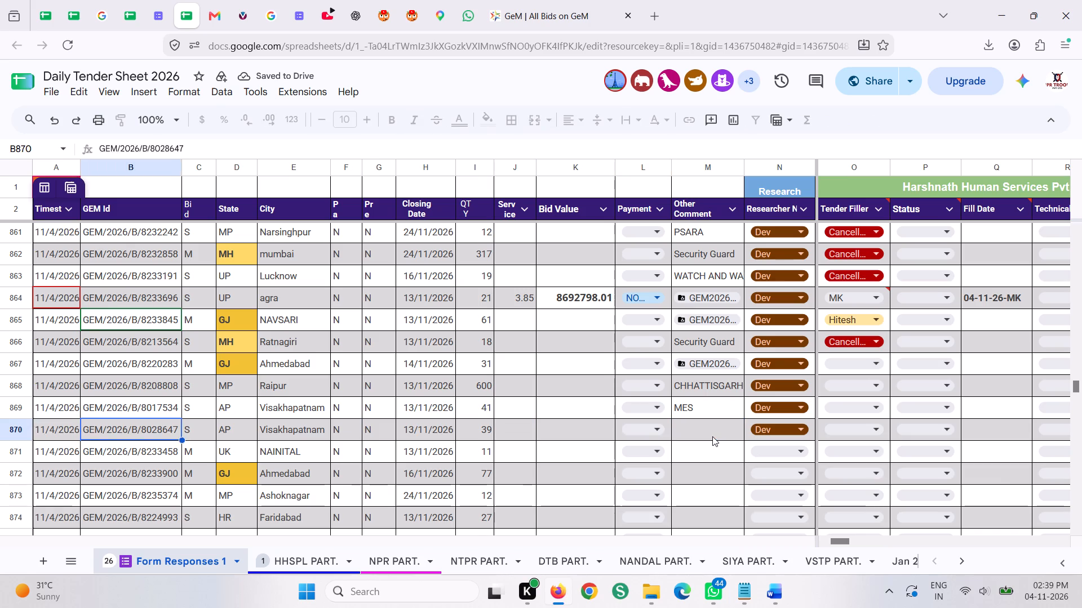
{"action": "key", "text": "ctrl+c"}
{"action": "key", "text": "Right"}
{"action": "key", "text": "Right"}
{"action": "key", "text": "Right"}
{"action": "key", "text": "Right"}
{"action": "key", "text": "Right"}
{"action": "key", "text": "Right"}
{"action": "key", "text": "Right"}
{"action": "key", "text": "Right"}
{"action": "key", "text": "Right"}
{"action": "key", "text": "Right"}
{"action": "key", "text": "Right"}
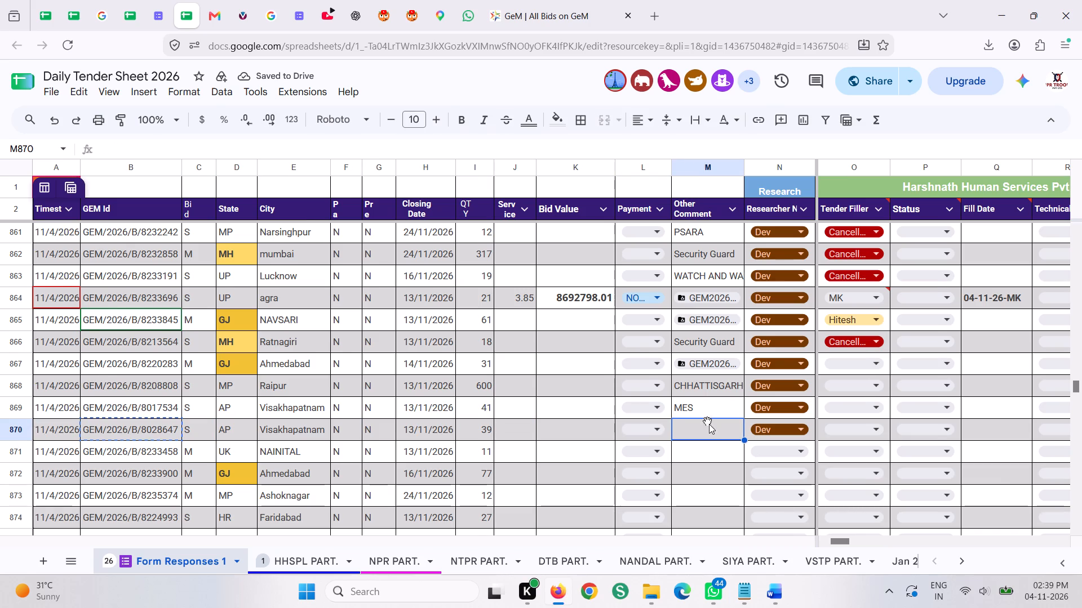
{"action": "scroll", "coordinate": [711, 428], "scroll_direction": "down", "scroll_amount": 1}
{"action": "scroll", "coordinate": [707, 399], "scroll_direction": "up", "scroll_amount": 1}
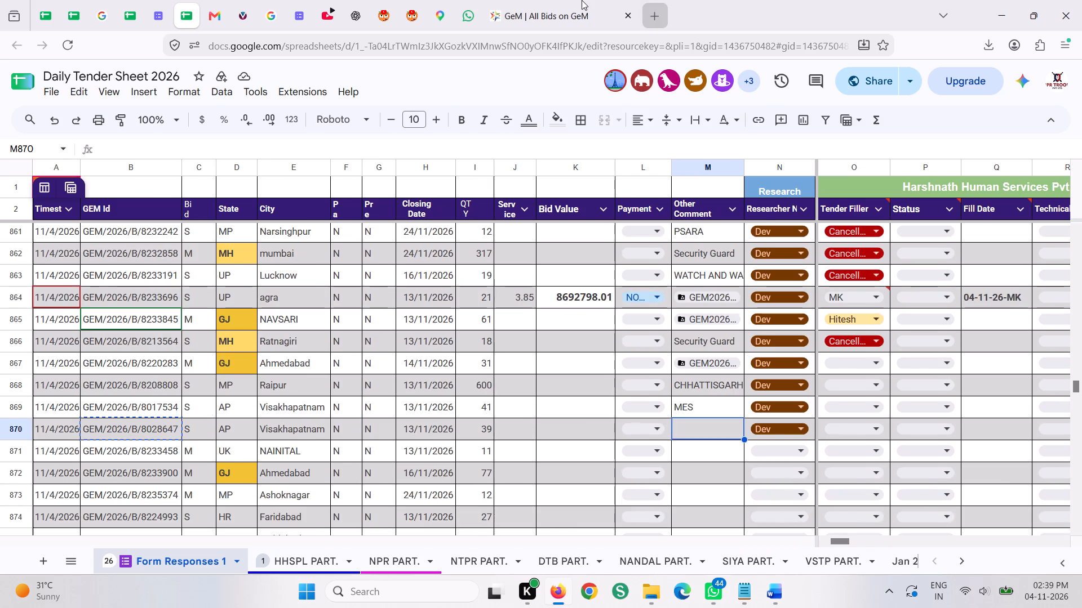
{"action": "left_click", "coordinate": [580, 0]}
{"action": "left_click_drag", "start_coordinate": [846, 231], "coordinate": [644, 225]}
{"action": "left_click", "coordinate": [644, 225]}
{"action": "key", "text": "ctrl+v"}
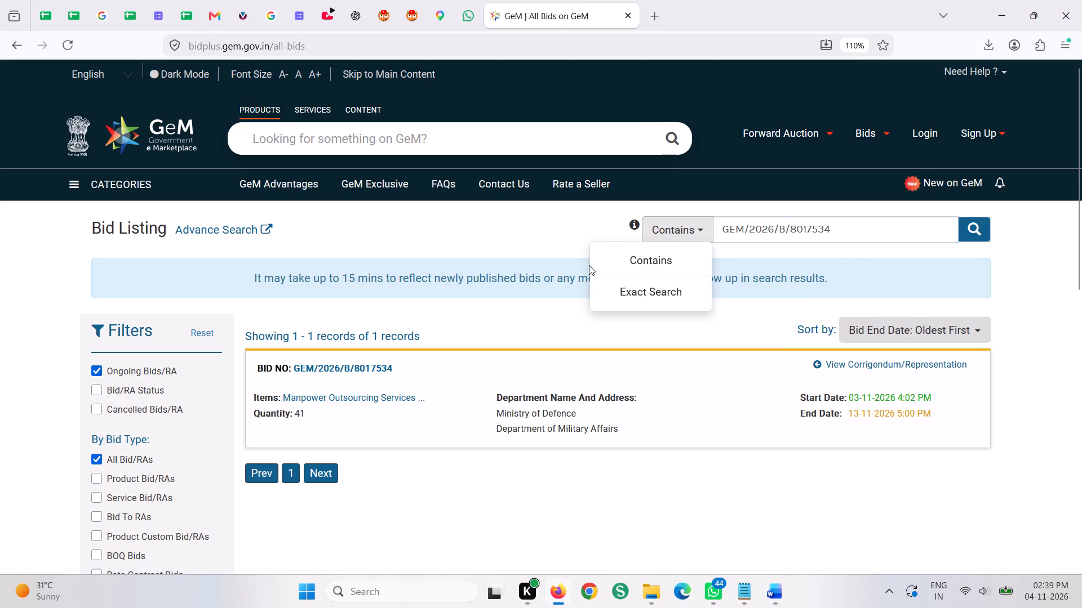
{"action": "left_click_drag", "start_coordinate": [843, 231], "coordinate": [618, 218]}
{"action": "key", "text": "ctrl+v"}
{"action": "key", "text": "Return"}
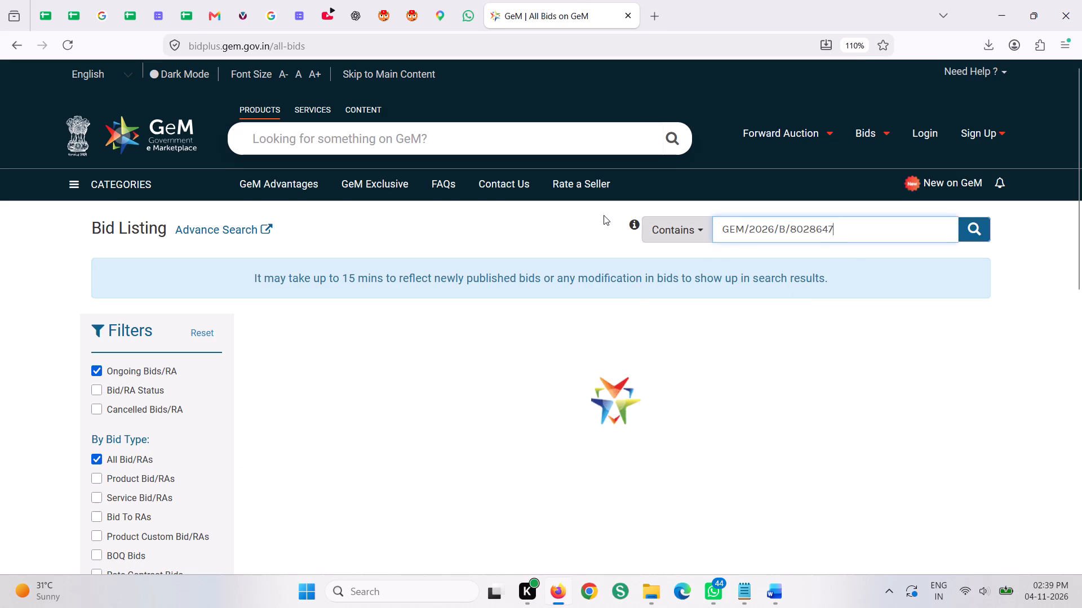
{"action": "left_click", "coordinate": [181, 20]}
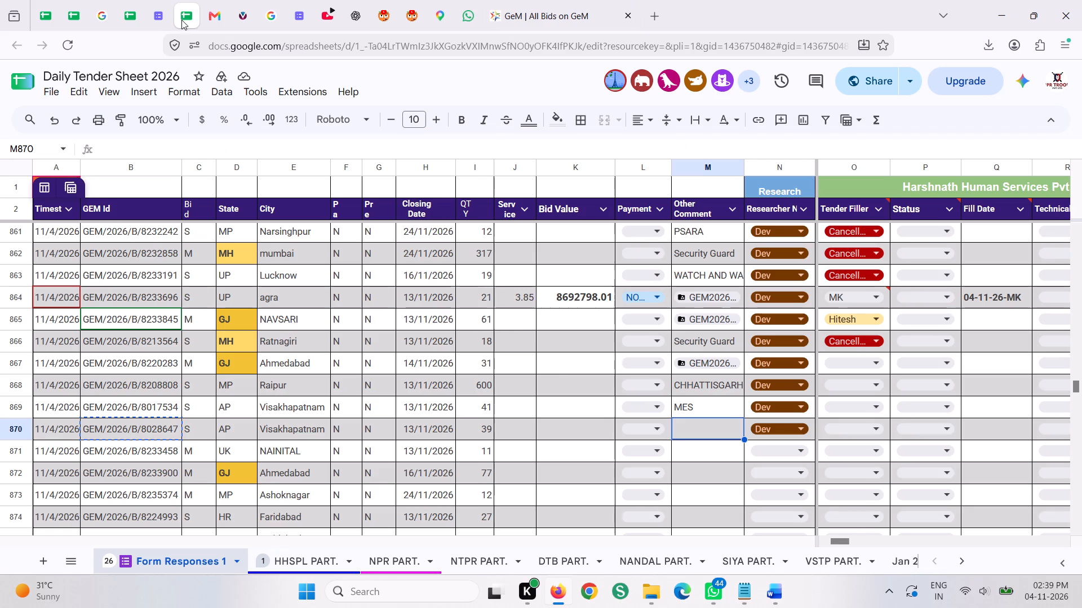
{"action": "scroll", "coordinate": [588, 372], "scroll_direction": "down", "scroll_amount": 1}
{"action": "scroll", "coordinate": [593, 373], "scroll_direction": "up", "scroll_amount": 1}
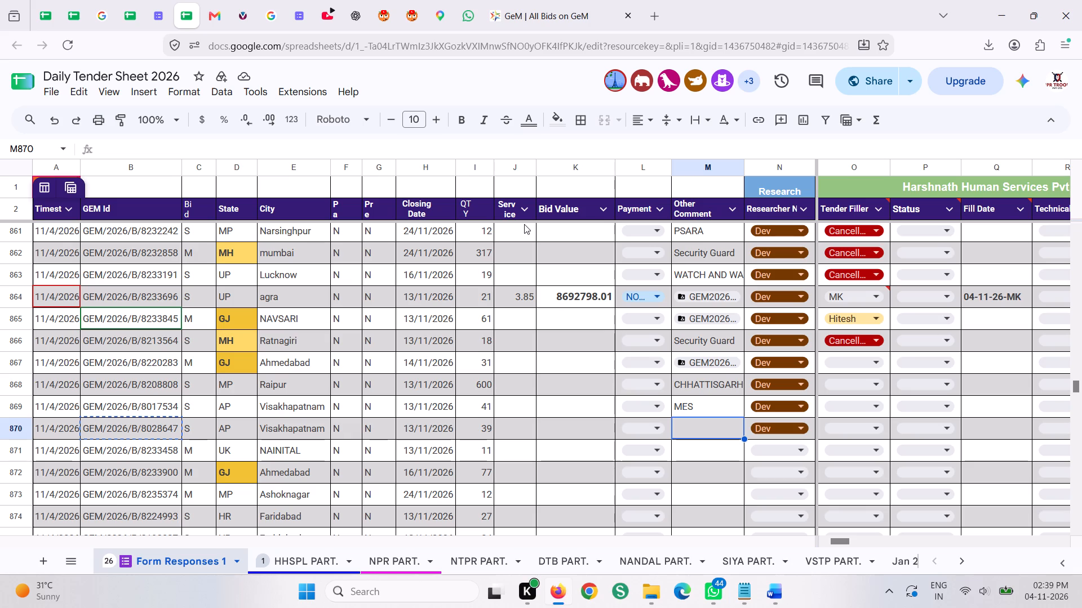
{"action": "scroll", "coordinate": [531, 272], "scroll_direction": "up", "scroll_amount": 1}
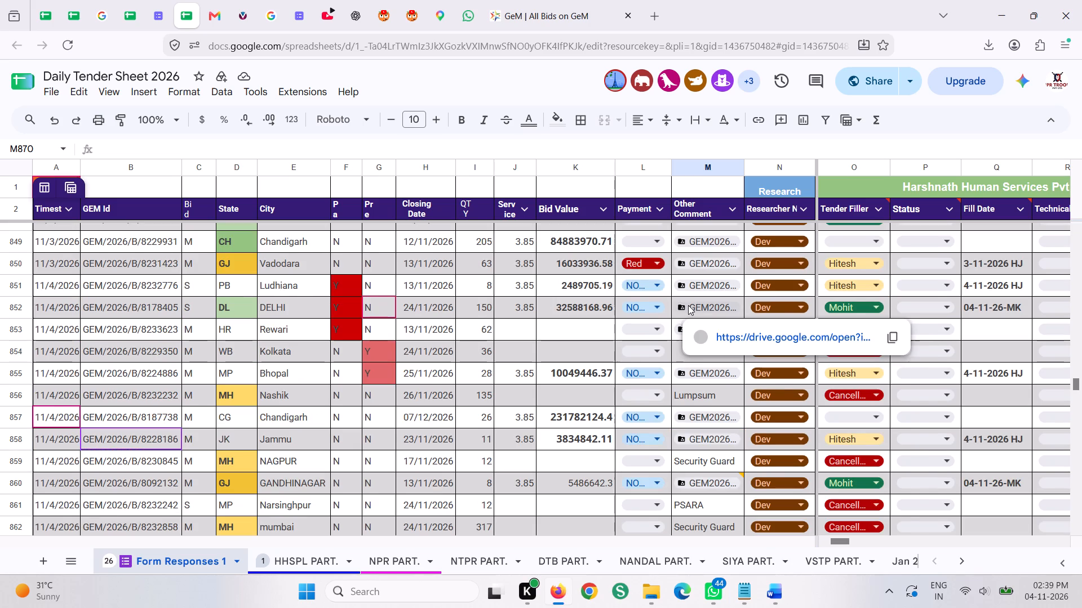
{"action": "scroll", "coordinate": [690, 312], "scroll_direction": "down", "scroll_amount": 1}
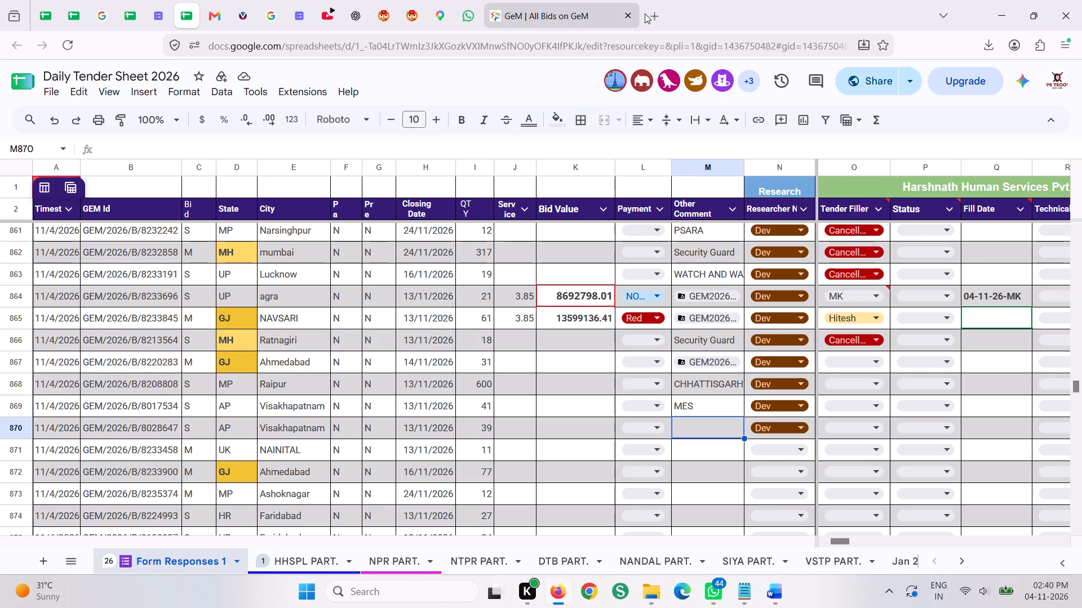
Search the web for AIMS REWARI in a new tab, look over the results, and close the tab.
{"action": "left_click", "coordinate": [659, 23]}
{"action": "left_click", "coordinate": [375, 193]}
{"action": "left_click", "coordinate": [385, 175]}
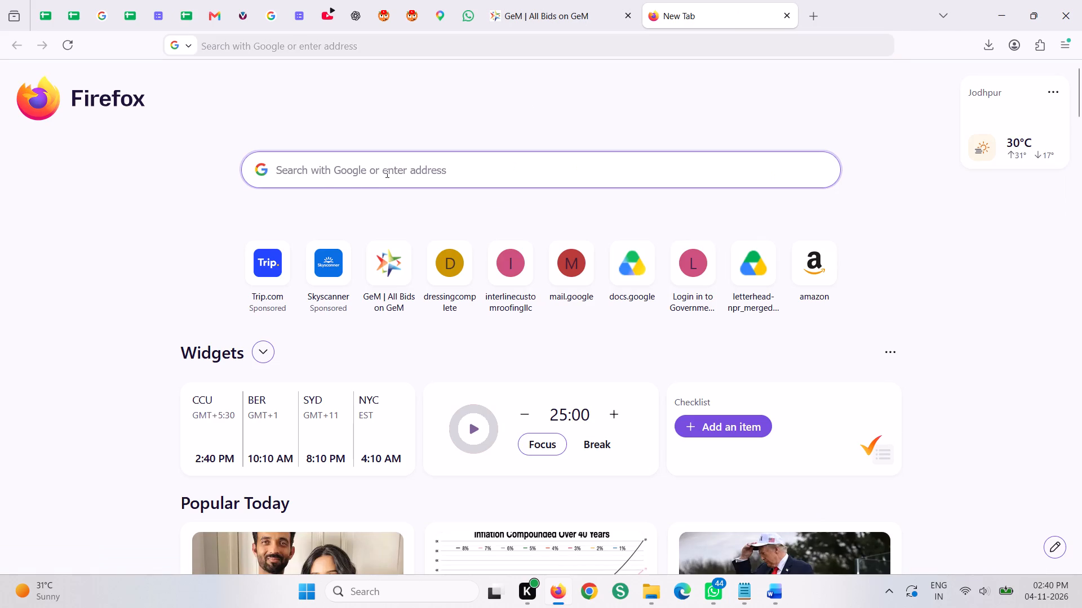
{"action": "type", "text": "AIMS REWARI"}
{"action": "key", "text": "Return"}
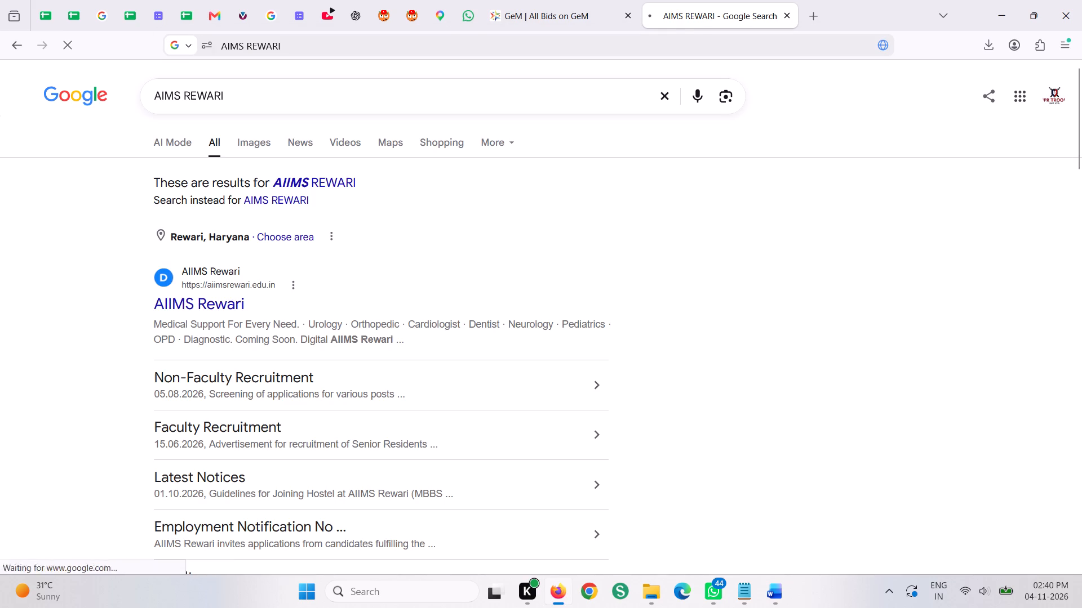
{"action": "scroll", "coordinate": [366, 342], "scroll_direction": "down", "scroll_amount": 1}
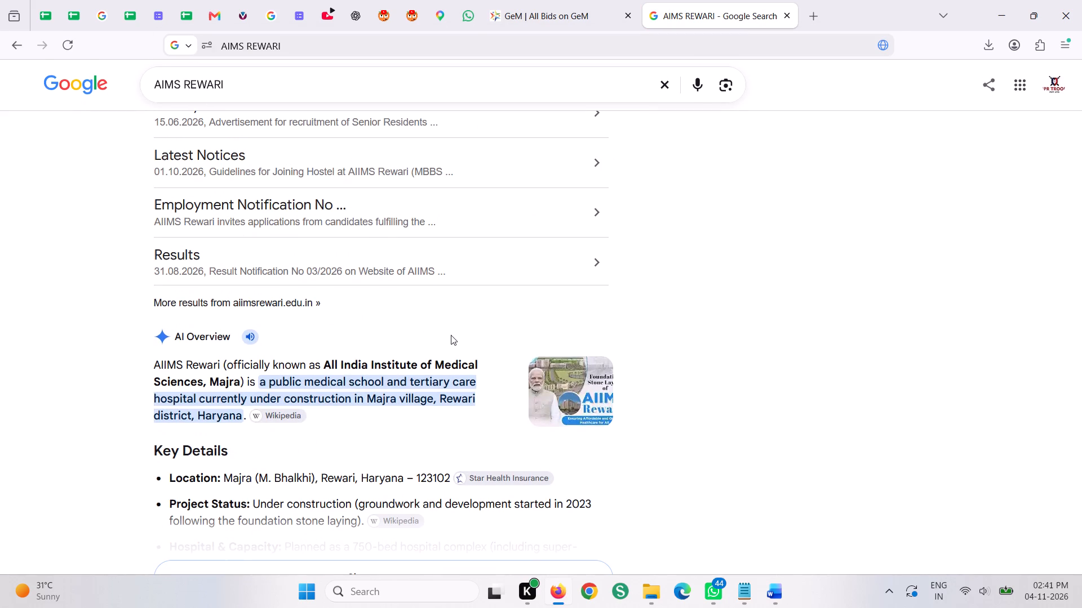
{"action": "left_click", "coordinate": [734, 0]}
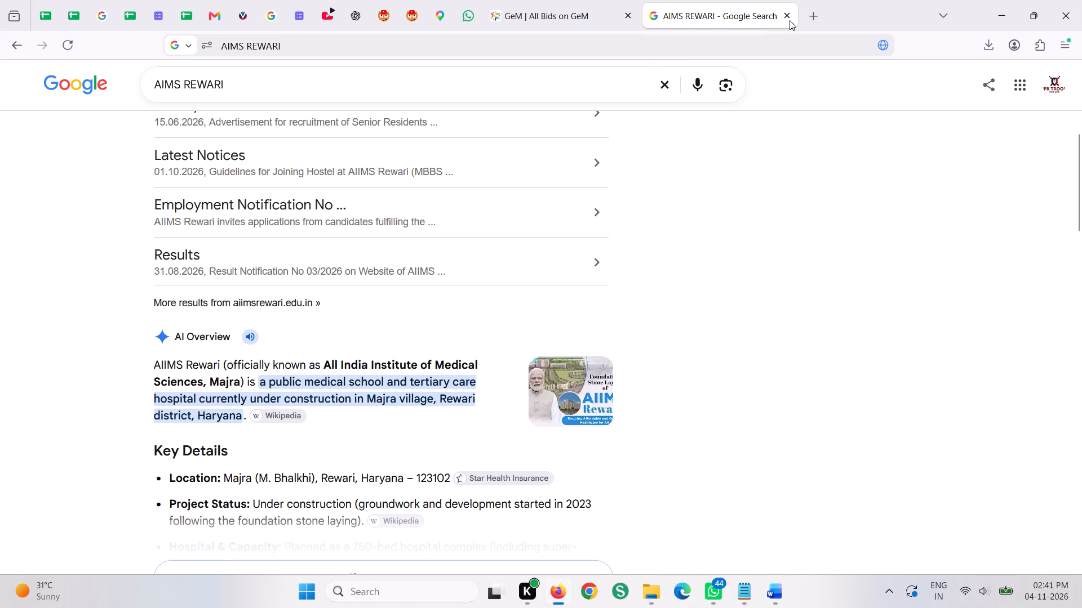
{"action": "left_click", "coordinate": [790, 17]}
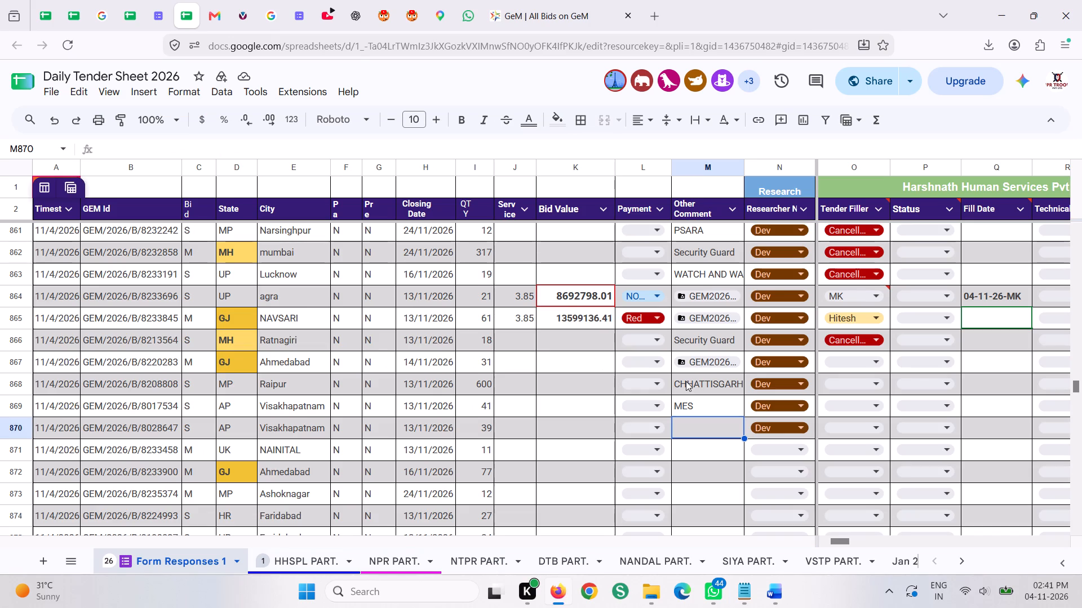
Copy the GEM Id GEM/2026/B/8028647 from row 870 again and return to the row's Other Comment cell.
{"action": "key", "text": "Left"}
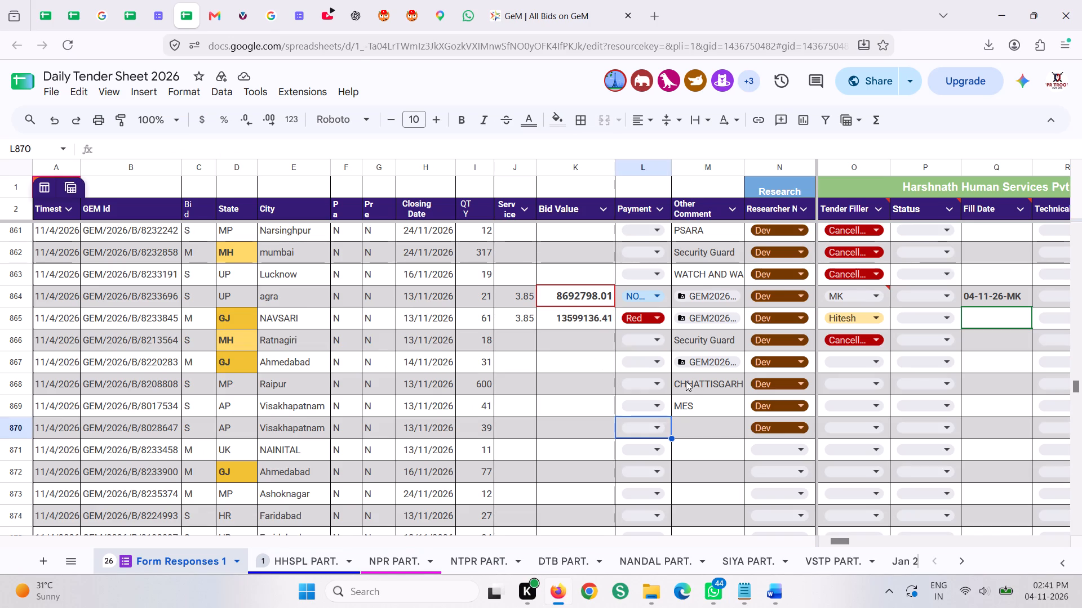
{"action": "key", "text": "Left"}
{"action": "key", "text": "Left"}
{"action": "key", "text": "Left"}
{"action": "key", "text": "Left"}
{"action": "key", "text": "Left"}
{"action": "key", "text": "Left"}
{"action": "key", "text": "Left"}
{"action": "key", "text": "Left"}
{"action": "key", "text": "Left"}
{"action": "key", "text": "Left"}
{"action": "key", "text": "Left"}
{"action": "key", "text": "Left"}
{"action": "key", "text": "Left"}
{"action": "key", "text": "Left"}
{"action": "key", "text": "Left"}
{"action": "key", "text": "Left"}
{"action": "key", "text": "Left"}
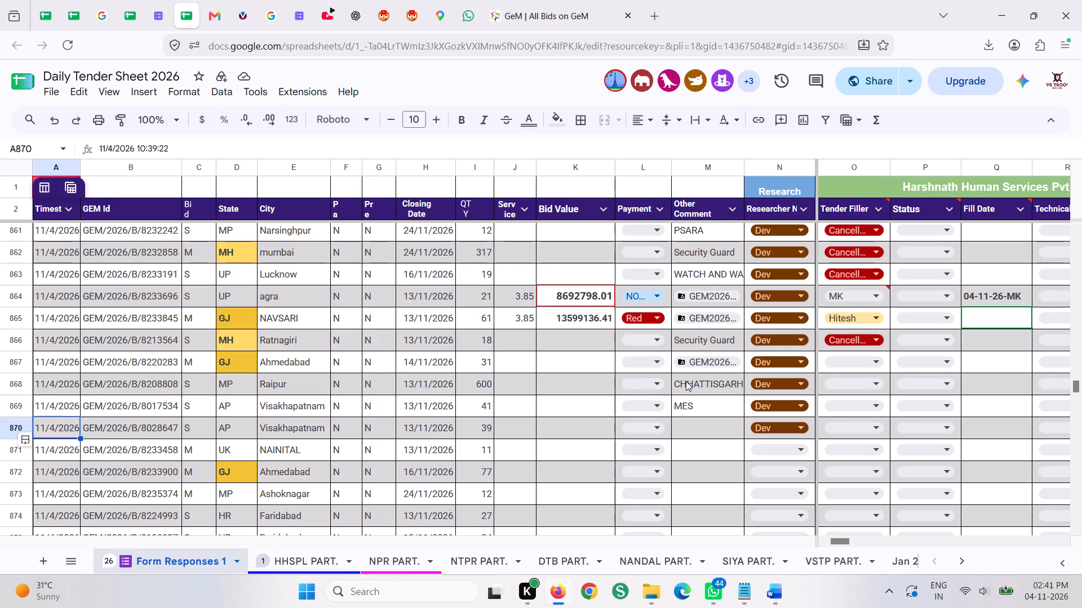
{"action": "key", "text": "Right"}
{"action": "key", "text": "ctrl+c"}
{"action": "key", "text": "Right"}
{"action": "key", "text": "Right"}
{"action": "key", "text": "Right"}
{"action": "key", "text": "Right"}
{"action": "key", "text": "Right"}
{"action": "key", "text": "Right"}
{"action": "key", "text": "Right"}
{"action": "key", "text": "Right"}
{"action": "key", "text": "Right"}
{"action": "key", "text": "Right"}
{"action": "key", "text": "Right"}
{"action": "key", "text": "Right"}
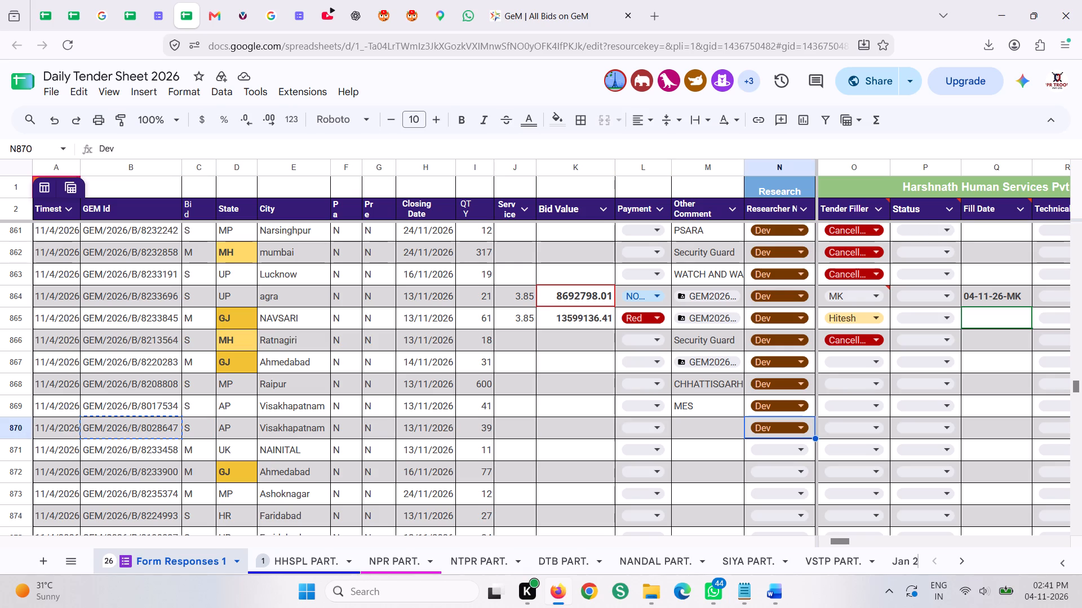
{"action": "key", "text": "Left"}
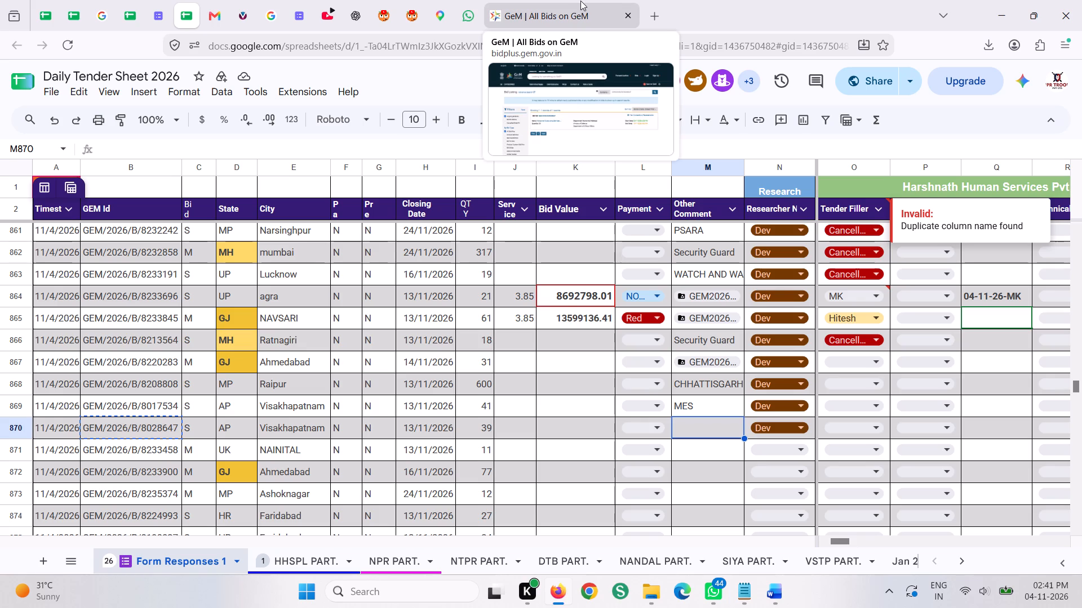
Open the bid document of GEM/2026/B/8028647 and view its item category and eligibility details.
{"action": "left_click", "coordinate": [567, 0]}
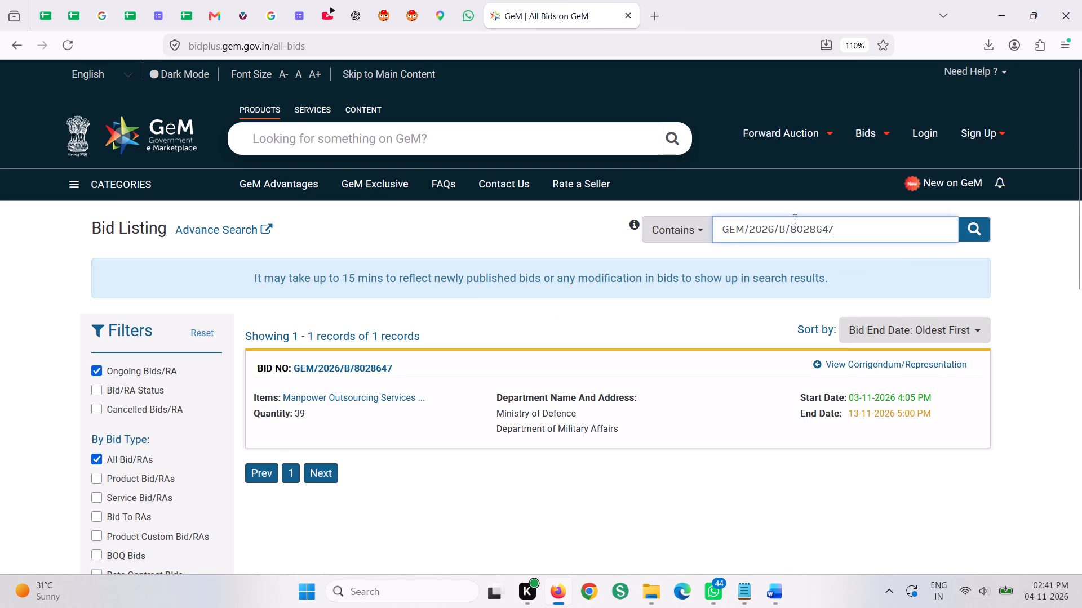
{"action": "left_click", "coordinate": [377, 367]}
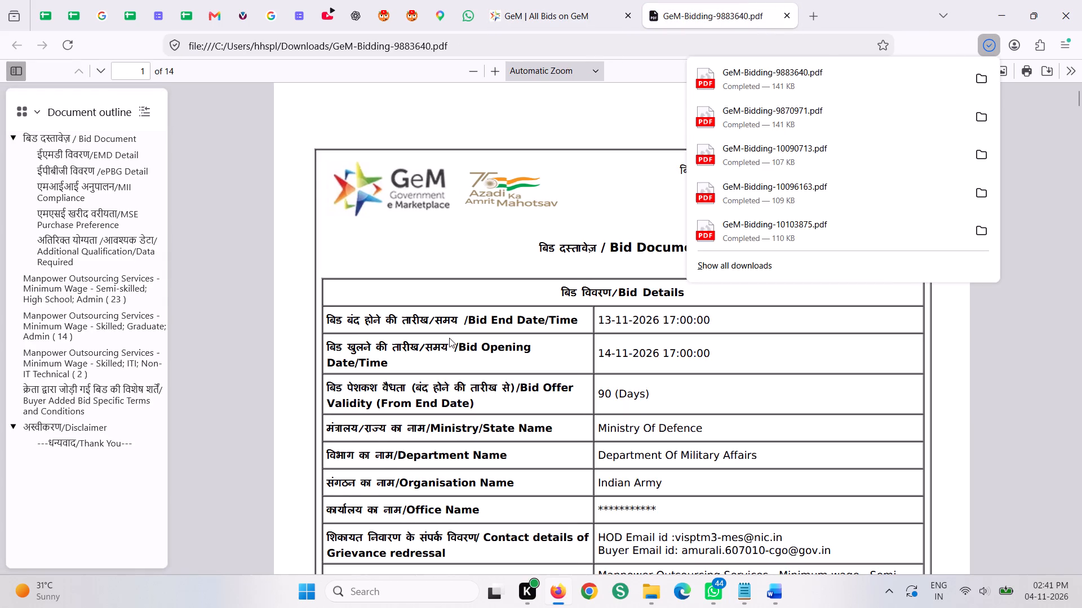
{"action": "left_click", "coordinate": [348, 335]}
{"action": "scroll", "coordinate": [582, 352], "scroll_direction": "down", "scroll_amount": 1}
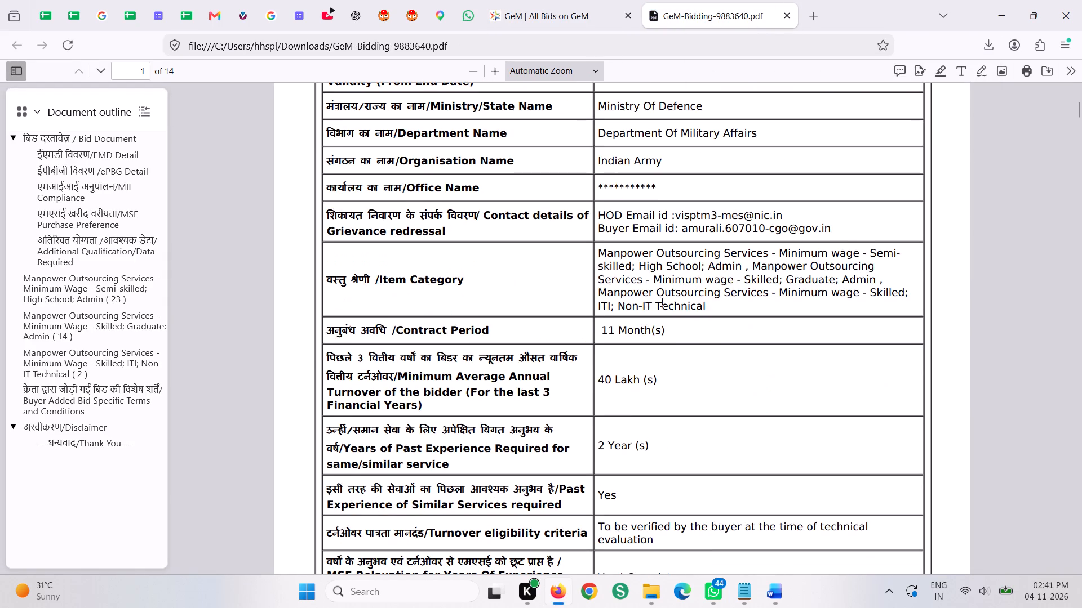
{"action": "scroll", "coordinate": [663, 299], "scroll_direction": "down", "scroll_amount": 8}
{"action": "scroll", "coordinate": [534, 301], "scroll_direction": "down", "scroll_amount": 1}
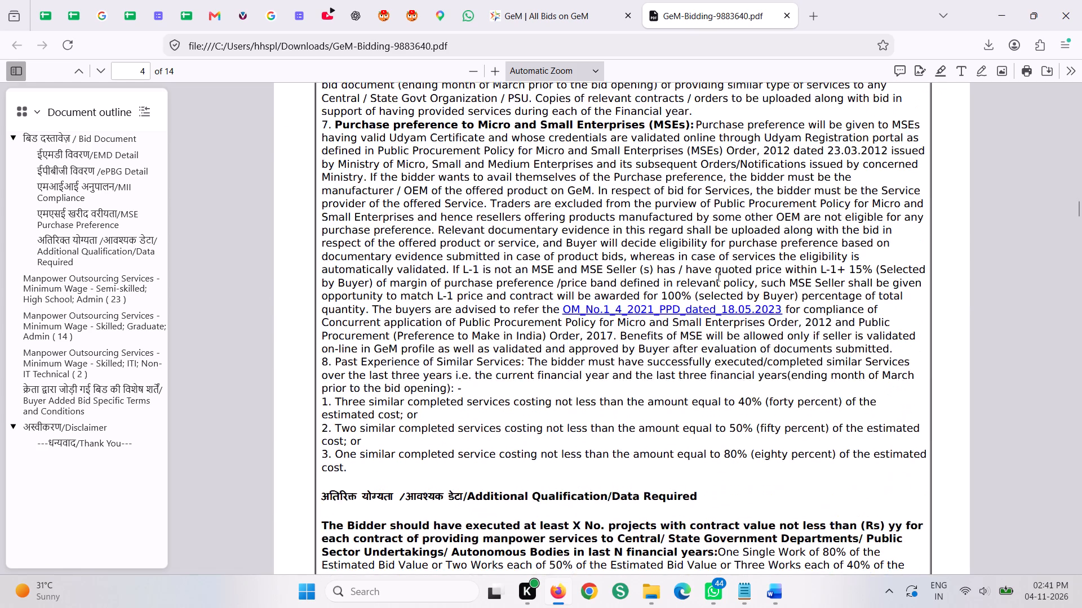
View the minimum-wage undertaking and the tender document attached to bid GEM/2026/B/8028647, and close the document tab.
{"action": "scroll", "coordinate": [648, 305], "scroll_direction": "down", "scroll_amount": 1}
{"action": "left_click", "coordinate": [591, 352]}
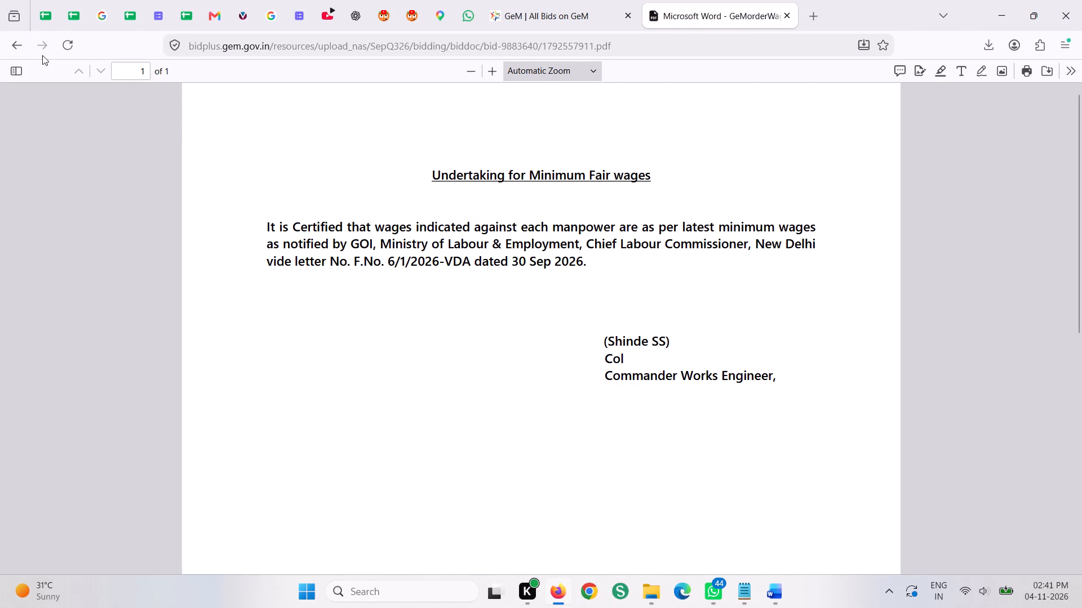
{"action": "left_click", "coordinate": [17, 48]}
{"action": "left_click", "coordinate": [711, 418]}
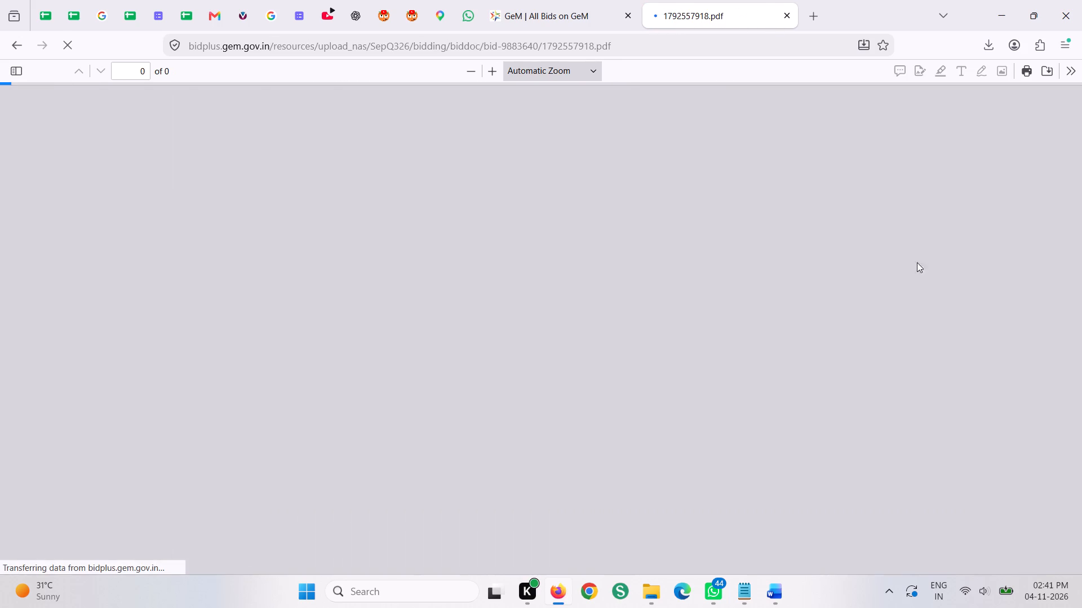
{"action": "left_click", "coordinate": [513, 242]}
{"action": "left_click", "coordinate": [744, 0]}
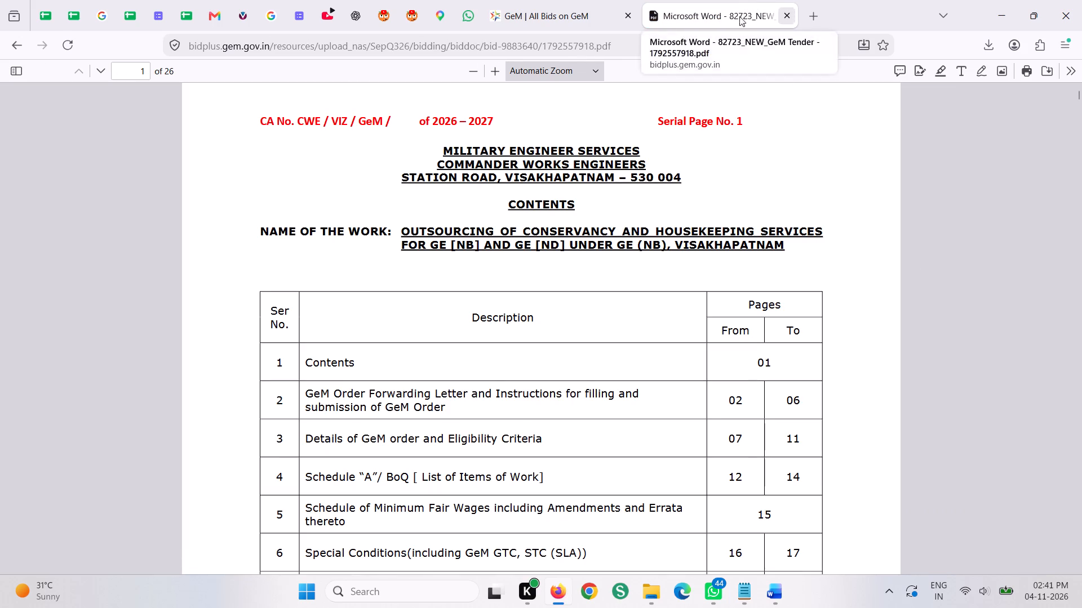
{"action": "left_click", "coordinate": [609, 0]}
{"action": "left_click", "coordinate": [724, 0]}
{"action": "left_click", "coordinate": [792, 17]}
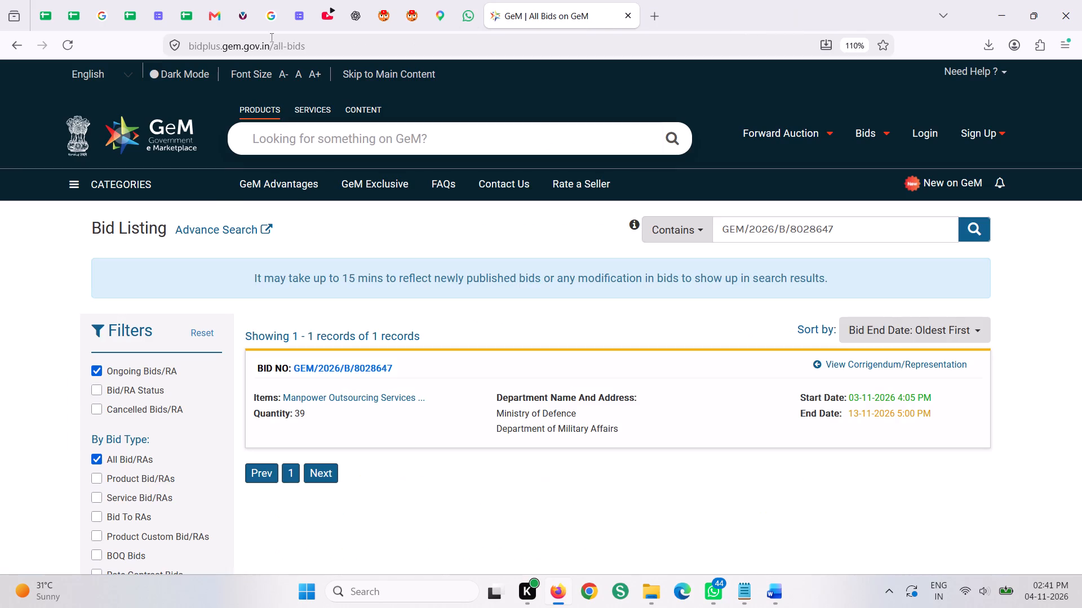
Enter MES as the Other Comment for GEM/2026/B/8028647 in row 870 of the Daily Tender Sheet.
{"action": "left_click", "coordinate": [190, 18]}
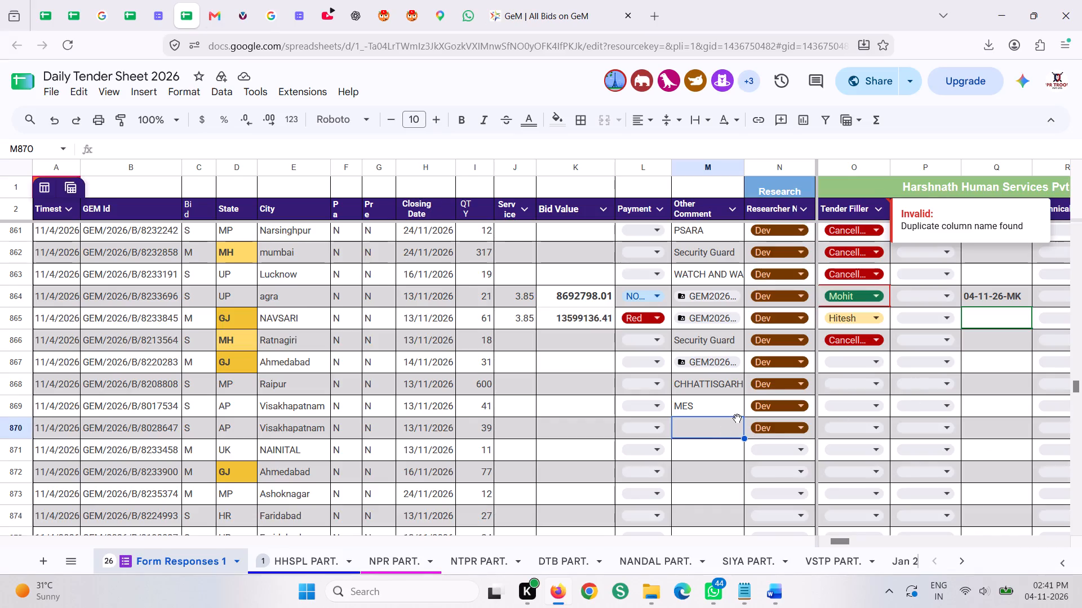
{"action": "double_click", "coordinate": [702, 429]}
{"action": "type", "text": "MES"}
{"action": "key", "text": "Return"}
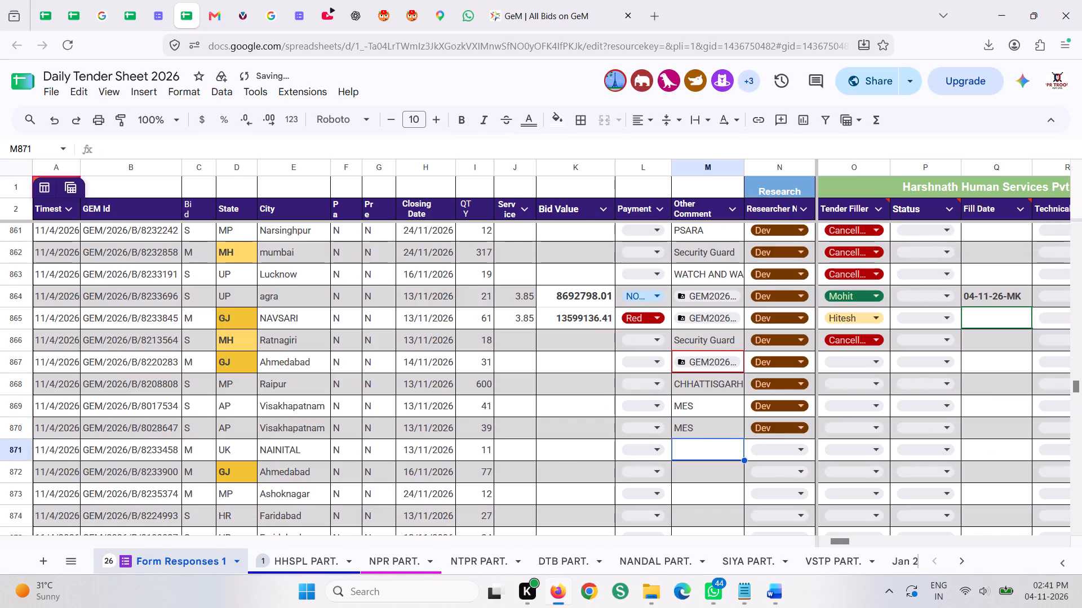
Switch to Notepad, add +1 to the CANCEL tally, and return to the Daily Tender Sheet.
{"action": "left_click", "coordinate": [745, 586]}
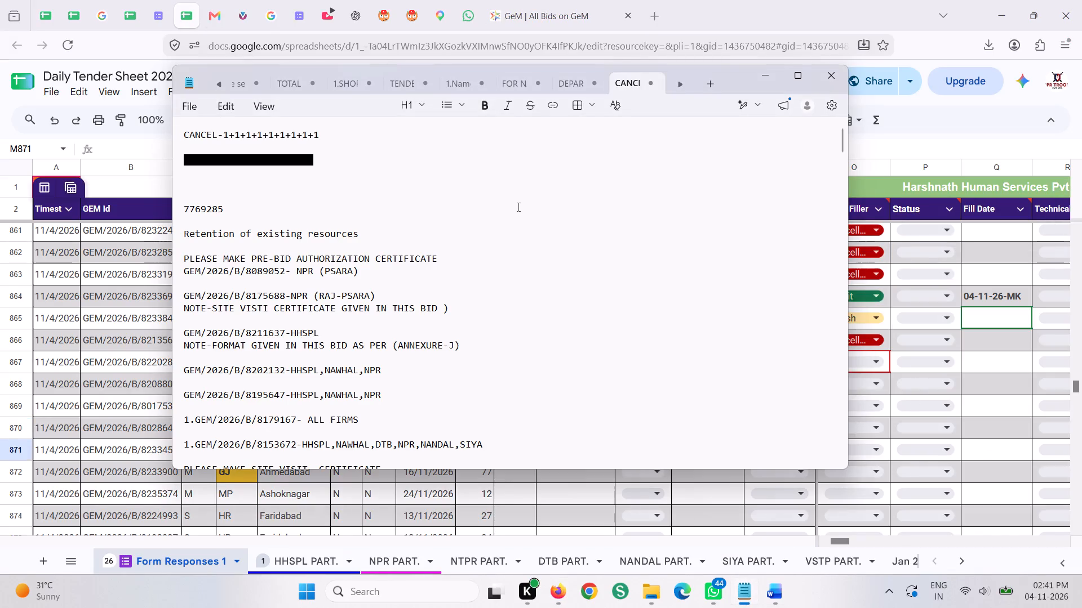
{"action": "type", "text": "+1"}
{"action": "key", "text": "alt+Tab"}
Set the Researcher Name in row 871 to Dev.
{"action": "scroll", "coordinate": [792, 348], "scroll_direction": "down", "scroll_amount": 1}
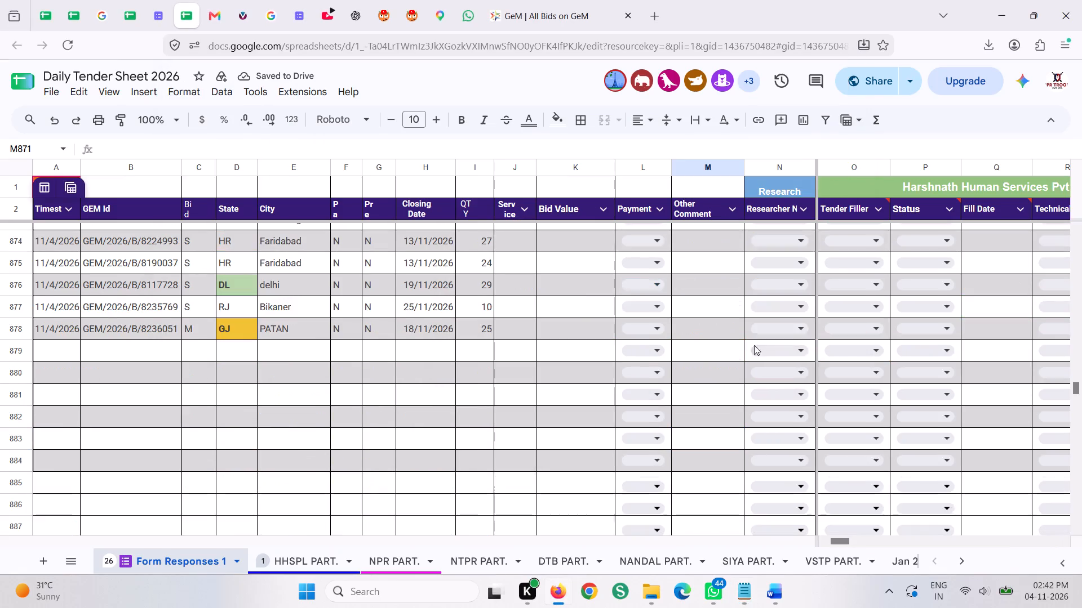
{"action": "scroll", "coordinate": [695, 322], "scroll_direction": "up", "scroll_amount": 1}
{"action": "left_click", "coordinate": [757, 446]}
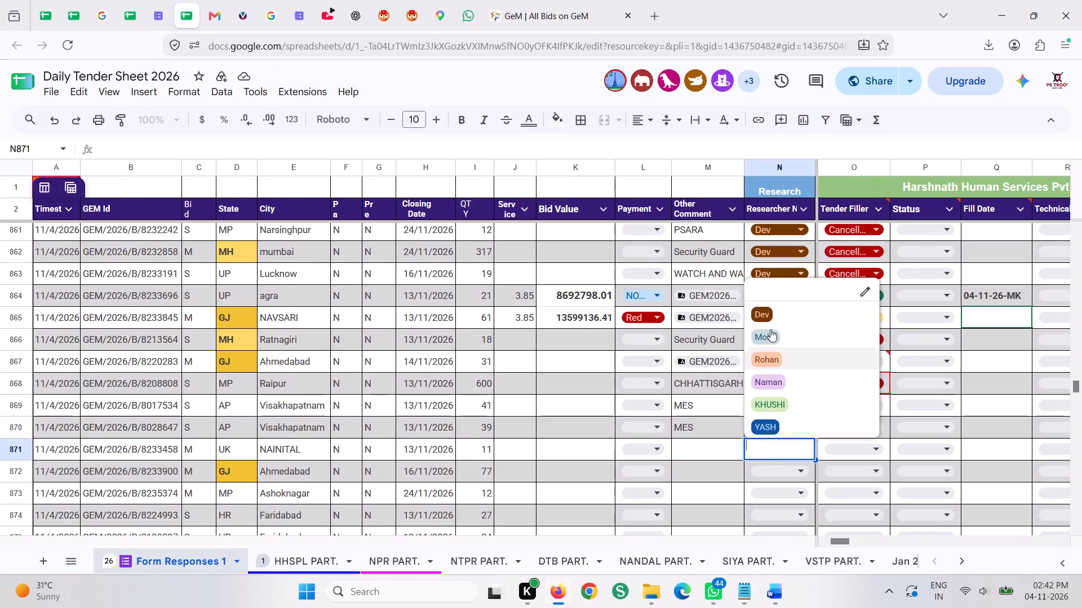
{"action": "left_click", "coordinate": [762, 310]}
Copy the GEM Id GEM/2026/B/8233458 from row 871 and search the GeM bid listing for it.
{"action": "left_click", "coordinate": [702, 445]}
{"action": "key", "text": "Left"}
{"action": "key", "text": "Left"}
{"action": "key", "text": "Left"}
{"action": "key", "text": "Left"}
{"action": "key", "text": "Left"}
{"action": "key", "text": "Left"}
{"action": "key", "text": "Left"}
{"action": "key", "text": "Left"}
{"action": "key", "text": "Left"}
{"action": "key", "text": "Left"}
{"action": "key", "text": "Left"}
{"action": "key", "text": "Left"}
{"action": "key", "text": "Left"}
{"action": "key", "text": "Left"}
{"action": "key", "text": "Left"}
{"action": "key", "text": "Left"}
{"action": "key", "text": "Left"}
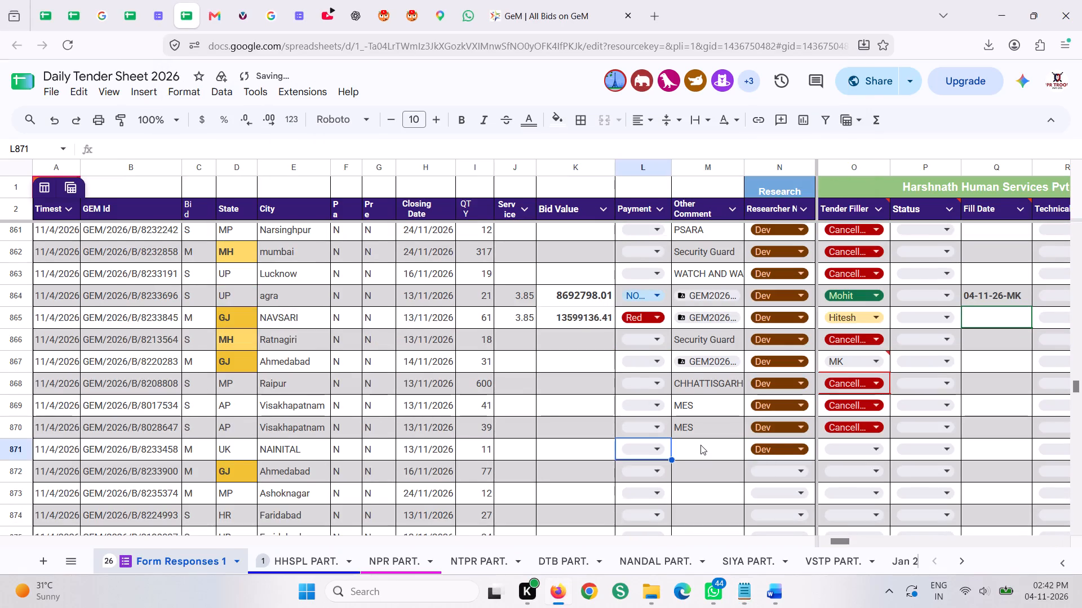
{"action": "key", "text": "Right"}
{"action": "key", "text": "ctrl+c"}
{"action": "key", "text": "Right"}
{"action": "key", "text": "Left"}
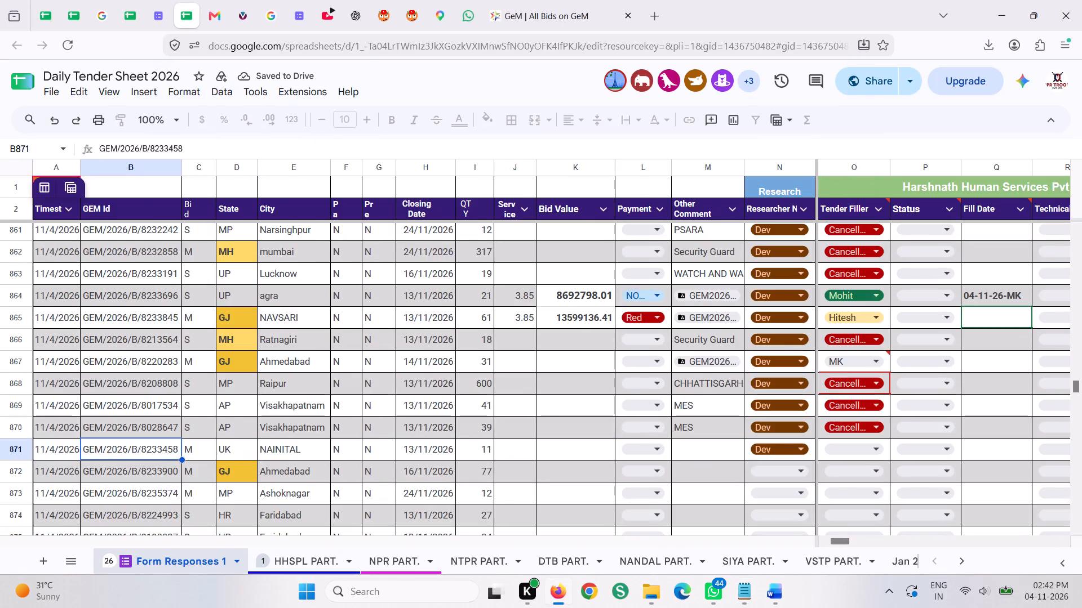
{"action": "key", "text": "ctrl+c"}
{"action": "key", "text": "Right"}
{"action": "key", "text": "Right"}
{"action": "key", "text": "Right"}
{"action": "key", "text": "Right"}
{"action": "key", "text": "Right"}
{"action": "key", "text": "Right"}
{"action": "key", "text": "Right"}
{"action": "key", "text": "Right"}
{"action": "key", "text": "Right"}
{"action": "key", "text": "Right"}
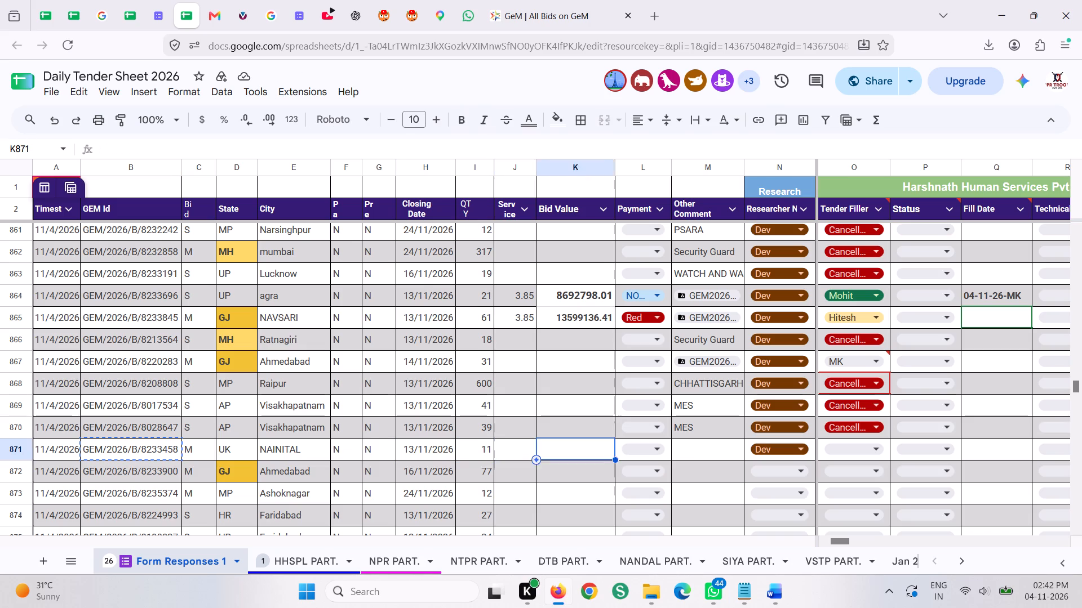
{"action": "key", "text": "Right"}
{"action": "key", "text": "Right"}
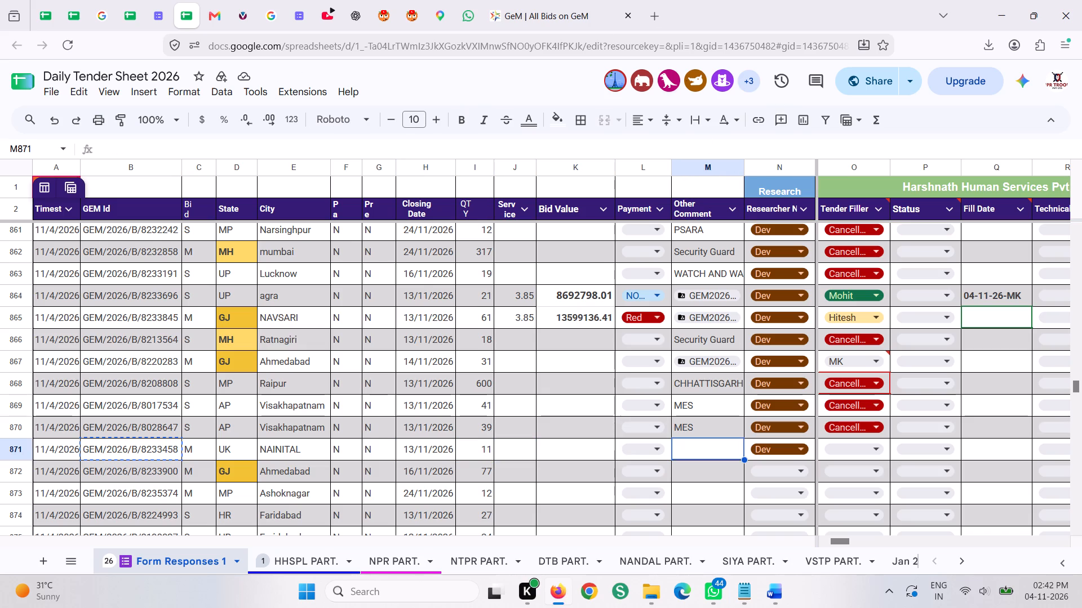
{"action": "left_click", "coordinate": [567, 1]}
{"action": "left_click_drag", "start_coordinate": [858, 231], "coordinate": [802, 231]}
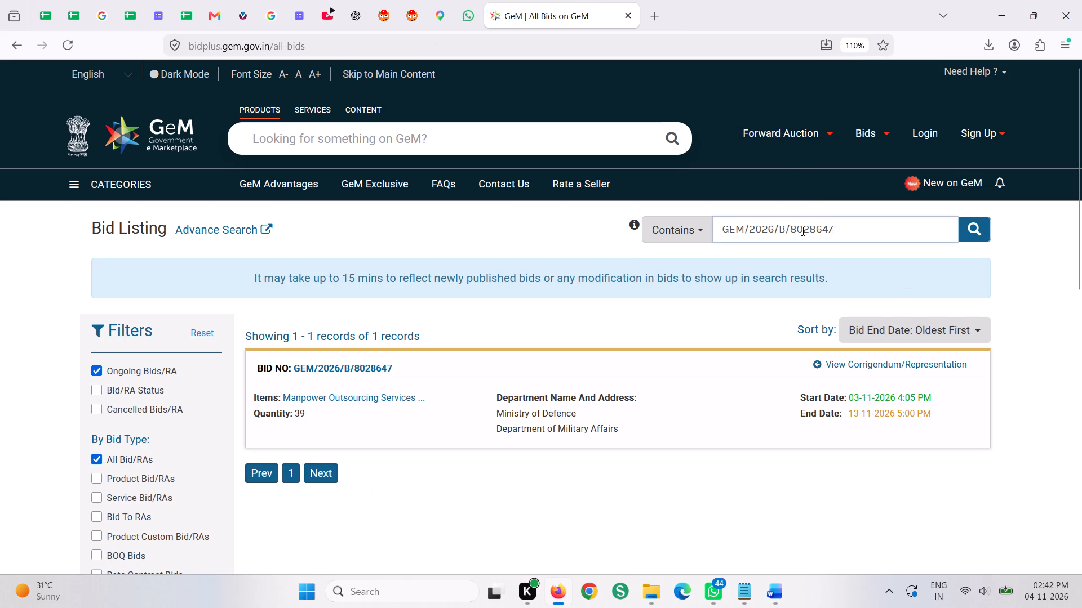
{"action": "left_click_drag", "start_coordinate": [802, 231], "coordinate": [723, 233]}
{"action": "key", "text": "ctrl+v"}
{"action": "key", "text": "Return"}
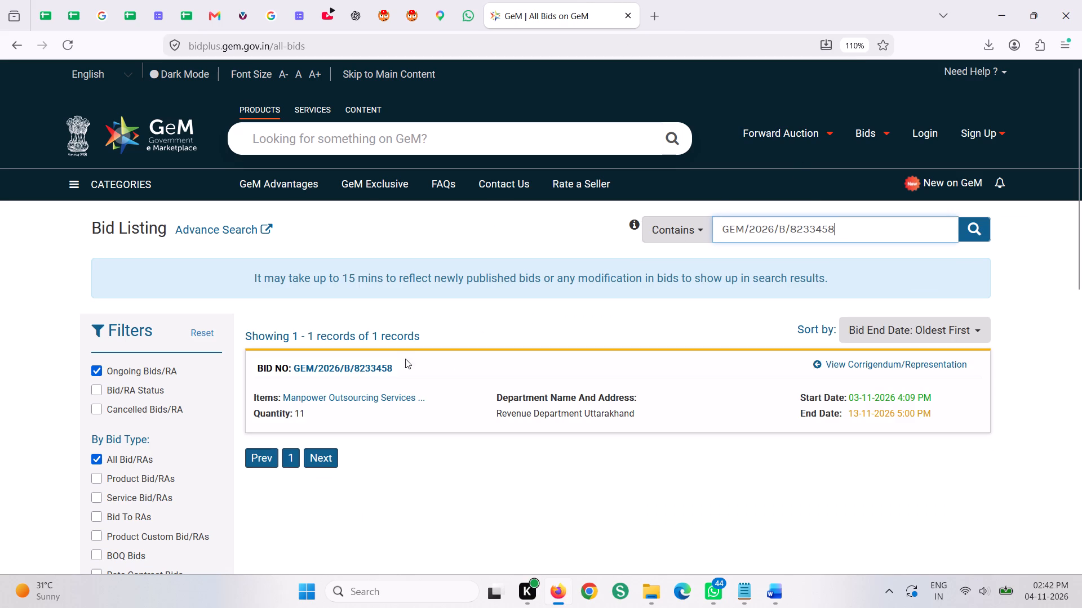
Open the bid document of GEM/2026/B/8233458 and view its item category and eligibility details.
{"action": "left_click", "coordinate": [387, 369]}
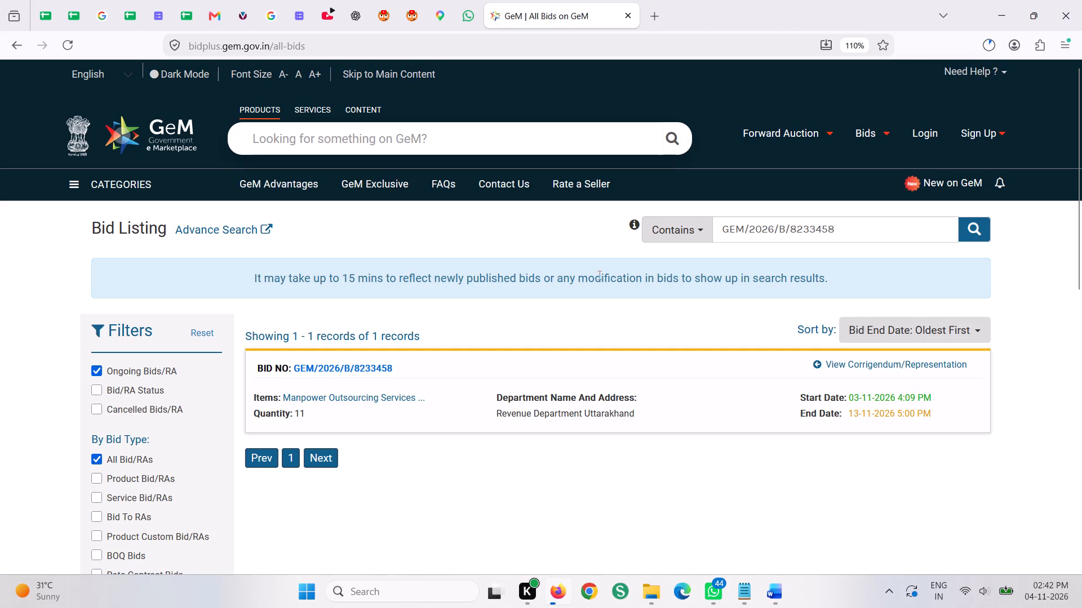
{"action": "left_click", "coordinate": [441, 236]}
{"action": "scroll", "coordinate": [608, 290], "scroll_direction": "down", "scroll_amount": 1}
{"action": "left_click", "coordinate": [692, 310]}
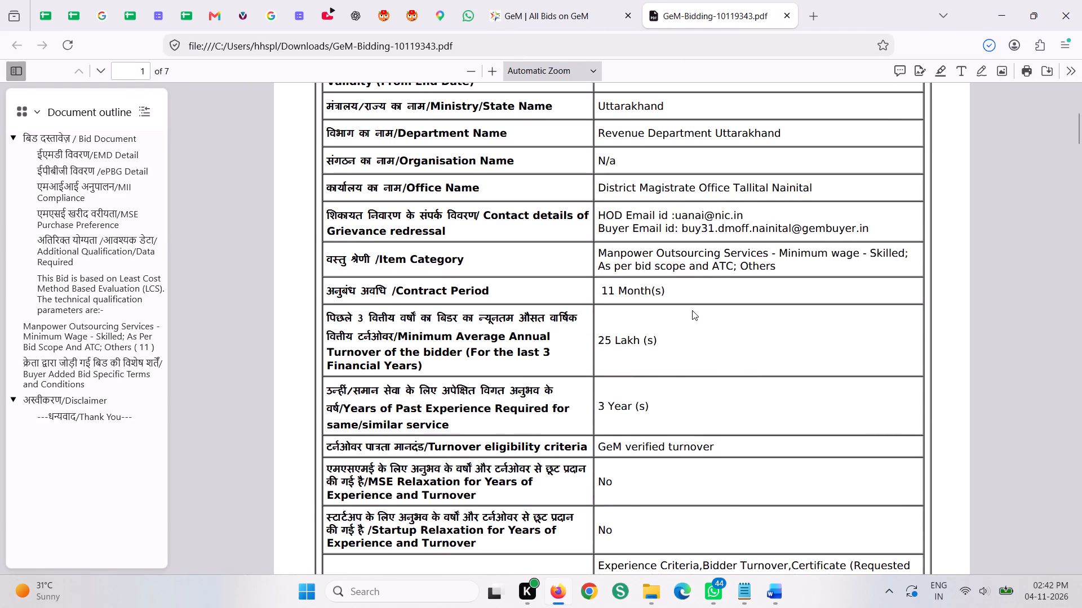
Search the bid document for SECURITY and go through the matches.
{"action": "key", "text": "ctrl+f"}
{"action": "type", "text": "SEC"}
{"action": "type", "text": "URITY"}
{"action": "key", "text": "Return"}
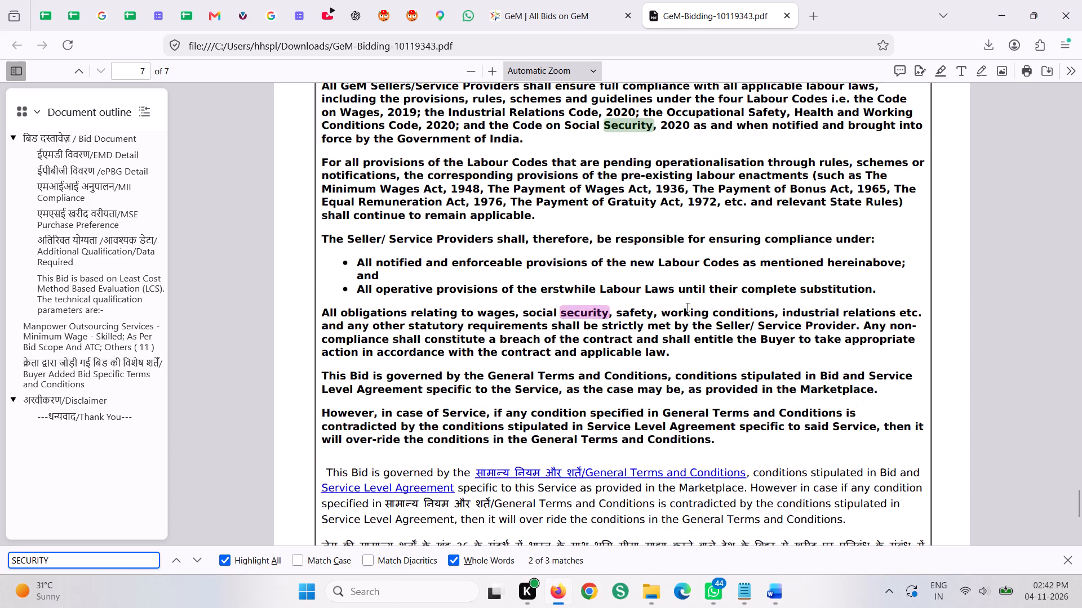
{"action": "key", "text": "Return"}
{"action": "key", "text": "Return"}
{"action": "key", "text": "Return"}
{"action": "key", "text": "Return"}
{"action": "key", "text": "Return"}
{"action": "key", "text": "Return"}
{"action": "key", "text": "Return"}
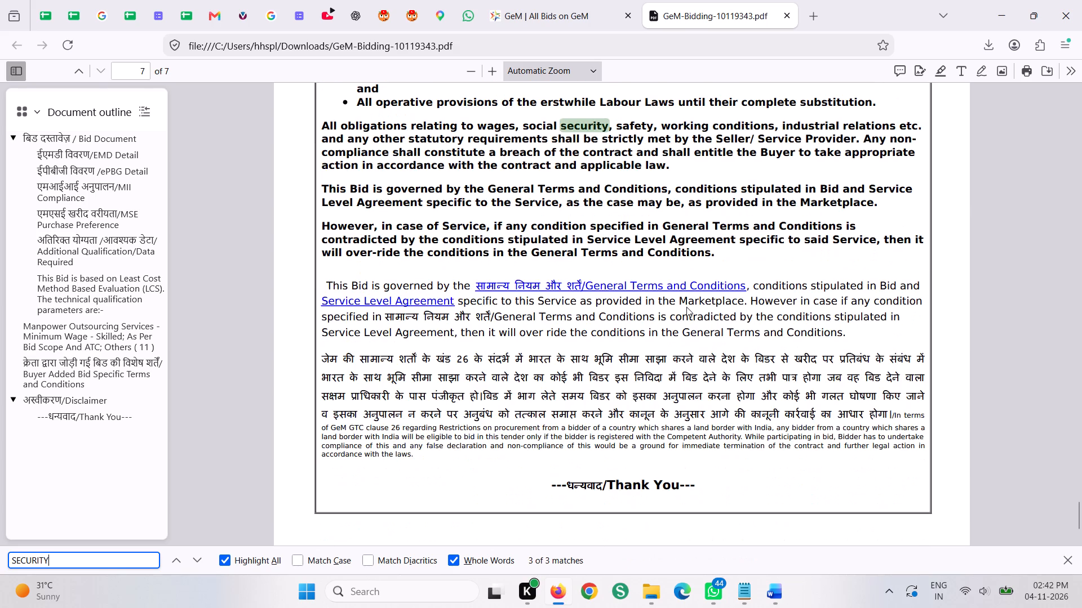
Search the bid document for WATCH and CHOWKIDAR, and clear the search term.
{"action": "key", "text": "BackSpace"}
{"action": "key", "text": "BackSpace"}
{"action": "key", "text": "BackSpace"}
{"action": "key", "text": "BackSpace"}
{"action": "key", "text": "BackSpace"}
{"action": "key", "text": "BackSpace"}
{"action": "key", "text": "BackSpace"}
{"action": "key", "text": "BackSpace"}
{"action": "key", "text": "BackSpace"}
{"action": "key", "text": "BackSpace"}
{"action": "key", "text": "BackSpace"}
{"action": "key", "text": "BackSpace"}
{"action": "key", "text": "BackSpace"}
{"action": "key", "text": "BackSpace"}
{"action": "key", "text": "BackSpace"}
{"action": "key", "text": "BackSpace"}
{"action": "key", "text": "BackSpace"}
{"action": "key", "text": "BackSpace"}
{"action": "type", "text": "WATCH"}
{"action": "key", "text": "BackSpace"}
{"action": "key", "text": "BackSpace"}
{"action": "key", "text": "BackSpace"}
{"action": "key", "text": "BackSpace"}
{"action": "key", "text": "BackSpace"}
{"action": "key", "text": "BackSpace"}
{"action": "key", "text": "BackSpace"}
{"action": "key", "text": "BackSpace"}
{"action": "key", "text": "BackSpace"}
{"action": "key", "text": "BackSpace"}
{"action": "key", "text": "BackSpace"}
{"action": "key", "text": "BackSpace"}
{"action": "key", "text": "BackSpace"}
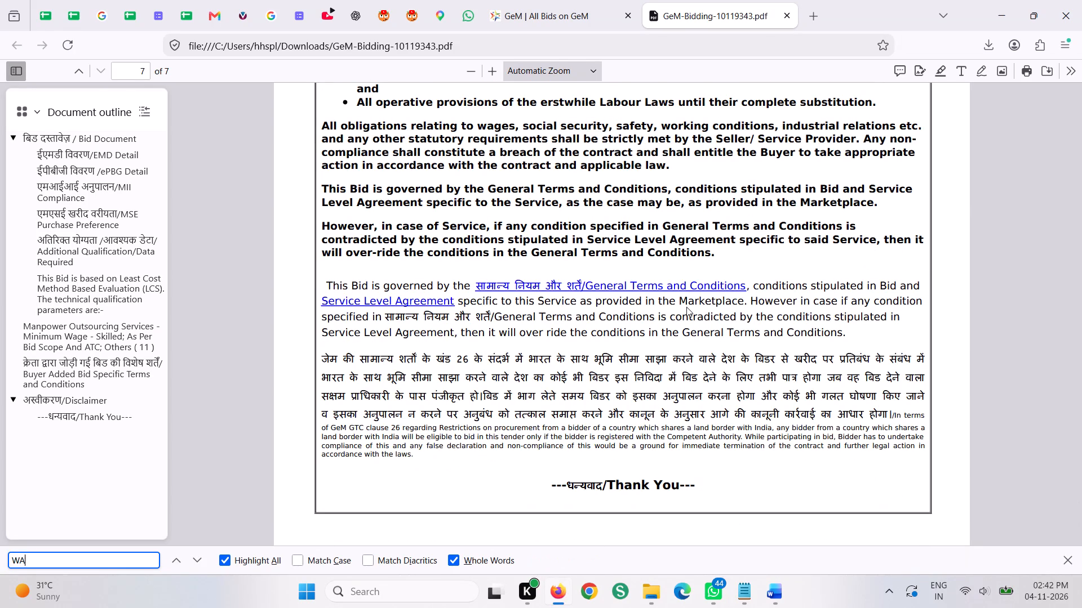
{"action": "type", "text": "CHOWKIDAR"}
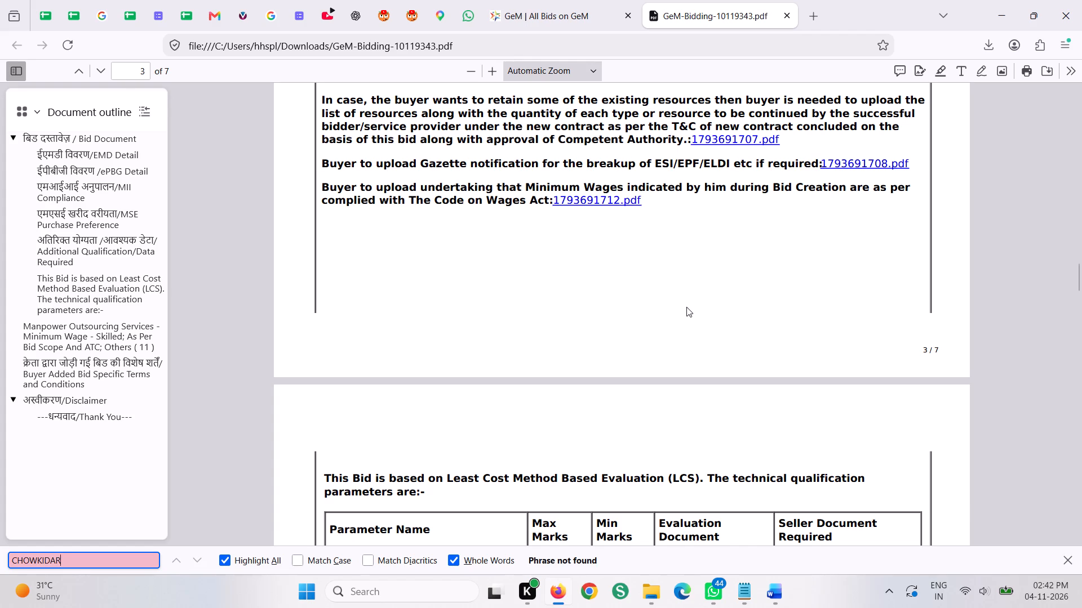
{"action": "key", "text": "BackSpace"}
{"action": "key", "text": "BackSpace"}
{"action": "key", "text": "BackSpace"}
{"action": "key", "text": "BackSpace"}
{"action": "key", "text": "BackSpace"}
{"action": "key", "text": "BackSpace"}
{"action": "key", "text": "BackSpace"}
{"action": "key", "text": "BackSpace"}
{"action": "key", "text": "BackSpace"}
{"action": "key", "text": "BackSpace"}
{"action": "key", "text": "BackSpace"}
{"action": "key", "text": "BackSpace"}
{"action": "key", "text": "BackSpace"}
{"action": "key", "text": "BackSpace"}
{"action": "key", "text": "BackSpace"}
{"action": "key", "text": "BackSpace"}
{"action": "key", "text": "BackSpace"}
{"action": "key", "text": "BackSpace"}
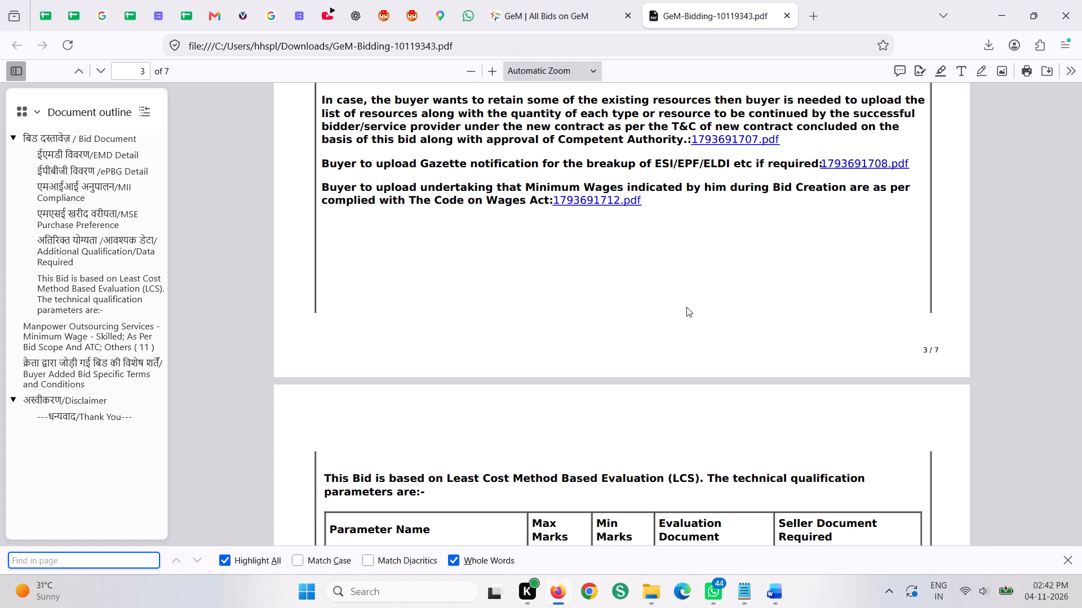
Open the scope of work attachment 1793691698.pdf and read its terms, Aadhaar service rates and bidder eligibility table.
{"action": "scroll", "coordinate": [695, 307], "scroll_direction": "up", "scroll_amount": 1}
{"action": "left_click", "coordinate": [568, 396]}
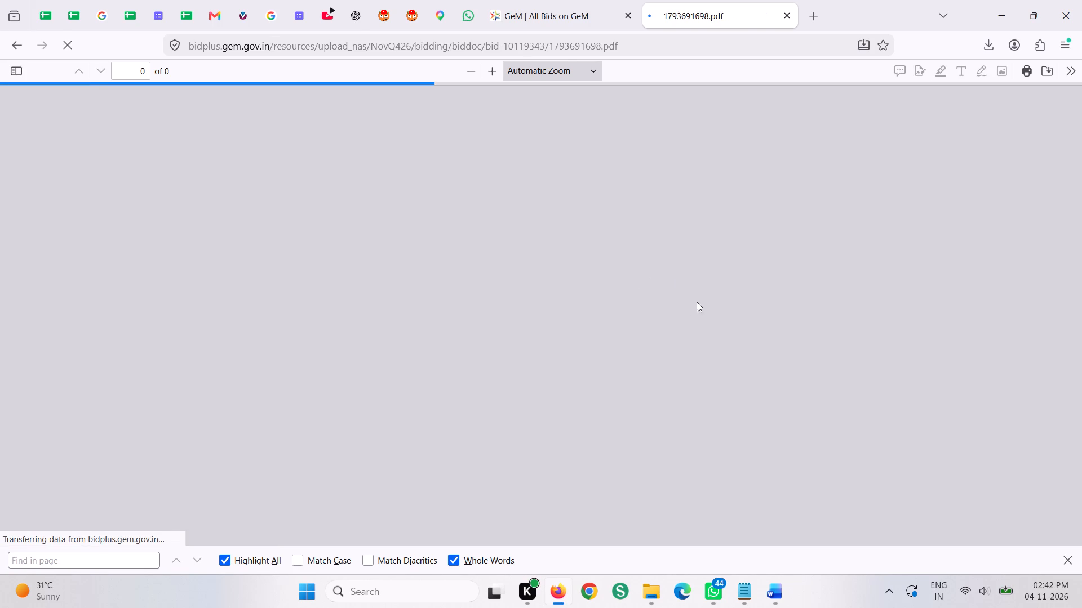
{"action": "left_click", "coordinate": [539, 291]}
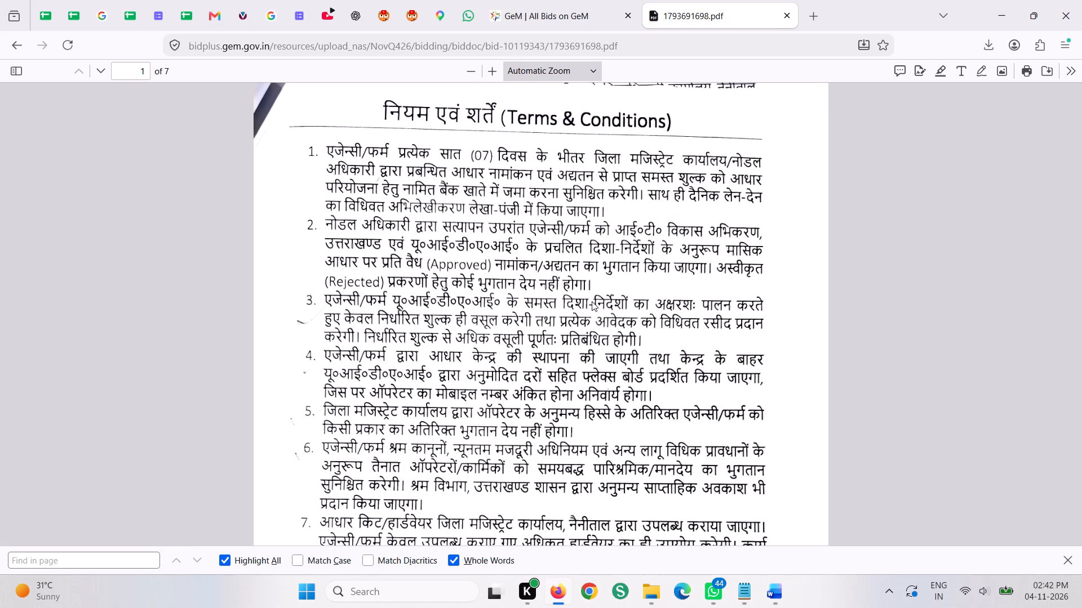
{"action": "scroll", "coordinate": [592, 301], "scroll_direction": "down", "scroll_amount": 5}
{"action": "scroll", "coordinate": [638, 287], "scroll_direction": "down", "scroll_amount": 2}
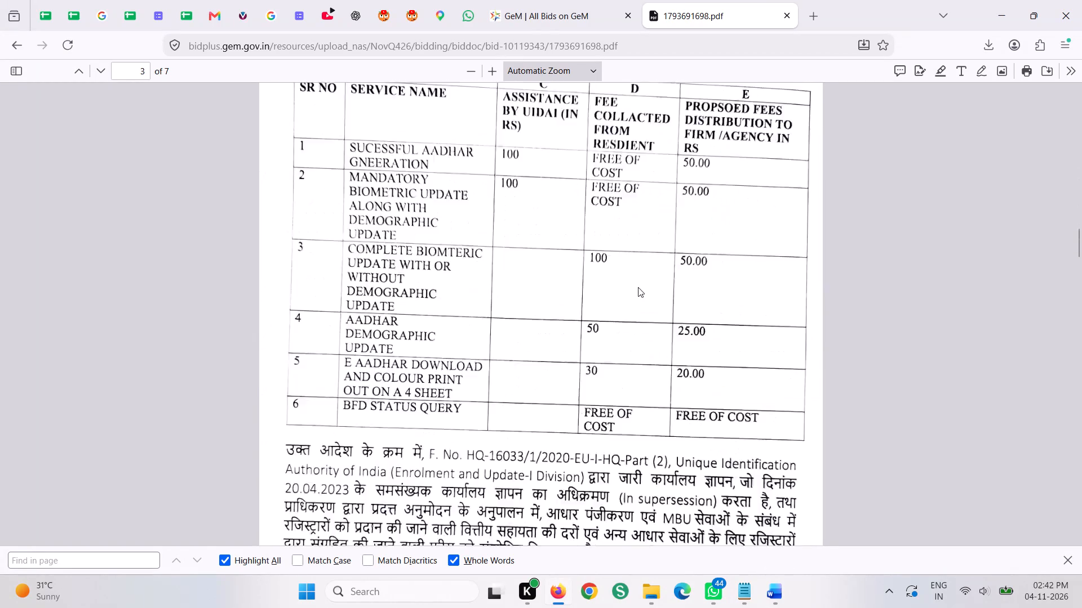
{"action": "scroll", "coordinate": [638, 287], "scroll_direction": "down", "scroll_amount": 8}
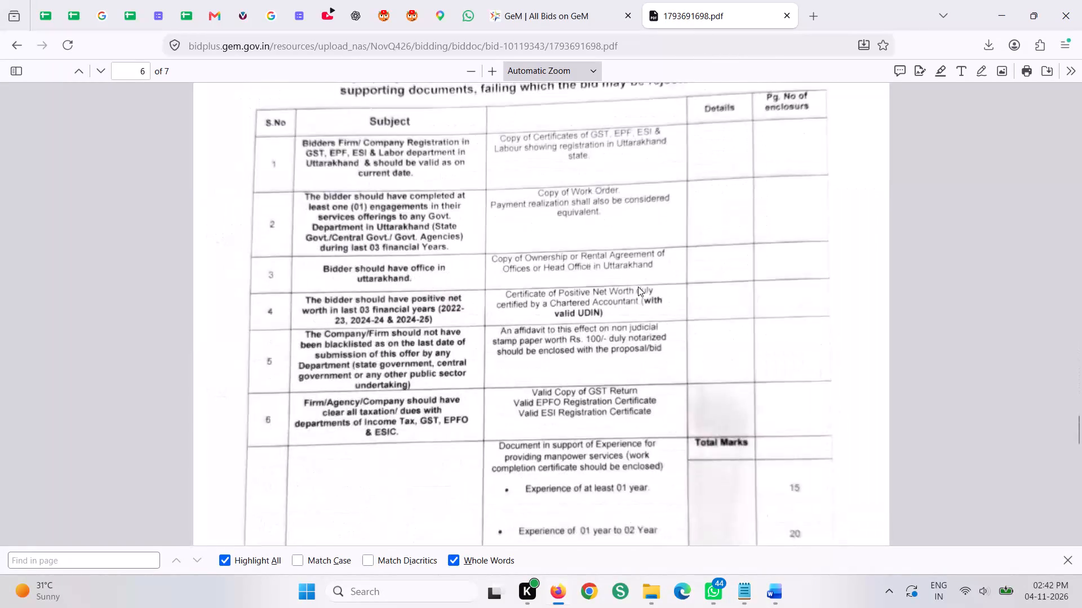
{"action": "scroll", "coordinate": [638, 287], "scroll_direction": "down", "scroll_amount": 1}
{"action": "scroll", "coordinate": [638, 287], "scroll_direction": "up", "scroll_amount": 1}
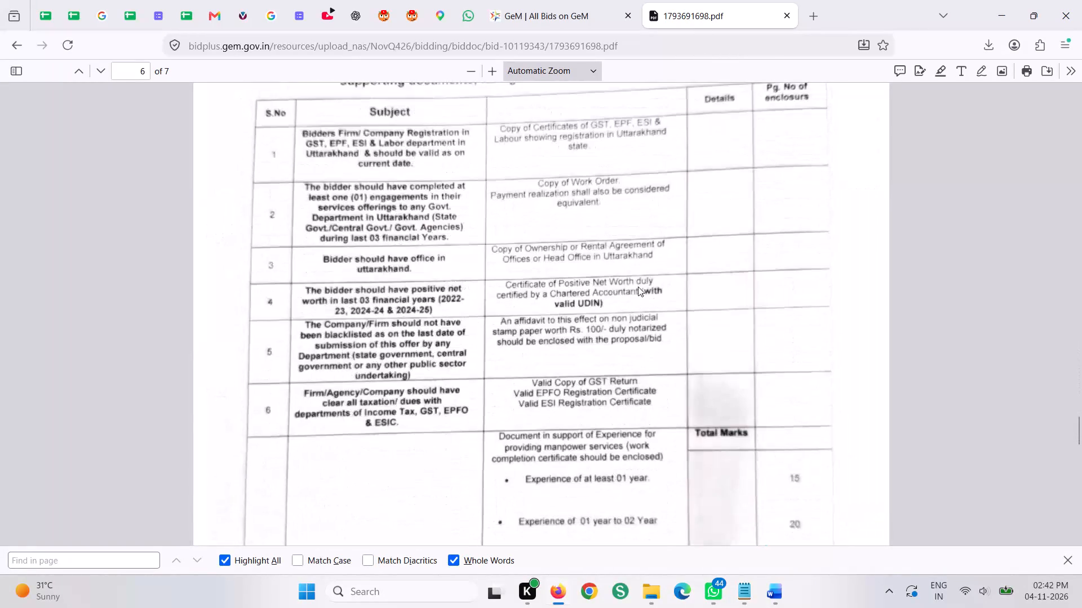
{"action": "scroll", "coordinate": [638, 287], "scroll_direction": "up", "scroll_amount": 2, "text": "ctrl"}
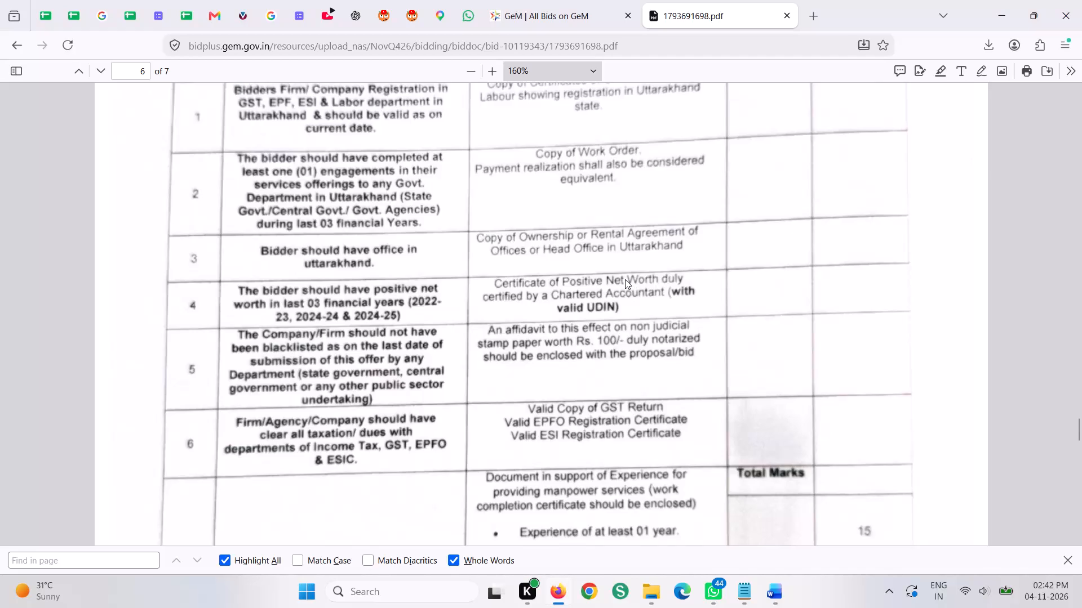
{"action": "scroll", "coordinate": [631, 285], "scroll_direction": "down", "scroll_amount": 3}
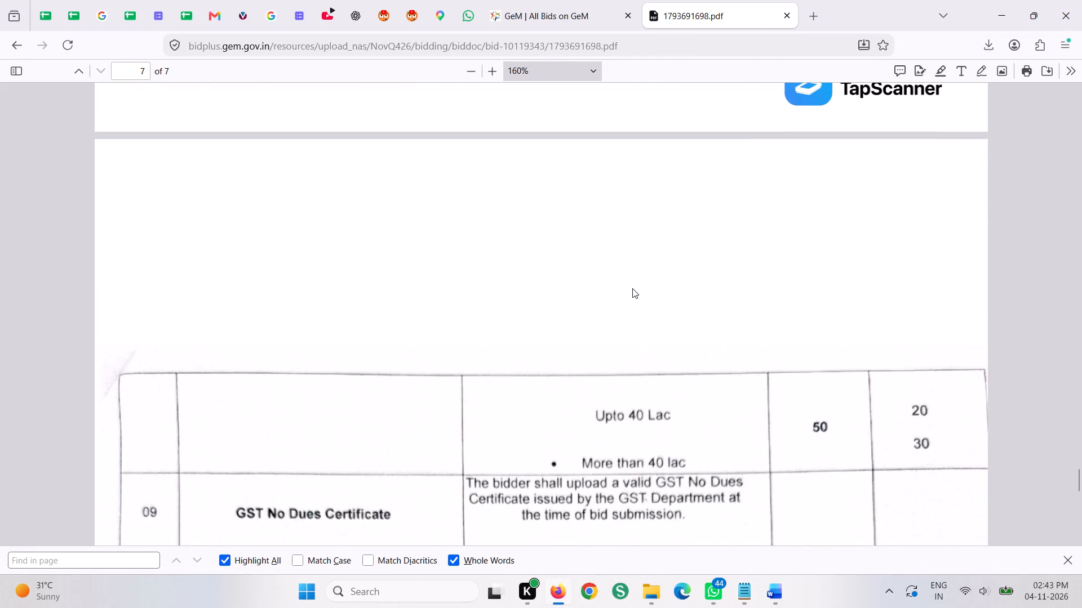
{"action": "scroll", "coordinate": [633, 289], "scroll_direction": "down", "scroll_amount": 1}
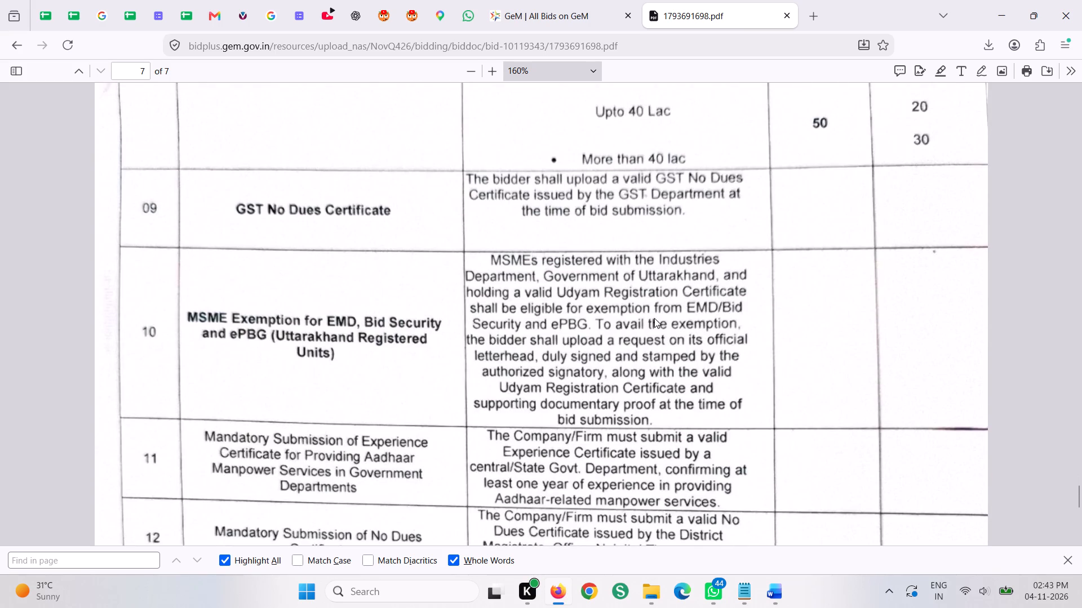
{"action": "scroll", "coordinate": [654, 318], "scroll_direction": "down", "scroll_amount": 2}
Review the scope attachment's eligibility criteria and the terms and conditions on page 1 again, and return to the bid document.
{"action": "scroll", "coordinate": [654, 318], "scroll_direction": "up", "scroll_amount": 1}
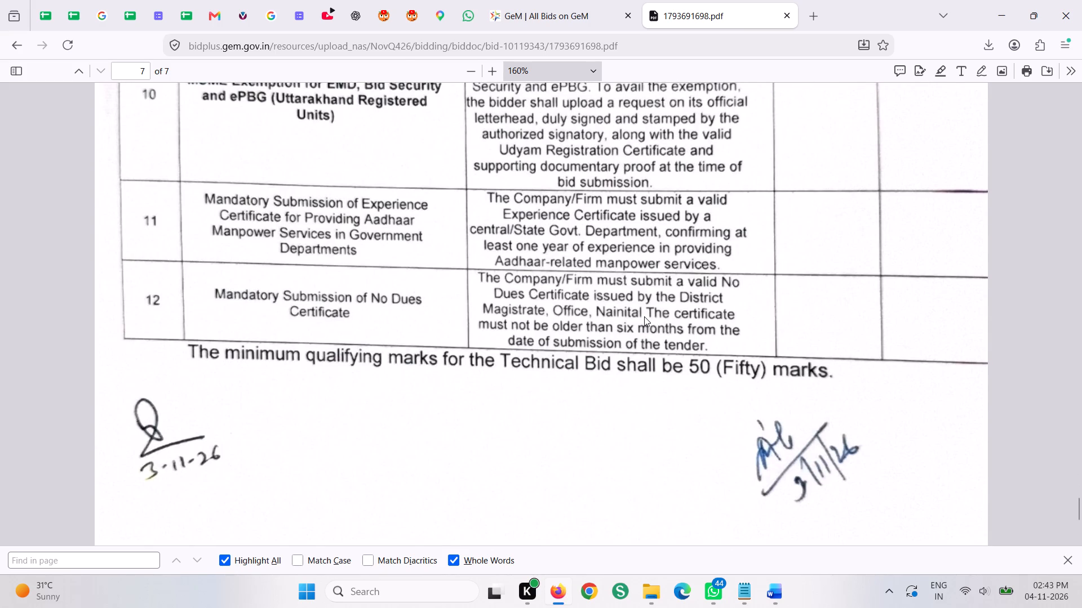
{"action": "scroll", "coordinate": [644, 316], "scroll_direction": "up", "scroll_amount": 1}
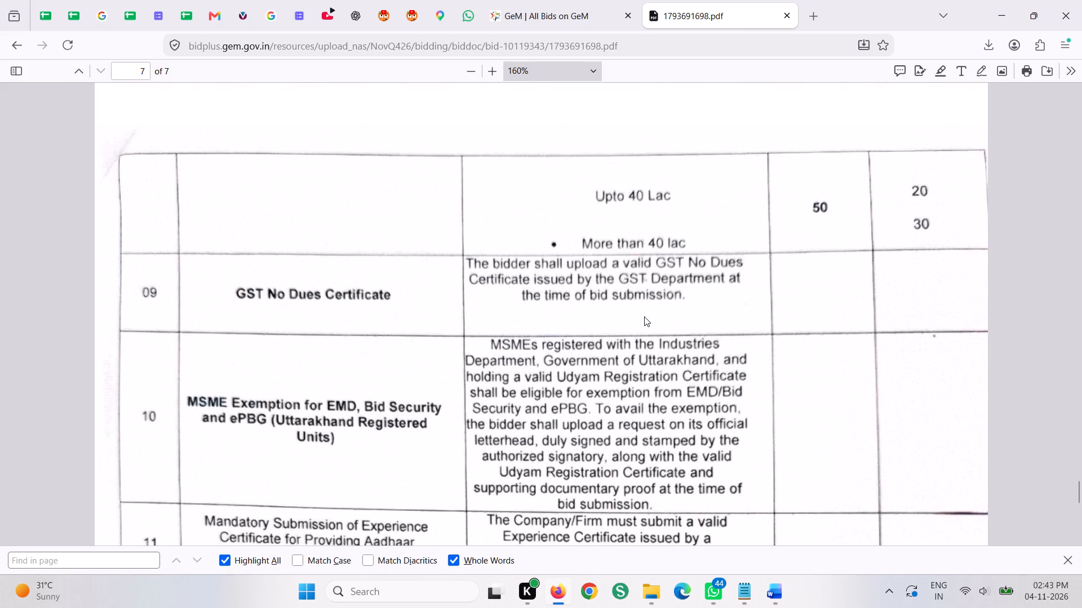
{"action": "scroll", "coordinate": [644, 316], "scroll_direction": "up", "scroll_amount": 3}
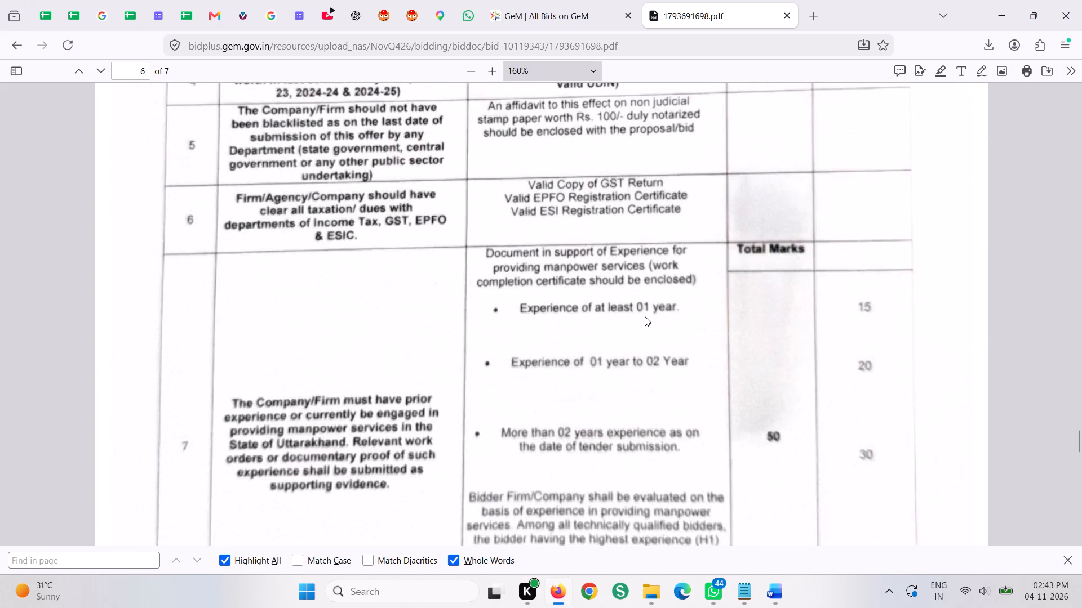
{"action": "scroll", "coordinate": [645, 316], "scroll_direction": "up", "scroll_amount": 10}
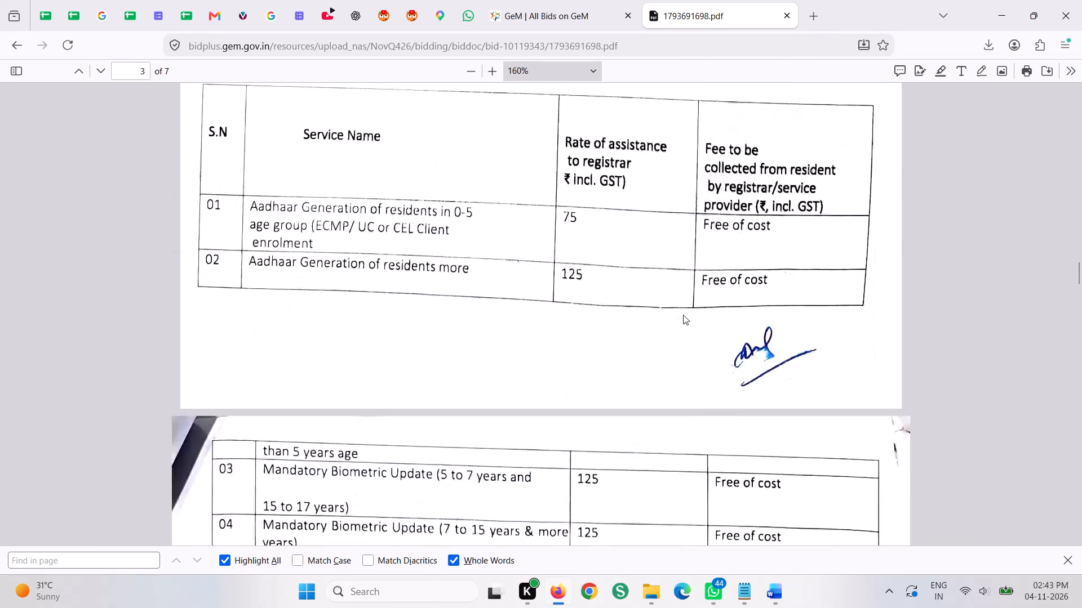
{"action": "scroll", "coordinate": [683, 315], "scroll_direction": "up", "scroll_amount": 10}
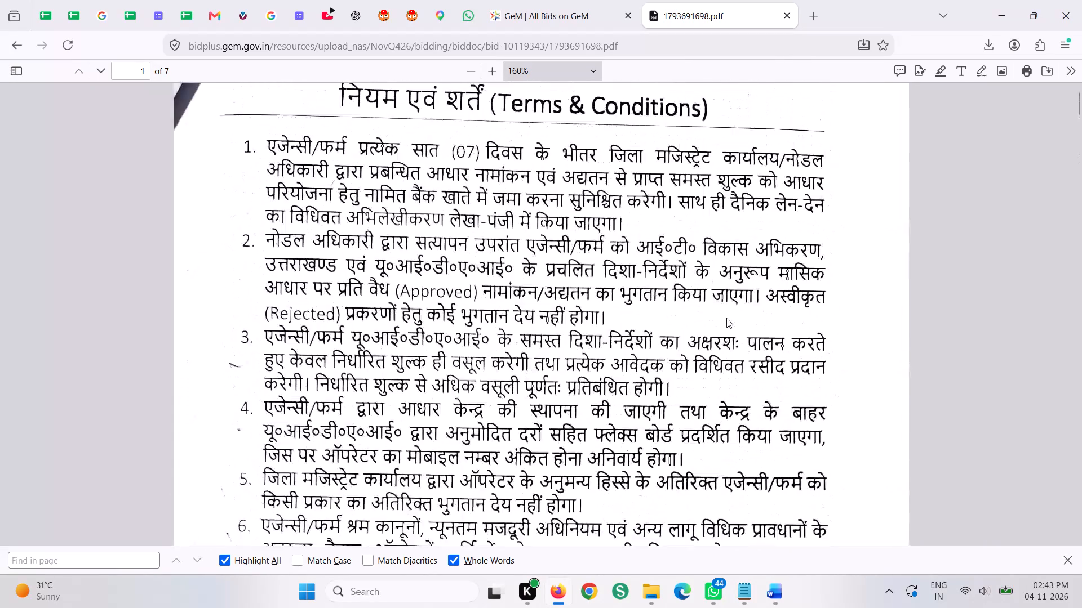
{"action": "scroll", "coordinate": [726, 318], "scroll_direction": "up", "scroll_amount": 2}
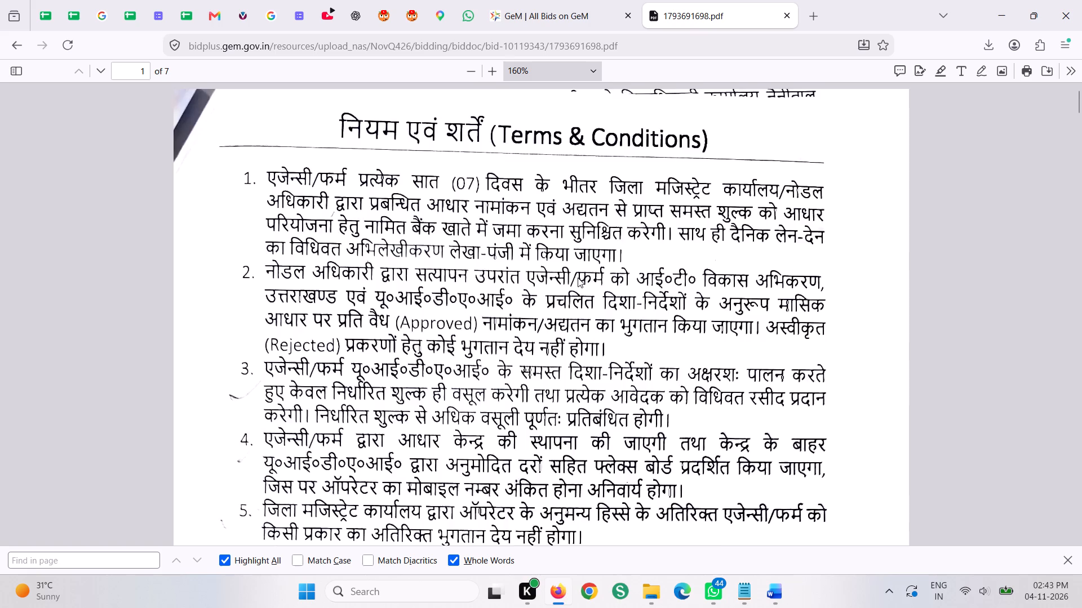
{"action": "scroll", "coordinate": [578, 278], "scroll_direction": "down", "scroll_amount": 2}
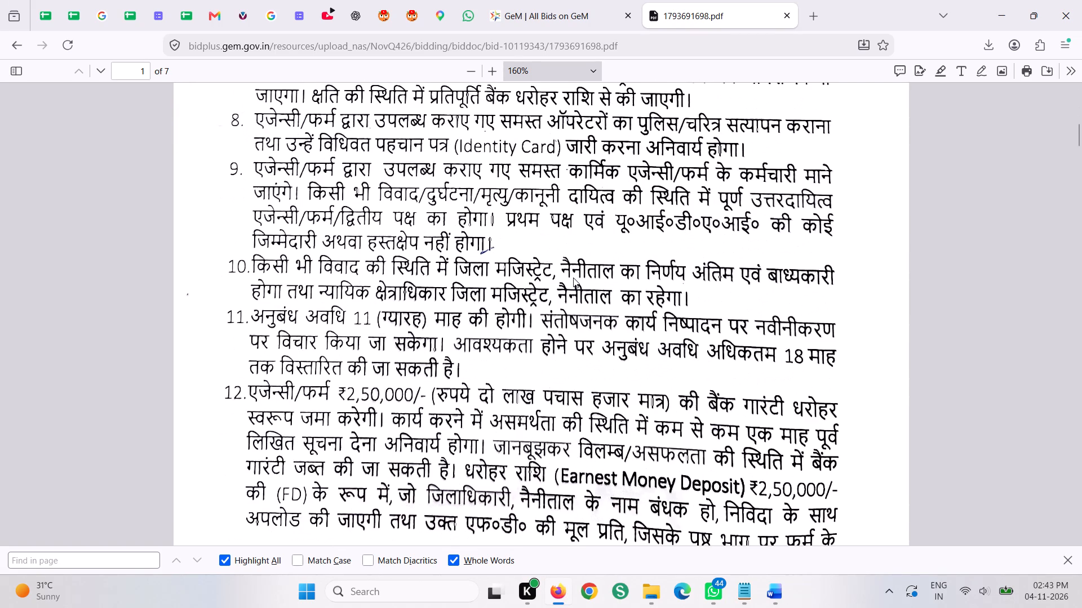
{"action": "scroll", "coordinate": [573, 286], "scroll_direction": "down", "scroll_amount": 1}
{"action": "scroll", "coordinate": [615, 274], "scroll_direction": "up", "scroll_amount": 1}
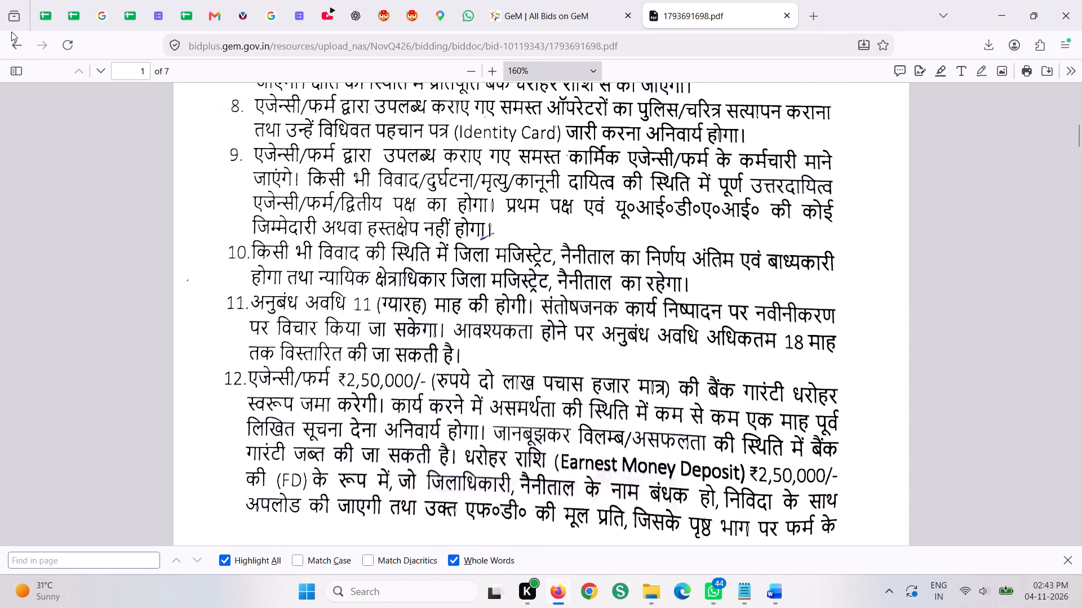
{"action": "left_click", "coordinate": [11, 48]}
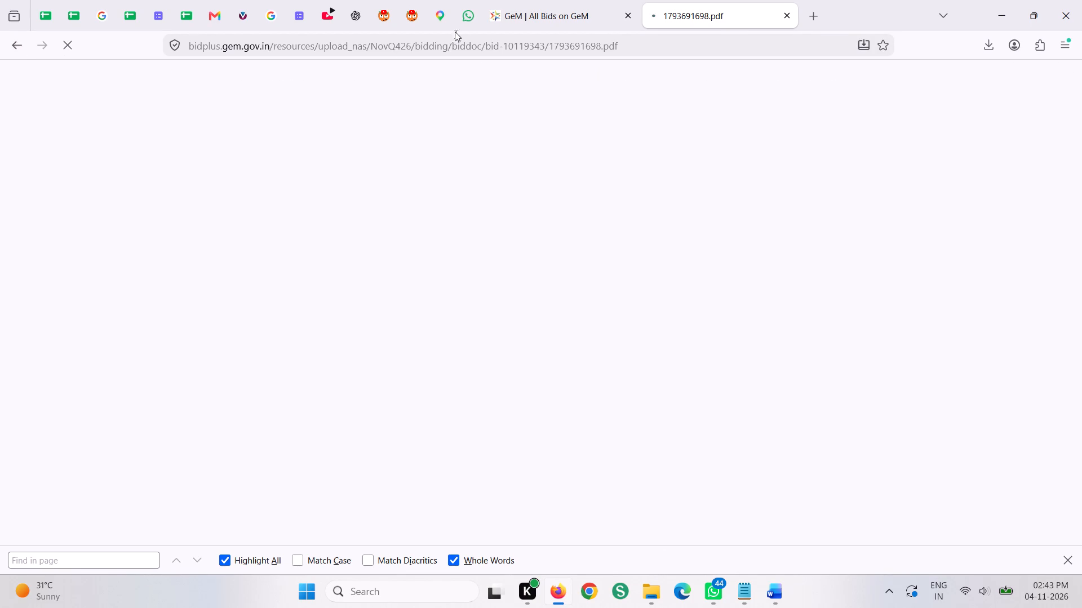
Create a folder named GEM2026B8233458 in DEV1 in File Explorer and open it.
{"action": "left_click", "coordinate": [538, 0]}
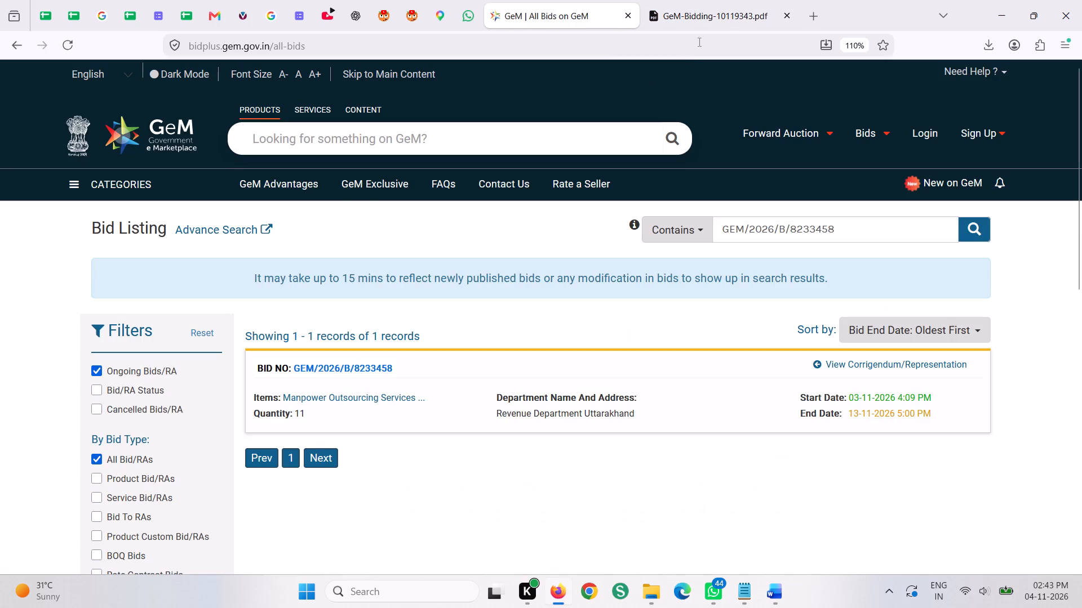
{"action": "left_click", "coordinate": [717, 5]}
{"action": "left_click", "coordinate": [570, 0]}
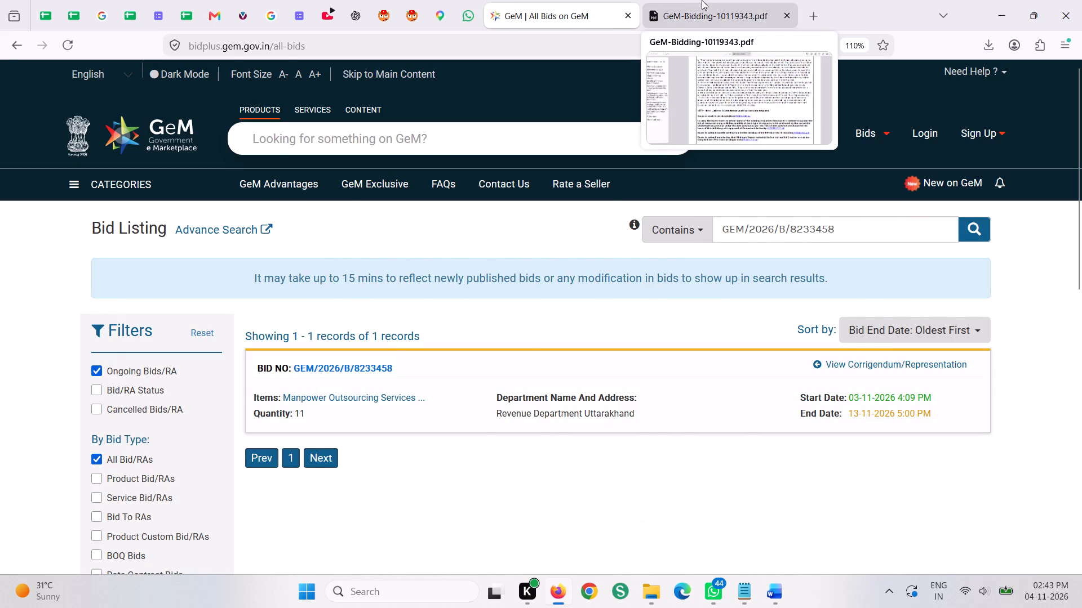
{"action": "left_click", "coordinate": [702, 0]}
{"action": "left_click", "coordinate": [653, 595]}
{"action": "right_click", "coordinate": [664, 226]}
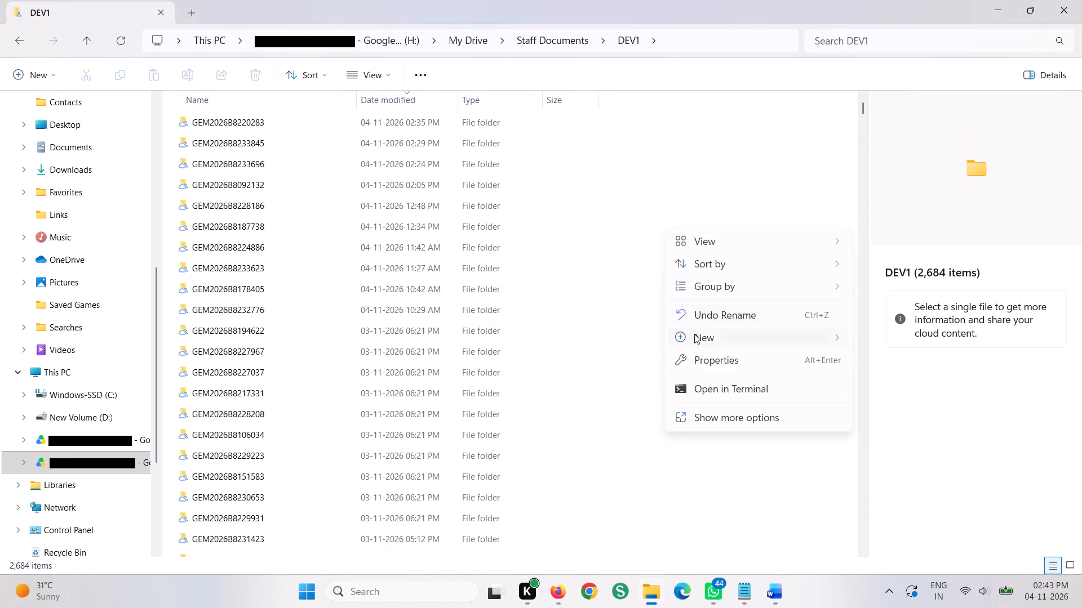
{"action": "left_click", "coordinate": [698, 334]}
{"action": "left_click", "coordinate": [901, 114]}
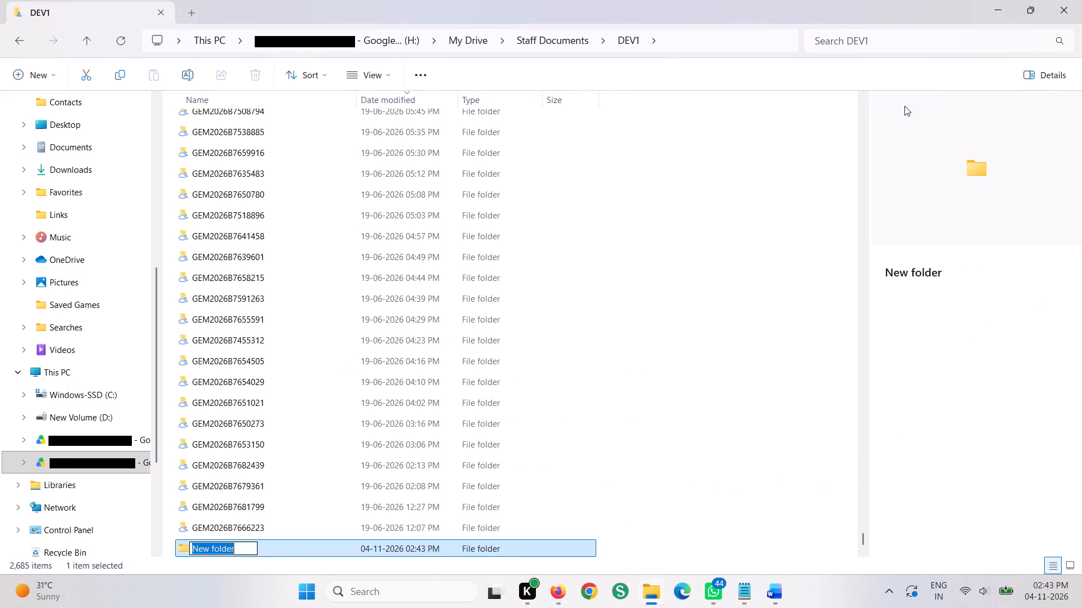
{"action": "key", "text": "ctrl+v"}
{"action": "key", "text": "Return"}
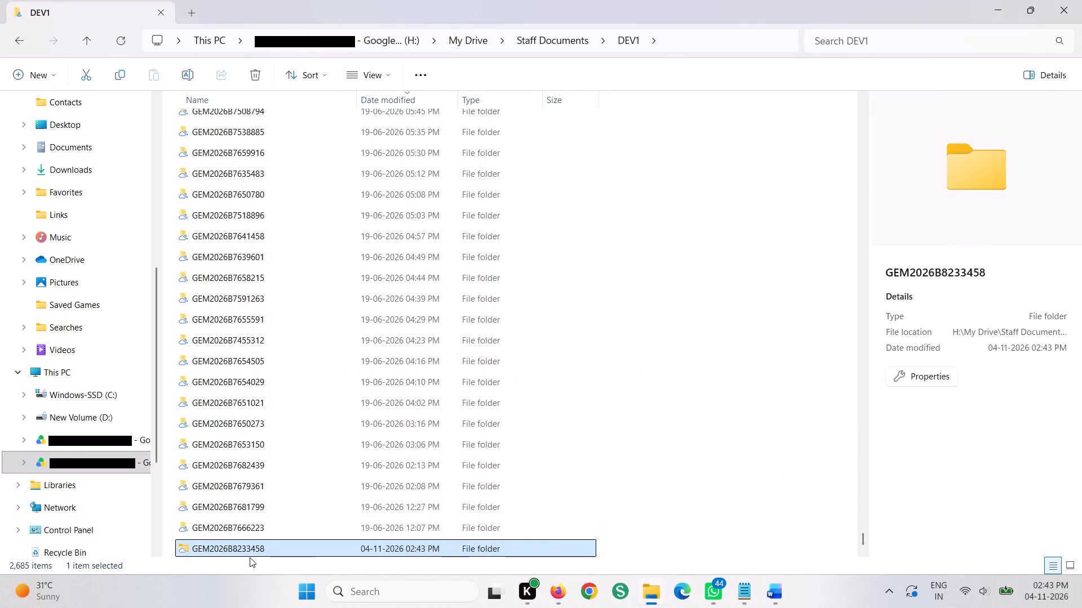
{"action": "double_click", "coordinate": [257, 551]}
Switch to Firefox and save the bid document as GeM-Bidding-10119343 in the DEV1 folder GEM2026B8233458.
{"action": "left_click", "coordinate": [566, 595]}
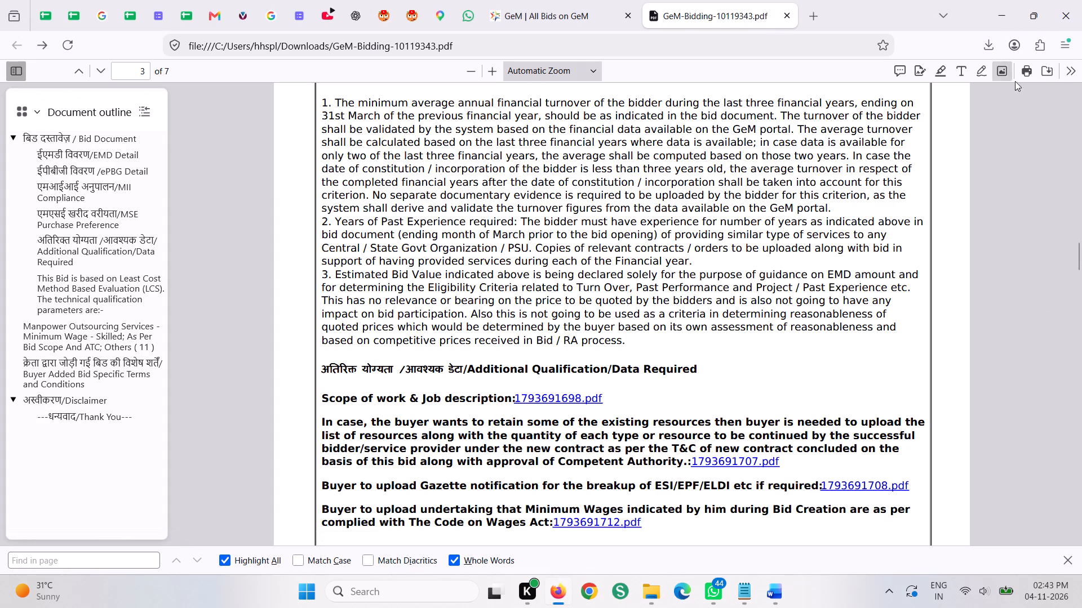
{"action": "left_click", "coordinate": [1048, 73]}
{"action": "scroll", "coordinate": [425, 217], "scroll_direction": "up", "scroll_amount": 5}
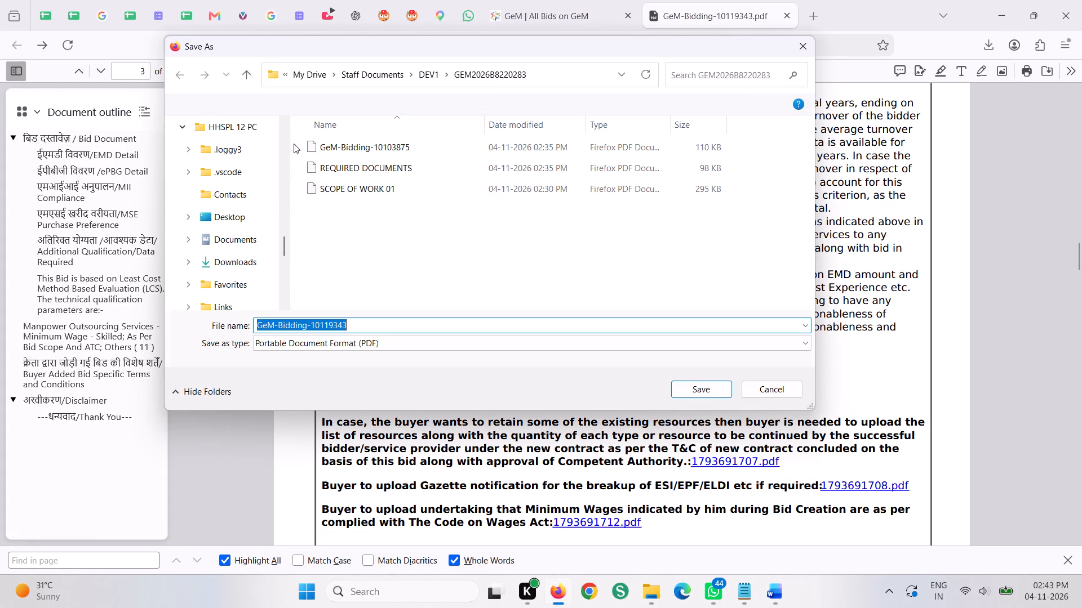
{"action": "left_click", "coordinate": [243, 74]}
{"action": "scroll", "coordinate": [365, 165], "scroll_direction": "up", "scroll_amount": 2}
{"action": "double_click", "coordinate": [372, 151]}
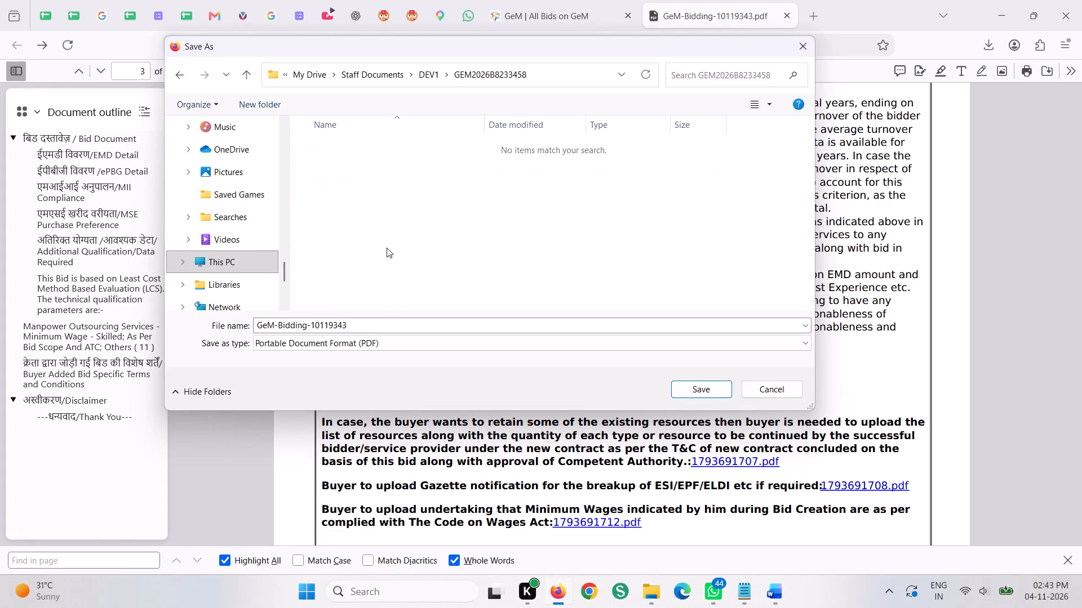
{"action": "left_click", "coordinate": [380, 320]}
{"action": "left_click", "coordinate": [685, 392]}
Open the scope of work attachment 1793691698.pdf and save it in the GEM2026B8233458 folder as SCOPE OF WORK 01.
{"action": "left_click", "coordinate": [569, 395]}
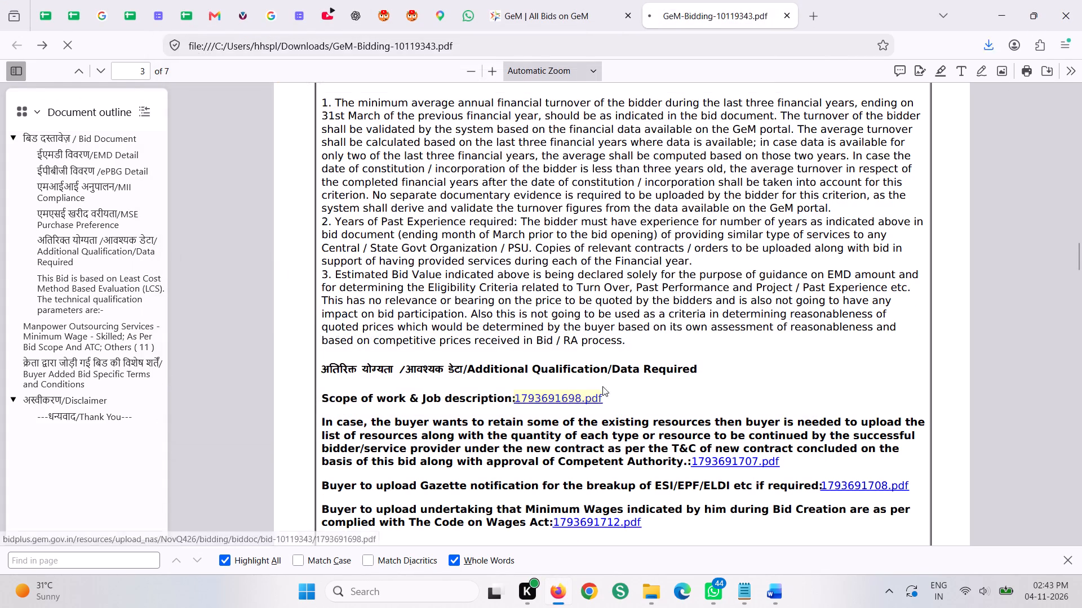
{"action": "scroll", "coordinate": [682, 310], "scroll_direction": "up", "scroll_amount": 4}
{"action": "scroll", "coordinate": [1051, 125], "scroll_direction": "up", "scroll_amount": 2}
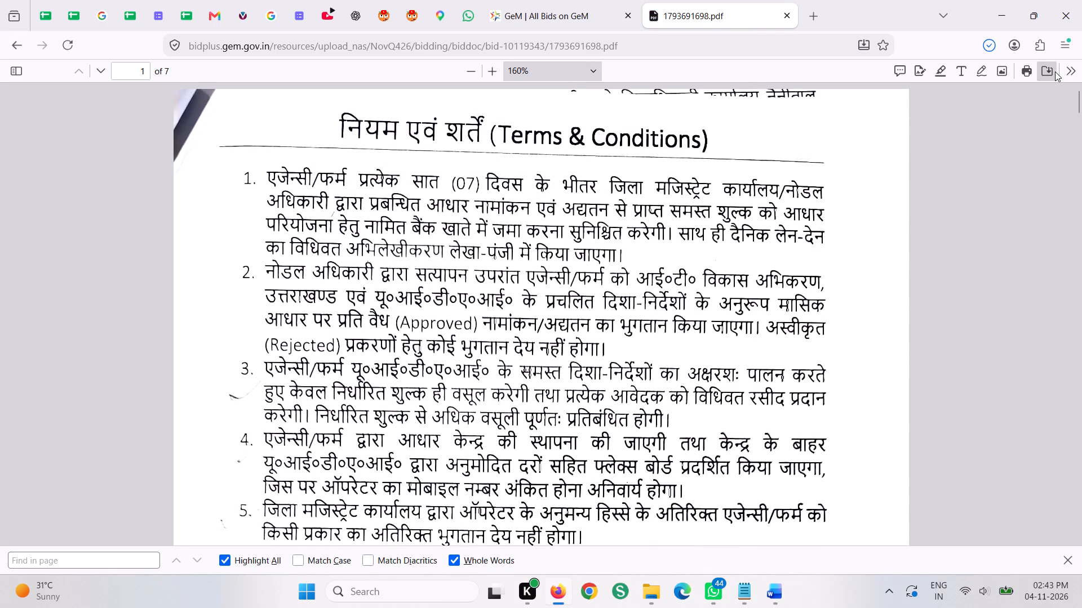
{"action": "left_click", "coordinate": [1054, 70]}
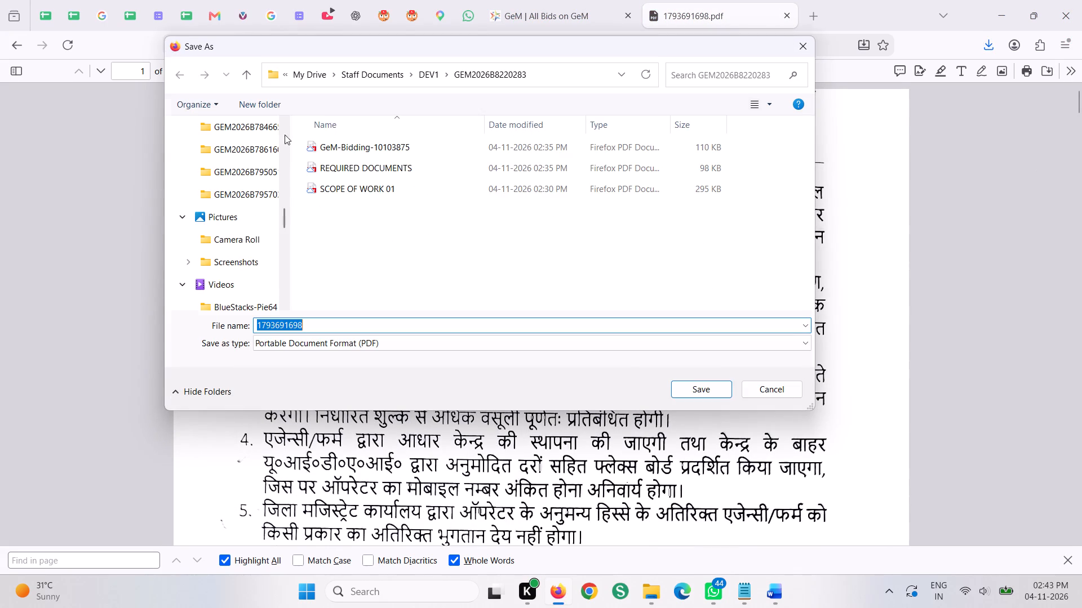
{"action": "left_click", "coordinate": [242, 70]}
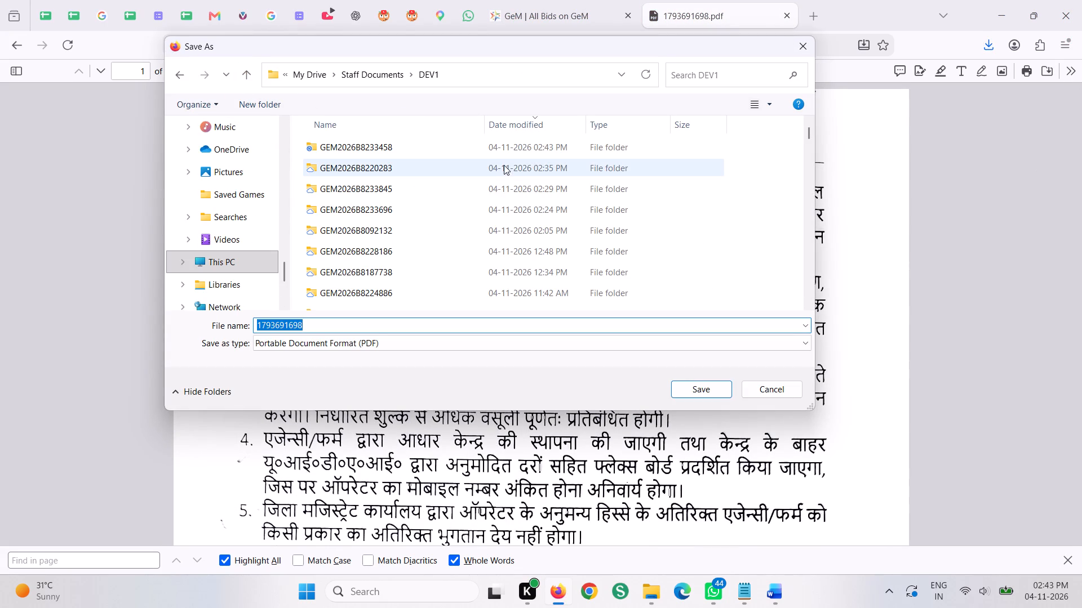
{"action": "double_click", "coordinate": [377, 146]}
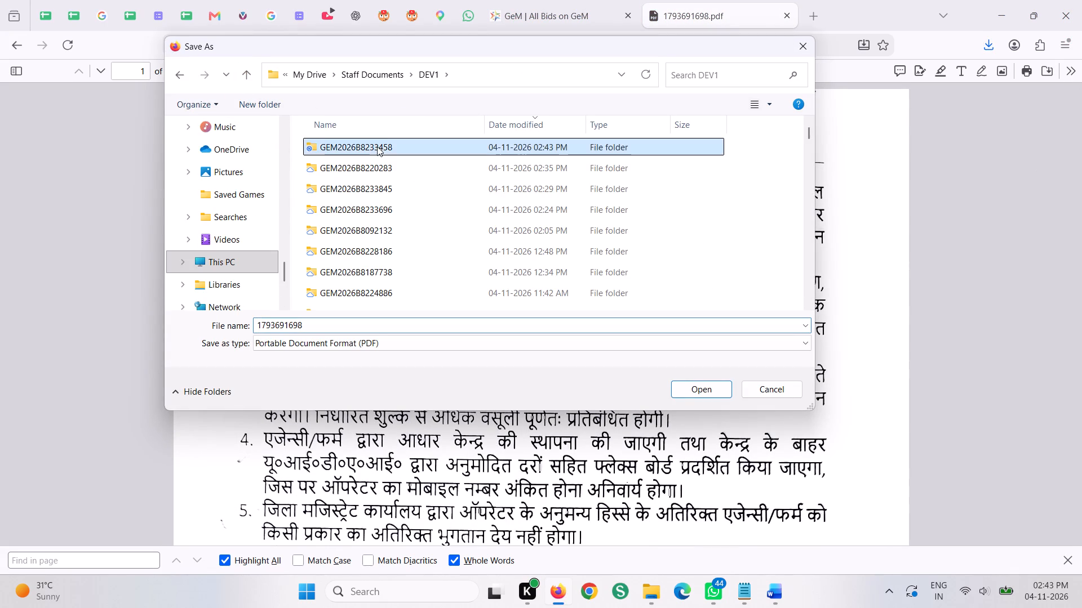
{"action": "left_click", "coordinate": [345, 319]}
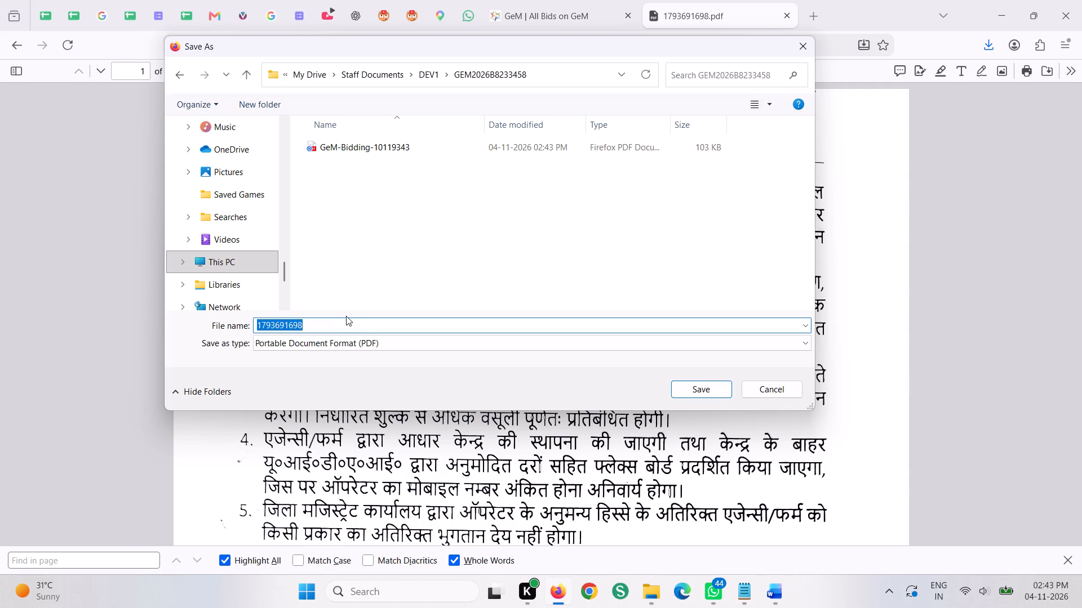
{"action": "type", "text": "SCOPE OF OWR"}
{"action": "key", "text": "BackSpace"}
{"action": "key", "text": "BackSpace"}
{"action": "key", "text": "BackSpace"}
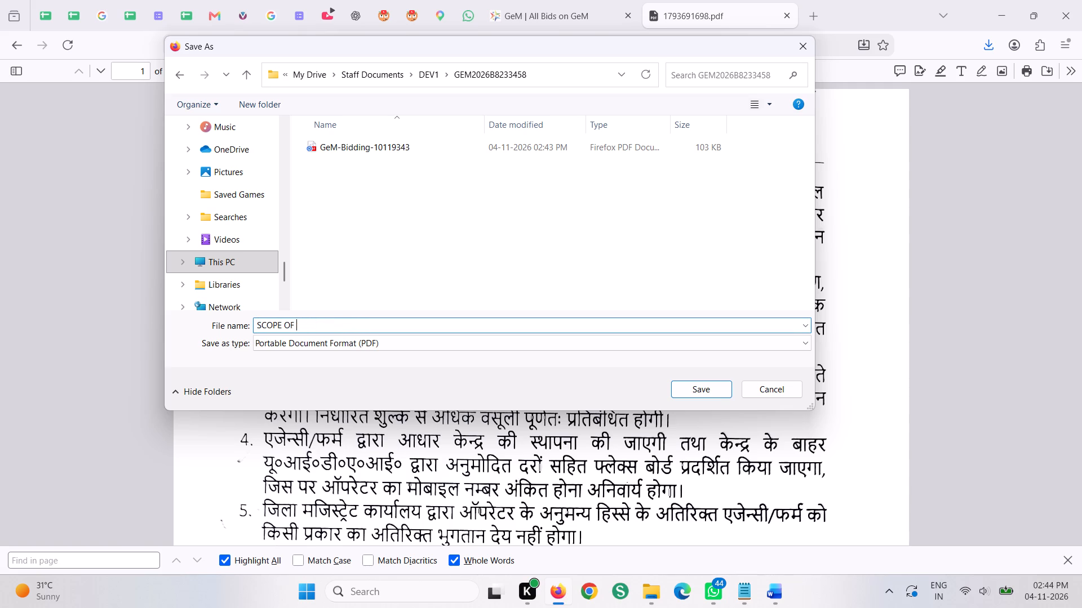
{"action": "key", "text": "w"}
{"action": "type", "text": "ORK 01"}
{"action": "key", "text": "Return"}
{"action": "scroll", "coordinate": [334, 151], "scroll_direction": "down", "scroll_amount": 1}
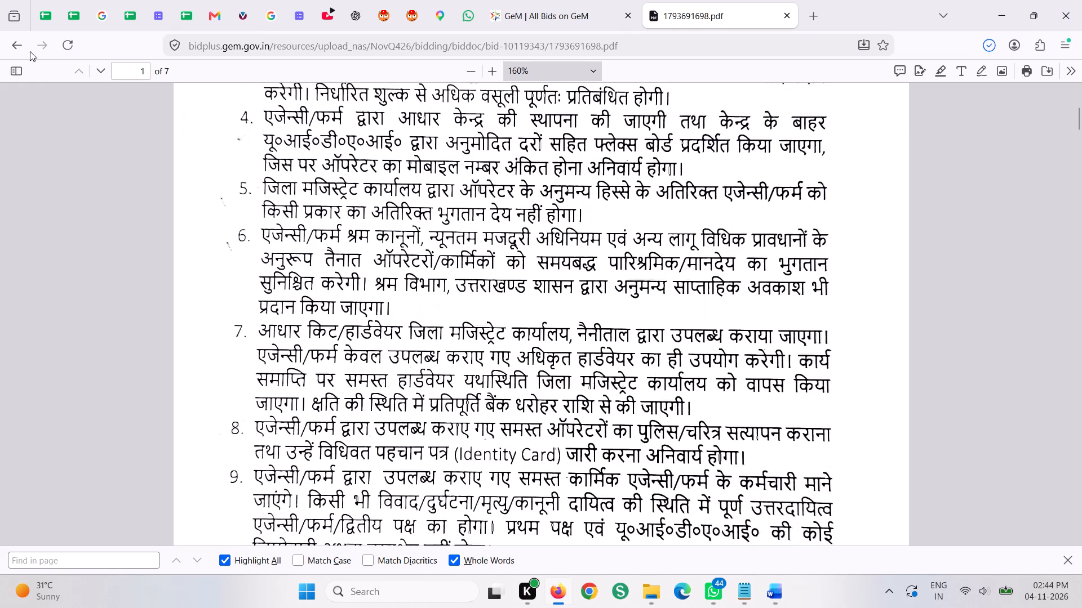
{"action": "left_click", "coordinate": [18, 47]}
{"action": "left_click", "coordinate": [726, 459]}
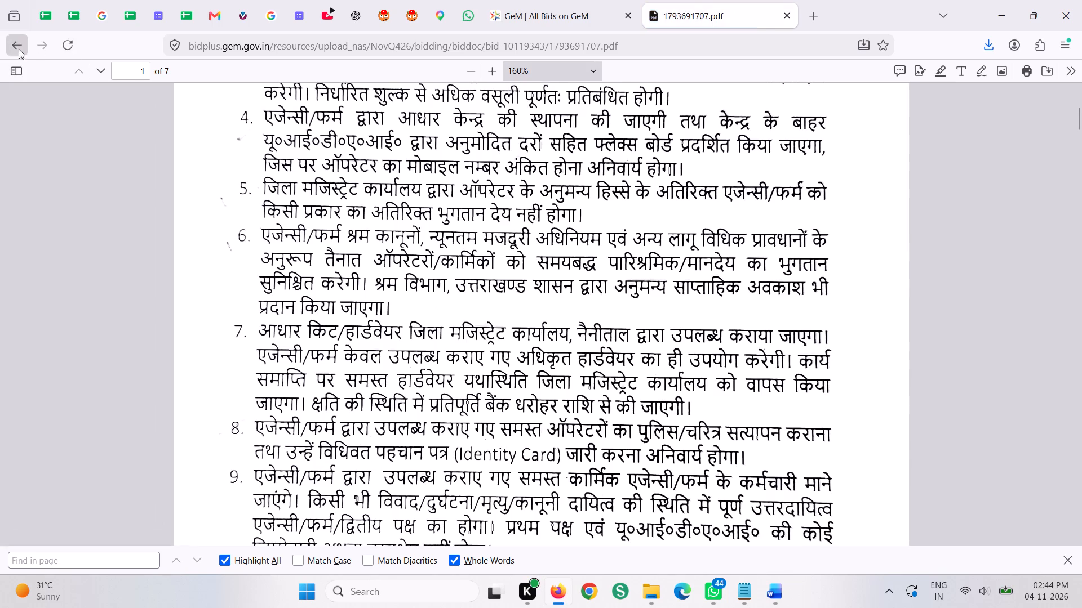
{"action": "left_click", "coordinate": [13, 49]}
{"action": "left_click", "coordinate": [836, 481]}
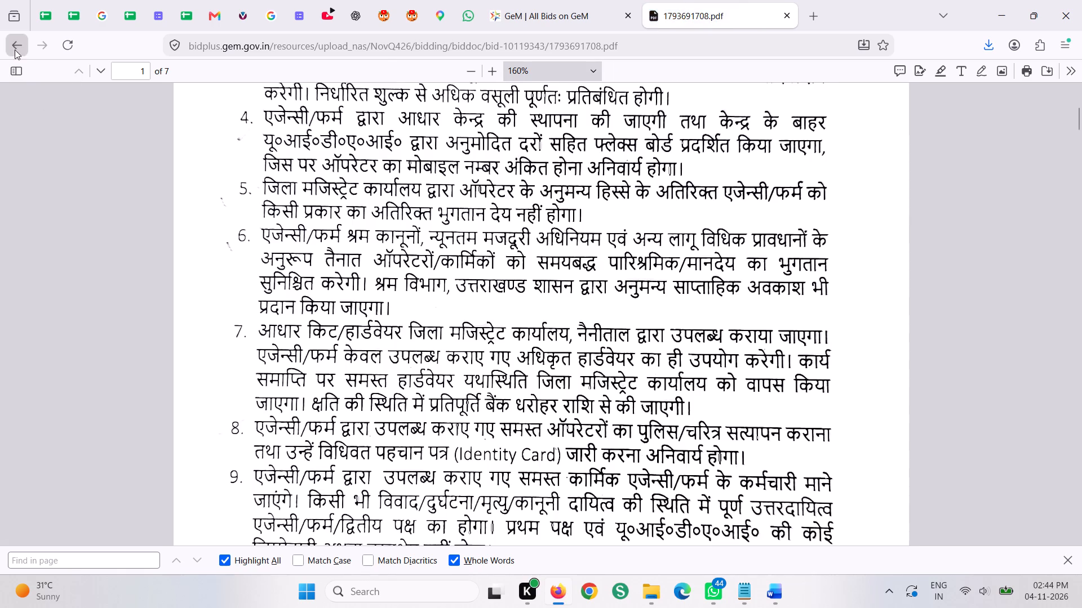
{"action": "left_click", "coordinate": [15, 47]}
{"action": "left_click", "coordinate": [560, 521]}
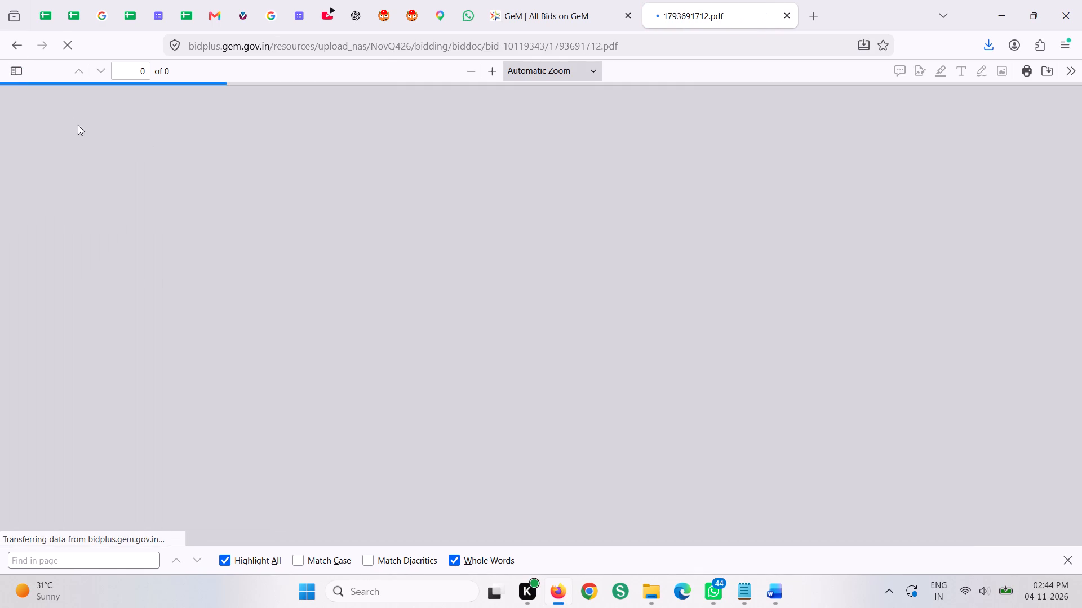
{"action": "left_click", "coordinate": [10, 48]}
Copy the consignee city NAINITAL from the bid document's address table and switch to the REQUIRED DOCUMENTS file in Word.
{"action": "scroll", "coordinate": [533, 364], "scroll_direction": "down", "scroll_amount": 2}
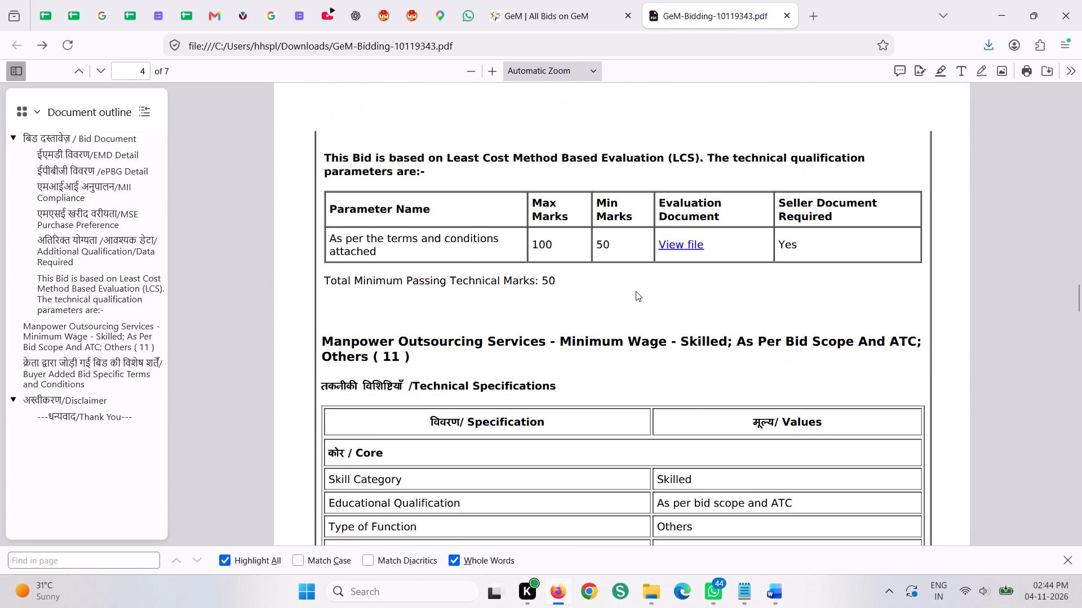
{"action": "scroll", "coordinate": [592, 314], "scroll_direction": "down", "scroll_amount": 2}
{"action": "scroll", "coordinate": [599, 327], "scroll_direction": "up", "scroll_amount": 1}
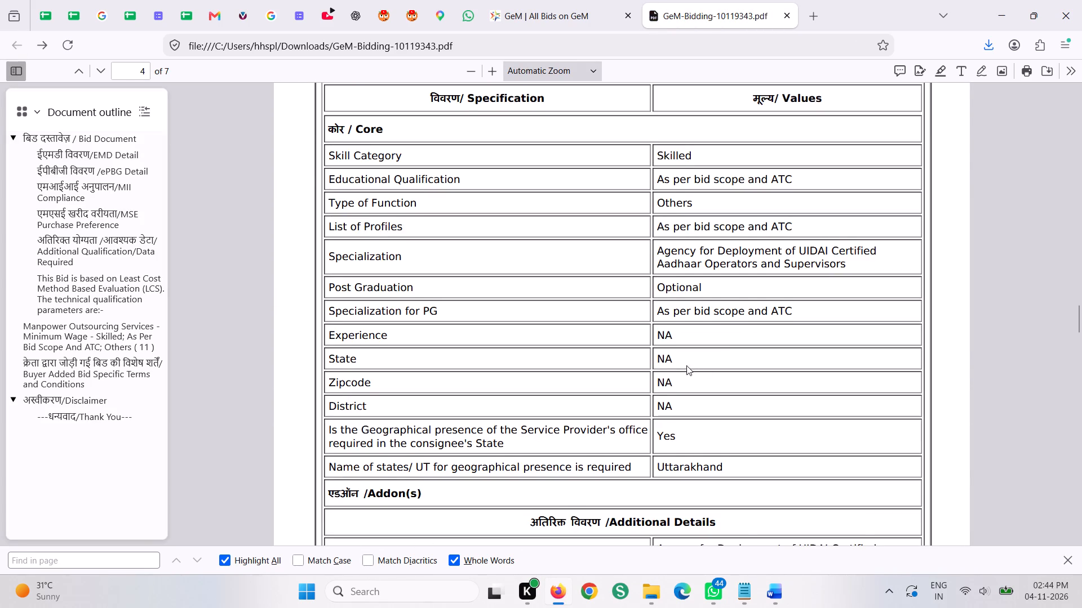
{"action": "scroll", "coordinate": [652, 363], "scroll_direction": "down", "scroll_amount": 2}
{"action": "scroll", "coordinate": [613, 317], "scroll_direction": "down", "scroll_amount": 1}
{"action": "double_click", "coordinate": [631, 387]}
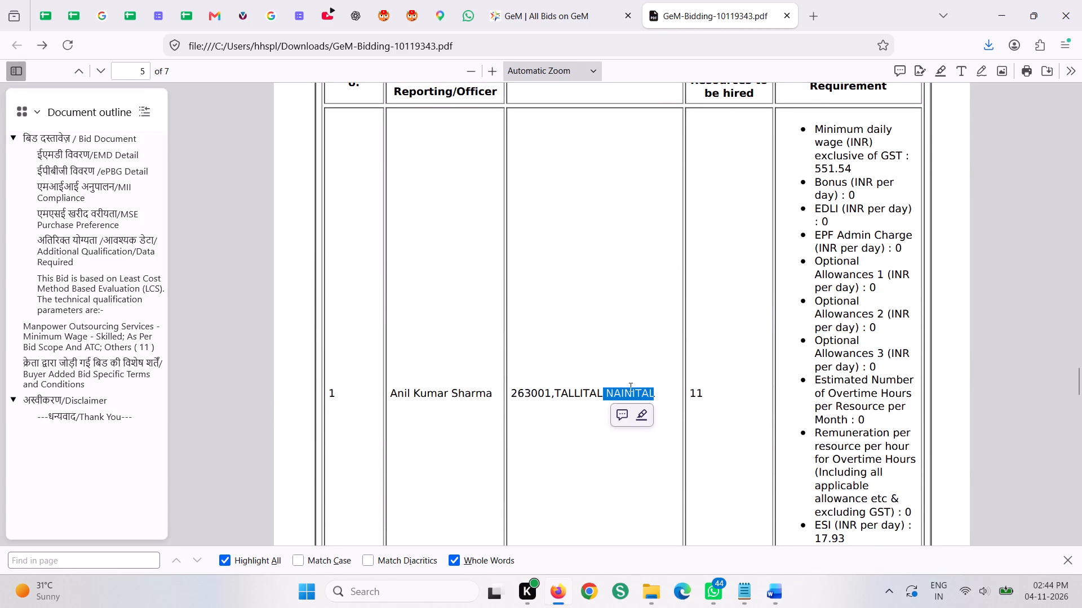
{"action": "key", "text": "ctrl+c"}
{"action": "key", "text": "ctrl+c"}
{"action": "left_click", "coordinate": [772, 592]}
{"action": "left_click", "coordinate": [78, 537]}
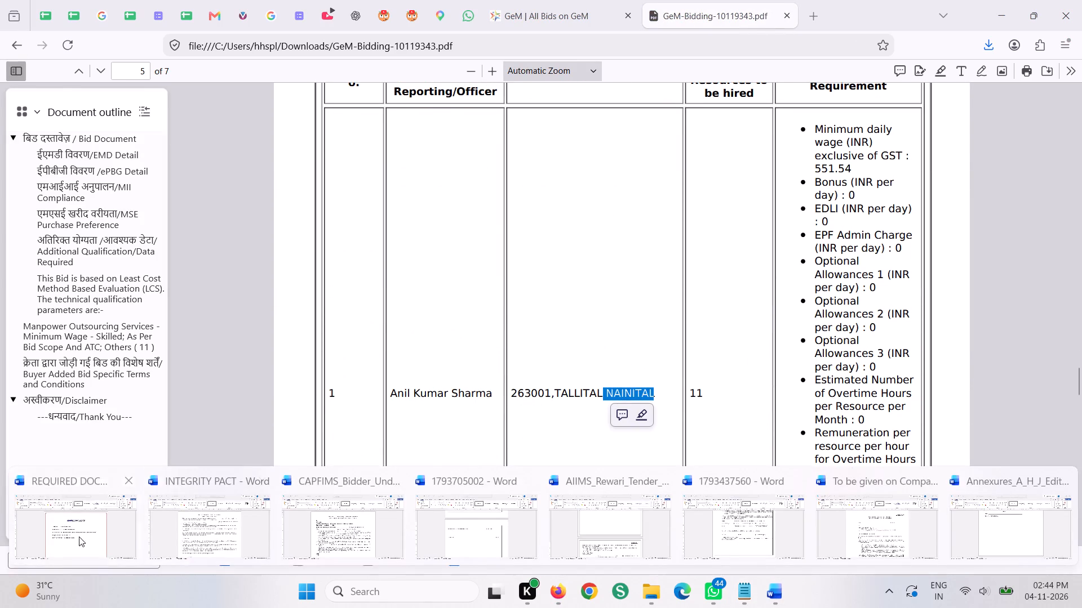
{"action": "left_click", "coordinate": [375, 421]}
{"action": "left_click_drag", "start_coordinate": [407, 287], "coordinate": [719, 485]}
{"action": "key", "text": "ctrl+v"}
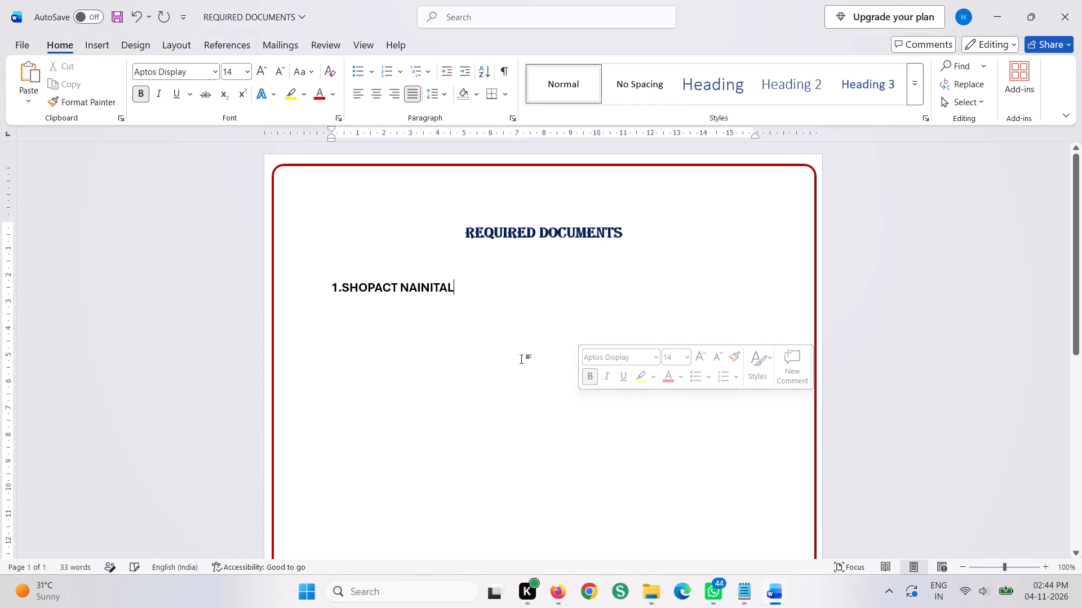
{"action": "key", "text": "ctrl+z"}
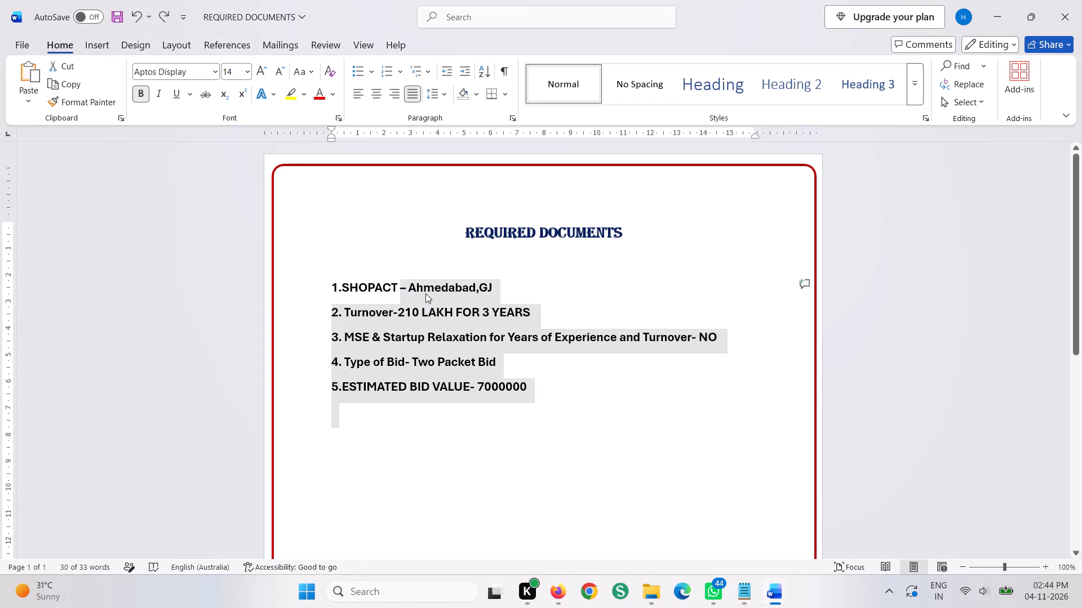
Replace everything after the dash of the SHOPACT entry, including the old list items, with NAINITAL,UK.
{"action": "left_click", "coordinate": [423, 292]}
{"action": "left_click_drag", "start_coordinate": [410, 287], "coordinate": [635, 452]}
{"action": "key", "text": "ctrl+v"}
{"action": "key", "text": "minus"}
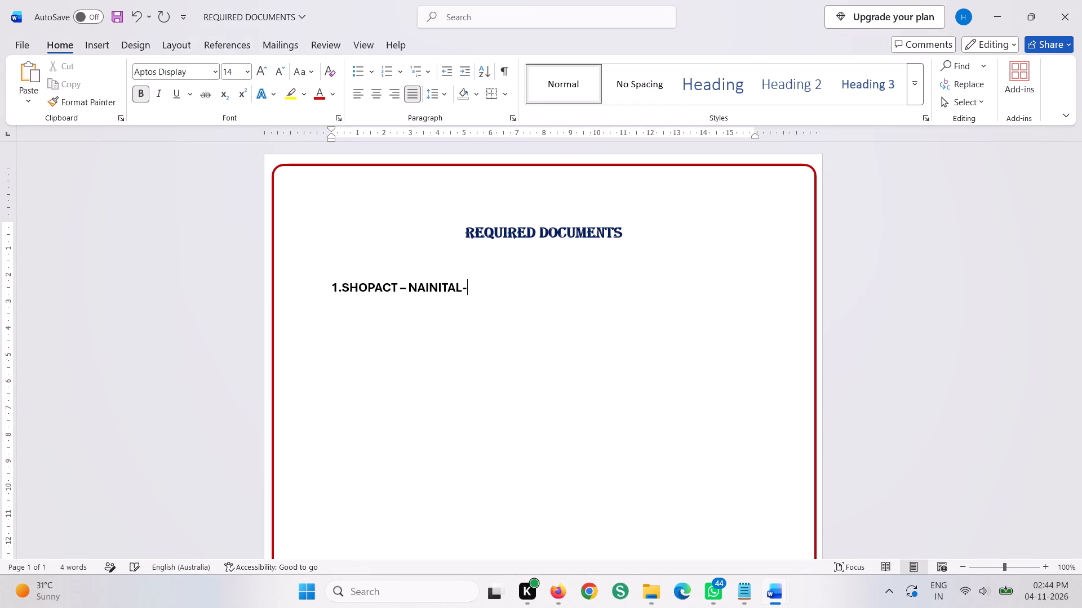
{"action": "key", "text": "BackSpace"}
{"action": "type", "text": ",UK"}
Add item 2 to the list as Turnover-25 LAKH FOR 3 YEARS, copying the word Turnover from the bid document.
{"action": "key", "text": "Return"}
{"action": "type", "text": "2."}
{"action": "key", "text": "alt+Tab"}
{"action": "scroll", "coordinate": [636, 451], "scroll_direction": "up", "scroll_amount": 12}
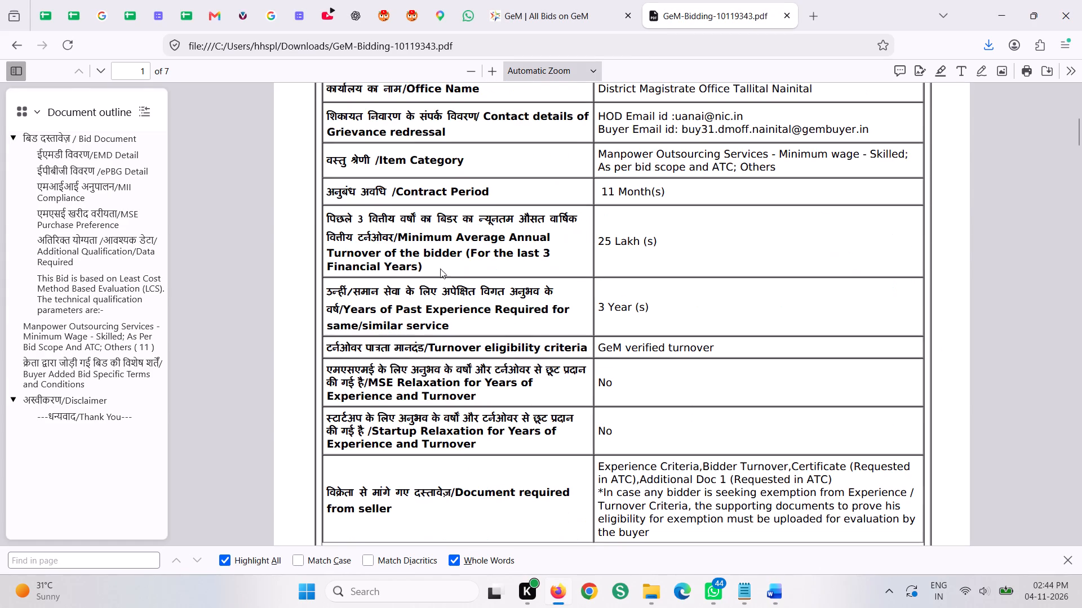
{"action": "double_click", "coordinate": [362, 249]}
{"action": "key", "text": "ctrl+c"}
{"action": "key", "text": "ctrl+c"}
{"action": "key", "text": "alt+Tab"}
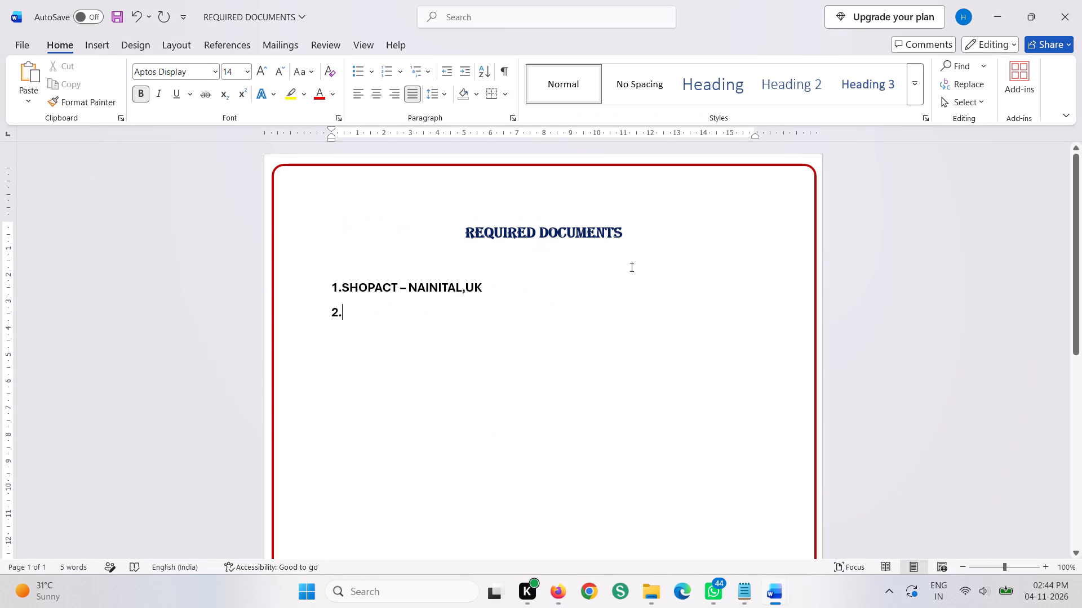
{"action": "key", "text": "ctrl+v"}
{"action": "type", "text": "-25 LAKH FOR 3 YEARS"}
{"action": "key", "text": "space"}
Add item 3 with MSE Relaxation for Years of Experience and Turnover copied from the bid document, joined onto one line.
{"action": "key", "text": "Return"}
{"action": "type", "text": "3."}
{"action": "key", "text": "alt+Tab"}
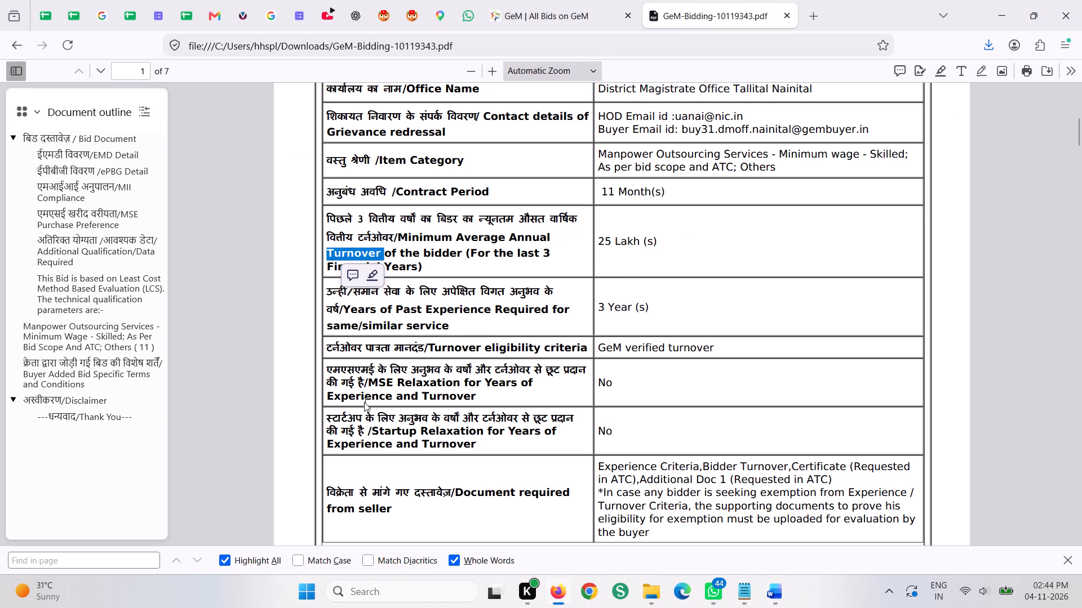
{"action": "left_click", "coordinate": [377, 378]}
{"action": "left_click_drag", "start_coordinate": [377, 378], "coordinate": [476, 399]}
{"action": "key", "text": "ctrl+c"}
{"action": "key", "text": "ctrl+c"}
{"action": "key", "text": "alt+Tab"}
{"action": "key", "text": "ctrl+v"}
{"action": "left_click", "coordinate": [325, 360]}
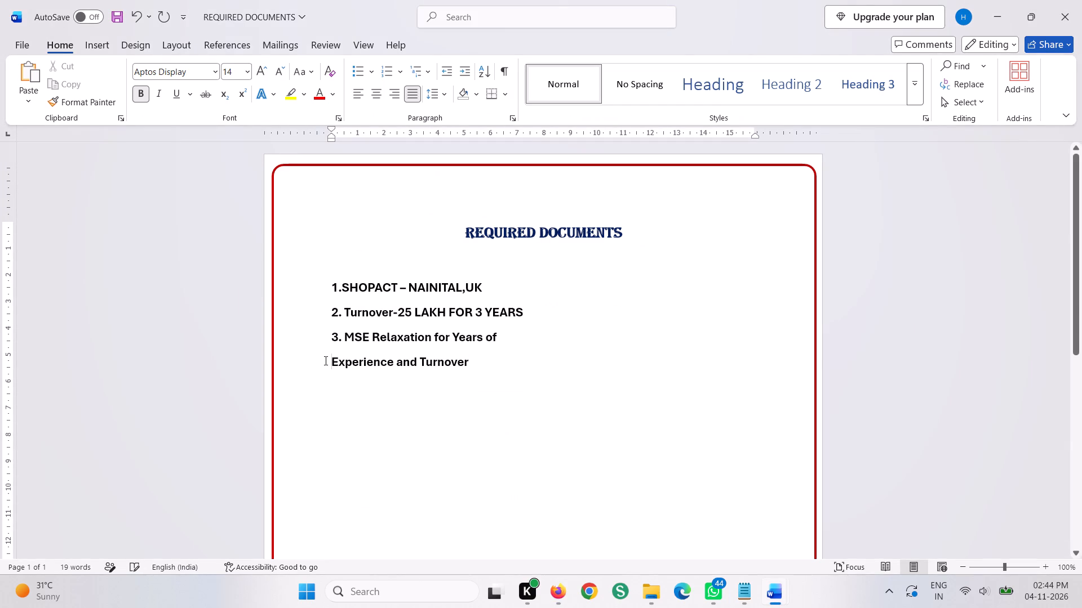
{"action": "key", "text": "BackSpace"}
{"action": "key", "text": "space"}
Insert & Startup after MSE in item 3, copying Startup from the bid document, and end the line with - NO.
{"action": "key", "text": "alt+Tab"}
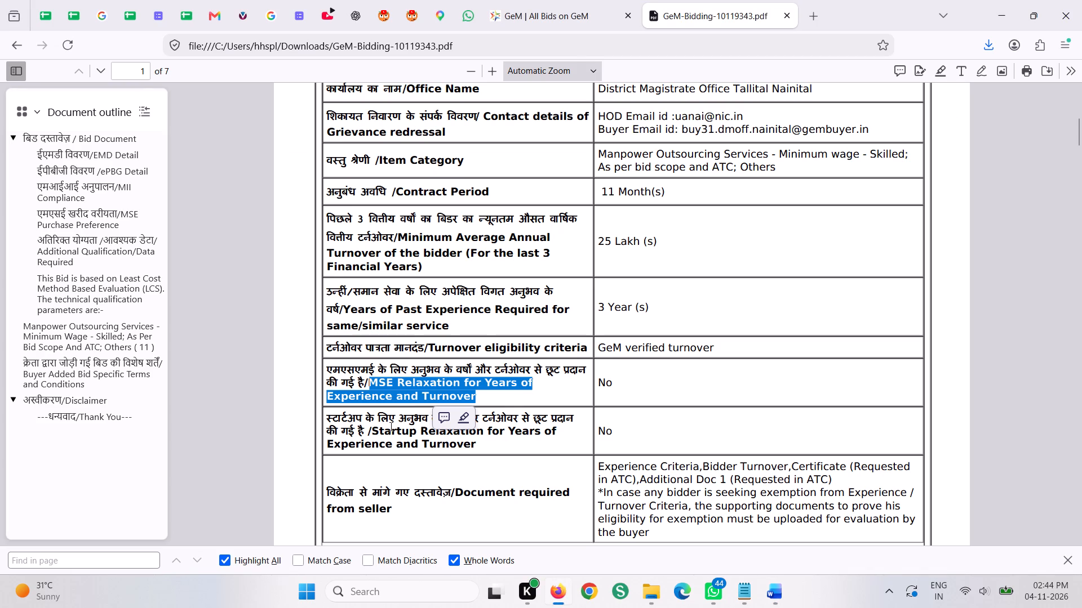
{"action": "double_click", "coordinate": [390, 427]}
{"action": "key", "text": "ctrl+c"}
{"action": "key", "text": "alt+Tab"}
{"action": "left_click", "coordinate": [369, 333]}
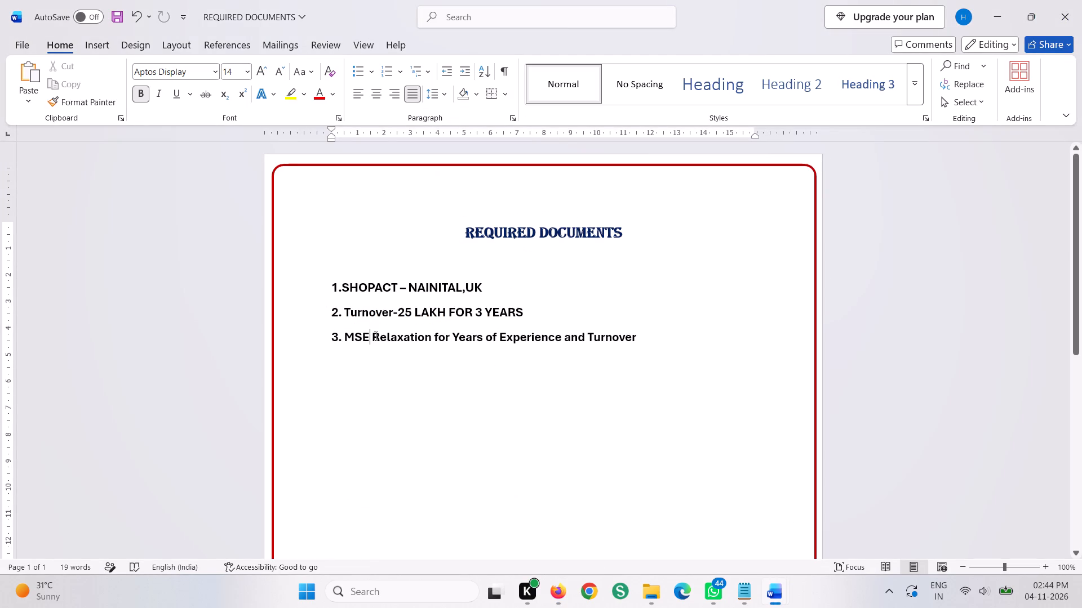
{"action": "type", "text": "&"}
{"action": "key", "text": "space"}
{"action": "key", "text": "ctrl+v"}
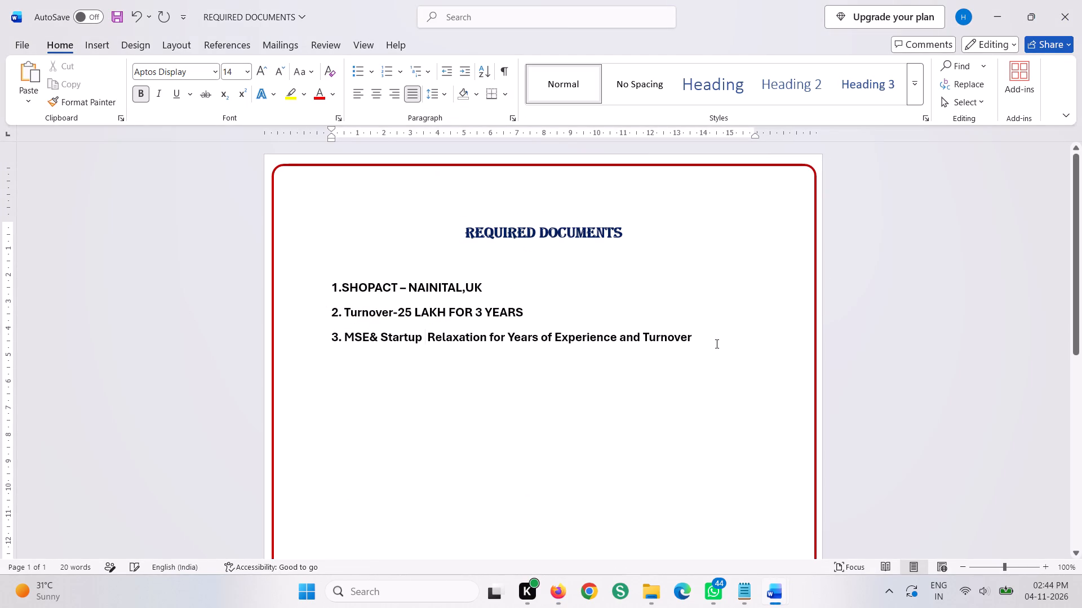
{"action": "left_click", "coordinate": [721, 339]}
{"action": "type", "text": "- NO"}
{"action": "key", "text": "space"}
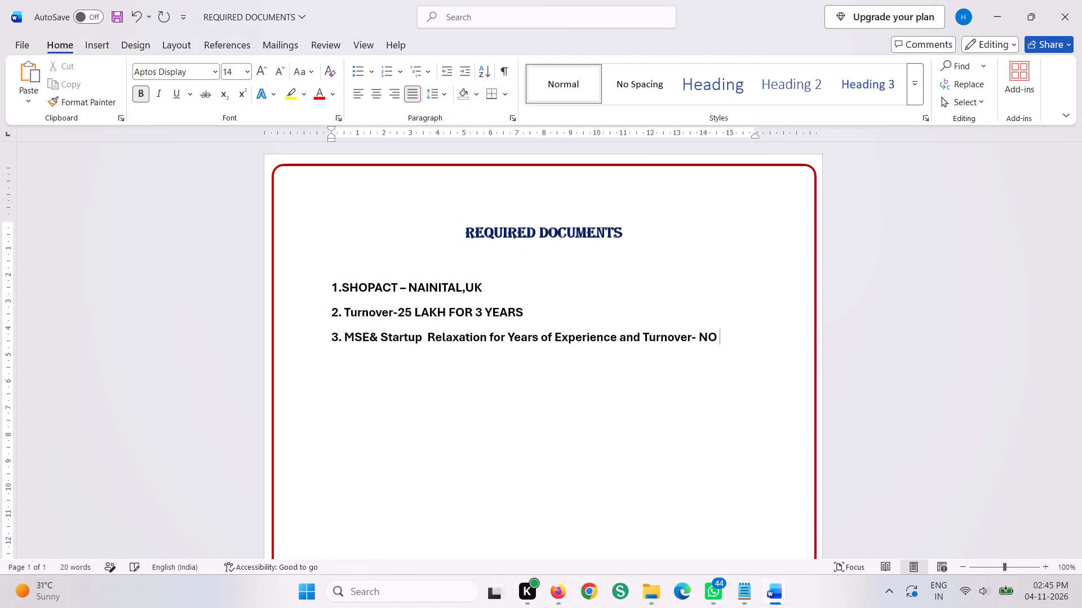
Add item 4 with the label Type of Bid, copied from the bid details on page 2, followed by a hyphen.
{"action": "key", "text": "Return"}
{"action": "type", "text": "4."}
{"action": "key", "text": "alt+Tab"}
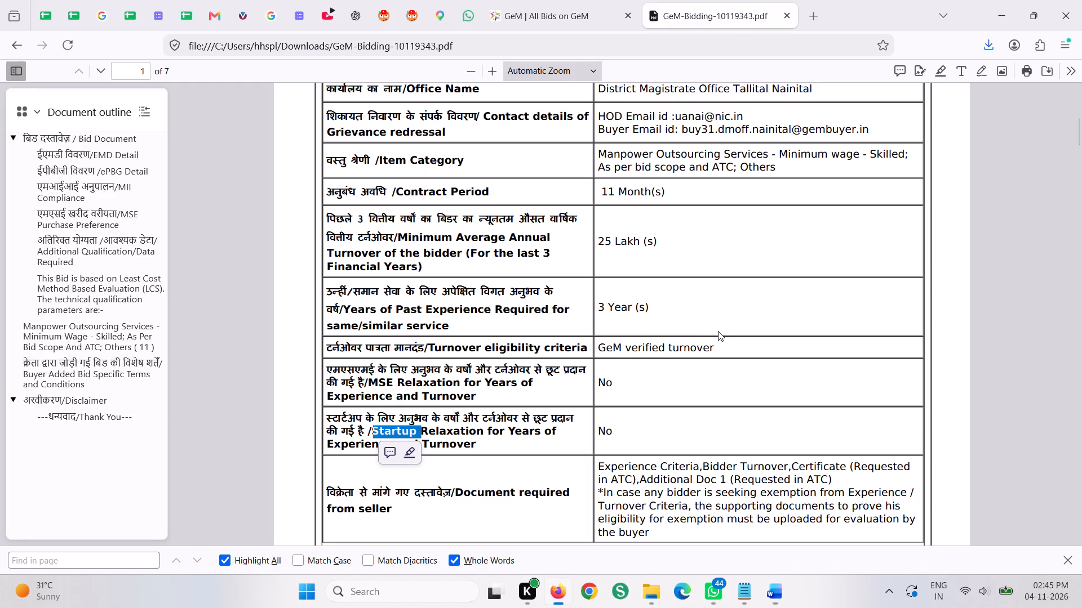
{"action": "scroll", "coordinate": [614, 325], "scroll_direction": "down", "scroll_amount": 3}
{"action": "scroll", "coordinate": [561, 250], "scroll_direction": "up", "scroll_amount": 1}
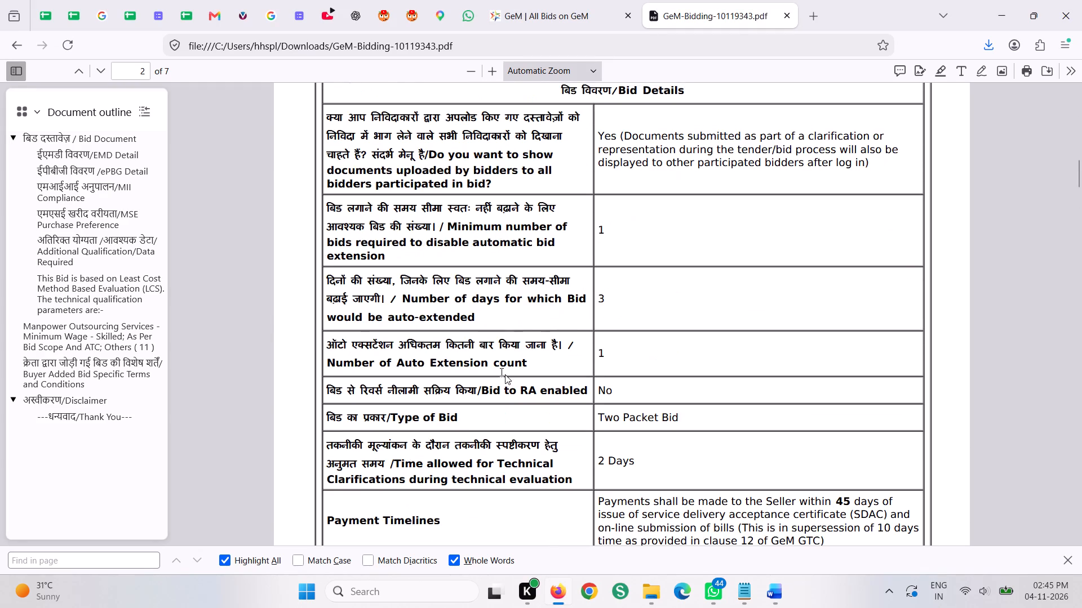
{"action": "key", "text": "alt+Tab"}
{"action": "key", "text": "alt+Tab"}
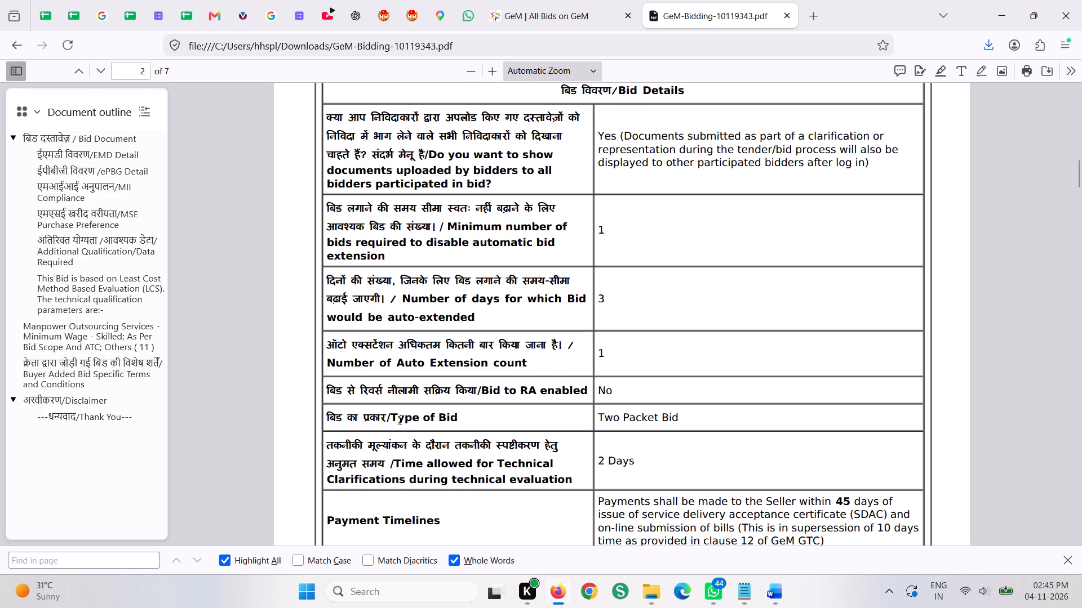
{"action": "left_click", "coordinate": [397, 418]}
{"action": "left_click_drag", "start_coordinate": [397, 418], "coordinate": [468, 413], "text": "ctrl"}
{"action": "key", "text": "ctrl+c"}
{"action": "key", "text": "ctrl+c"}
{"action": "key", "text": "alt+Tab"}
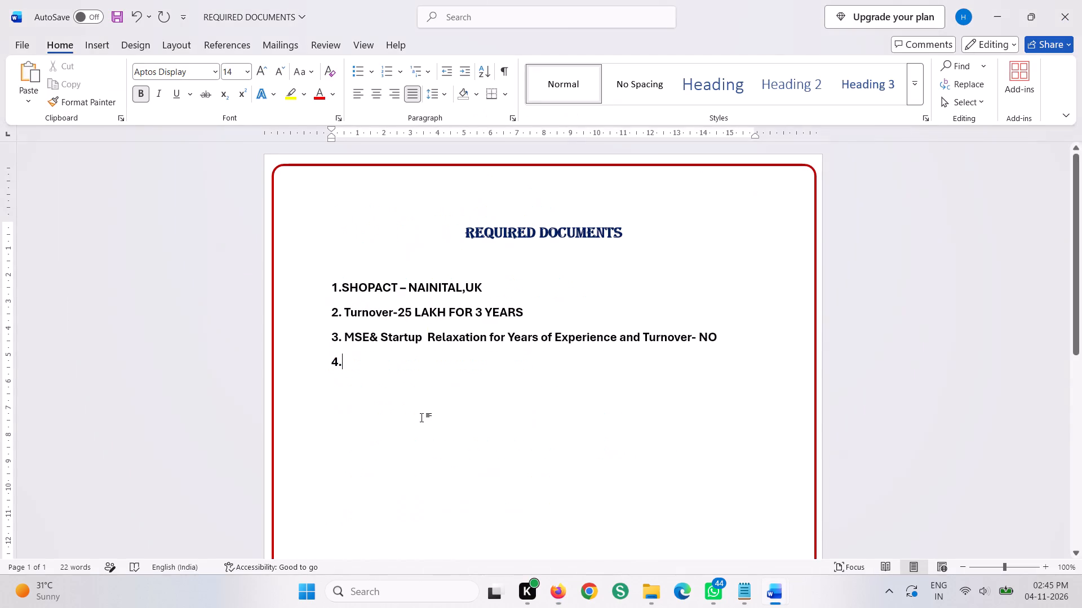
{"action": "key", "text": "alt+Tab"}
{"action": "left_click", "coordinate": [397, 417]}
{"action": "left_click_drag", "start_coordinate": [397, 417], "coordinate": [452, 419]}
{"action": "key", "text": "ctrl+c"}
{"action": "key", "text": "ctrl+c"}
{"action": "key", "text": "alt+Tab"}
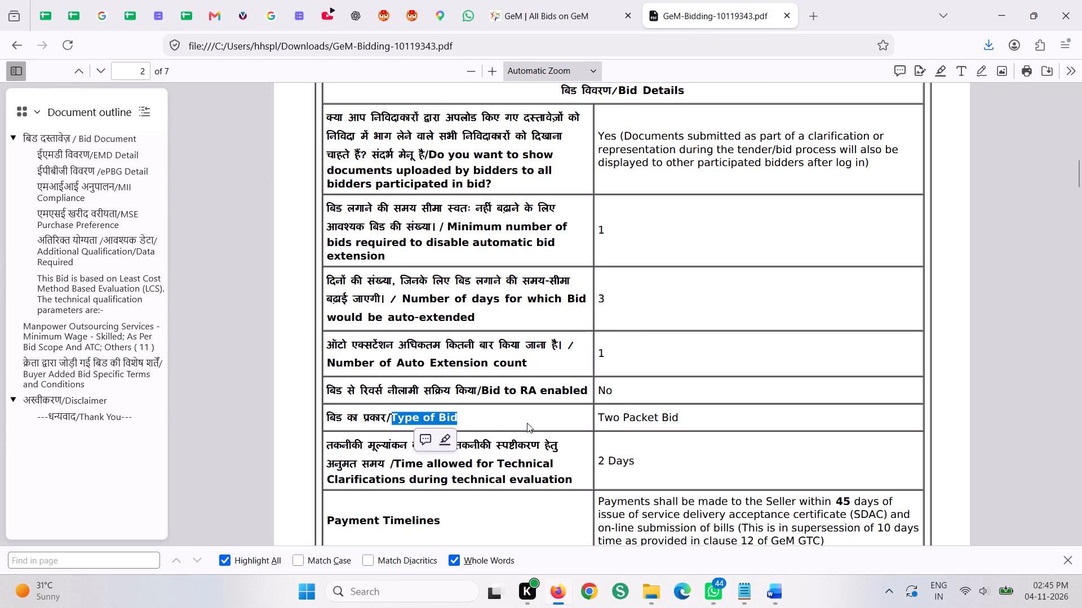
{"action": "key", "text": "ctrl+v"}
{"action": "key", "text": "minus"}
Complete item 4 with the bid type Two Packet Bid copied from the bid document, and start item 5.
{"action": "key", "text": "alt+Tab"}
{"action": "triple_click", "coordinate": [607, 415]}
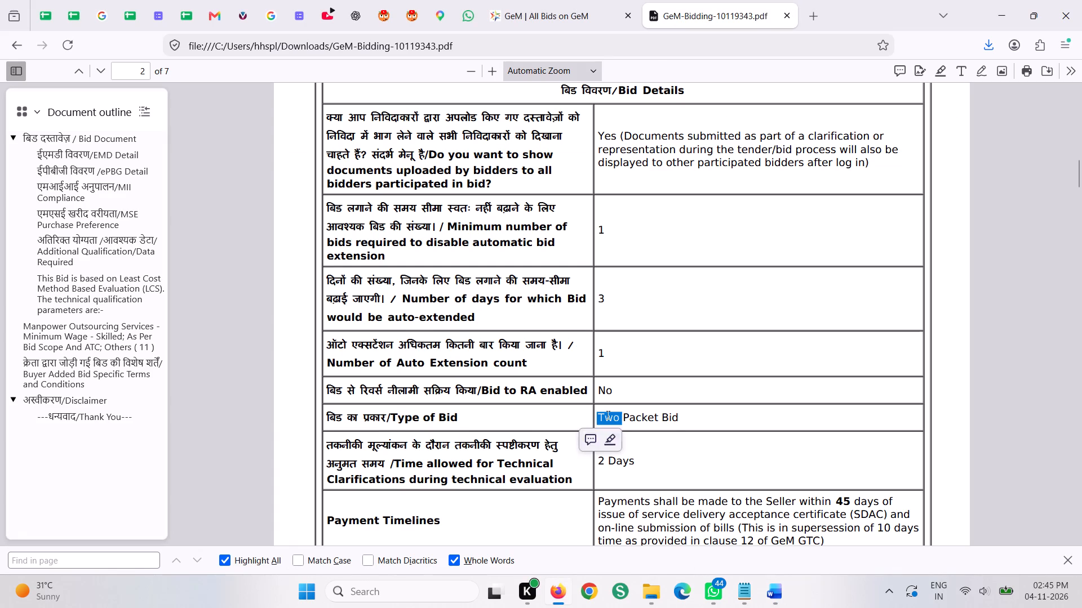
{"action": "key", "text": "ctrl+c"}
{"action": "key", "text": "alt+Tab"}
{"action": "key", "text": "ctrl+v"}
{"action": "key", "text": "Return"}
{"action": "type", "text": "5."}
{"action": "key", "text": "alt+Tab"}
{"action": "left_click", "coordinate": [400, 202]}
{"action": "scroll", "coordinate": [515, 334], "scroll_direction": "up", "scroll_amount": 1}
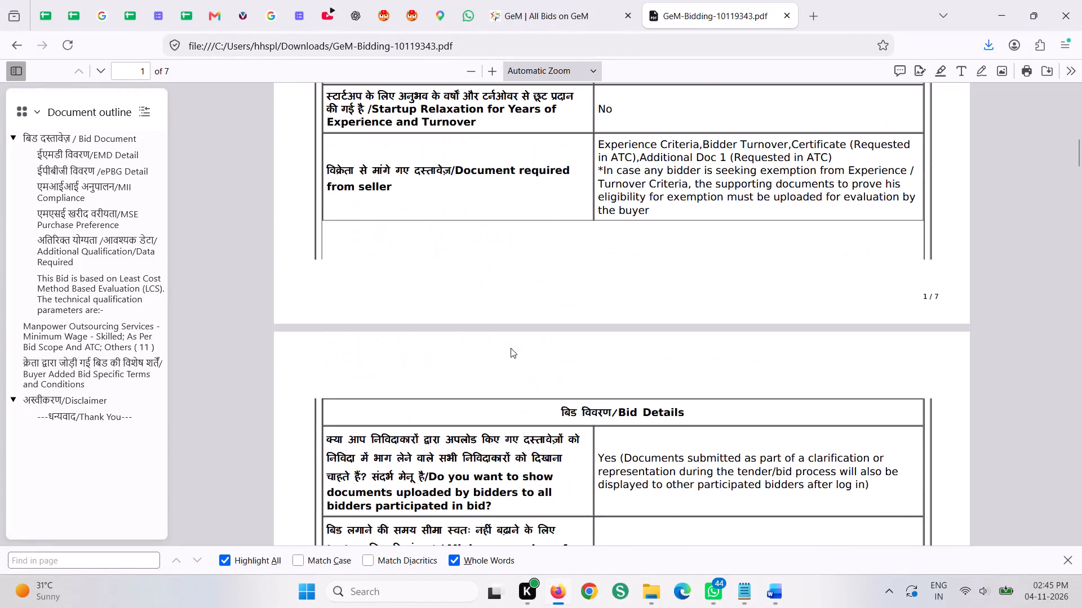
{"action": "scroll", "coordinate": [520, 350], "scroll_direction": "down", "scroll_amount": 5}
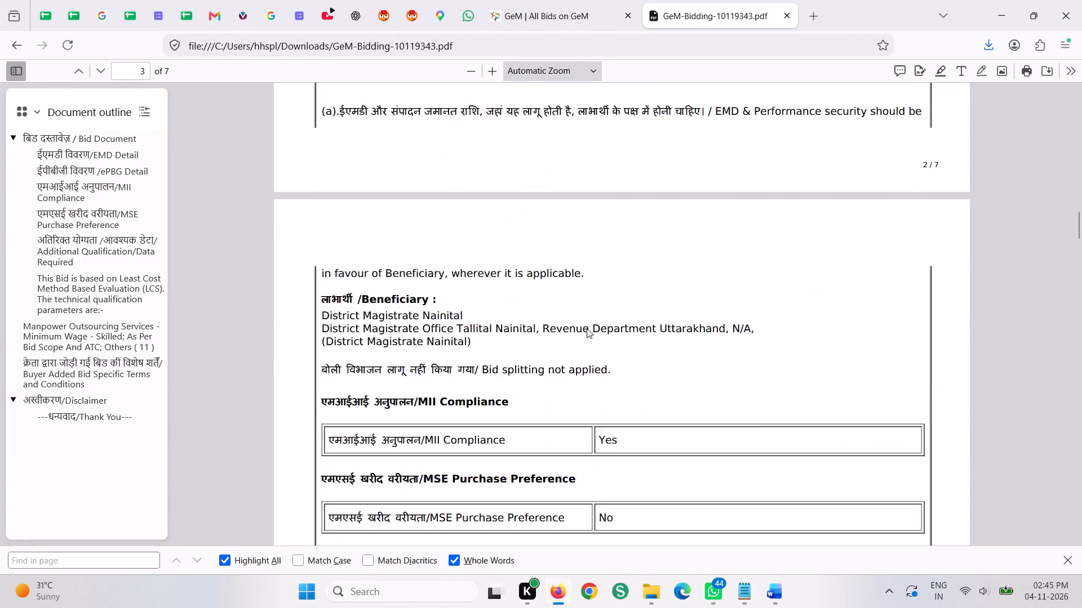
{"action": "scroll", "coordinate": [578, 321], "scroll_direction": "down", "scroll_amount": 1}
{"action": "left_click", "coordinate": [574, 198]}
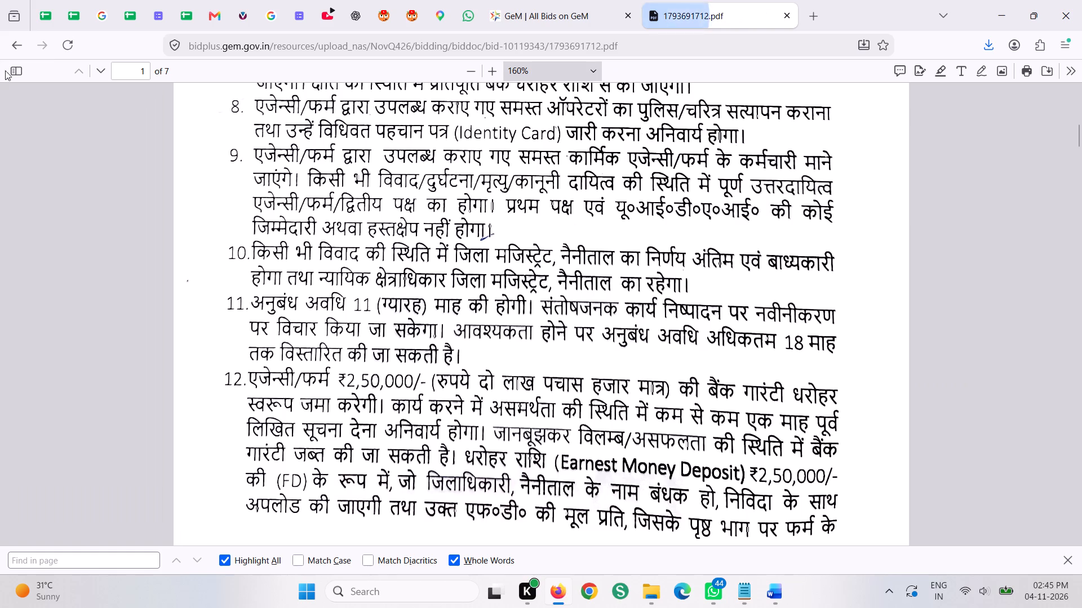
{"action": "left_click", "coordinate": [7, 39]}
Open the evaluation document for the technical qualification parameters linked on page 4 of the bid document.
{"action": "scroll", "coordinate": [743, 298], "scroll_direction": "down", "scroll_amount": 2}
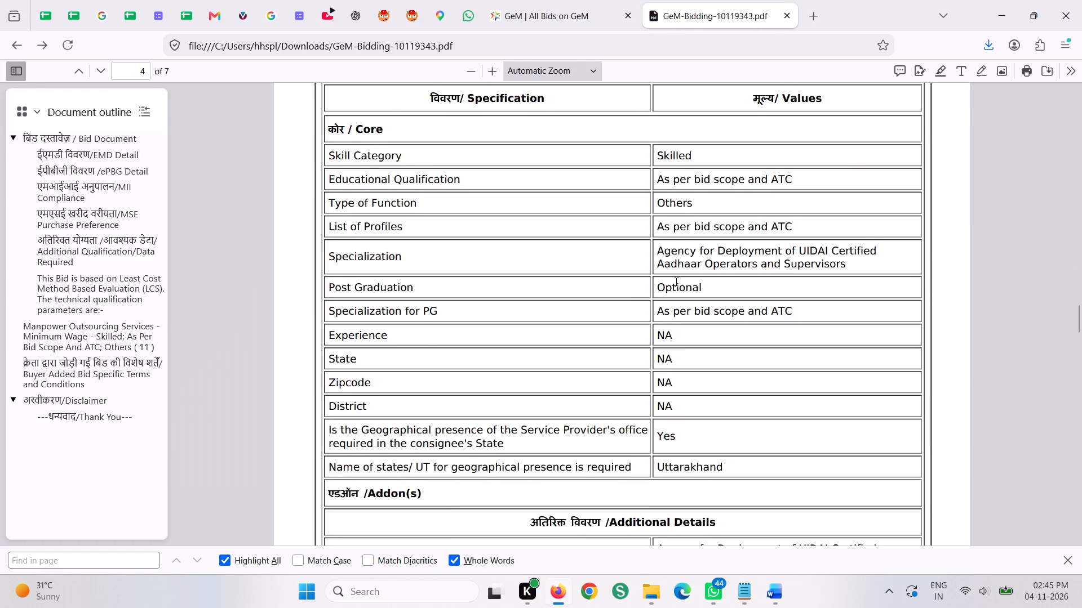
{"action": "scroll", "coordinate": [672, 281], "scroll_direction": "up", "scroll_amount": 1}
{"action": "left_click", "coordinate": [679, 243]}
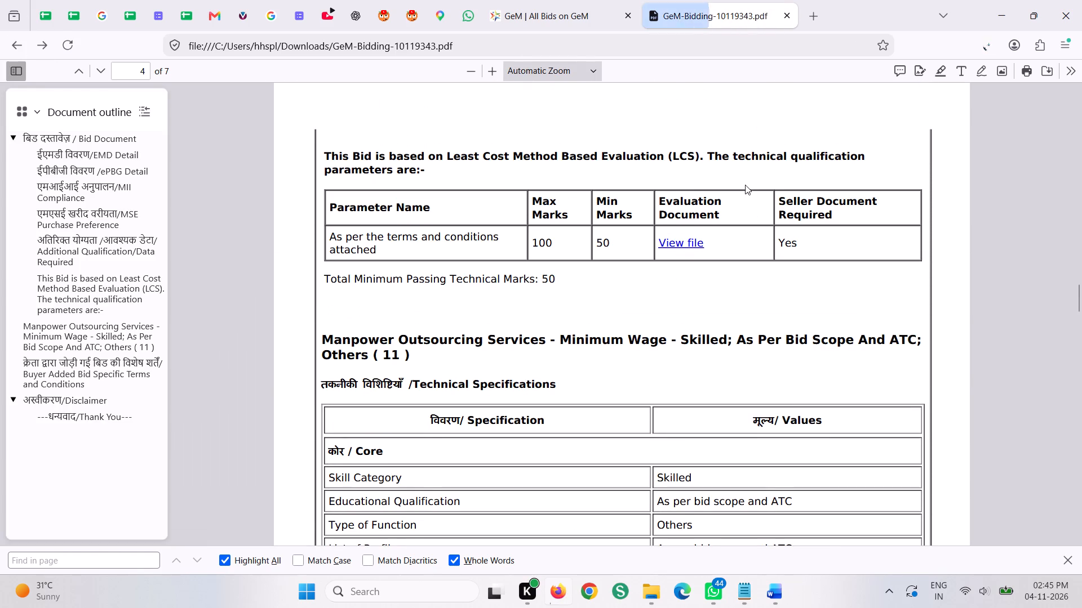
{"action": "left_click", "coordinate": [446, 210]}
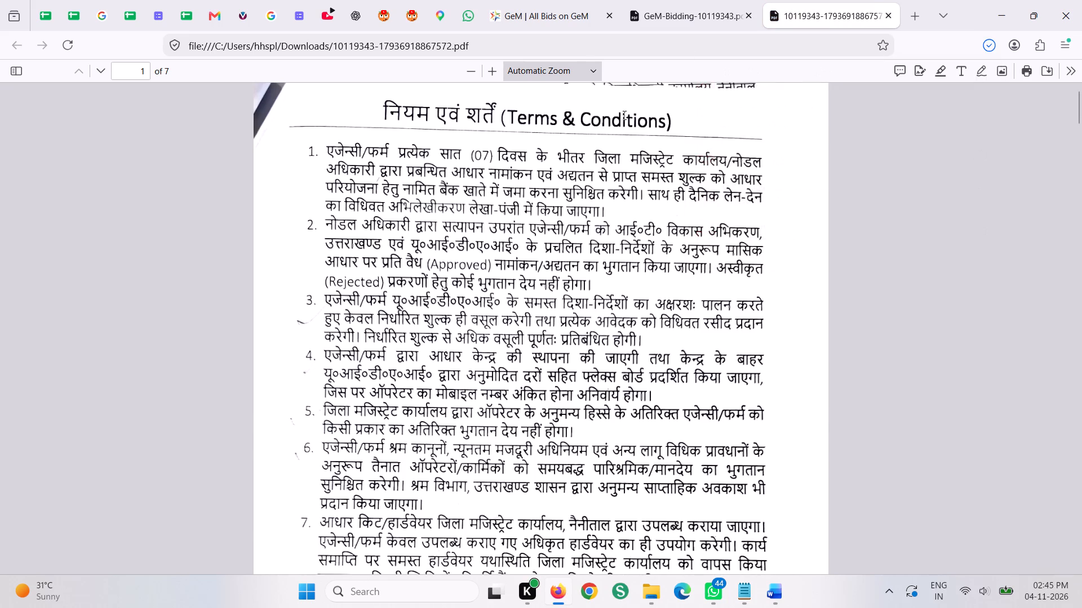
Return to the GeM bid document, look through pages 5 to 7, and open the buyer's linked terms and conditions attachment.
{"action": "left_click", "coordinate": [702, 1]}
{"action": "scroll", "coordinate": [589, 334], "scroll_direction": "down", "scroll_amount": 1}
{"action": "scroll", "coordinate": [631, 308], "scroll_direction": "down", "scroll_amount": 4}
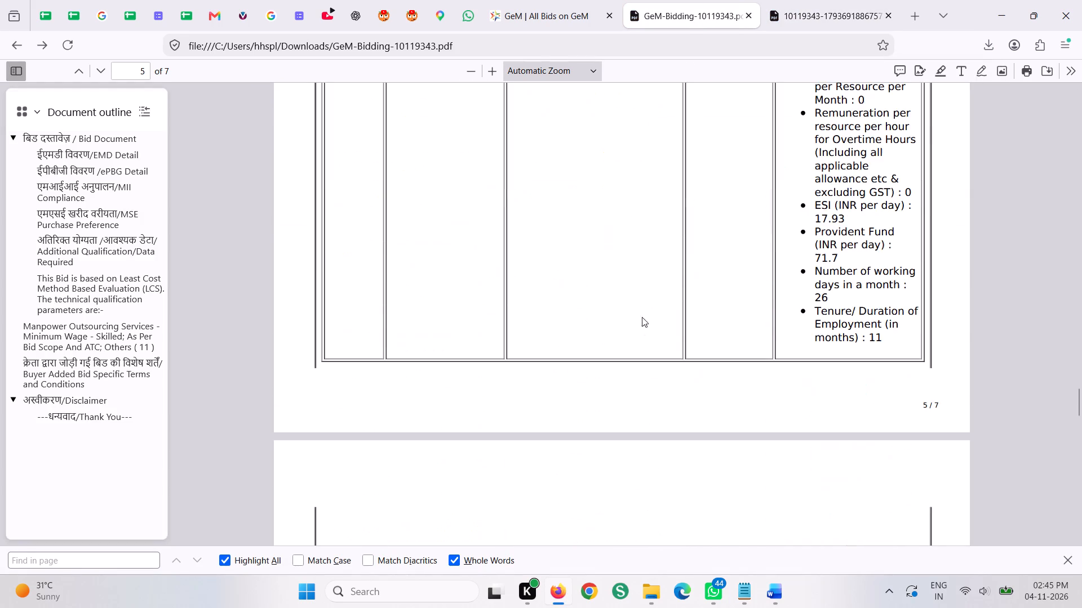
{"action": "scroll", "coordinate": [638, 319], "scroll_direction": "down", "scroll_amount": 8}
{"action": "scroll", "coordinate": [578, 323], "scroll_direction": "up", "scroll_amount": 4}
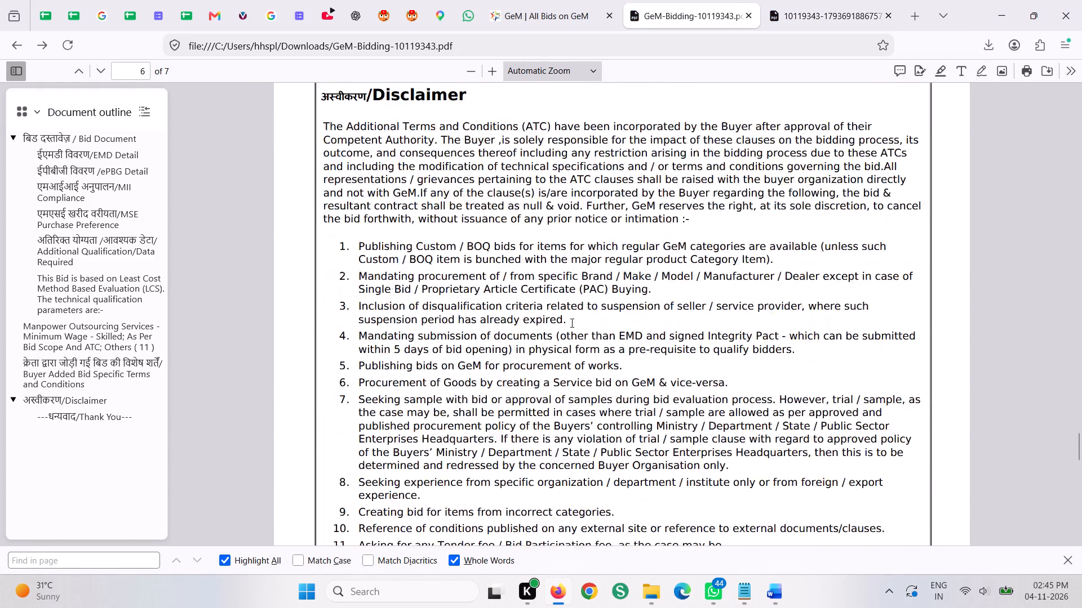
{"action": "scroll", "coordinate": [595, 321], "scroll_direction": "up", "scroll_amount": 1}
{"action": "left_click", "coordinate": [560, 470]}
{"action": "scroll", "coordinate": [589, 406], "scroll_direction": "up", "scroll_amount": 1}
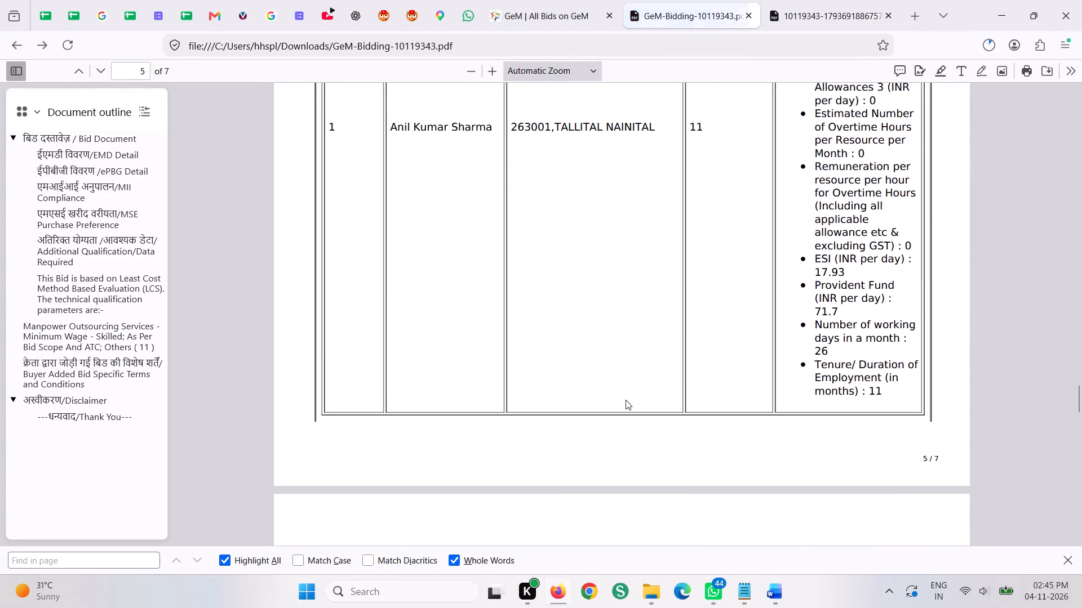
{"action": "left_click", "coordinate": [410, 335]}
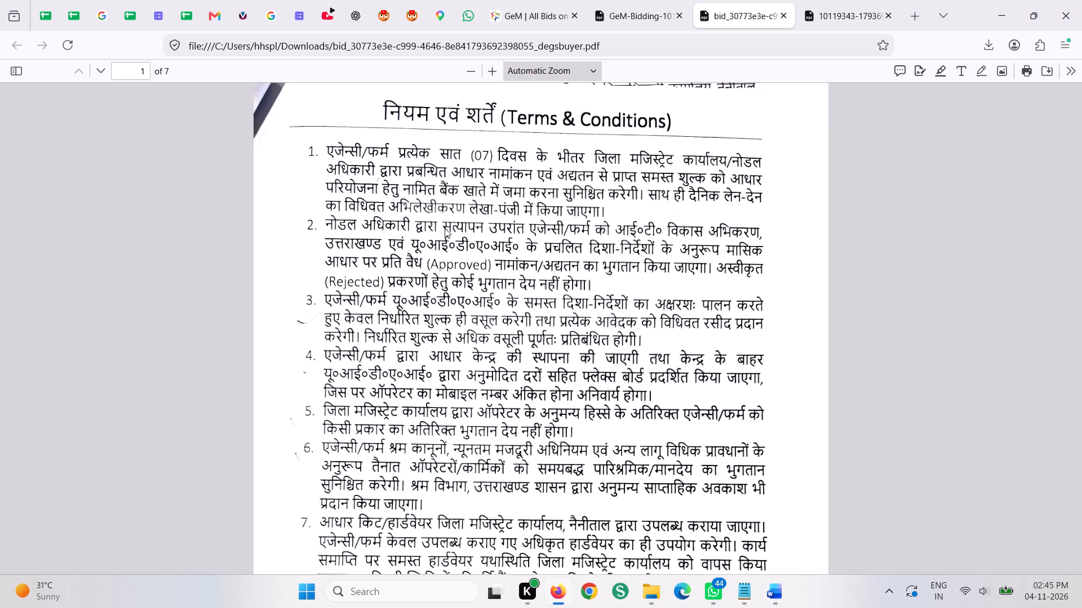
Read the terms and conditions attachment through the payment tables and additional terms to the tabulation sheet on page 6.
{"action": "scroll", "coordinate": [450, 279], "scroll_direction": "down", "scroll_amount": 1}
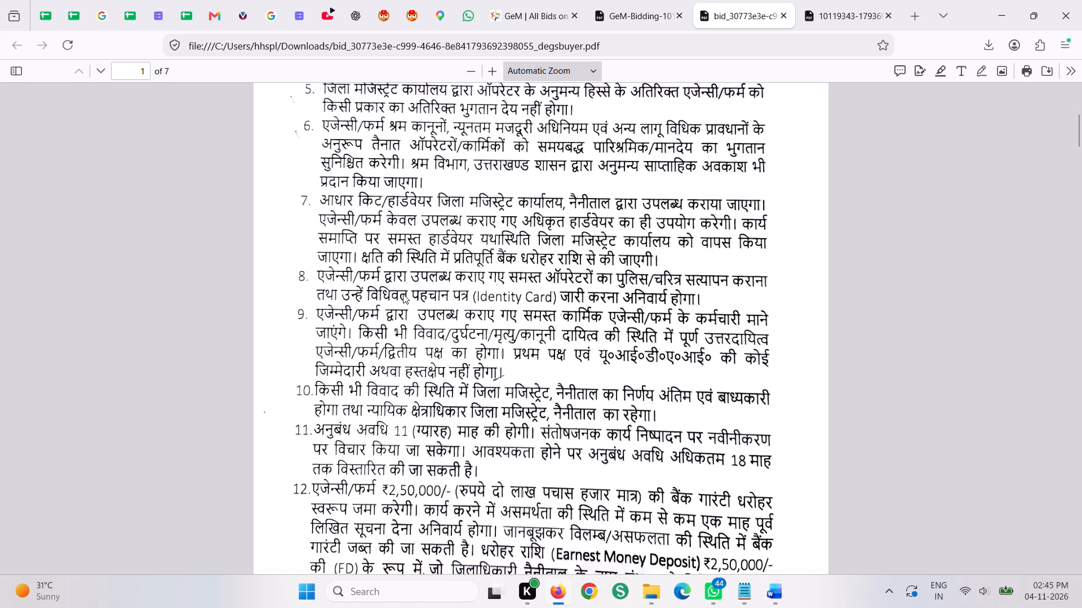
{"action": "scroll", "coordinate": [419, 302], "scroll_direction": "down", "scroll_amount": 2}
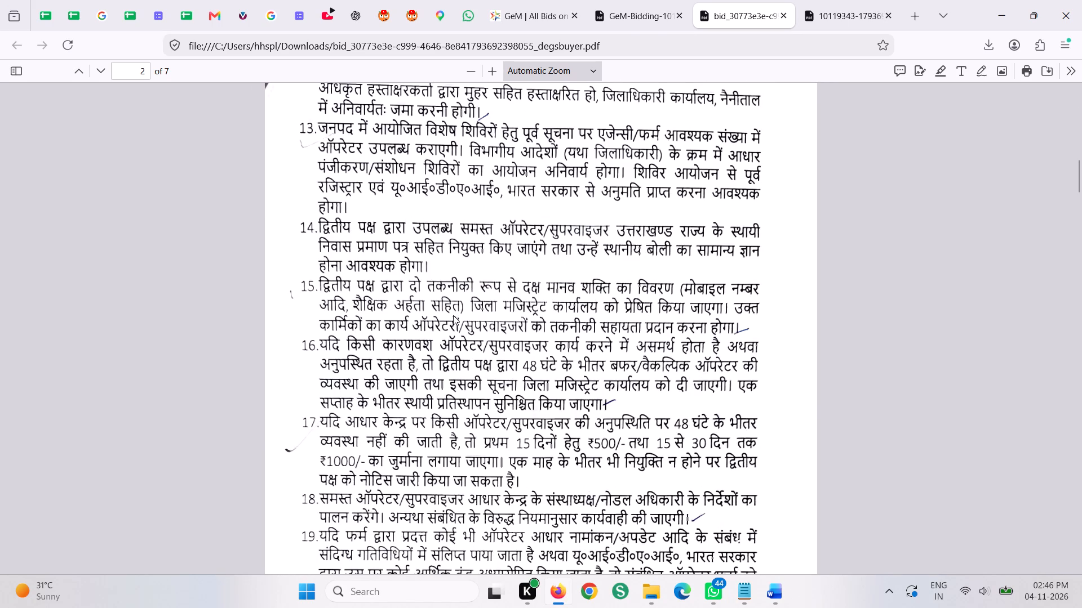
{"action": "scroll", "coordinate": [454, 320], "scroll_direction": "down", "scroll_amount": 1}
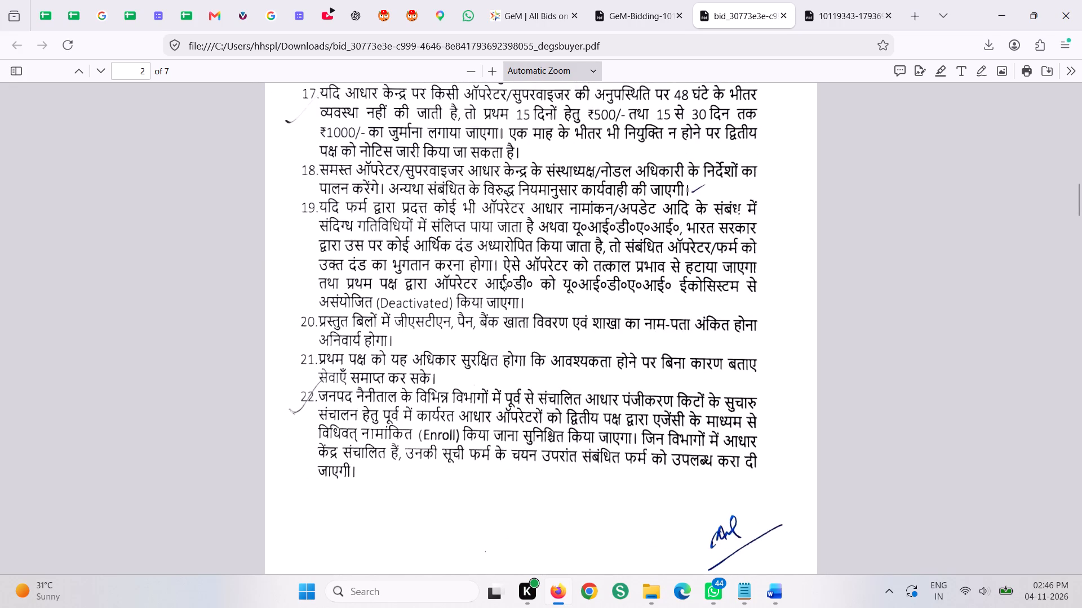
{"action": "scroll", "coordinate": [502, 279], "scroll_direction": "down", "scroll_amount": 2}
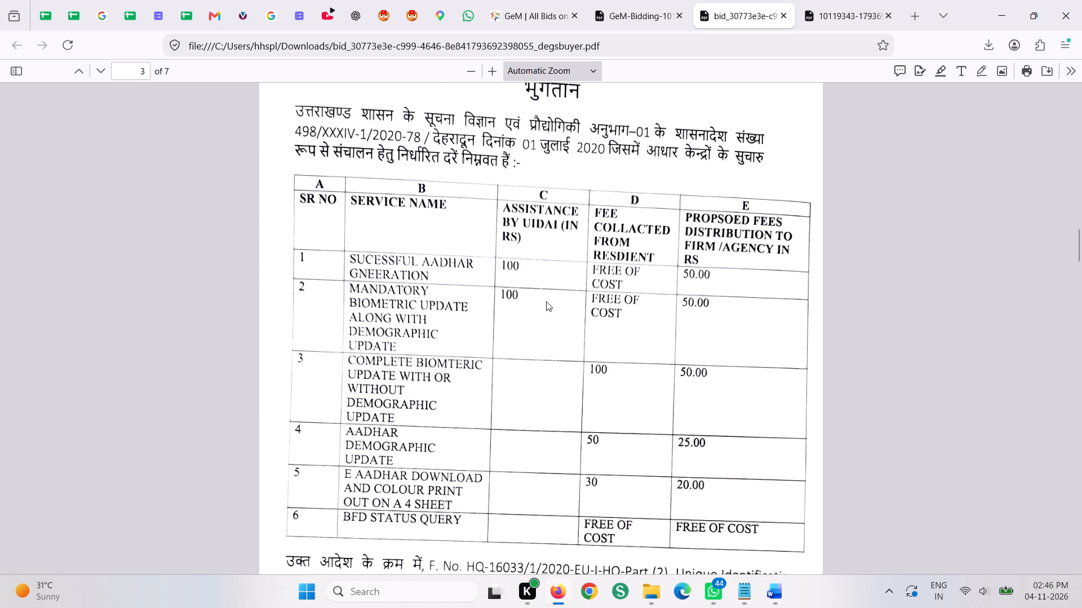
{"action": "scroll", "coordinate": [527, 302], "scroll_direction": "down", "scroll_amount": 3}
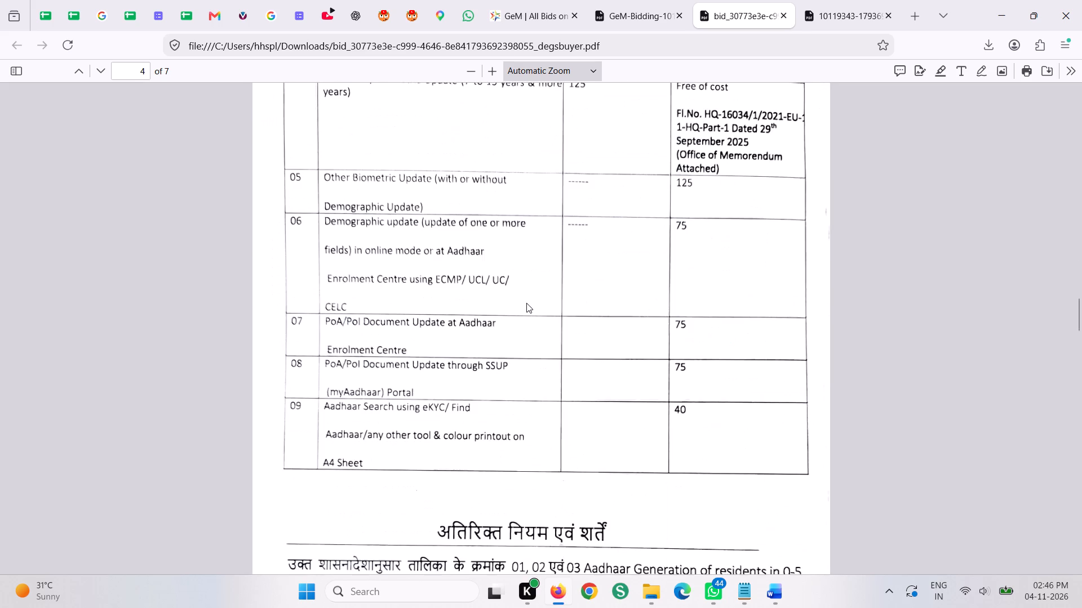
{"action": "scroll", "coordinate": [526, 303], "scroll_direction": "up", "scroll_amount": 2}
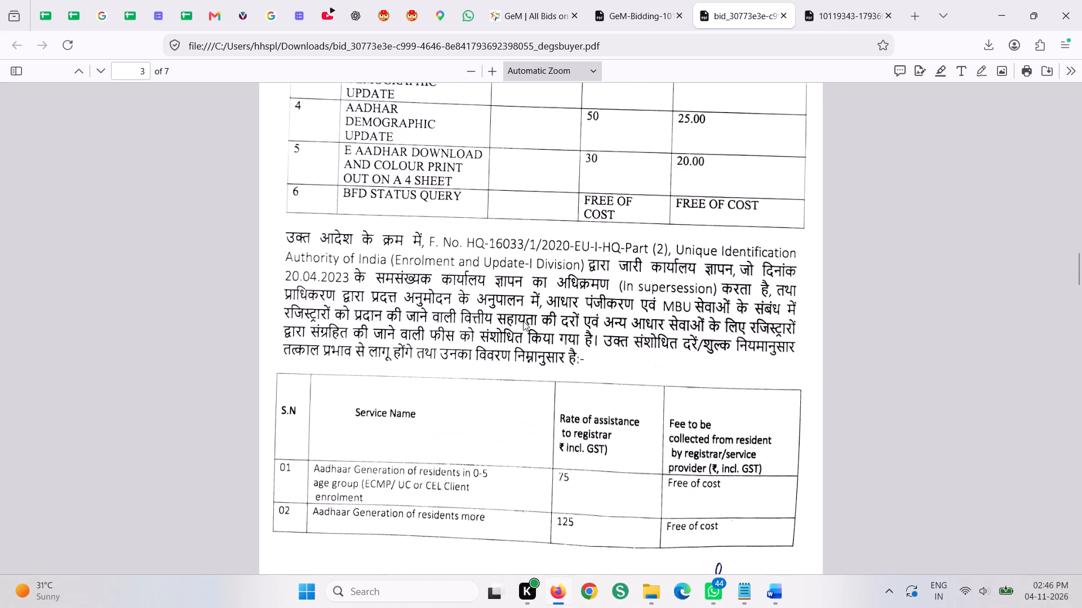
{"action": "scroll", "coordinate": [519, 327], "scroll_direction": "down", "scroll_amount": 3}
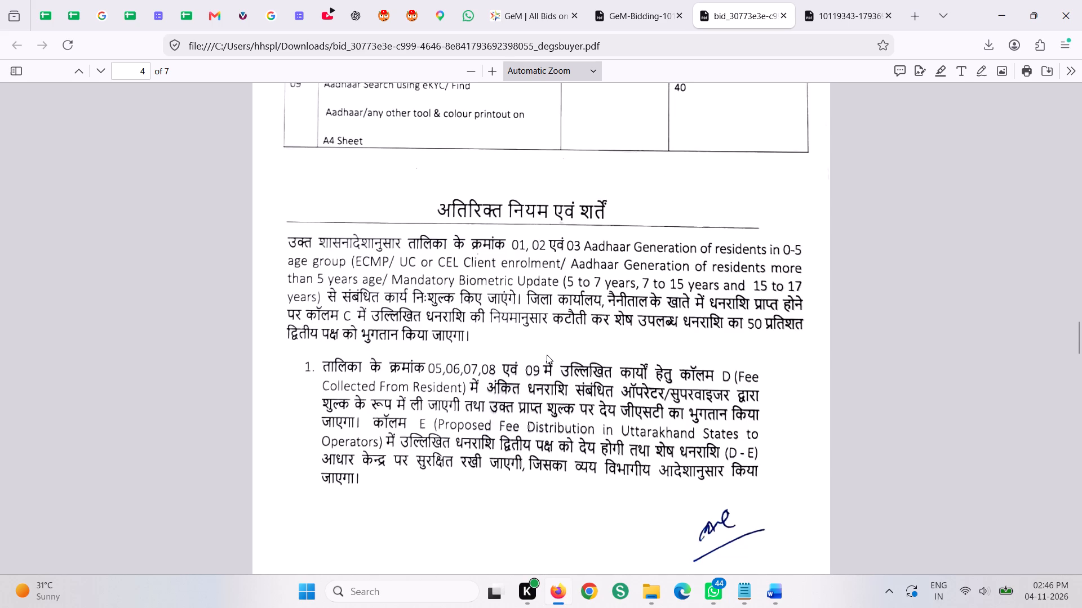
{"action": "scroll", "coordinate": [540, 337], "scroll_direction": "down", "scroll_amount": 1}
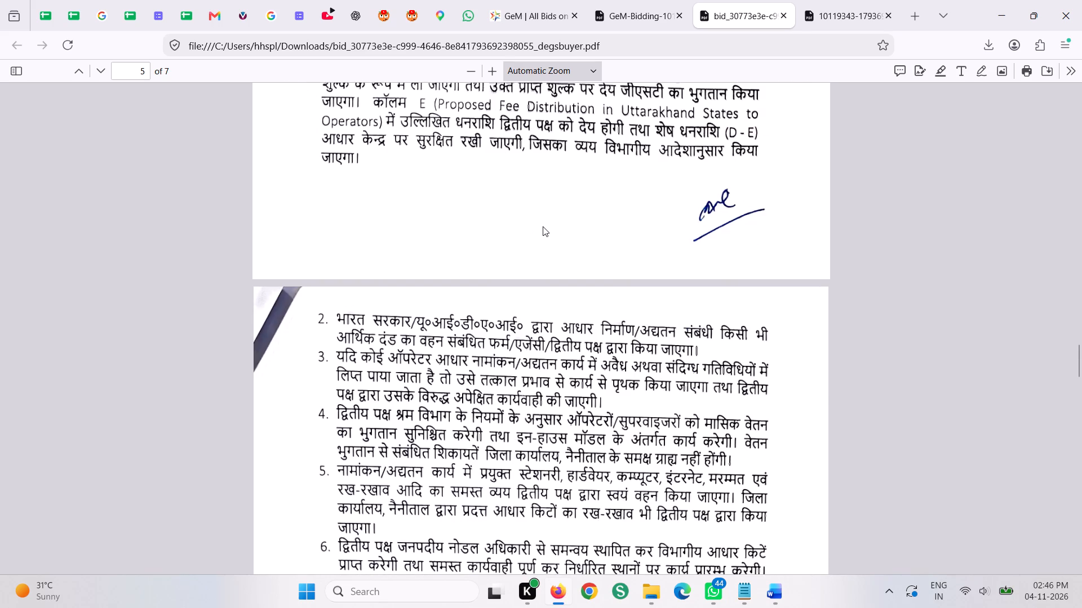
{"action": "scroll", "coordinate": [539, 237], "scroll_direction": "down", "scroll_amount": 1}
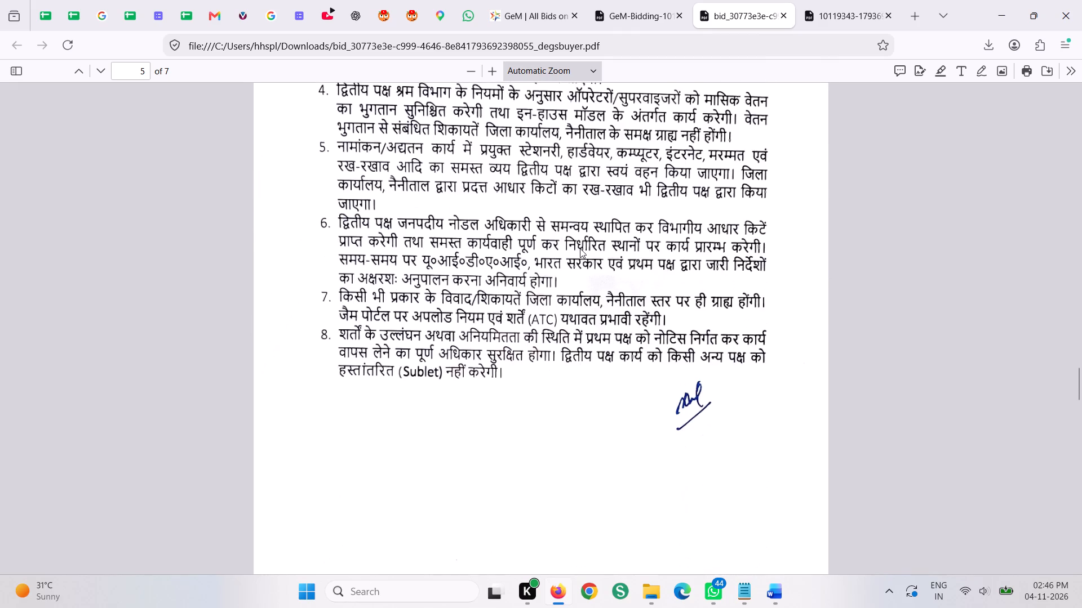
{"action": "scroll", "coordinate": [558, 265], "scroll_direction": "down", "scroll_amount": 3}
{"action": "scroll", "coordinate": [572, 275], "scroll_direction": "up", "scroll_amount": 1}
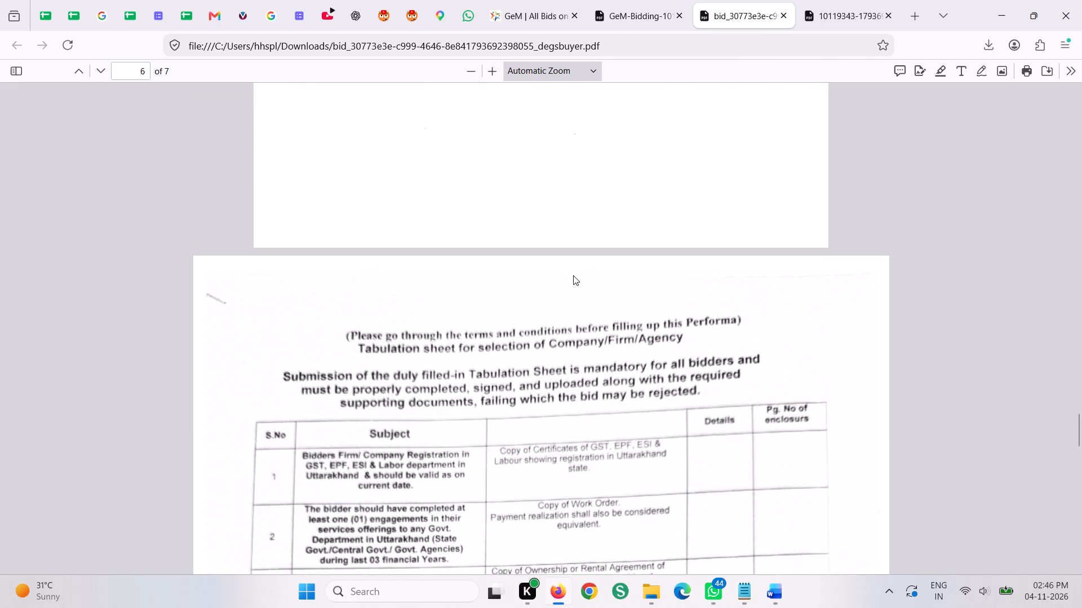
{"action": "scroll", "coordinate": [573, 275], "scroll_direction": "down", "scroll_amount": 1}
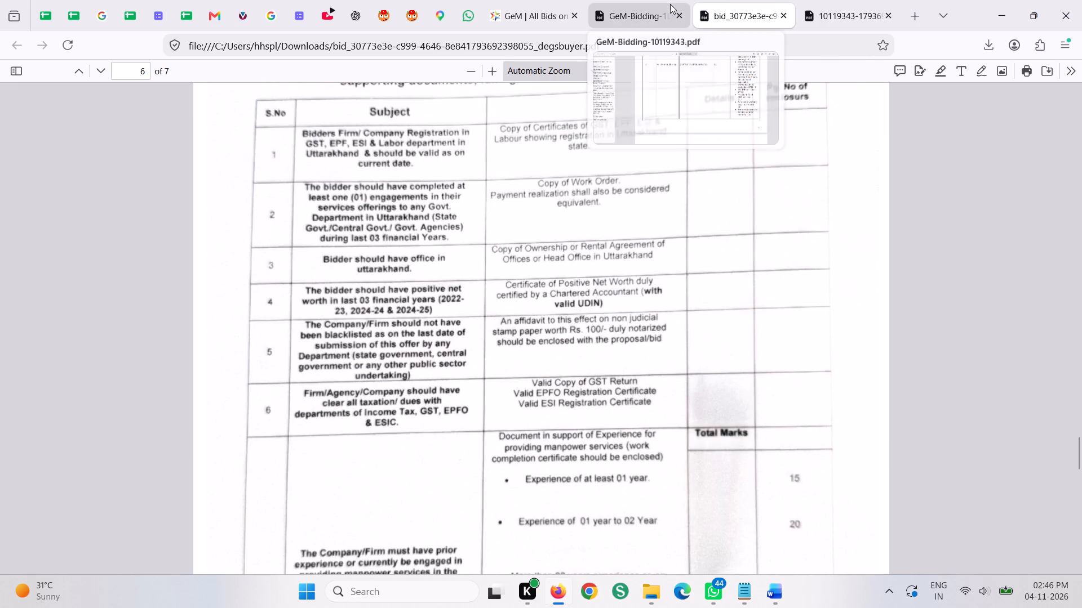
Complete item 5 of the REQUIRED DOCUMENTS list in Word as SCOPE OF WORK-PG.NO-6 (TABULATION SHEET) FILL.
{"action": "key", "text": "alt+Tab"}
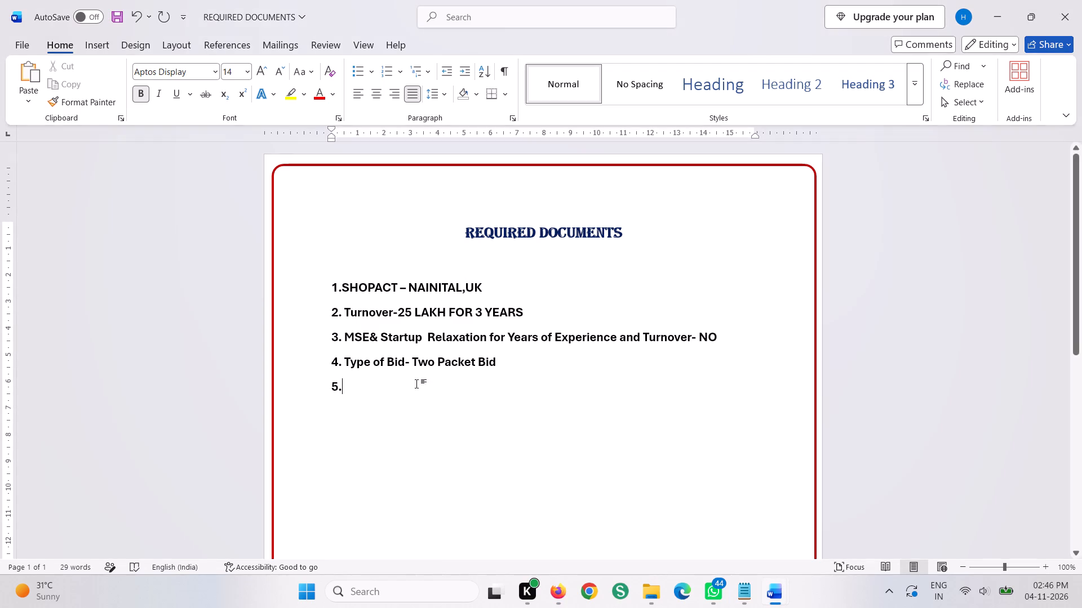
{"action": "type", "text": "SCOPE OF WORK-PG.NO"}
{"action": "key", "text": "minus"}
{"action": "type", "text": "6"}
{"action": "key", "text": "space"}
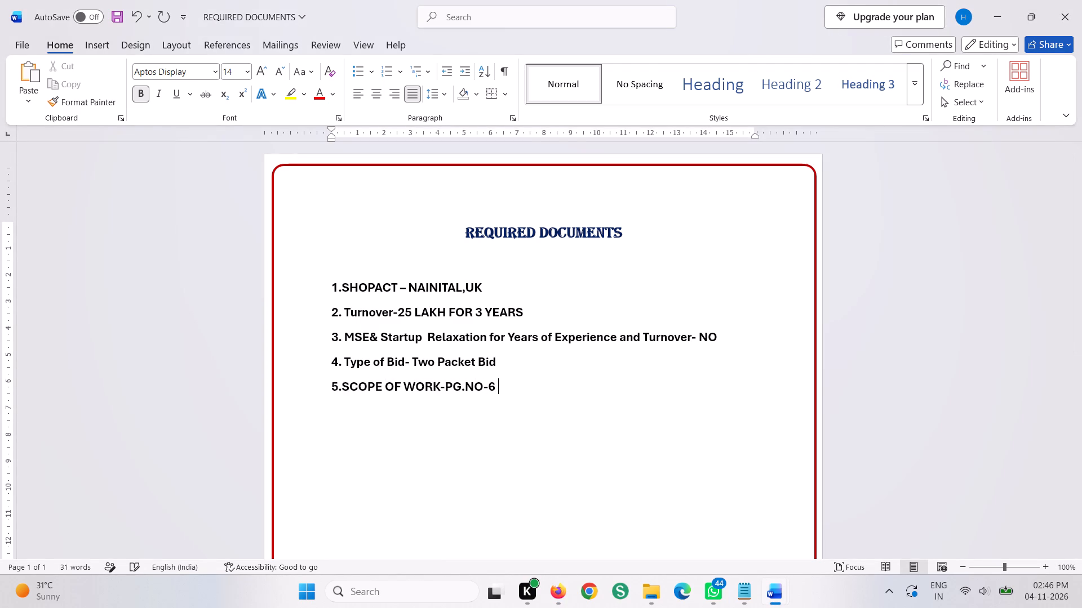
{"action": "key", "text": "shift+parenleft"}
{"action": "key", "text": "alt+Tab"}
{"action": "scroll", "coordinate": [425, 357], "scroll_direction": "up", "scroll_amount": 1}
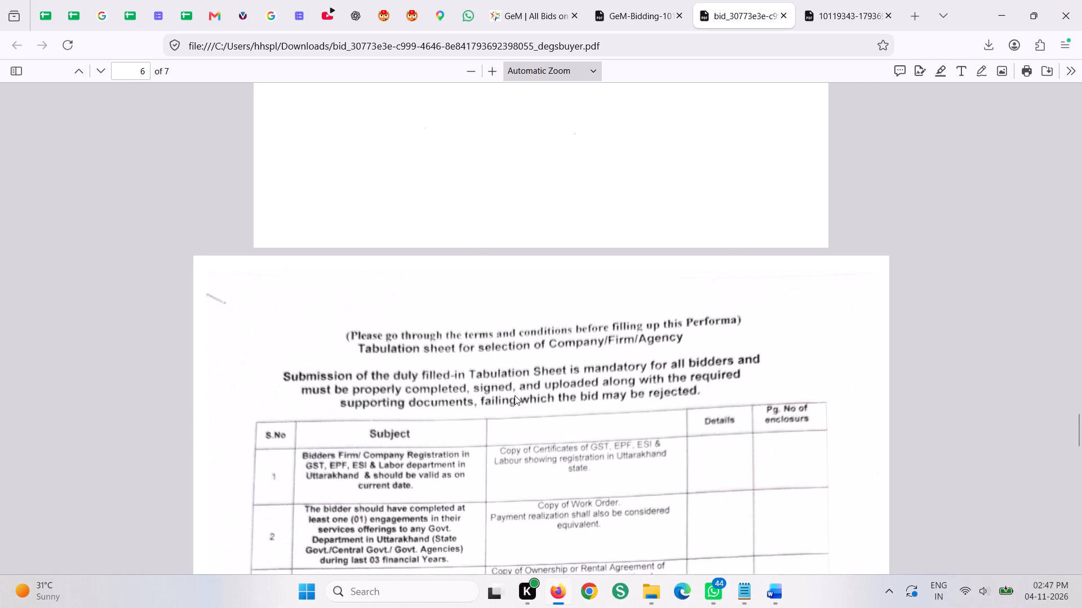
{"action": "key", "text": "alt+Tab"}
{"action": "type", "text": "TABULAIO"}
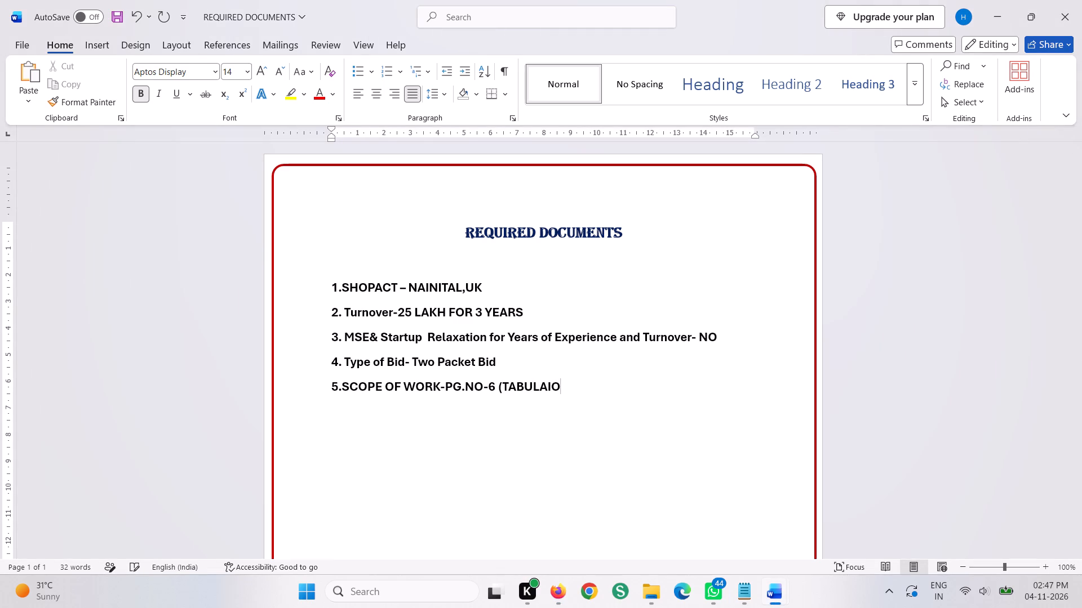
{"action": "key", "text": "BackSpace"}
{"action": "key", "text": "BackSpace"}
{"action": "type", "text": "TION SHEET"}
{"action": "type", "text": ") FILL"}
Switch back to the attachment and copy a screenshot of tabulation sheet rows 1 to 7 on page 6.
{"action": "key", "text": "alt+Tab"}
{"action": "scroll", "coordinate": [563, 317], "scroll_direction": "down", "scroll_amount": 1}
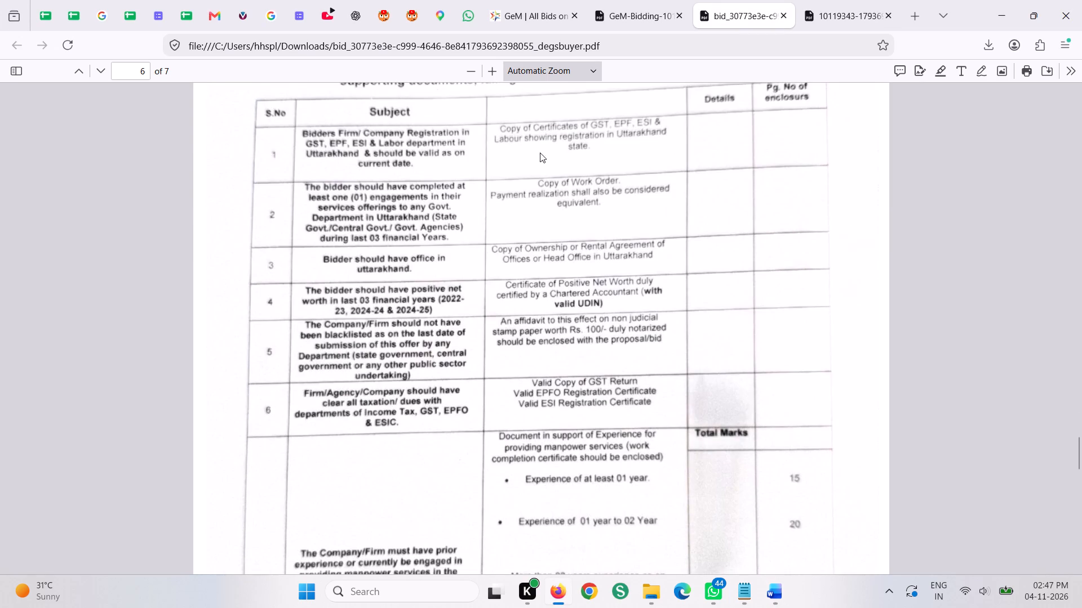
{"action": "left_click", "coordinate": [478, 76]}
{"action": "left_click", "coordinate": [478, 76]}
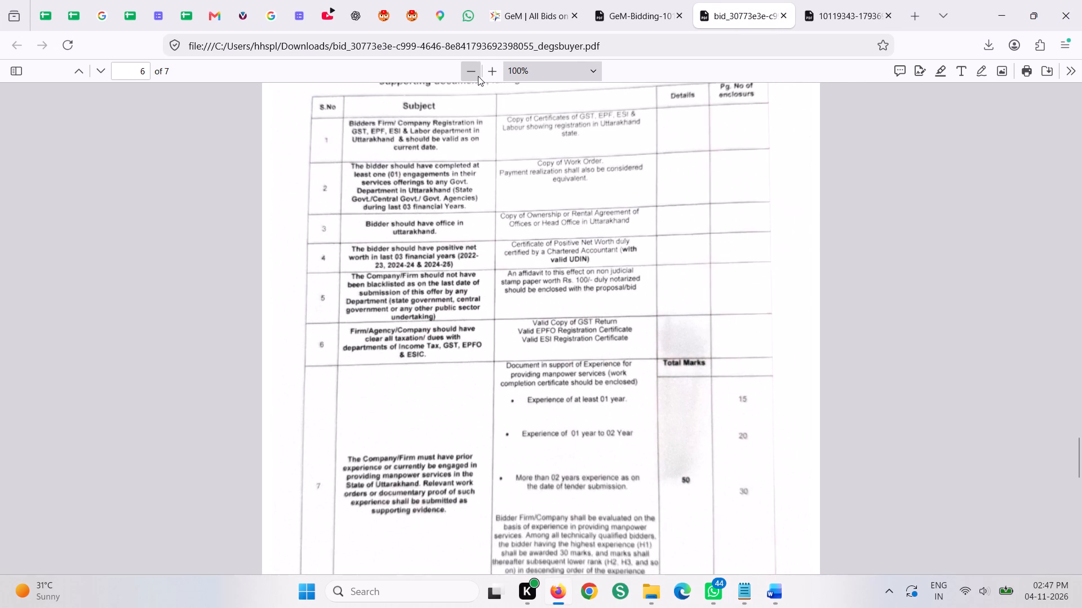
{"action": "left_click", "coordinate": [478, 76]}
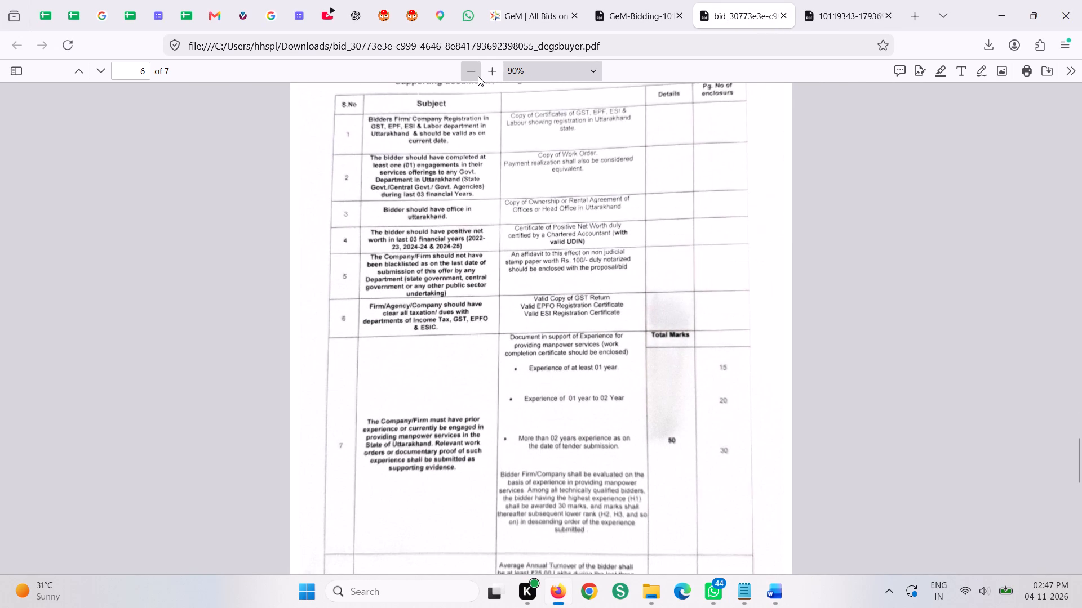
{"action": "key", "text": "ctrl+shift+s"}
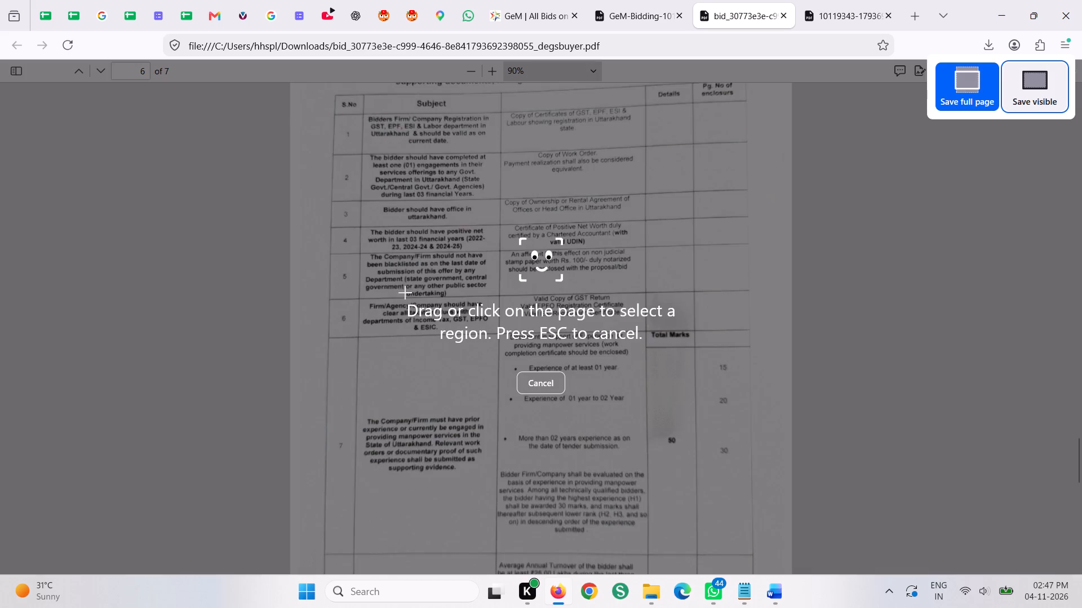
{"action": "left_click_drag", "start_coordinate": [314, 101], "coordinate": [707, 574]}
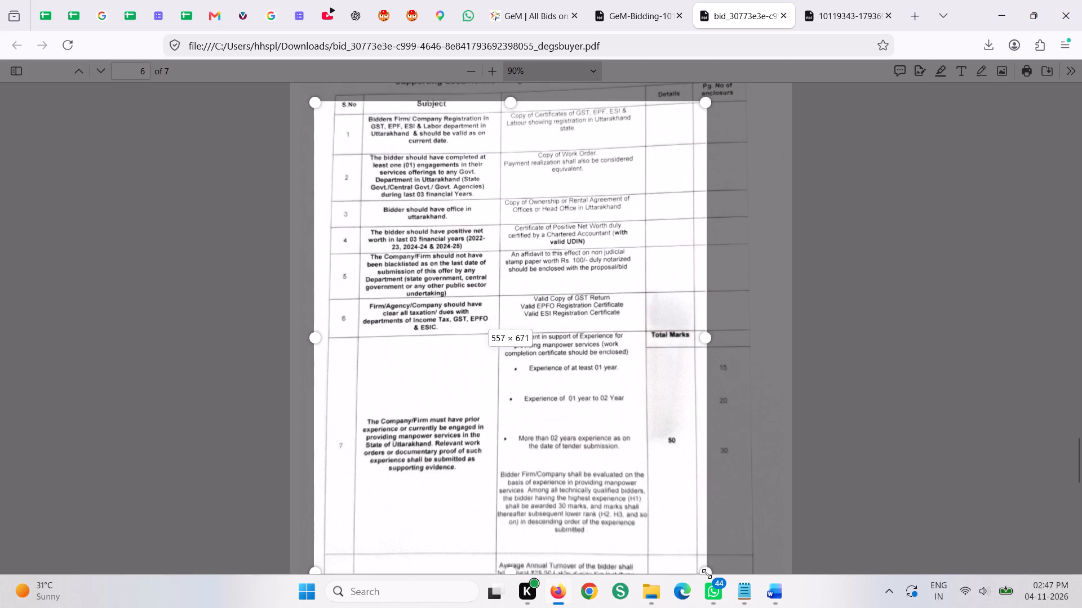
{"action": "left_click_drag", "start_coordinate": [707, 574], "coordinate": [708, 548]}
{"action": "left_click", "coordinate": [597, 535]}
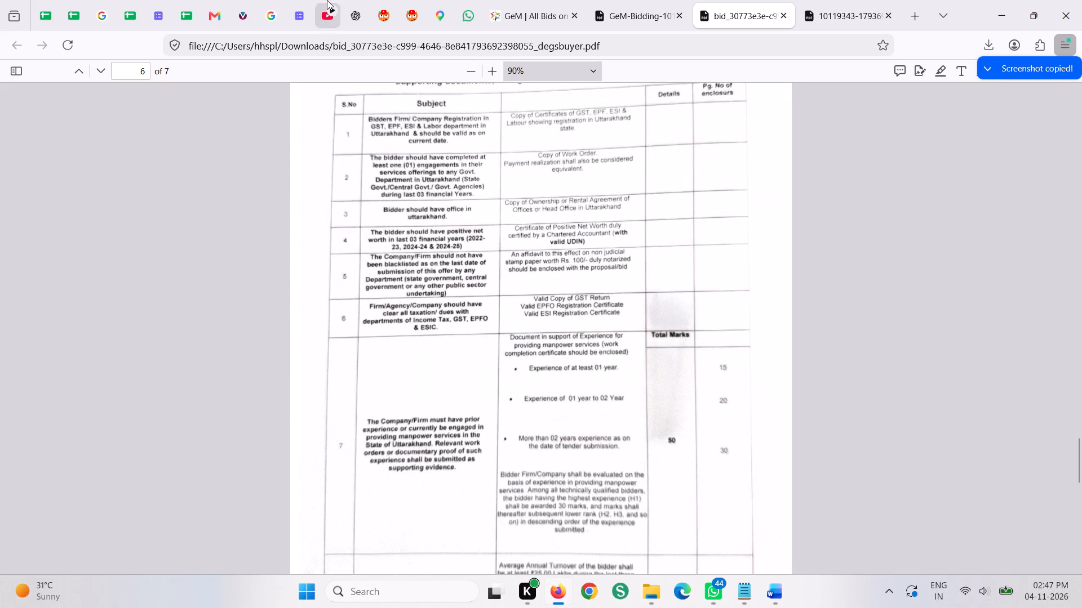
Run a new Google image search on the copied tabulation sheet screenshot.
{"action": "left_click", "coordinate": [268, 16]}
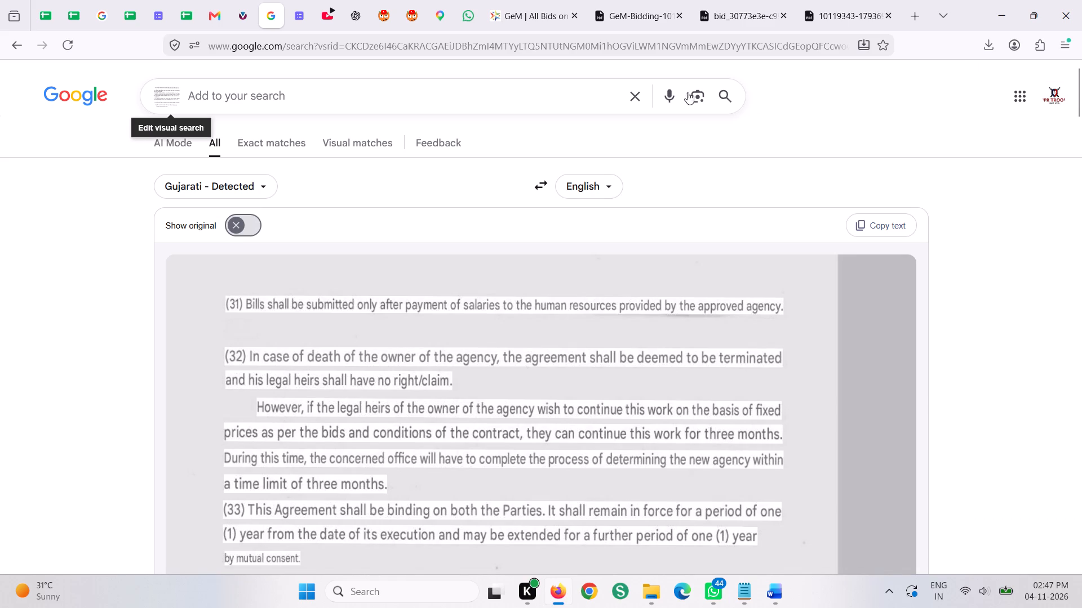
{"action": "left_click", "coordinate": [690, 92]}
{"action": "left_click", "coordinate": [543, 303]}
{"action": "key", "text": "ctrl+v"}
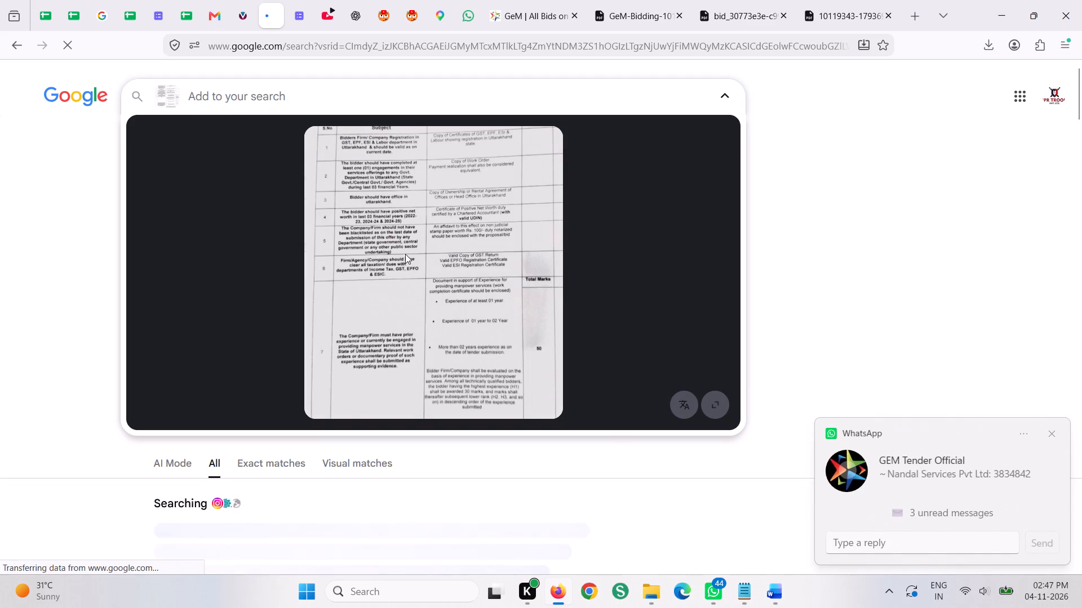
{"action": "scroll", "coordinate": [368, 255], "scroll_direction": "up", "scroll_amount": 2, "text": "ctrl"}
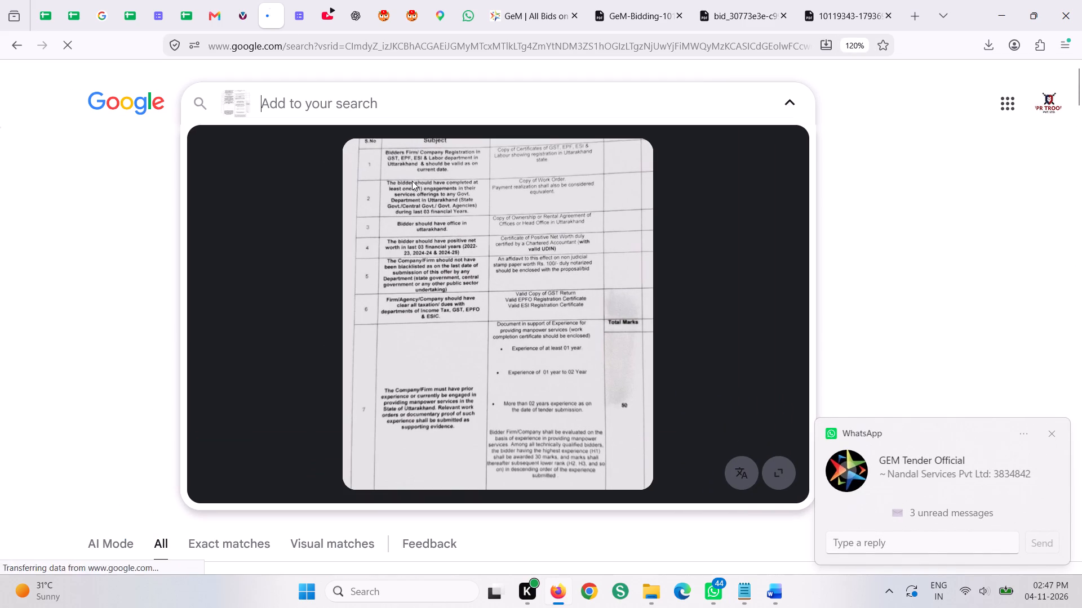
Copy the row 1 text from the searched image: Copy of Certificates of GST, EPF, ESI & Labour showing registration in Uttarakhand state.
{"action": "left_click", "coordinate": [503, 147]}
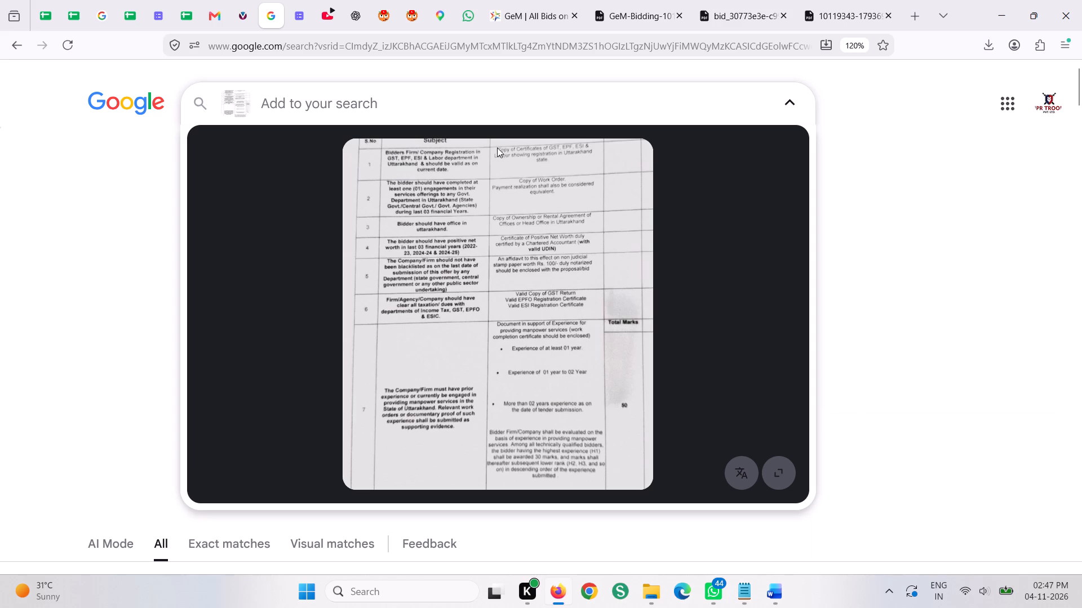
{"action": "left_click", "coordinate": [497, 147]}
{"action": "left_click", "coordinate": [503, 150]}
{"action": "left_click_drag", "start_coordinate": [503, 150], "coordinate": [573, 160]}
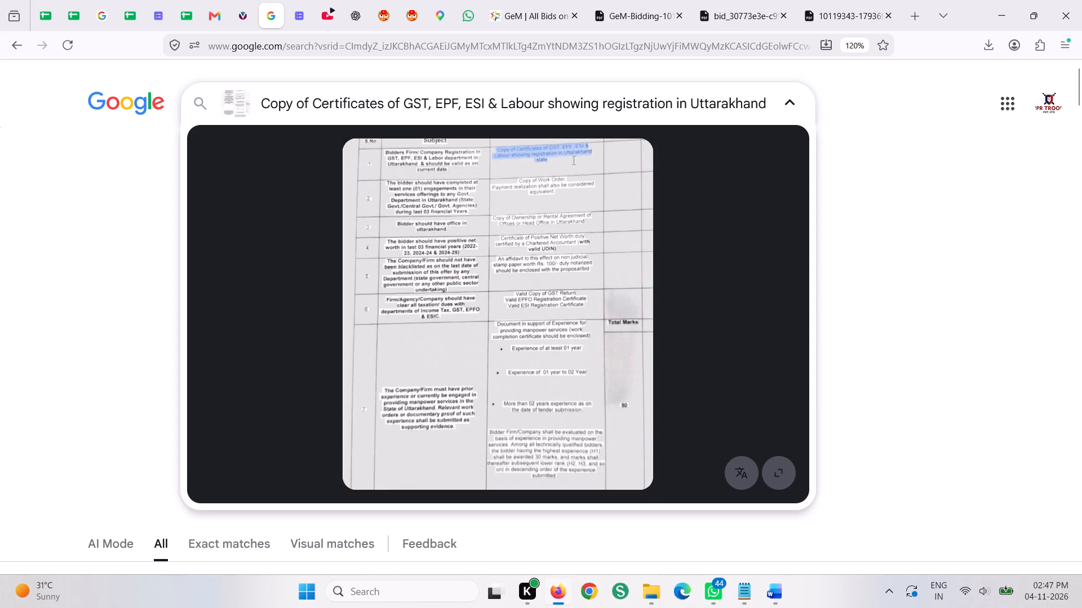
{"action": "left_click_drag", "start_coordinate": [573, 160], "coordinate": [569, 166]}
{"action": "left_click_drag", "start_coordinate": [503, 149], "coordinate": [538, 163]}
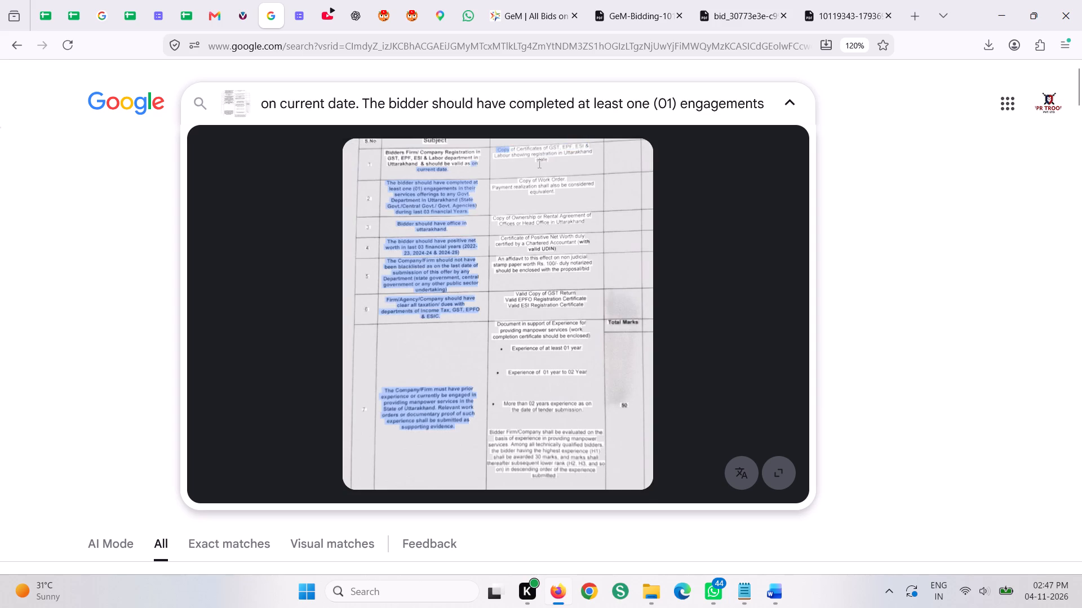
{"action": "left_click_drag", "start_coordinate": [538, 163], "coordinate": [542, 161]}
{"action": "left_click", "coordinate": [472, 185]}
Add item 6 to the REQUIRED DOCUMENTS list with the copied GST, EPF, ESI & Labour certificates text.
{"action": "key", "text": "alt+Tab"}
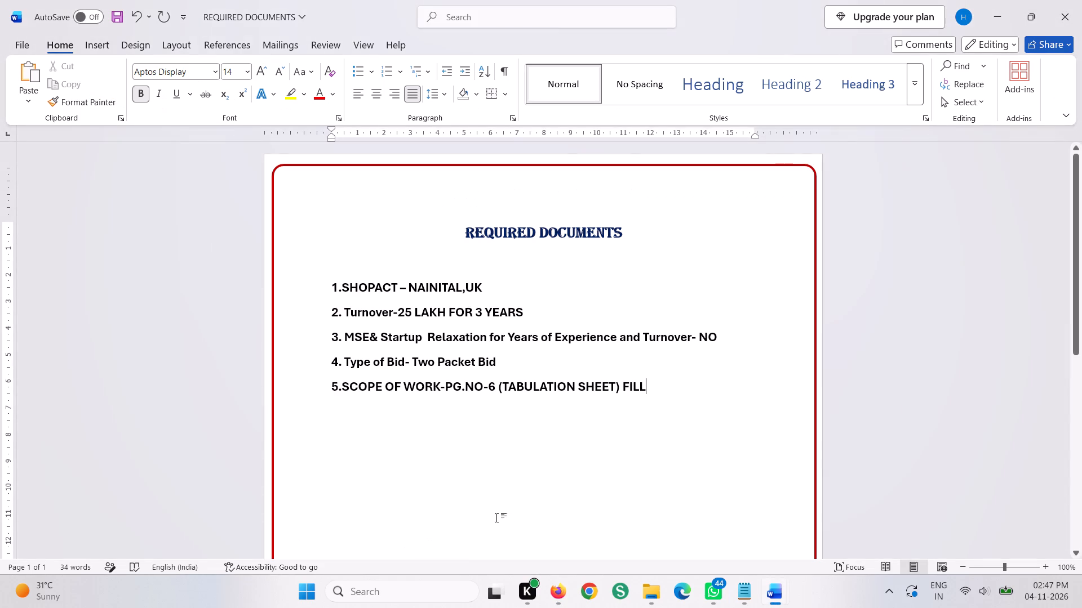
{"action": "left_click", "coordinate": [693, 404]}
{"action": "key", "text": "Return"}
{"action": "type", "text": "6."}
{"action": "key", "text": "ctrl+v"}
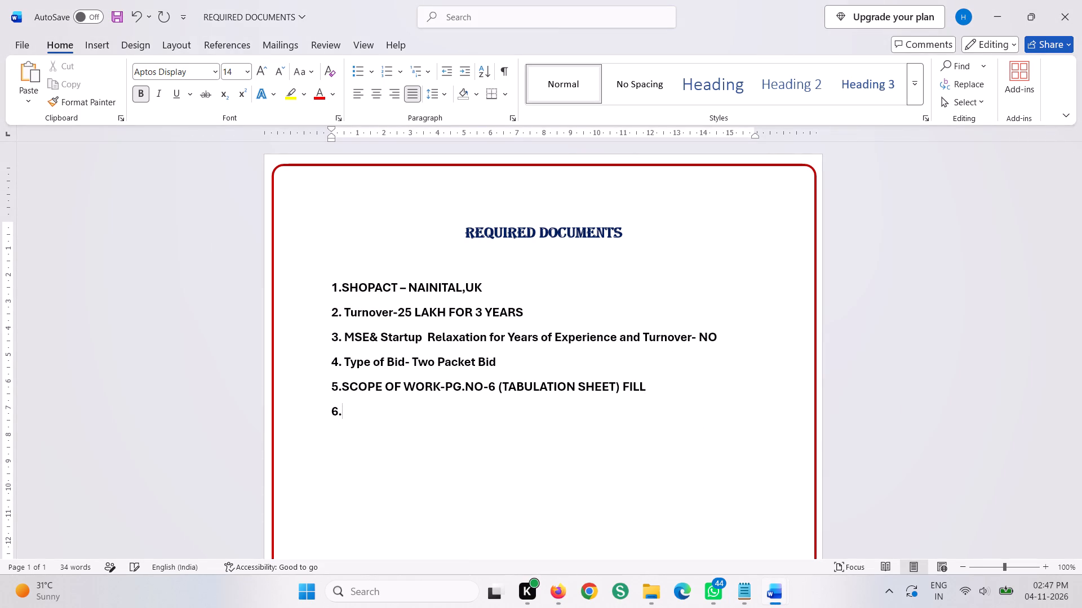
Highlight item 6's GST, EPF, ESI & Labour certificates text in yellow.
{"action": "left_click_drag", "start_coordinate": [353, 411], "coordinate": [447, 433]}
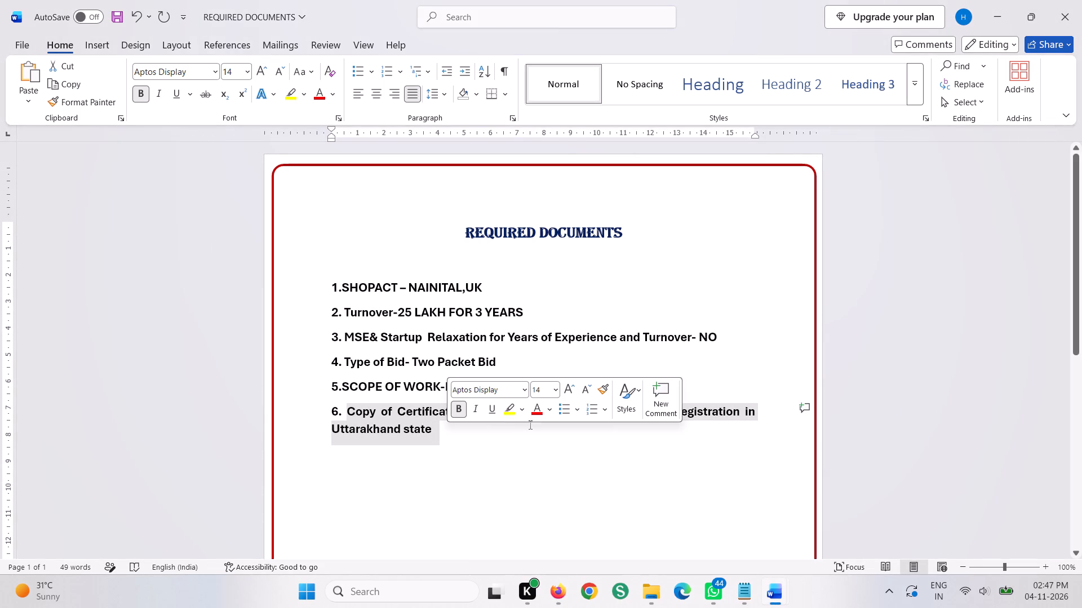
{"action": "left_click", "coordinate": [505, 409]}
{"action": "left_click", "coordinate": [441, 436]}
Add item 7 to the list with the text Positive Net Worth, copied from row 4 of the searched tabulation sheet image.
{"action": "key", "text": "Return"}
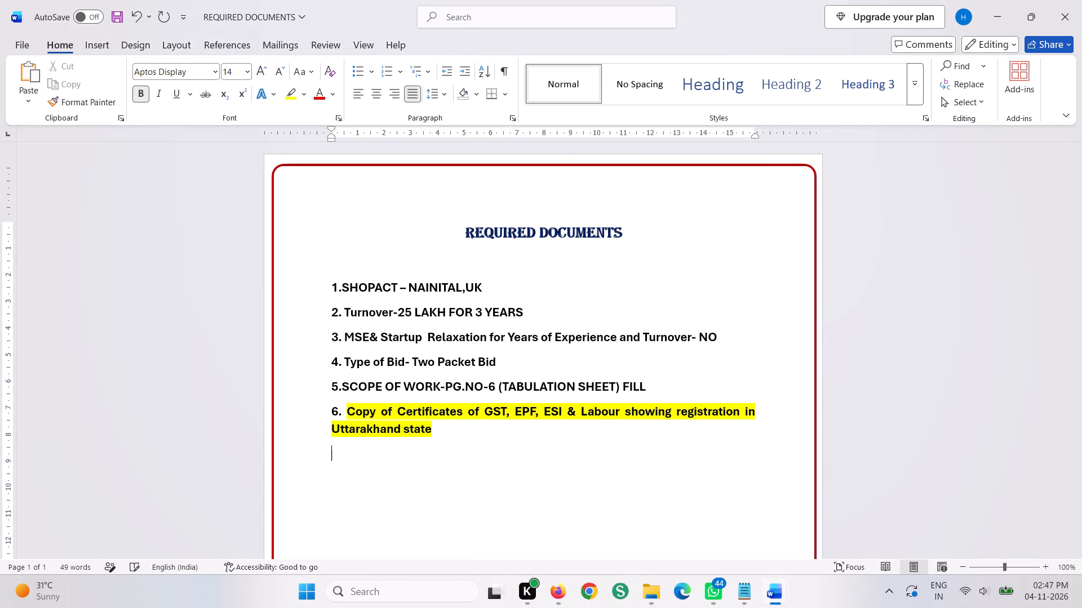
{"action": "type", "text": "7."}
{"action": "key", "text": "alt+Tab"}
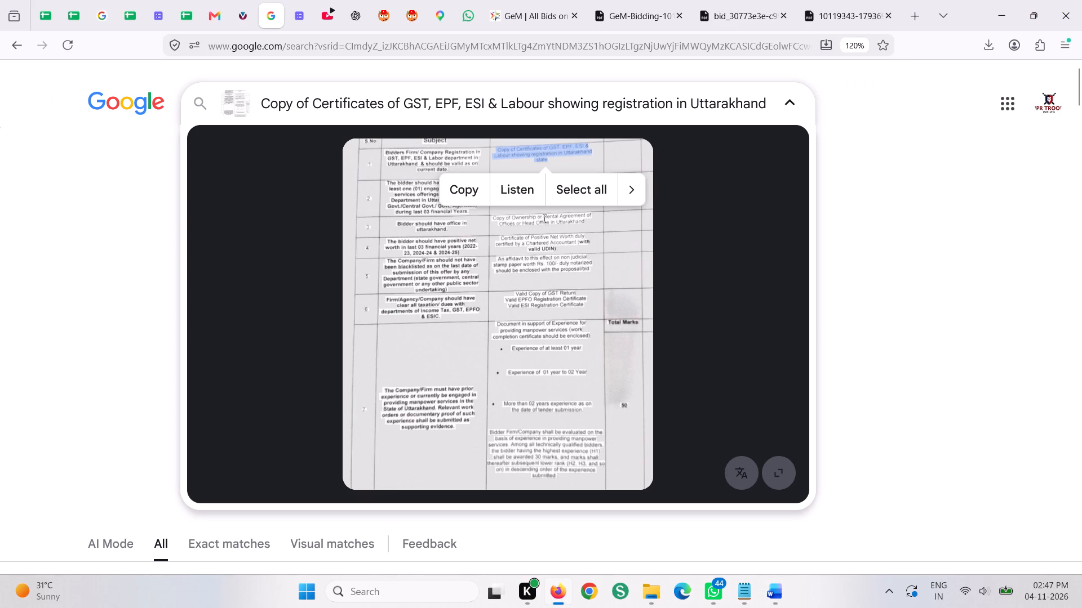
{"action": "left_click", "coordinate": [543, 218]}
{"action": "left_click", "coordinate": [522, 220]}
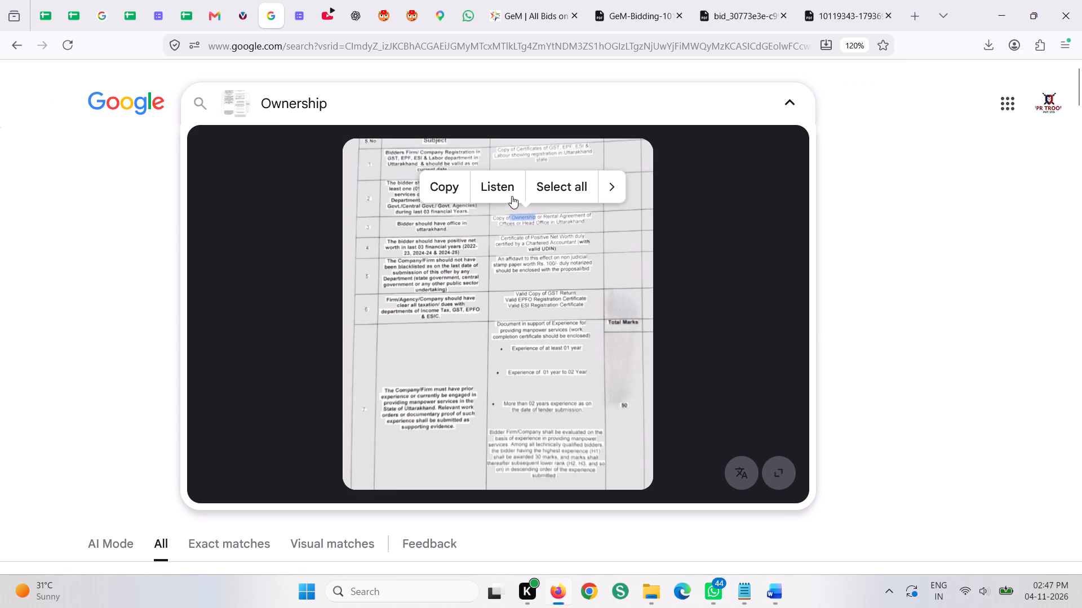
{"action": "left_click", "coordinate": [522, 238]}
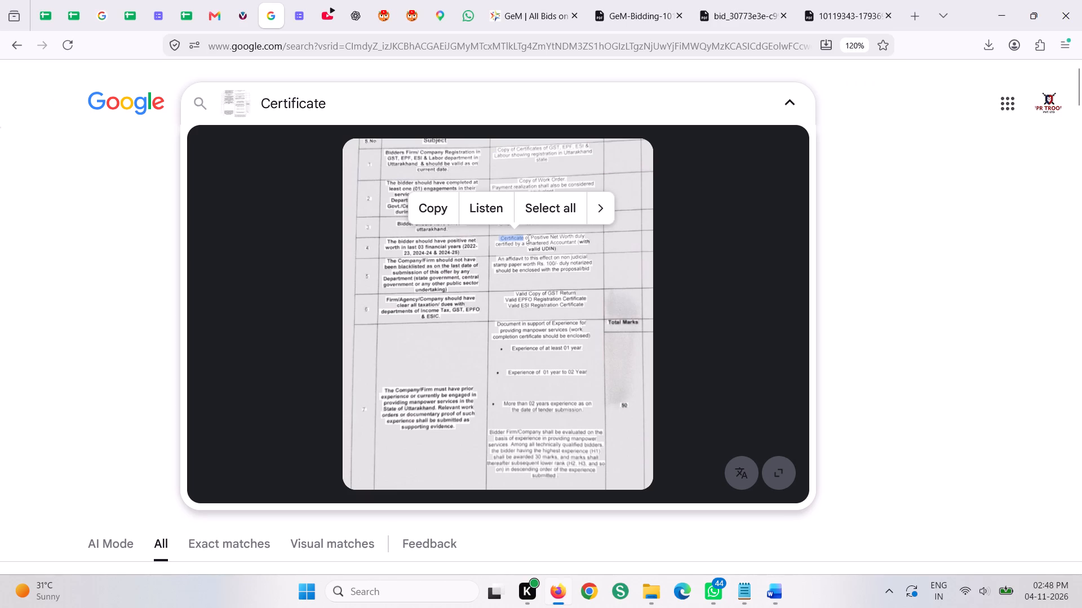
{"action": "left_click_drag", "start_coordinate": [531, 238], "coordinate": [573, 238]}
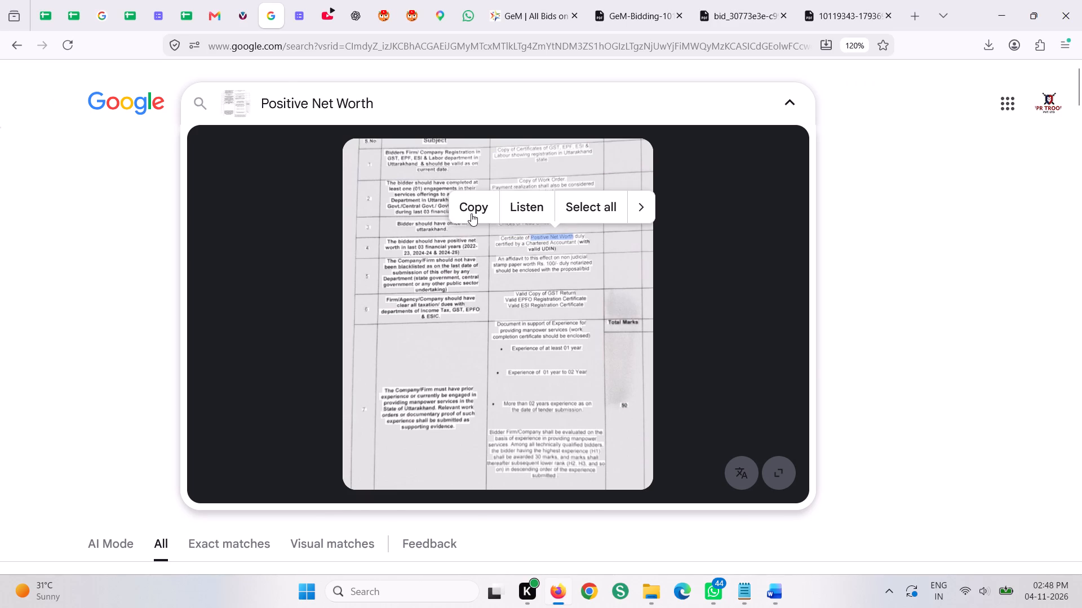
{"action": "left_click", "coordinate": [470, 200]}
{"action": "key", "text": "alt+Tab"}
{"action": "key", "text": "ctrl+v"}
Add item 8 with row 2's subject text copied from "bidder should have completed at least one (01) engagements" through "Govt. Agencies".
{"action": "key", "text": "Return"}
{"action": "key", "text": "8"}
{"action": "key", "text": "period"}
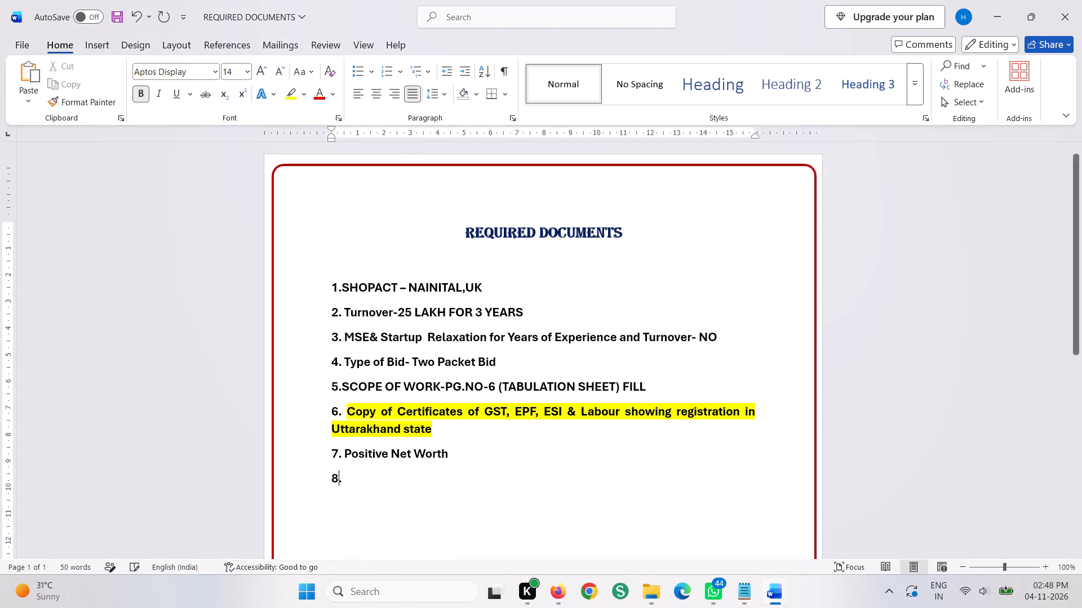
{"action": "key", "text": "alt+Tab"}
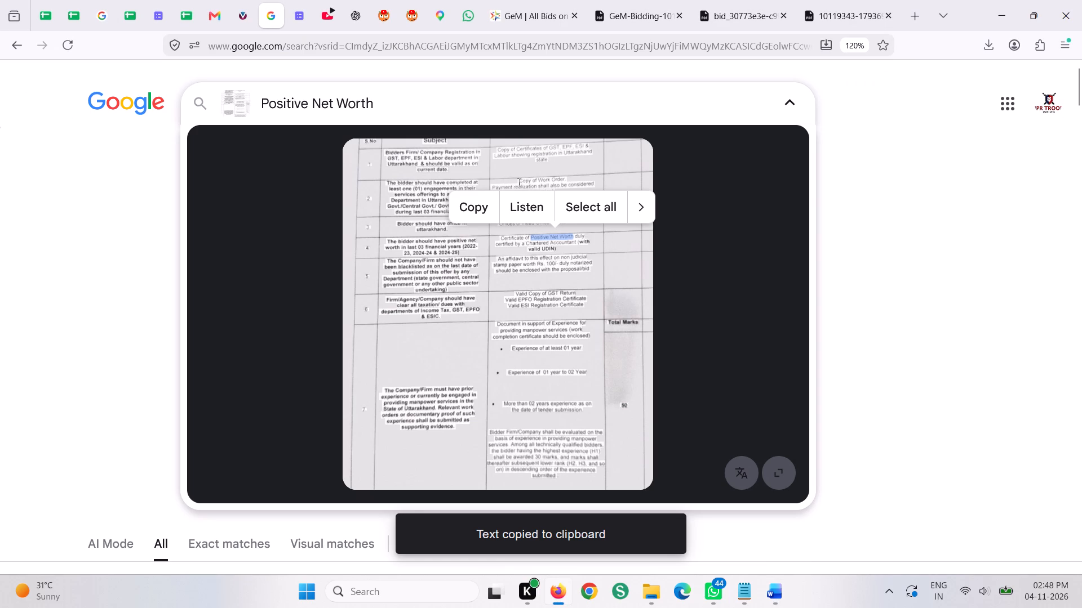
{"action": "left_click", "coordinate": [522, 182]}
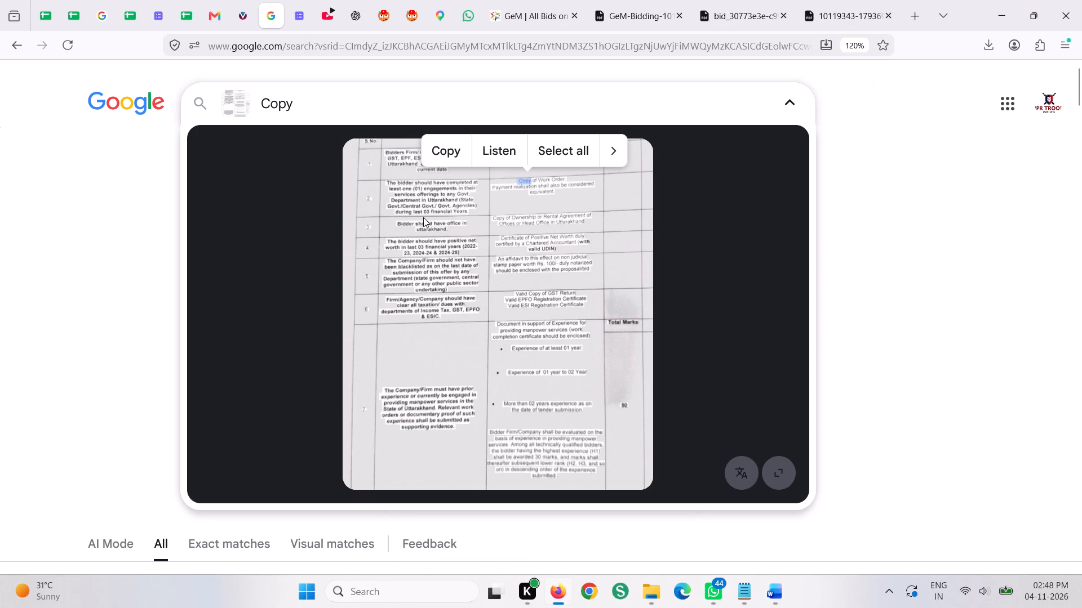
{"action": "left_click_drag", "start_coordinate": [393, 185], "coordinate": [424, 193]}
{"action": "left_click_drag", "start_coordinate": [424, 193], "coordinate": [426, 197]}
{"action": "left_click_drag", "start_coordinate": [400, 184], "coordinate": [419, 202]}
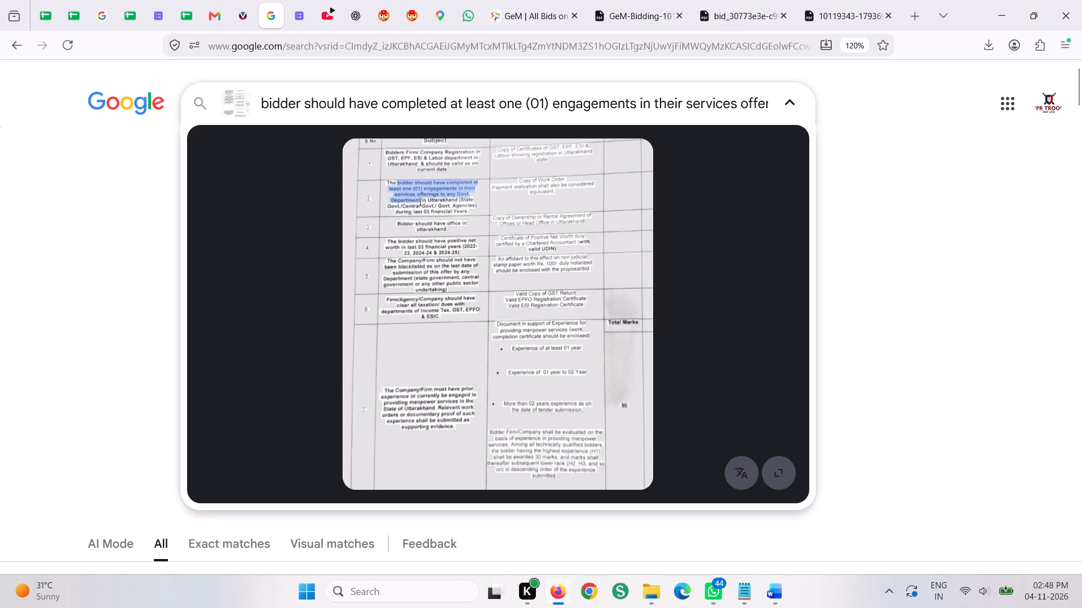
{"action": "left_click_drag", "start_coordinate": [419, 202], "coordinate": [462, 207]}
{"action": "left_click", "coordinate": [370, 150]}
{"action": "key", "text": "alt+Tab"}
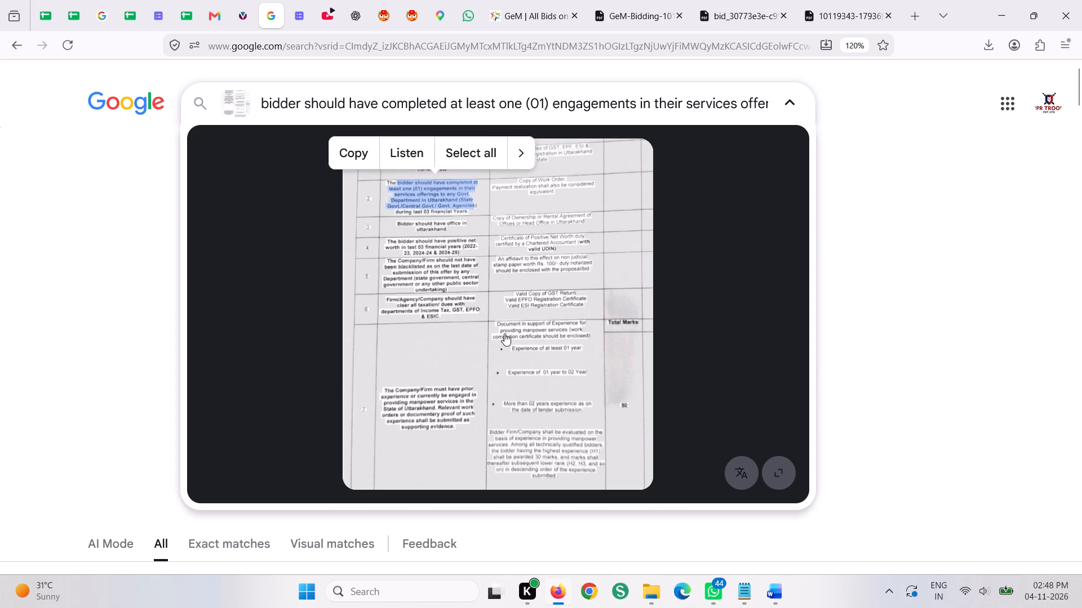
{"action": "key", "text": "ctrl+v"}
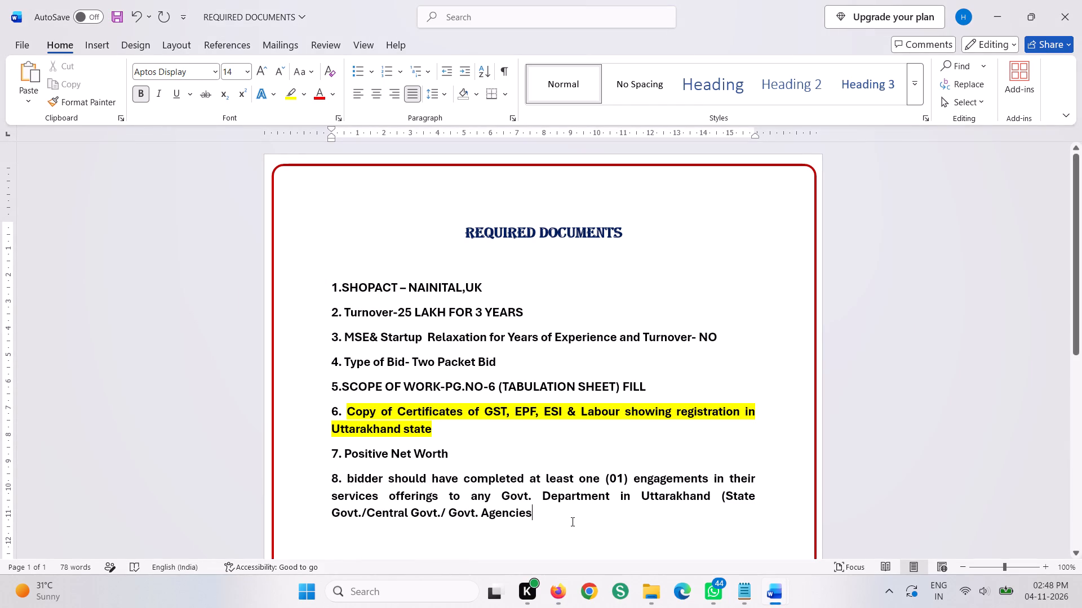
{"action": "left_click", "coordinate": [575, 521]}
Check row 5's blacklisting requirement in the searched image and add item 9 as BLACKLIST AFFIDAVIT ON STAMP RS..100.
{"action": "key", "text": "Return"}
{"action": "type", "text": "9."}
{"action": "key", "text": "alt+Tab"}
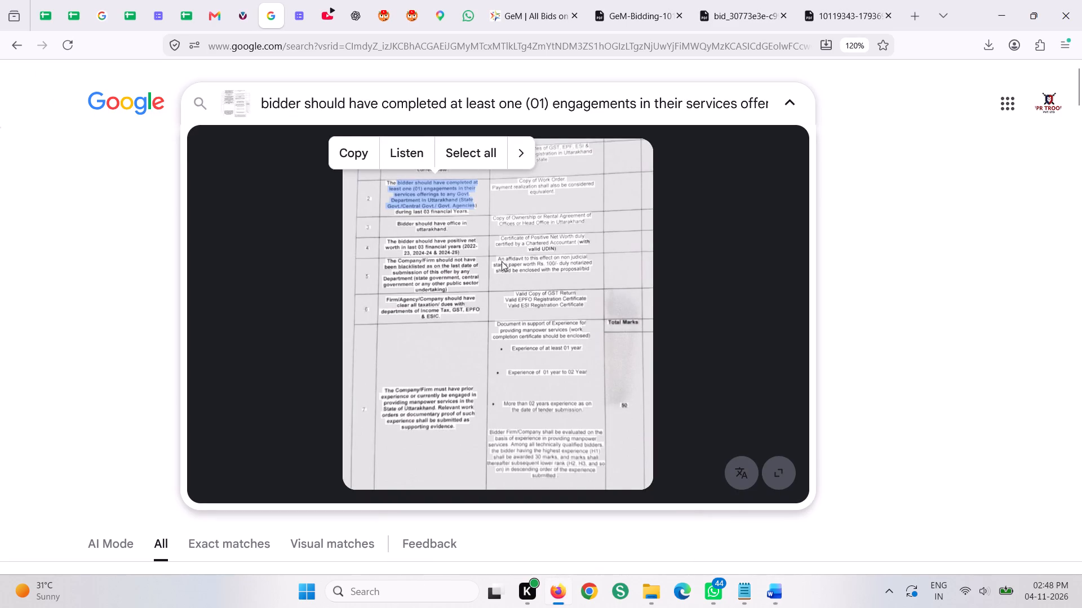
{"action": "left_click_drag", "start_coordinate": [505, 258], "coordinate": [580, 271]}
{"action": "left_click_drag", "start_coordinate": [402, 260], "coordinate": [432, 263]}
{"action": "left_click", "coordinate": [409, 265]}
{"action": "key", "text": "alt+Tab"}
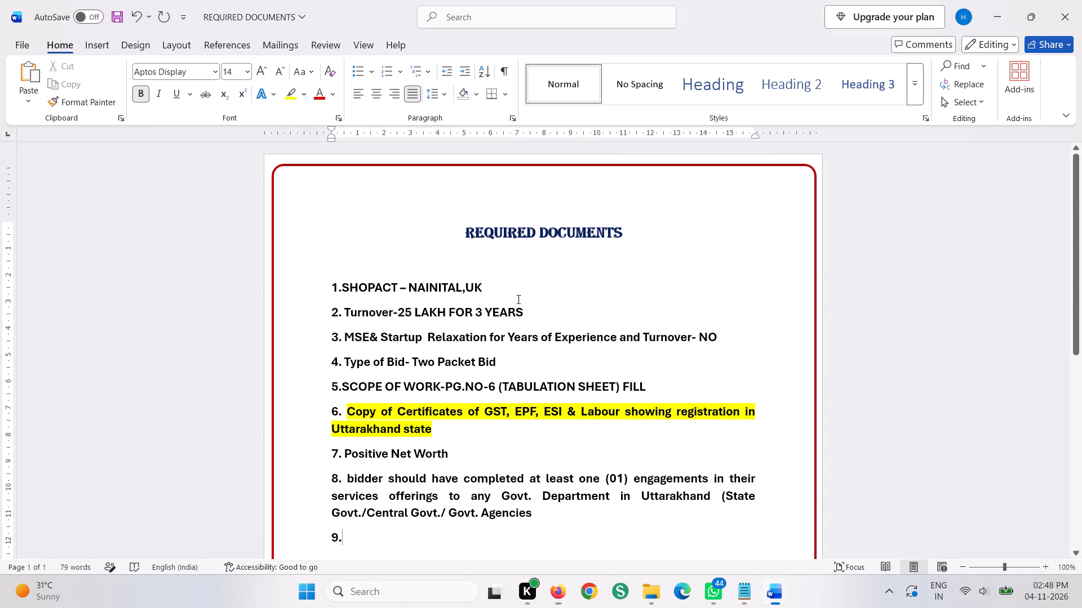
{"action": "scroll", "coordinate": [462, 461], "scroll_direction": "down", "scroll_amount": 1}
{"action": "type", "text": "BLACKLIST"}
{"action": "key", "text": "space"}
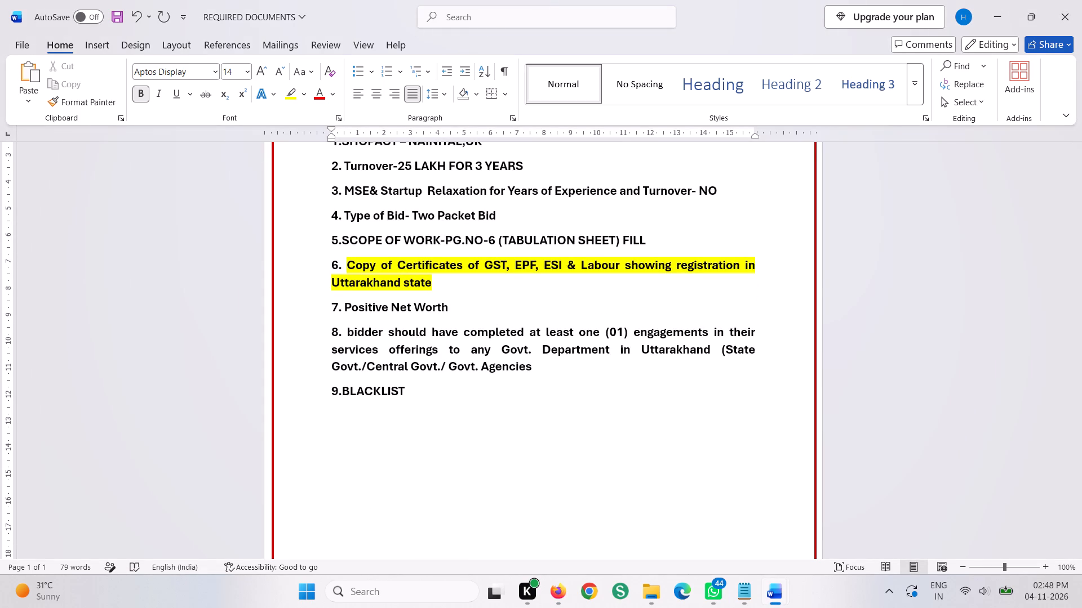
{"action": "type", "text": "AFFIDAVIT IO"}
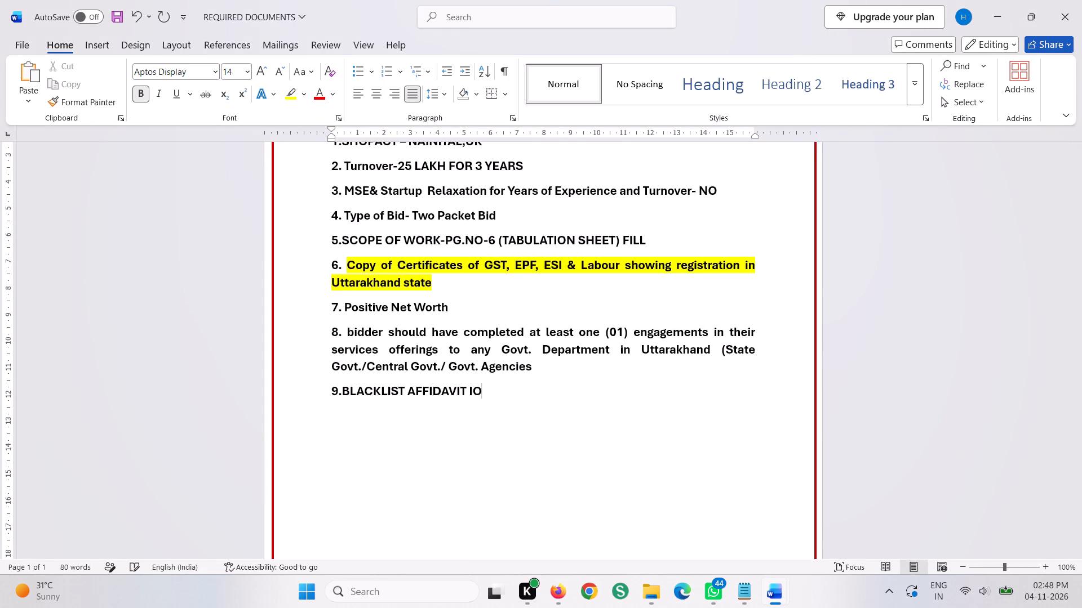
{"action": "key", "text": "BackSpace"}
{"action": "key", "text": "BackSpace"}
{"action": "type", "text": "ON STAMP R"}
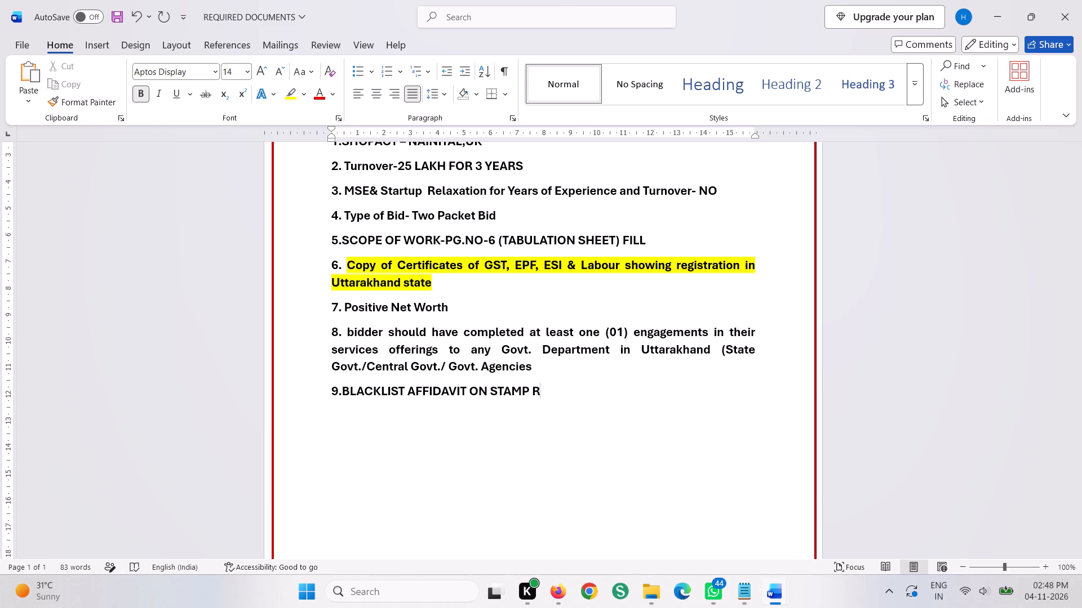
{"action": "type", "text": "S..100"}
Add item 10 with row 6's copied text, Copy of GST Return Valid EPFO Registration Certificate Valid ESI Registration Certificate, and start item 11.
{"action": "key", "text": "Return"}
{"action": "type", "text": "10."}
{"action": "key", "text": "alt+Tab"}
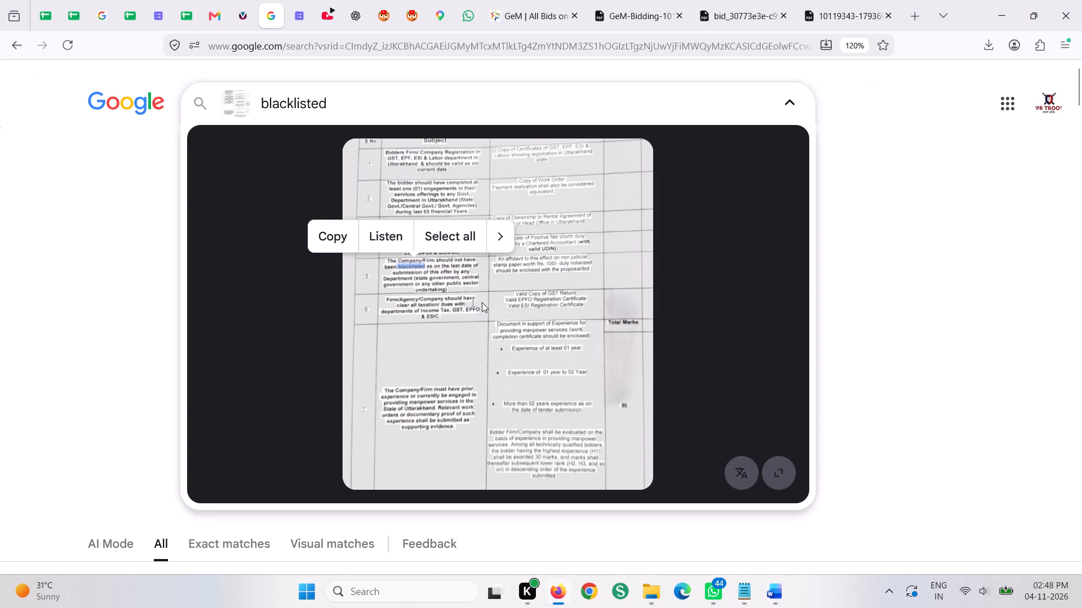
{"action": "left_click_drag", "start_coordinate": [533, 293], "coordinate": [575, 309]}
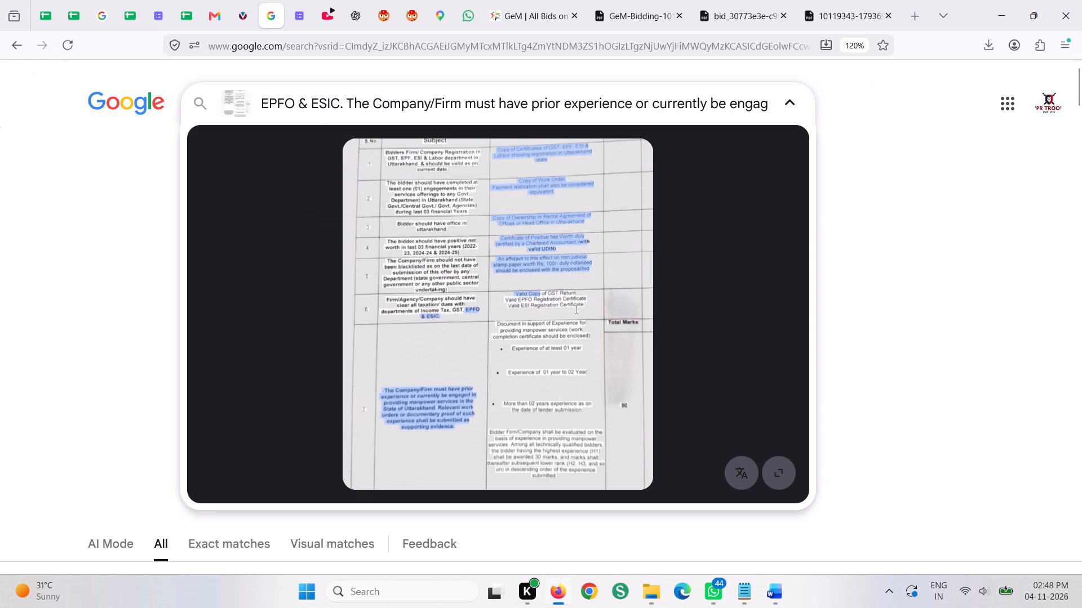
{"action": "left_click_drag", "start_coordinate": [575, 309], "coordinate": [583, 305]}
{"action": "key", "text": "ctrl+c"}
{"action": "key", "text": "ctrl+c"}
{"action": "left_click", "coordinate": [454, 254]}
{"action": "key", "text": "alt+Tab"}
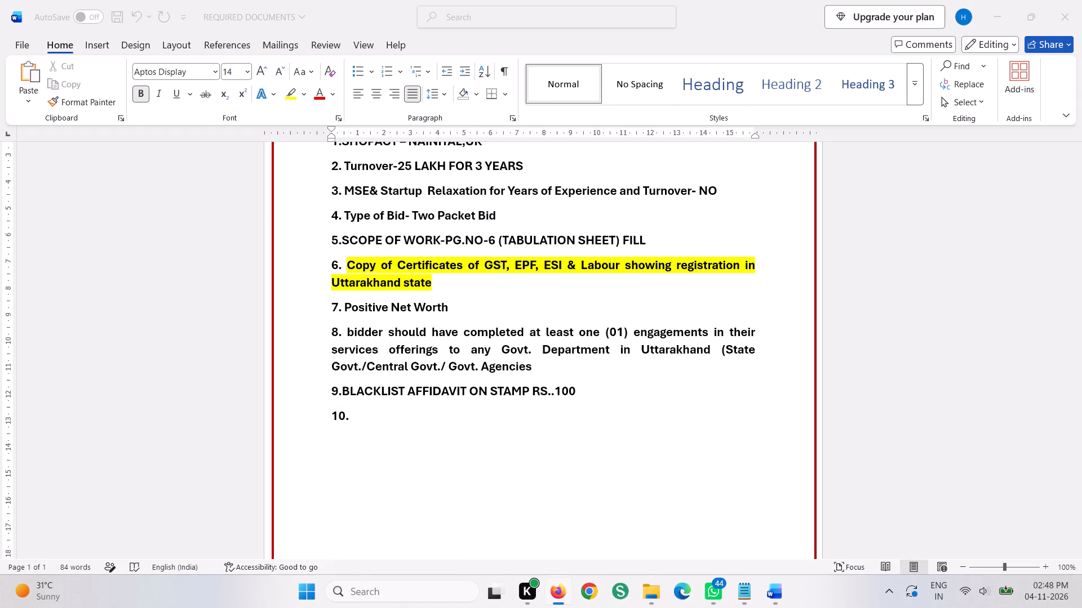
{"action": "key", "text": "ctrl+v"}
{"action": "key", "text": "Return"}
{"action": "type", "text": "11."}
Return to the bid attachment PDF and copy a screenshot of tabulation sheet rows 09 to 12 on page 7.
{"action": "key", "text": "alt+Tab"}
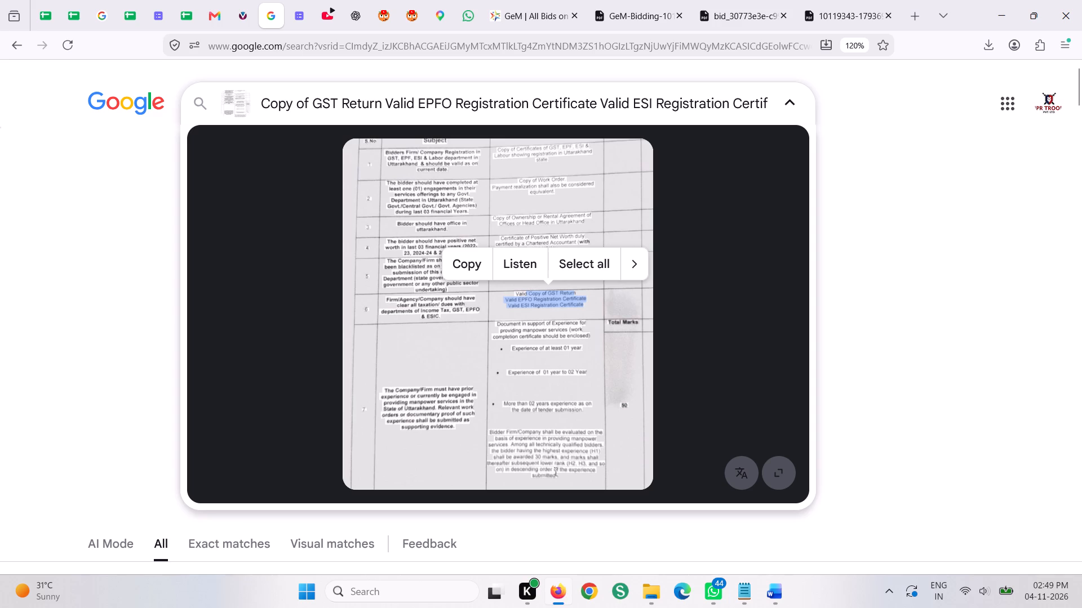
{"action": "left_click", "coordinate": [844, 0]}
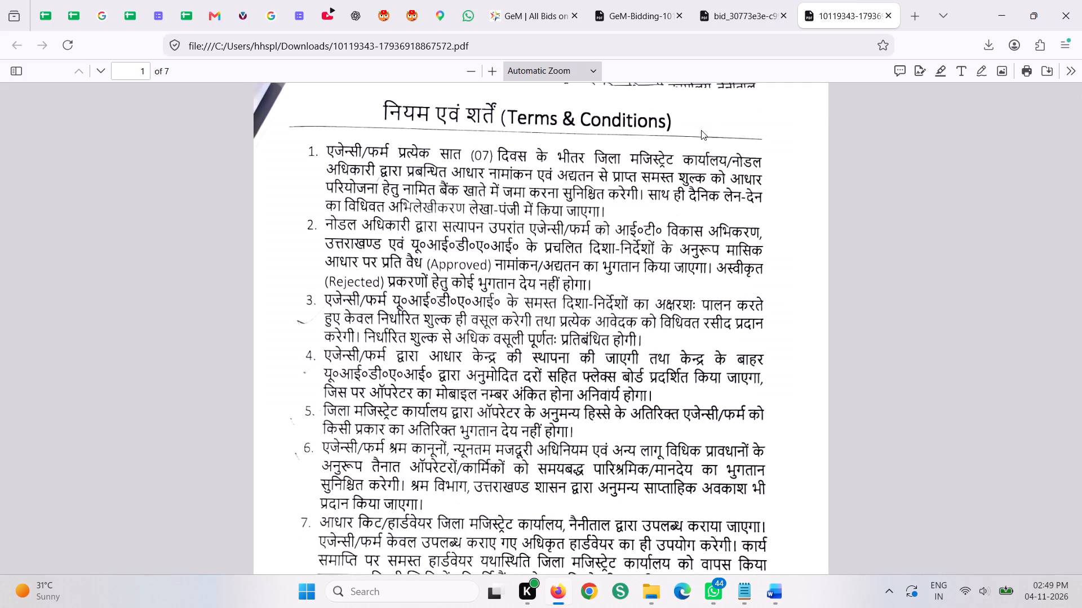
{"action": "left_click", "coordinate": [784, 0]}
{"action": "scroll", "coordinate": [620, 269], "scroll_direction": "down", "scroll_amount": 2}
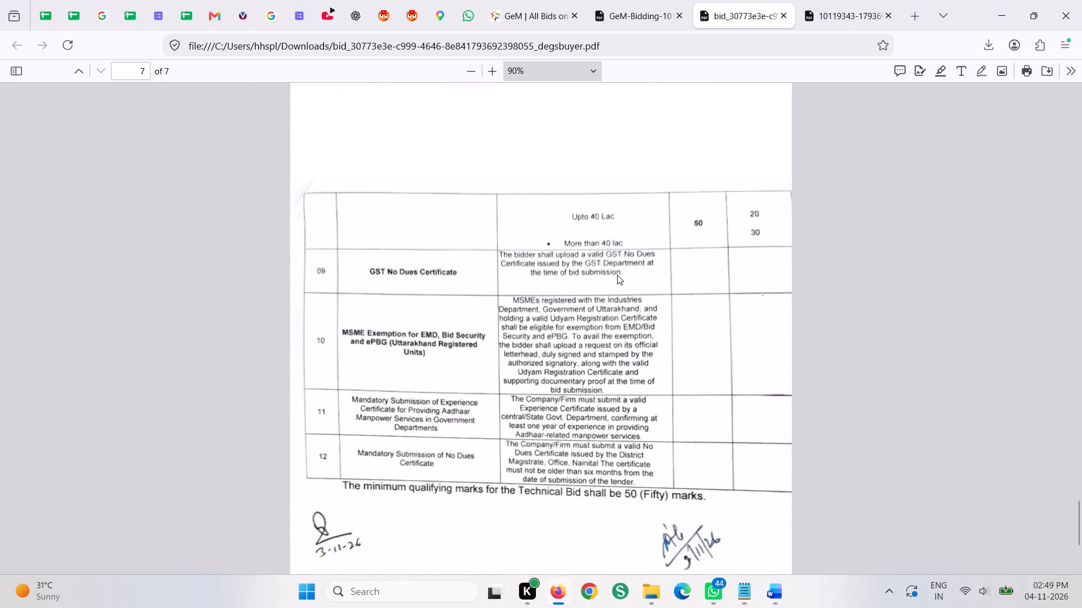
{"action": "scroll", "coordinate": [617, 275], "scroll_direction": "up", "scroll_amount": 1}
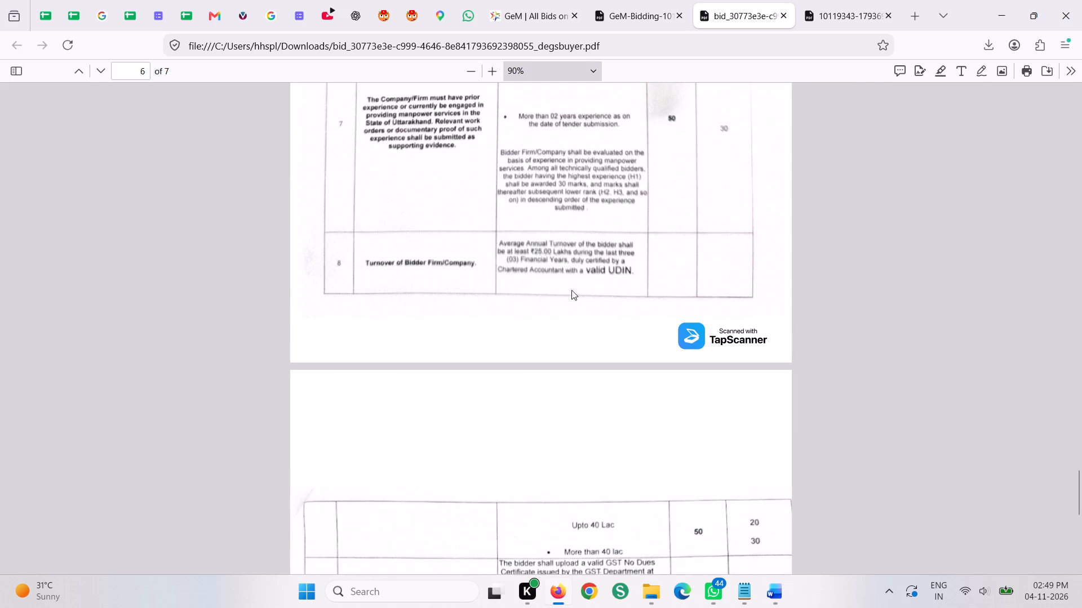
{"action": "key", "text": "alt+Tab"}
{"action": "key", "text": "alt+Tab"}
{"action": "scroll", "coordinate": [496, 326], "scroll_direction": "down", "scroll_amount": 1}
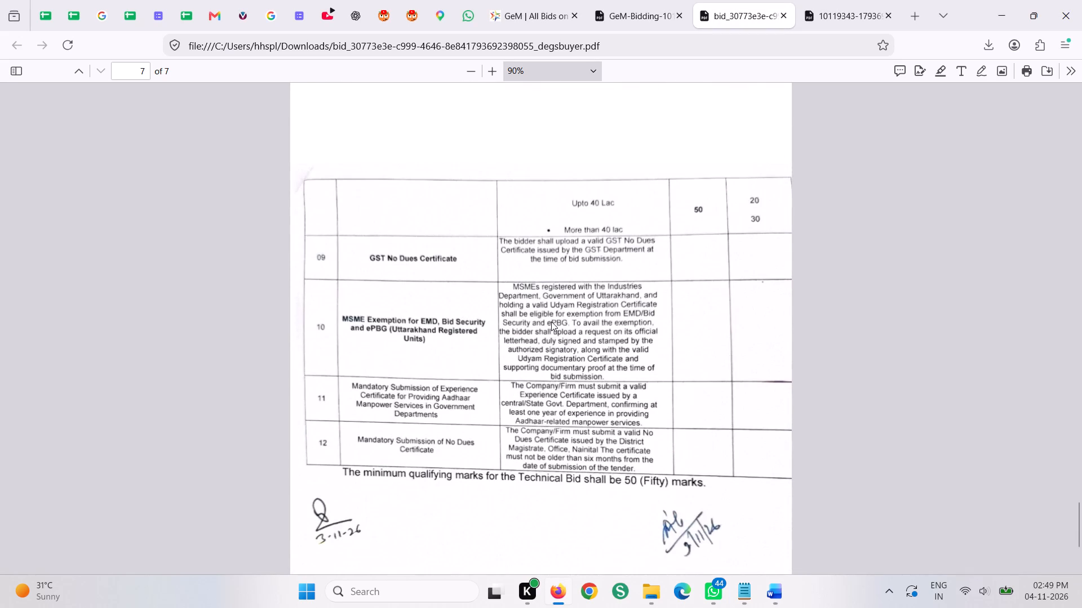
{"action": "key", "text": "ctrl+shift+s"}
{"action": "left_click_drag", "start_coordinate": [276, 199], "coordinate": [787, 325]}
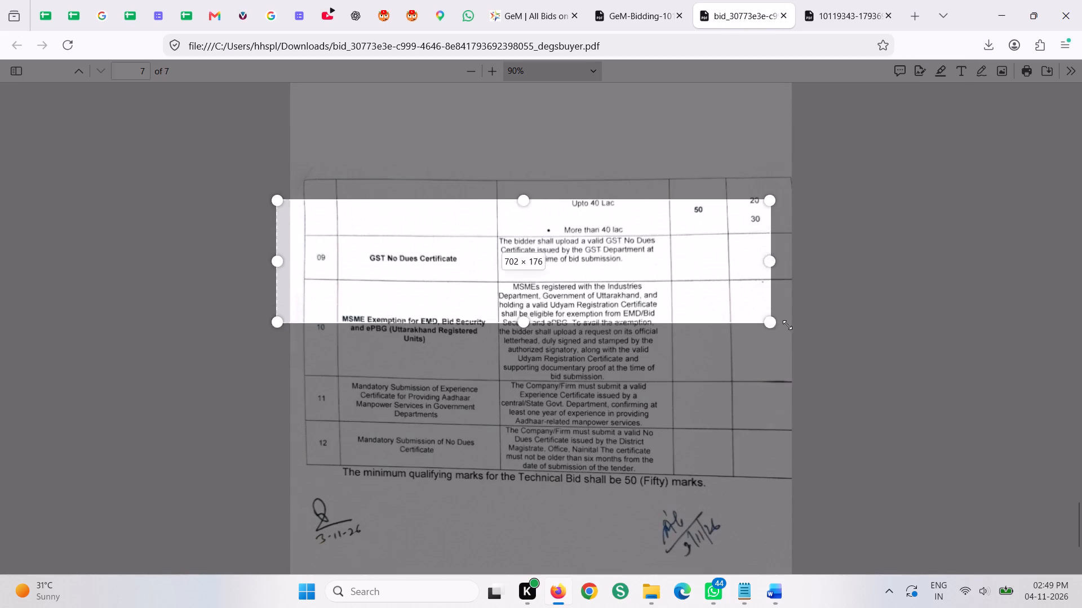
{"action": "left_click_drag", "start_coordinate": [787, 325], "coordinate": [808, 508]}
{"action": "left_click", "coordinate": [690, 524]}
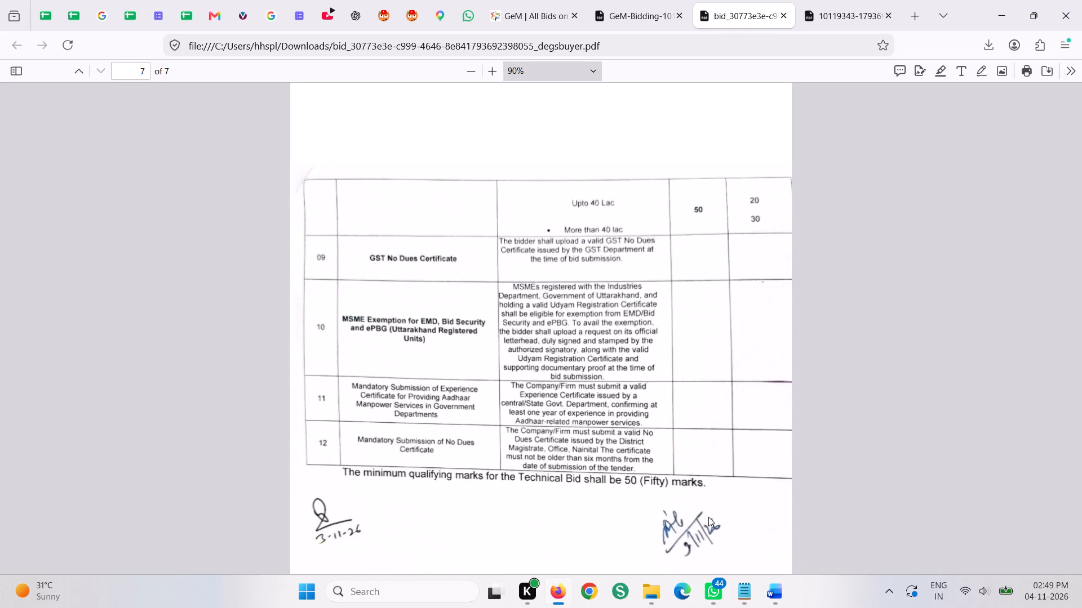
Run a new Google image search on the copied screenshot of rows 09 to 12.
{"action": "left_click", "coordinate": [274, 23]}
{"action": "left_click", "coordinate": [786, 97]}
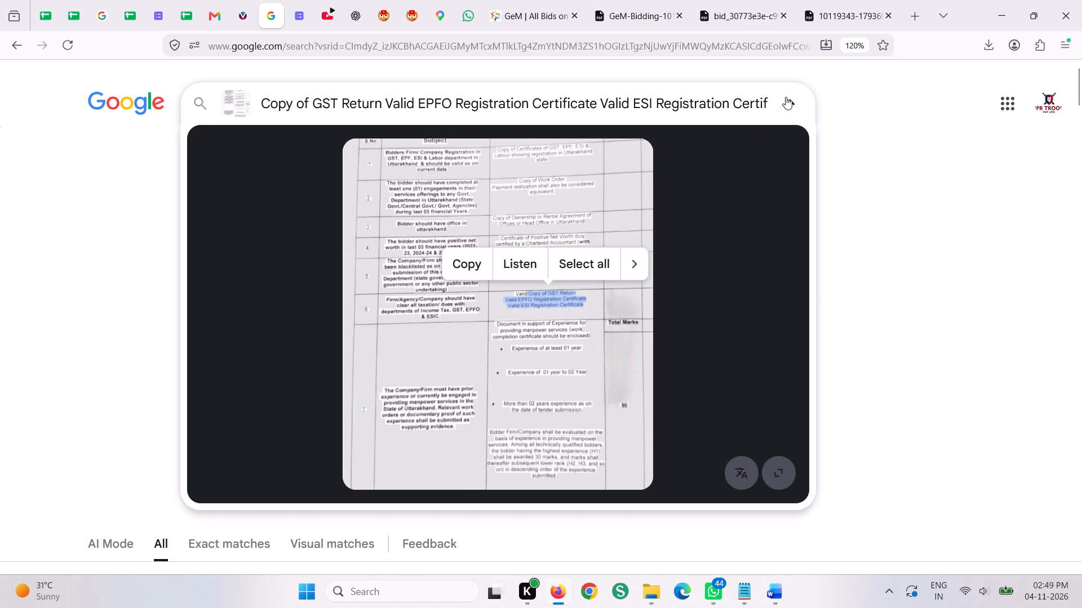
{"action": "left_click", "coordinate": [756, 98]}
{"action": "left_click", "coordinate": [583, 329]}
{"action": "key", "text": "ctrl+v"}
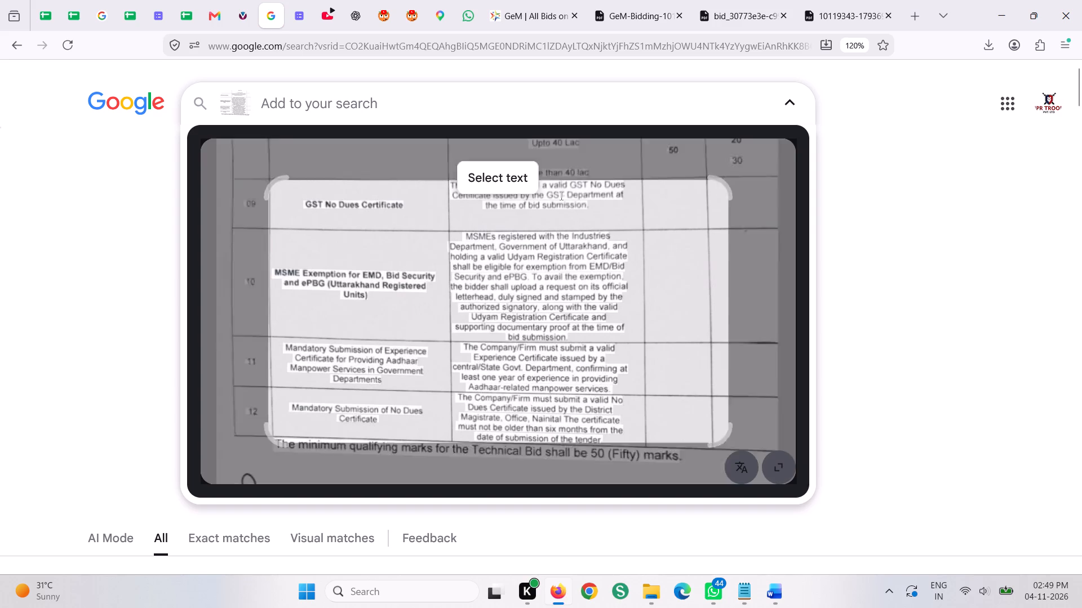
Fill item 11 with row 09's copied text: GST No Dues Certificate issued by the GST Department at the time of bid submission.
{"action": "left_click", "coordinate": [573, 184]}
{"action": "left_click_drag", "start_coordinate": [573, 184], "coordinate": [583, 204]}
{"action": "left_click", "coordinate": [453, 151]}
{"action": "key", "text": "alt+Tab"}
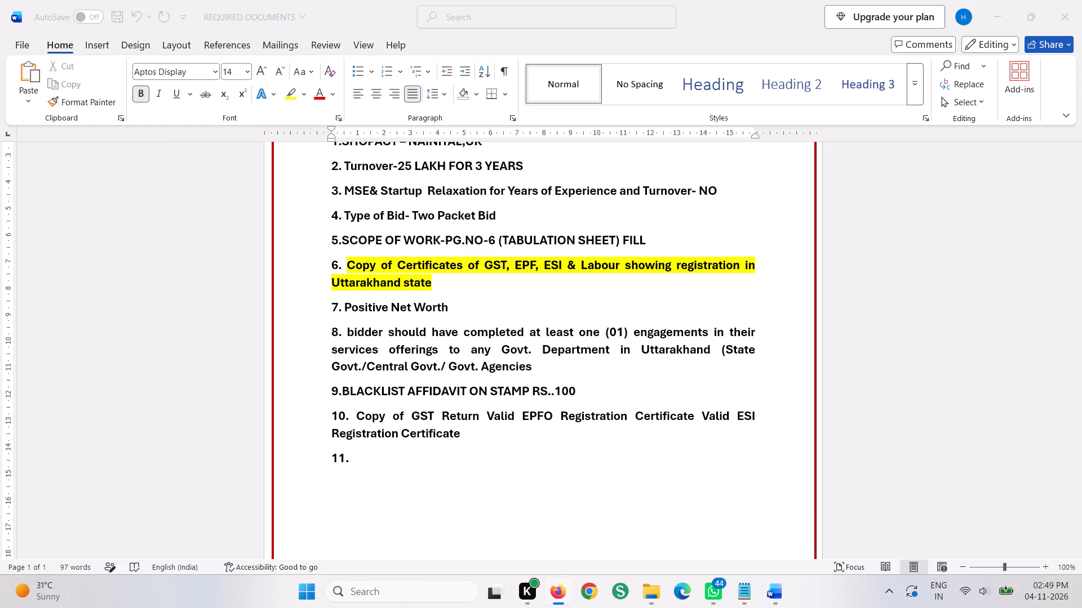
{"action": "key", "text": "ctrl+v"}
Add item 12 with row 10's copied heading text, MSME Exemption for EMD, and start item 13.
{"action": "key", "text": "Return"}
{"action": "type", "text": "12."}
{"action": "key", "text": "alt+Tab"}
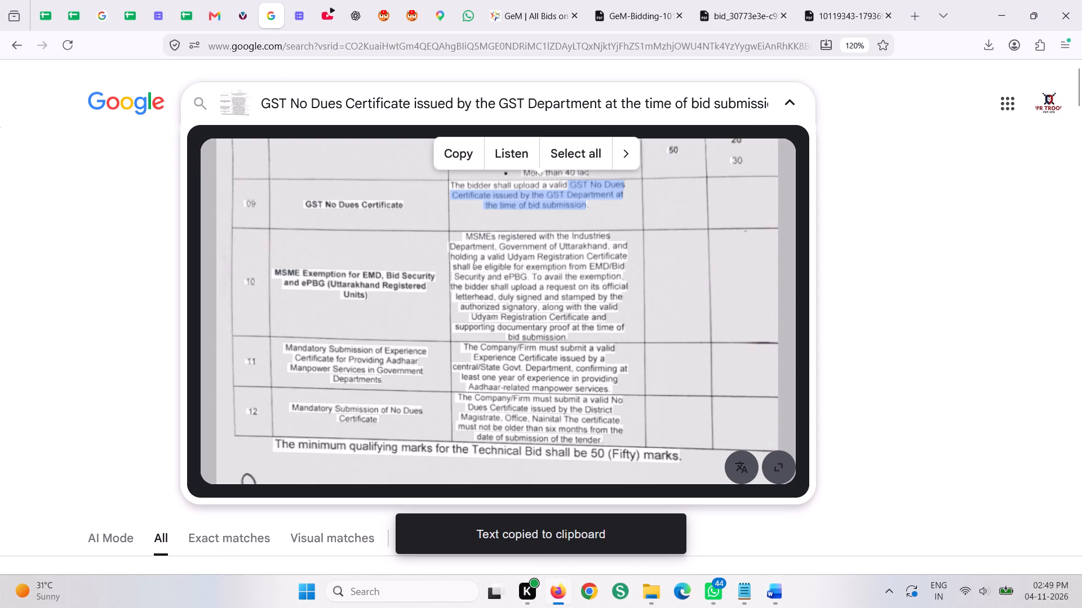
{"action": "left_click_drag", "start_coordinate": [279, 270], "coordinate": [381, 271]}
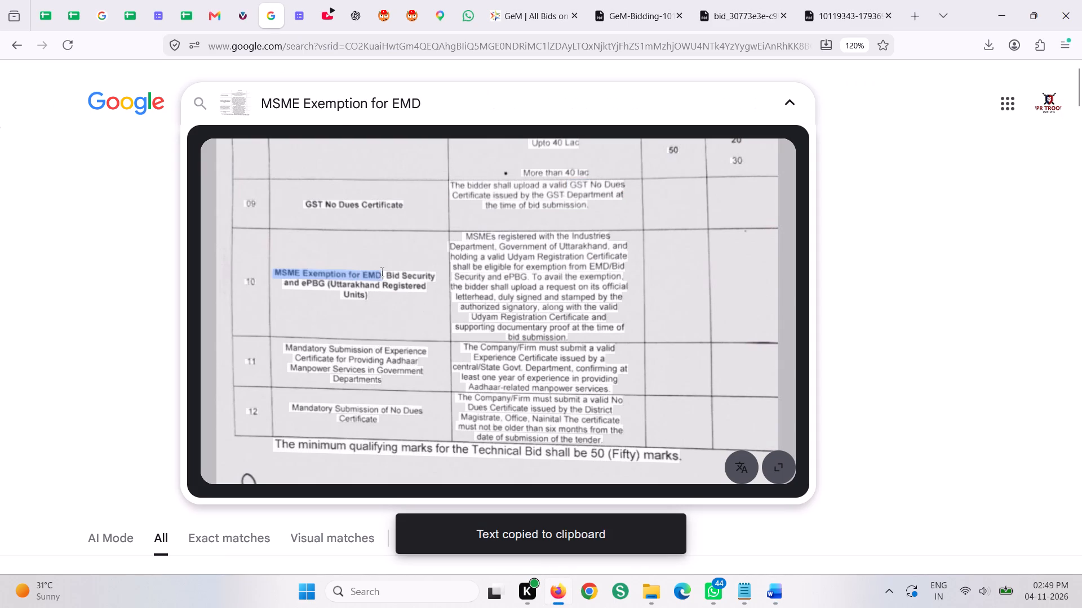
{"action": "left_click_drag", "start_coordinate": [381, 271], "coordinate": [368, 273]}
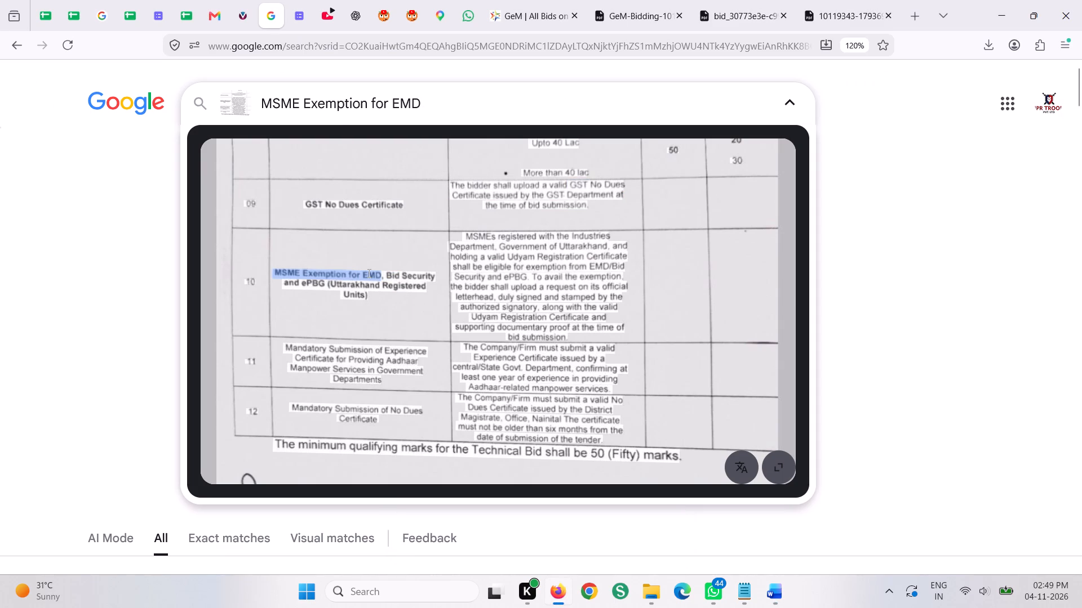
{"action": "left_click_drag", "start_coordinate": [368, 273], "coordinate": [367, 273]}
{"action": "left_click_drag", "start_coordinate": [367, 273], "coordinate": [366, 273]}
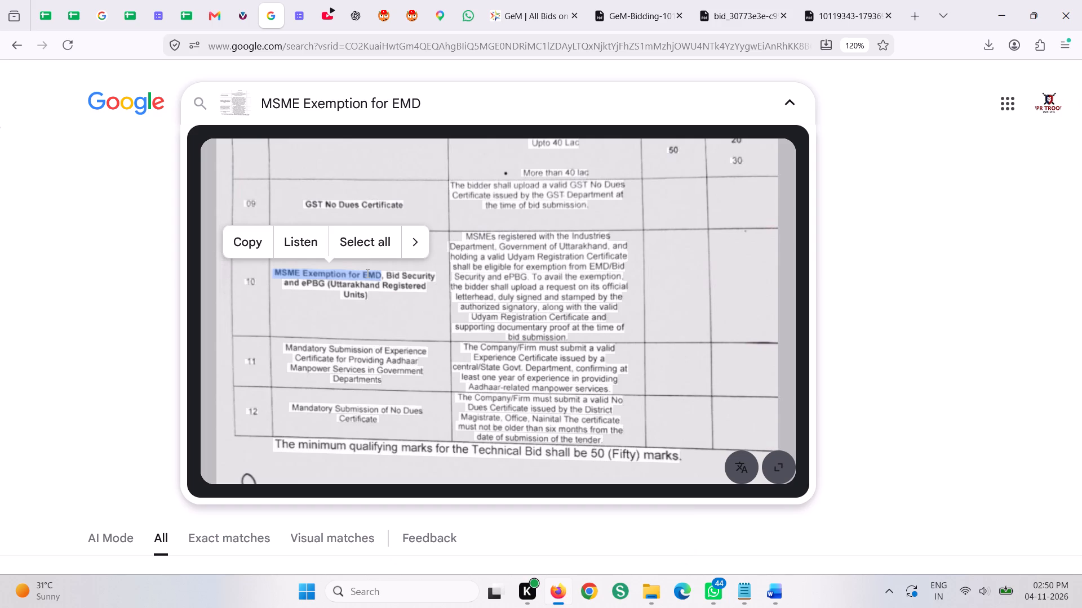
{"action": "left_click", "coordinate": [261, 234]}
{"action": "key", "text": "alt+Tab"}
{"action": "key", "text": "ctrl+v"}
{"action": "key", "text": "Return"}
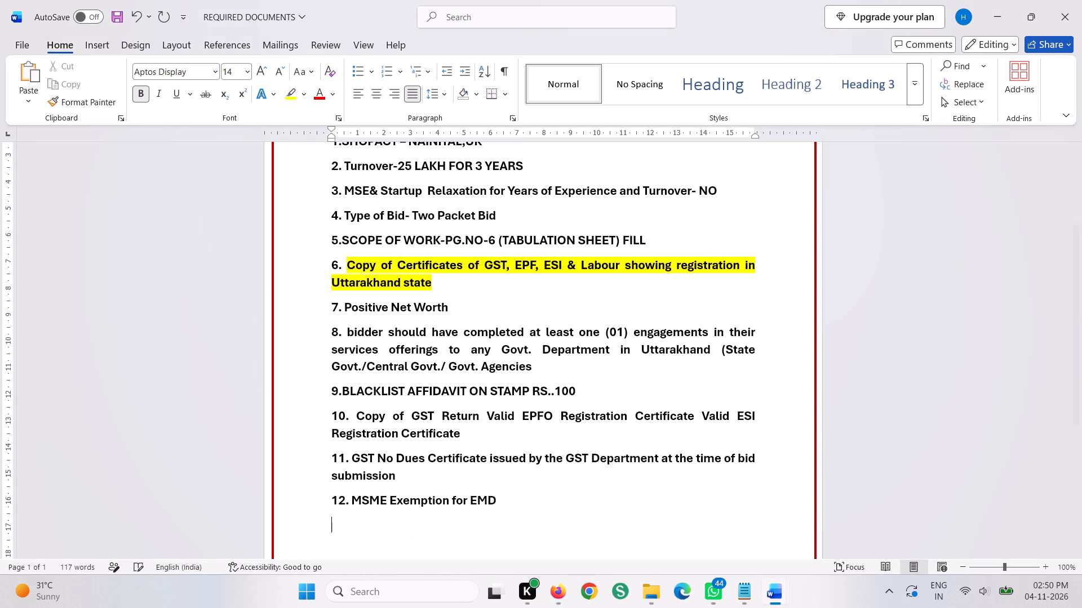
{"action": "key", "text": "1"}
{"action": "key", "text": "3"}
{"action": "key", "text": "period"}
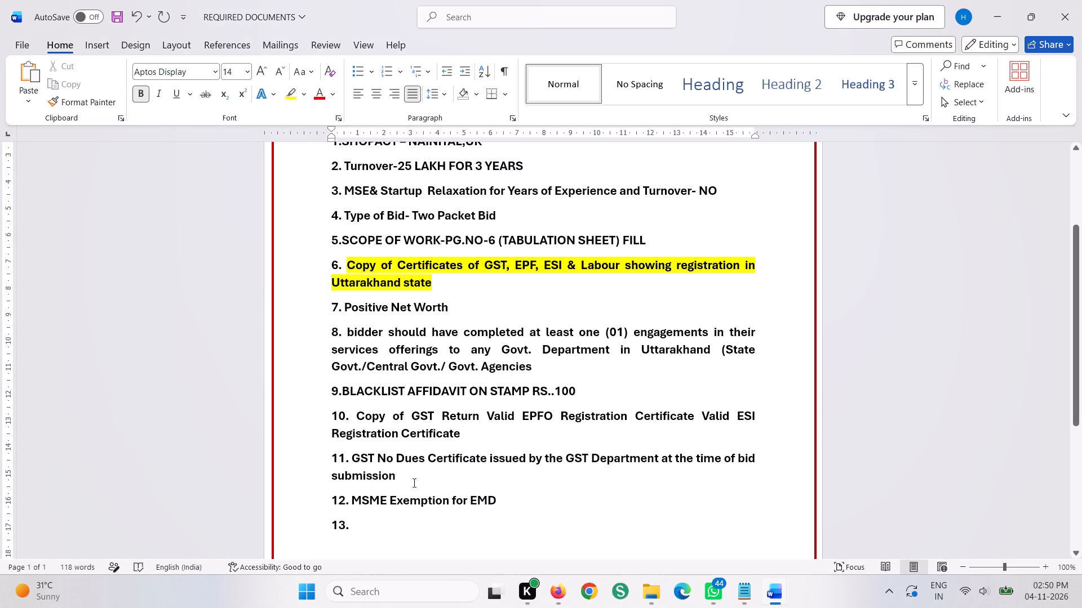
Highlight item 12's text, MSME Exemption for EMD, in yellow.
{"action": "left_click_drag", "start_coordinate": [357, 499], "coordinate": [500, 499]}
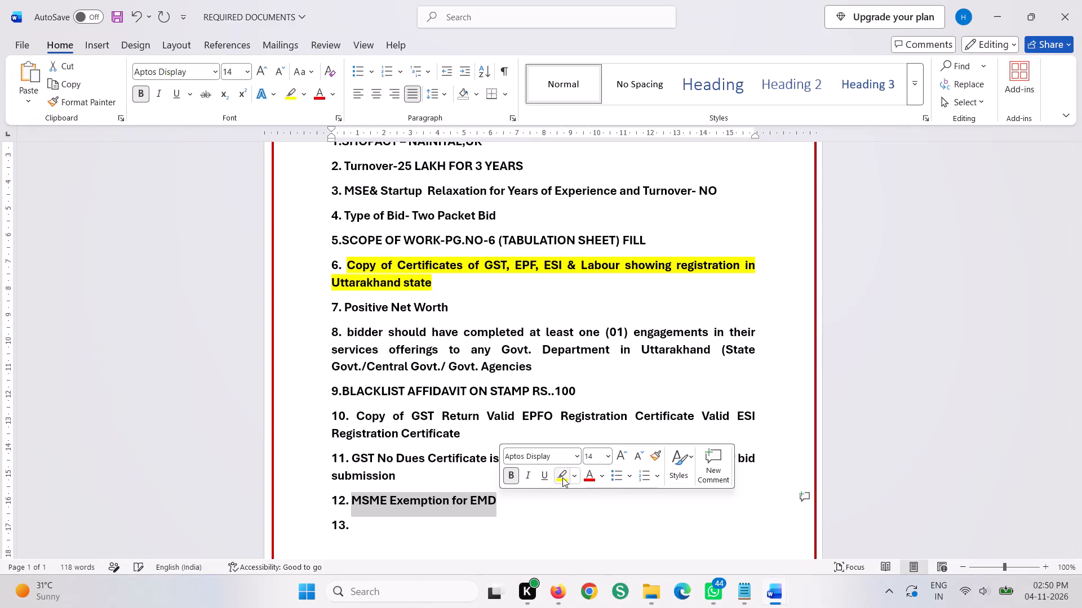
{"action": "left_click", "coordinate": [562, 477]}
{"action": "left_click", "coordinate": [518, 517]}
{"action": "scroll", "coordinate": [398, 317], "scroll_direction": "up", "scroll_amount": 1}
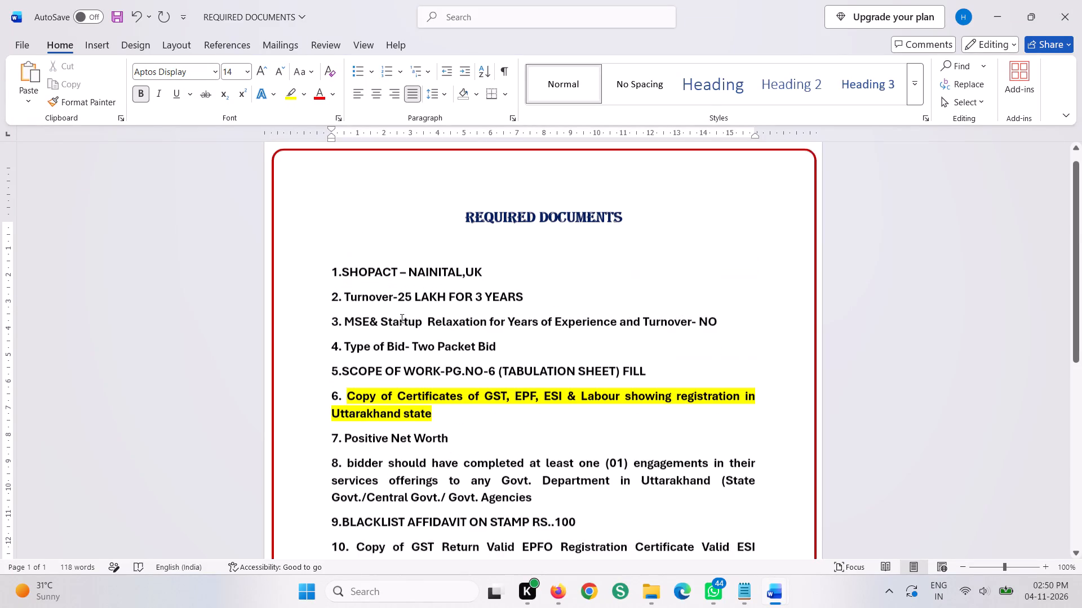
{"action": "scroll", "coordinate": [477, 413], "scroll_direction": "down", "scroll_amount": 1}
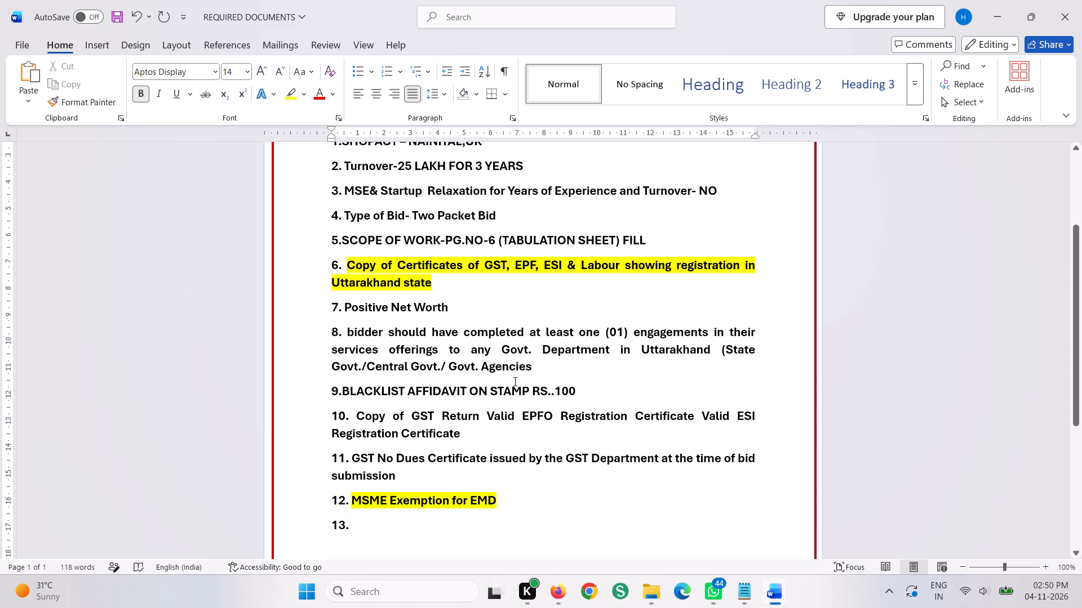
Return to the Google image search of tabulation sheet rows 09 to 12 in Firefox for item 13's text.
{"action": "key", "text": "alt+Tab"}
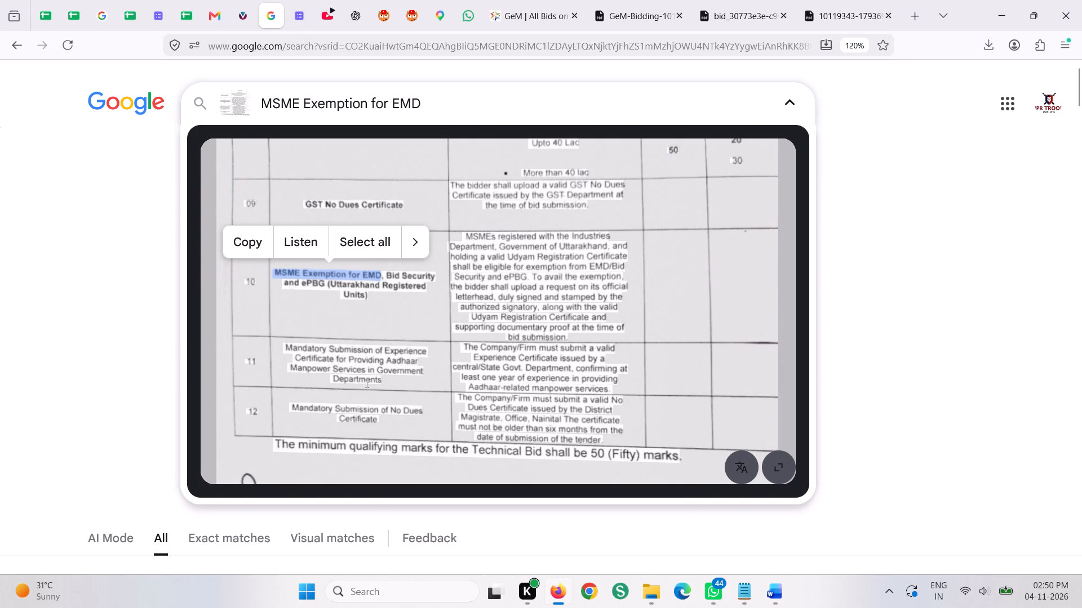
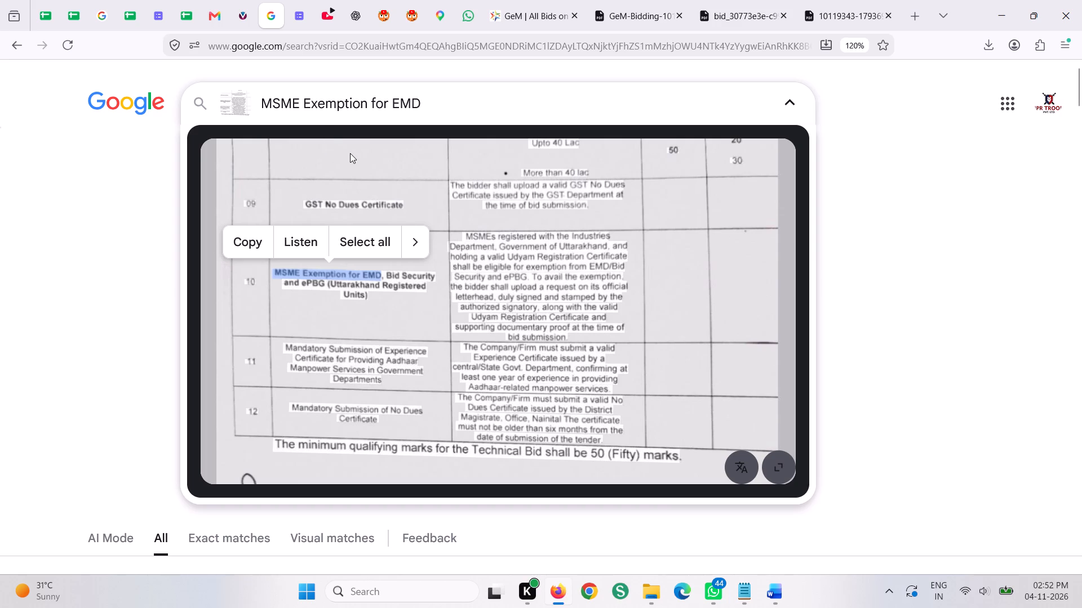
In the Daily Tender Sheet 2026, open the Drive folder linked in the Chandigarh row for bid GEM/2026/B/8229931.
{"action": "left_click", "coordinate": [193, 17]}
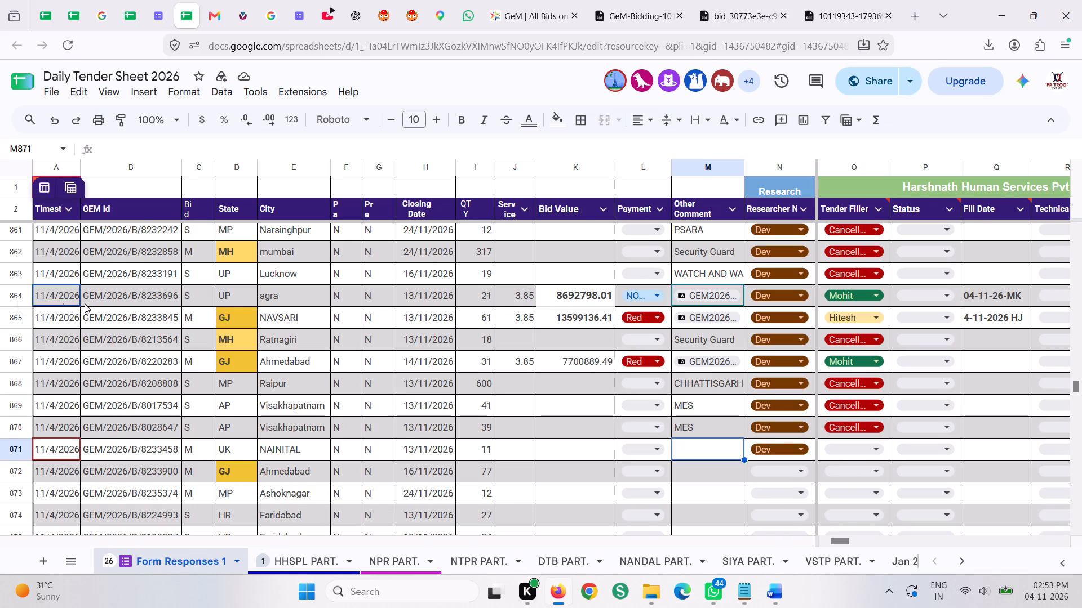
{"action": "scroll", "coordinate": [0, 286], "scroll_direction": "up", "scroll_amount": 2}
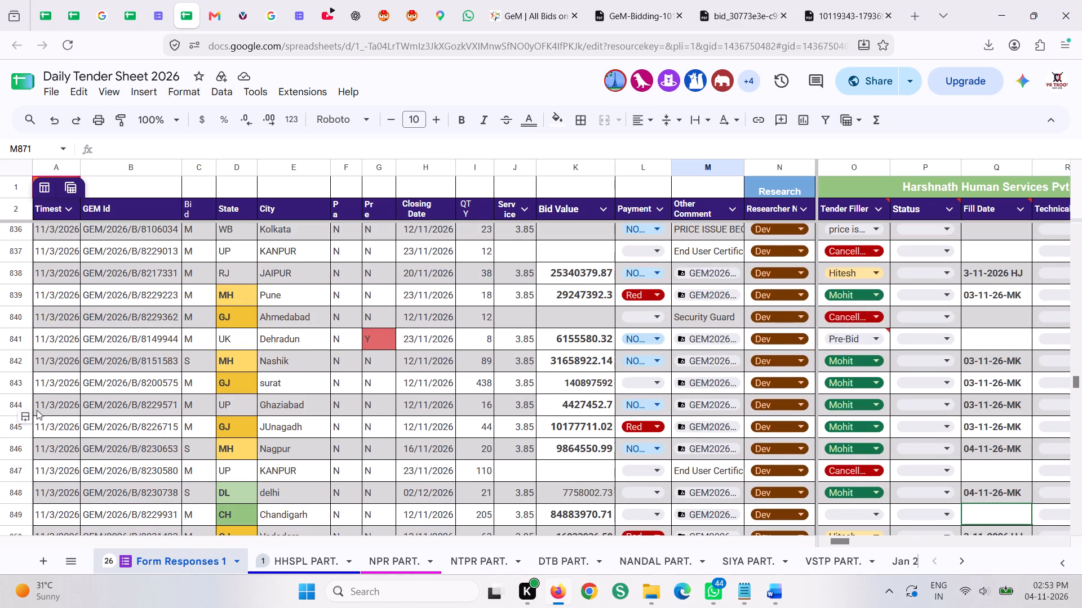
{"action": "left_click", "coordinate": [131, 511]}
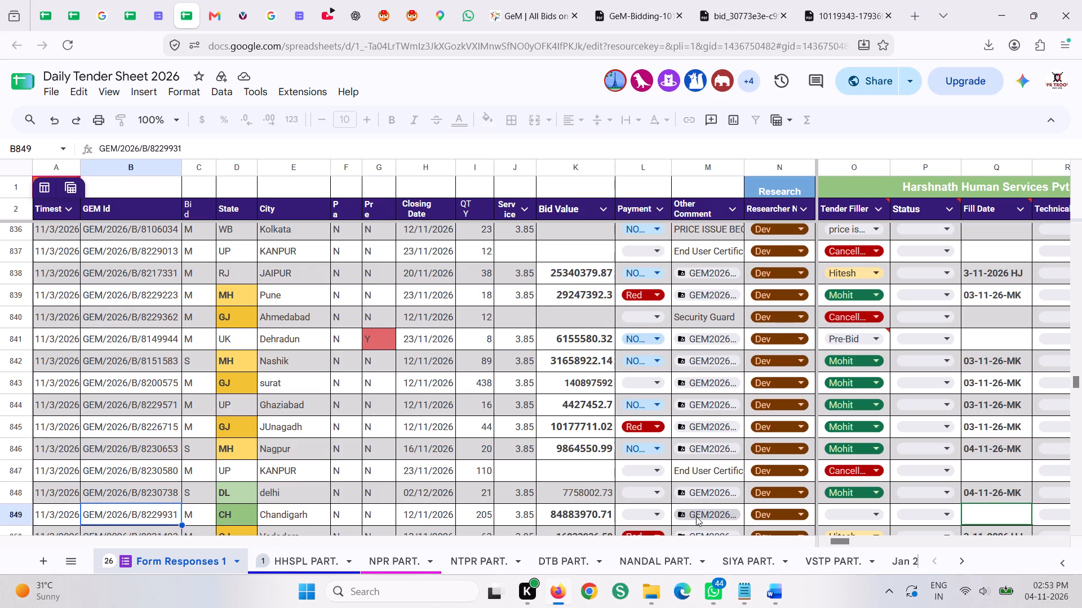
{"action": "left_click", "coordinate": [696, 513]}
{"action": "left_click", "coordinate": [753, 482]}
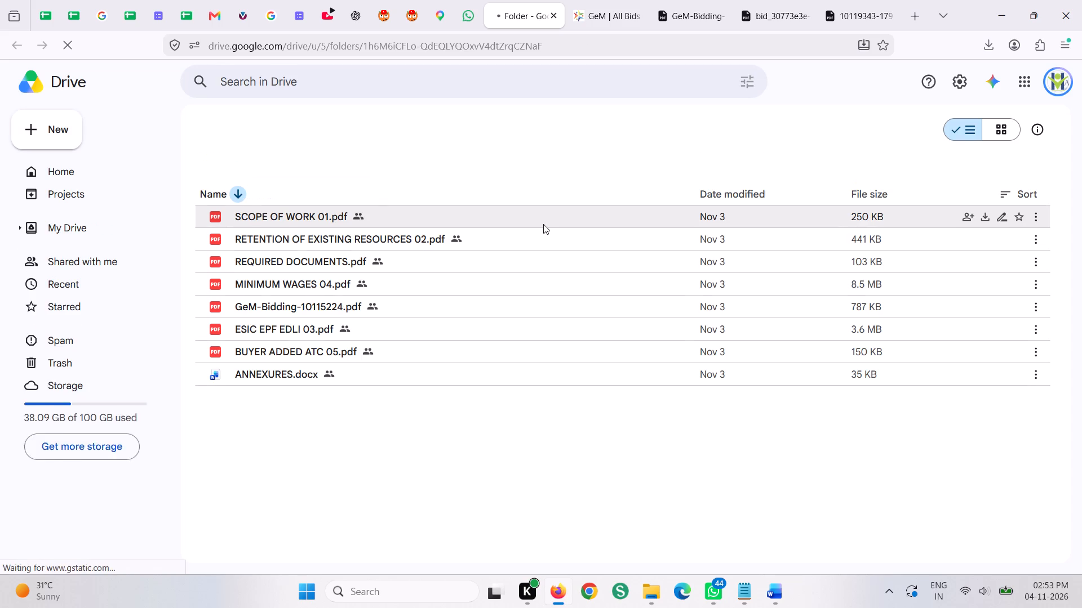
Open ANNEXURES.docx from the bid folder, review its integrity pact clauses and Annexure-I Price Fall Clause Certificate, and close the document.
{"action": "double_click", "coordinate": [271, 374]}
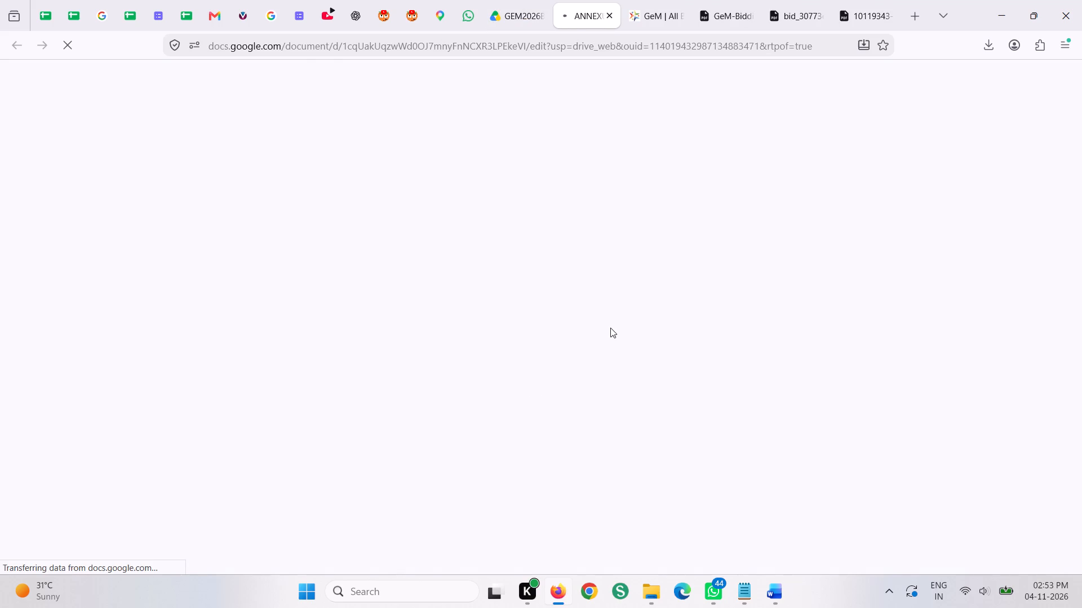
{"action": "scroll", "coordinate": [636, 355], "scroll_direction": "down", "scroll_amount": 12}
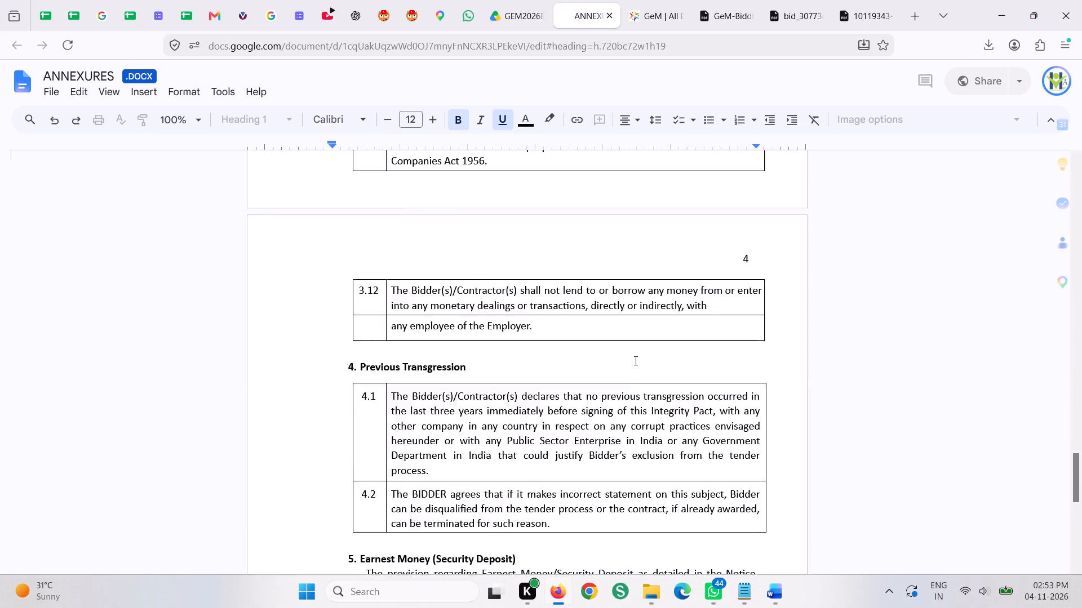
{"action": "scroll", "coordinate": [635, 360], "scroll_direction": "down", "scroll_amount": 15}
{"action": "scroll", "coordinate": [637, 356], "scroll_direction": "up", "scroll_amount": 2}
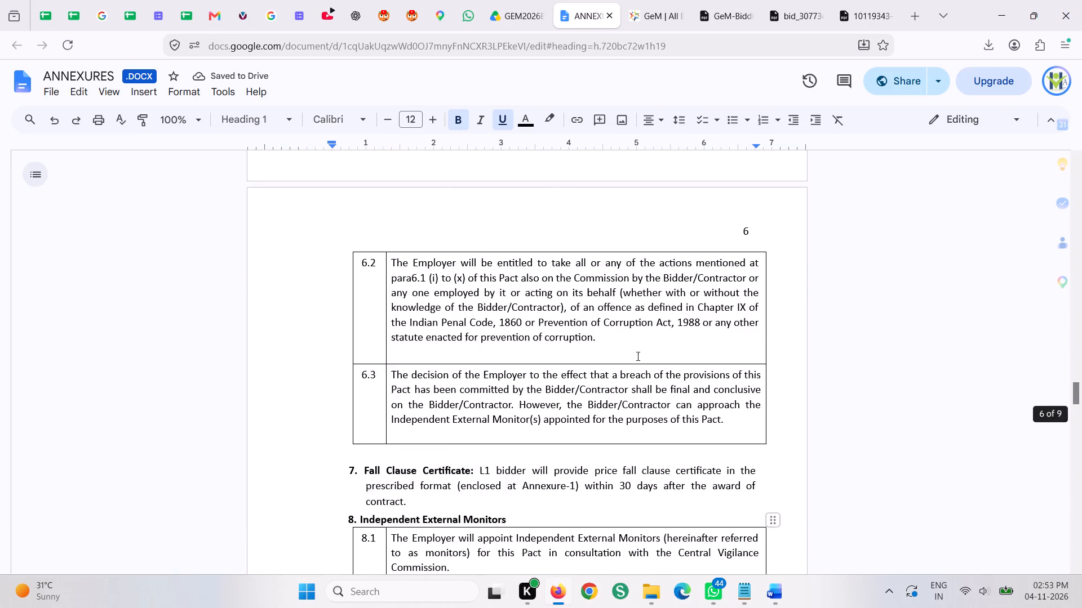
{"action": "scroll", "coordinate": [637, 356], "scroll_direction": "up", "scroll_amount": 7}
{"action": "scroll", "coordinate": [637, 365], "scroll_direction": "down", "scroll_amount": 8}
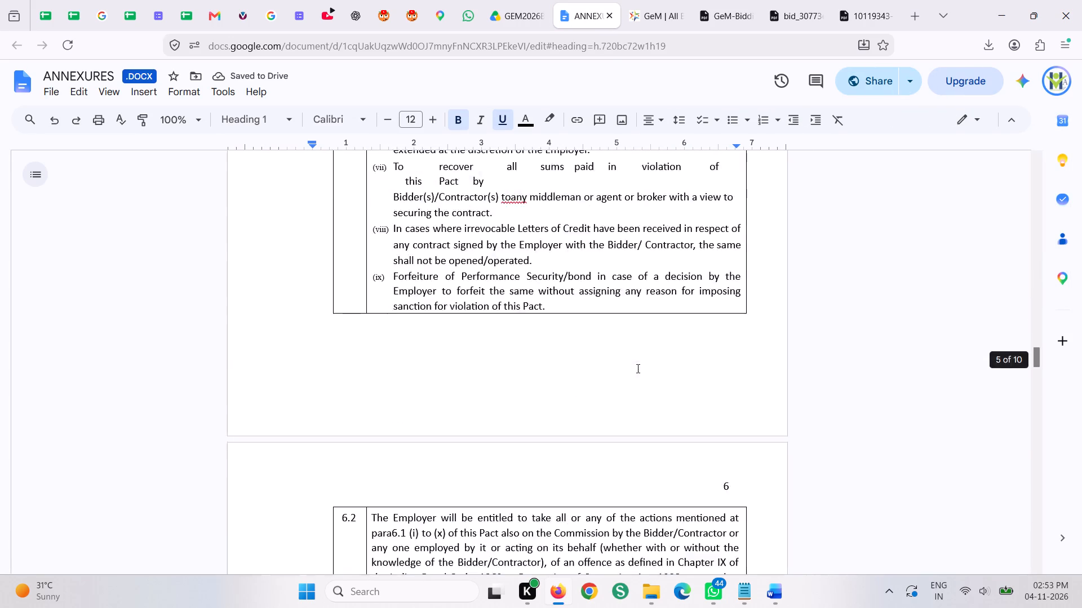
{"action": "scroll", "coordinate": [637, 368], "scroll_direction": "down", "scroll_amount": 20}
{"action": "scroll", "coordinate": [637, 368], "scroll_direction": "down", "scroll_amount": 5}
{"action": "scroll", "coordinate": [598, 386], "scroll_direction": "up", "scroll_amount": 4}
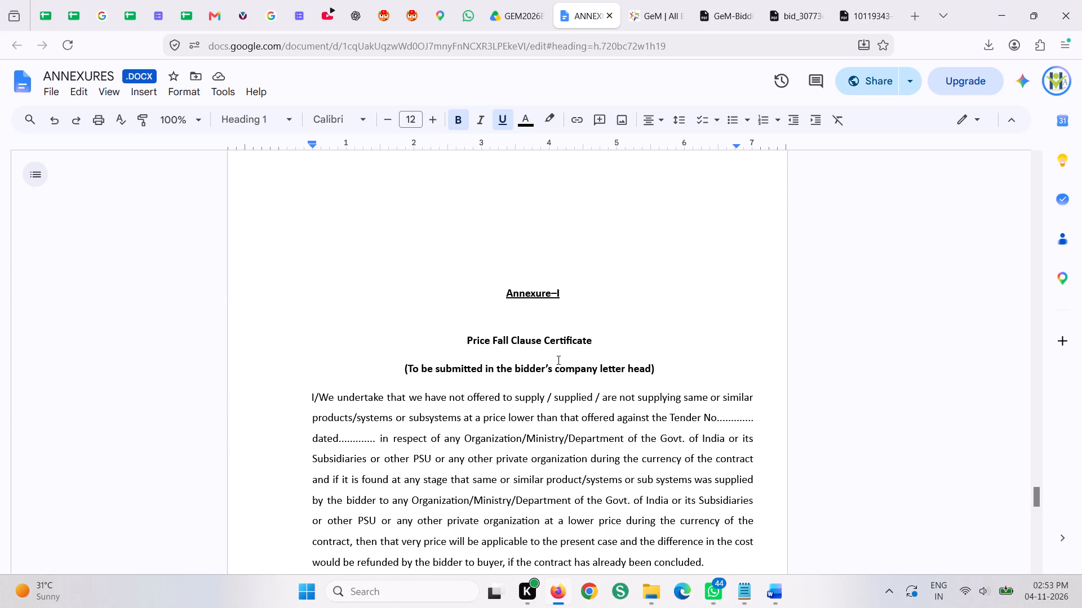
{"action": "scroll", "coordinate": [568, 452], "scroll_direction": "down", "scroll_amount": 1}
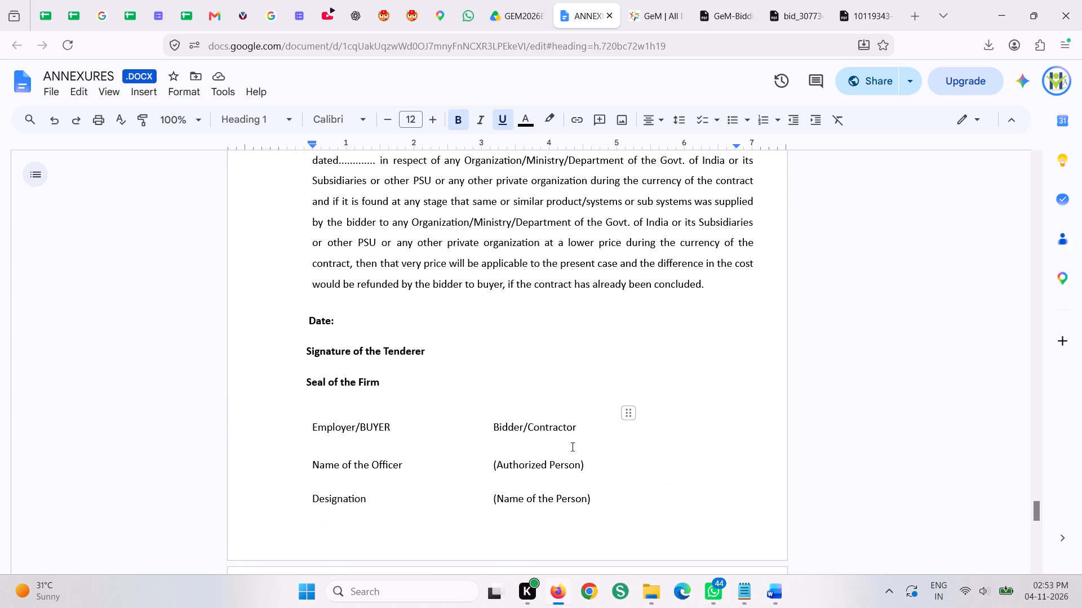
{"action": "scroll", "coordinate": [574, 445], "scroll_direction": "down", "scroll_amount": 4}
{"action": "scroll", "coordinate": [574, 447], "scroll_direction": "up", "scroll_amount": 12}
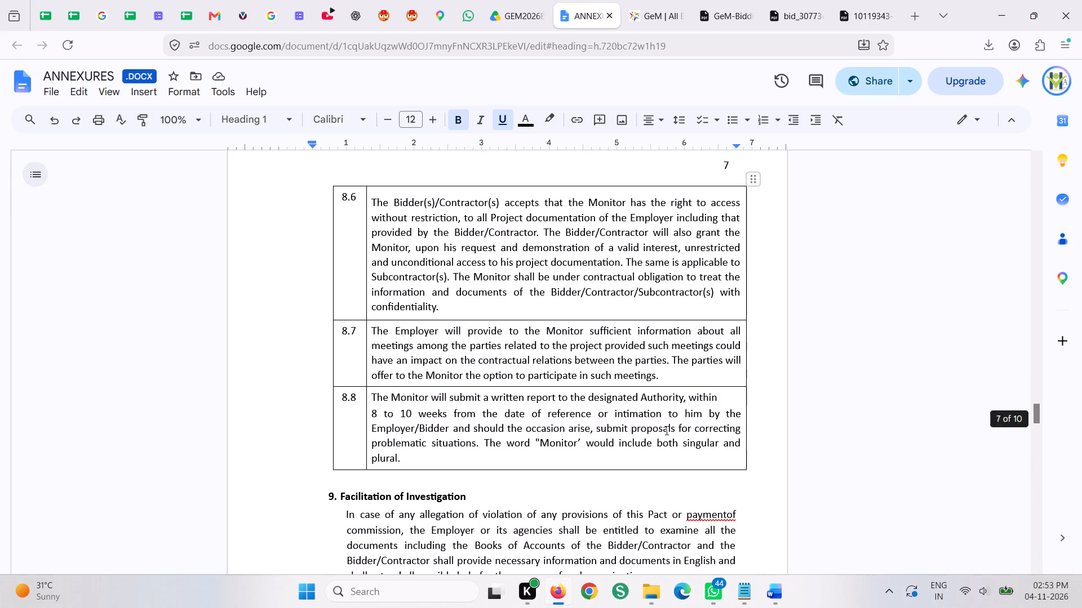
{"action": "scroll", "coordinate": [666, 429], "scroll_direction": "up", "scroll_amount": 8}
{"action": "left_click", "coordinate": [609, 0]}
{"action": "left_click", "coordinate": [610, 17]}
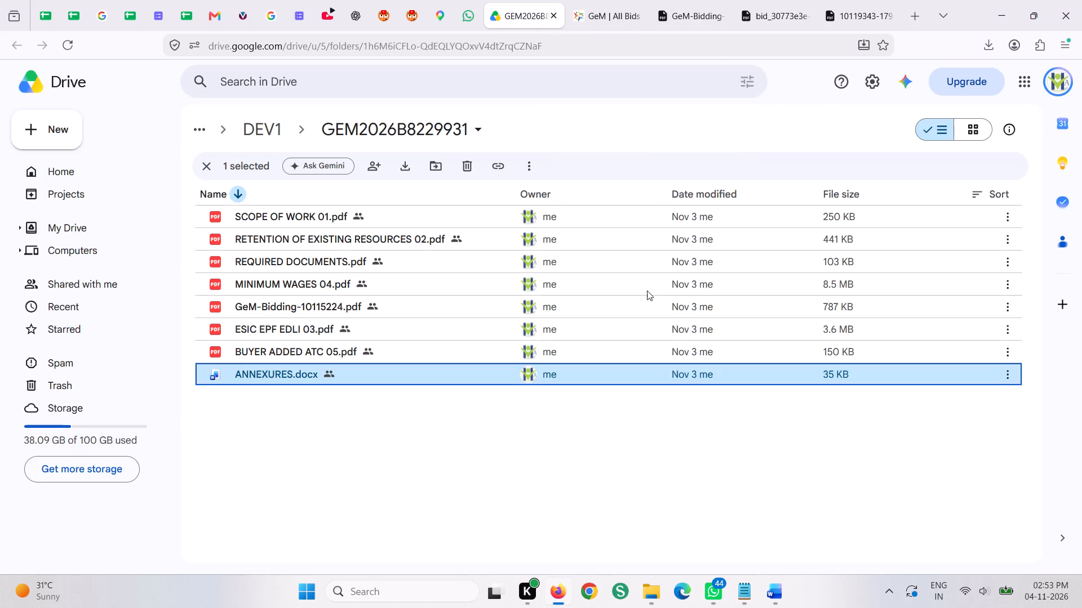
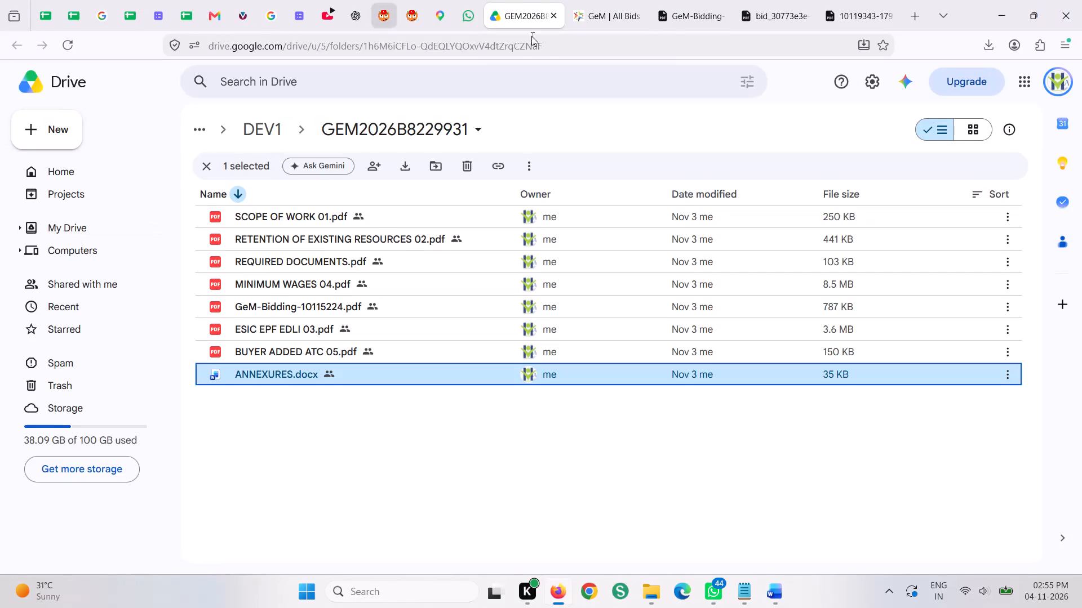
Close the Drive folder of bid GEM2026B8229931.
{"action": "left_click", "coordinate": [531, 0]}
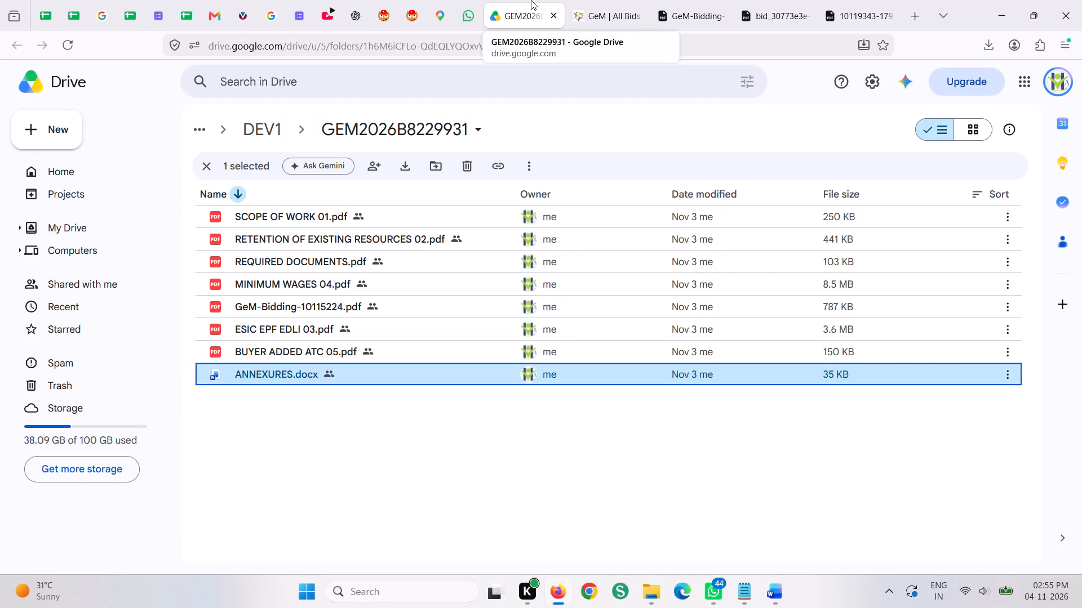
{"action": "left_click", "coordinate": [549, 11]}
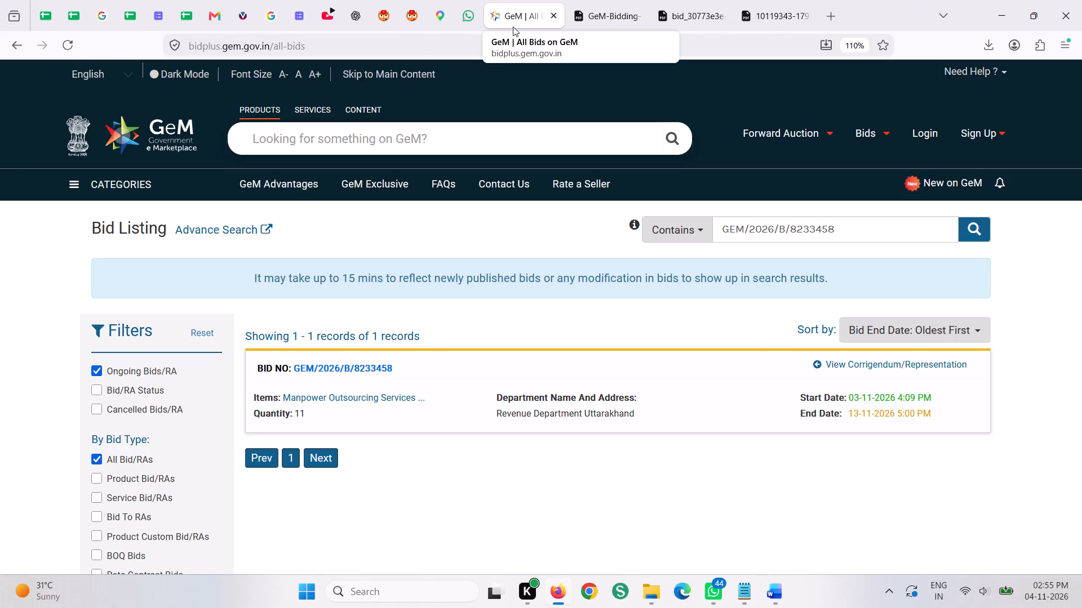
In GeM-Bidding-10119343.pdf, open the Scope of work & Job description attachment 1793691698.pdf from the additional qualification section.
{"action": "left_click", "coordinate": [567, 0]}
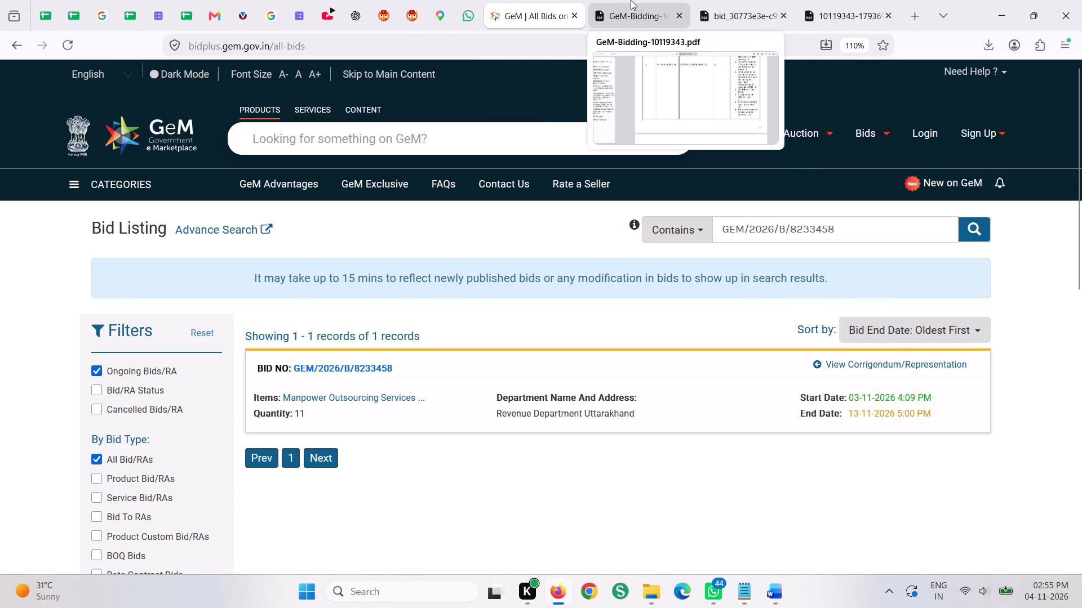
{"action": "left_click", "coordinate": [631, 0]}
{"action": "scroll", "coordinate": [655, 106], "scroll_direction": "up", "scroll_amount": 2}
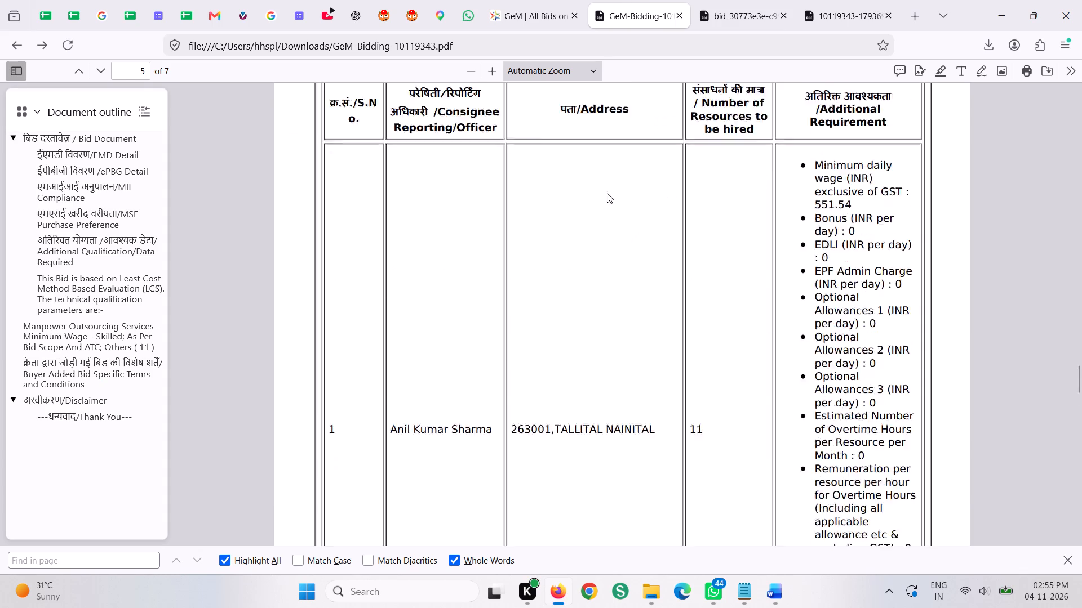
{"action": "scroll", "coordinate": [607, 193], "scroll_direction": "up", "scroll_amount": 5}
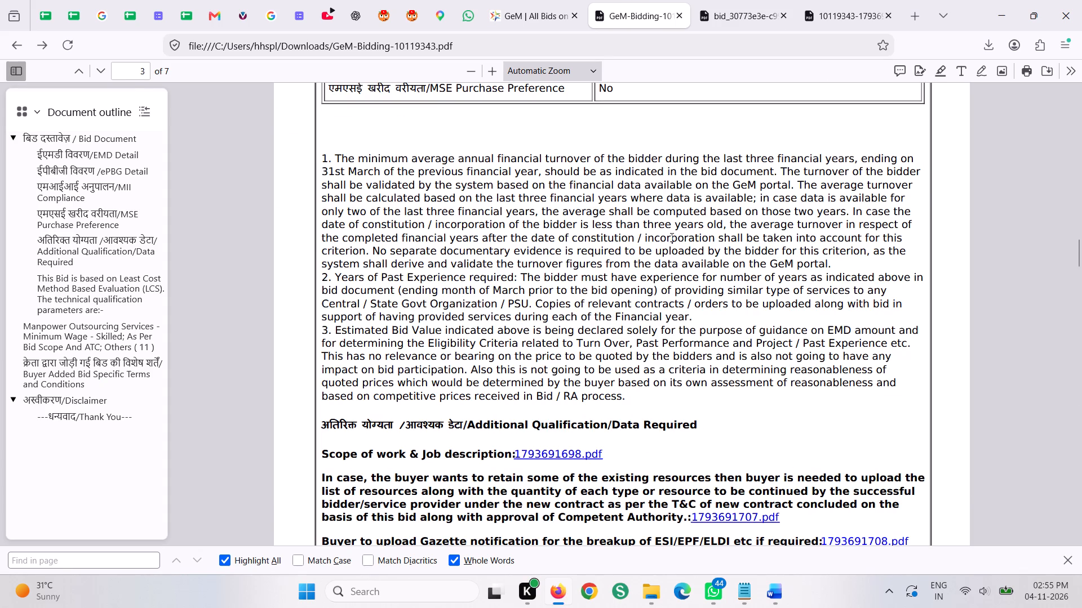
{"action": "left_click", "coordinate": [561, 451]}
Examine the scope of work terms and the technical eligibility table through the last page for documents the bidder must submit.
{"action": "scroll", "coordinate": [578, 314], "scroll_direction": "up", "scroll_amount": 2}
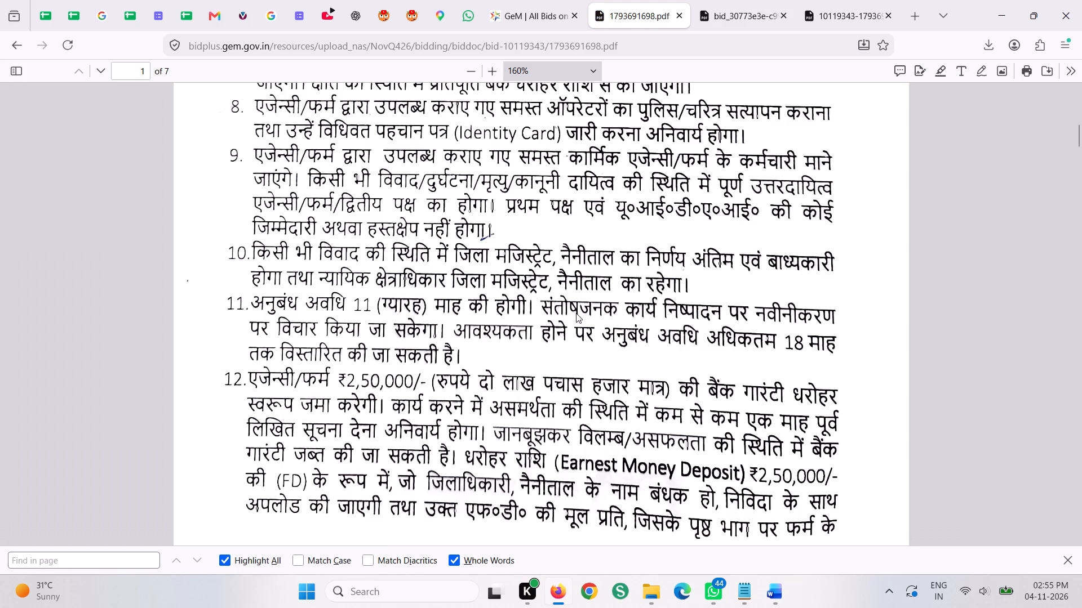
{"action": "scroll", "coordinate": [530, 311], "scroll_direction": "down", "scroll_amount": 9}
{"action": "scroll", "coordinate": [485, 300], "scroll_direction": "down", "scroll_amount": 9}
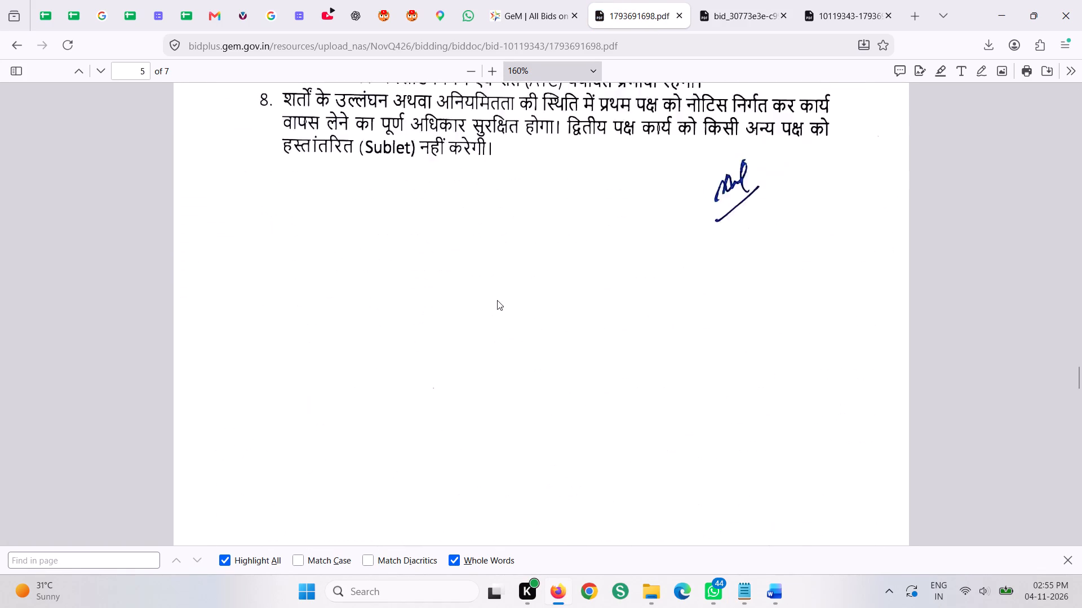
{"action": "scroll", "coordinate": [516, 298], "scroll_direction": "down", "scroll_amount": 4}
{"action": "scroll", "coordinate": [519, 296], "scroll_direction": "up", "scroll_amount": 2}
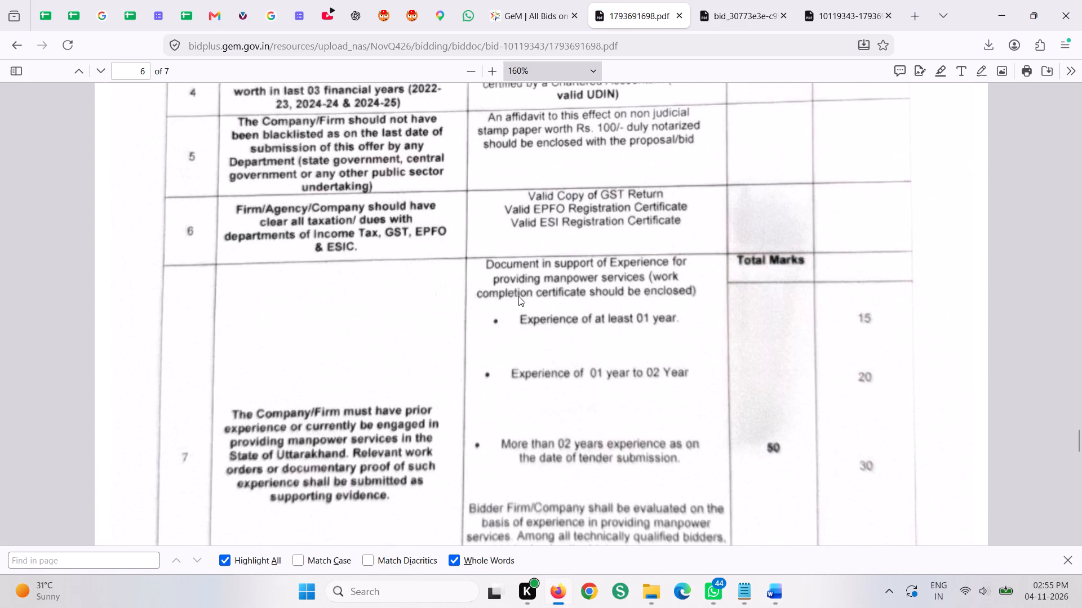
{"action": "scroll", "coordinate": [518, 296], "scroll_direction": "down", "scroll_amount": 4}
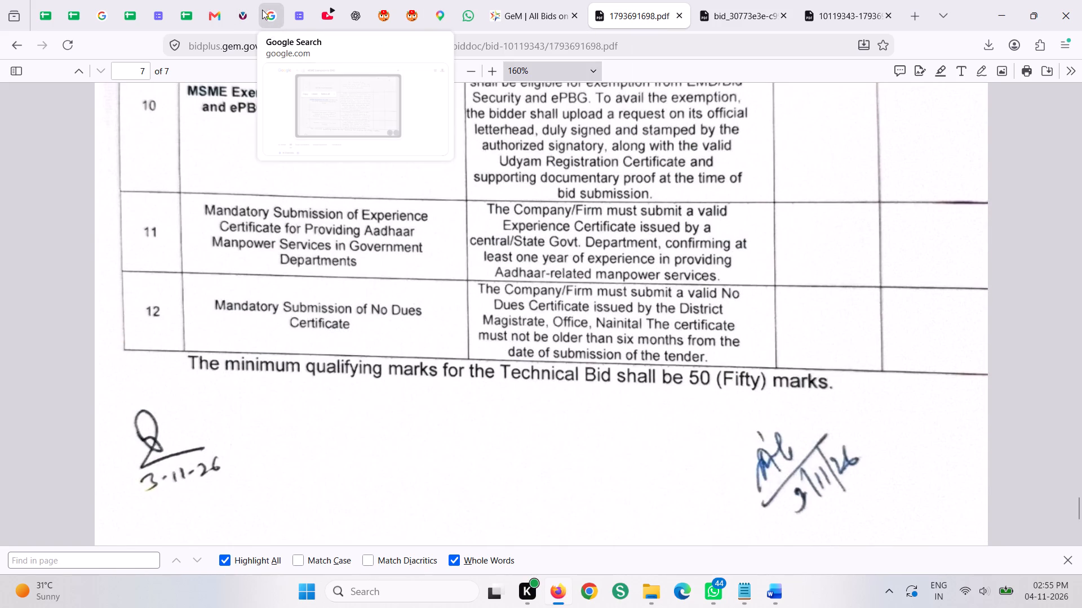
Copy "Mandatory Submission of No Dues Certificate" from row 12 of the scanned table in Google Search into item 13 of the REQUIRED DOCUMENTS Word file.
{"action": "left_click", "coordinate": [265, 14]}
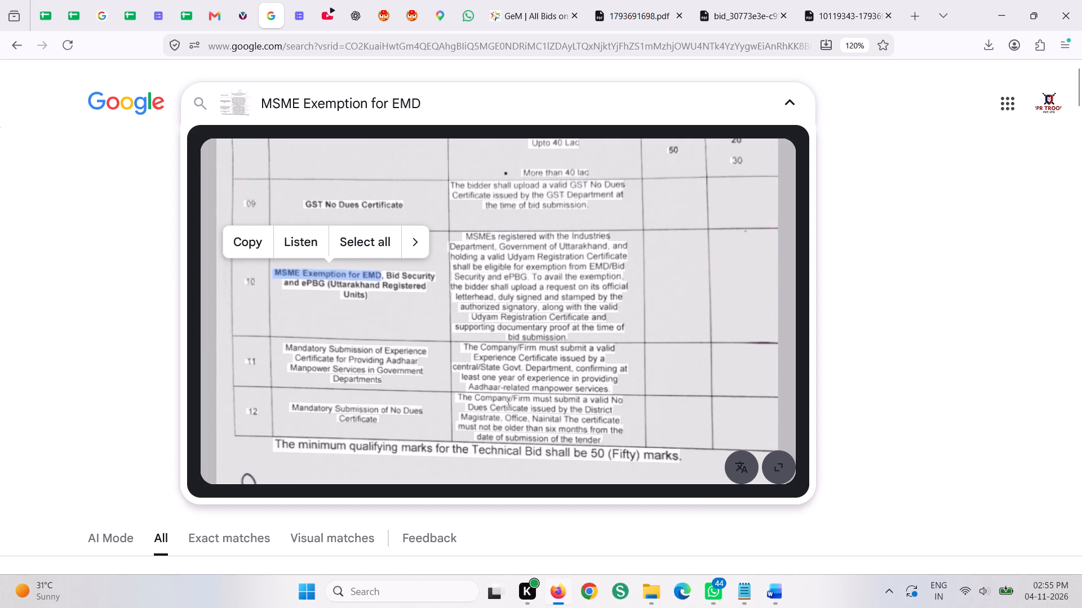
{"action": "left_click", "coordinate": [539, 418]}
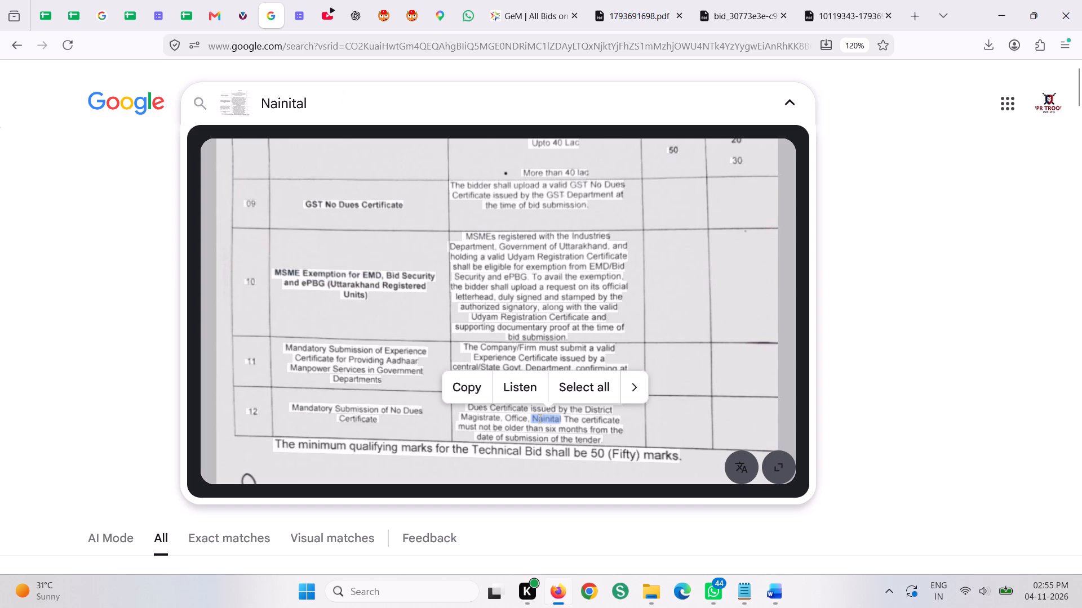
{"action": "left_click", "coordinate": [474, 387]}
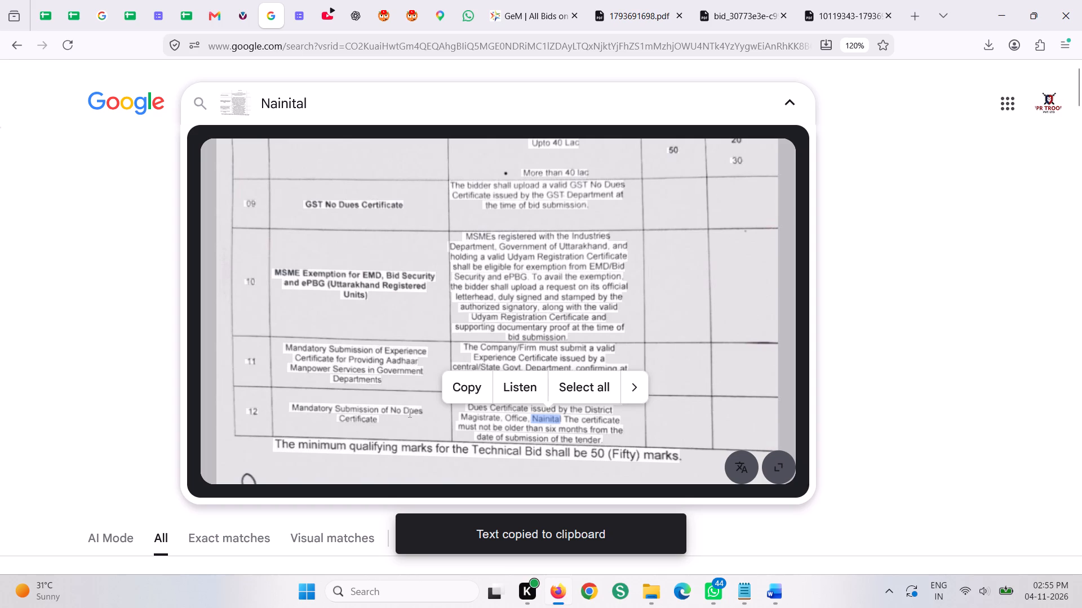
{"action": "left_click_drag", "start_coordinate": [301, 409], "coordinate": [369, 417]}
{"action": "left_click", "coordinate": [369, 417]}
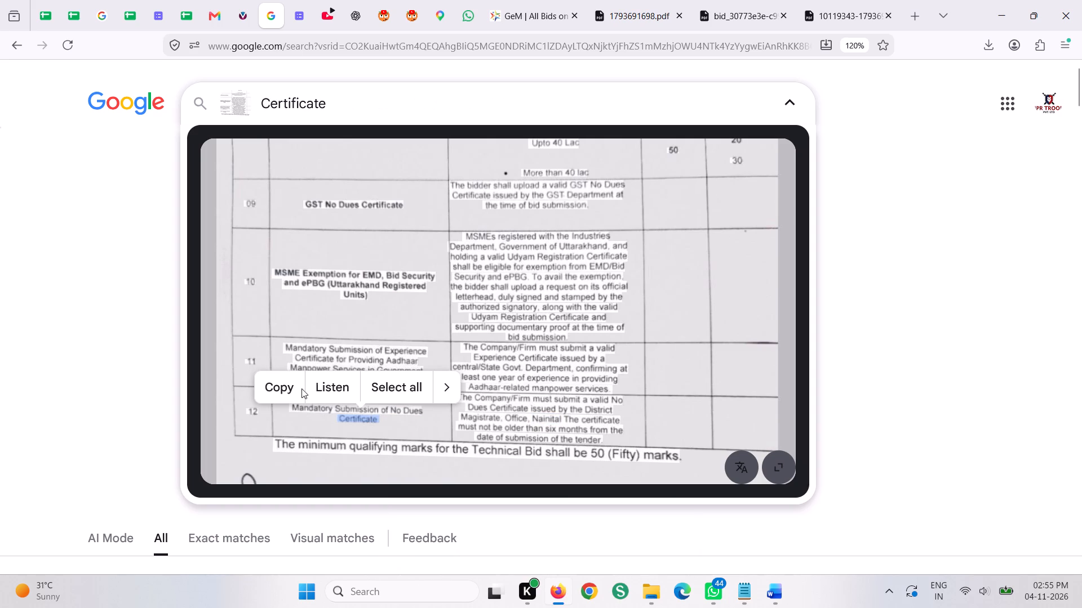
{"action": "left_click_drag", "start_coordinate": [305, 409], "coordinate": [371, 421]}
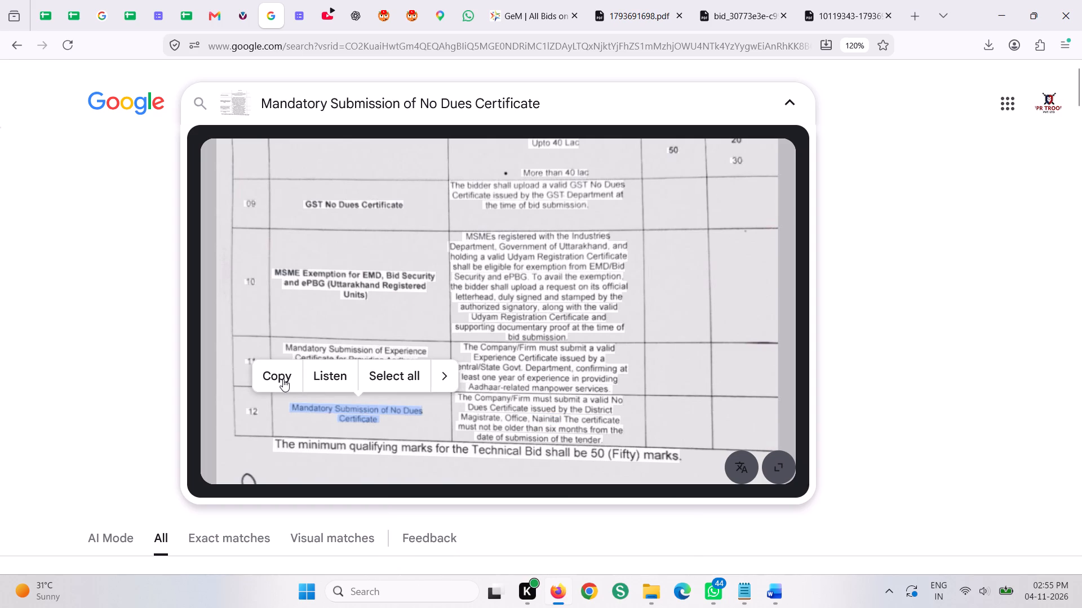
{"action": "left_click", "coordinate": [283, 379]}
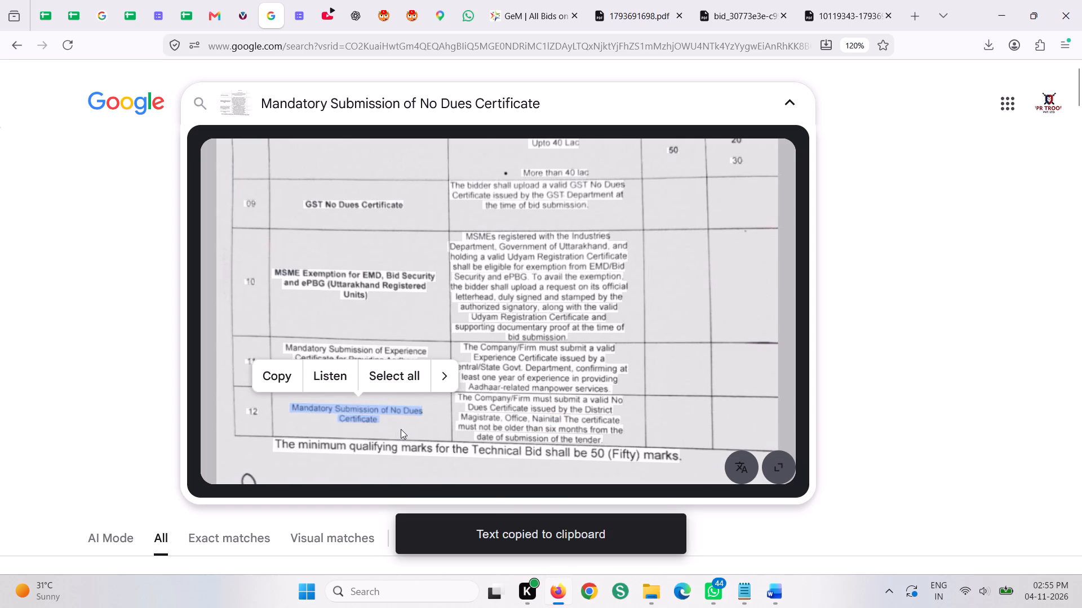
{"action": "left_click", "coordinate": [770, 593]}
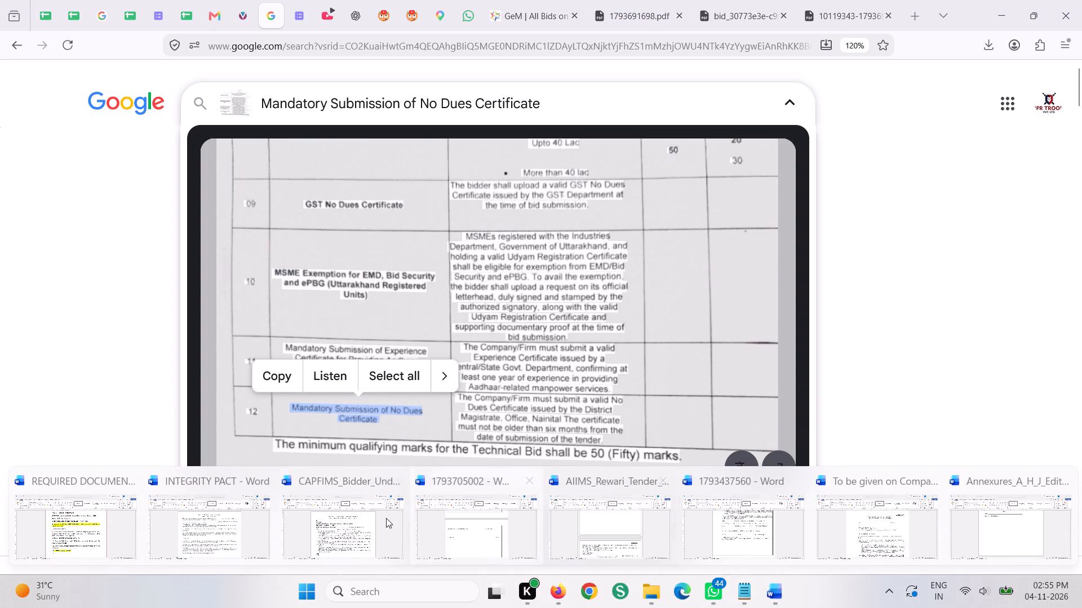
{"action": "left_click", "coordinate": [103, 534]}
{"action": "scroll", "coordinate": [251, 451], "scroll_direction": "down", "scroll_amount": 1}
{"action": "key", "text": "ctrl+v"}
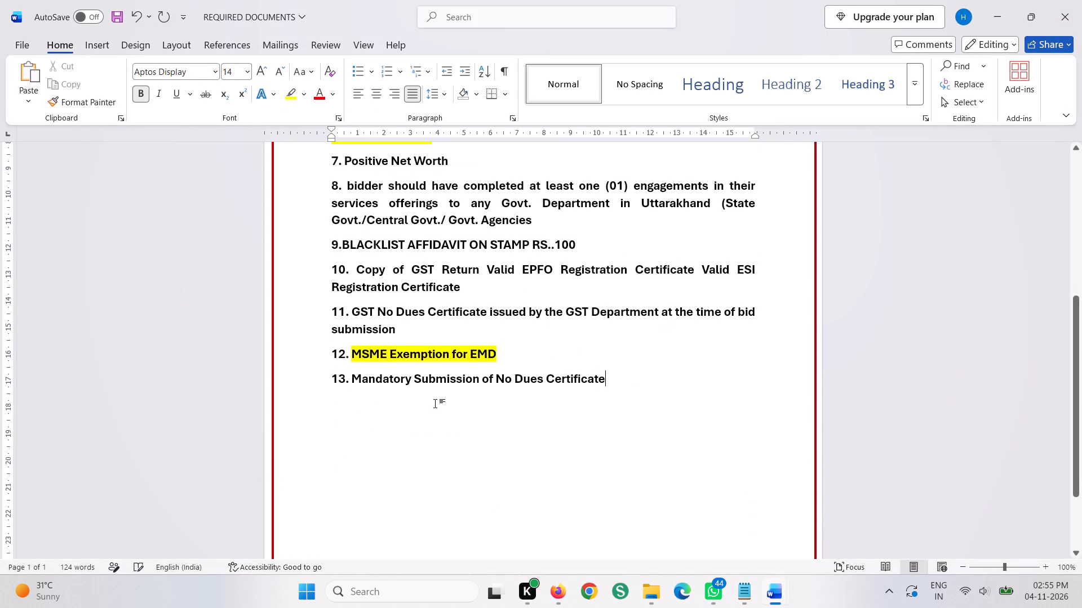
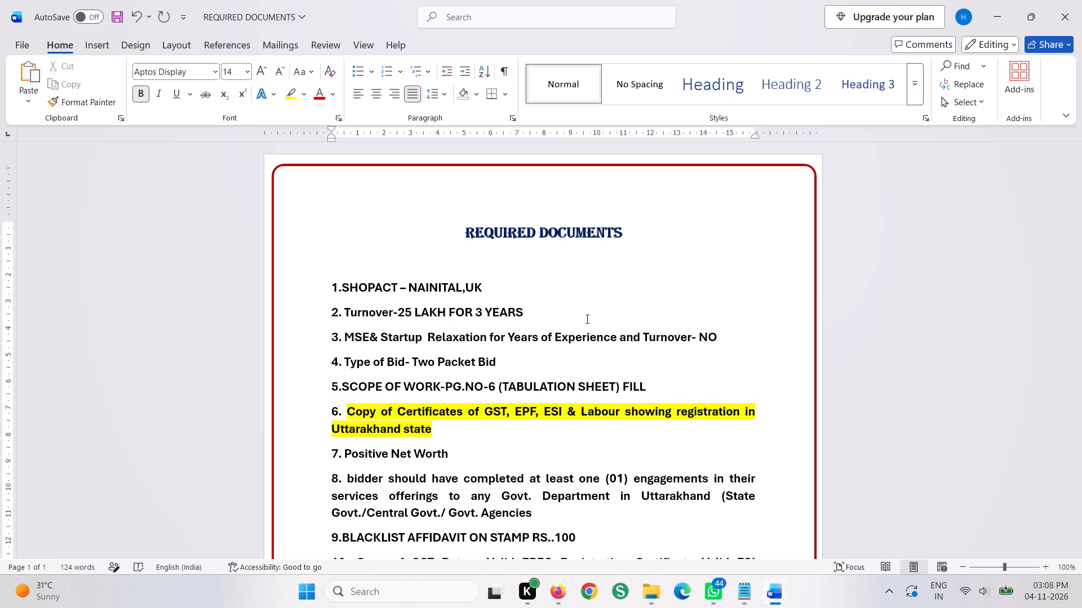
Check item 13 of the REQUIRED DOCUMENTS list against the No Dues Certificate requirement in row 12 of the scanned table in Google Search.
{"action": "scroll", "coordinate": [550, 351], "scroll_direction": "down", "scroll_amount": 2}
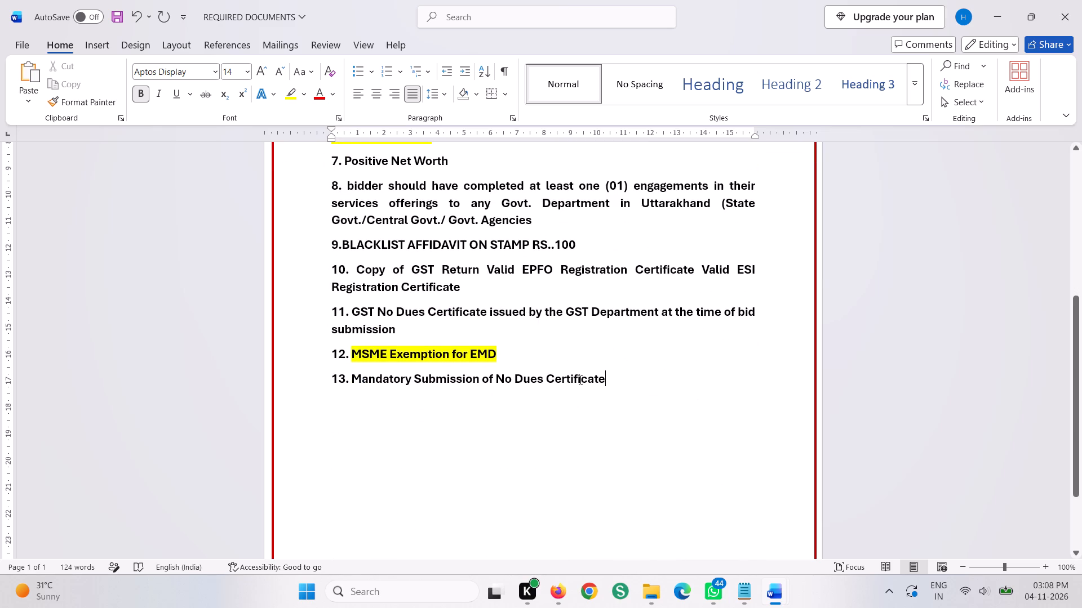
{"action": "key", "text": "alt+Tab"}
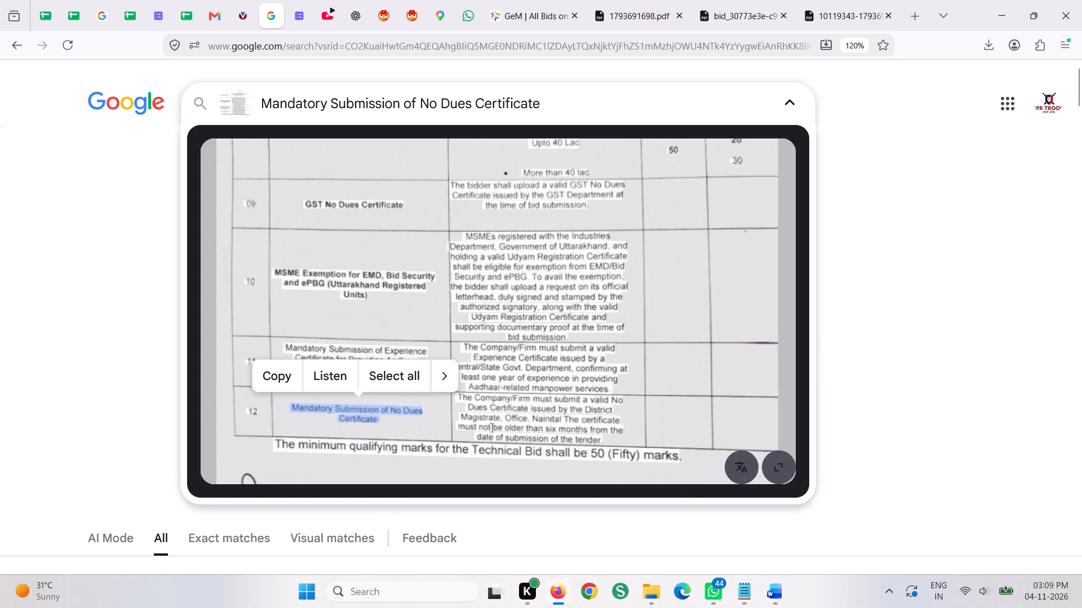
{"action": "left_click_drag", "start_coordinate": [538, 418], "coordinate": [555, 421]}
{"action": "left_click_drag", "start_coordinate": [555, 421], "coordinate": [605, 435]}
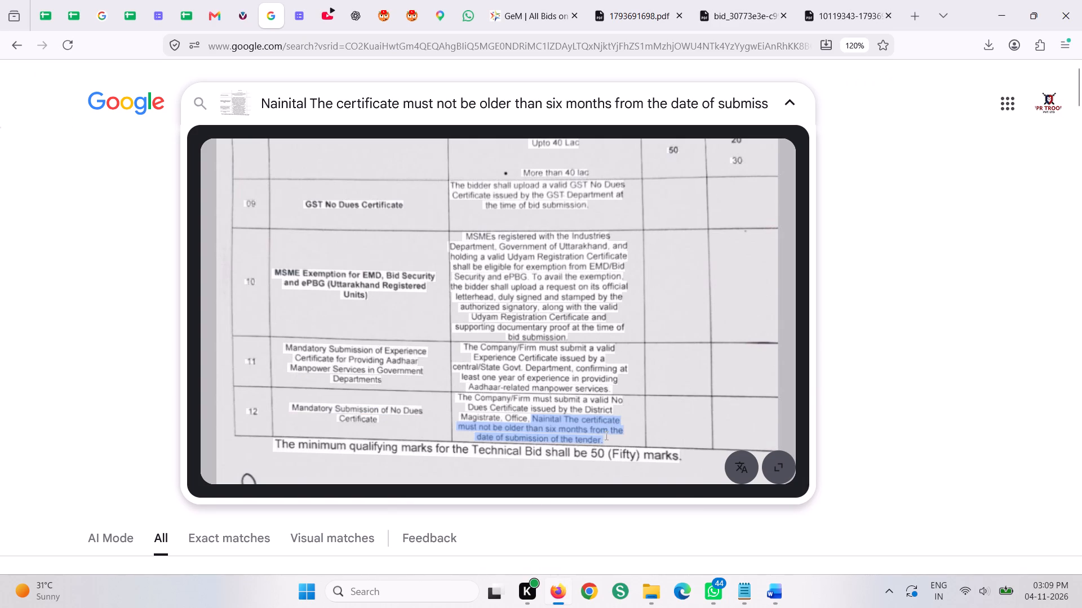
{"action": "left_click_drag", "start_coordinate": [605, 435], "coordinate": [590, 417]}
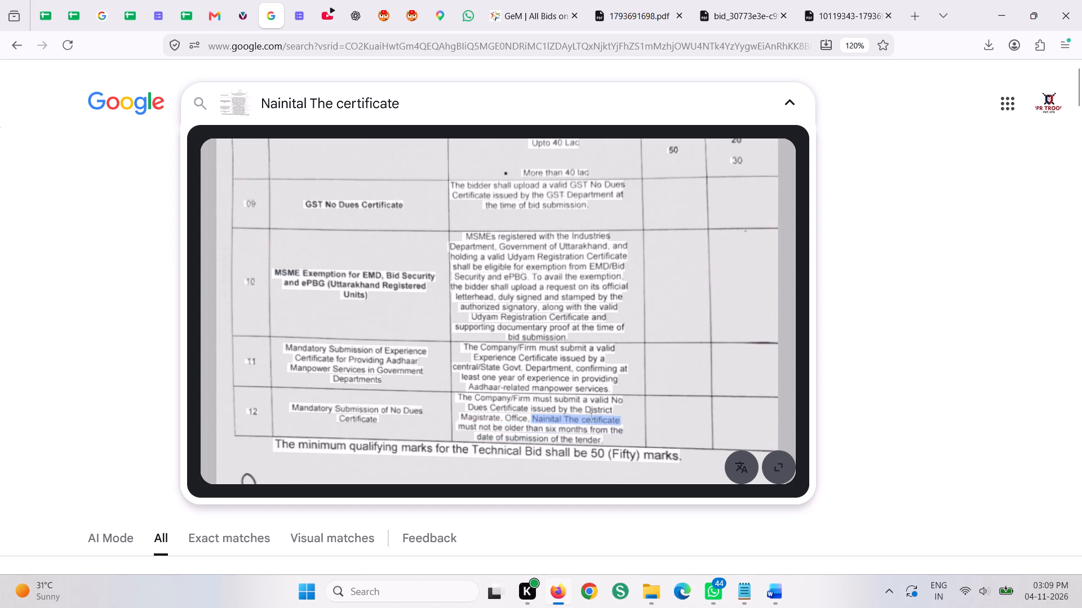
{"action": "left_click_drag", "start_coordinate": [590, 417], "coordinate": [584, 410]}
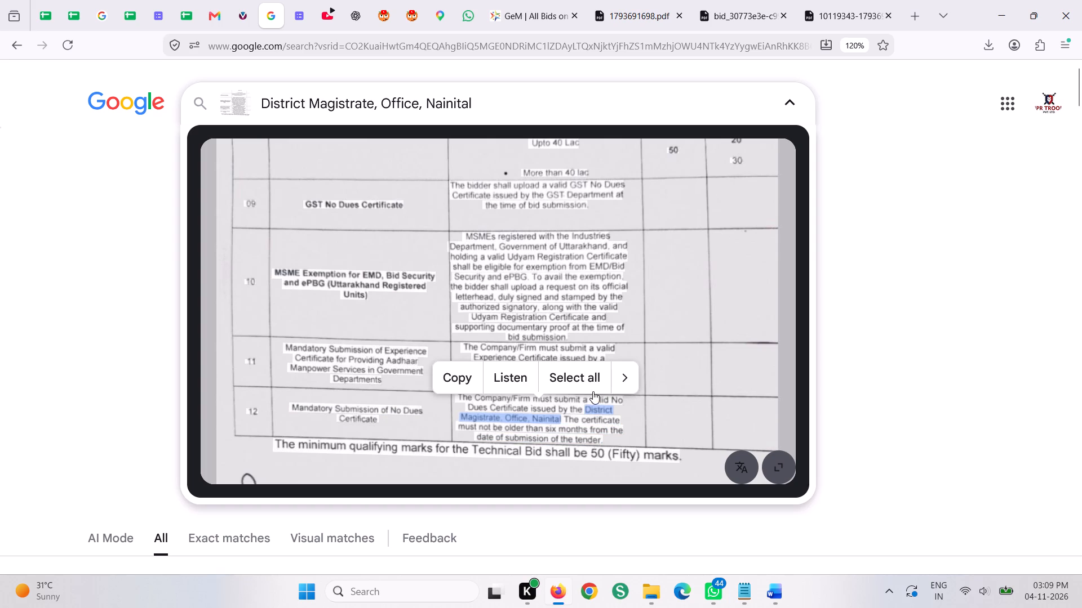
Compare the terms and tabulation sheet pages of the downloaded 10119343-17936918867572.pdf and bid_30773e3e PDFs for any further required documents.
{"action": "left_click", "coordinate": [738, 0]}
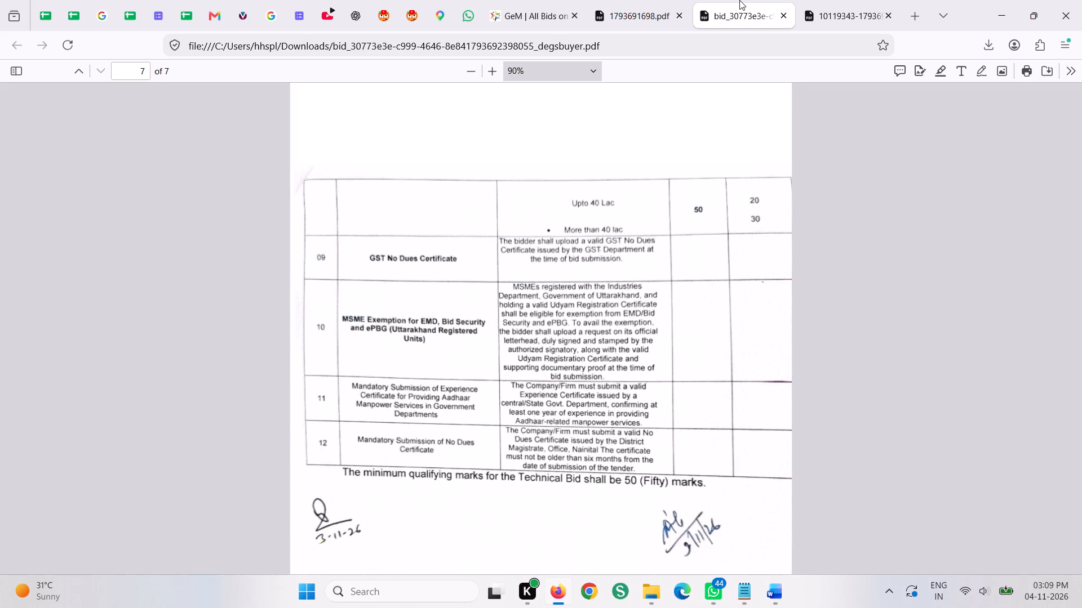
{"action": "left_click", "coordinate": [850, 0]}
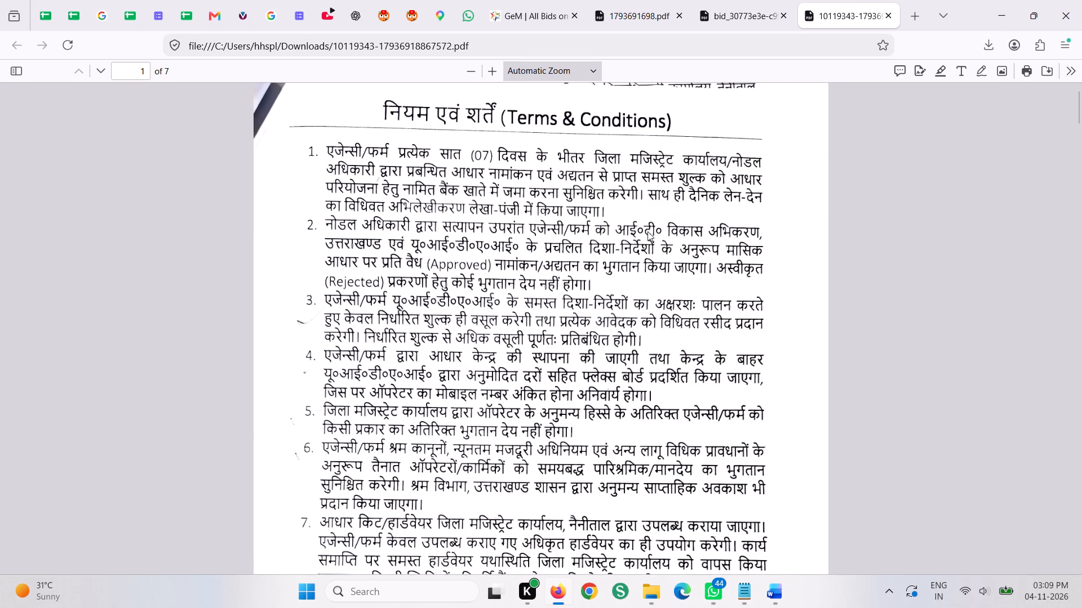
{"action": "scroll", "coordinate": [644, 243], "scroll_direction": "down", "scroll_amount": 20}
{"action": "scroll", "coordinate": [644, 243], "scroll_direction": "down", "scroll_amount": 7}
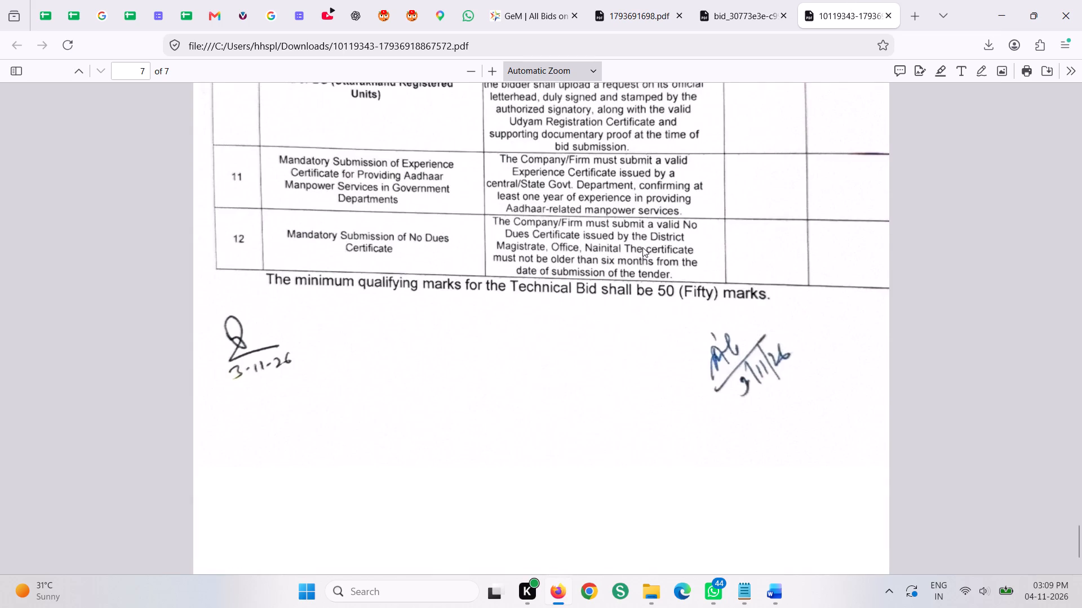
{"action": "scroll", "coordinate": [642, 247], "scroll_direction": "up", "scroll_amount": 3}
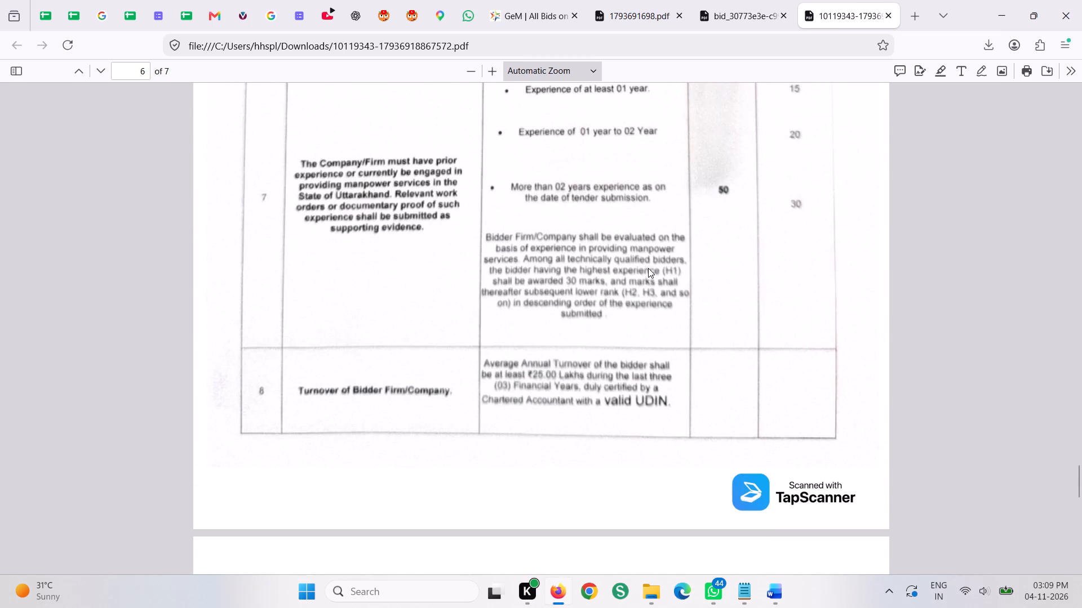
{"action": "scroll", "coordinate": [648, 268], "scroll_direction": "up", "scroll_amount": 2}
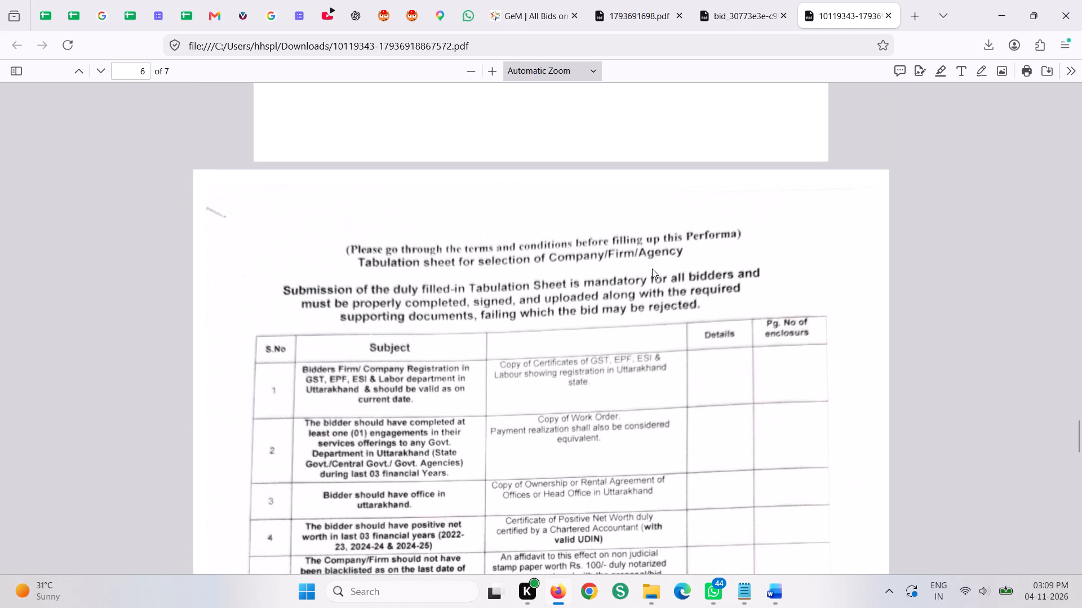
{"action": "scroll", "coordinate": [651, 269], "scroll_direction": "up", "scroll_amount": 3}
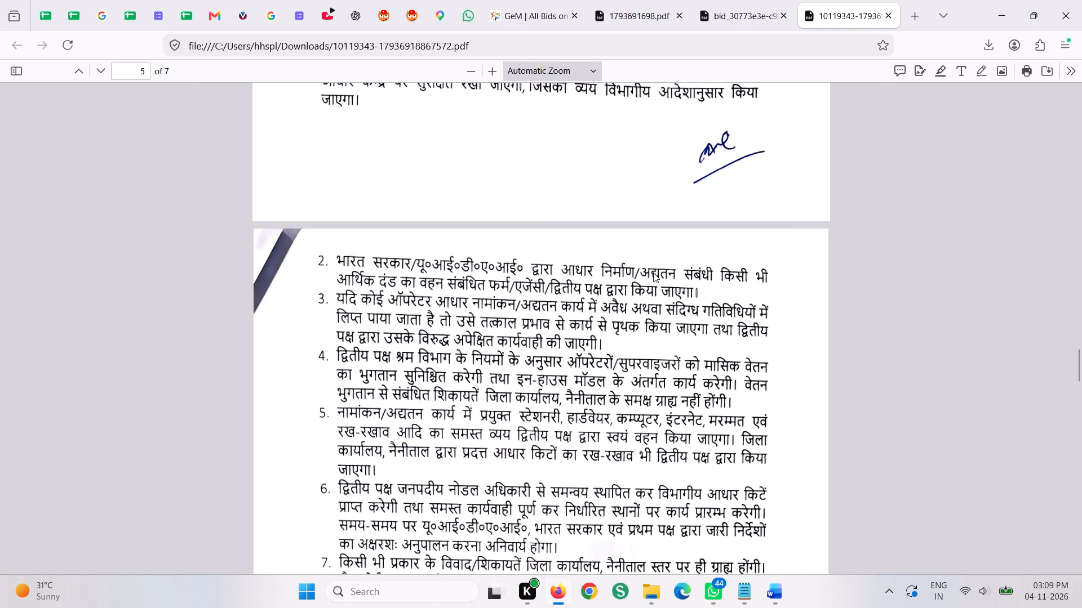
{"action": "scroll", "coordinate": [653, 269], "scroll_direction": "up", "scroll_amount": 2}
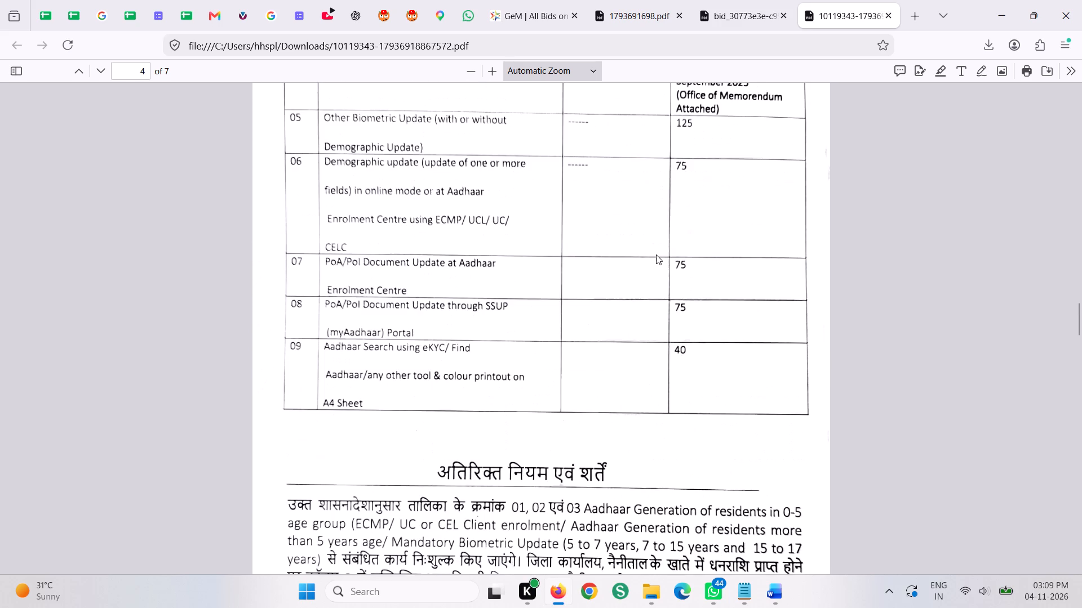
{"action": "left_click", "coordinate": [733, 0]}
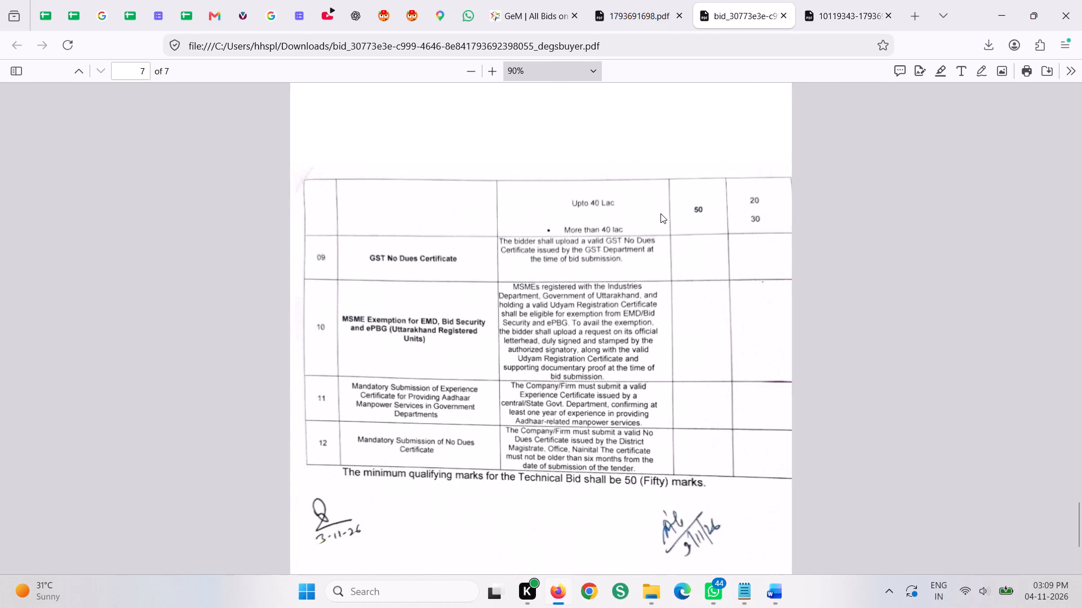
{"action": "scroll", "coordinate": [660, 213], "scroll_direction": "up", "scroll_amount": 4}
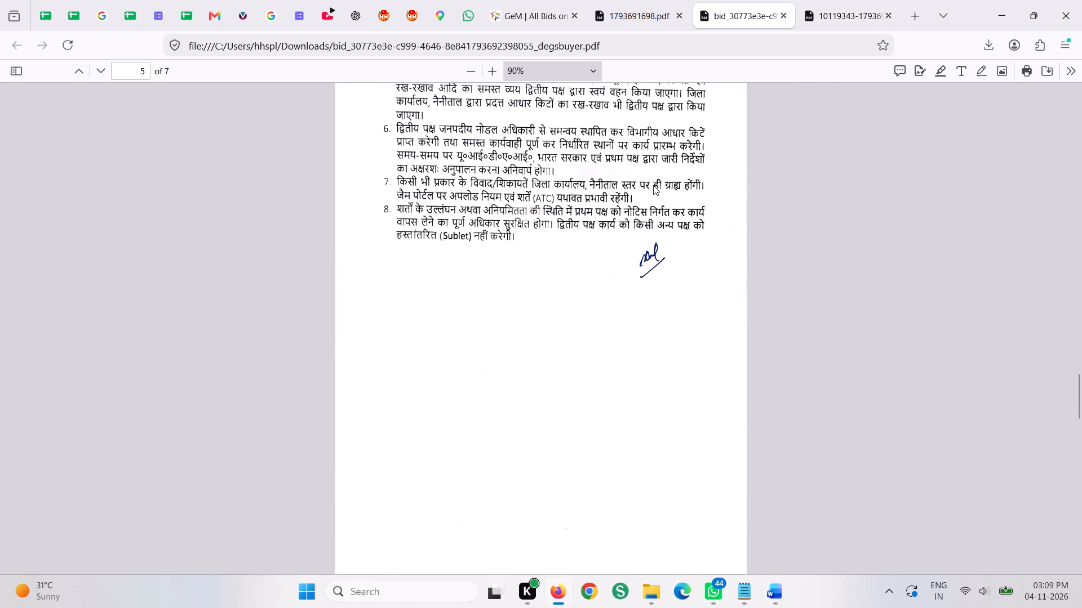
{"action": "scroll", "coordinate": [653, 185], "scroll_direction": "up", "scroll_amount": 1}
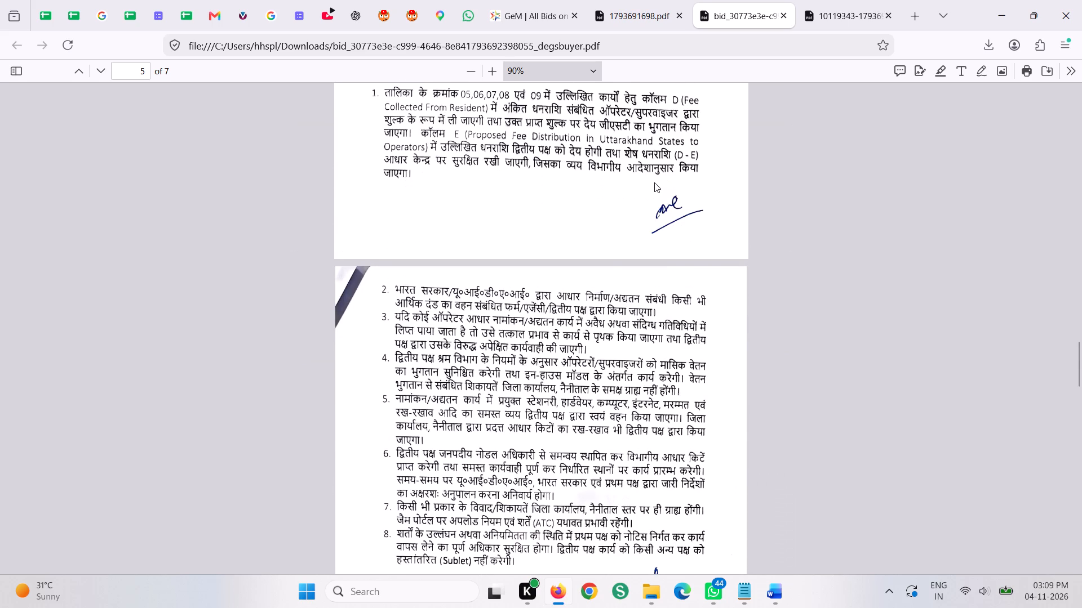
{"action": "scroll", "coordinate": [654, 182], "scroll_direction": "up", "scroll_amount": 1}
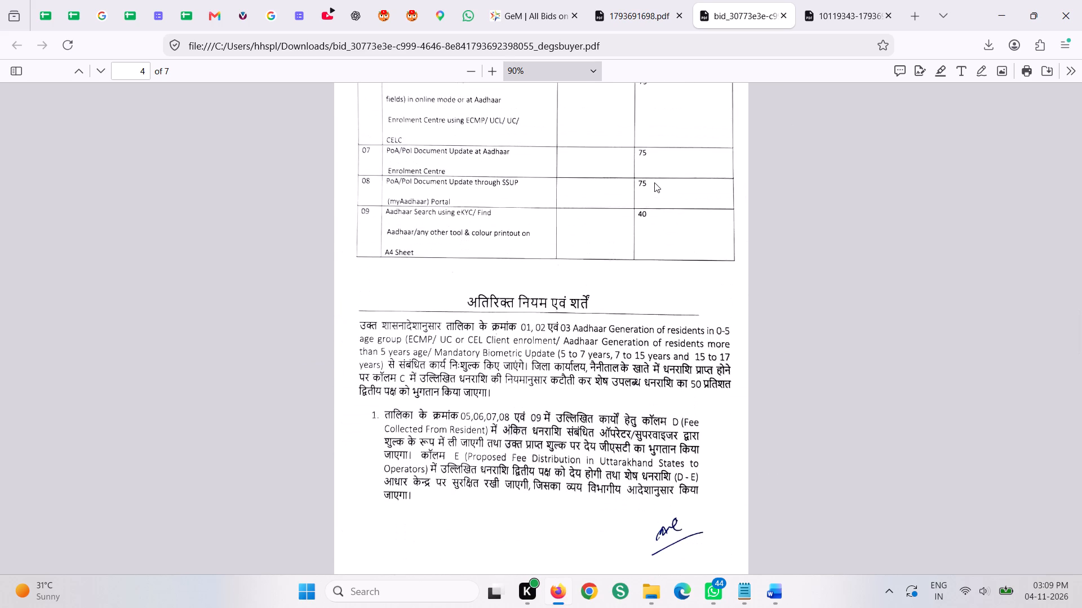
{"action": "scroll", "coordinate": [654, 182], "scroll_direction": "up", "scroll_amount": 1}
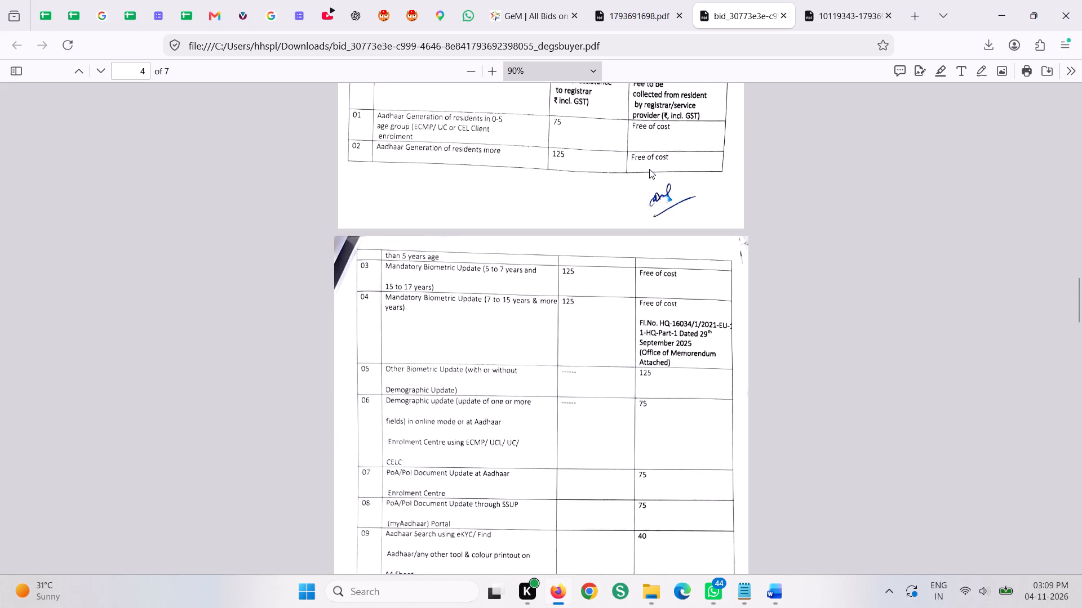
{"action": "scroll", "coordinate": [649, 169], "scroll_direction": "up", "scroll_amount": 6}
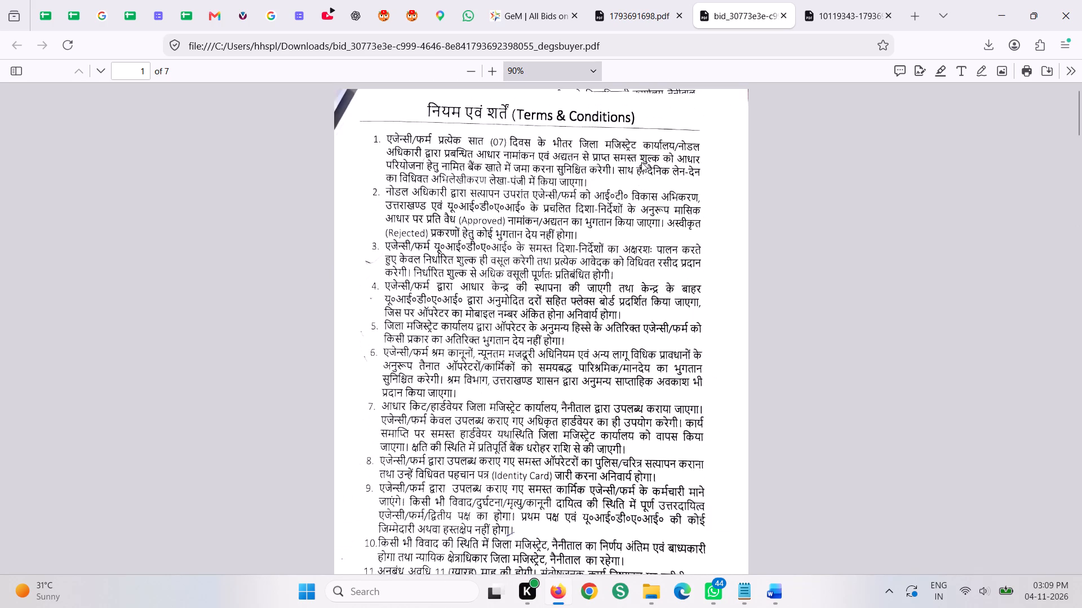
{"action": "scroll", "coordinate": [641, 162], "scroll_direction": "up", "scroll_amount": 4}
{"action": "scroll", "coordinate": [642, 164], "scroll_direction": "down", "scroll_amount": 8}
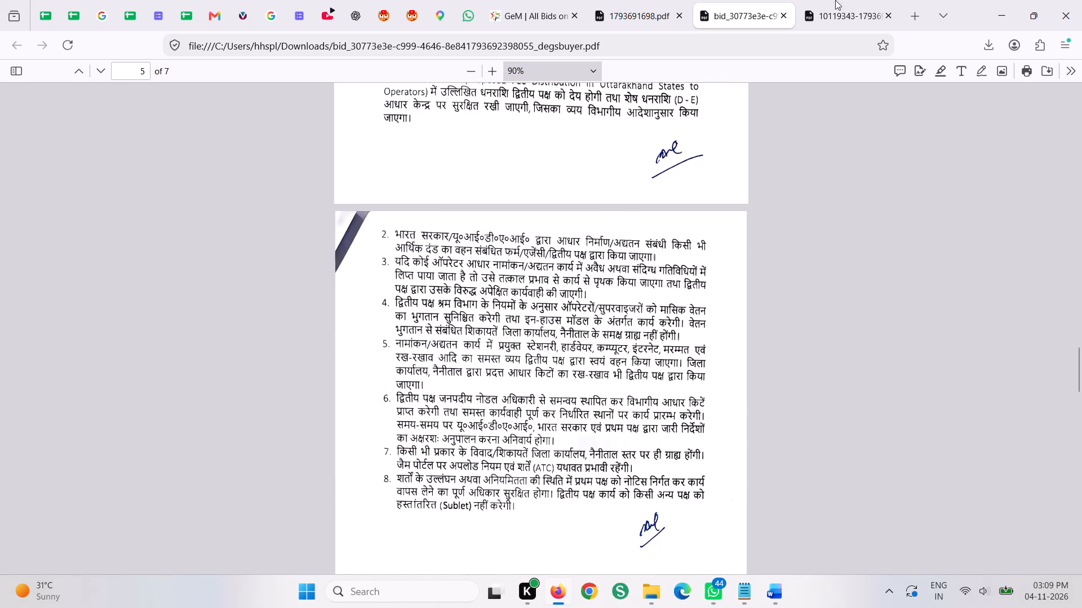
Skim 10119343-17936918867572.pdf once more and close it.
{"action": "left_click", "coordinate": [829, 0]}
{"action": "scroll", "coordinate": [858, 161], "scroll_direction": "up", "scroll_amount": 19}
{"action": "scroll", "coordinate": [803, 193], "scroll_direction": "down", "scroll_amount": 10}
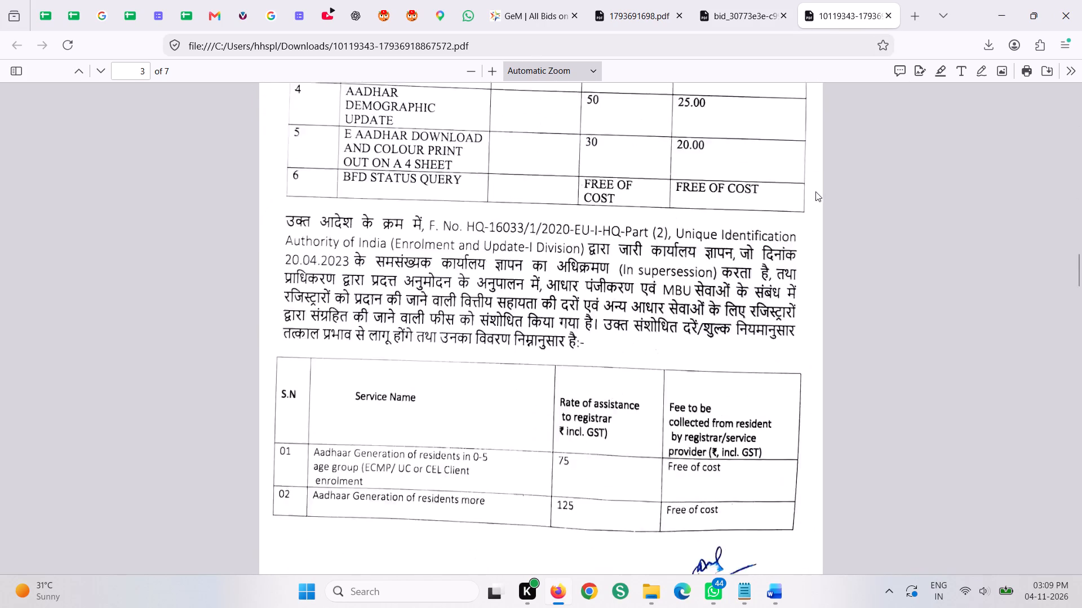
{"action": "scroll", "coordinate": [815, 191], "scroll_direction": "down", "scroll_amount": 20}
{"action": "scroll", "coordinate": [815, 191], "scroll_direction": "down", "scroll_amount": 1}
{"action": "left_click", "coordinate": [867, 0]}
{"action": "left_click", "coordinate": [889, 13]}
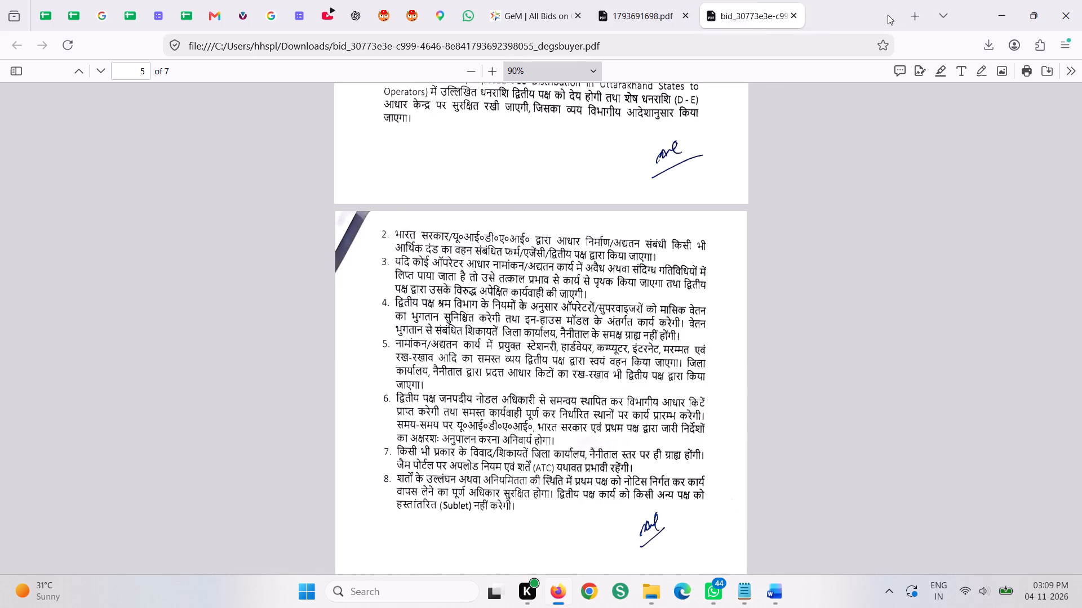
Check the last page of the eligibility table in 1793691698.pdf against the REQUIRED DOCUMENTS list in Word.
{"action": "left_click", "coordinate": [680, 0]}
{"action": "left_click", "coordinate": [554, 0]}
{"action": "left_click", "coordinate": [695, 0]}
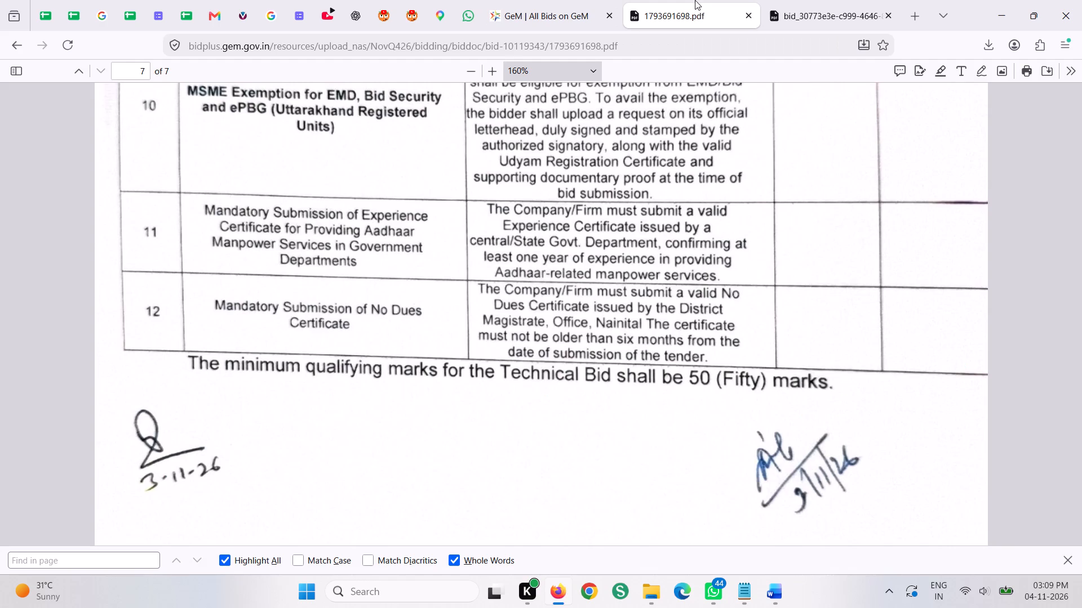
{"action": "left_click", "coordinate": [778, 593]}
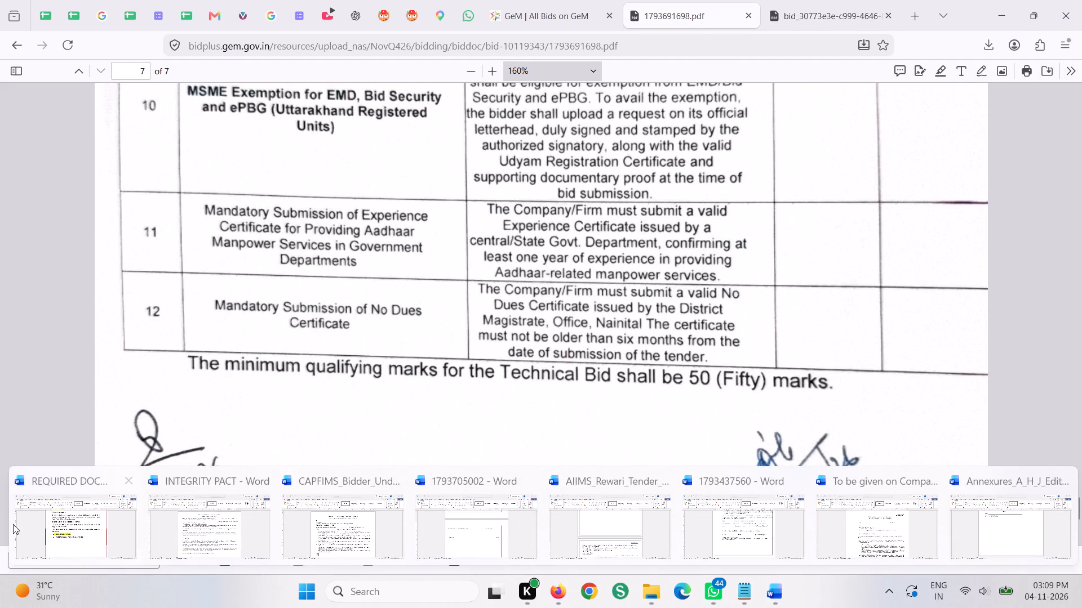
{"action": "left_click", "coordinate": [51, 538]}
{"action": "left_click", "coordinate": [467, 423]}
{"action": "scroll", "coordinate": [650, 368], "scroll_direction": "up", "scroll_amount": 3}
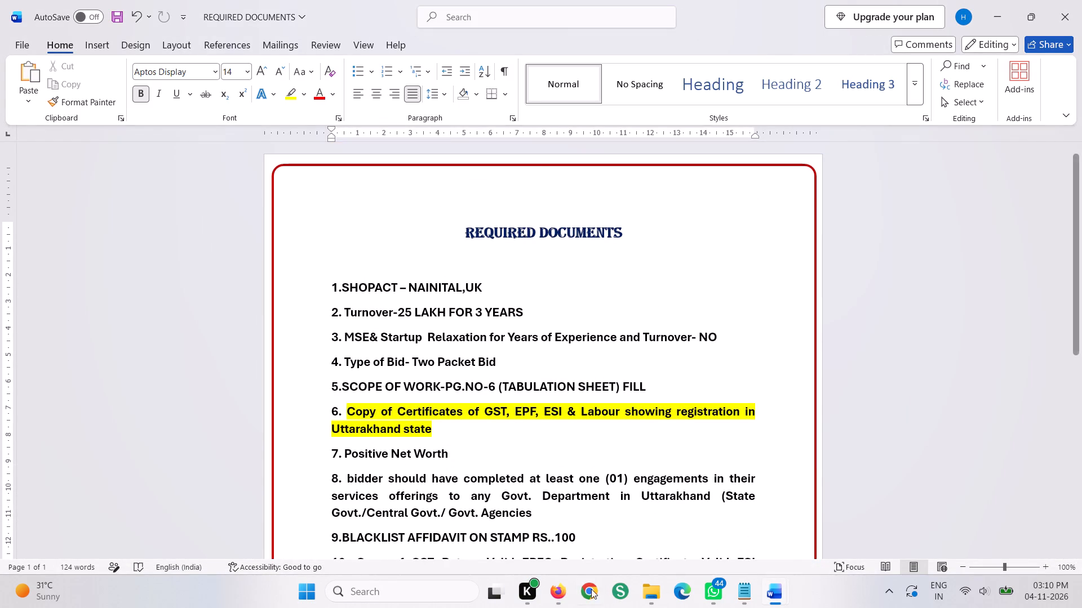
Return to Firefox and close the downloaded bid_30773e3e PDF, keeping 1793691698.pdf open.
{"action": "left_click", "coordinate": [558, 592]}
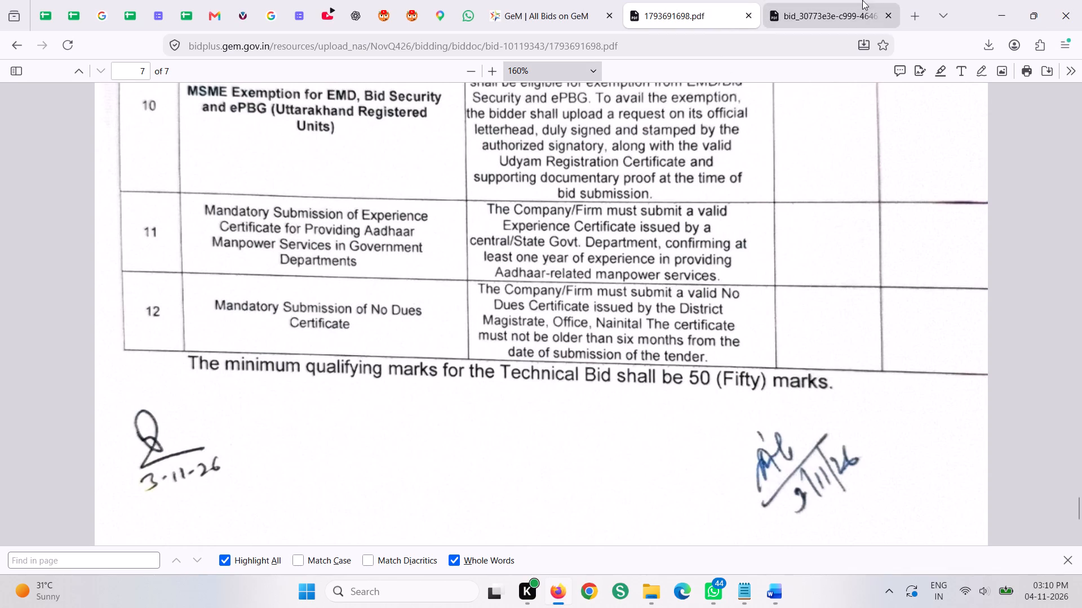
{"action": "left_click", "coordinate": [871, 0]}
{"action": "left_click", "coordinate": [666, 0]}
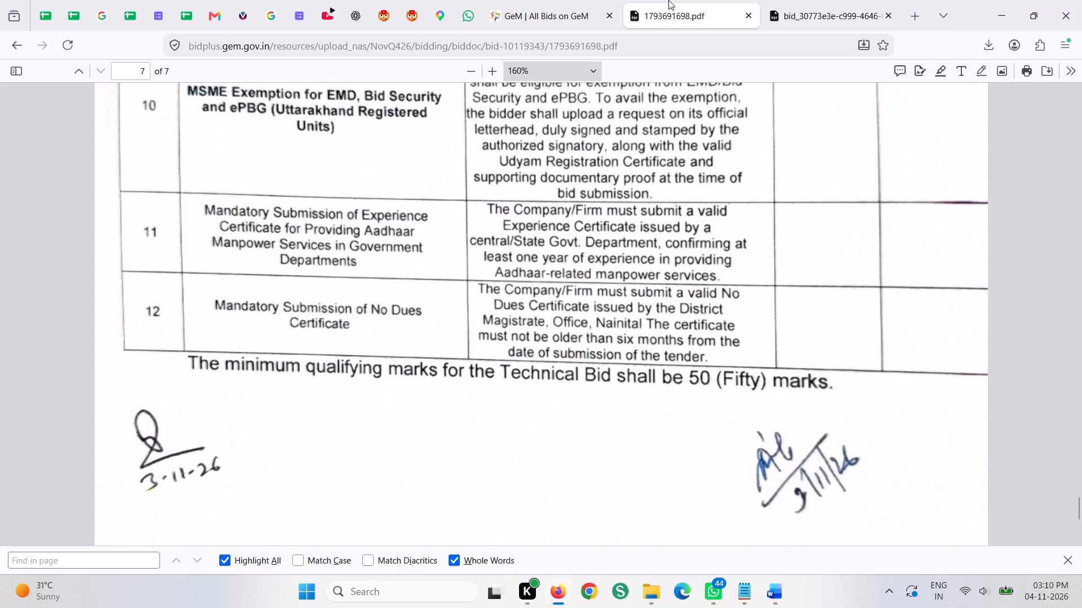
{"action": "left_click", "coordinate": [848, 0]}
{"action": "left_click", "coordinate": [676, 0]}
{"action": "left_click", "coordinate": [820, 0]}
{"action": "double_click", "coordinate": [888, 17]}
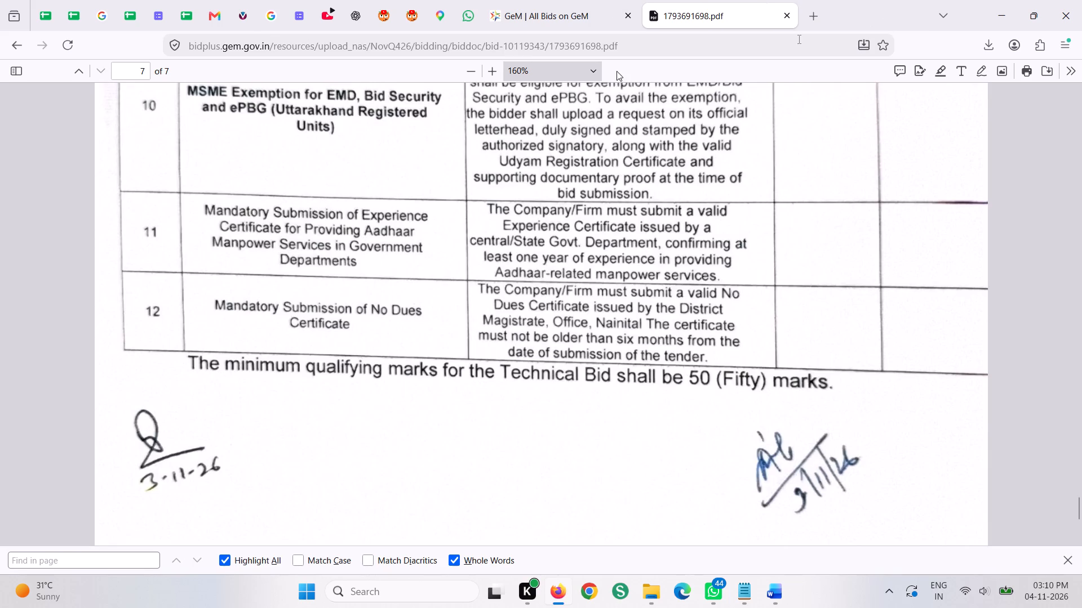
From GeM-Bidding-10119343.pdf, check the Minimum Wages undertaking attachment 1793691712.pdf, and return to the bid document.
{"action": "left_click", "coordinate": [19, 52]}
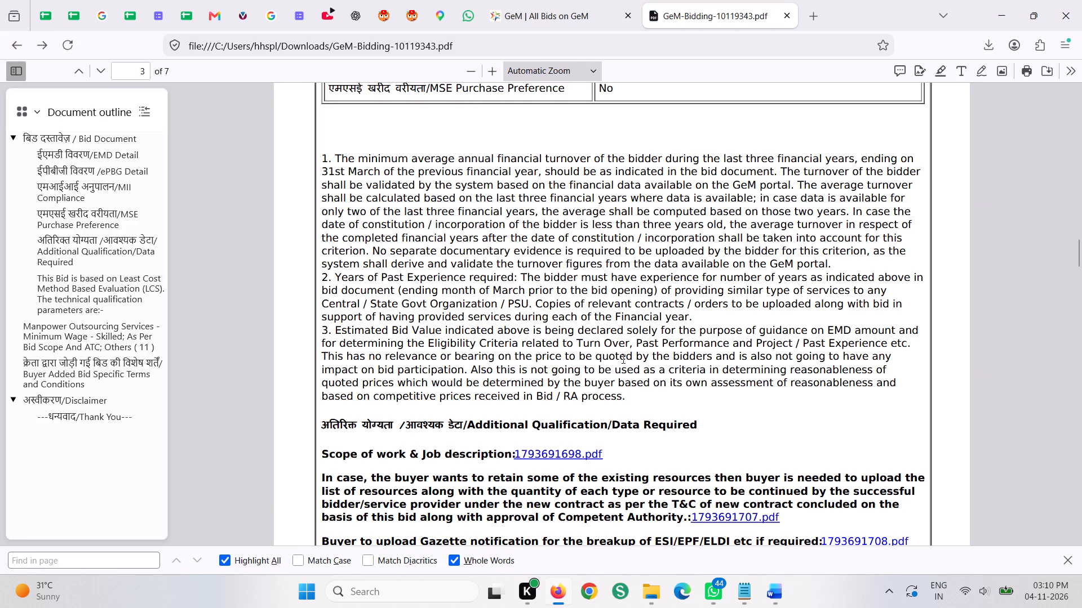
{"action": "scroll", "coordinate": [622, 360], "scroll_direction": "down", "scroll_amount": 1}
{"action": "left_click", "coordinate": [624, 254]}
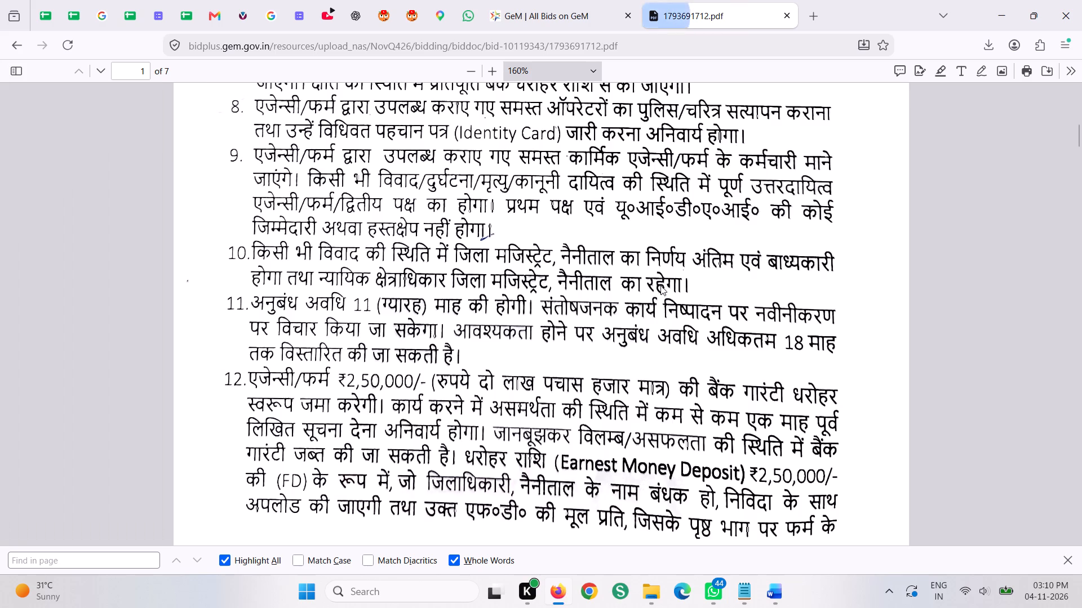
{"action": "scroll", "coordinate": [661, 287], "scroll_direction": "up", "scroll_amount": 2}
{"action": "left_click", "coordinate": [23, 43]}
{"action": "left_click", "coordinate": [549, 0]}
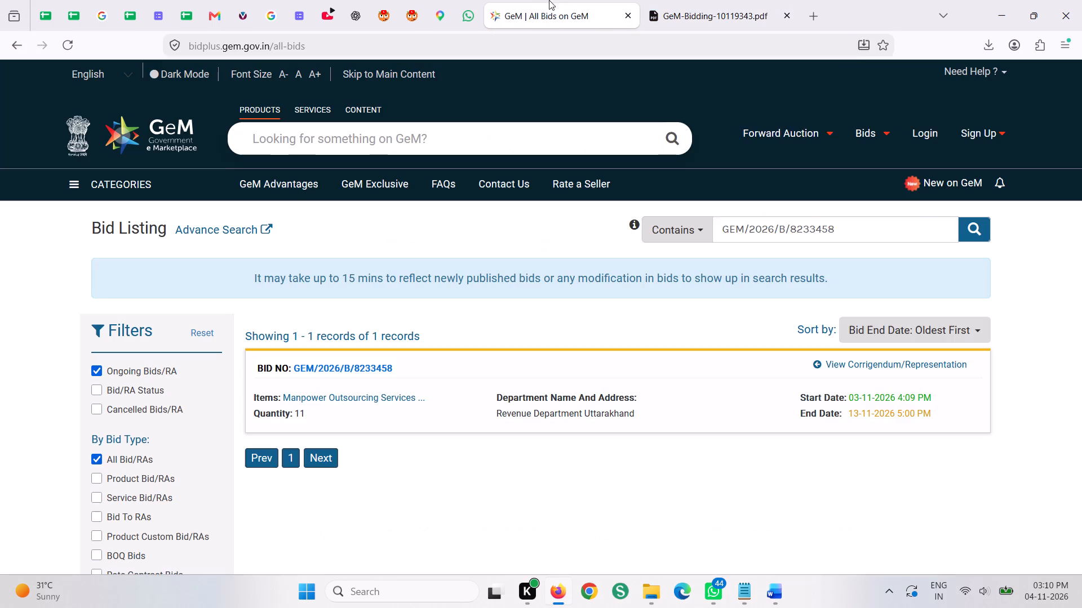
{"action": "left_click", "coordinate": [722, 0]}
Export the REQUIRED DOCUMENTS Word file as a PDF named REQUIRED DOCUMENTS into the GEM2026B8233458 folder under DEV1.
{"action": "left_click", "coordinate": [775, 591]}
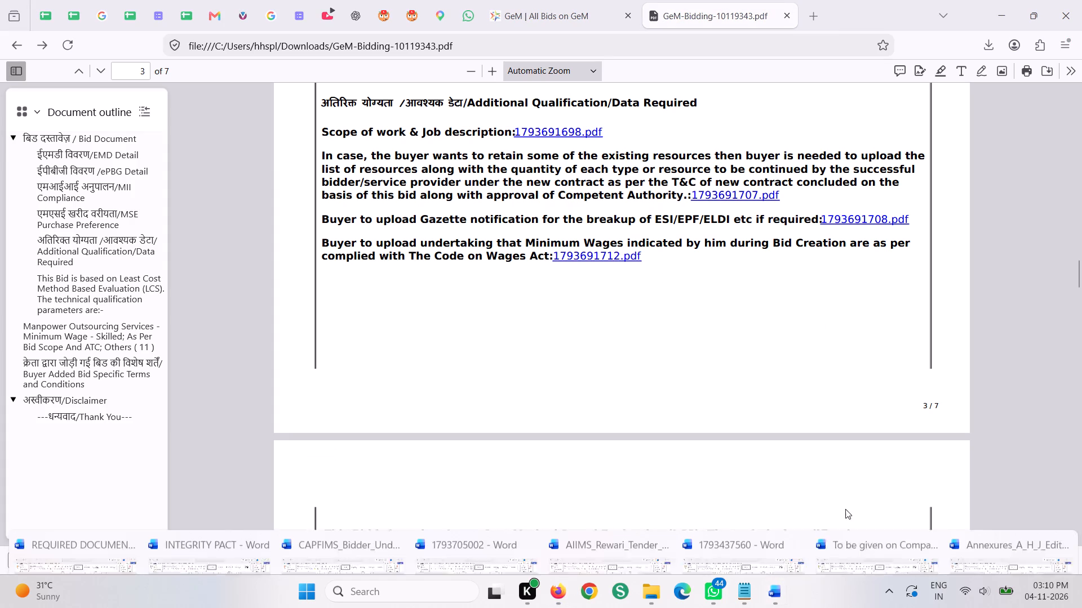
{"action": "left_click", "coordinate": [96, 532]}
{"action": "scroll", "coordinate": [579, 414], "scroll_direction": "down", "scroll_amount": 2}
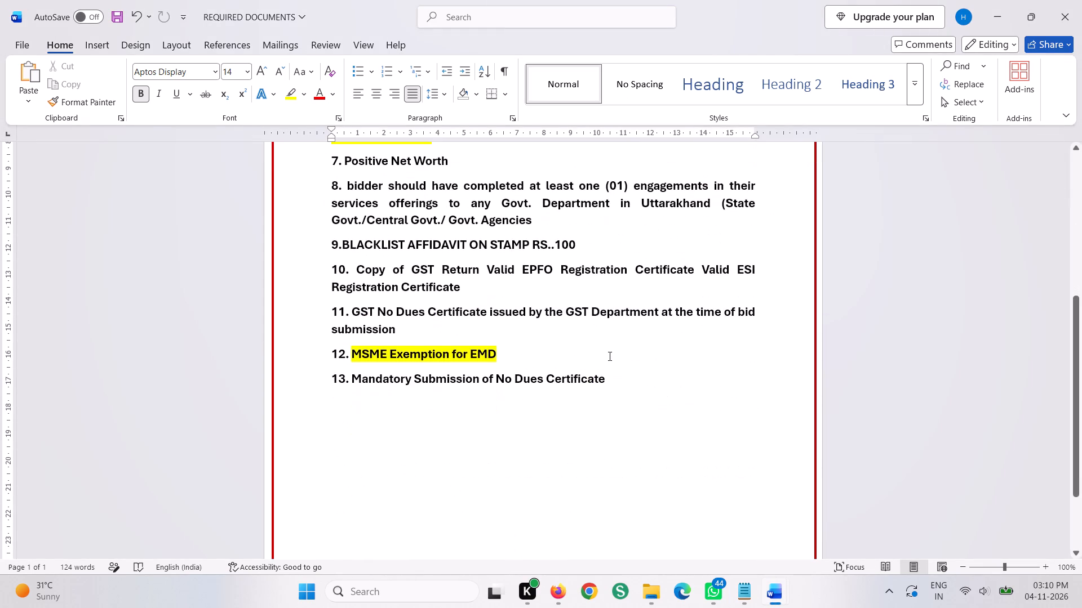
{"action": "left_click", "coordinate": [22, 52]}
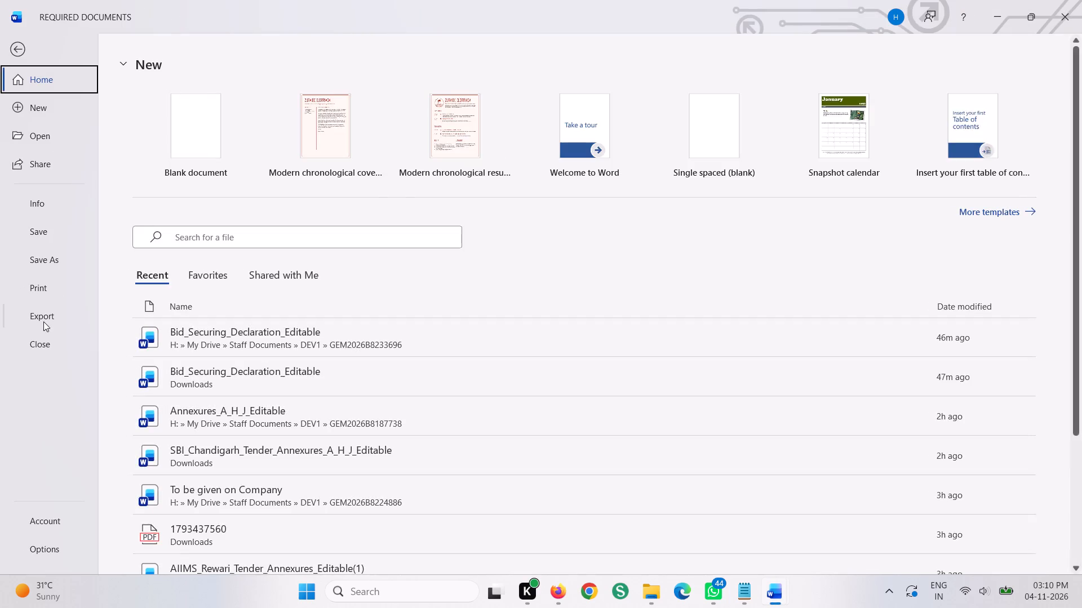
{"action": "left_click", "coordinate": [43, 322]}
{"action": "left_click", "coordinate": [417, 173]}
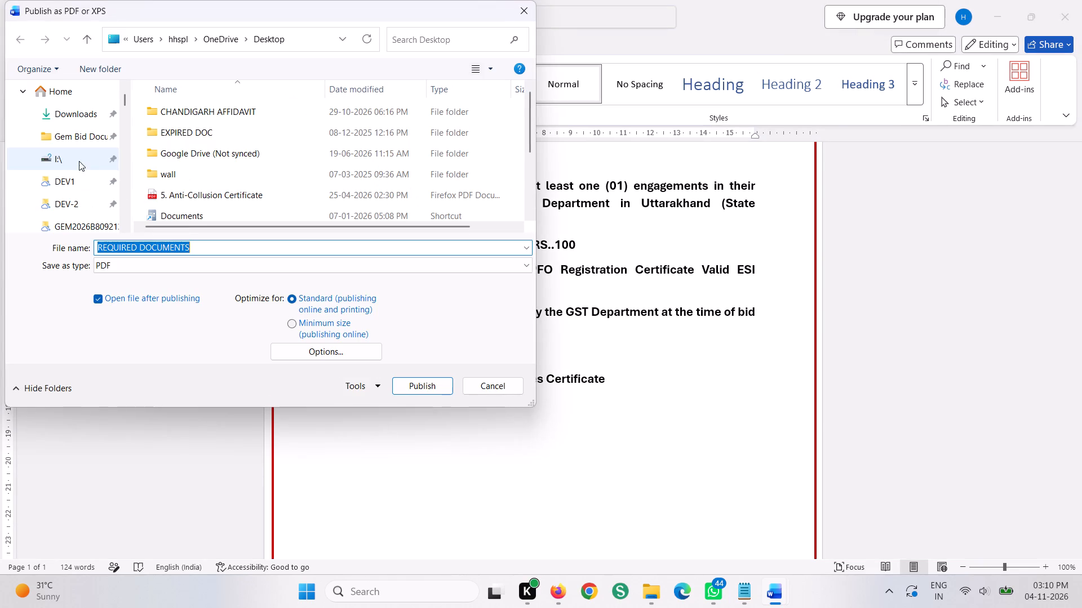
{"action": "left_click", "coordinate": [73, 182]}
{"action": "scroll", "coordinate": [243, 131], "scroll_direction": "up", "scroll_amount": 7}
{"action": "double_click", "coordinate": [232, 112]}
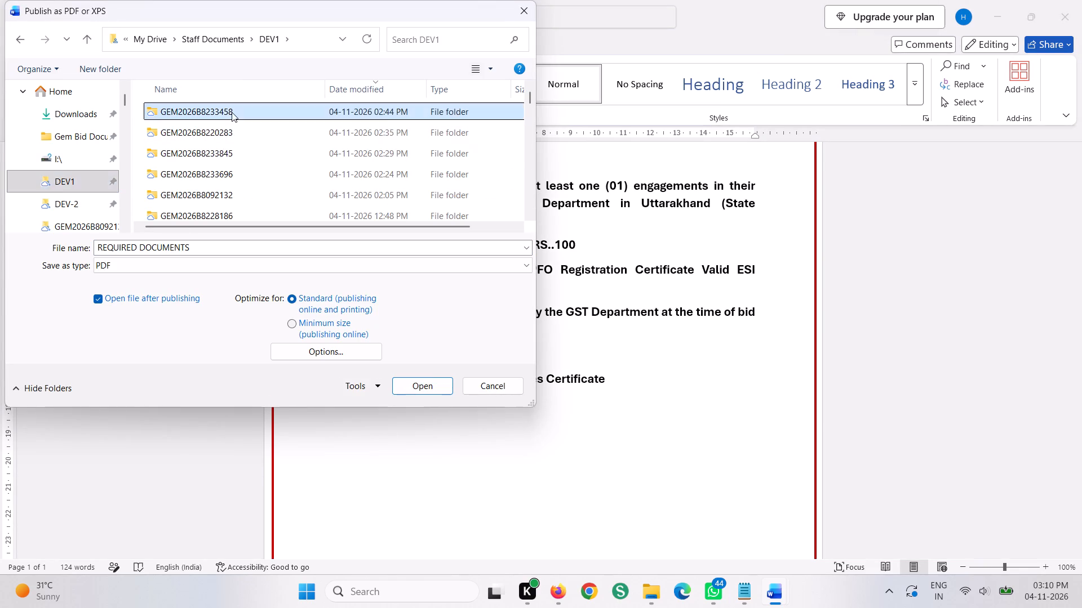
{"action": "left_click", "coordinate": [235, 253]}
{"action": "left_click", "coordinate": [427, 390]}
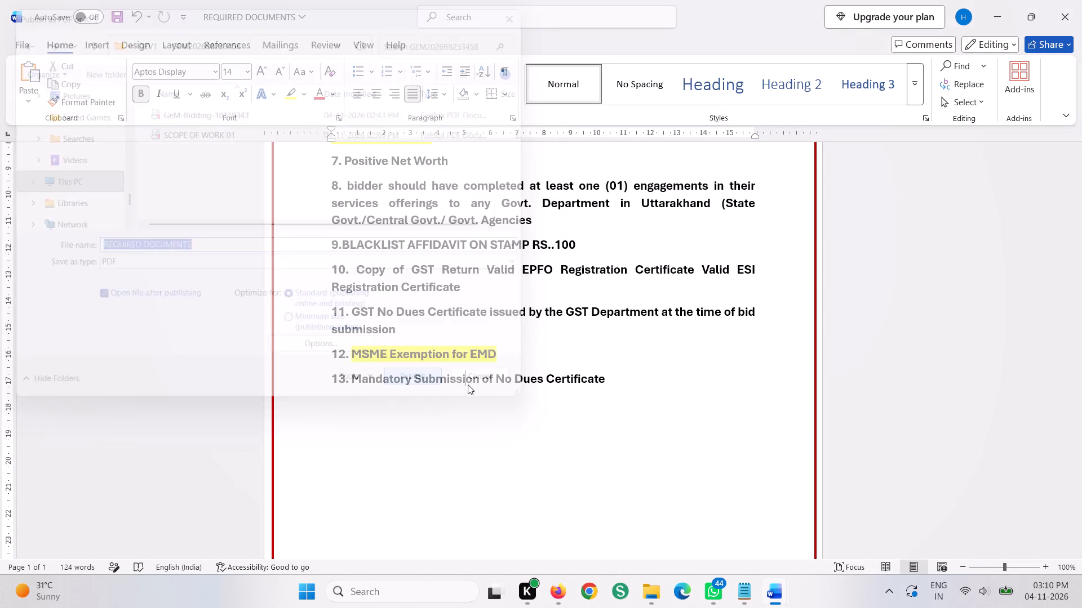